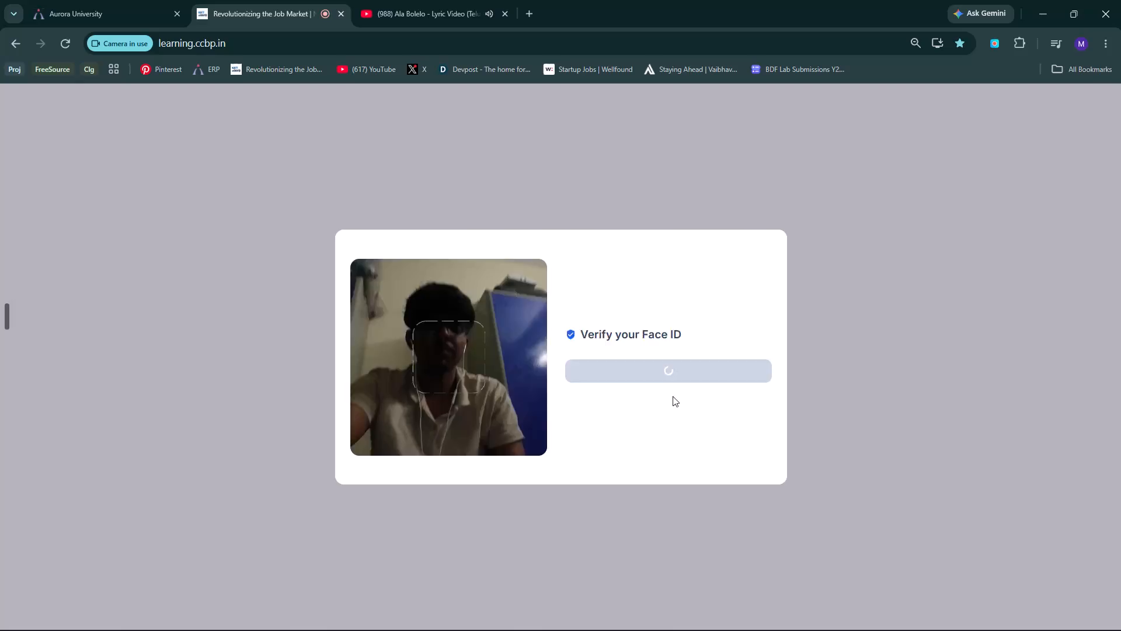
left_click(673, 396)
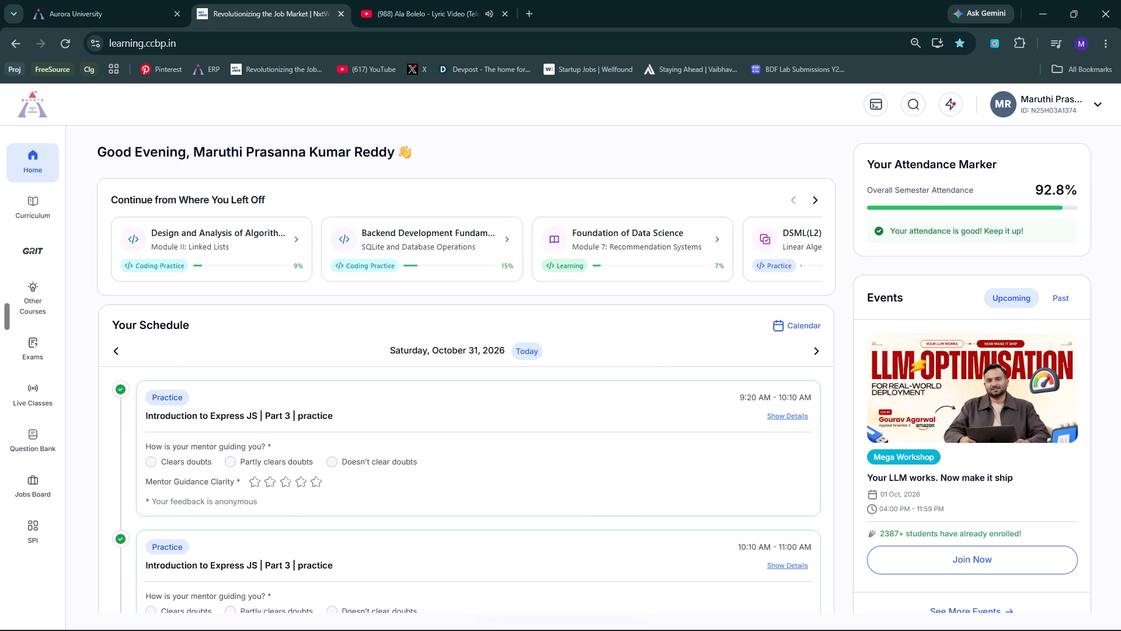
Open the Insertion At Head - Linked List problem from the Design and Analysis of Algorithms coding practice.
left_click(245, 265)
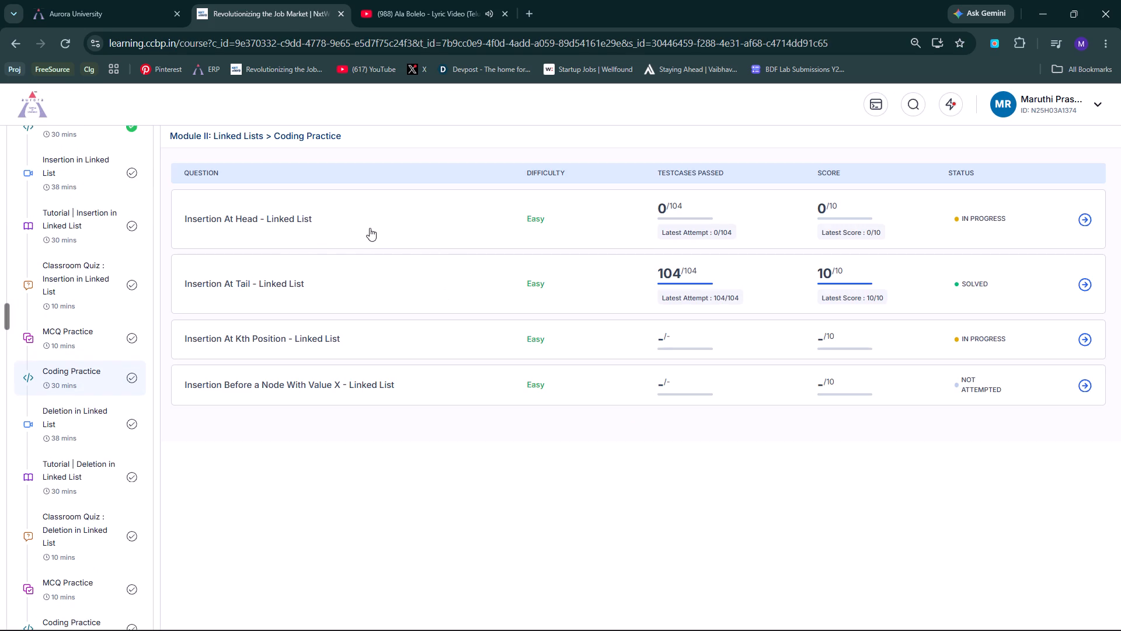
left_click(370, 228)
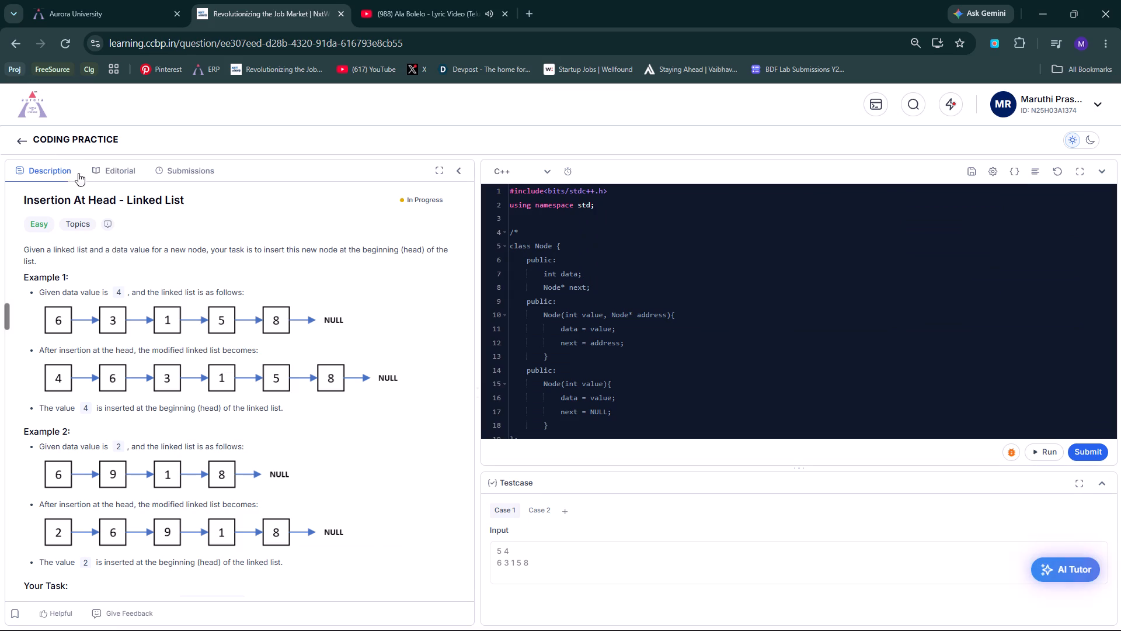
Replace all the code in the editor with the C++ code implementation from the problem's editorial.
left_click(112, 176)
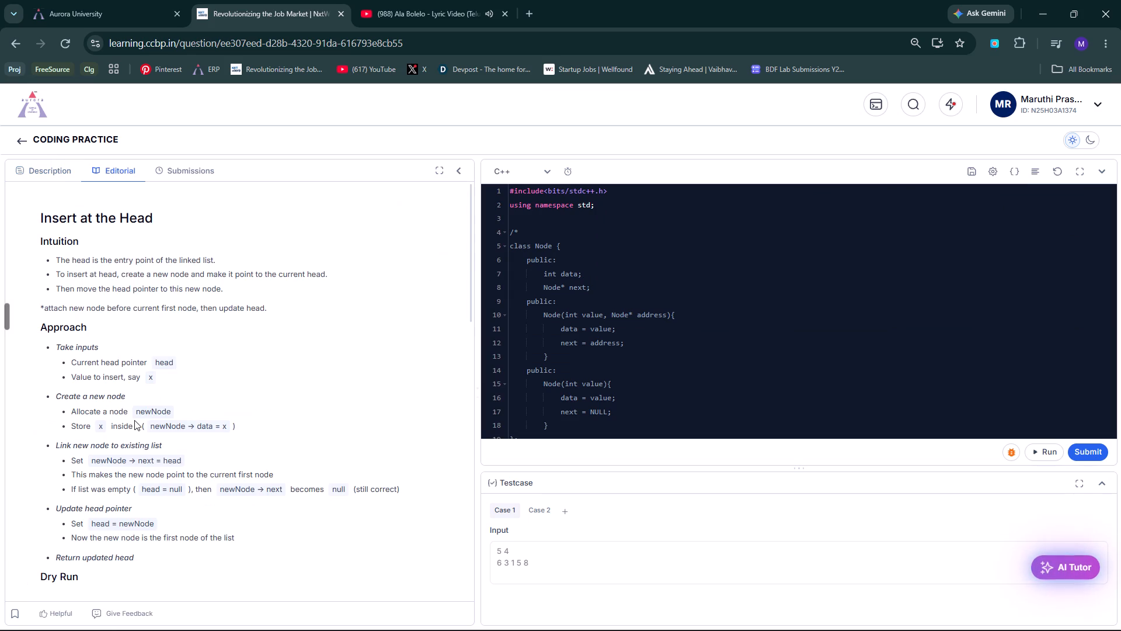
scroll(134, 420, "down", 12)
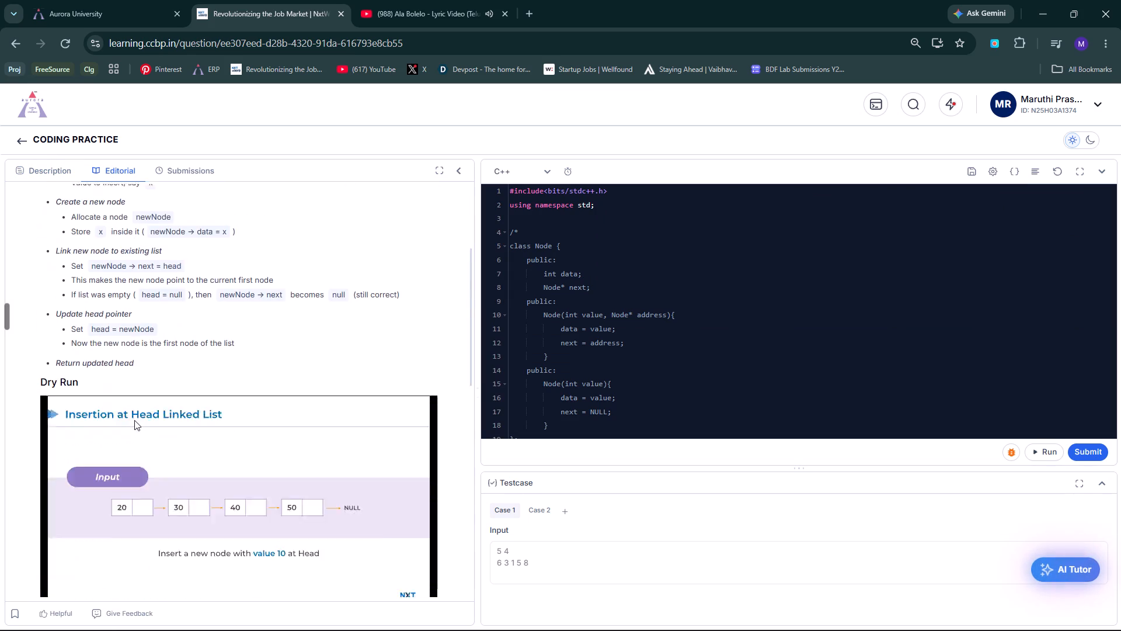
scroll(134, 420, "down", 7)
scroll(148, 478, "up", 1)
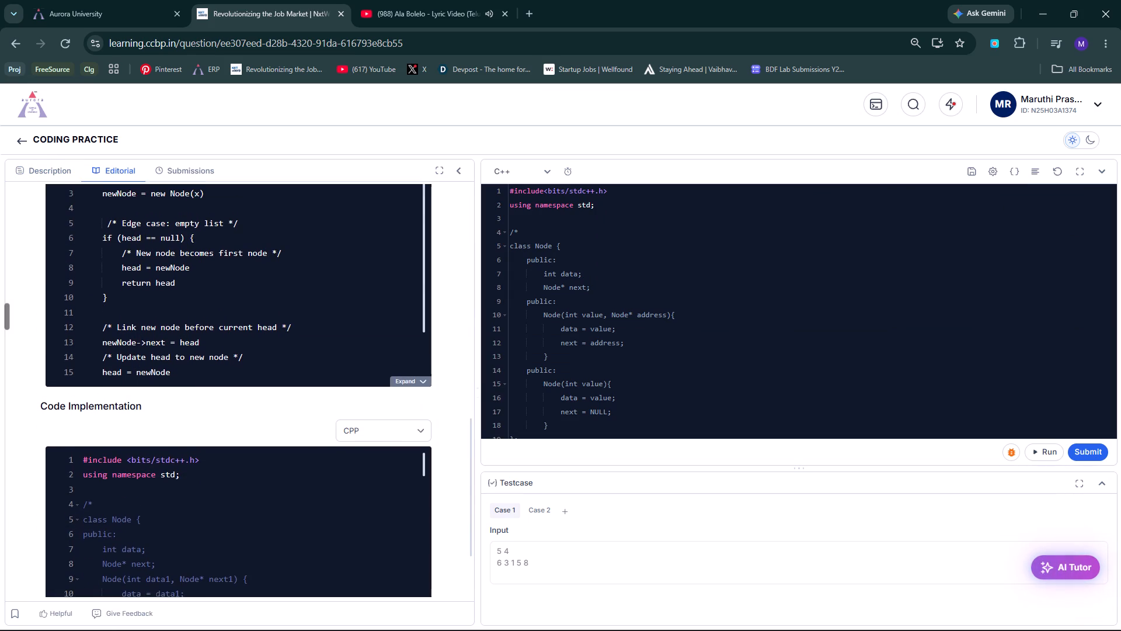
scroll(148, 478, "up", 1)
scroll(148, 478, "down", 9)
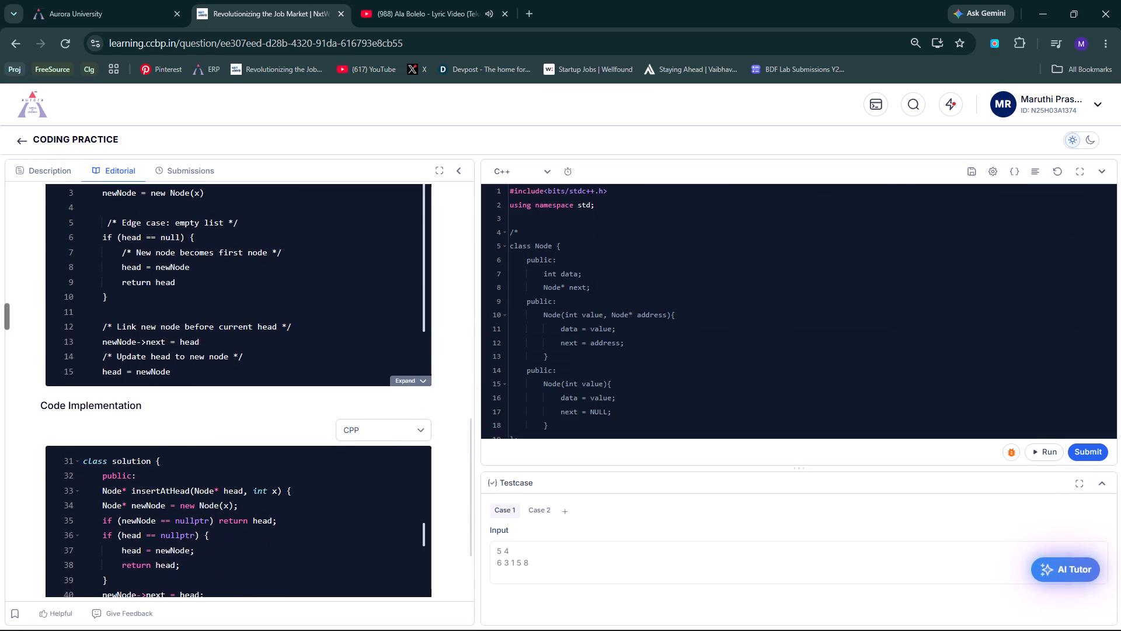
left_click(148, 478)
key("ctrl+a")
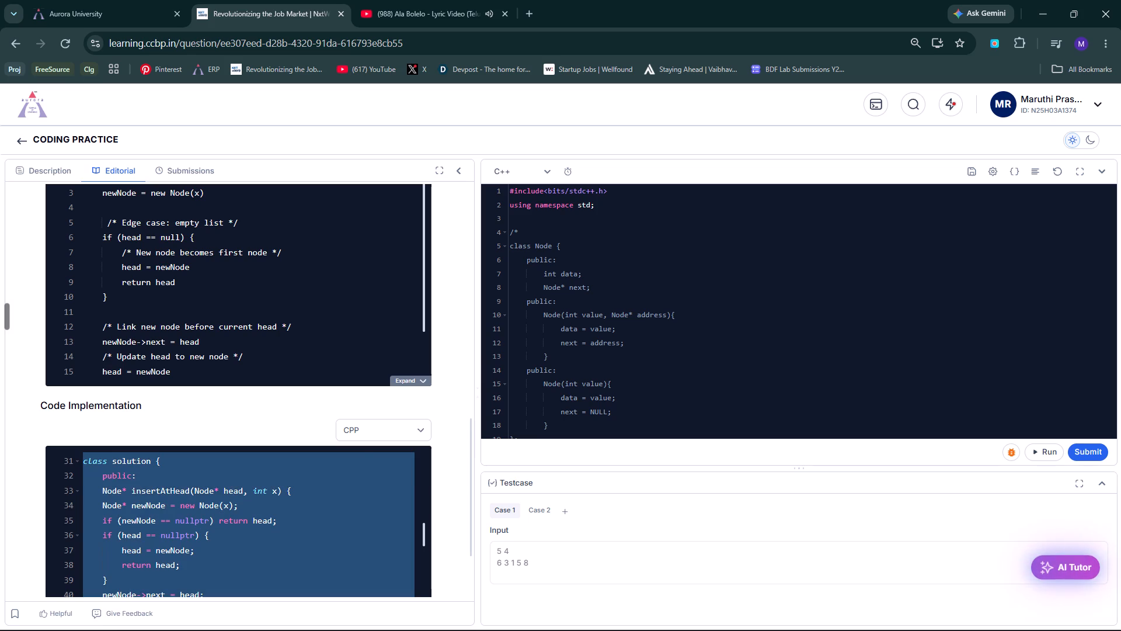
key("ctrl+c")
left_click(639, 342)
key("ctrl+a")
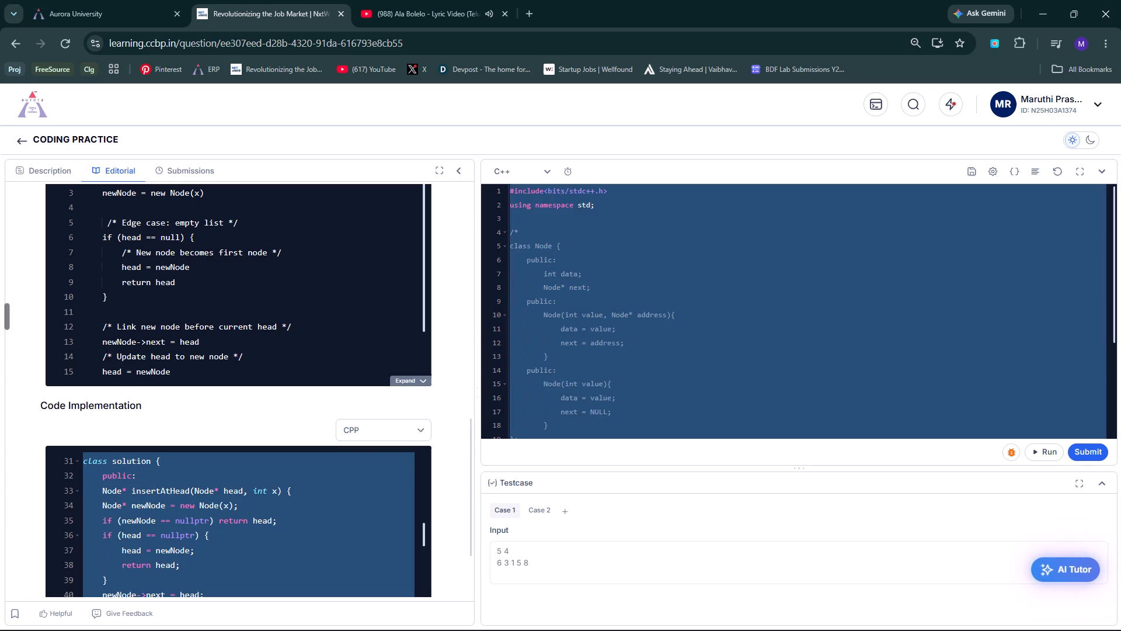
key("ctrl+v")
Look over the pasted insertAtHead solution and submit it for evaluation.
scroll(639, 342, "down", 2)
scroll(639, 342, "up", 2)
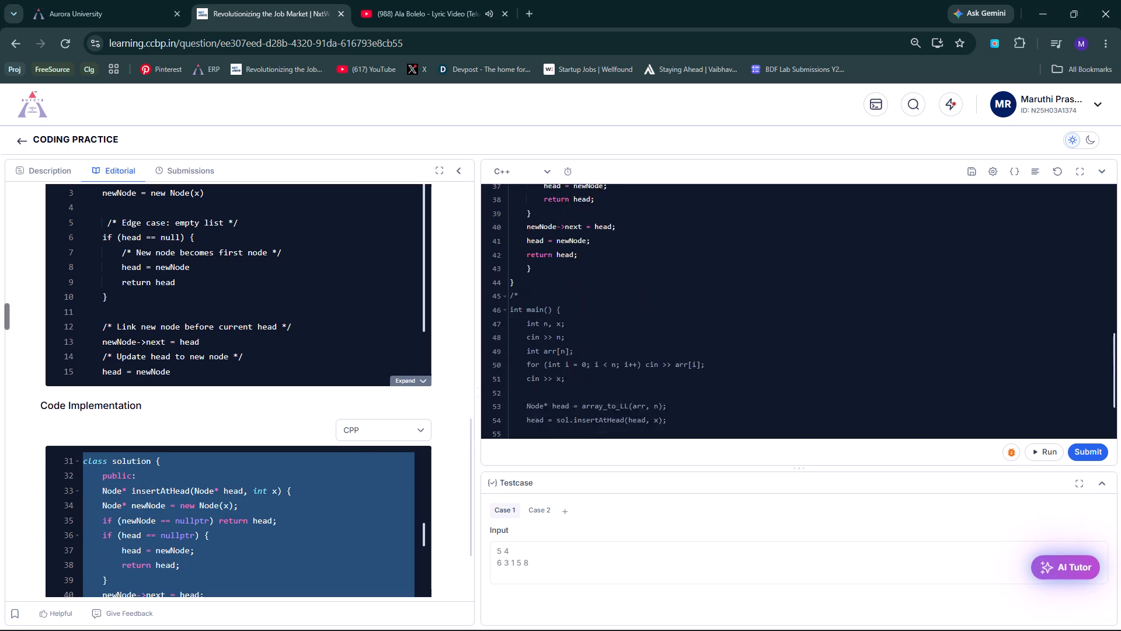
scroll(639, 342, "up", 4)
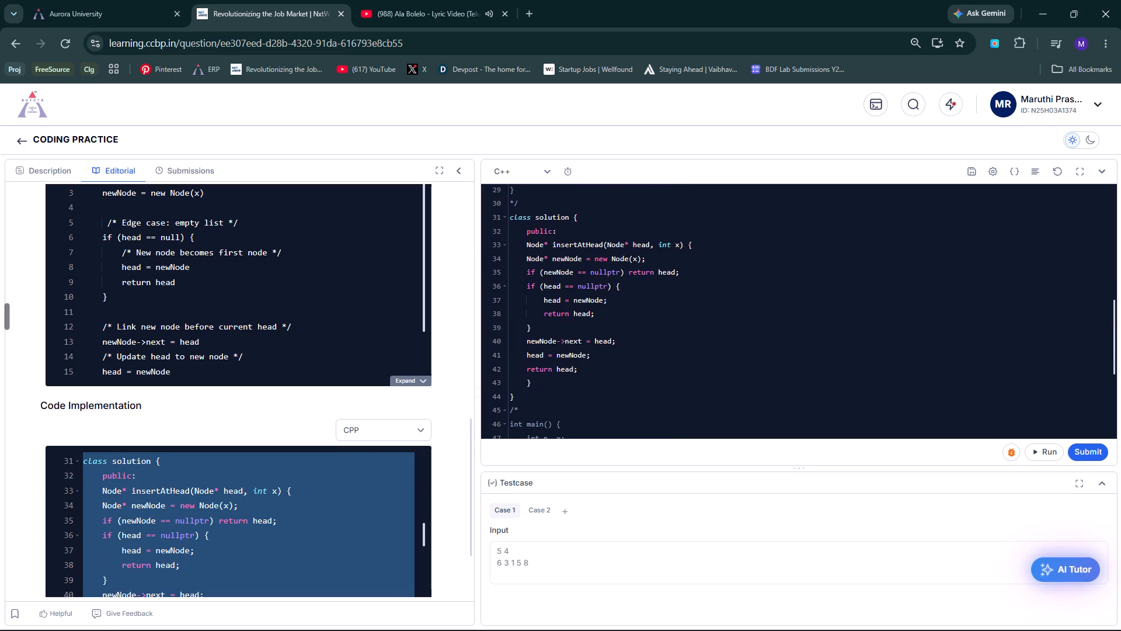
left_click(1083, 451)
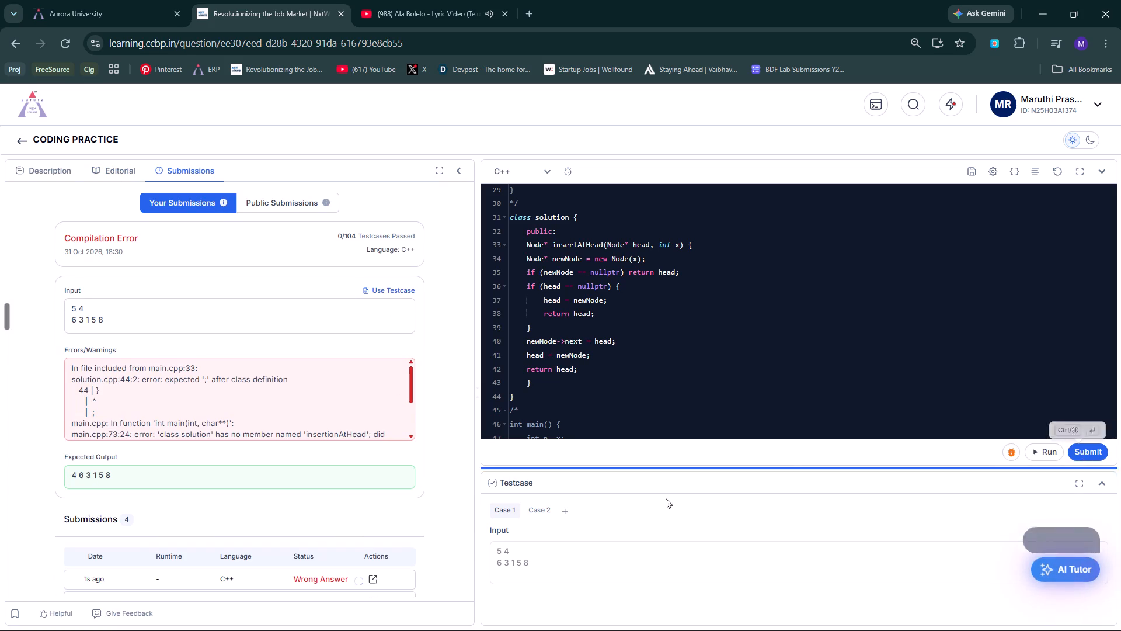
Check the submission's errors and add a semicolon after the solution class's closing brace on line 44.
scroll(151, 400, "up", 1)
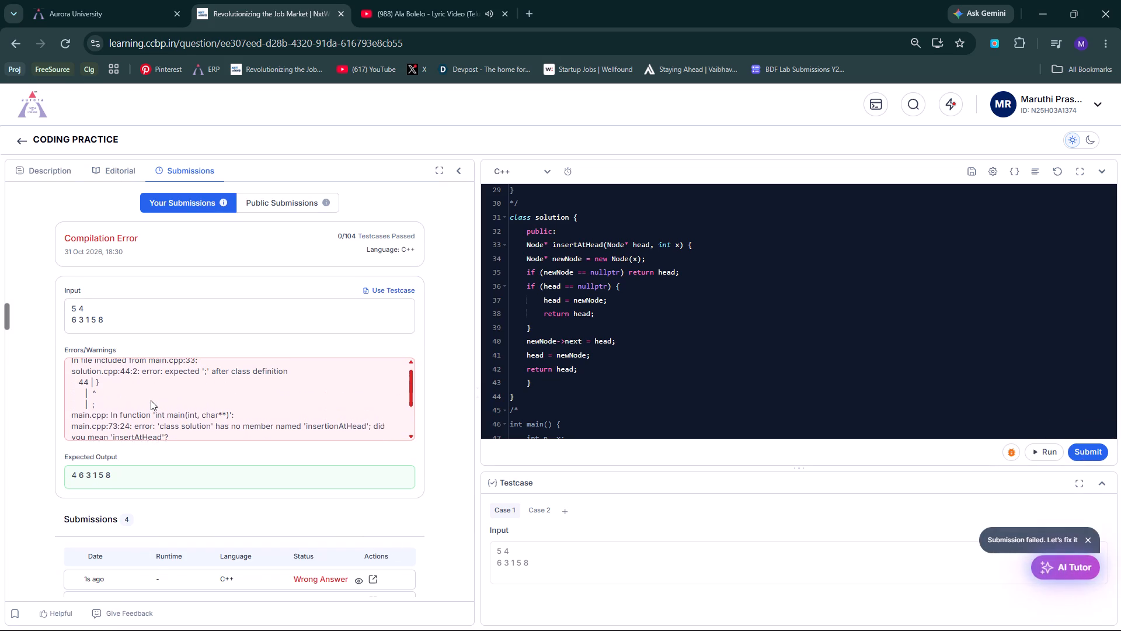
scroll(151, 400, "up", 1)
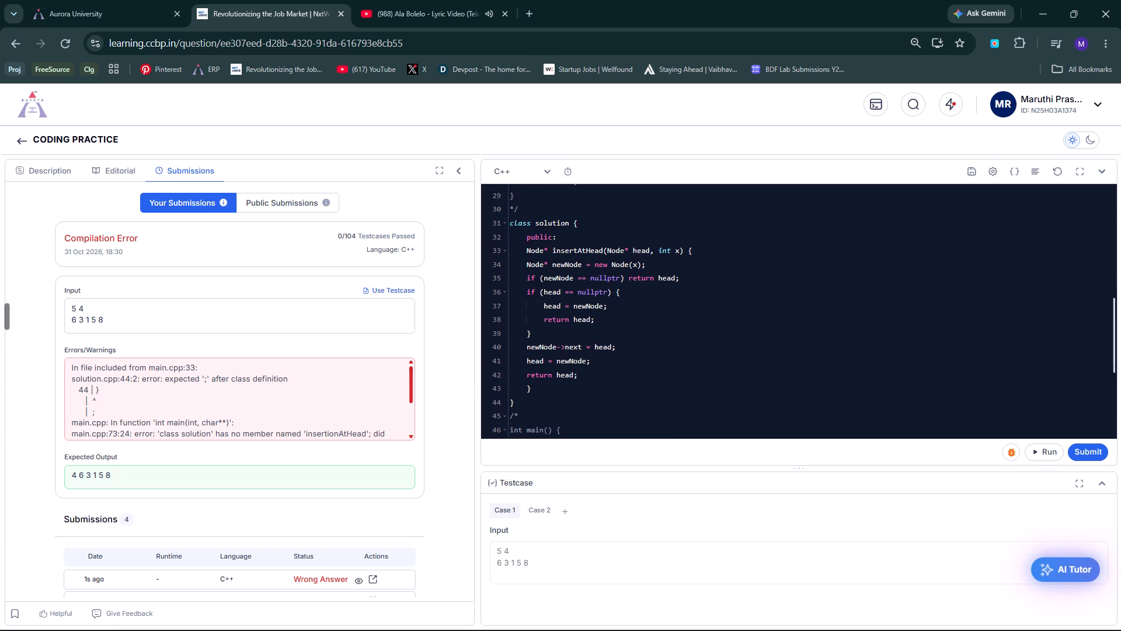
scroll(599, 231, "down", 3)
left_click(529, 242)
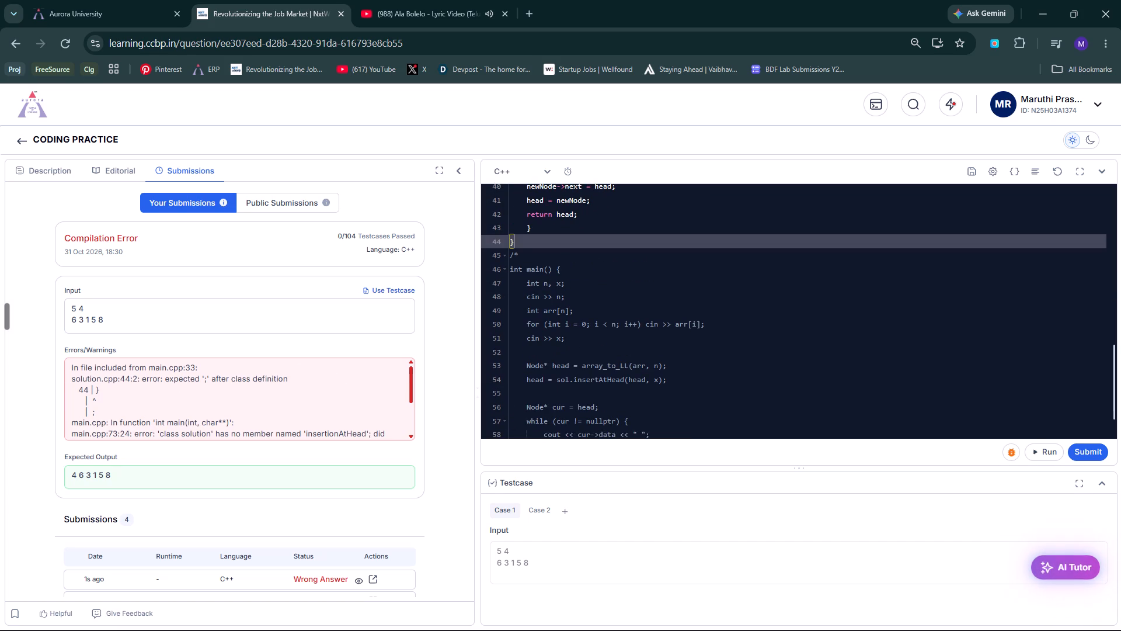
key("semicolon")
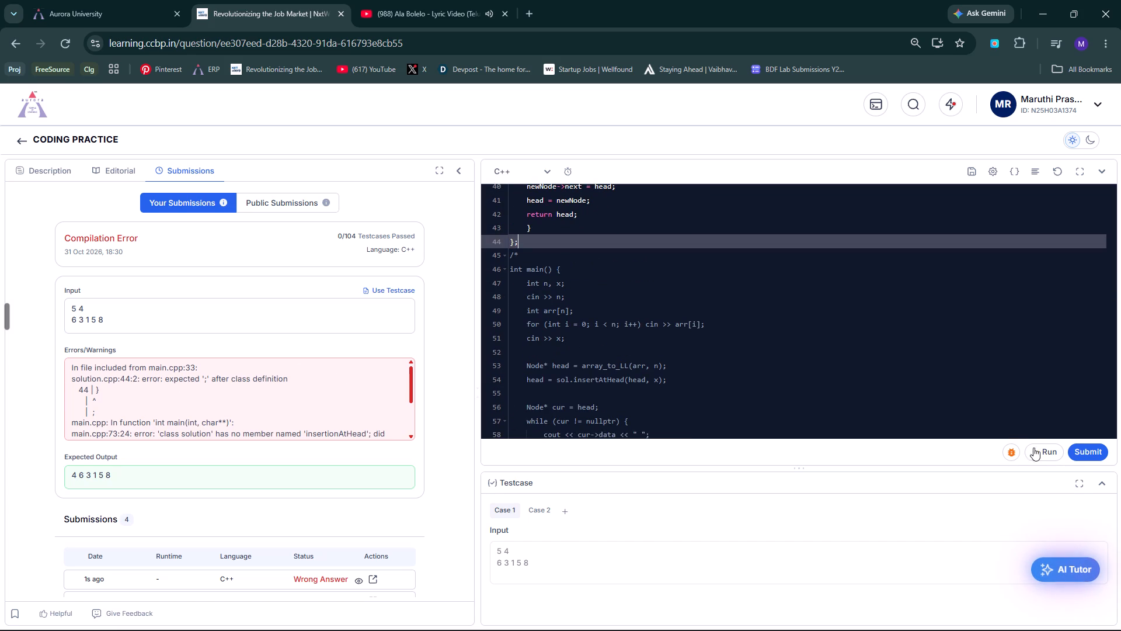
Run the corrected code on the sample test cases and read the errors for Case 1.
left_click(1039, 449)
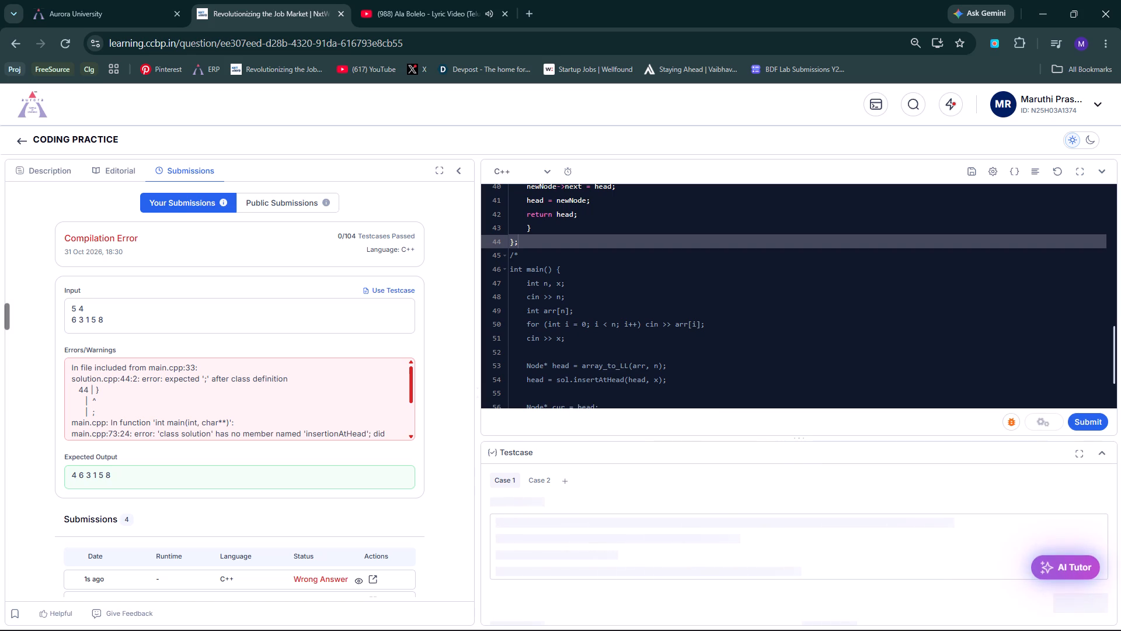
scroll(673, 316, "up", 1)
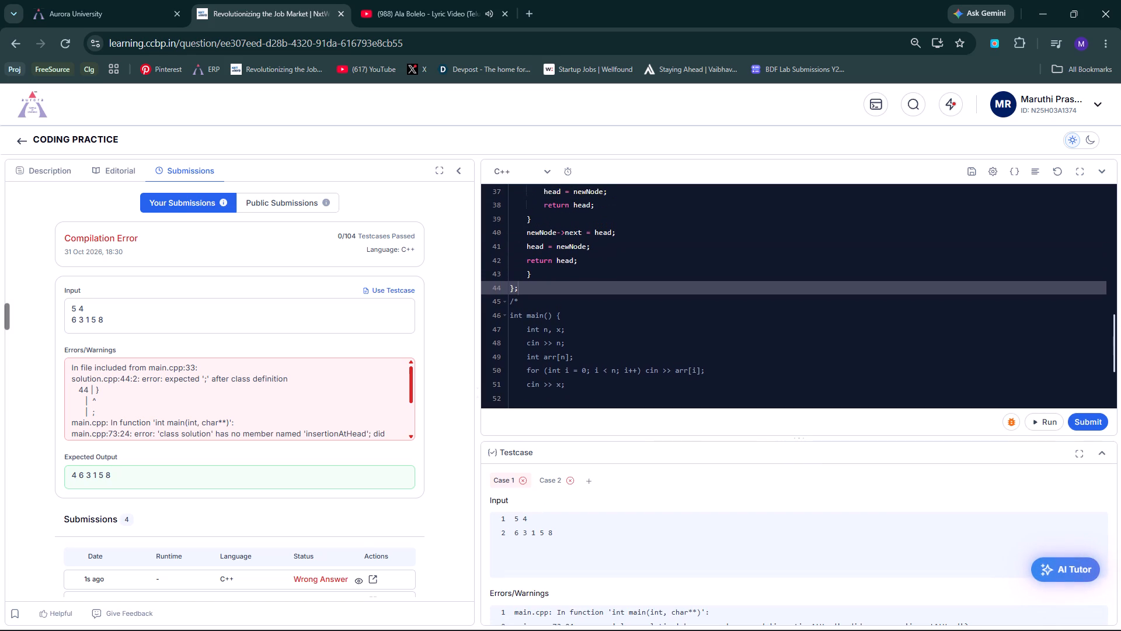
scroll(673, 316, "up", 1)
scroll(670, 504, "down", 1)
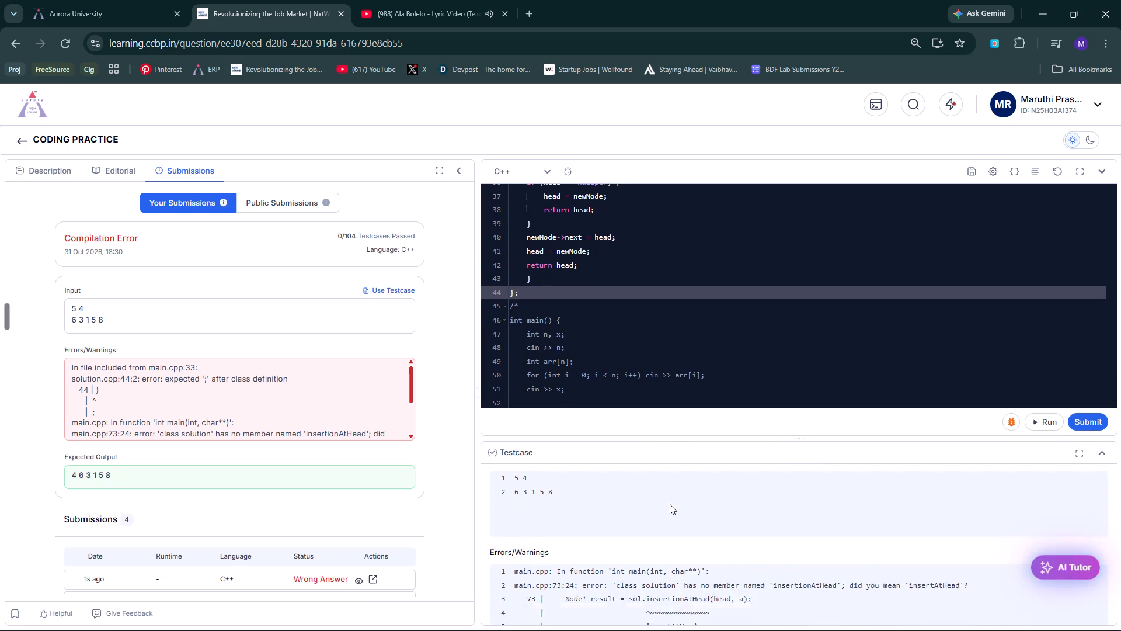
scroll(670, 504, "down", 1)
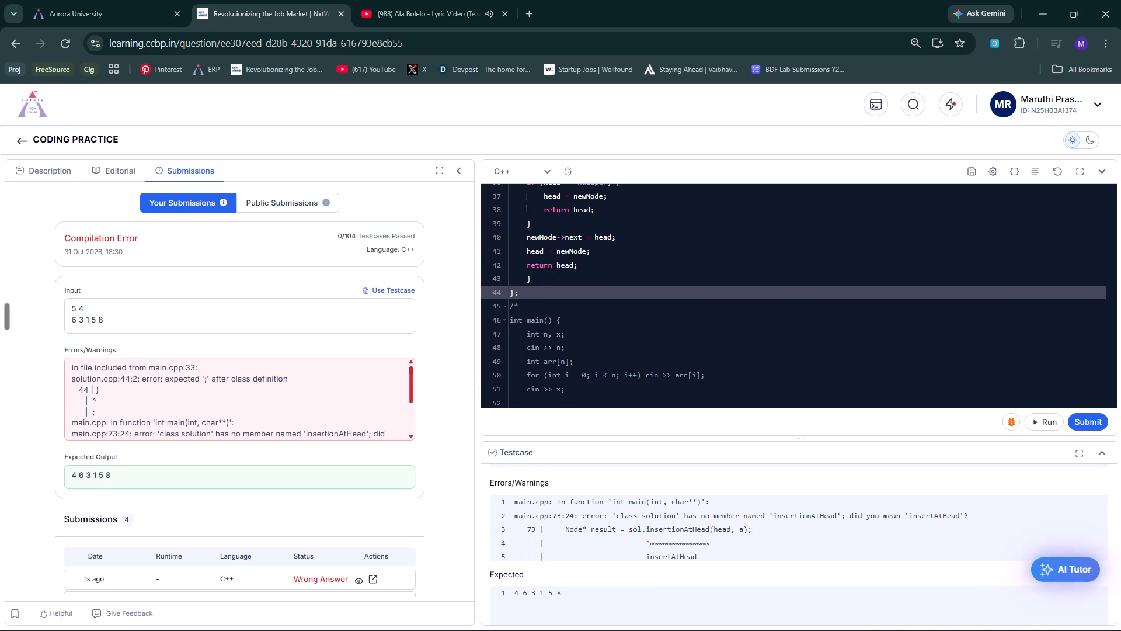
Compare the solution class code with the compile error reported for the sample test case.
scroll(638, 313, "up", 2)
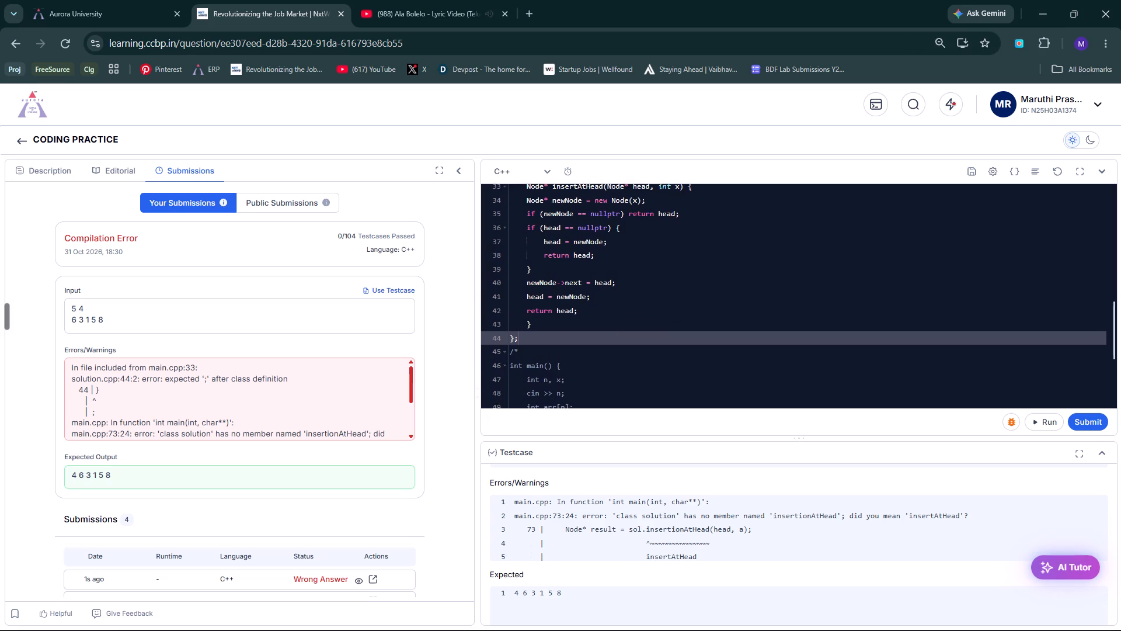
scroll(638, 313, "up", 2)
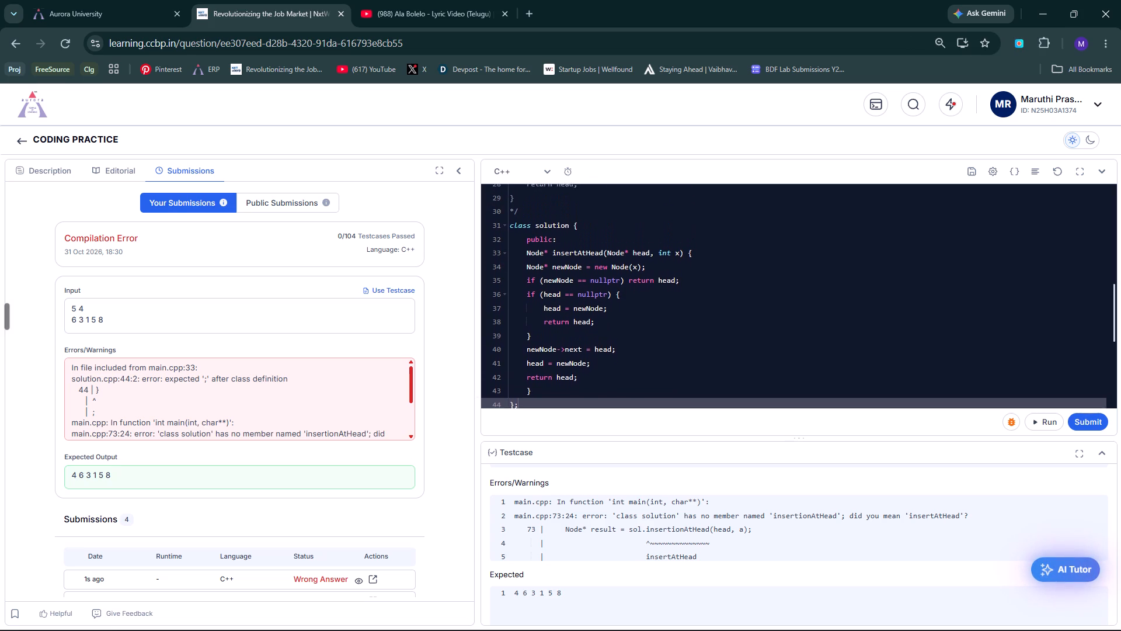
scroll(638, 313, "up", 1)
scroll(615, 511, "down", 1)
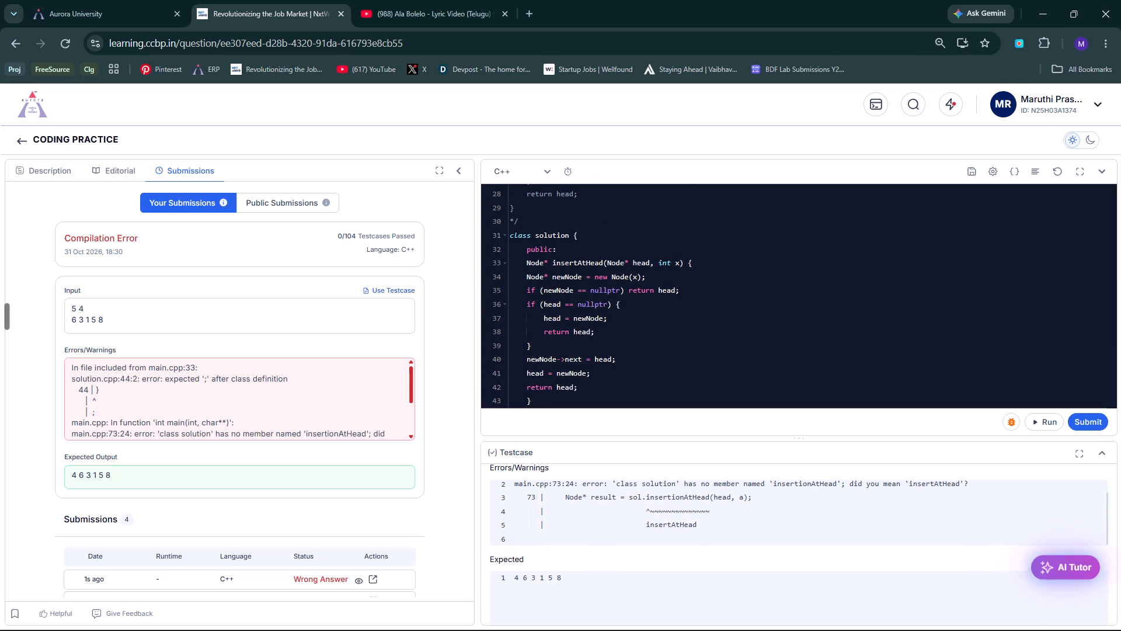
scroll(615, 511, "down", 1)
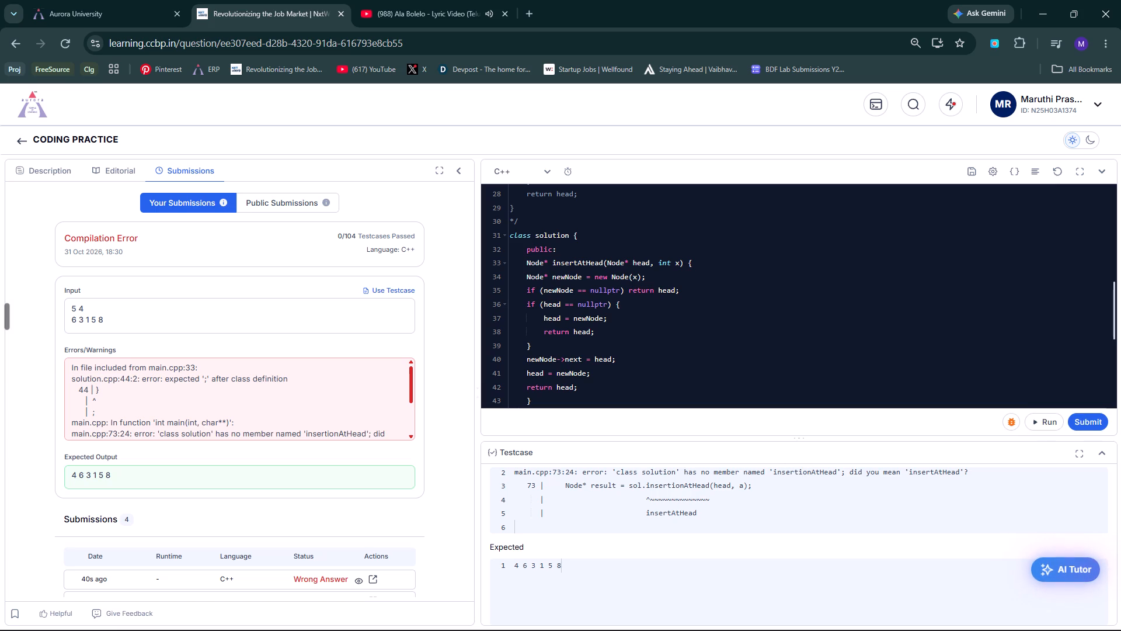
scroll(570, 257, "down", 1)
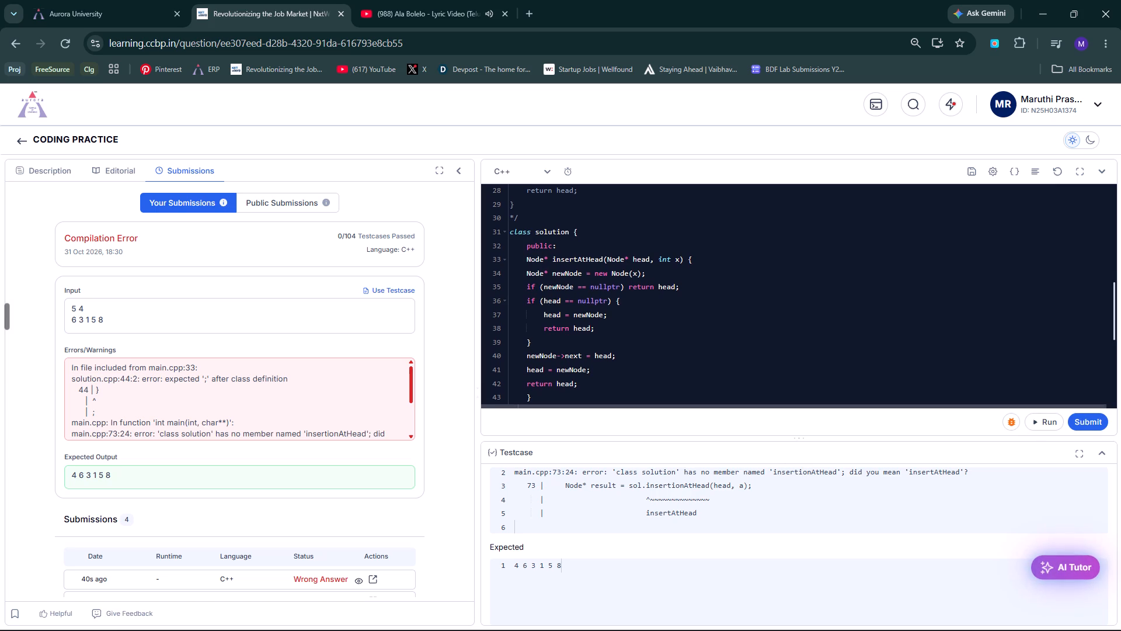
scroll(570, 257, "down", 3)
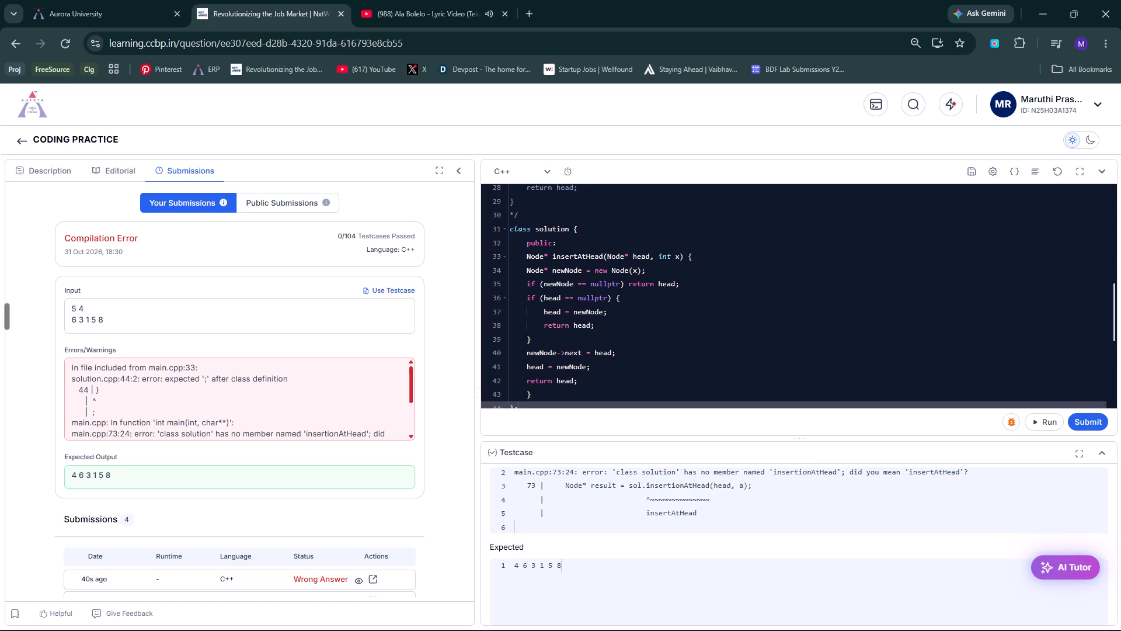
scroll(568, 258, "down", 1)
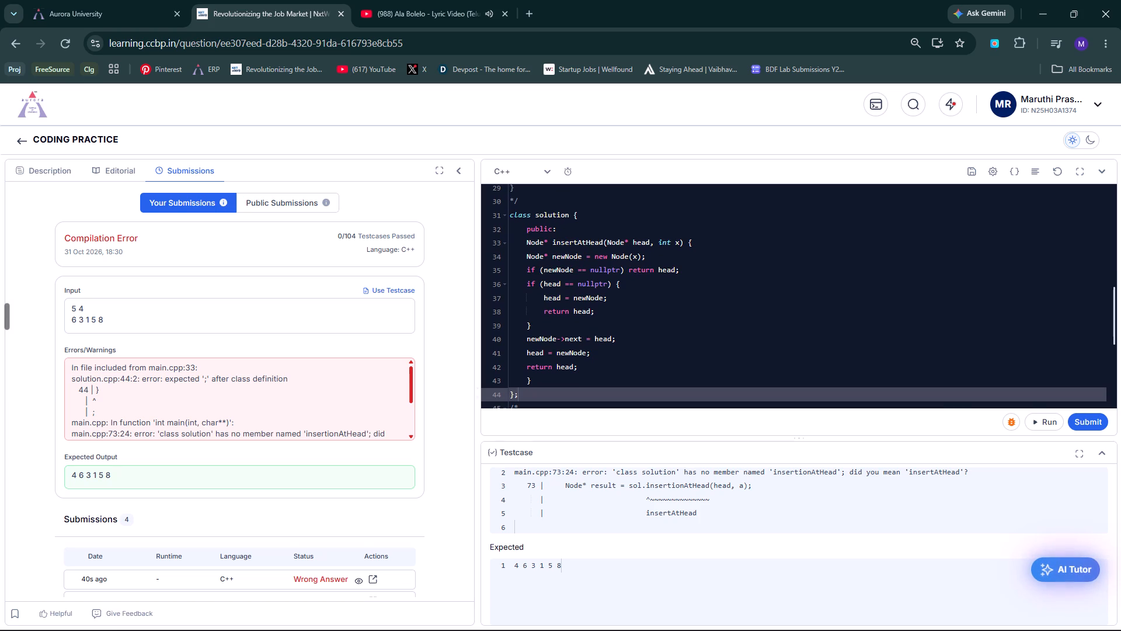
Examine the insertAtHead method name on line 33 and check the rest of the code for its use.
left_click_drag(577, 241, 603, 239)
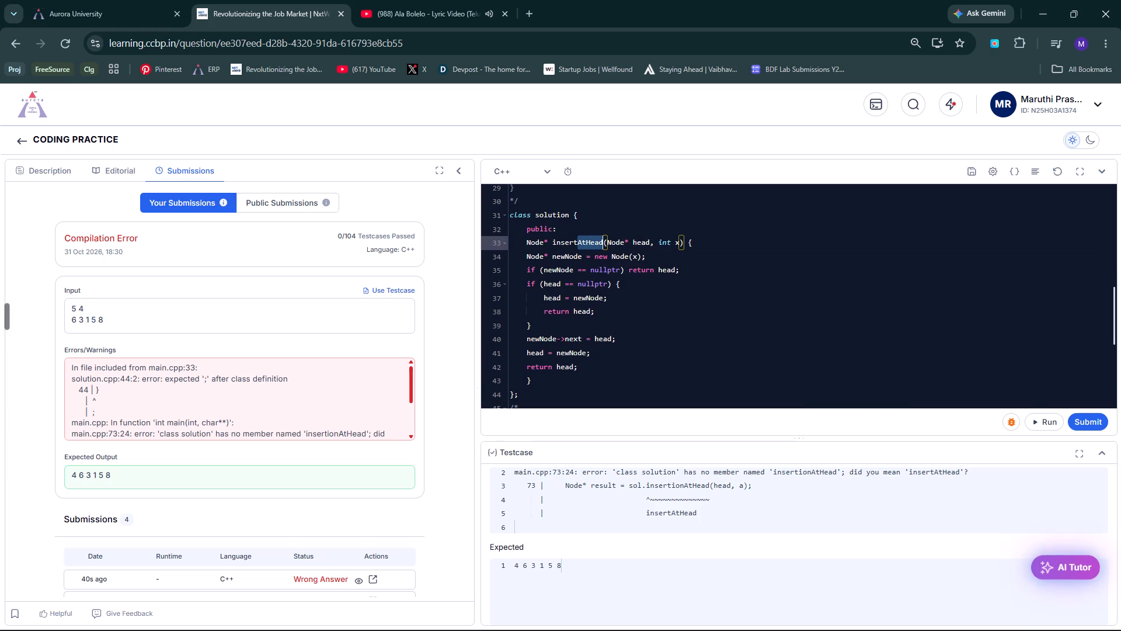
left_click_drag(603, 239, 601, 238)
scroll(640, 393, "down", 4)
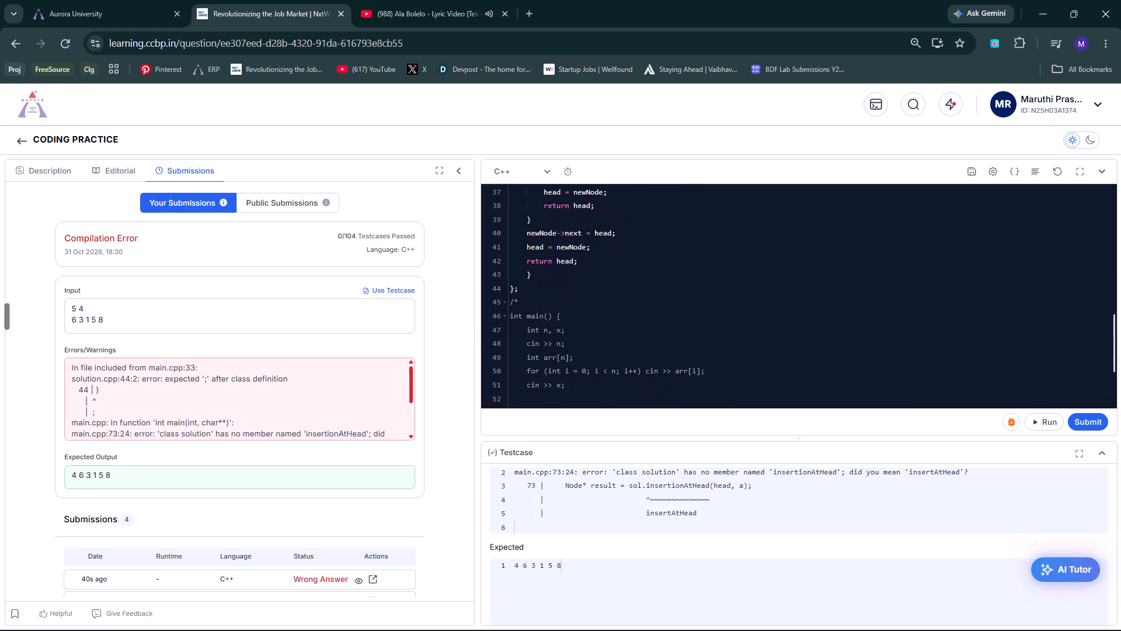
scroll(640, 393, "down", 6)
scroll(640, 393, "up", 3)
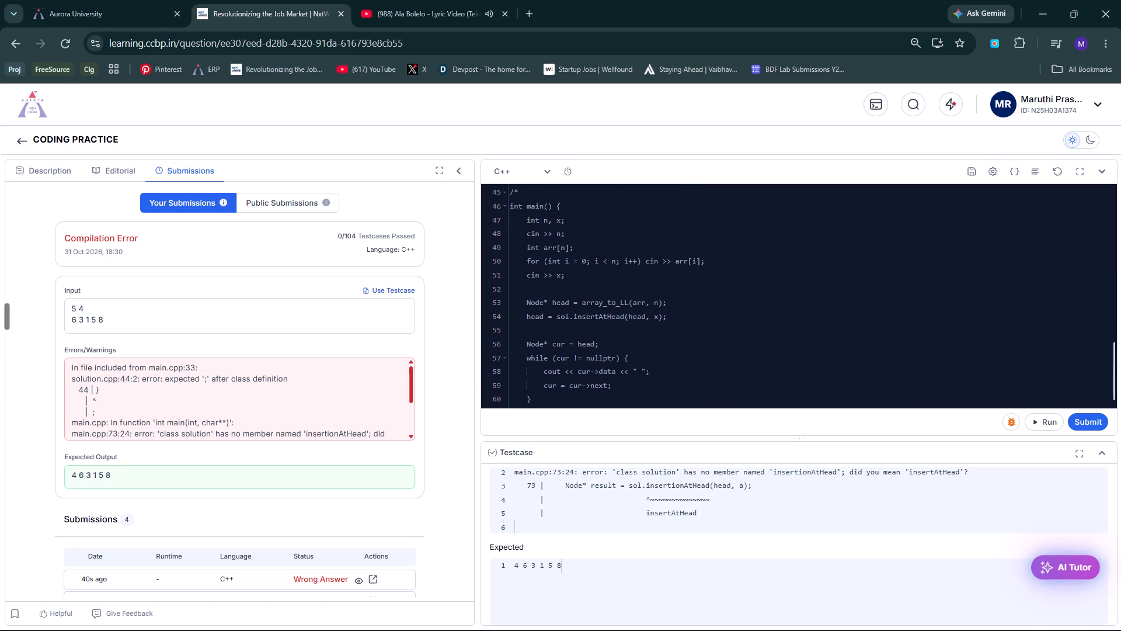
scroll(640, 393, "up", 7)
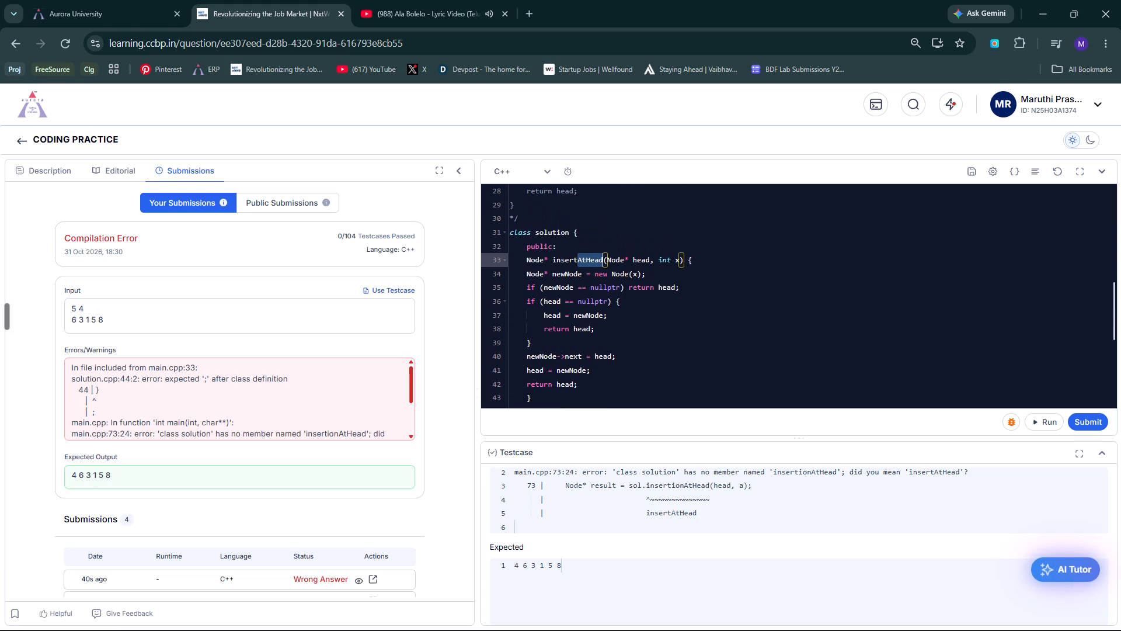
scroll(640, 393, "up", 7)
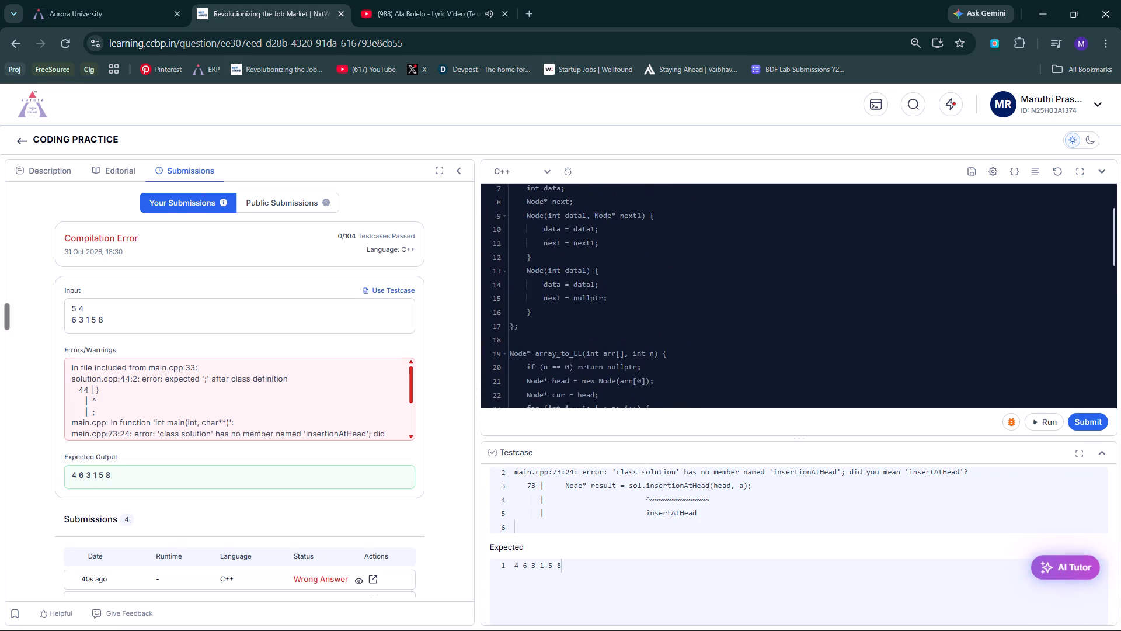
scroll(640, 393, "up", 4)
scroll(640, 392, "down", 3)
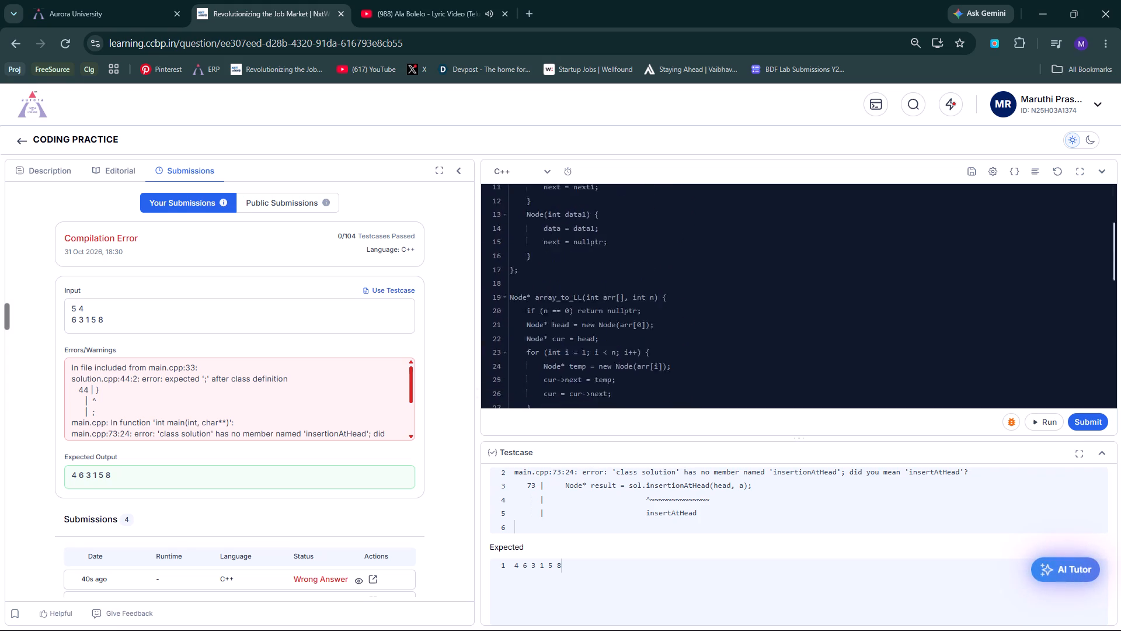
scroll(640, 392, "down", 4)
scroll(663, 335, "up", 1)
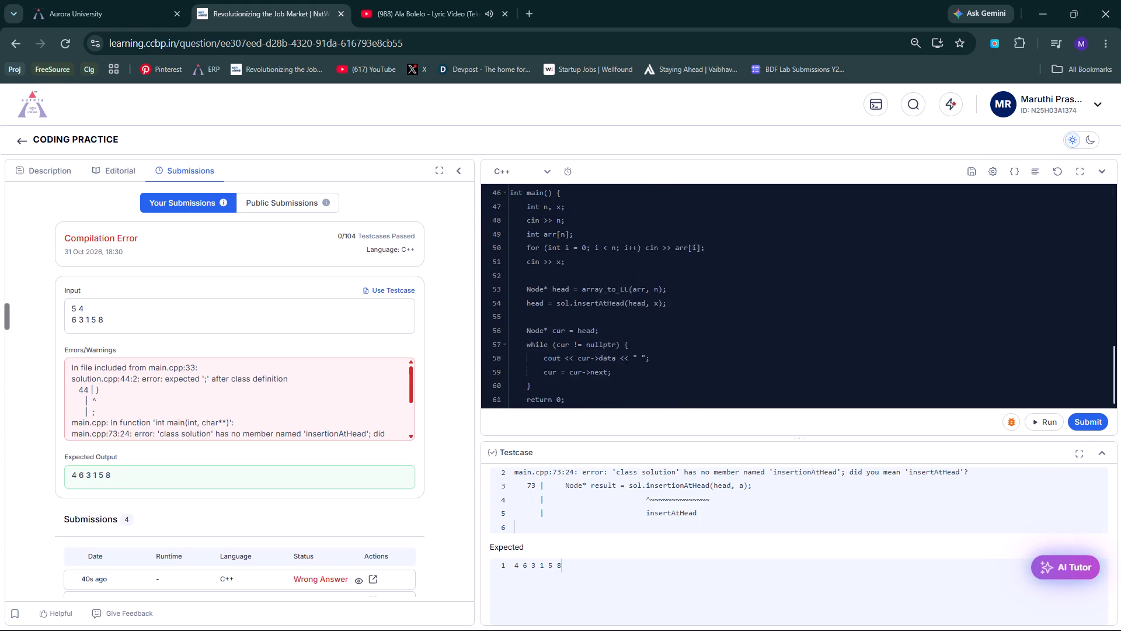
scroll(663, 335, "up", 5)
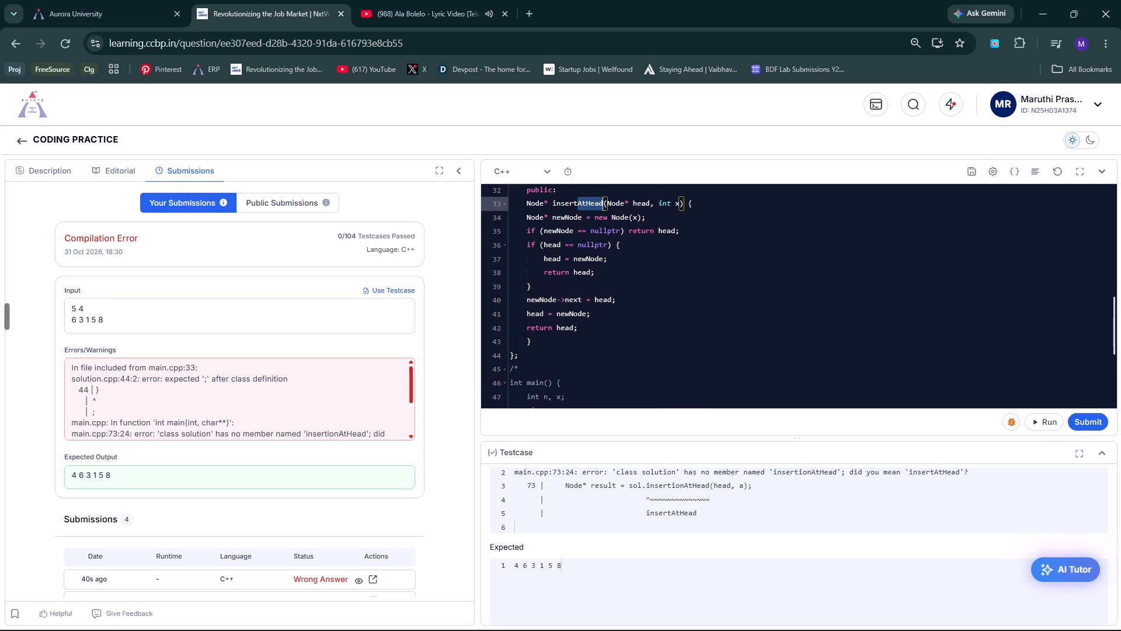
Look over the code above the insertAtHead method and submit the C++ solution again.
scroll(663, 335, "up", 3)
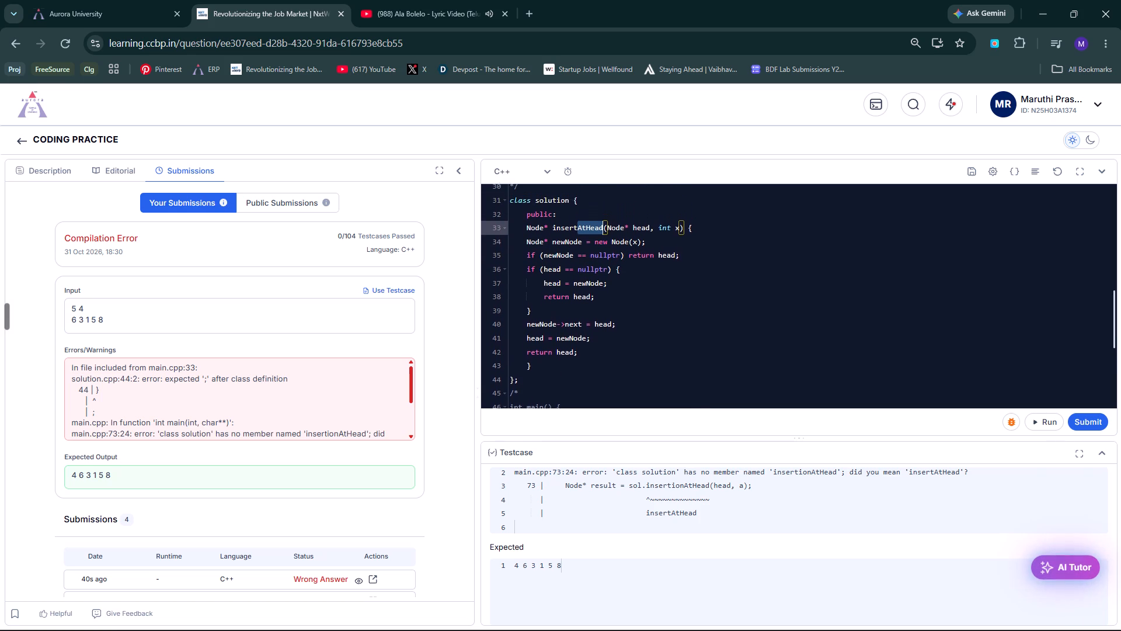
scroll(663, 335, "up", 4)
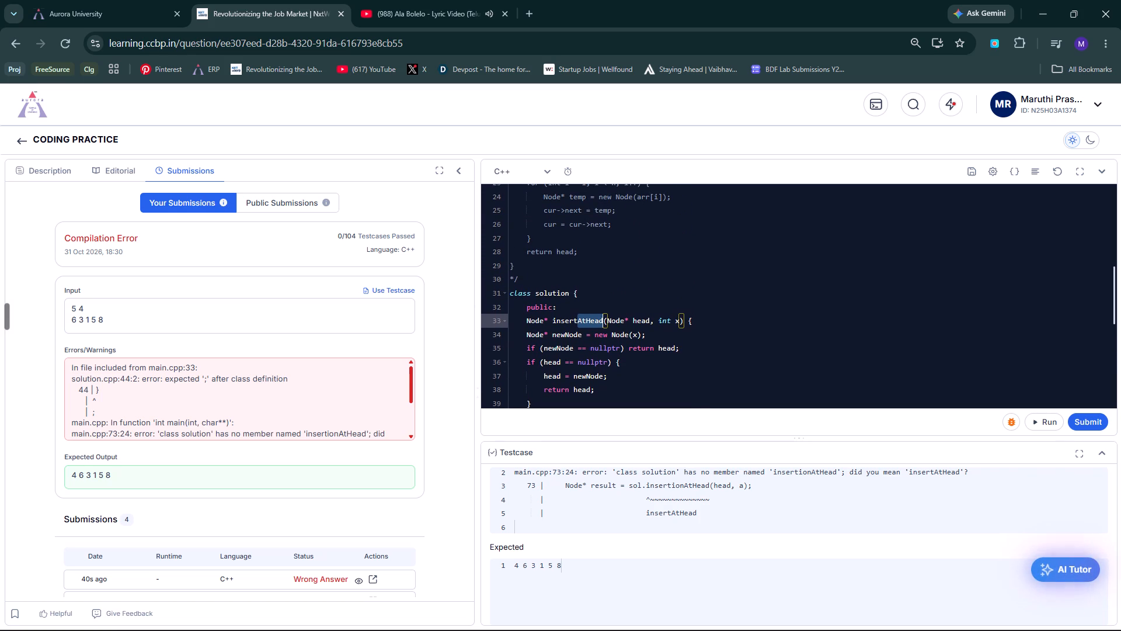
left_click(1081, 421)
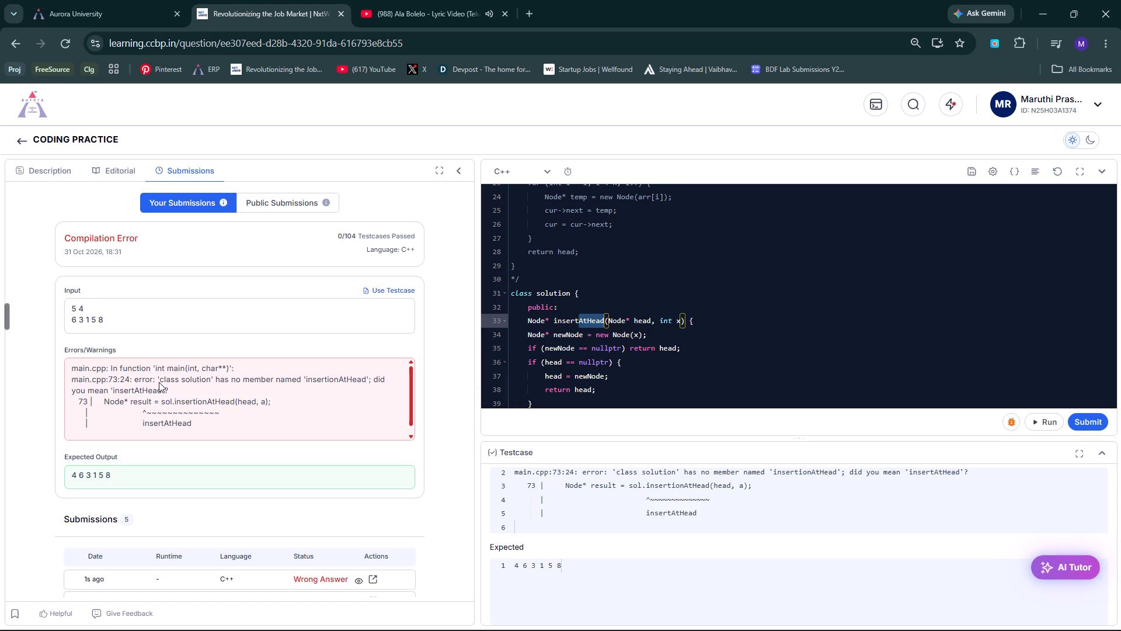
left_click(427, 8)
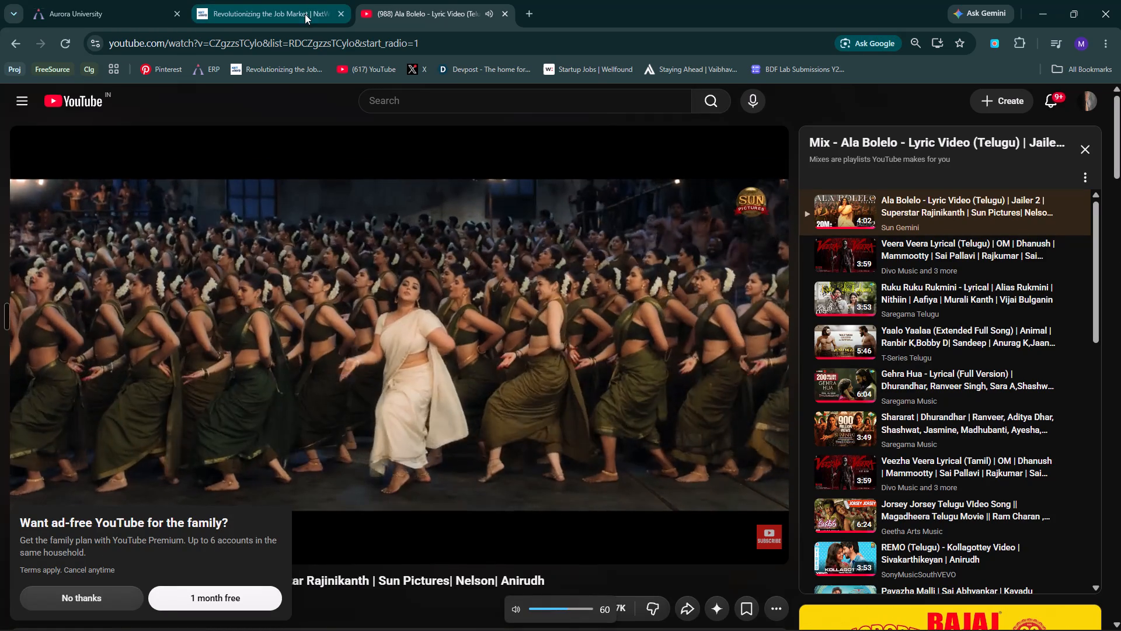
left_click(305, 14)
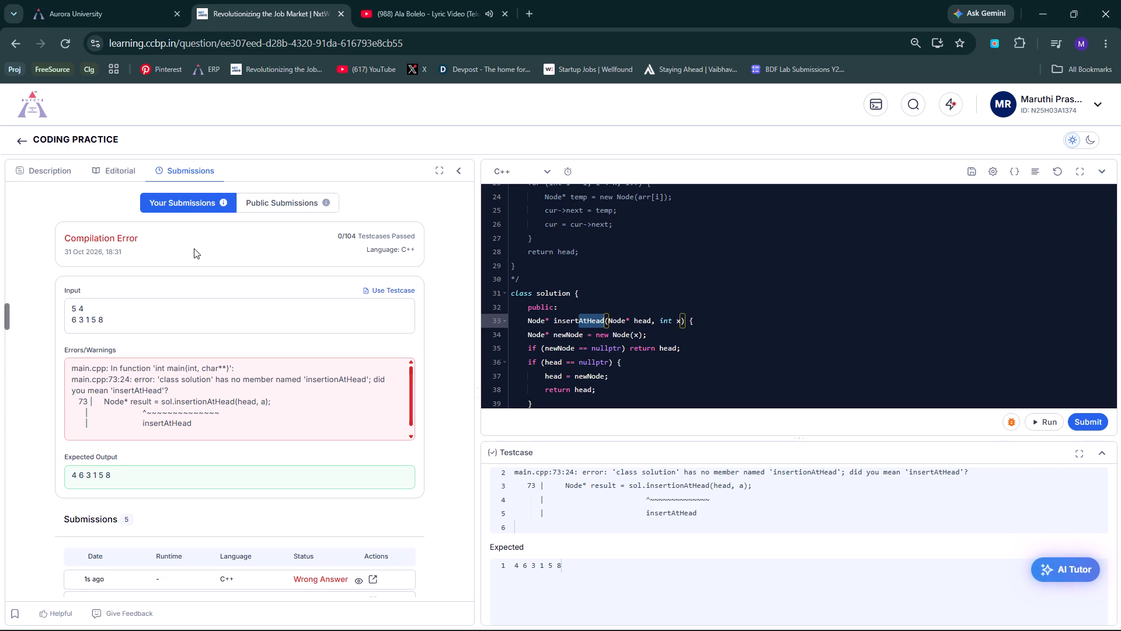
Leave the coding problem and go back to the course page.
scroll(33, 463, "right", 11)
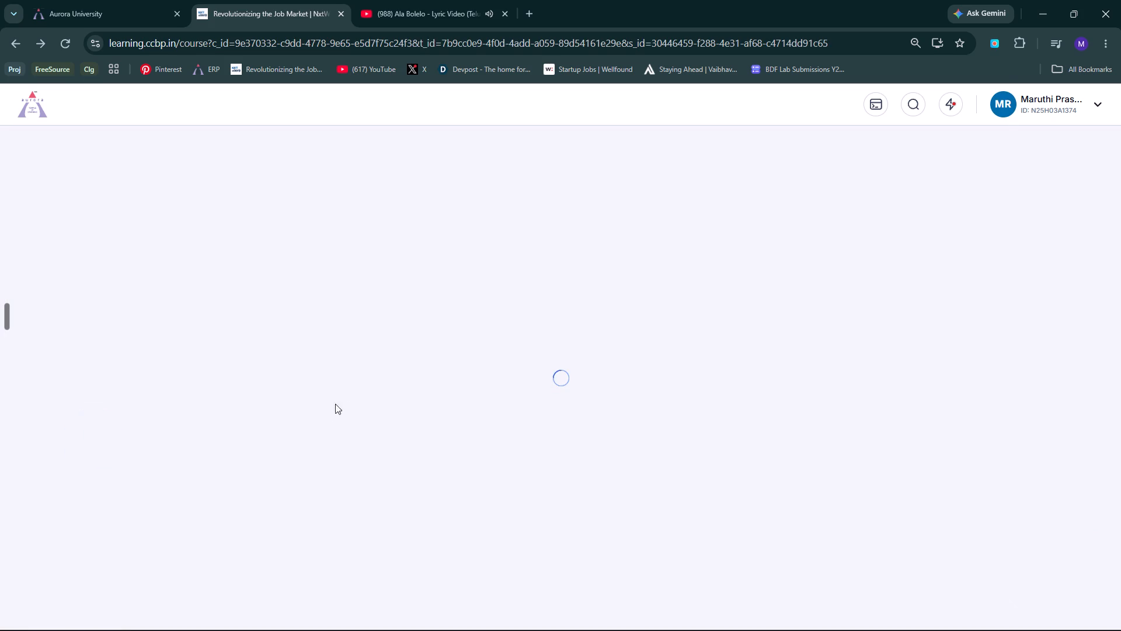
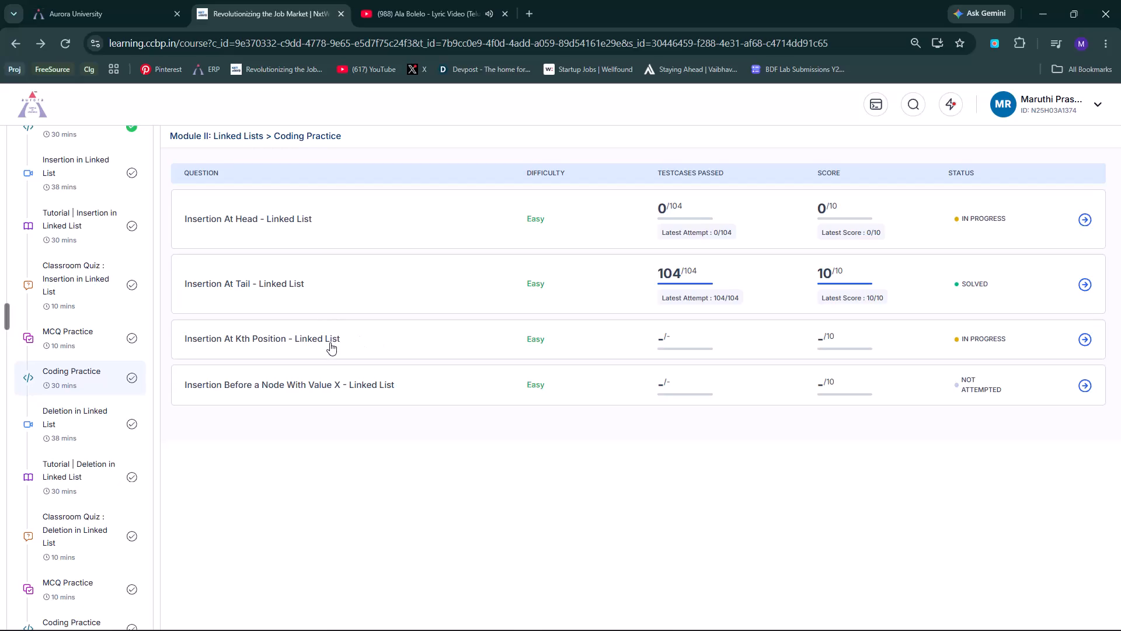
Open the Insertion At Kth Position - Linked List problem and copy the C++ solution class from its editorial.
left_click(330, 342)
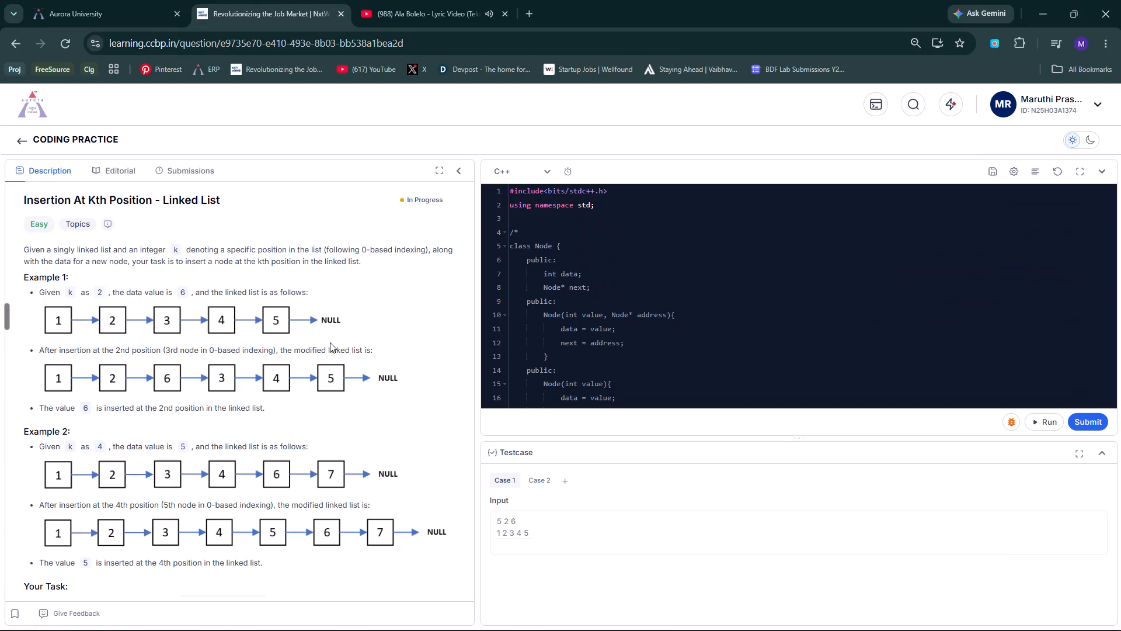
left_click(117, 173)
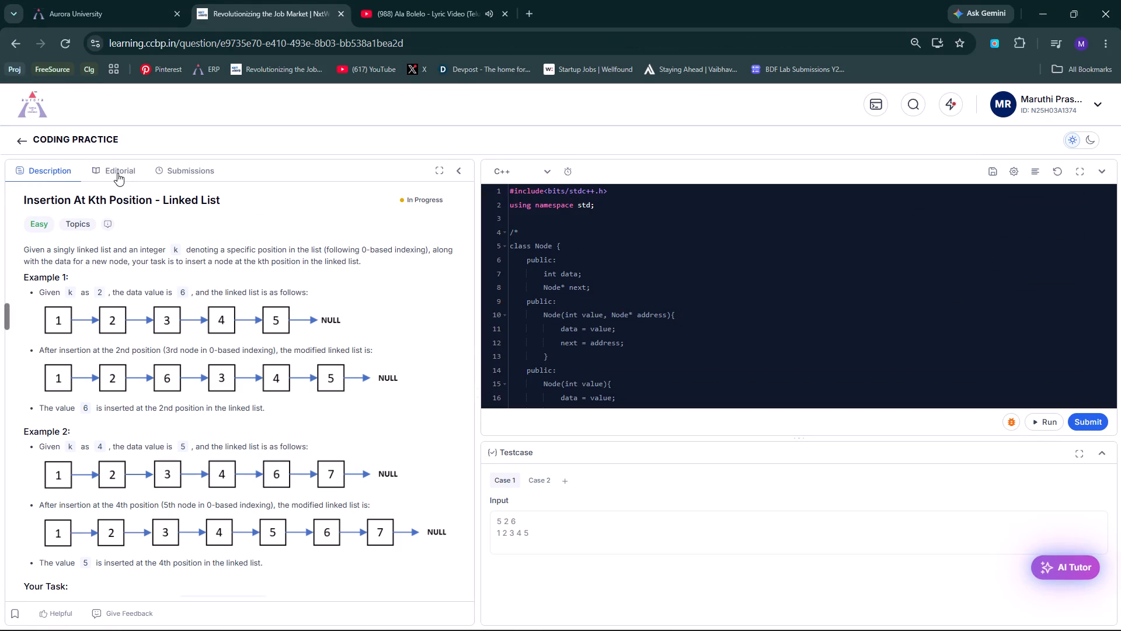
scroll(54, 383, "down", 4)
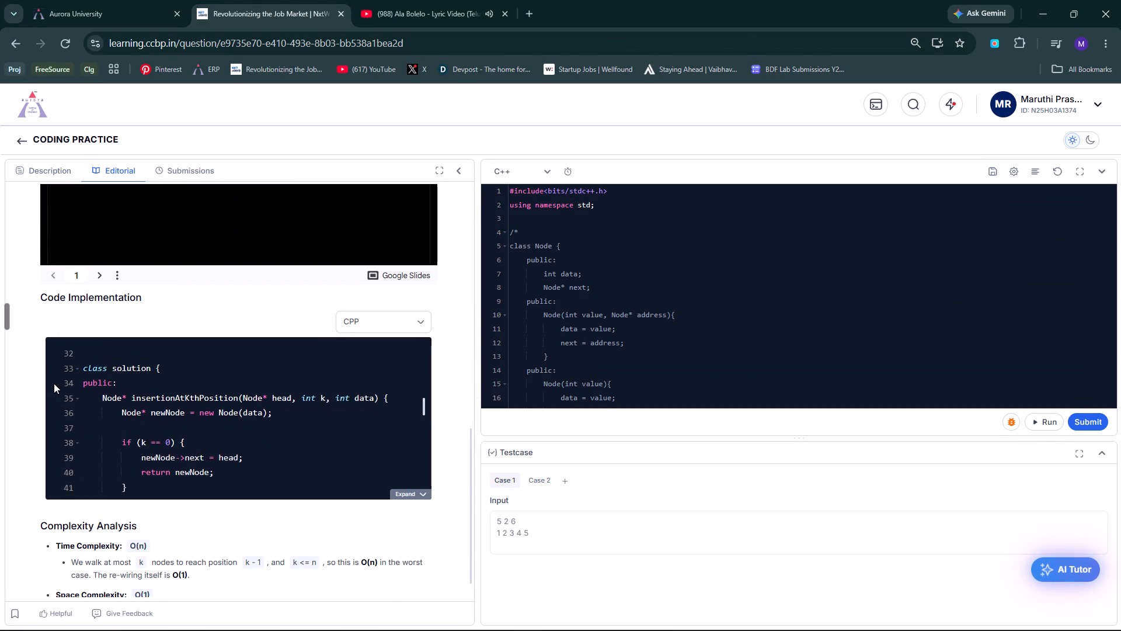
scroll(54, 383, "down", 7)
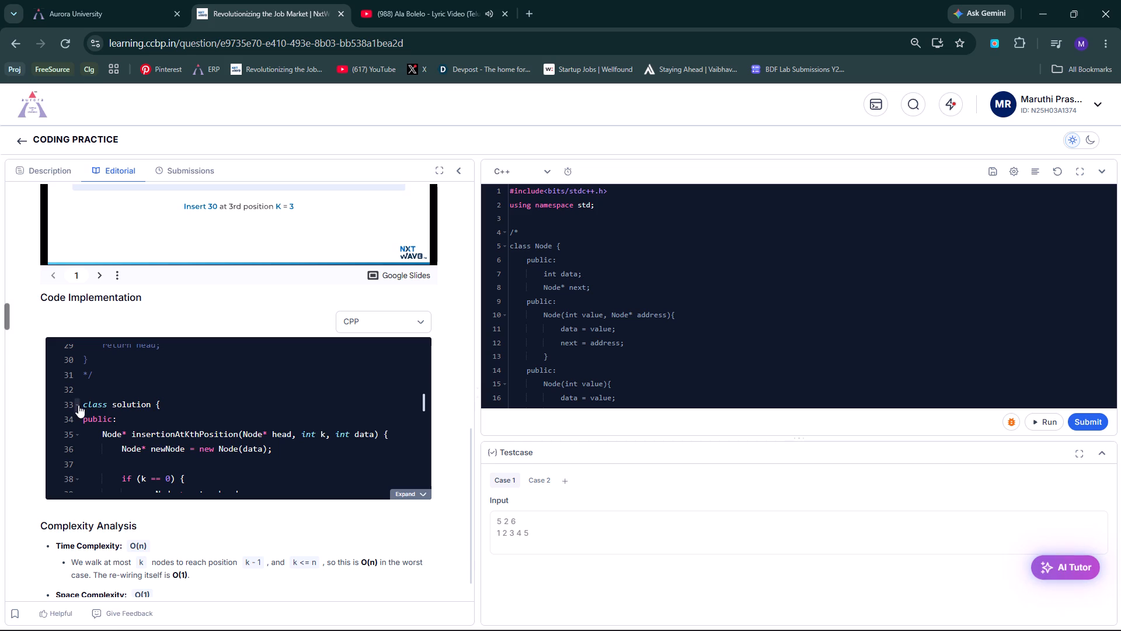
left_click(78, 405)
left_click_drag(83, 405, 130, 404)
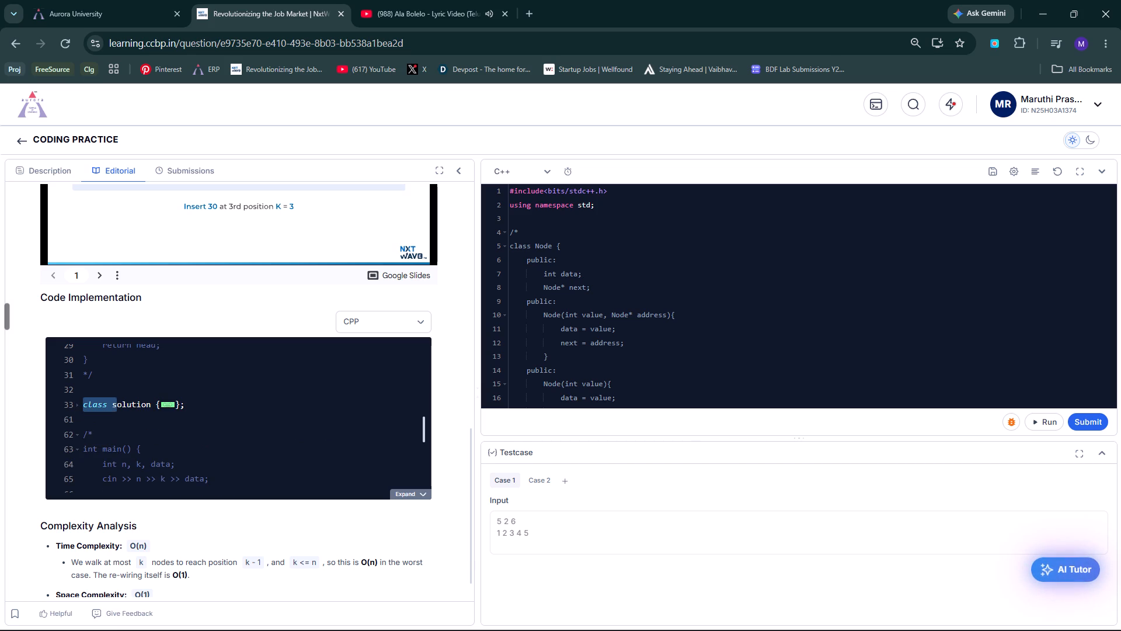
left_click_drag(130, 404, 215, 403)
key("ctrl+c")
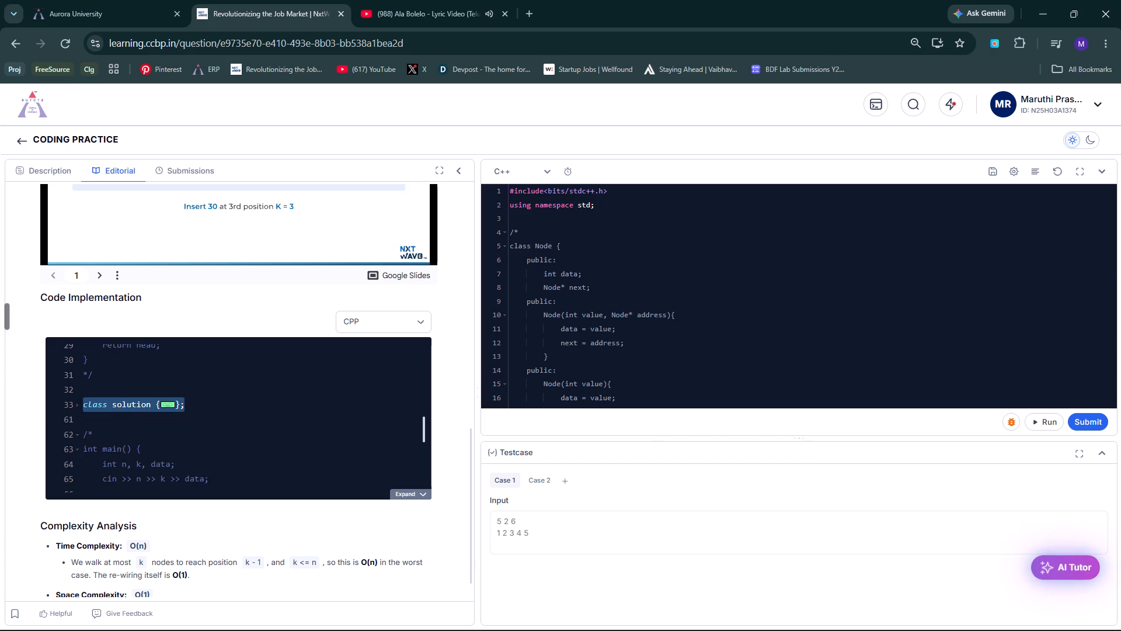
Look over the existing code in the editor, then reopen the Insertion At Kth Position problem from the coding practice list.
scroll(657, 355, "down", 8)
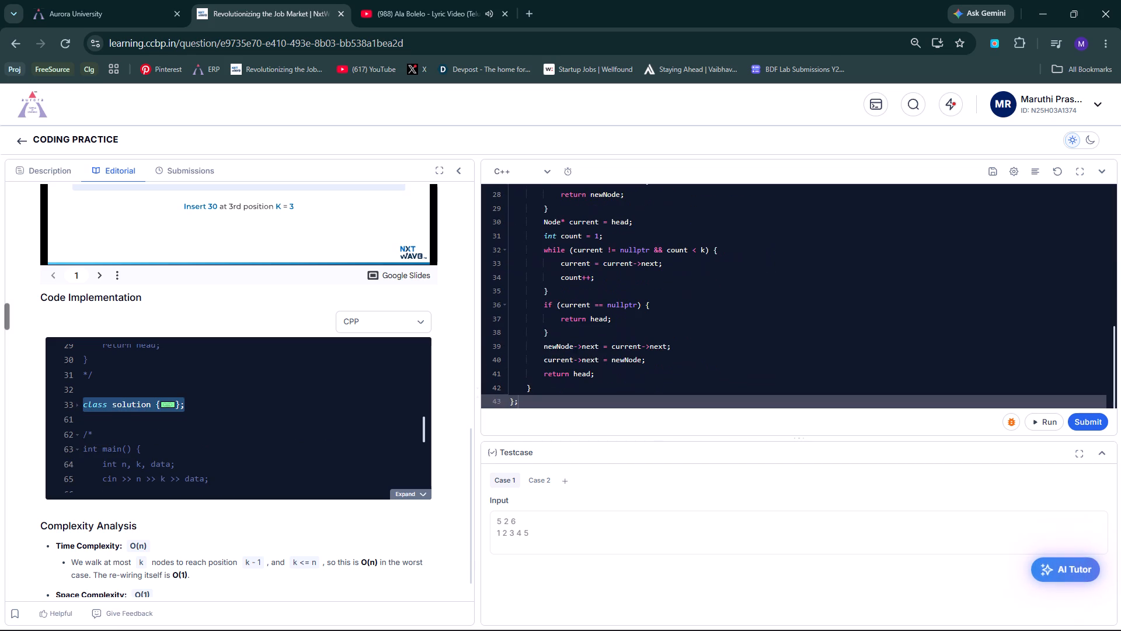
scroll(657, 355, "down", 2)
scroll(329, 298, "up", 14)
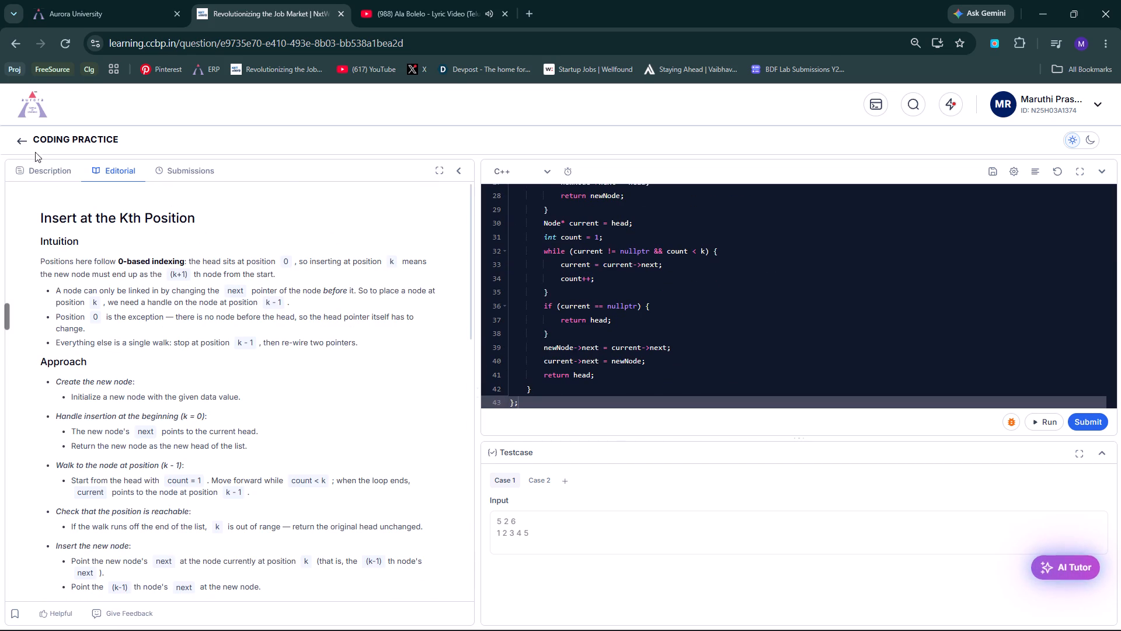
left_click(23, 142)
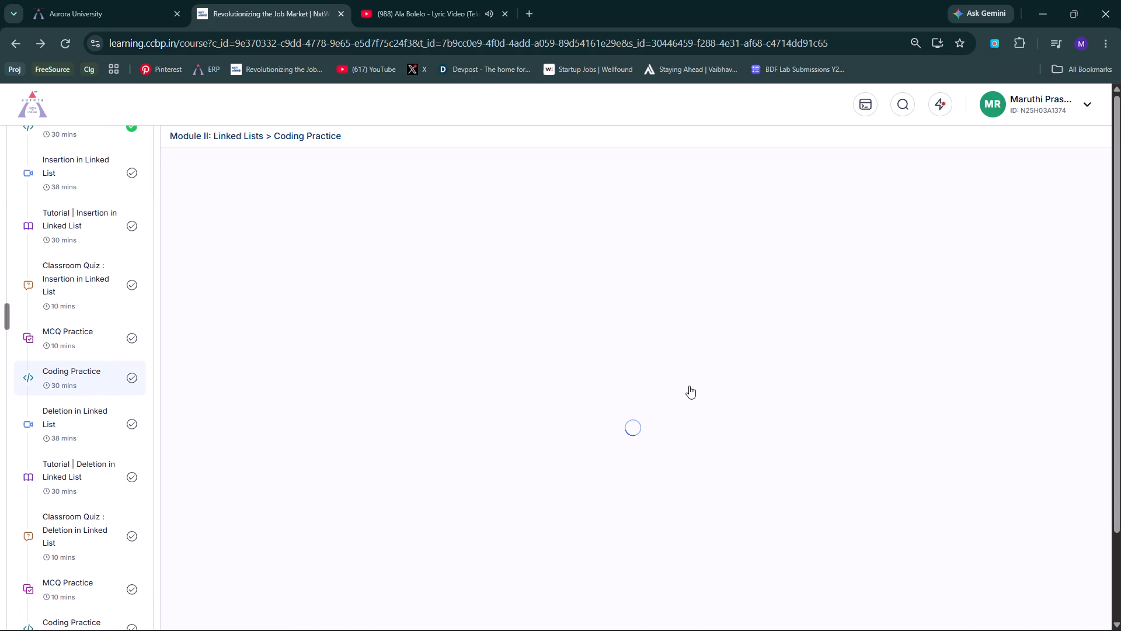
left_click(617, 336)
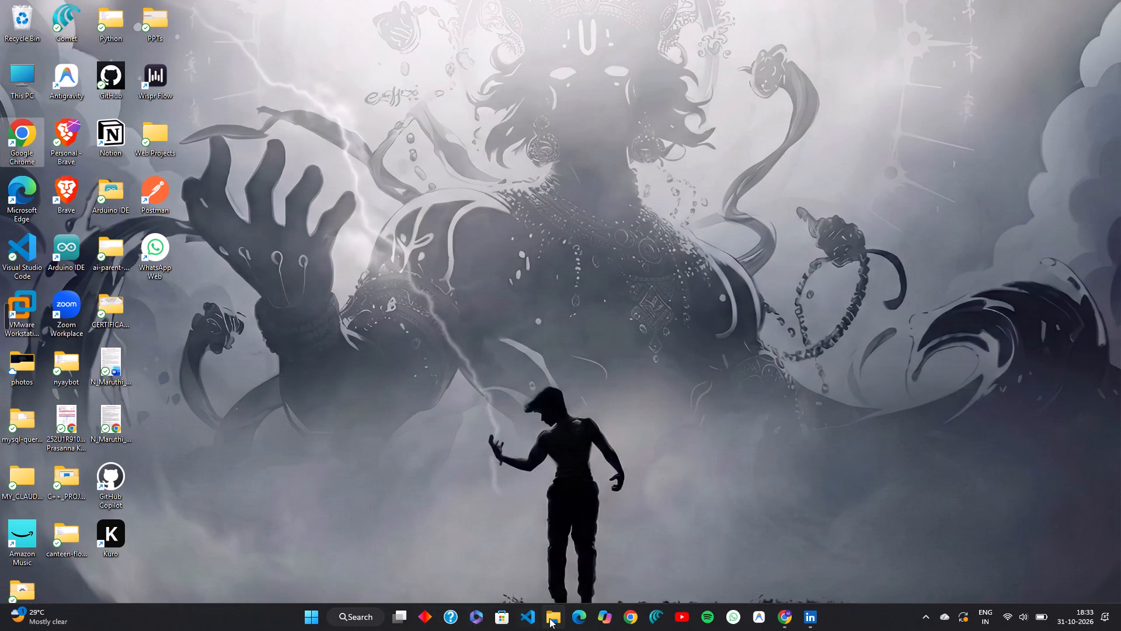
Open the C++_Lab_report_2 Word document from the C++ Assignments folder in File Explorer.
double_click(549, 618)
left_click(549, 618)
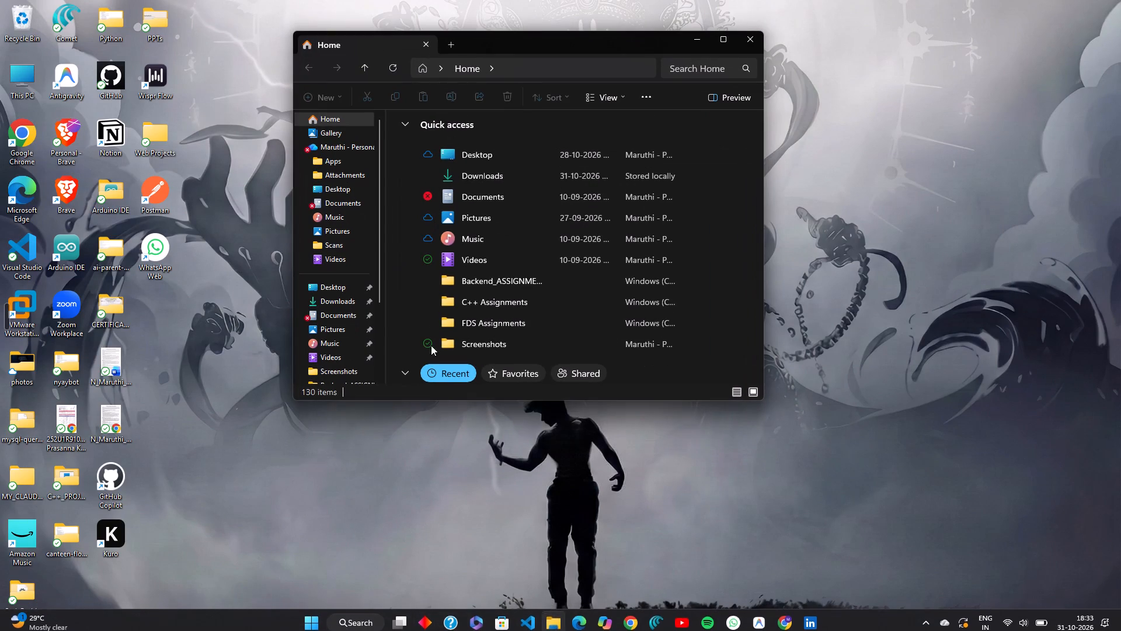
left_click(720, 40)
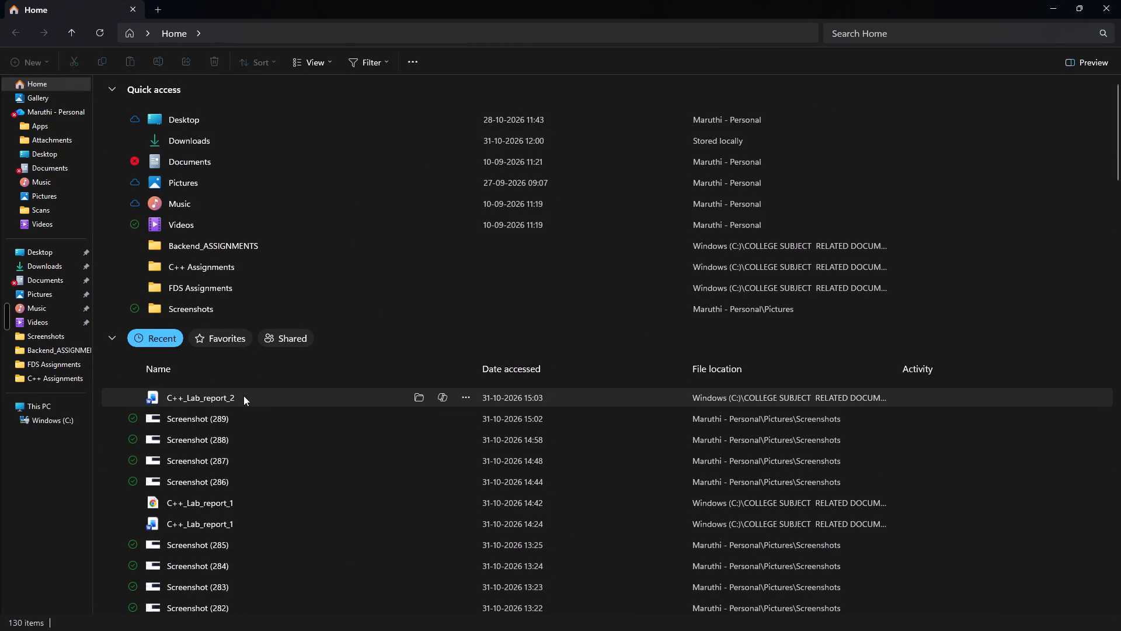
left_click(61, 380)
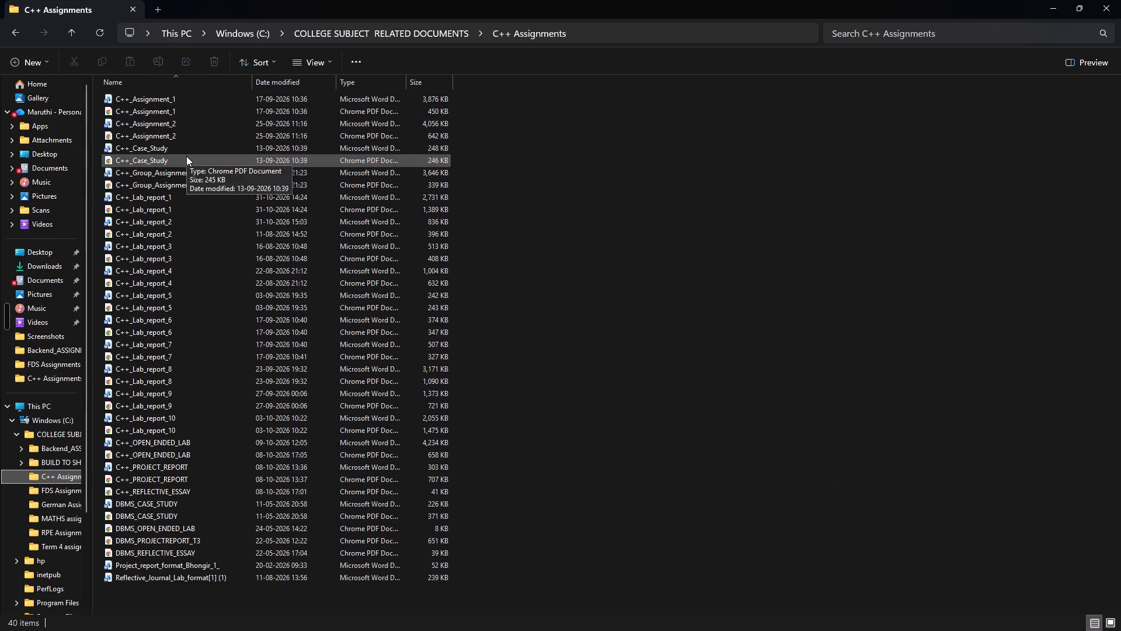
double_click(176, 224)
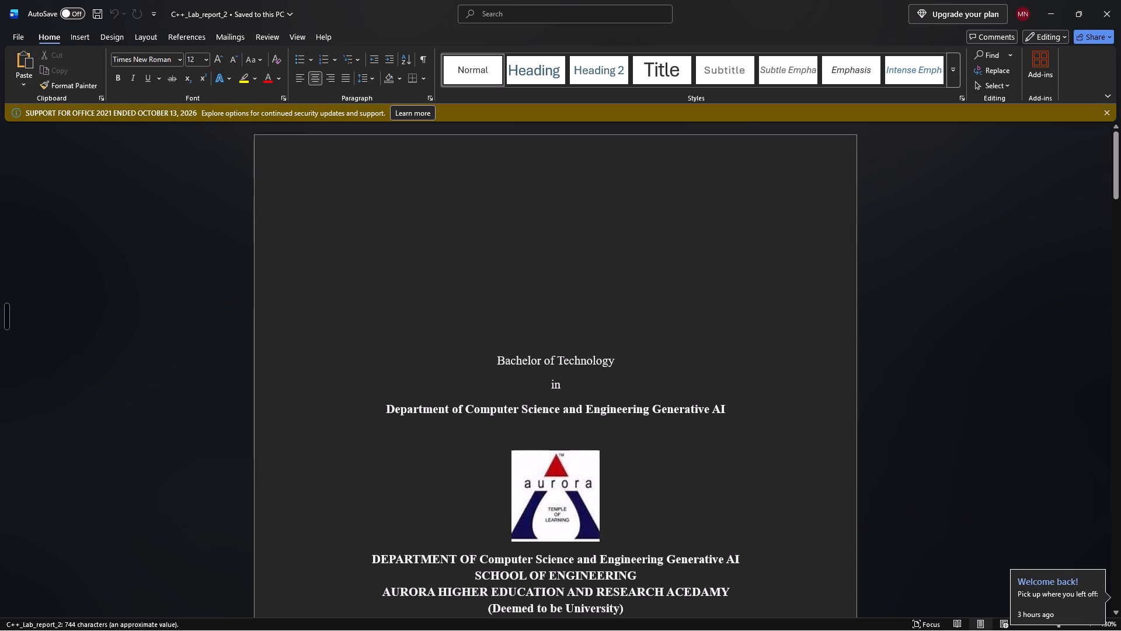
Renumber the "Insert at The Tail" heading in the lab report as 3.
scroll(404, 271, "down", 2)
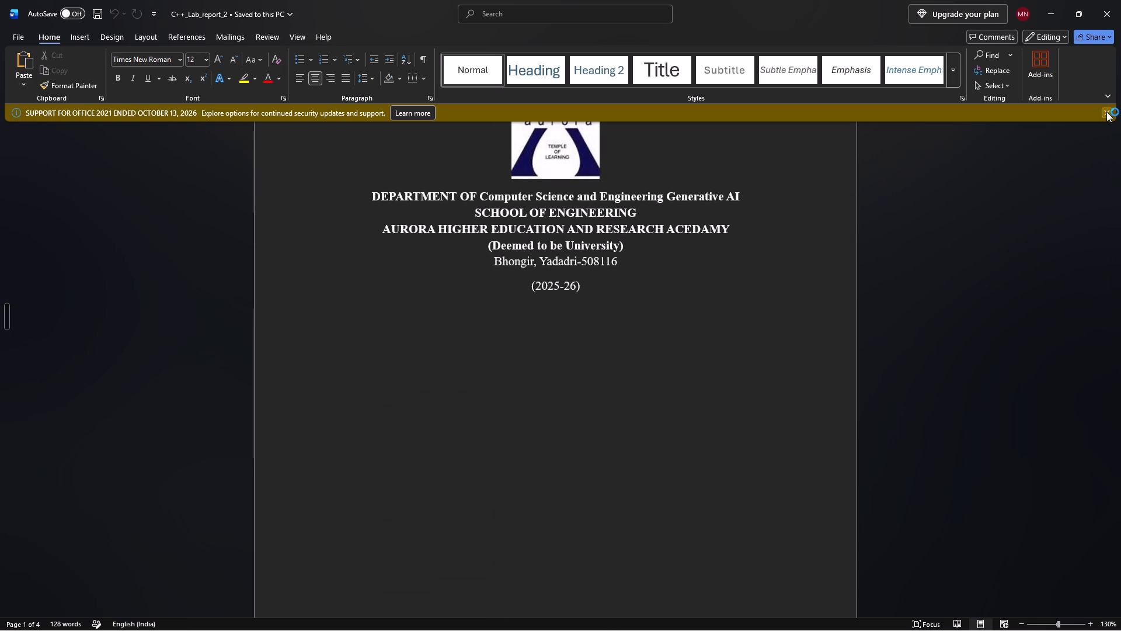
left_click(1106, 112)
scroll(587, 366, "down", 2)
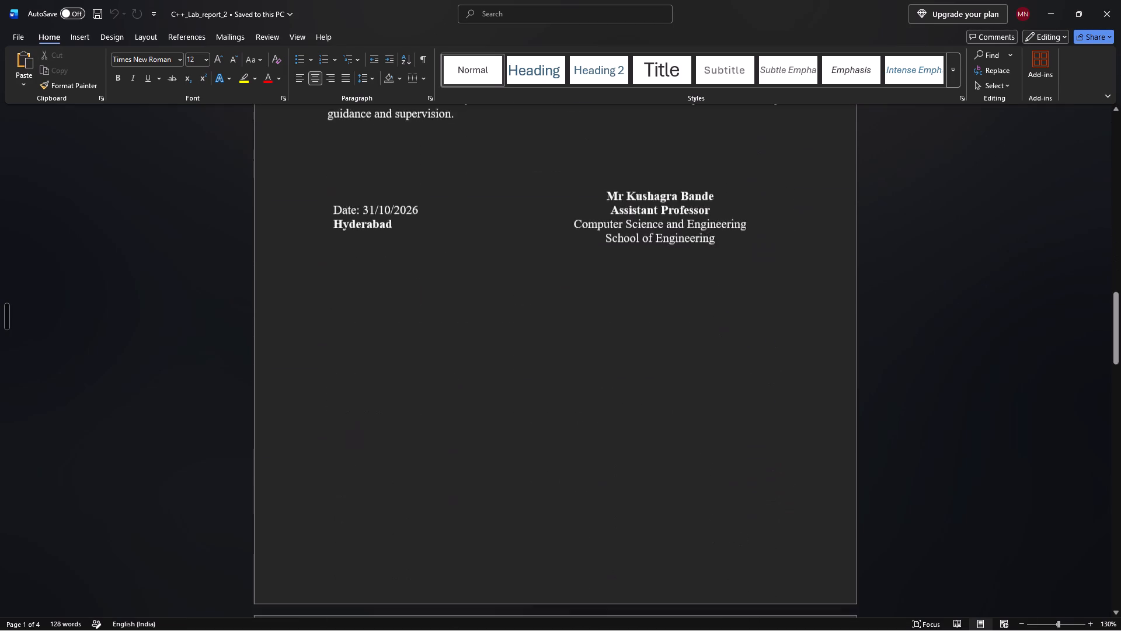
scroll(587, 366, "down", 2)
scroll(505, 337, "down", 1)
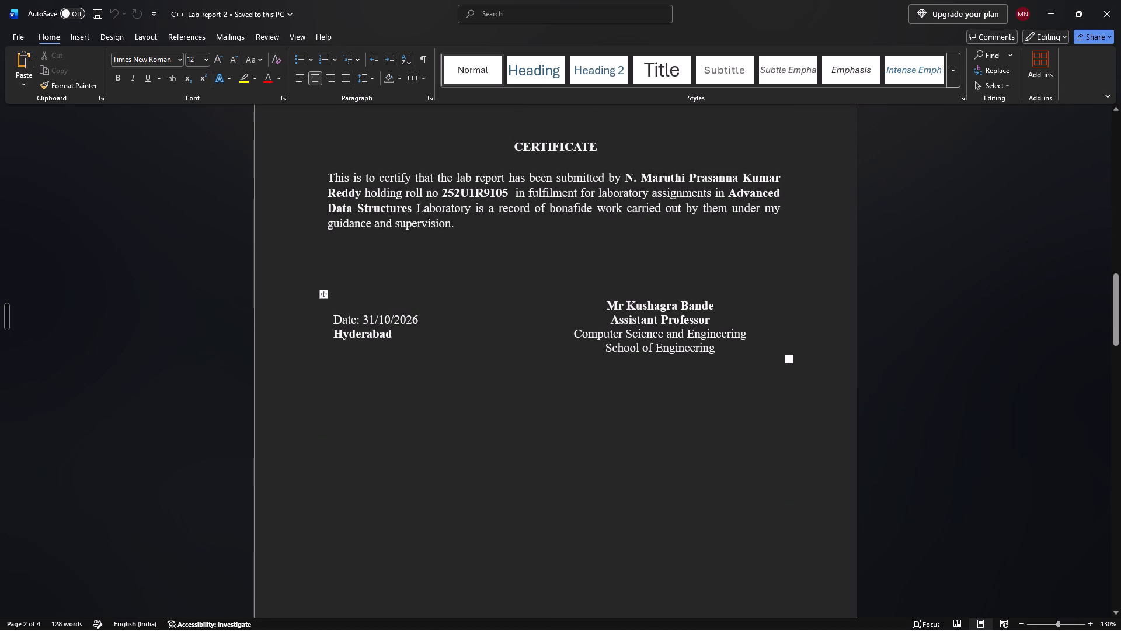
scroll(505, 337, "down", 4)
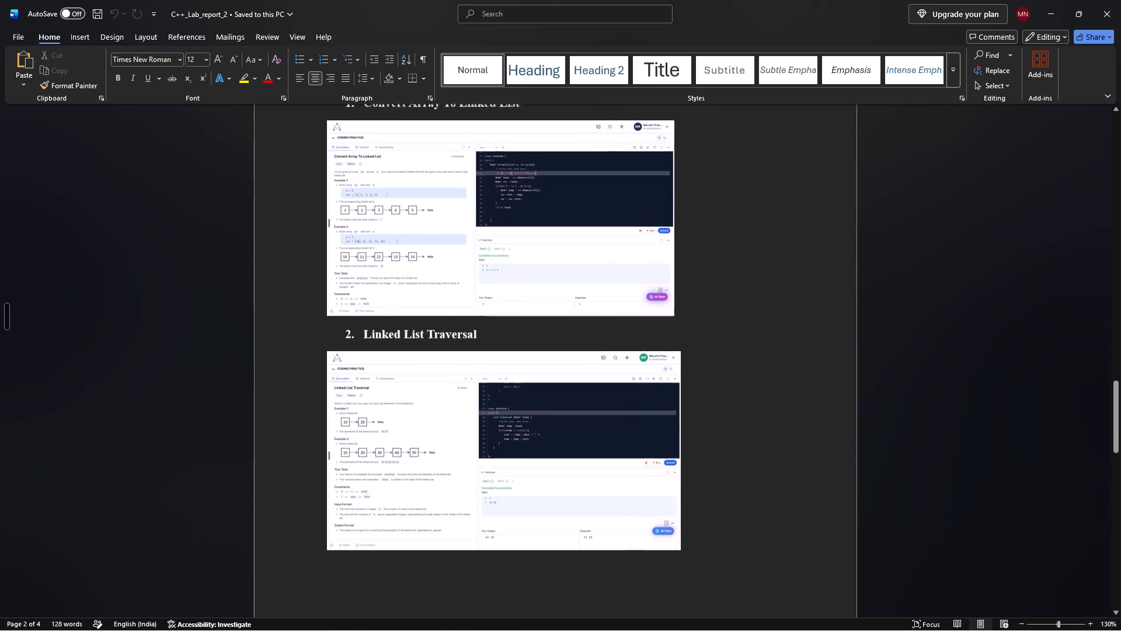
scroll(505, 337, "down", 5)
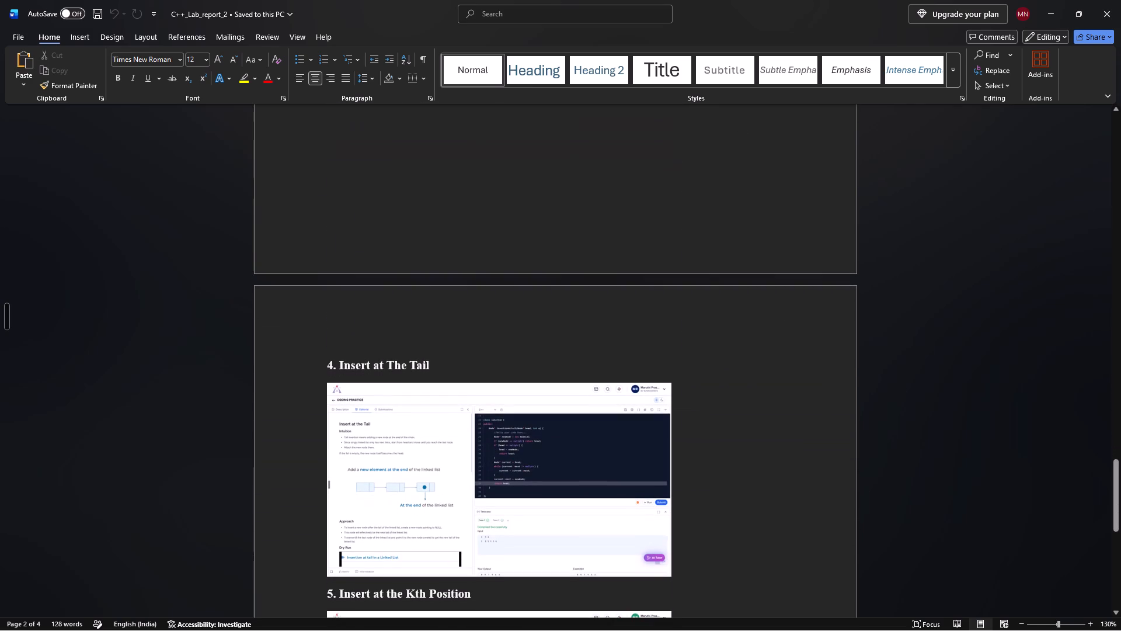
left_click(333, 363)
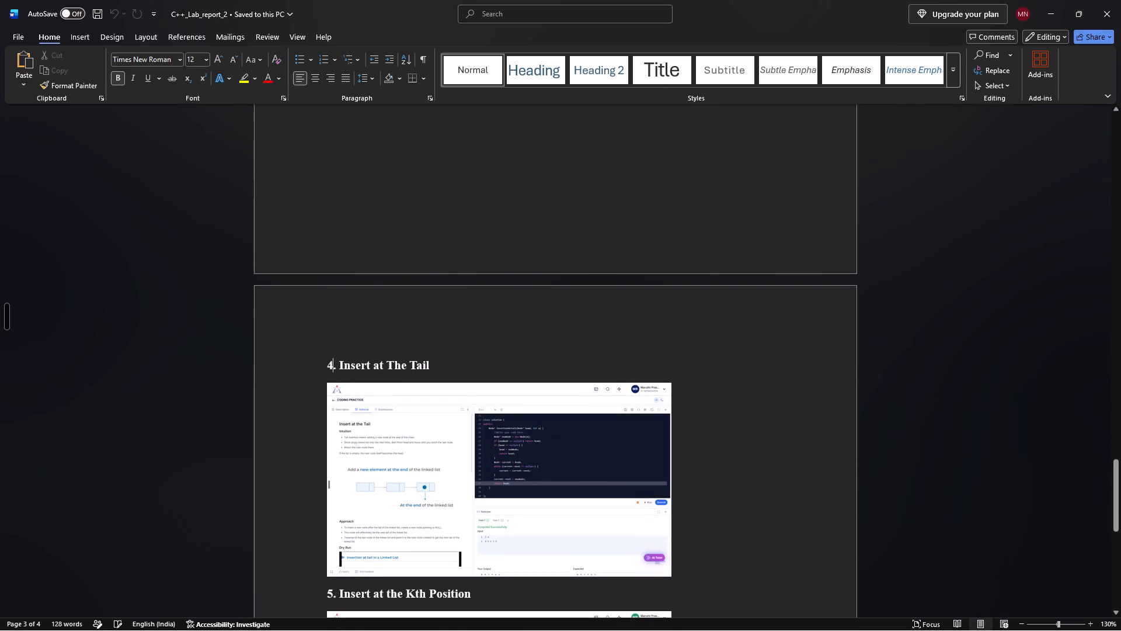
key("BackSpace")
key("3")
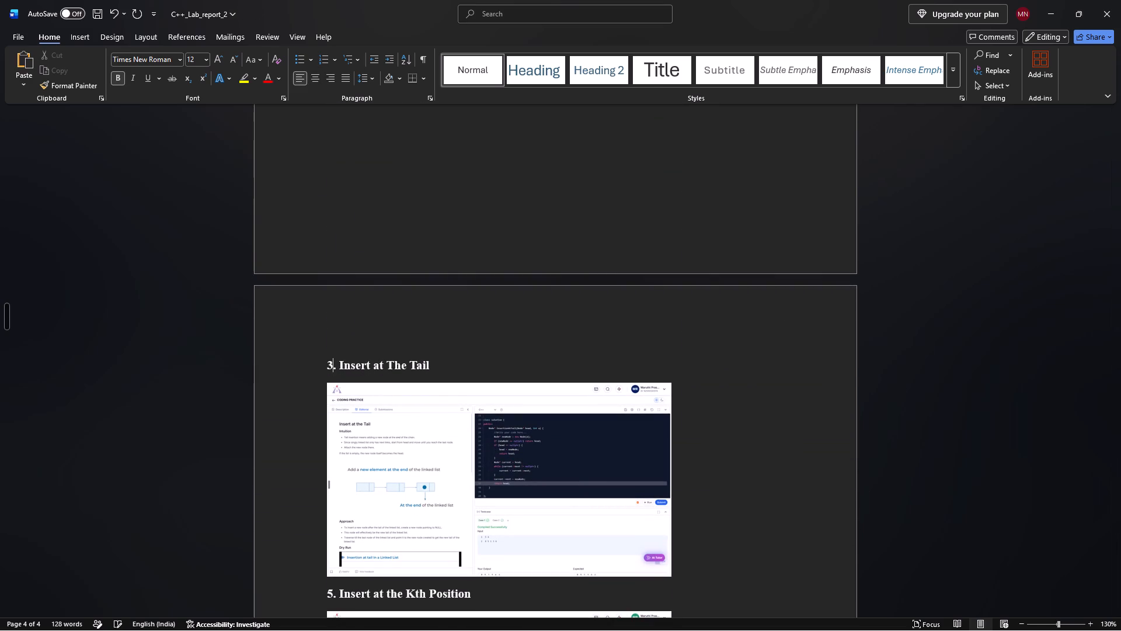
Renumber the "Insert at the Kth Position" heading as 4 and the empty item below its screenshot as 5.
scroll(361, 511, "down", 1)
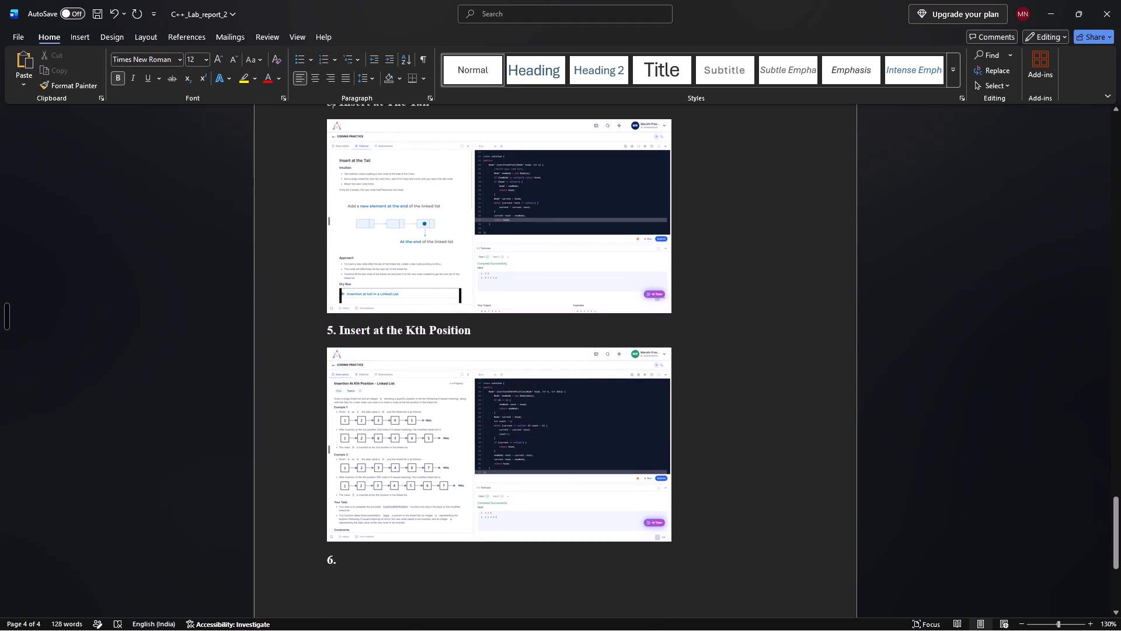
left_click(331, 338)
key("BackSpace")
key("4")
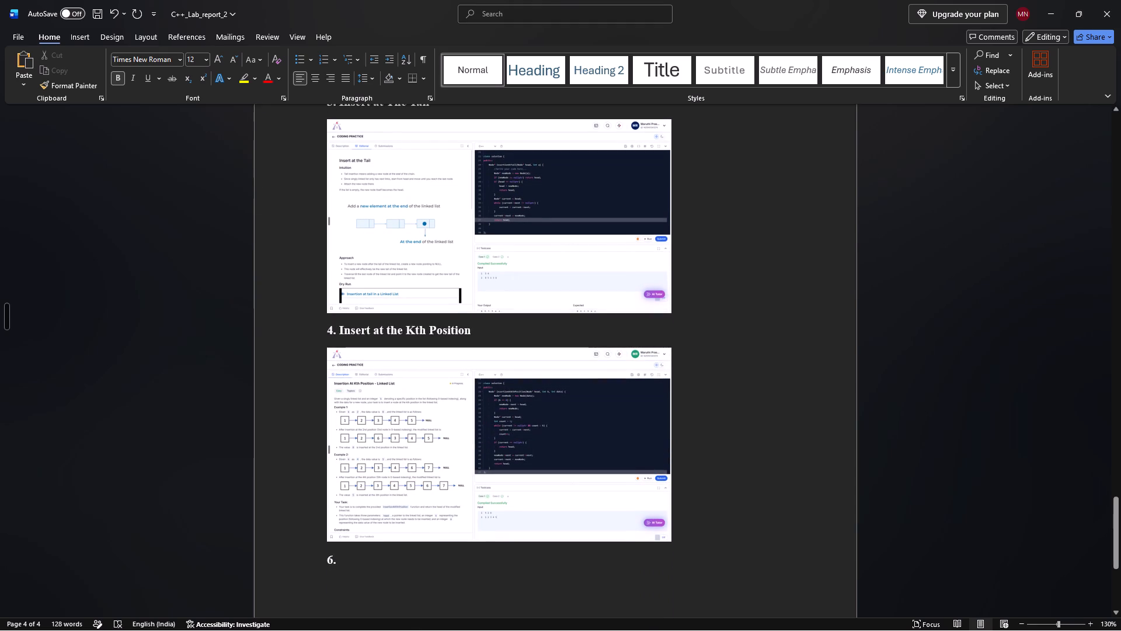
left_click(342, 553)
key("BackSpace")
key("BackSpace")
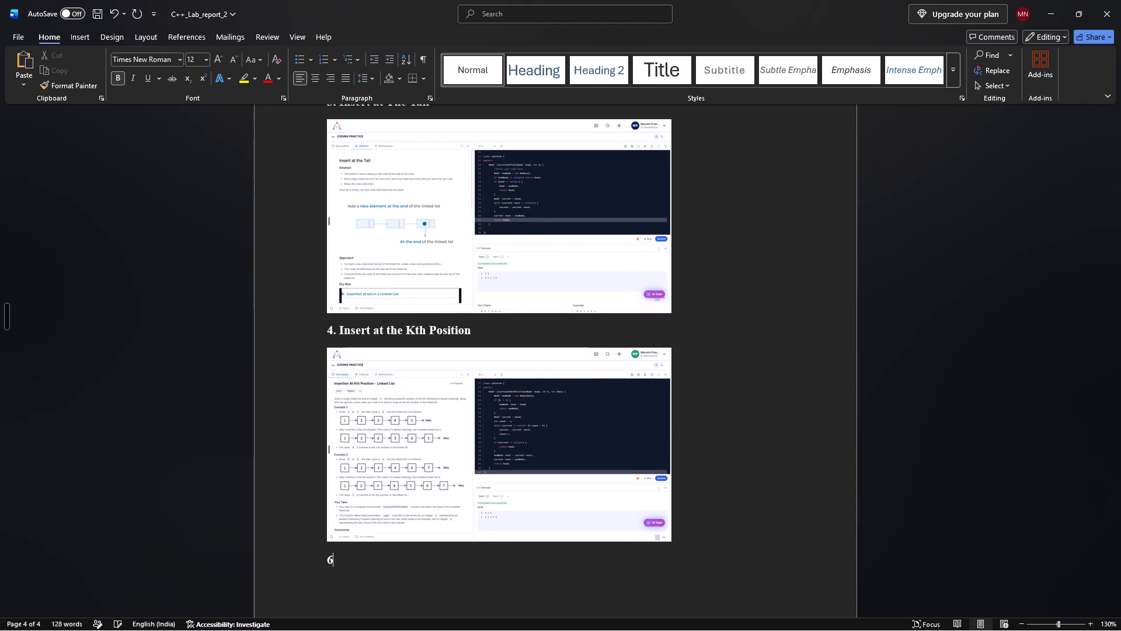
key("BackSpace")
type("5.")
key("space")
Switch to Chrome and submit the C++ solution of the Insertion At Kth Position problem.
key("alt+Tab")
key("alt+Tab")
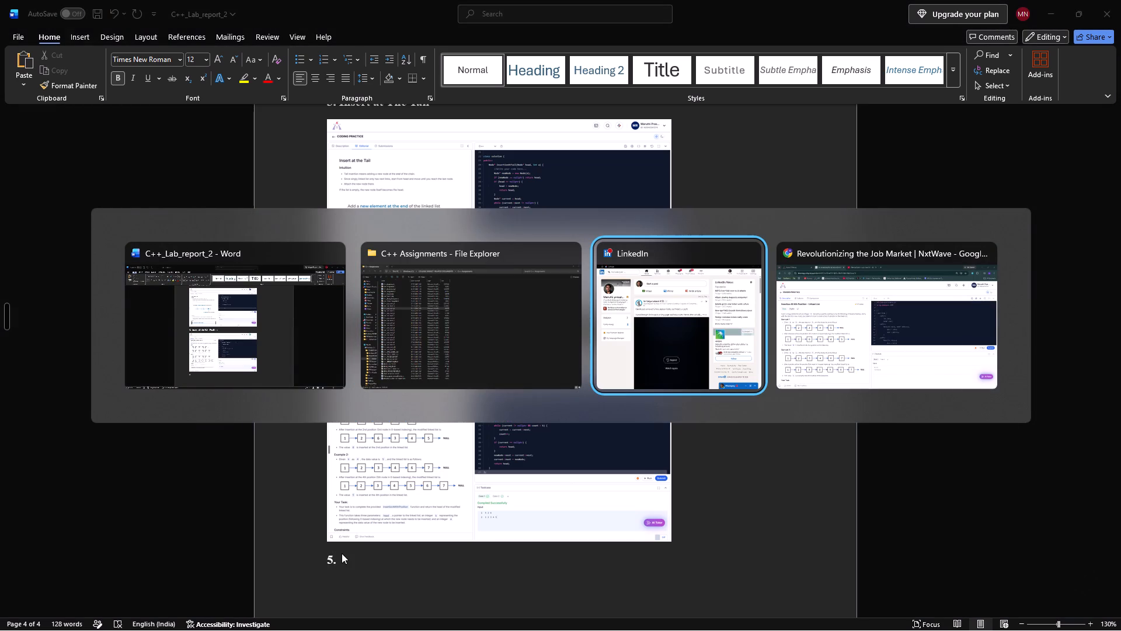
key("alt+Left")
key("alt+Left")
key("alt+Tab")
key("alt+Tab")
key("alt+Tab")
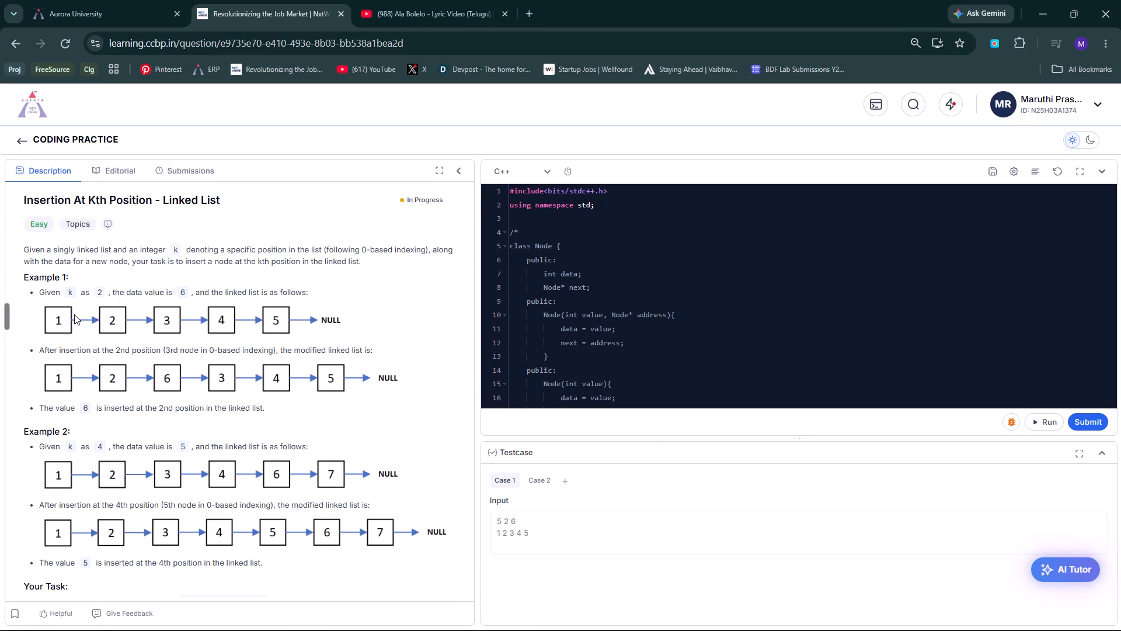
left_click(1089, 422)
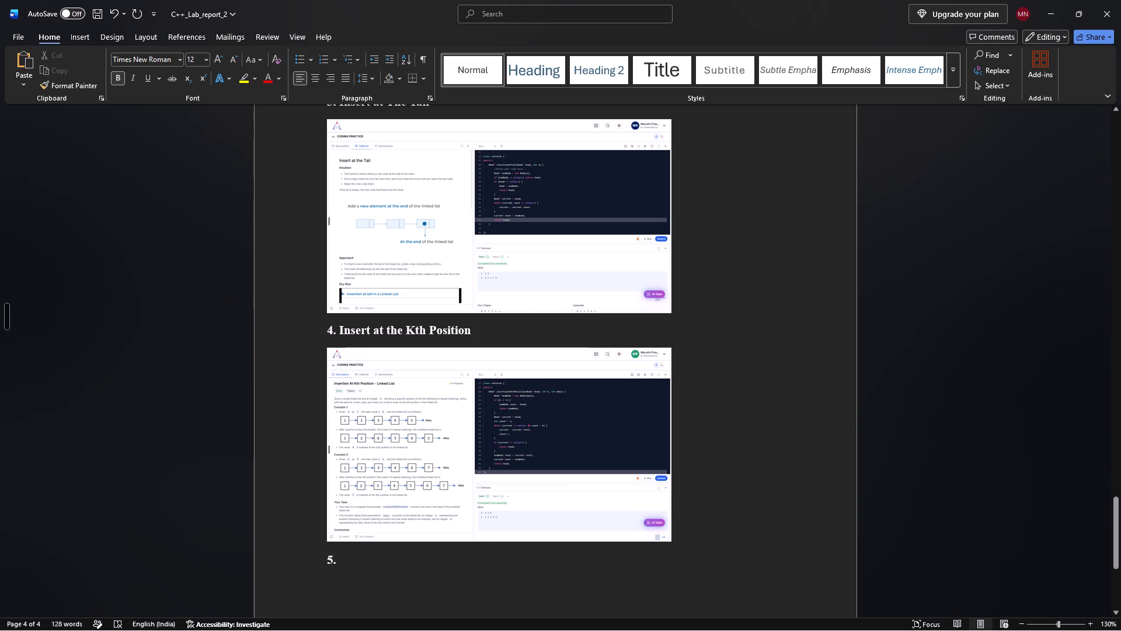
Switch back to Chrome and open the editorial of the Insertion Before a Node With Value X - Linked List problem.
key("super+Tab")
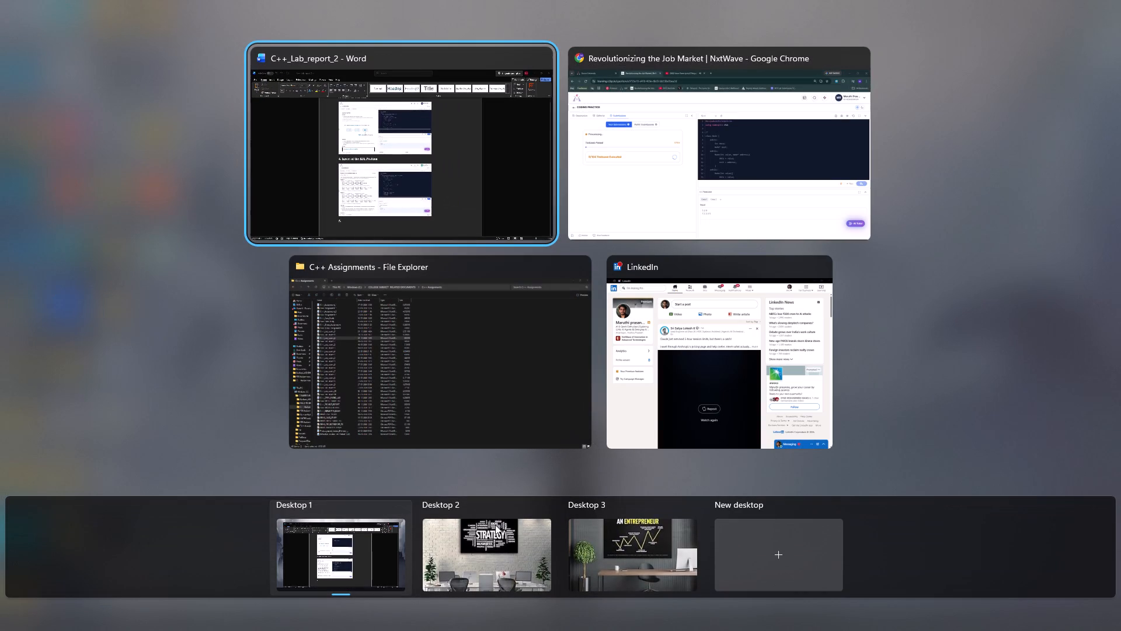
key("alt+Tab")
key("alt+Tab")
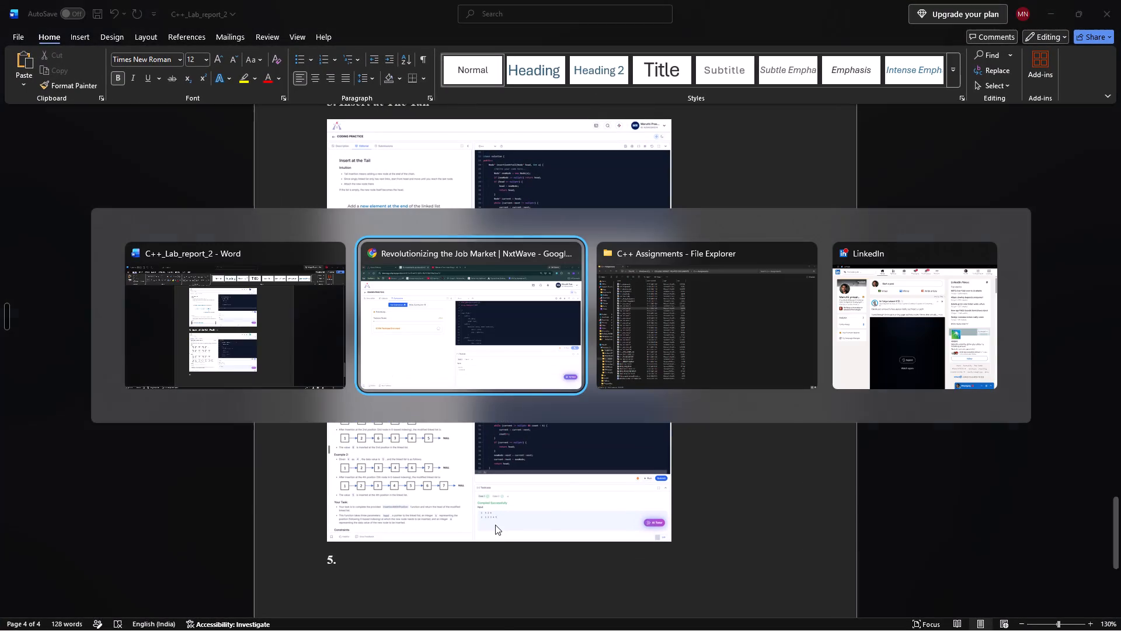
scroll(182, 559, "right", 11)
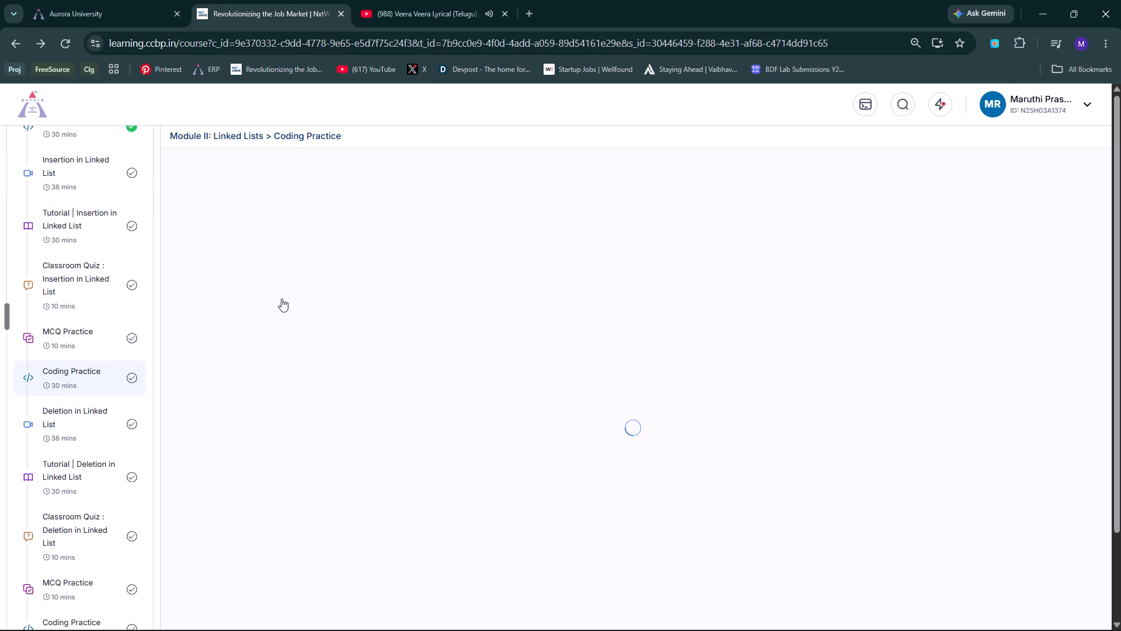
left_click(264, 411)
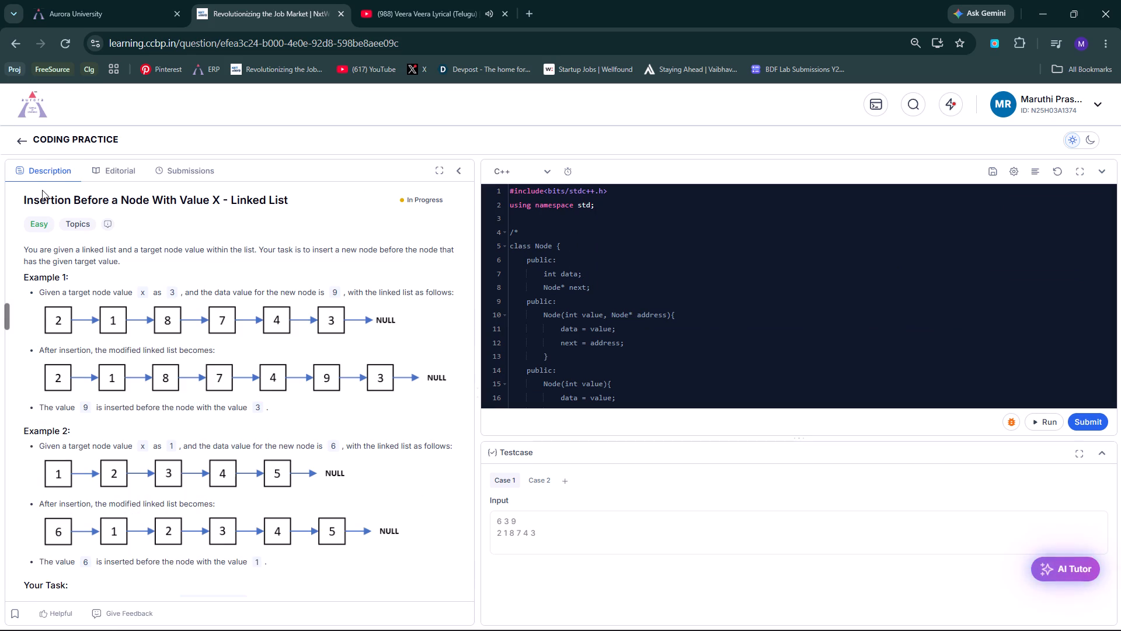
left_click(110, 171)
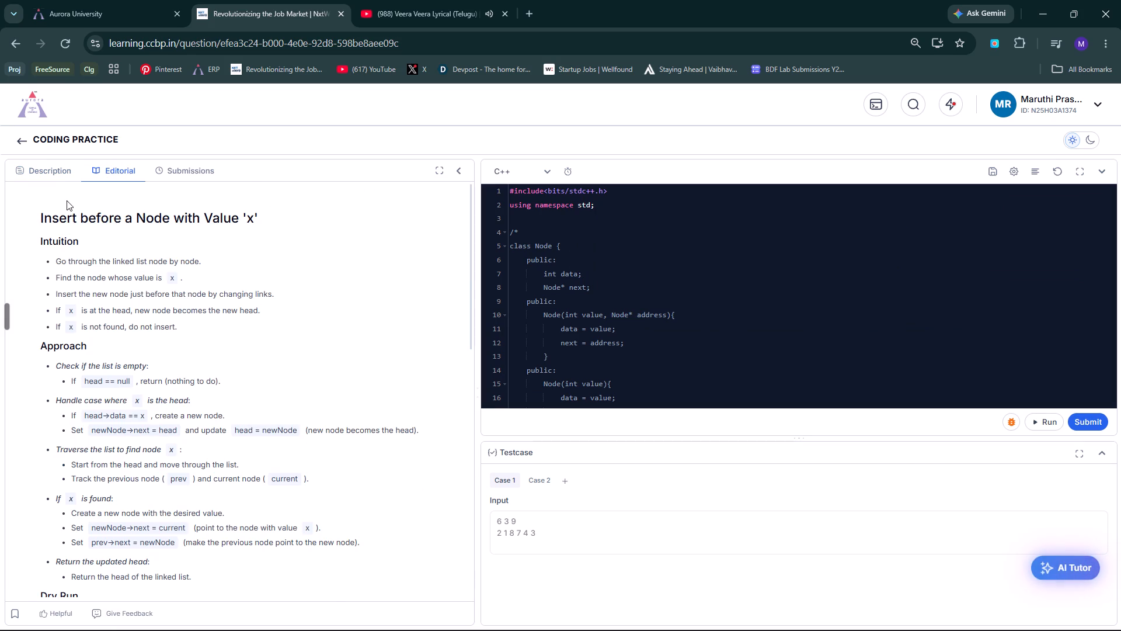
Copy the editorial title "Insert before a Node with Value 'x'" into Word as the heading text of item 5 in the lab report.
left_click_drag(41, 216, 286, 219)
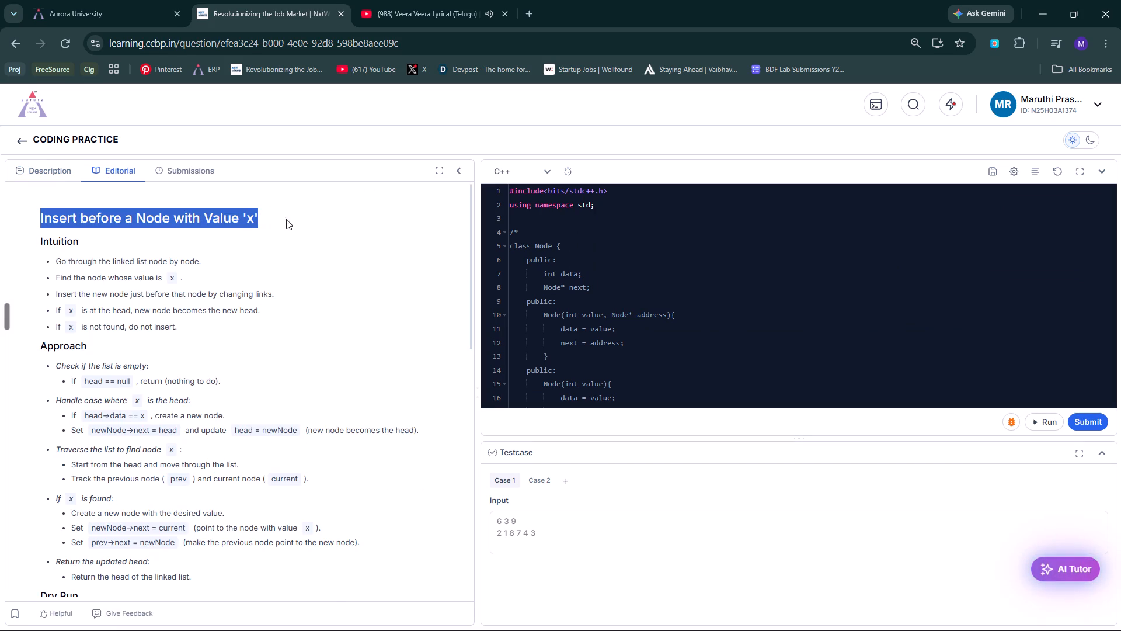
left_click_drag(286, 219, 295, 219)
key("ctrl+c")
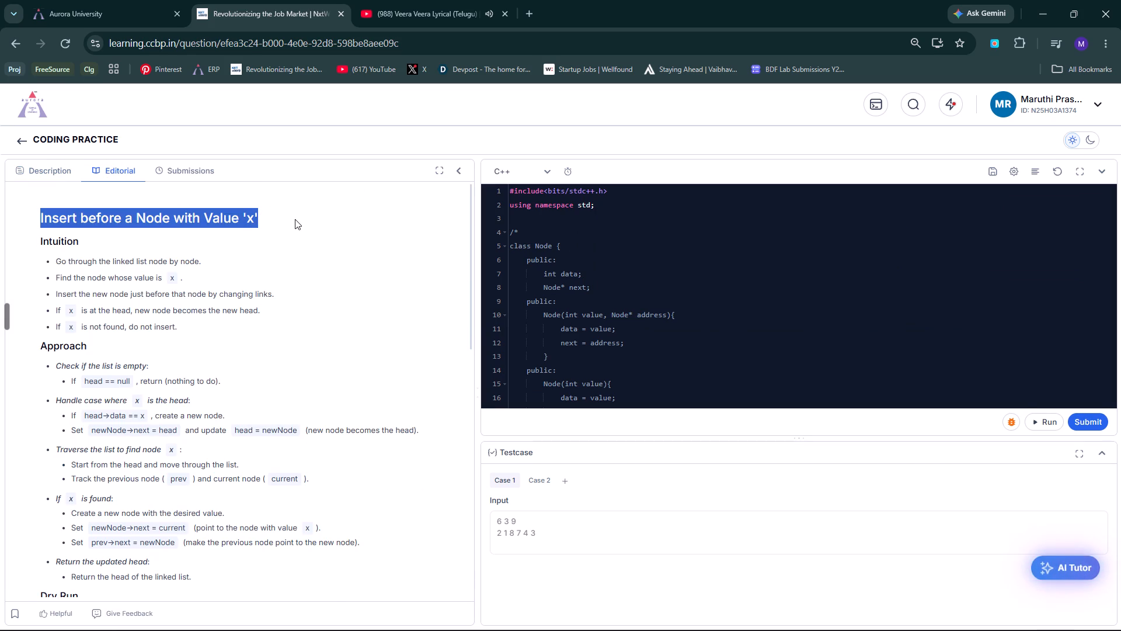
key("alt+Tab")
key("ctrl+v")
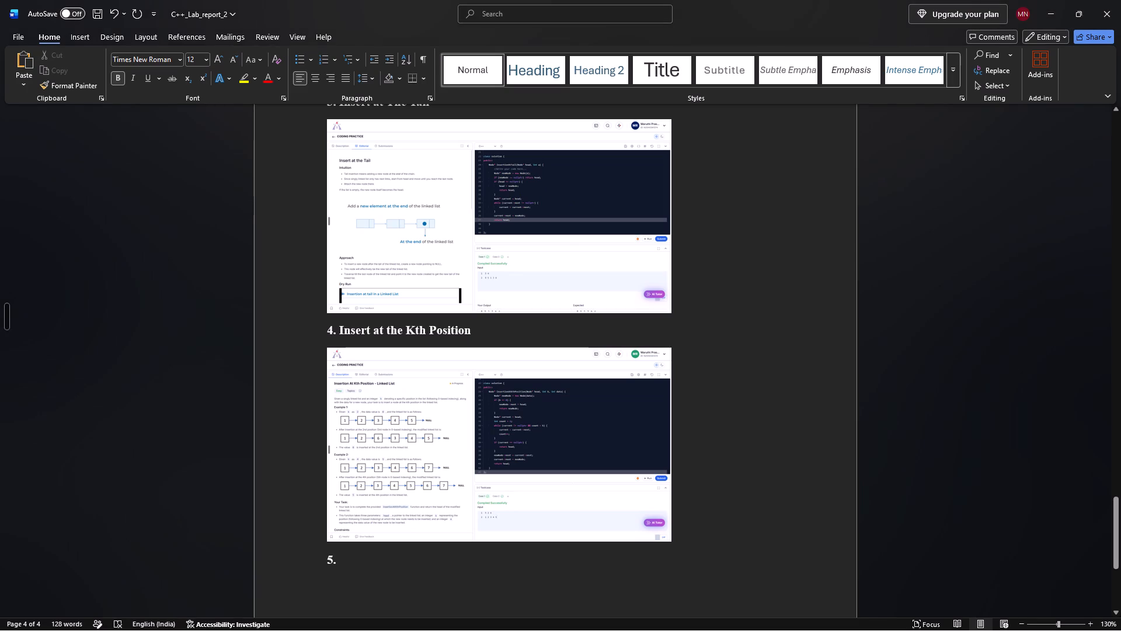
Switch back to Chrome and replace the starter solution class in the code editor with the editorial's C++ solution class.
key("alt+Tab")
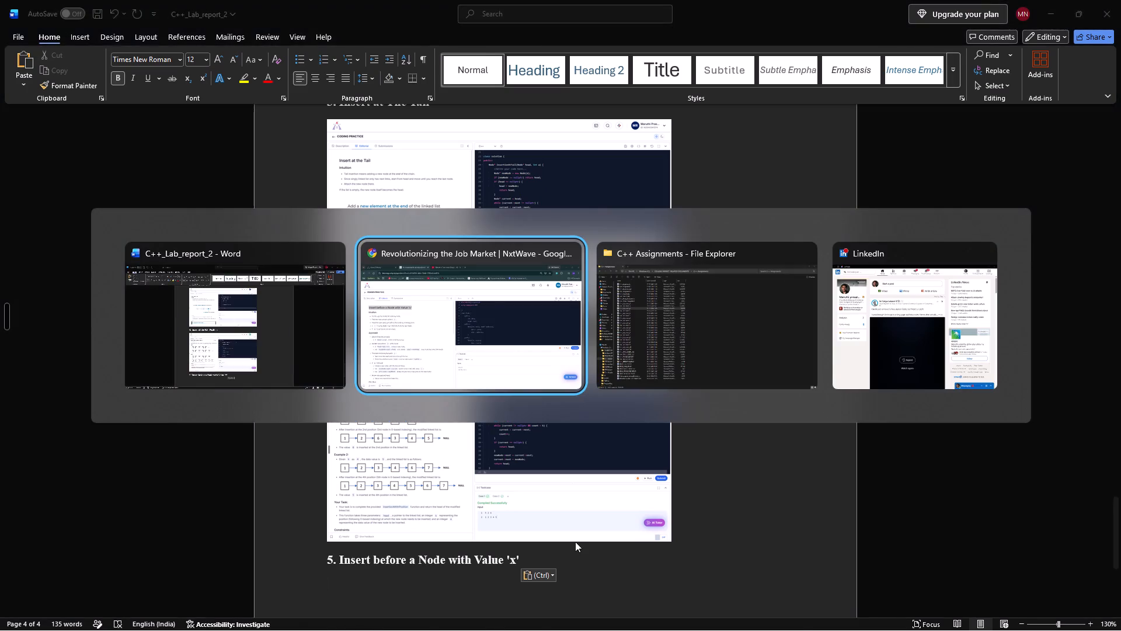
scroll(241, 449, "down", 10)
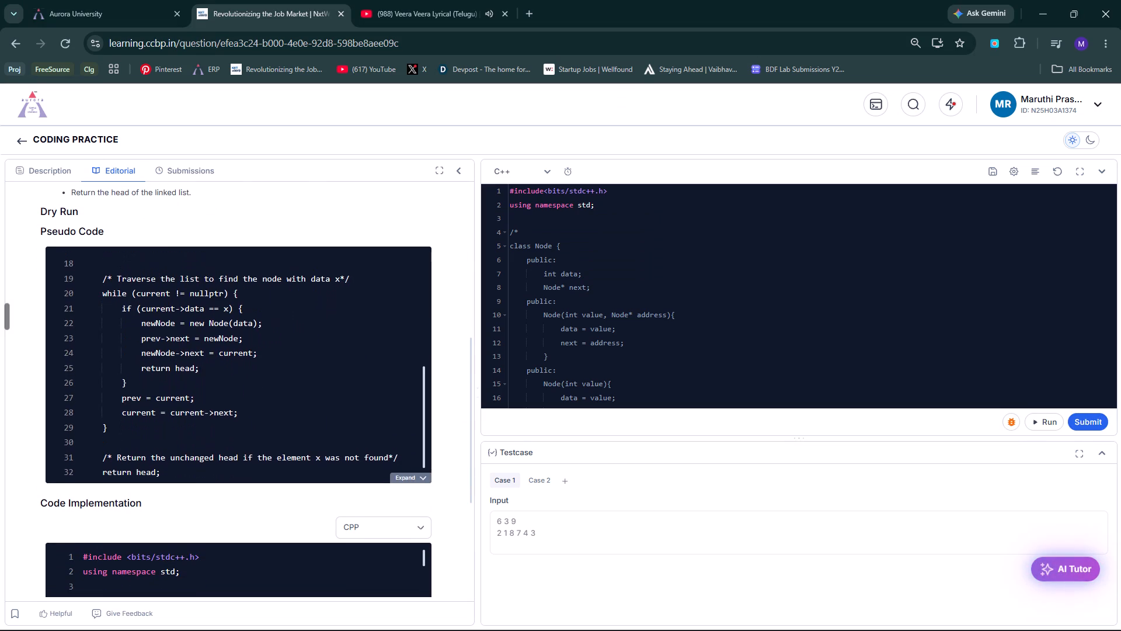
scroll(65, 519, "down", 4)
scroll(123, 442, "down", 1)
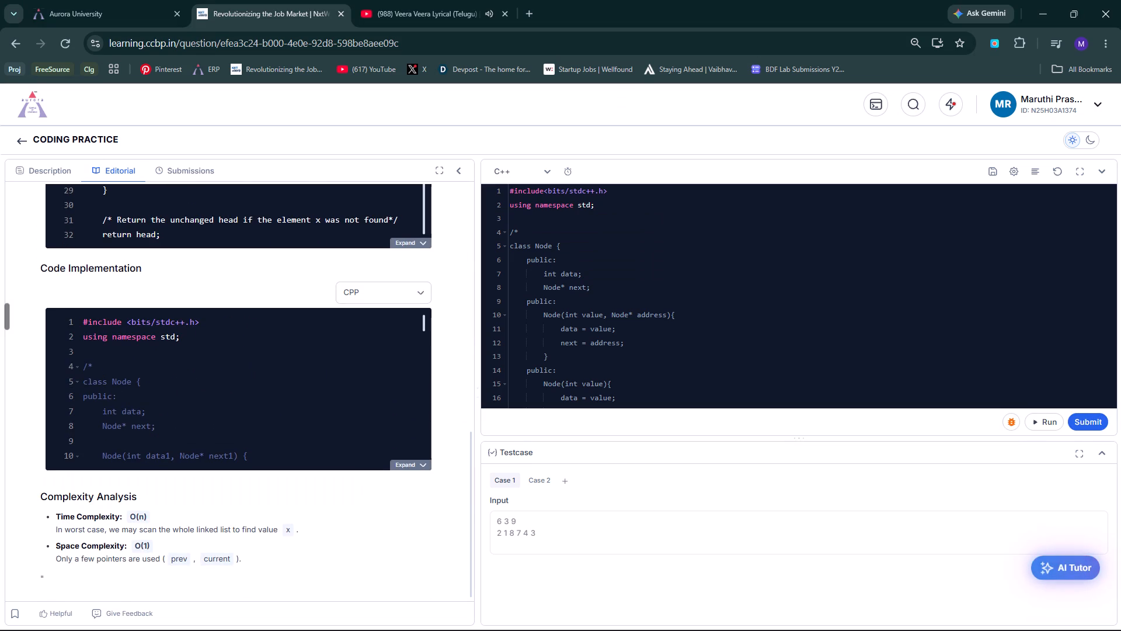
scroll(123, 442, "down", 8)
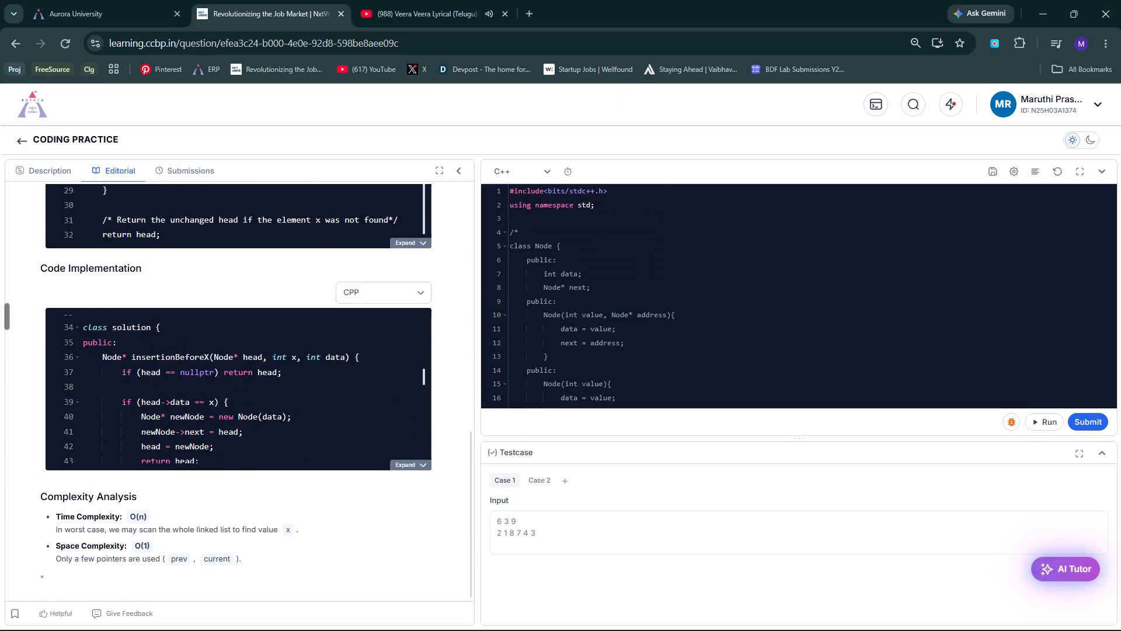
left_click(75, 327)
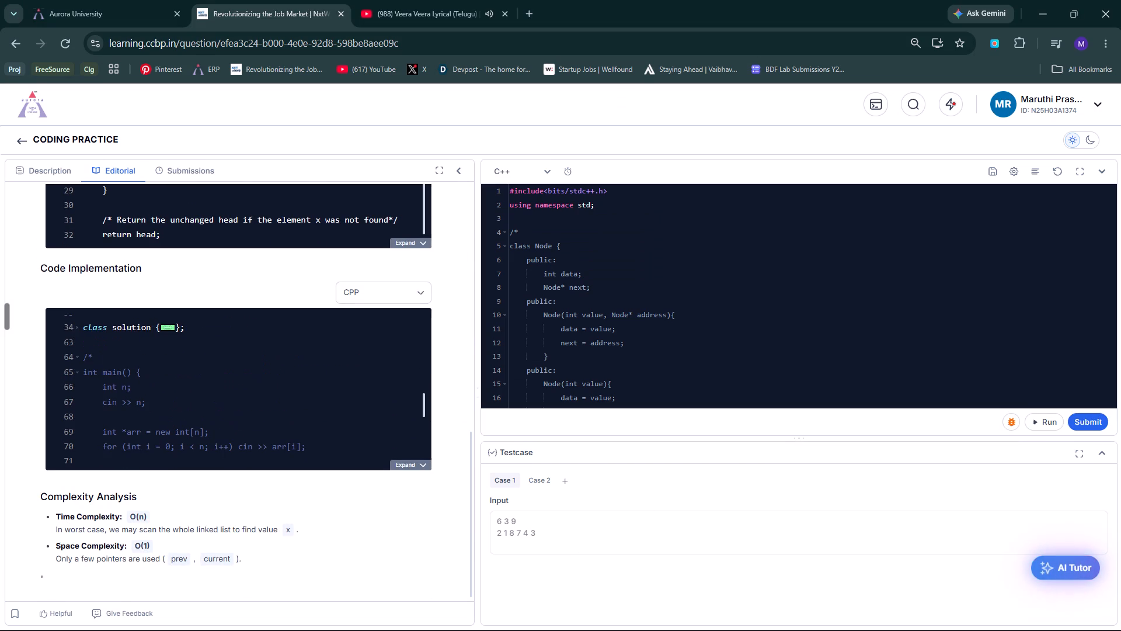
left_click_drag(82, 328, 235, 323)
key("ctrl+c")
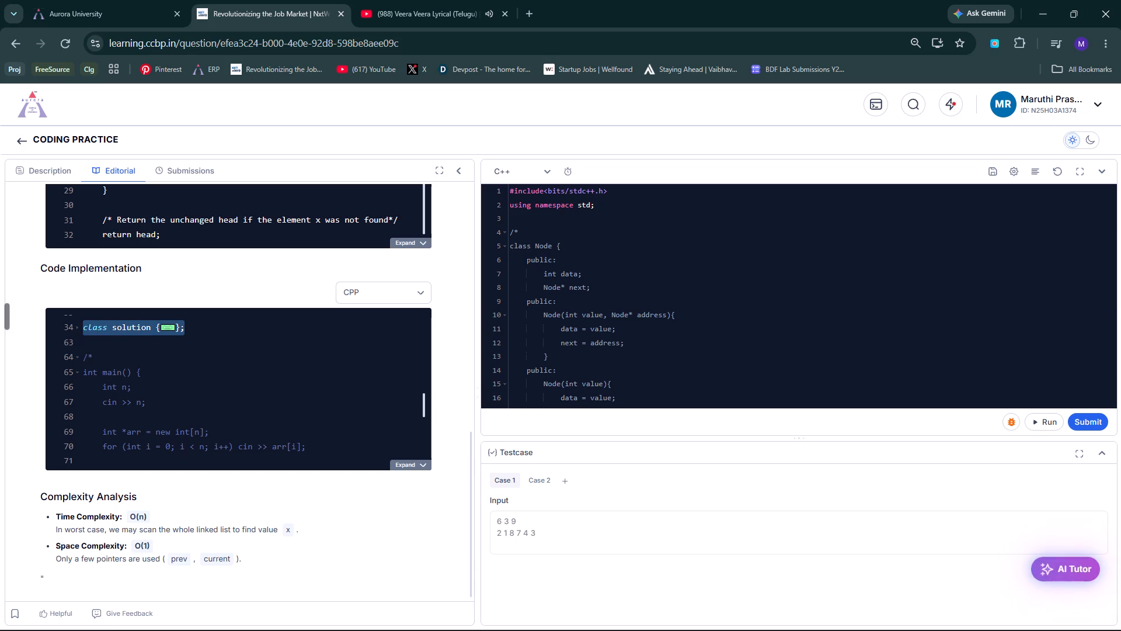
scroll(614, 329, "down", 7)
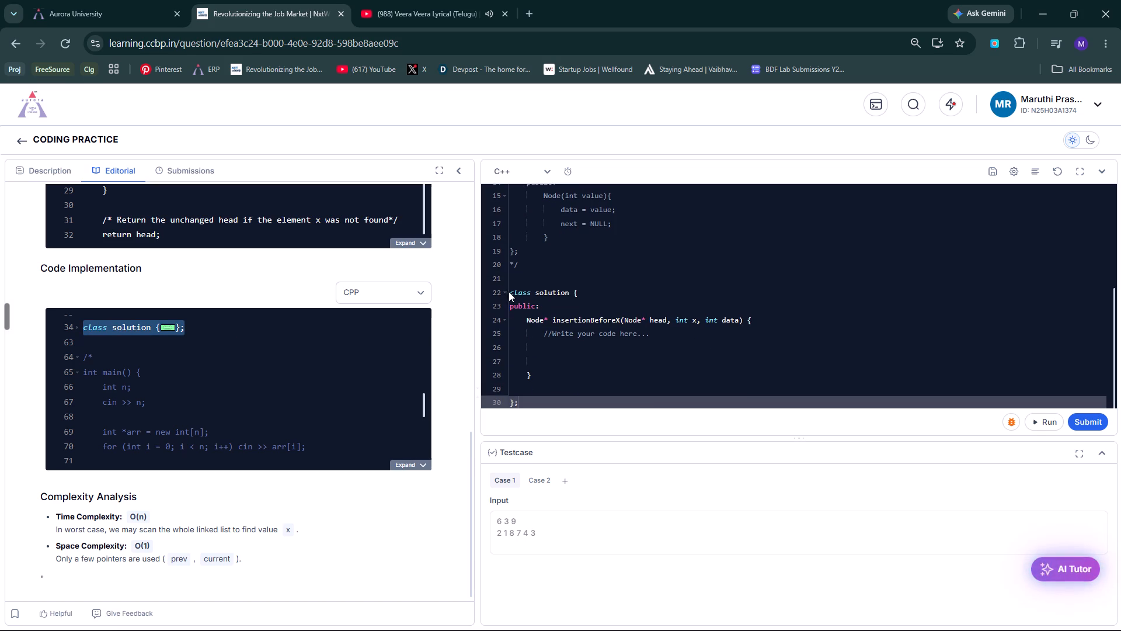
left_click_drag(509, 280, 524, 405)
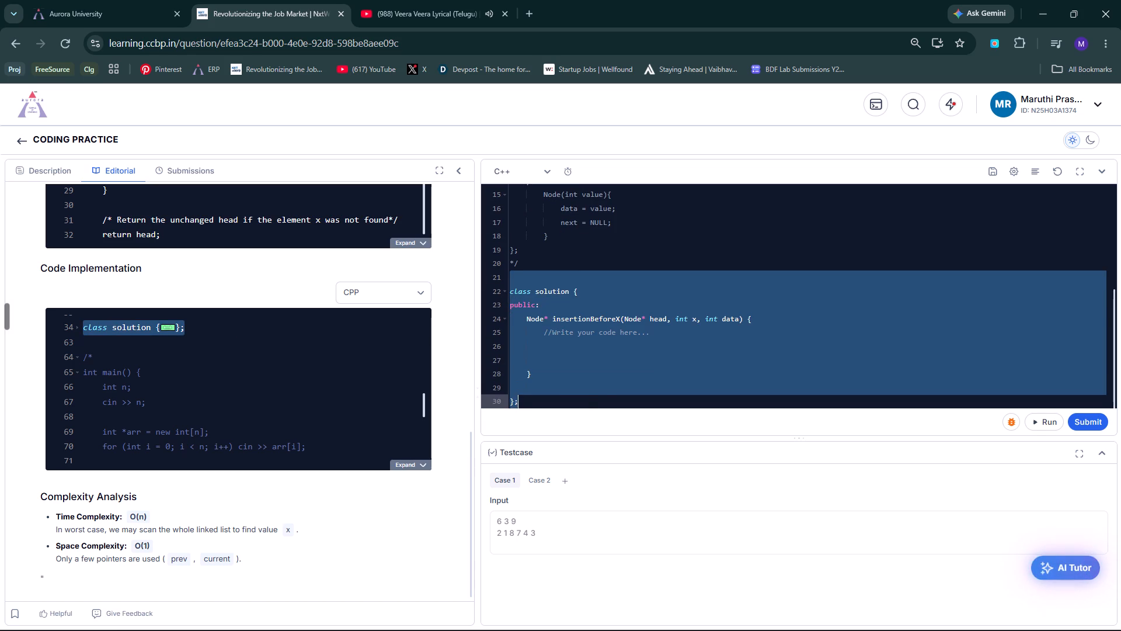
key("ctrl+v")
Delete the blank lines above the final return head, the while loop and the Node* prev declaration in the solution code.
key("Up")
key("Up")
key("Up")
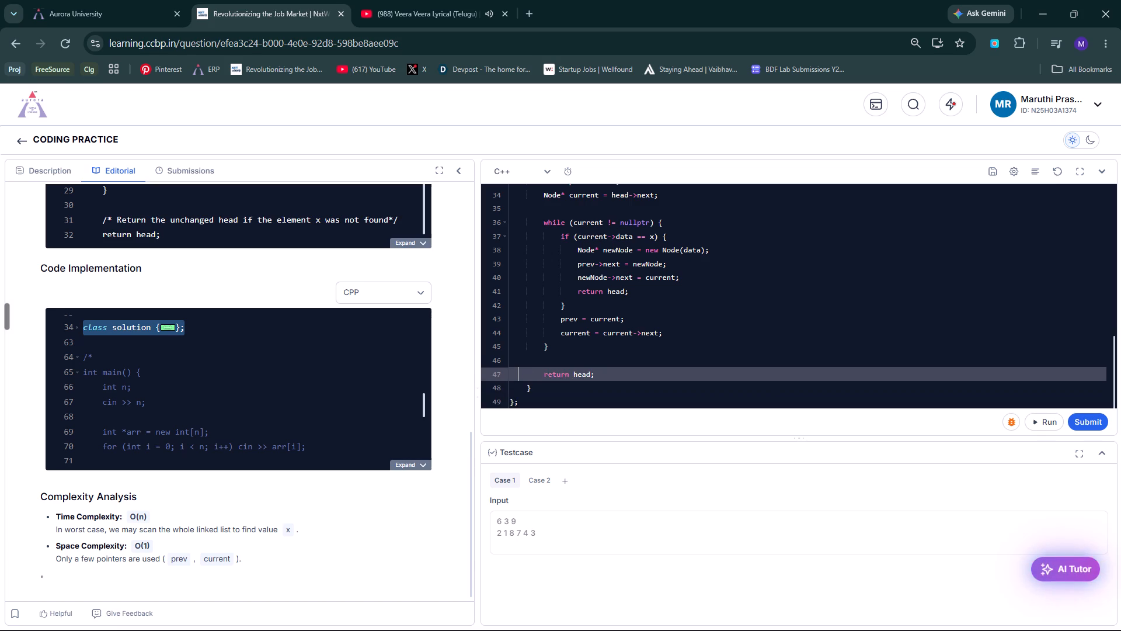
key("BackSpace")
key("Up")
key("Up")
key("Up")
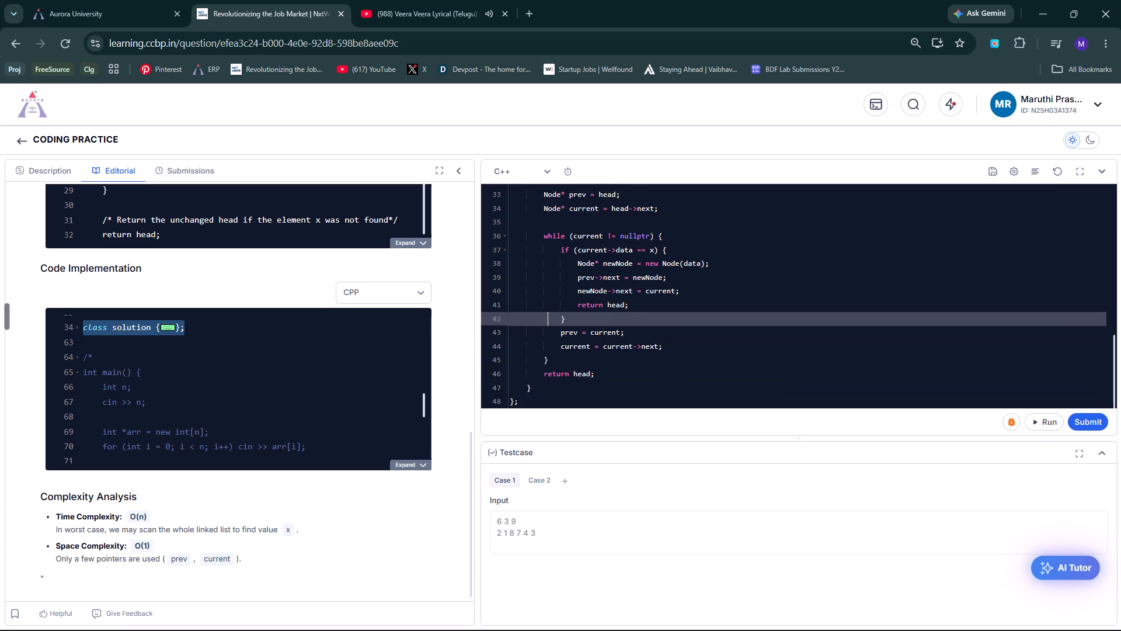
key("Up")
key("Up")
key("Up")
key("Up")
key("Up")
key("Up")
key("Up")
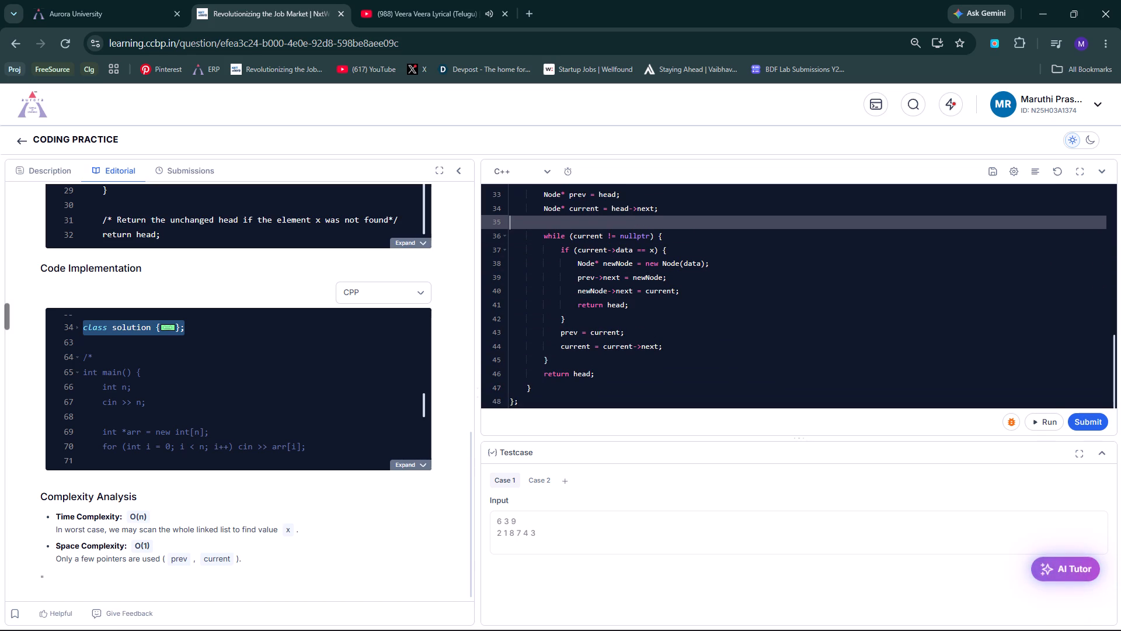
key("BackSpace")
key("Up")
key("Up")
key("BackSpace")
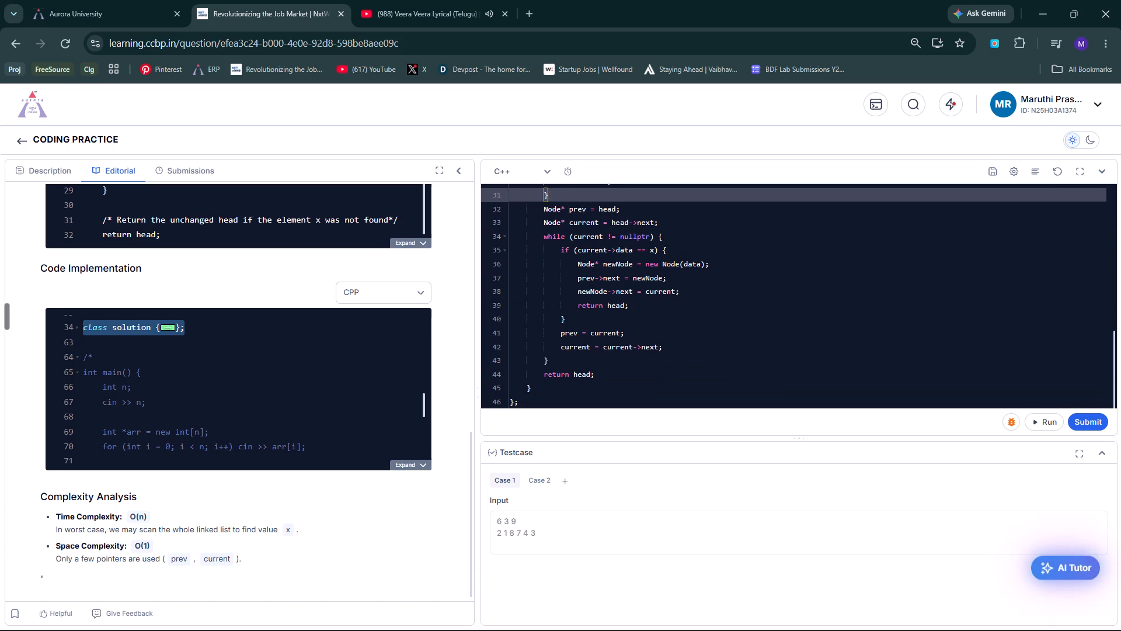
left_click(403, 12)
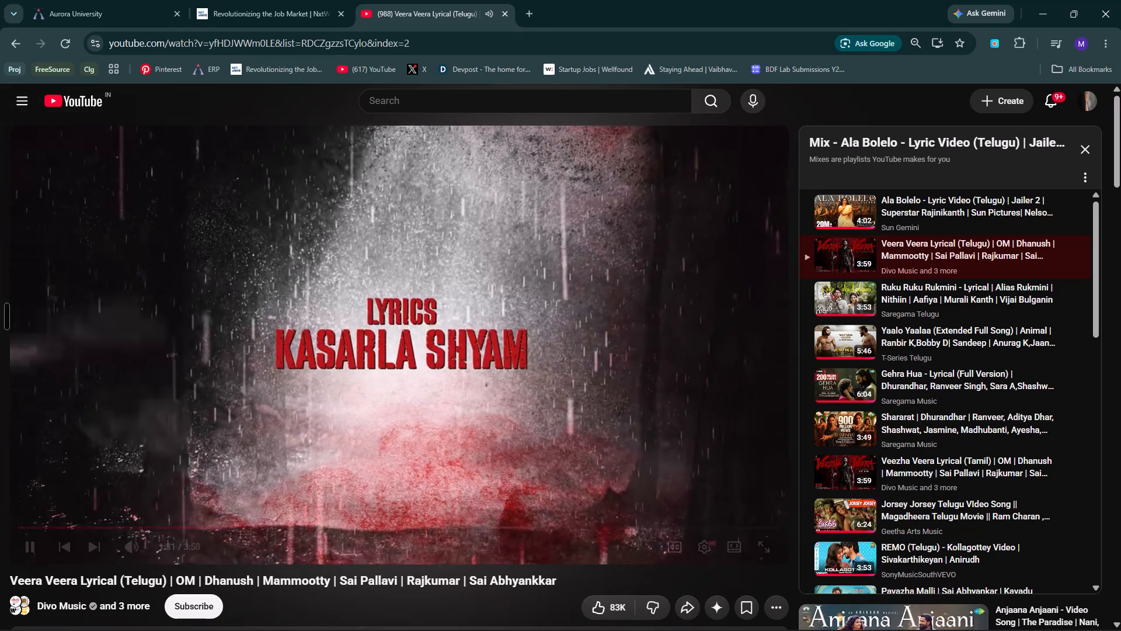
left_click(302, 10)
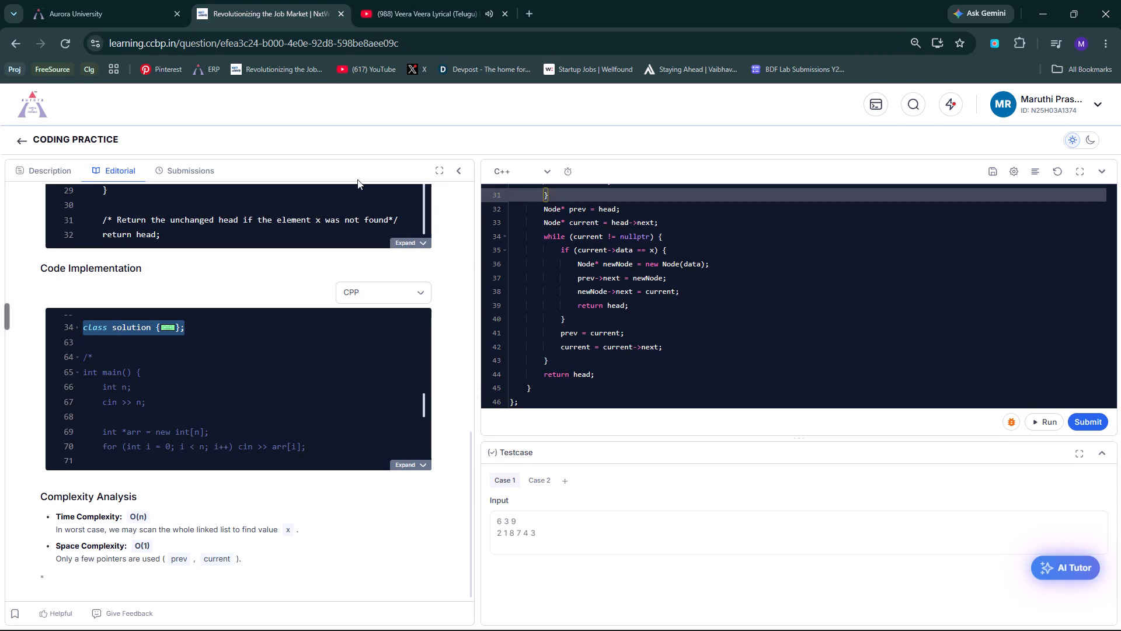
Delete the blank line above the if (head->data == x) check in the solution code.
scroll(640, 296, "up", 5)
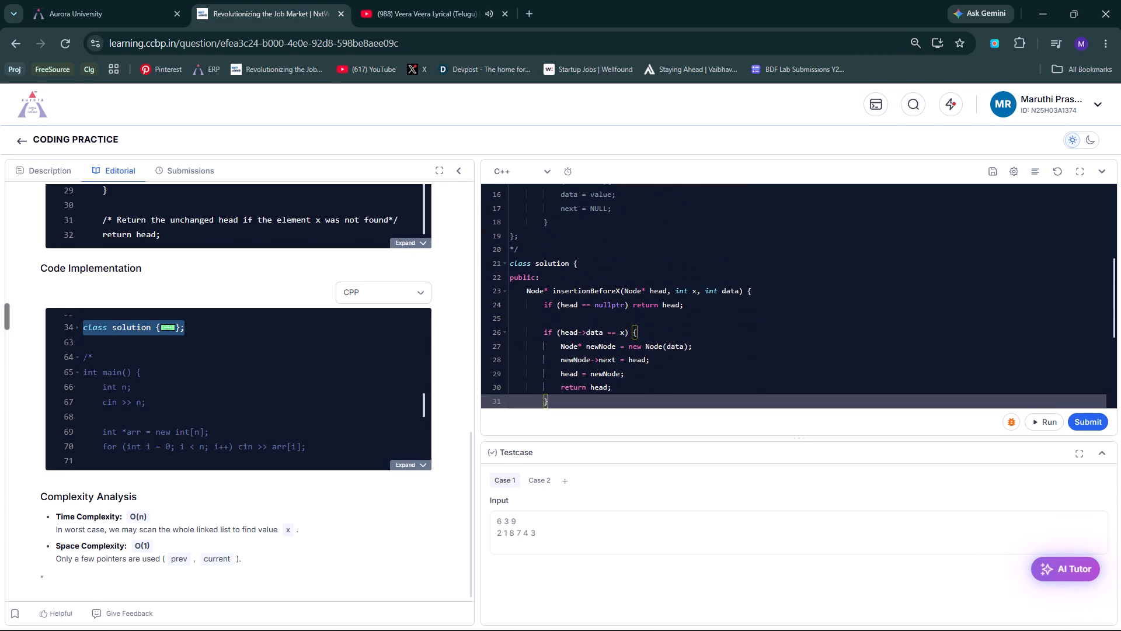
key("Up")
key("Up")
key("Up")
key("Up")
key("Up")
key("Up")
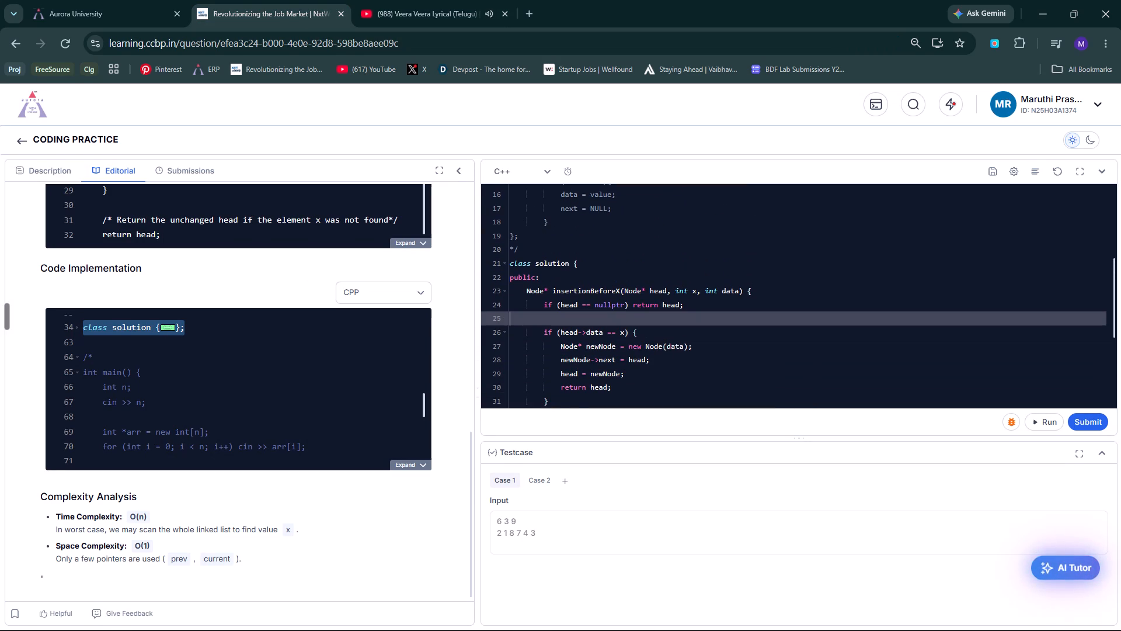
key("BackSpace")
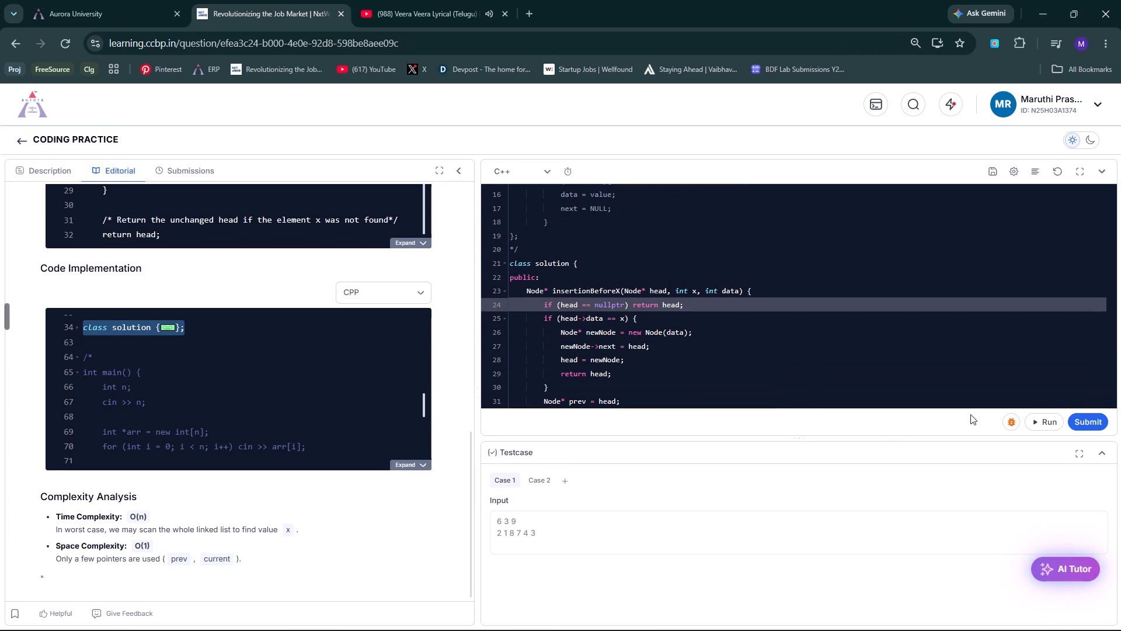
Show the browser in full screen and submit the insertionBeforeX solution.
key("F11")
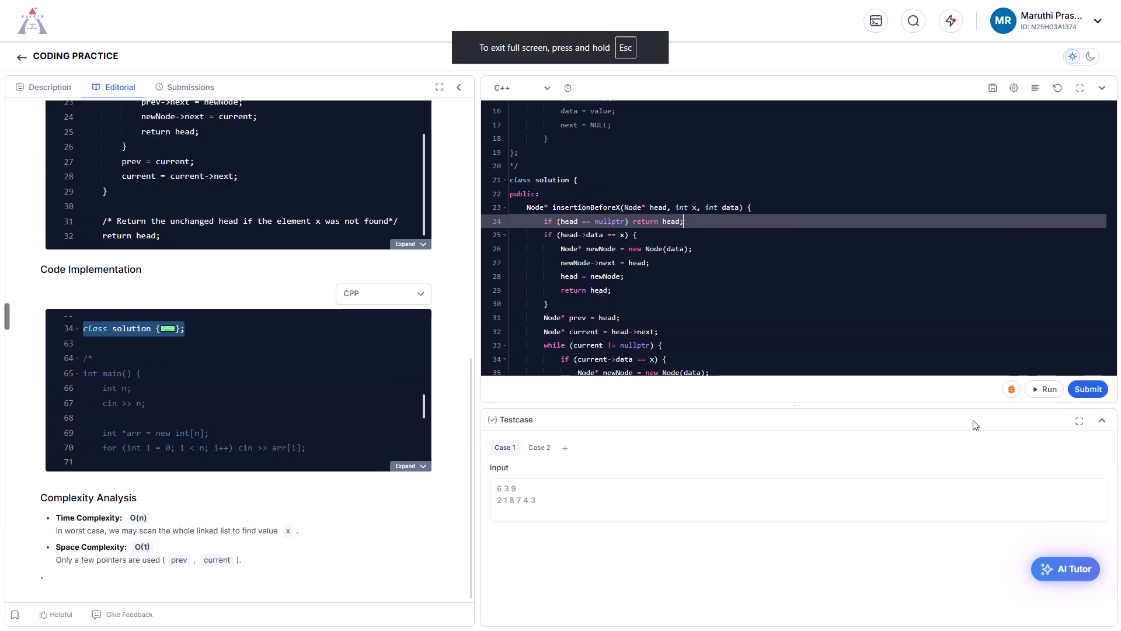
left_click(1085, 390)
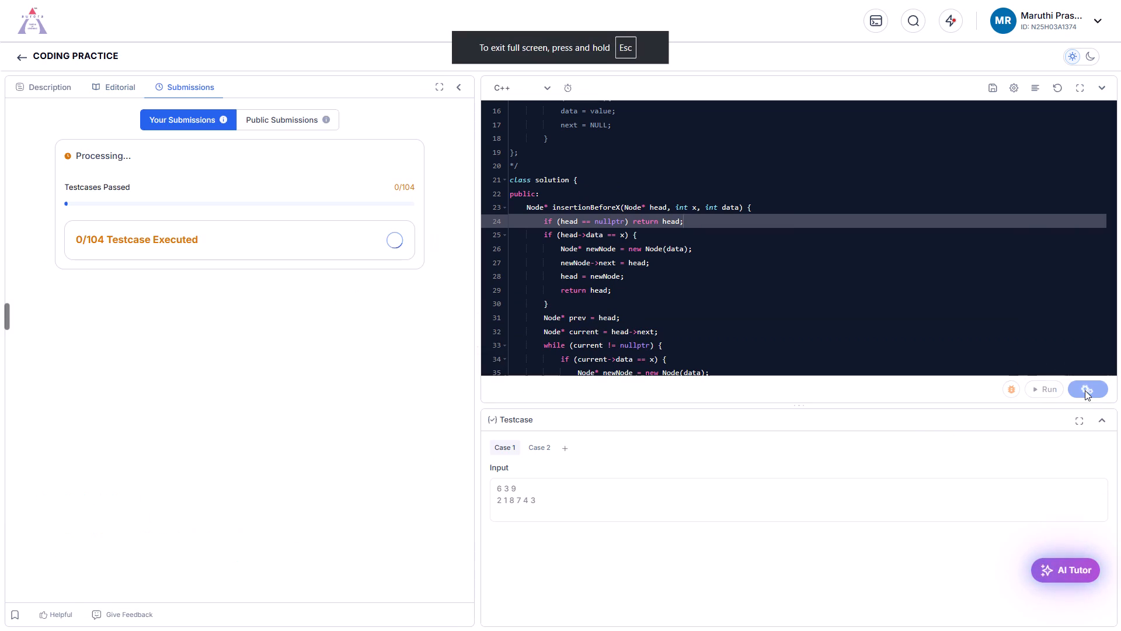
Show the problem description and run the solution on the sample test cases.
left_click(41, 92)
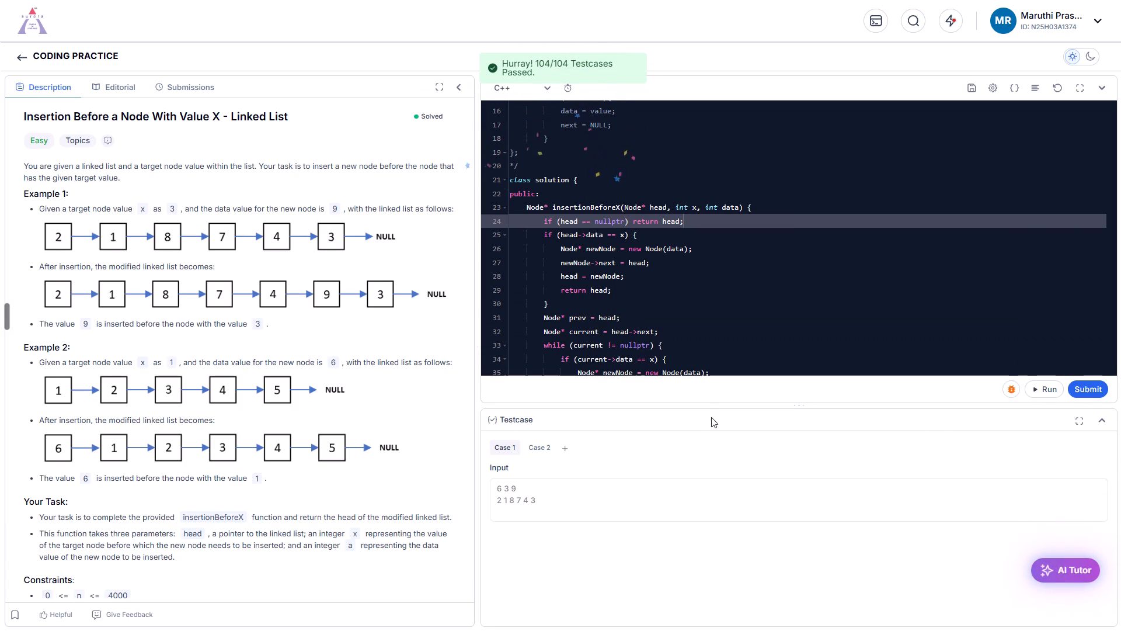
left_click(1036, 389)
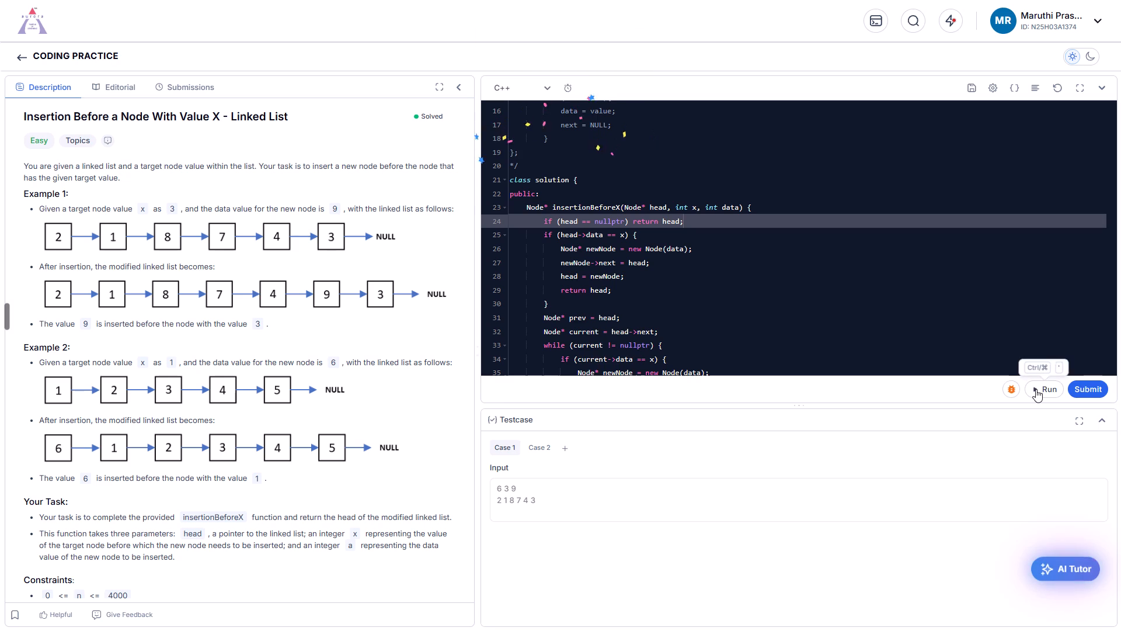
Enlarge the code editor until the whole solution class fits above the test results, and capture a screenshot of the screen.
scroll(690, 297, "down", 1)
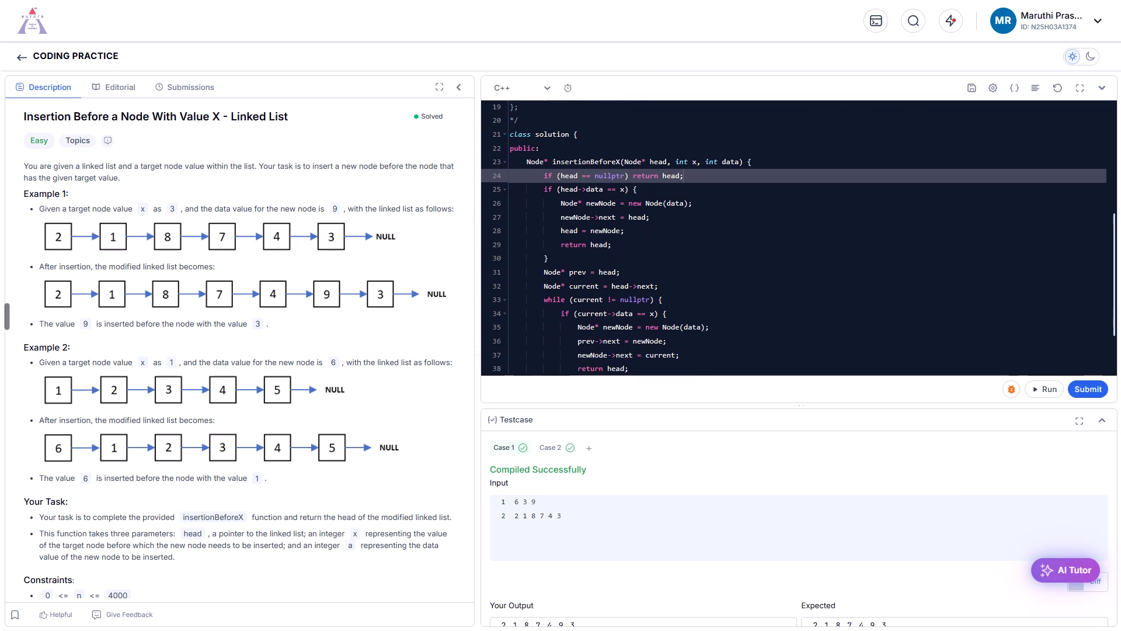
scroll(690, 297, "down", 3)
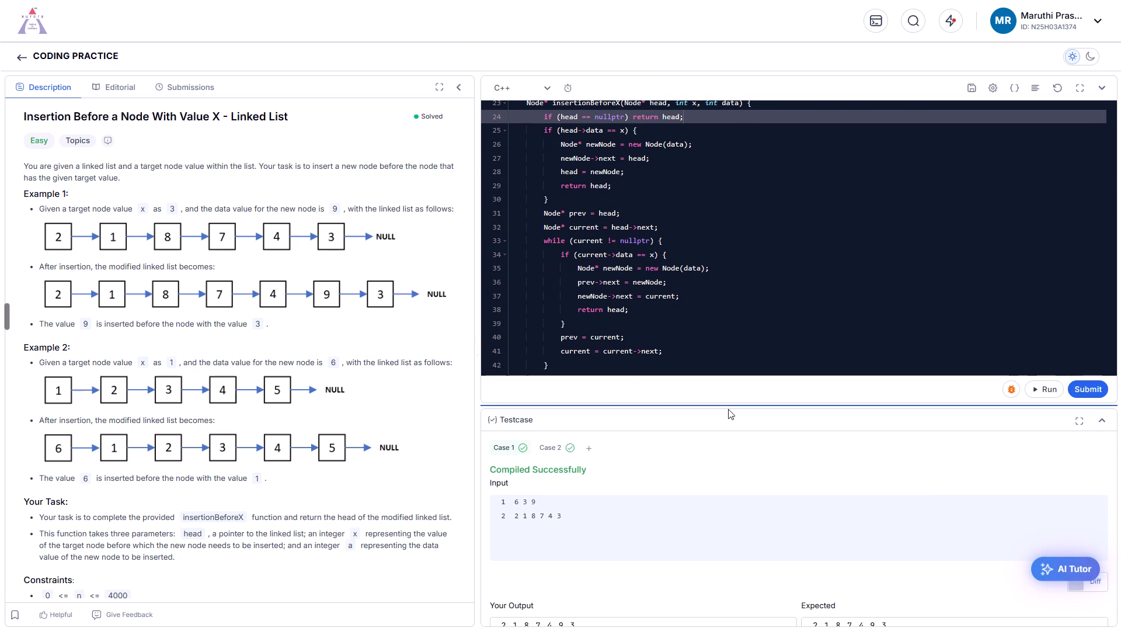
left_click_drag(728, 408, 738, 483)
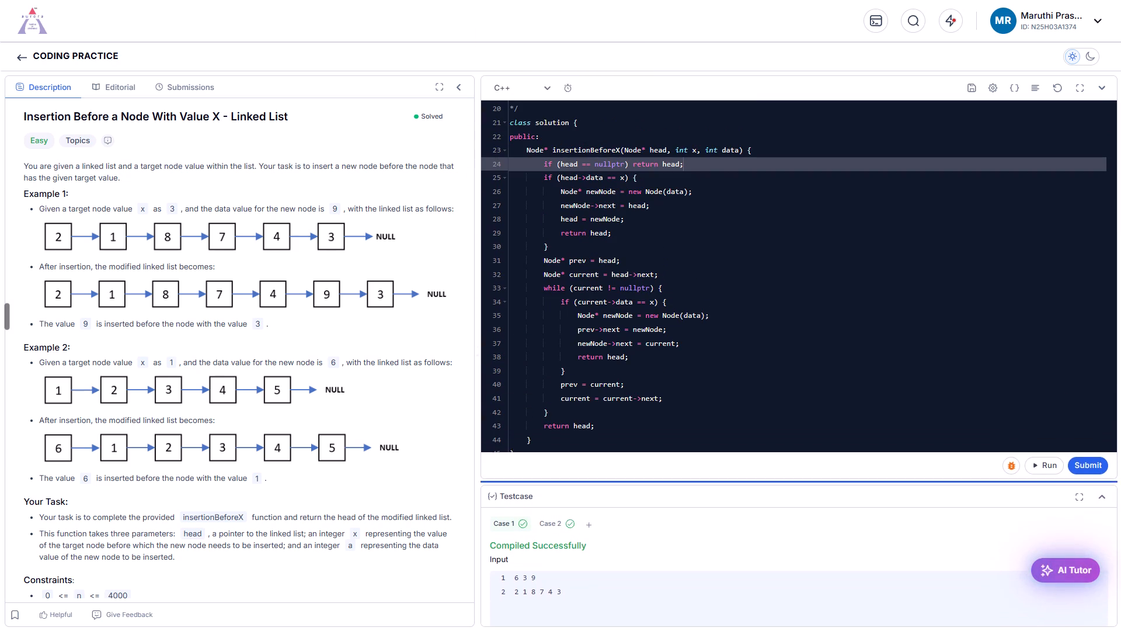
left_click_drag(738, 483, 738, 492)
scroll(731, 389, "down", 1)
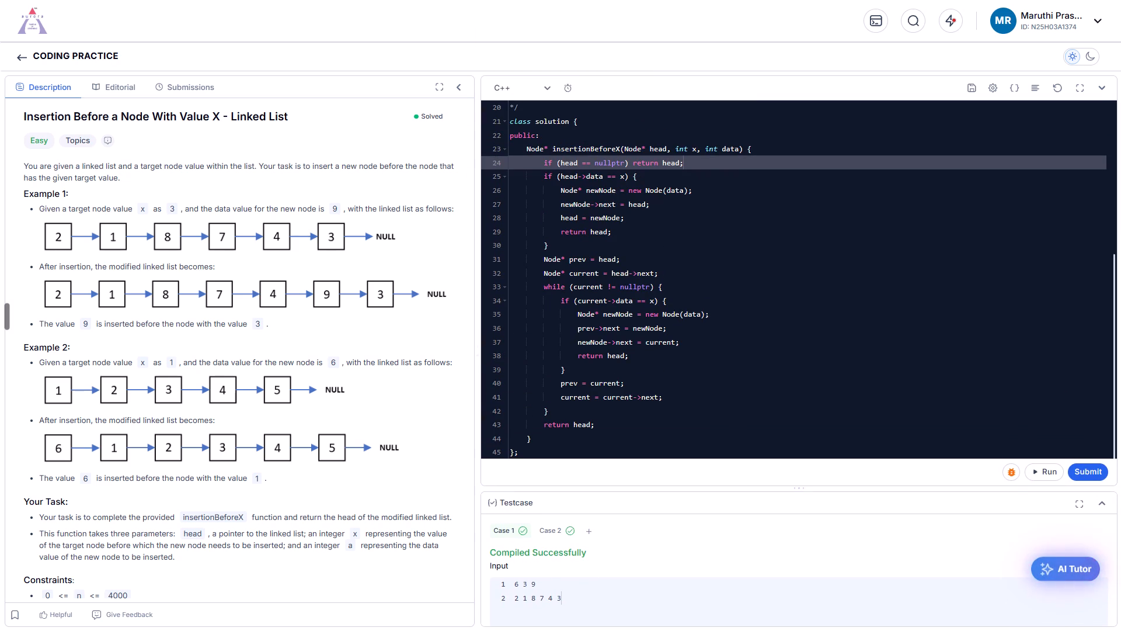
scroll(731, 389, "down", 2)
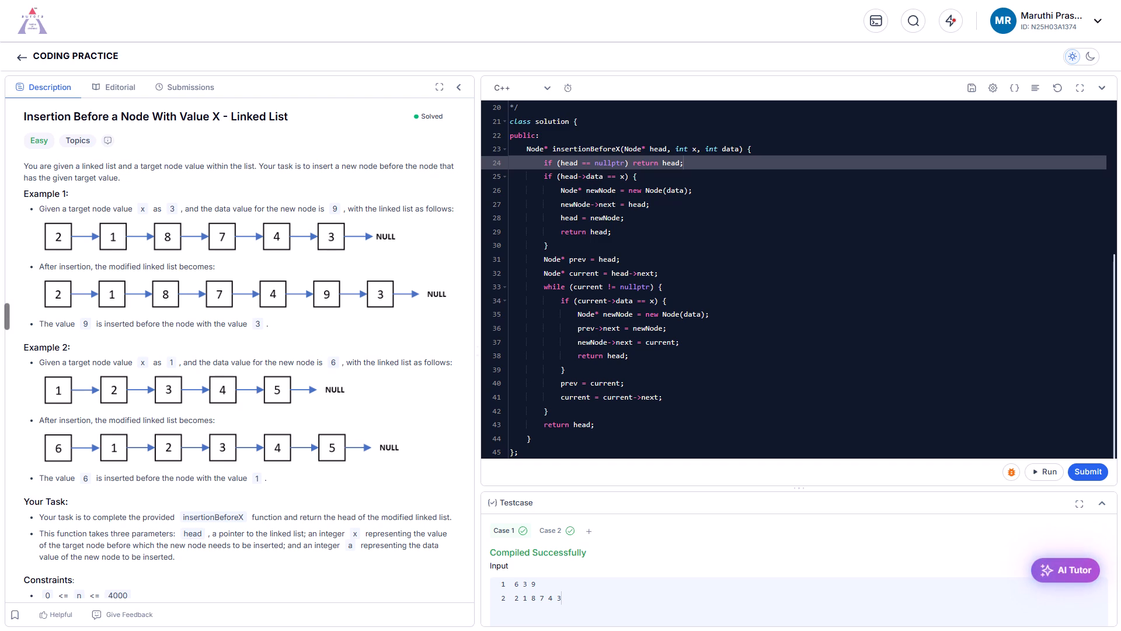
key("super+Print")
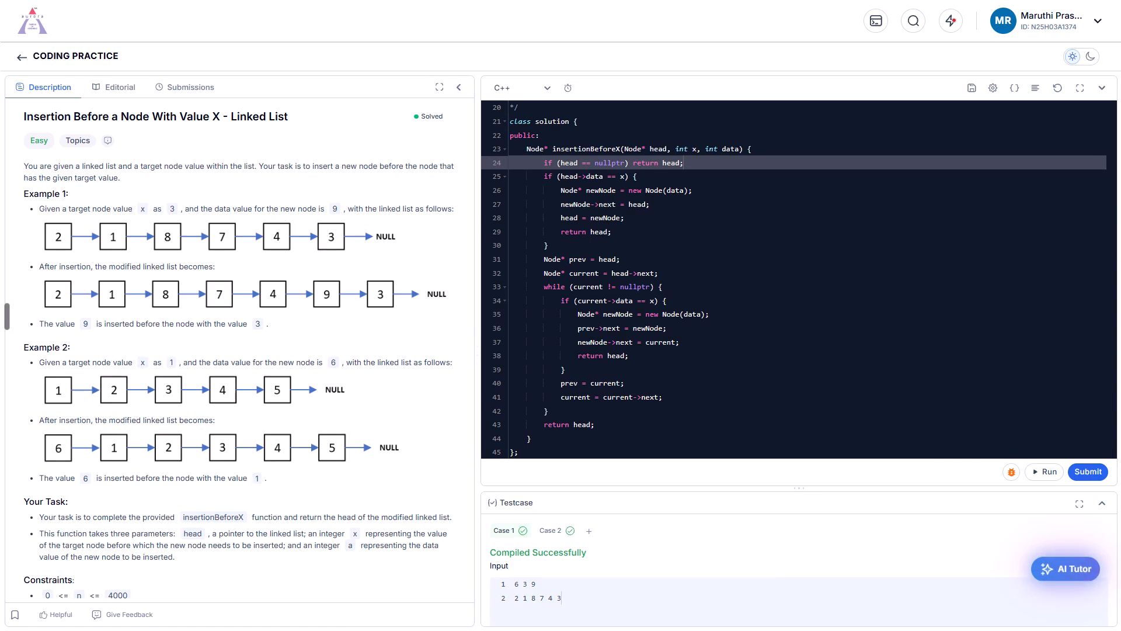
Switch to Word, paste the screenshot for item 5, and shrink it to fit directly below the "Insert before a Node with Value 'x'" heading.
key("alt+Tab")
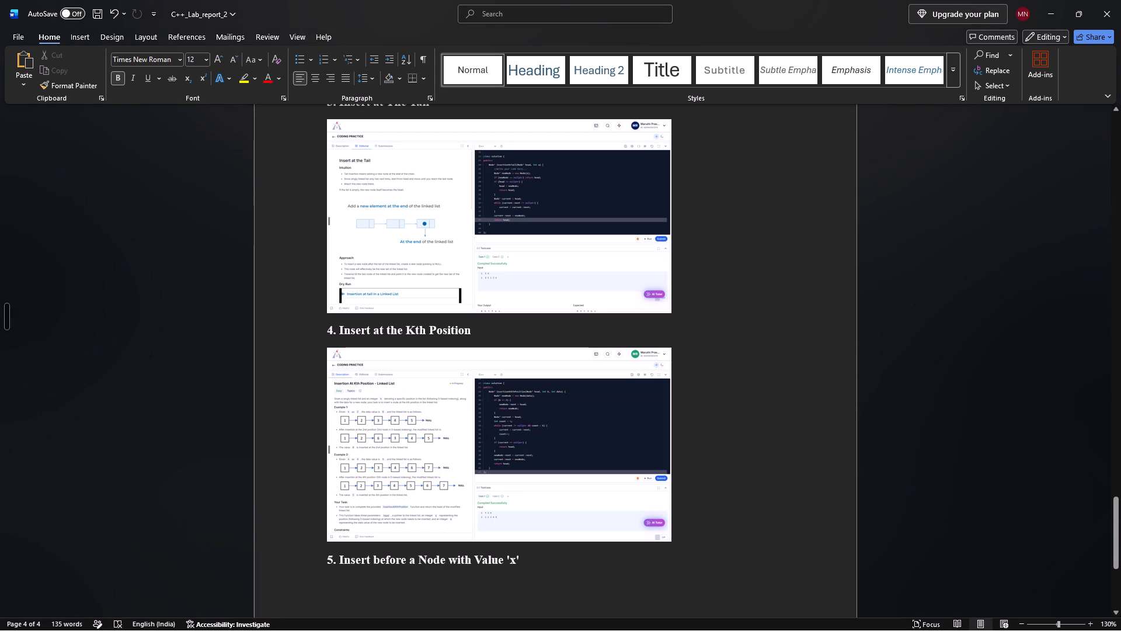
key("ctrl+v")
left_click(477, 395)
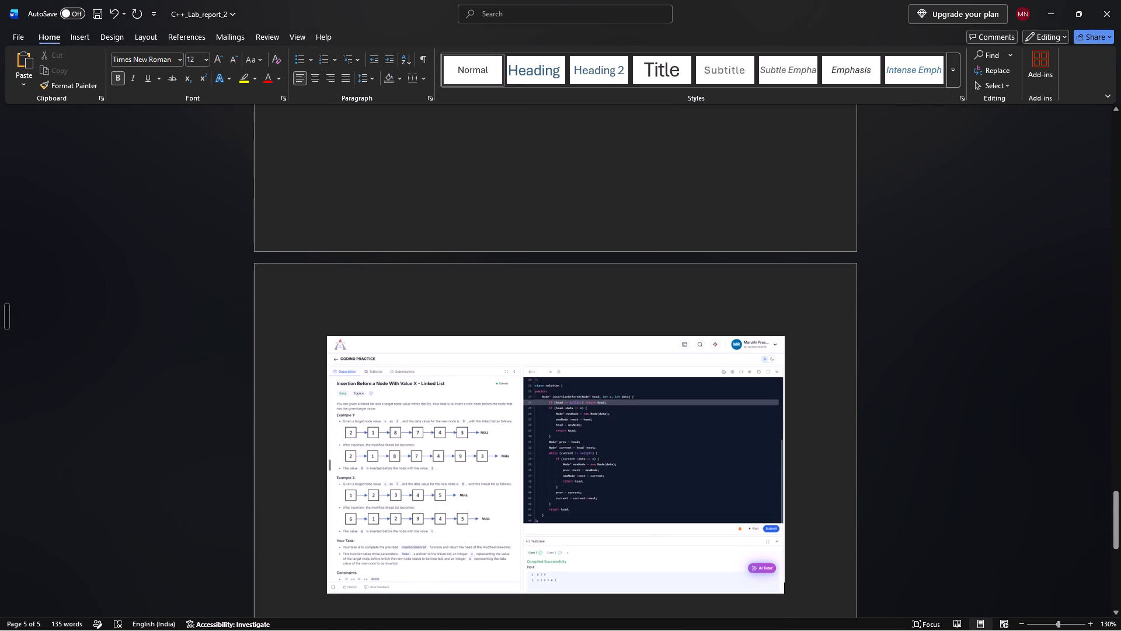
left_click_drag(326, 594, 382, 543)
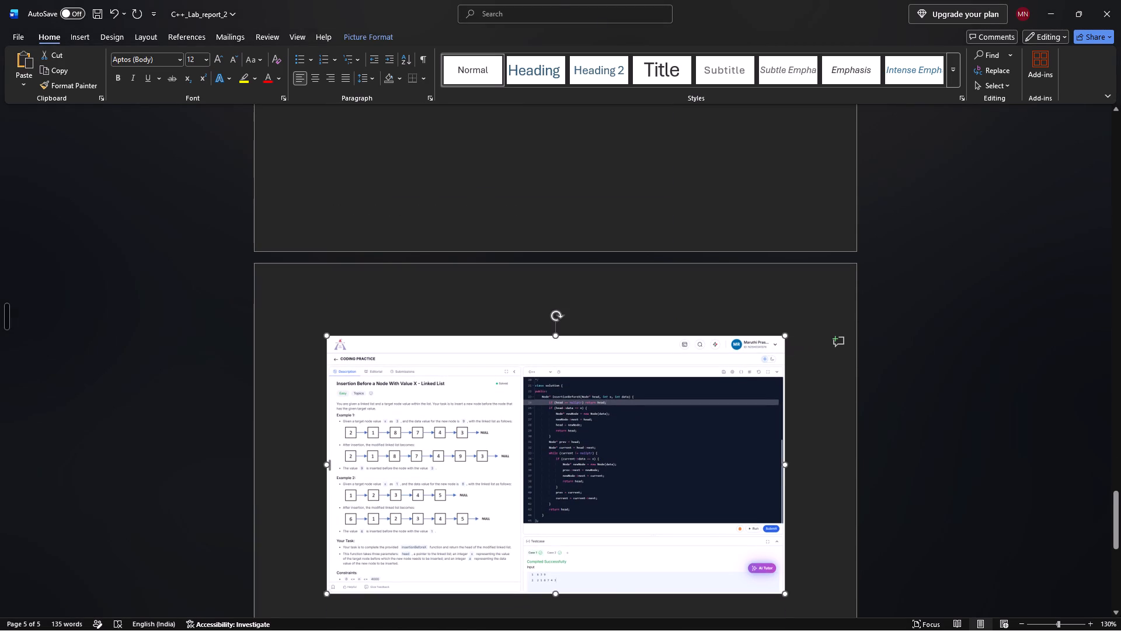
left_click_drag(382, 543, 490, 468)
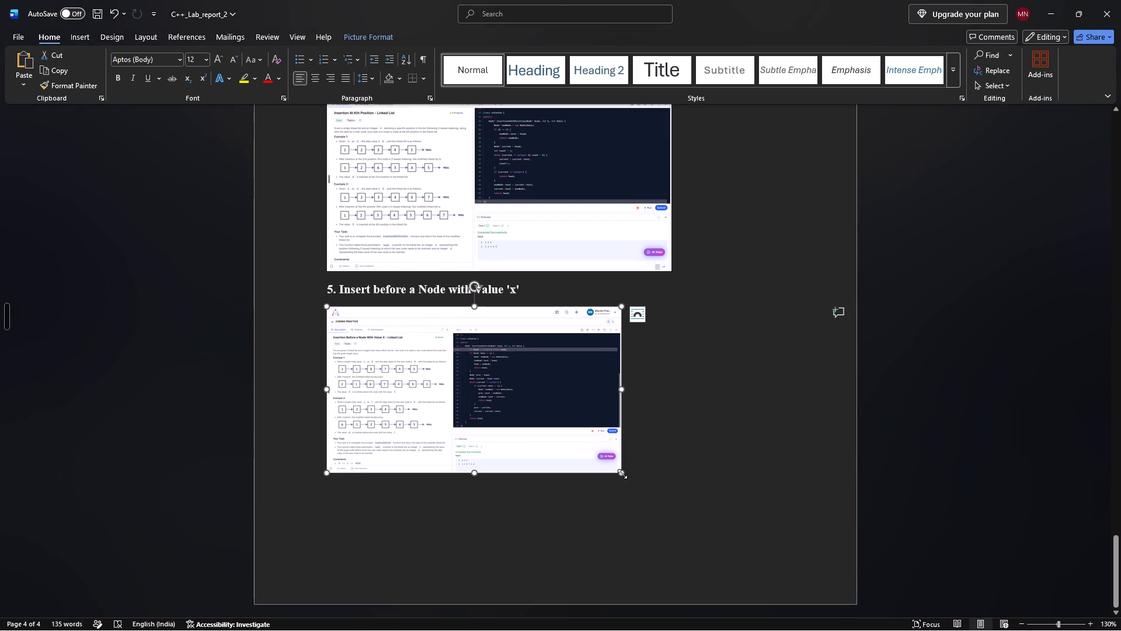
left_click_drag(622, 474, 682, 488)
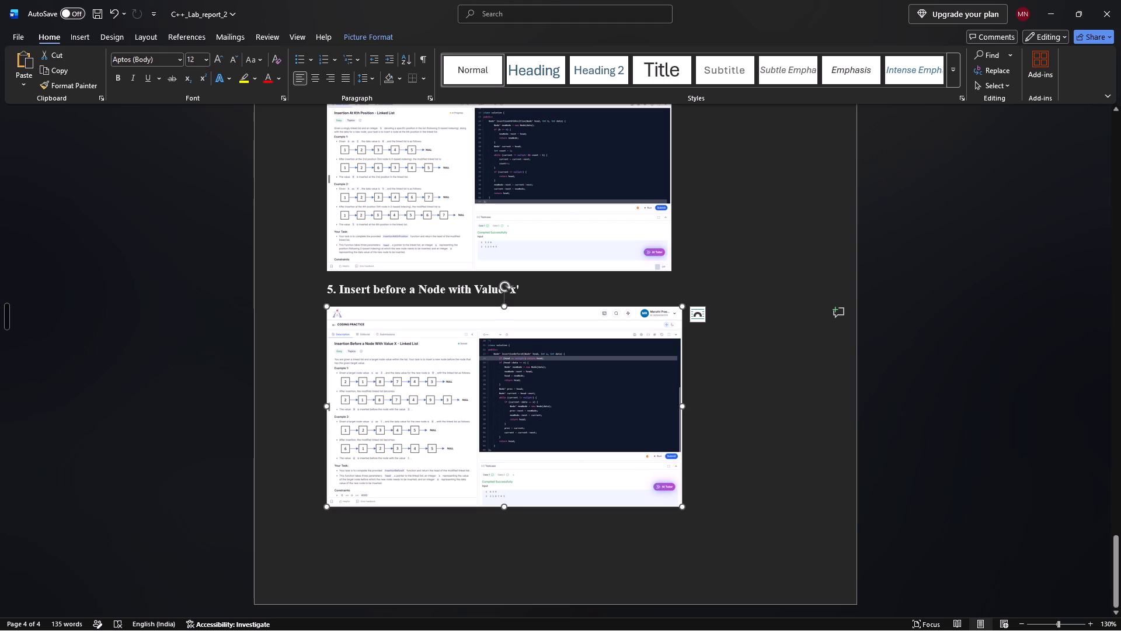
Start a new item numbered "6." on a line below the item 5 screenshot.
left_click(694, 498)
key("Return")
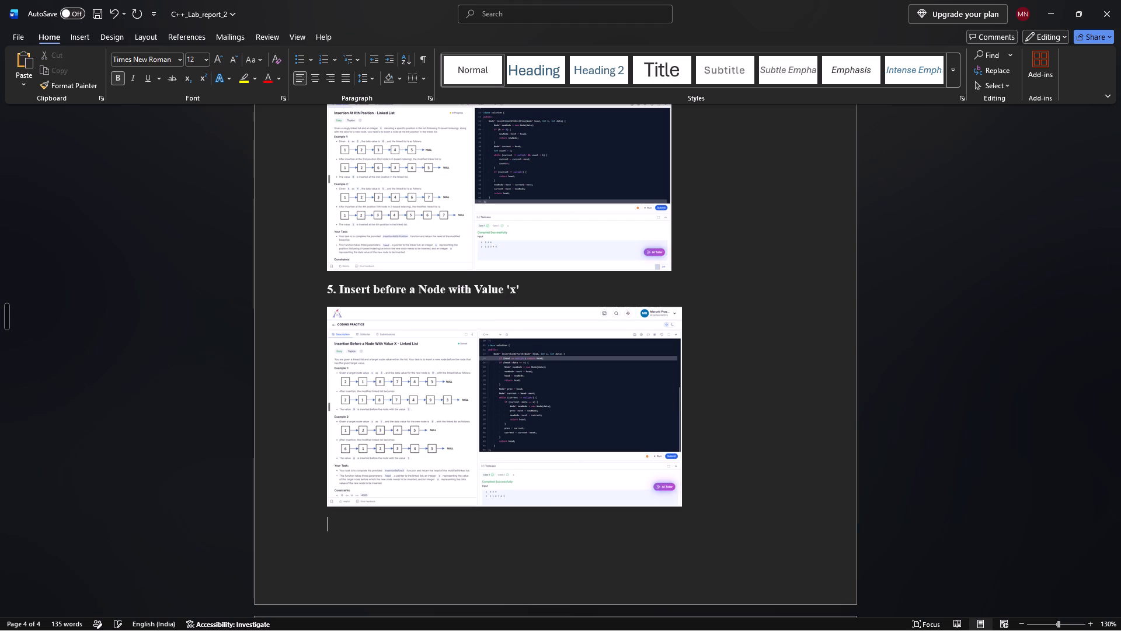
type("6.")
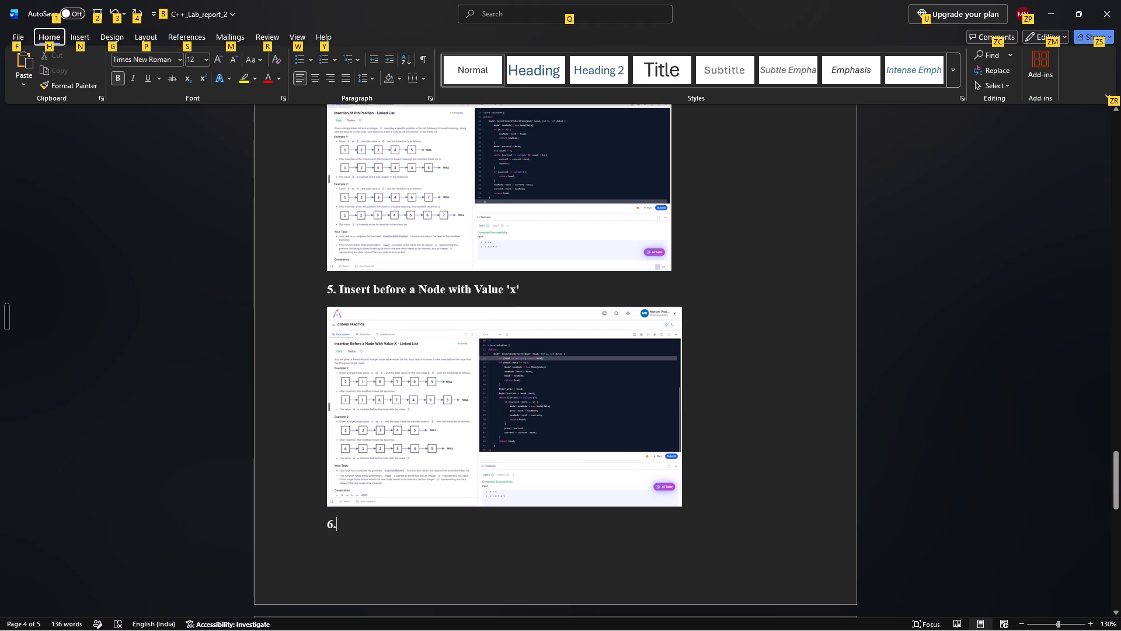
Delete the blank lines between the Linked List Traversal screenshot and the "3. Insert at The Tail" heading.
scroll(594, 369, "up", 5)
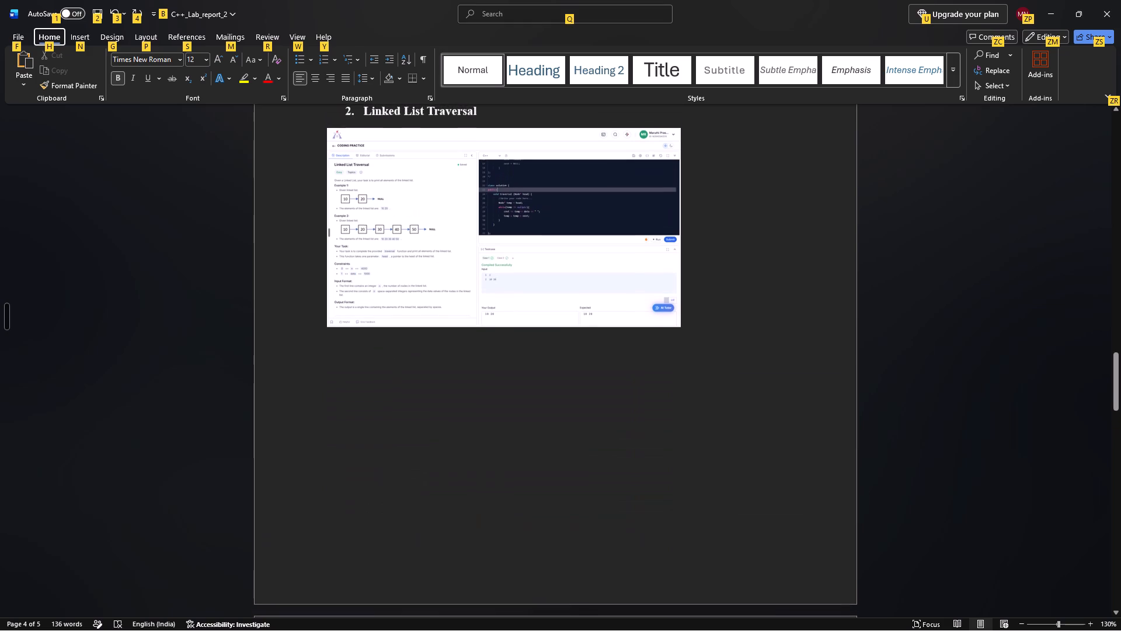
left_click(389, 363)
key("Delete")
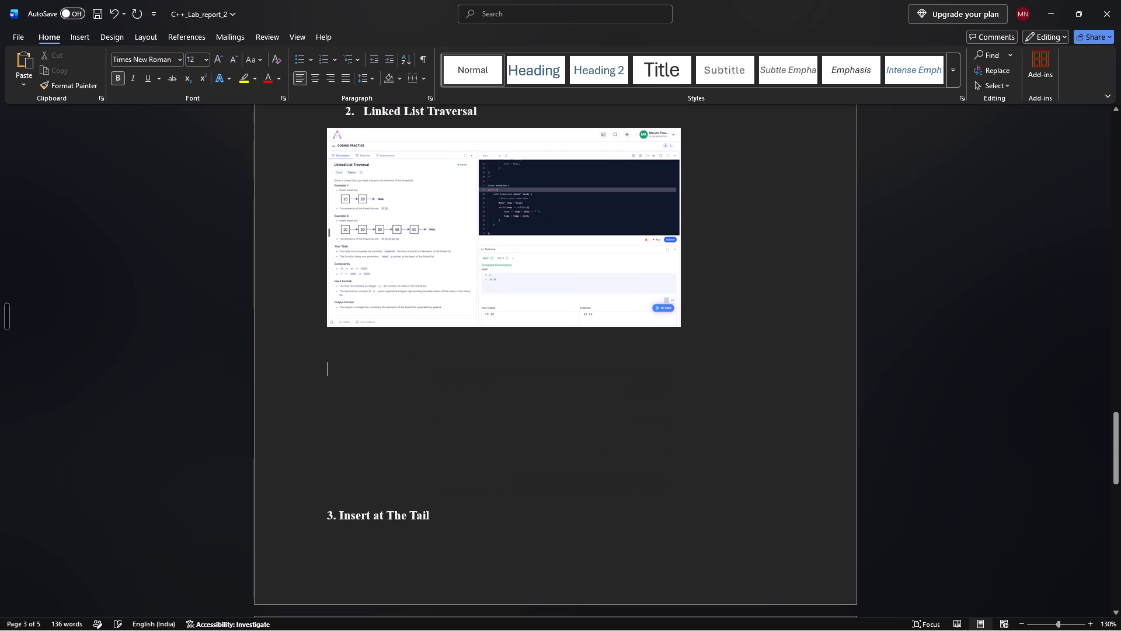
key("Delete")
key("Delete")
key("Delete")
key("Delete")
key("Delete")
key("Delete")
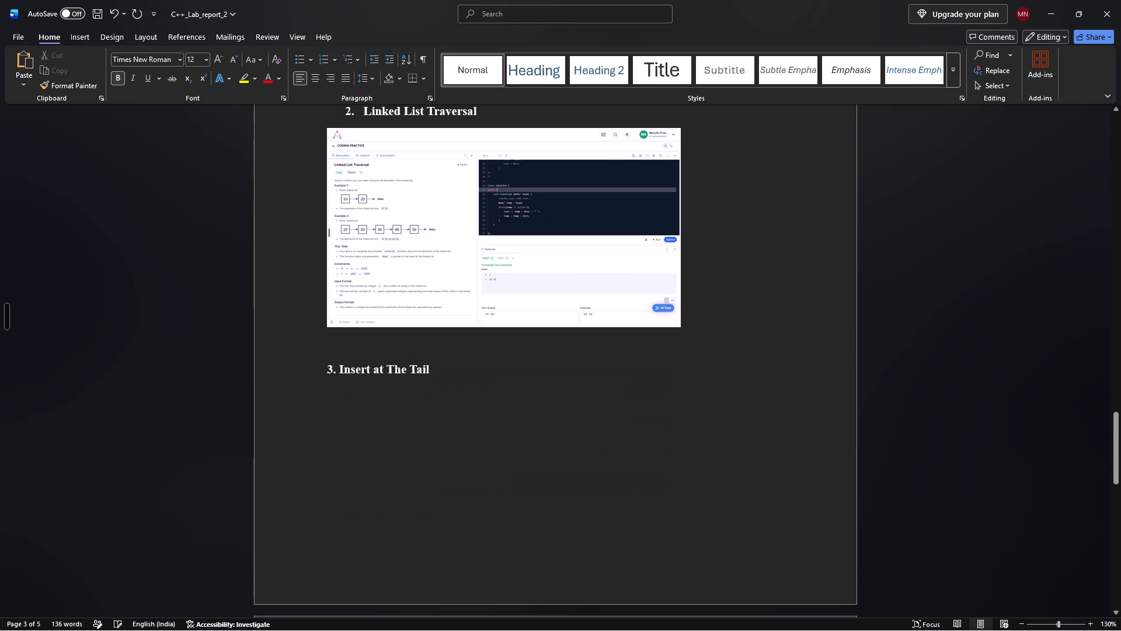
key("BackSpace")
Shrink the Insert at The Tail screenshot until it fits on the same page directly below its heading.
scroll(389, 363, "up", 1)
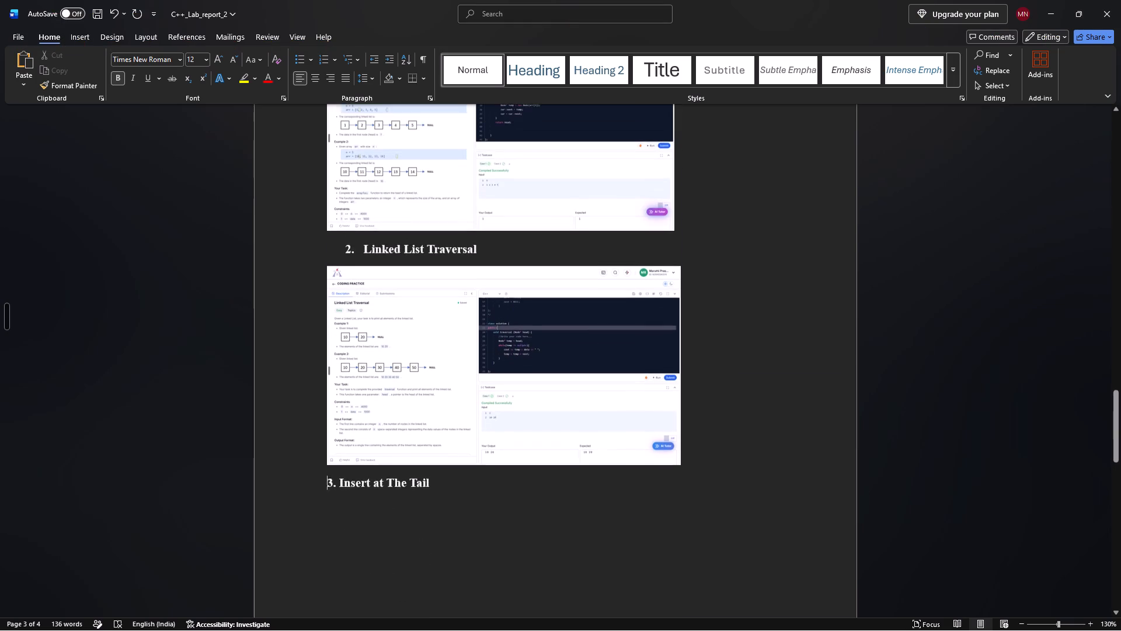
scroll(389, 363, "up", 1)
scroll(440, 401, "down", 2)
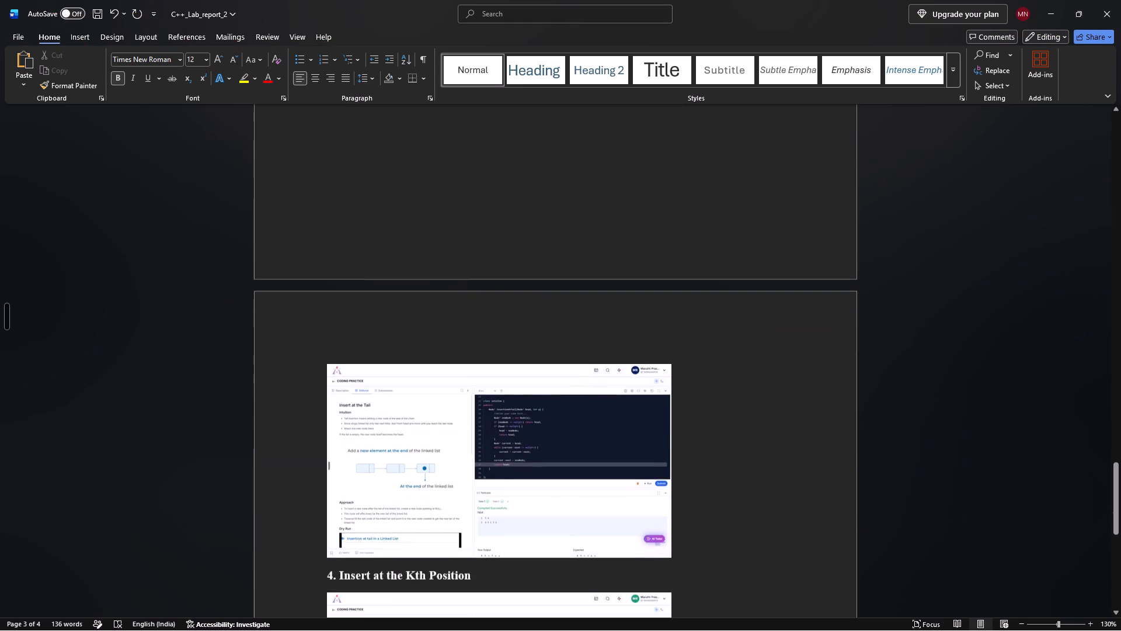
scroll(440, 401, "down", 1)
left_click(423, 415)
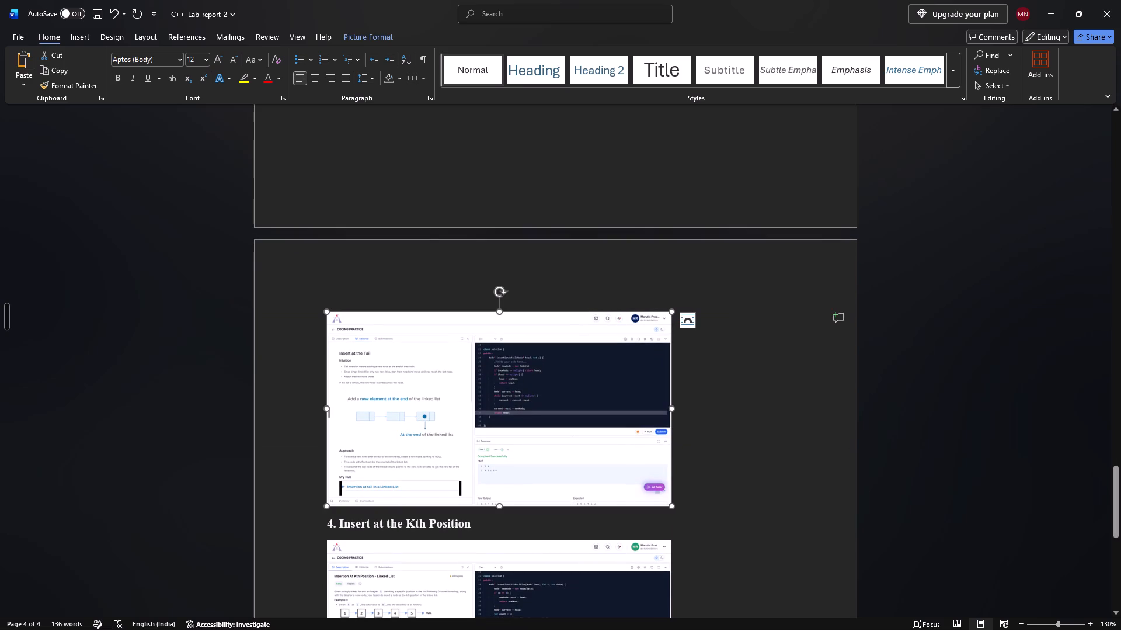
left_click_drag(329, 507, 379, 457)
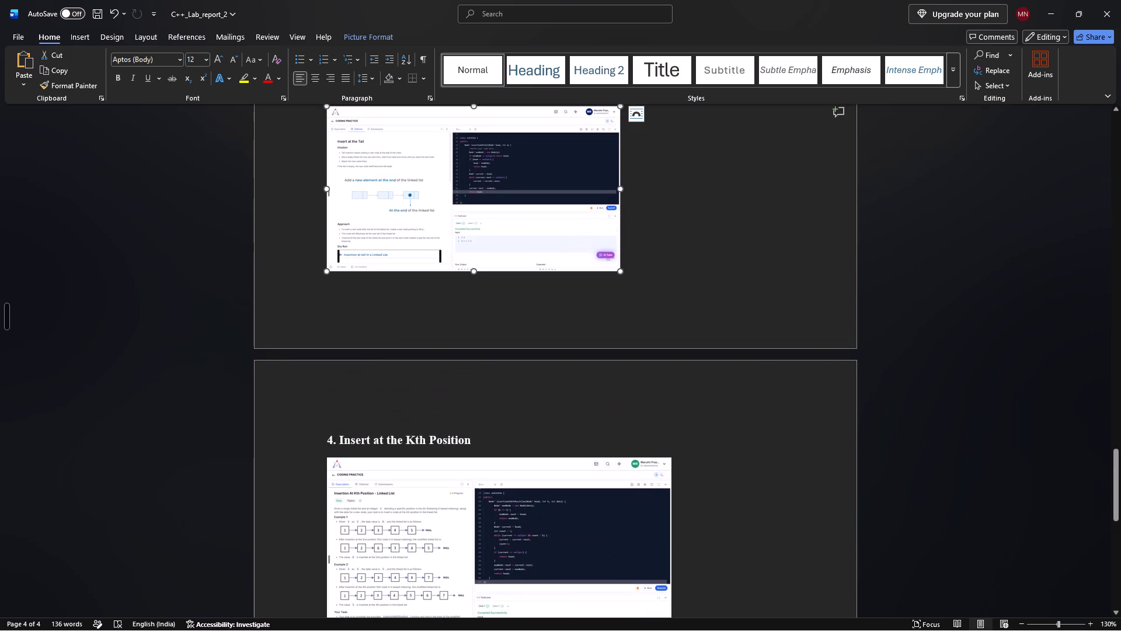
scroll(486, 327, "up", 2)
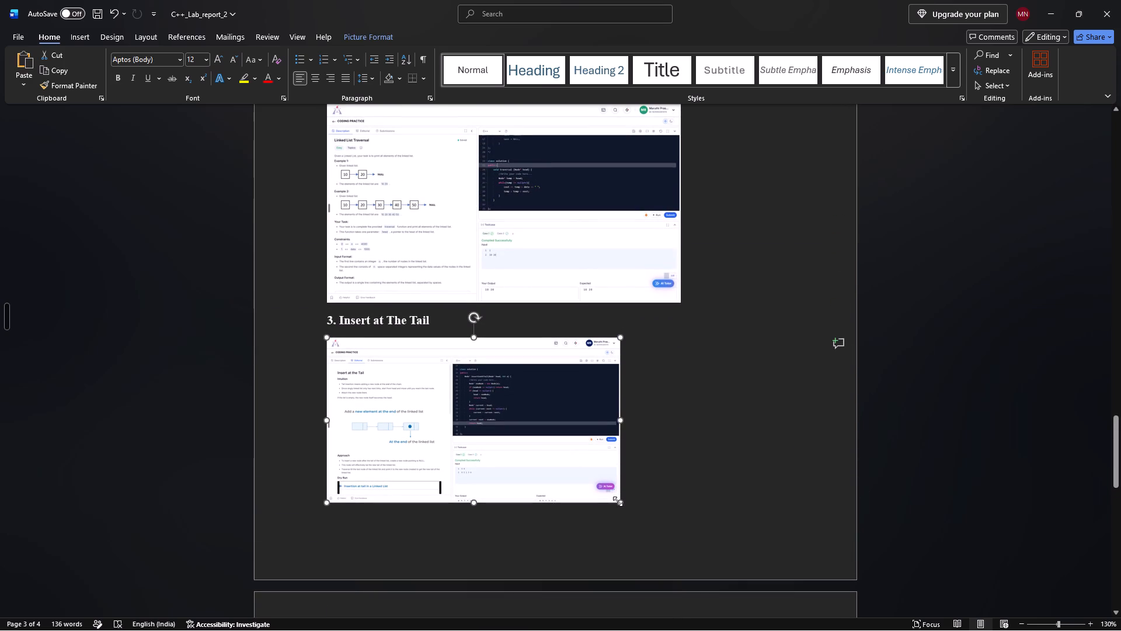
left_click_drag(619, 502, 637, 496)
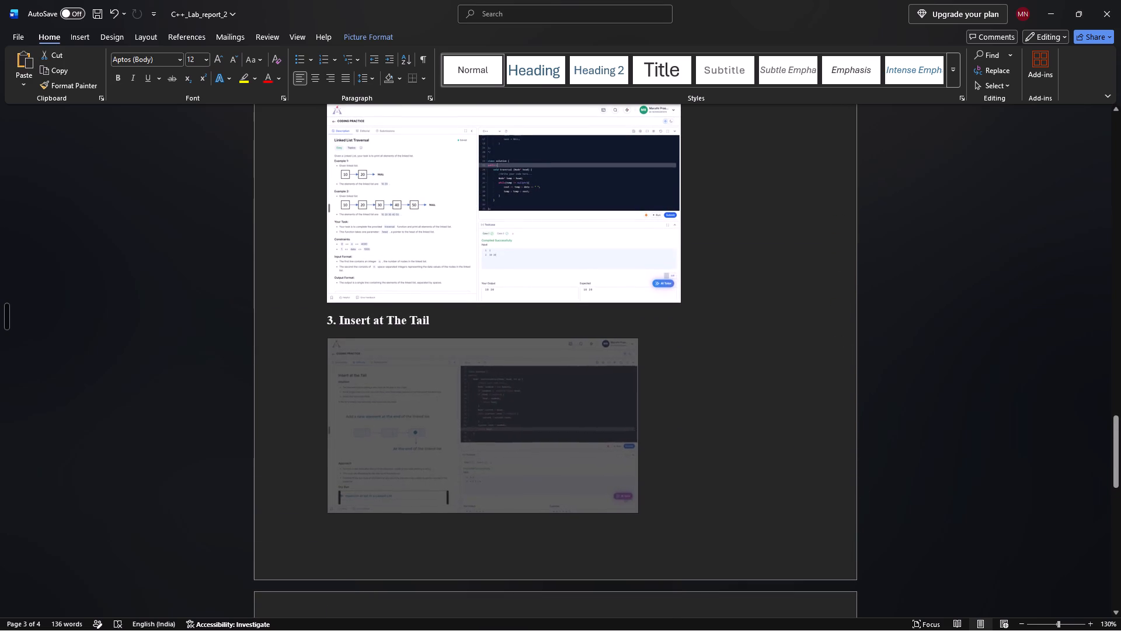
left_click_drag(637, 496, 626, 487)
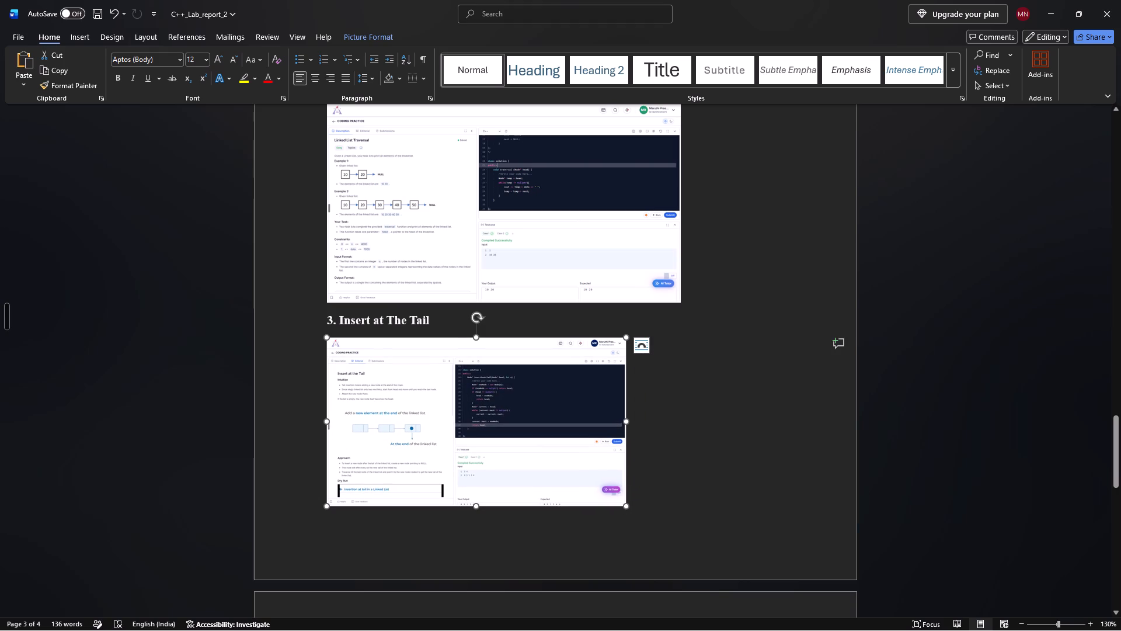
Slightly shrink the Linked List Traversal and Convert Array To Linked List screenshots to nearly the same width.
left_click(667, 285)
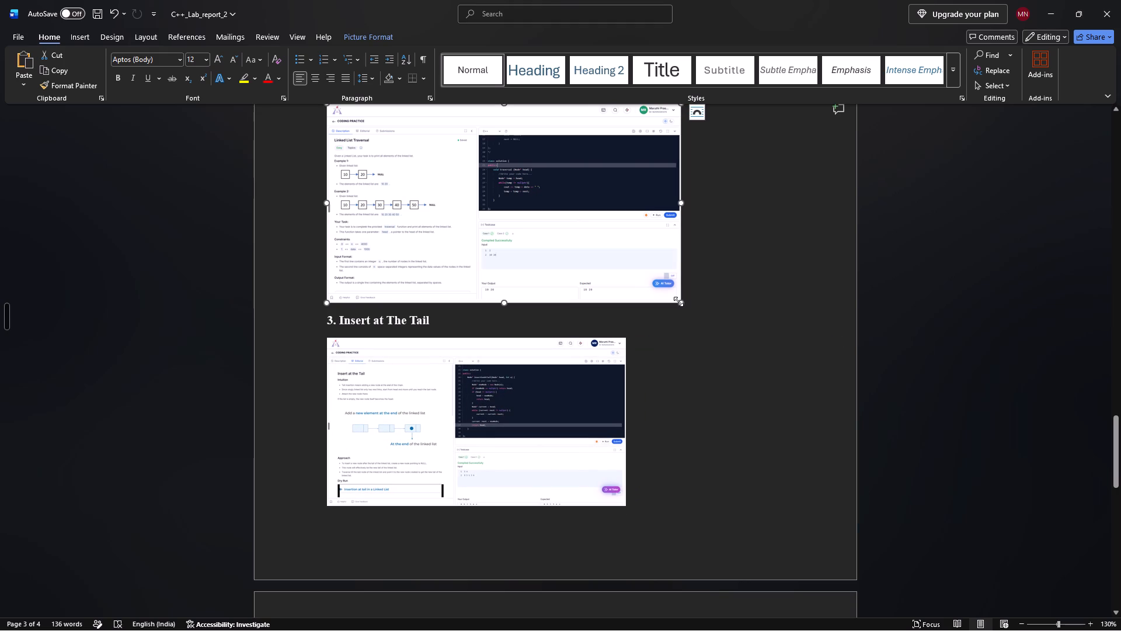
left_click_drag(678, 301, 662, 290)
scroll(697, 279, "up", 1)
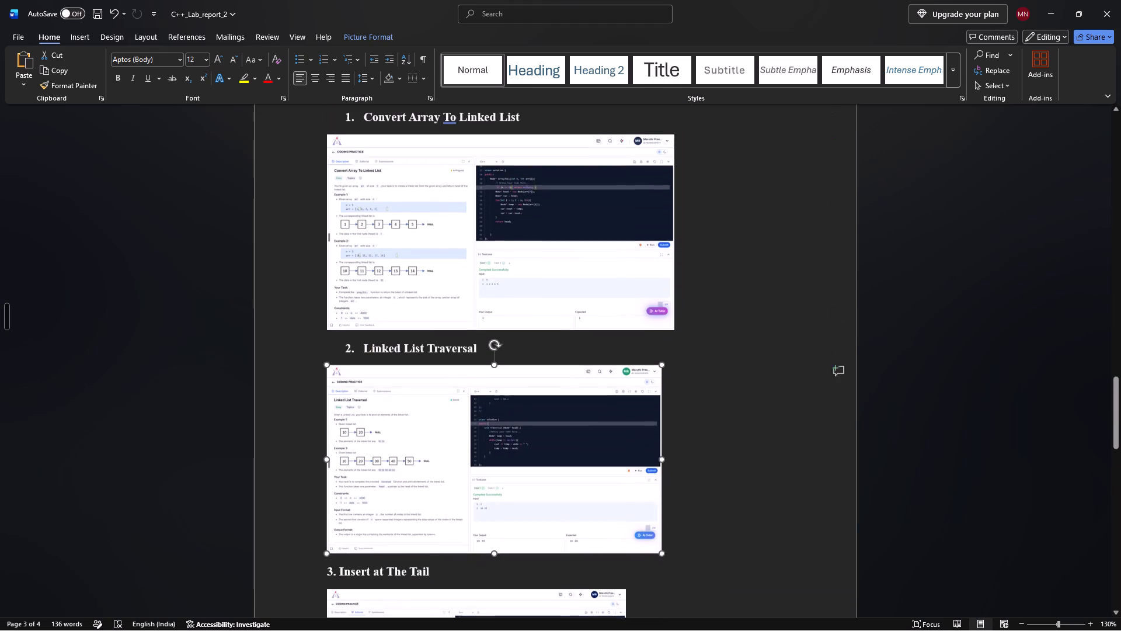
scroll(697, 279, "up", 1)
left_click(656, 302)
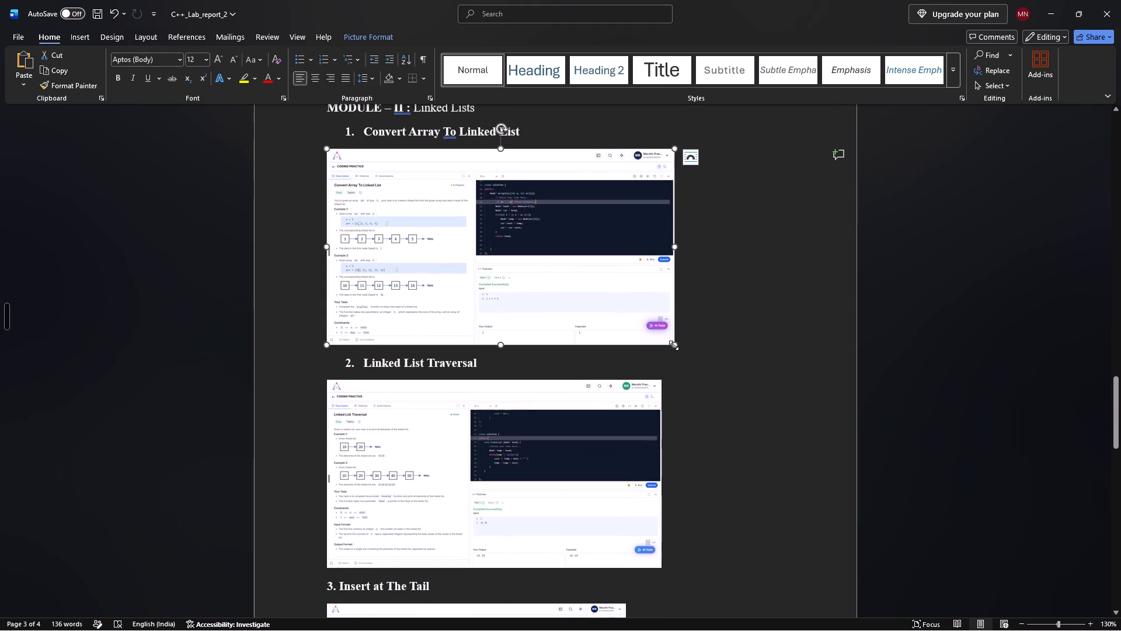
left_click_drag(674, 345, 659, 334)
Enlarge the Insert at The Tail screenshot to match the width of the Linked List Traversal screenshot above it.
scroll(673, 370, "down", 3)
left_click(581, 492)
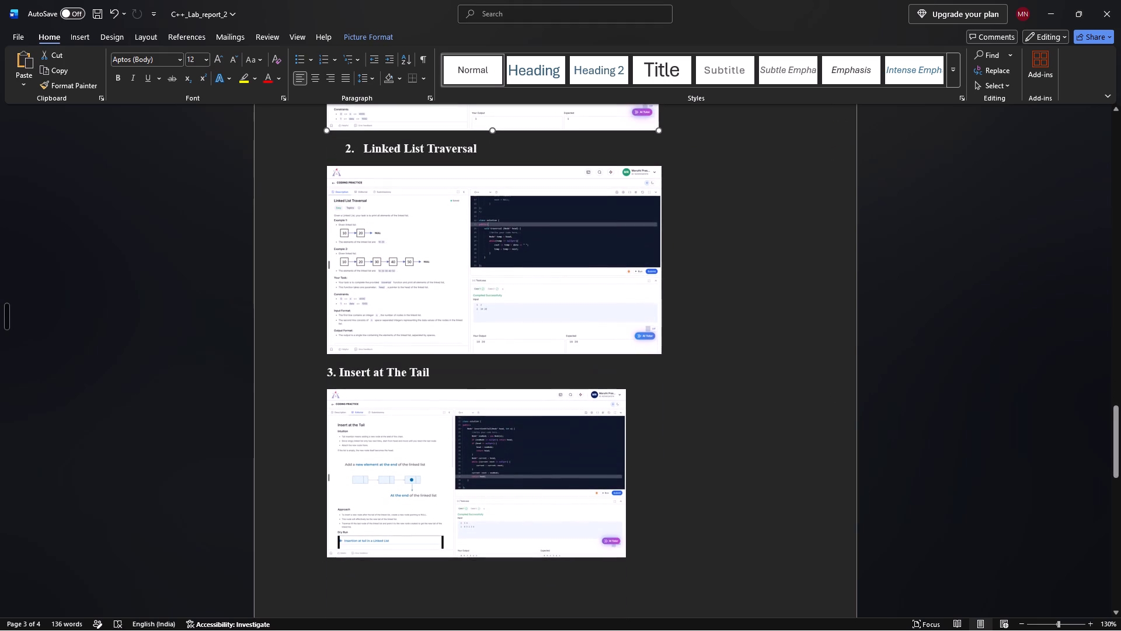
left_click_drag(625, 557, 655, 567)
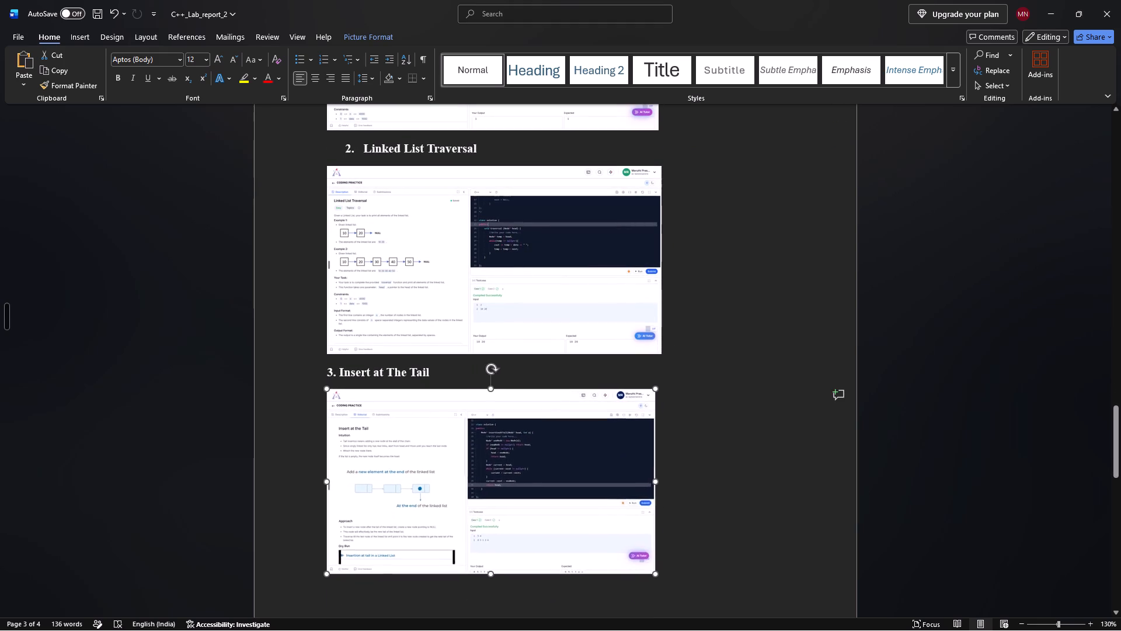
left_click_drag(655, 567, 660, 565)
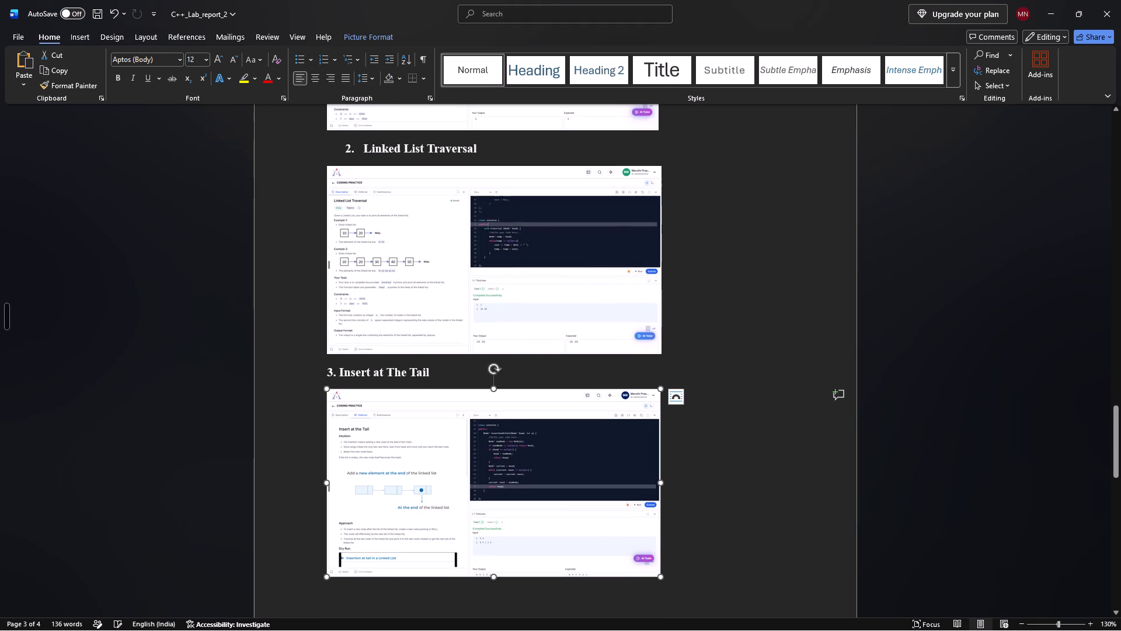
Put the text cursor back on the "6." line below the item 5 screenshot.
scroll(694, 534, "down", 4)
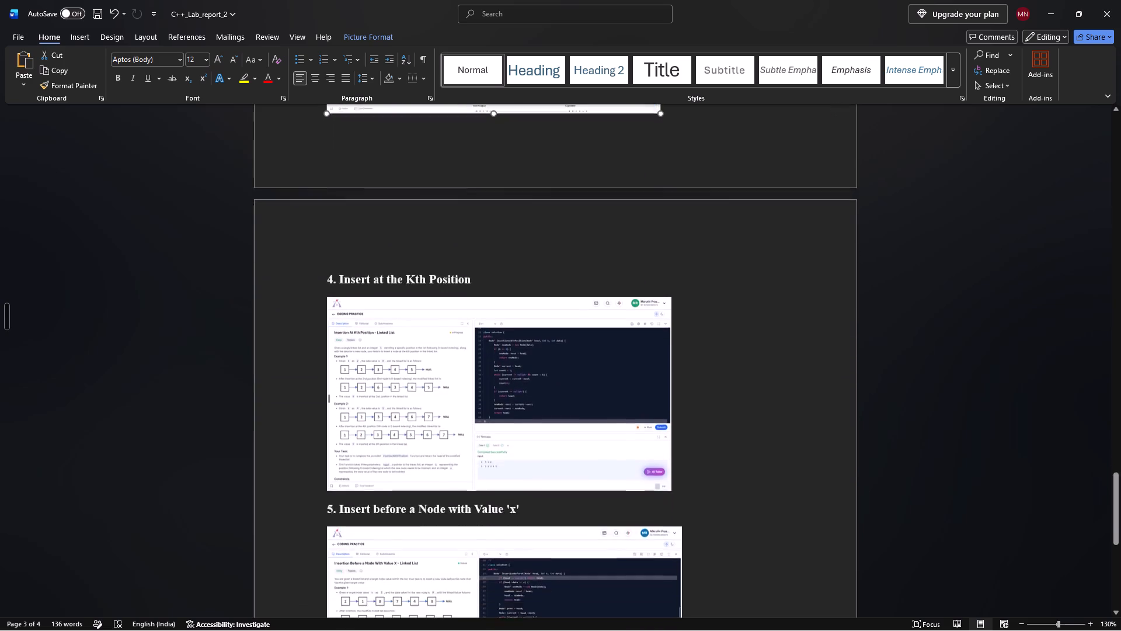
scroll(694, 534, "down", 3)
left_click(381, 315)
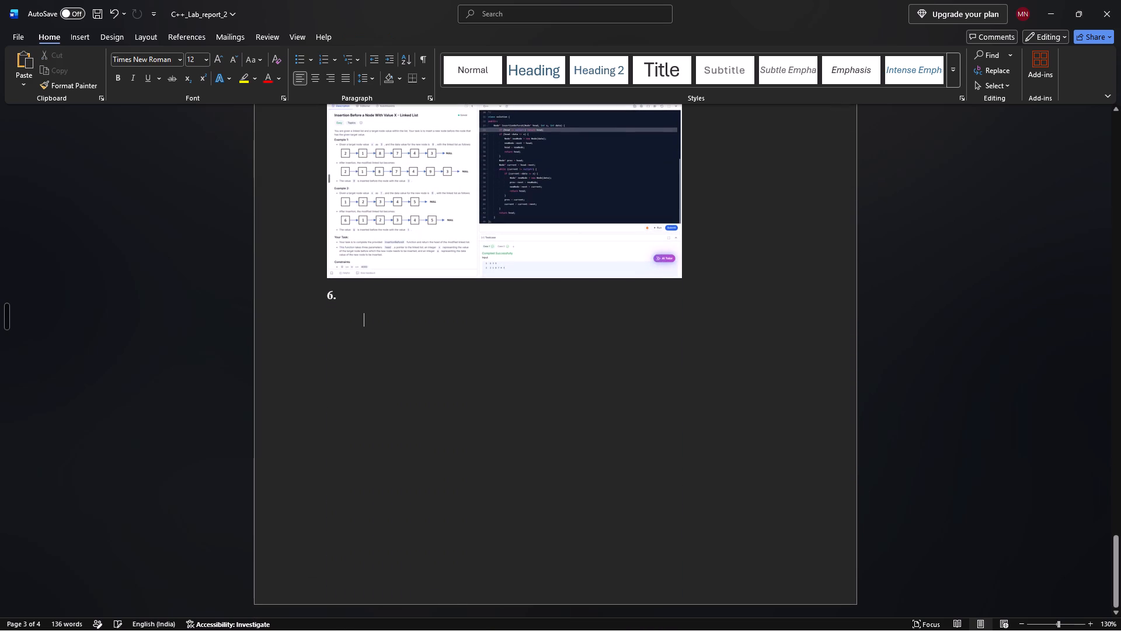
key("Up")
Switch to Chrome, open the Insertion in Linked List tutorial, and examine the C++ code that inserts a node at the head.
key("alt+Tab")
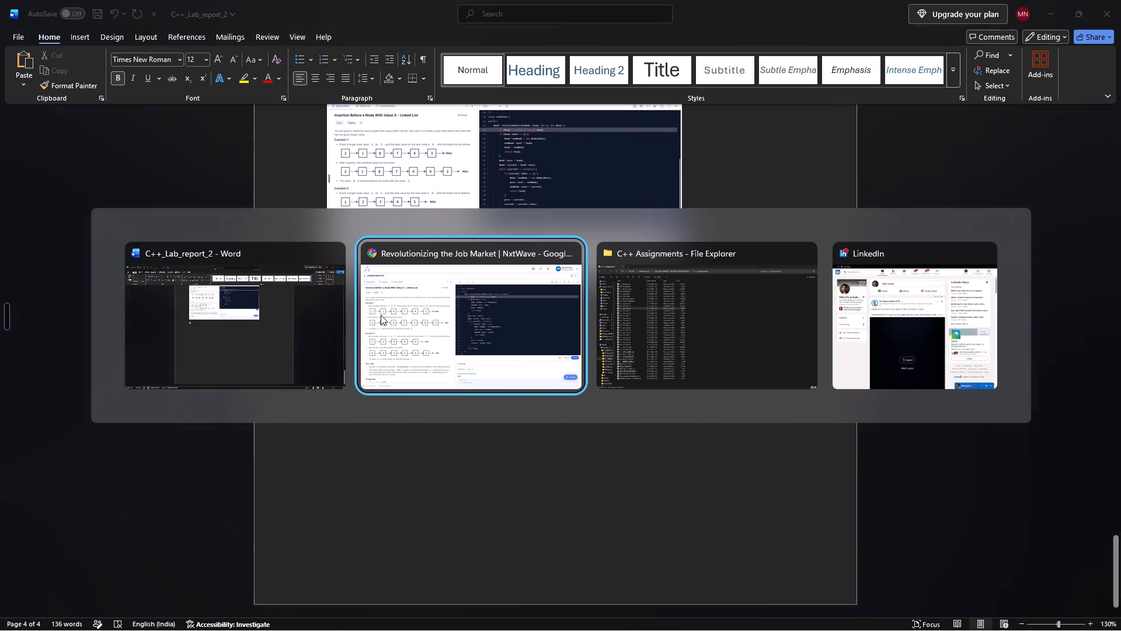
scroll(291, 315, "right", 10)
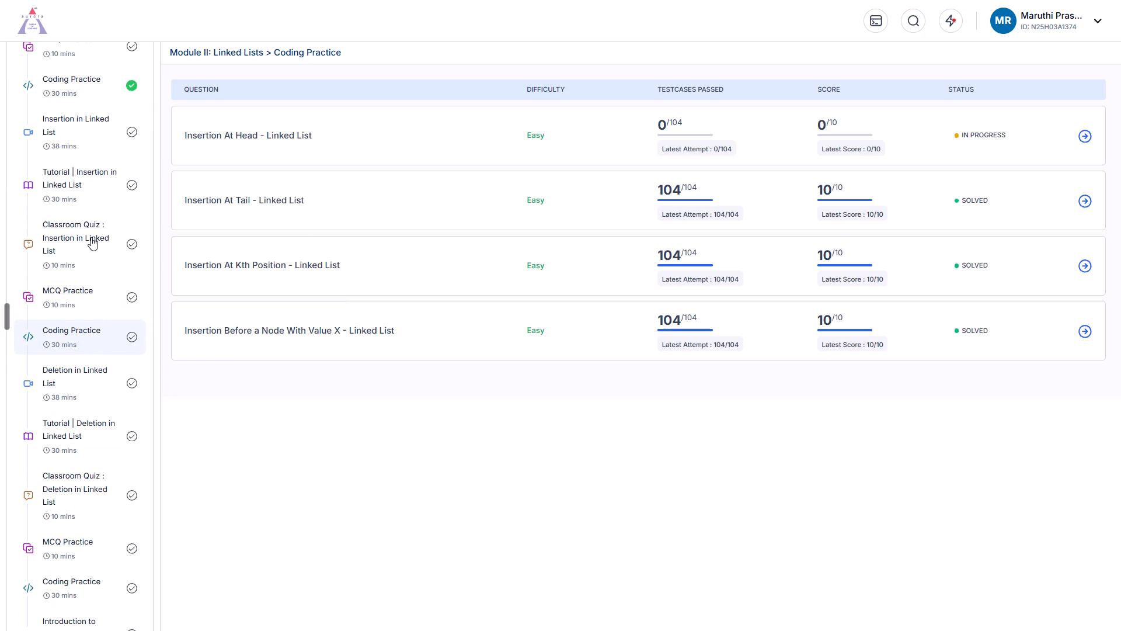
left_click(96, 184)
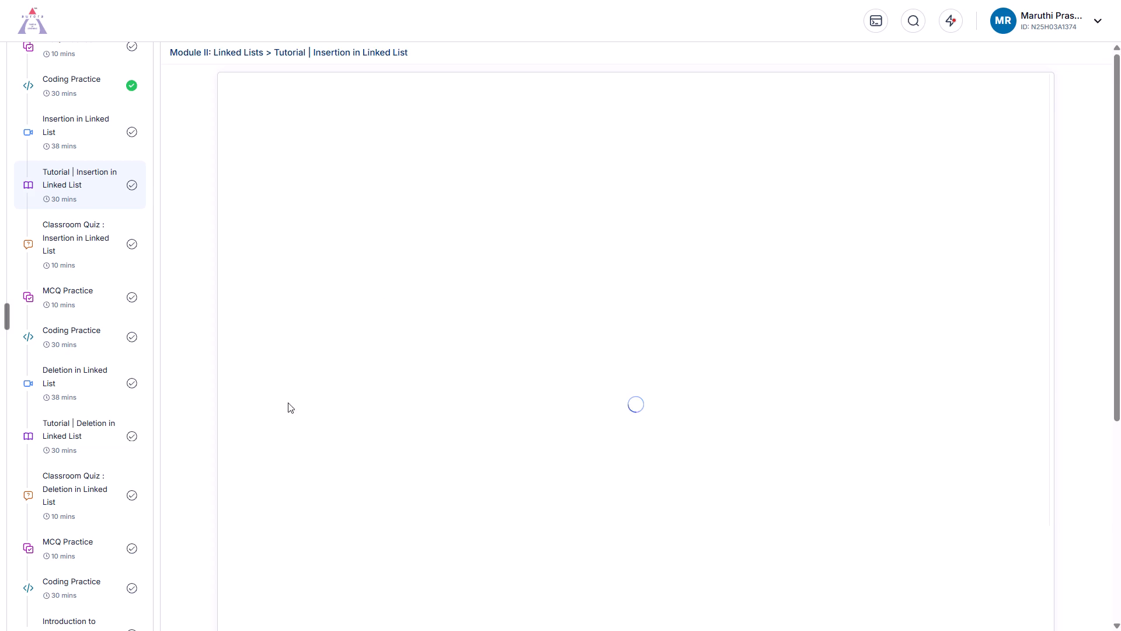
scroll(224, 456, "down", 9)
scroll(224, 456, "up", 1)
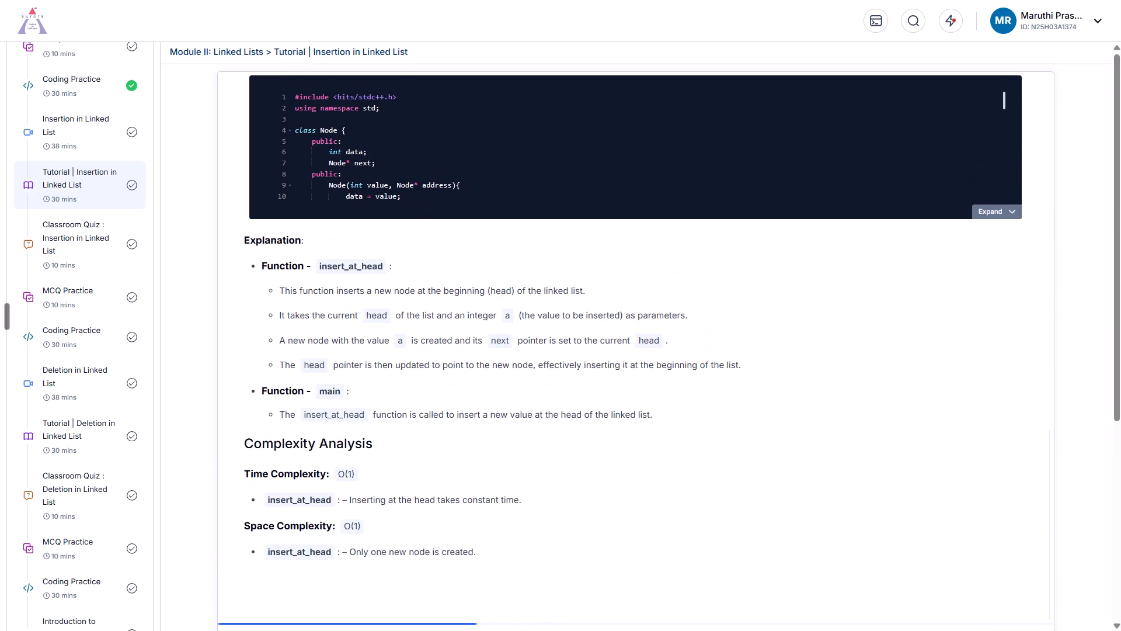
scroll(403, 163, "up", 4)
scroll(357, 284, "down", 2)
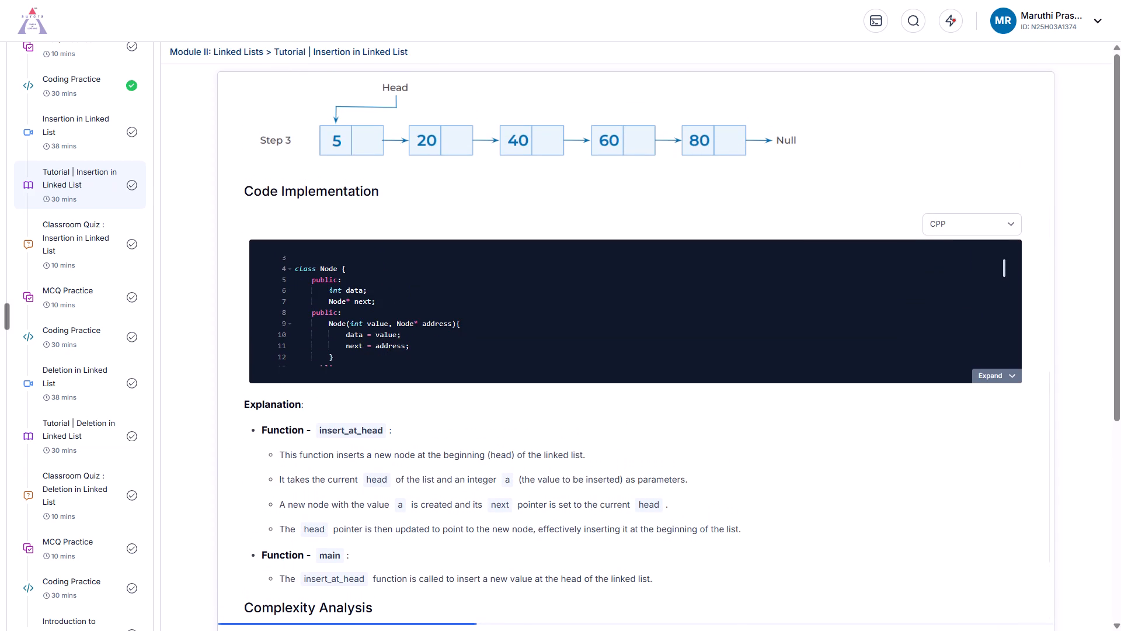
scroll(357, 284, "down", 4)
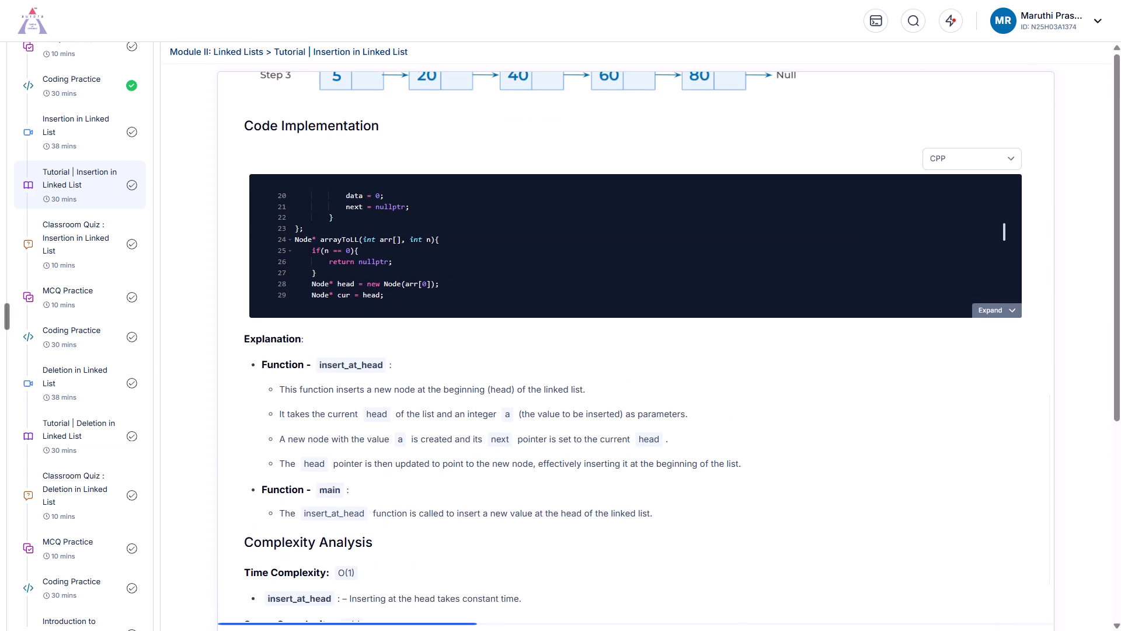
scroll(357, 284, "down", 4)
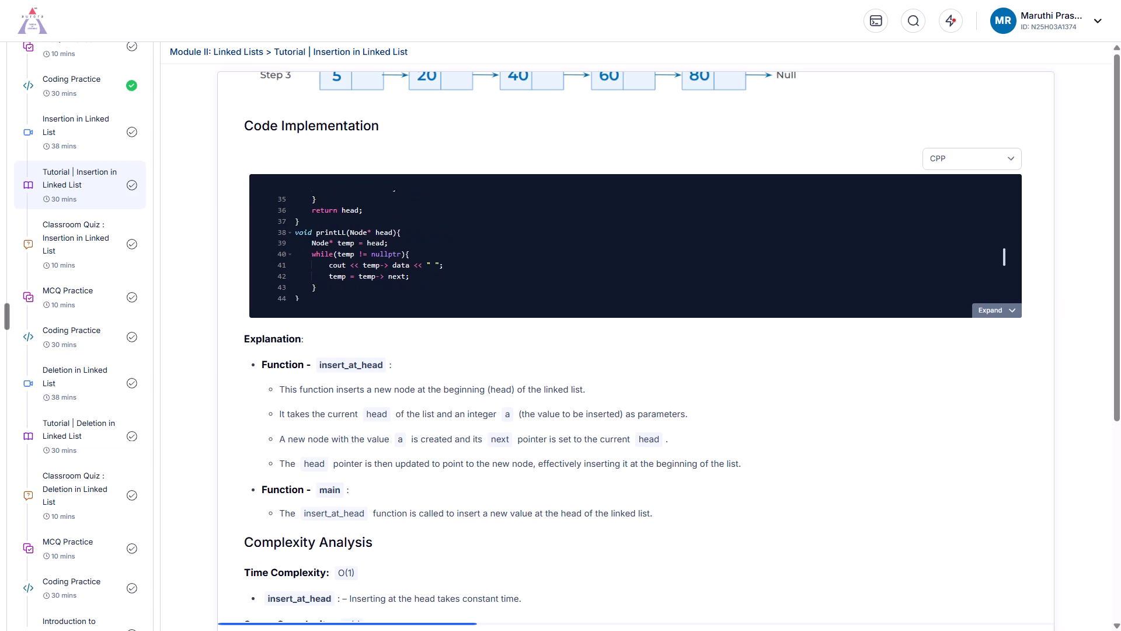
scroll(357, 284, "down", 4)
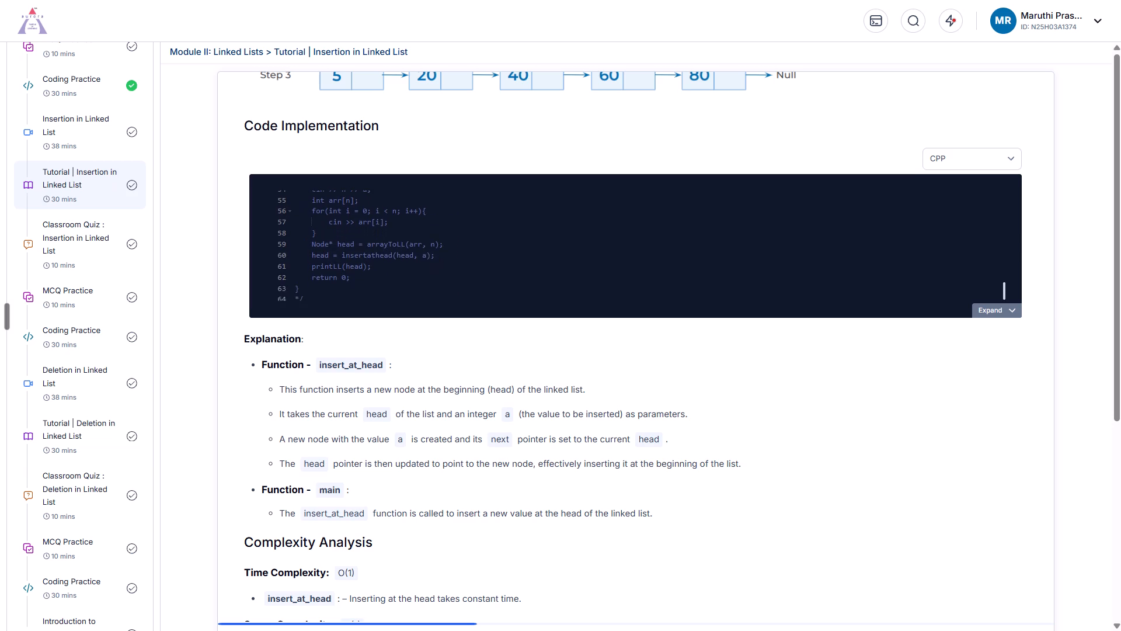
scroll(357, 284, "down", 3)
scroll(406, 199, "up", 1)
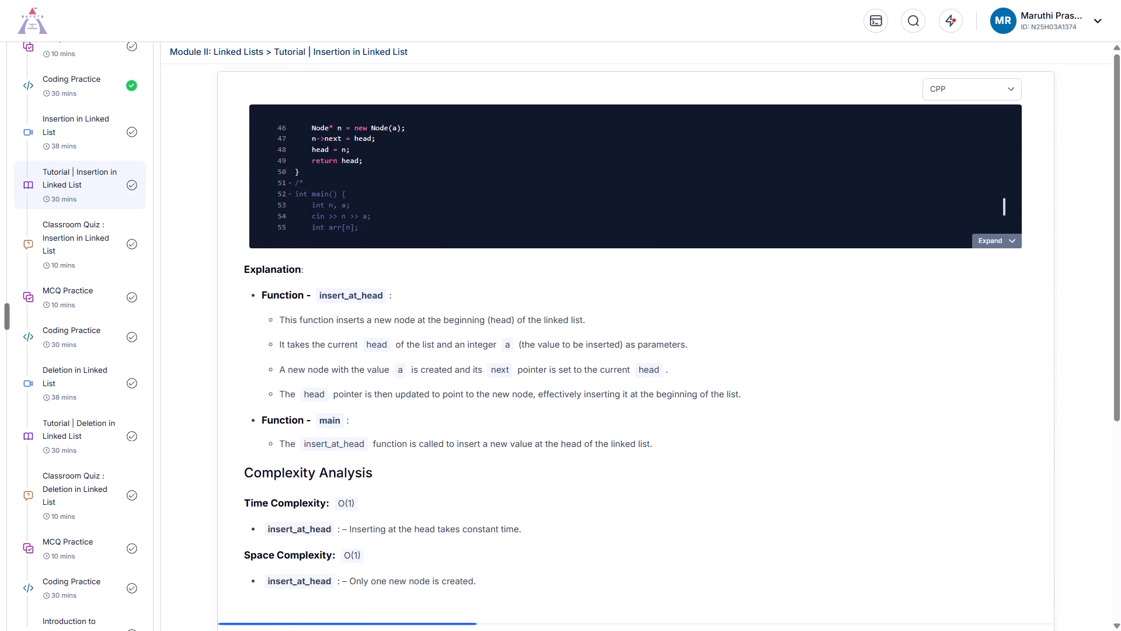
scroll(406, 199, "up", 3)
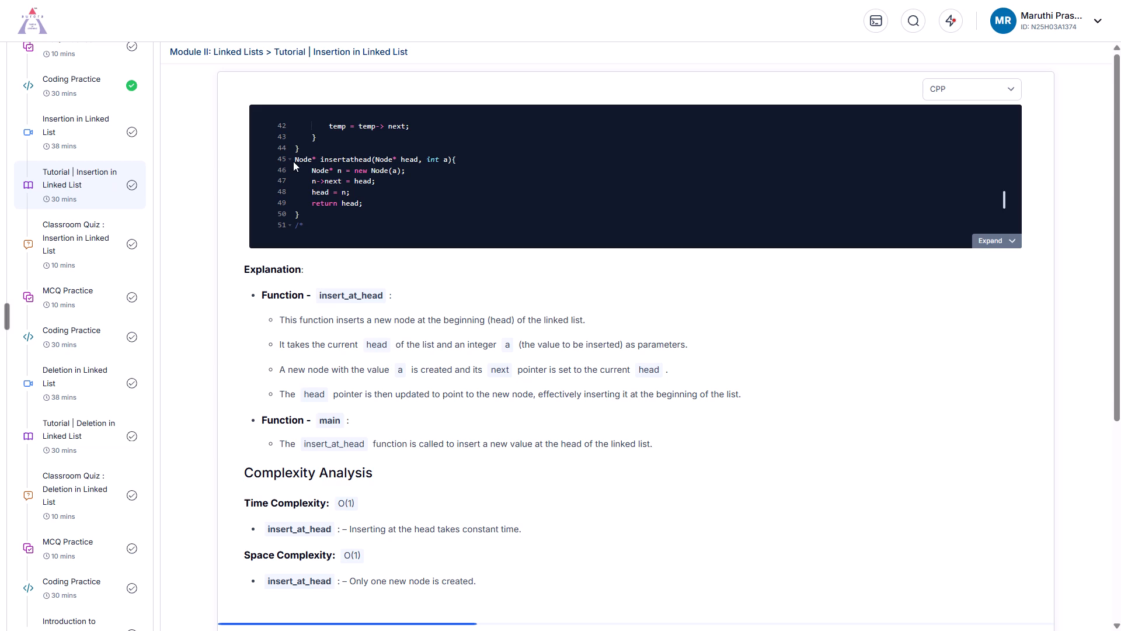
Leave full screen, duplicate the tutorial tab, and open the Insertion At Head problem from Coding Practice in the duplicate.
left_click(563, 50)
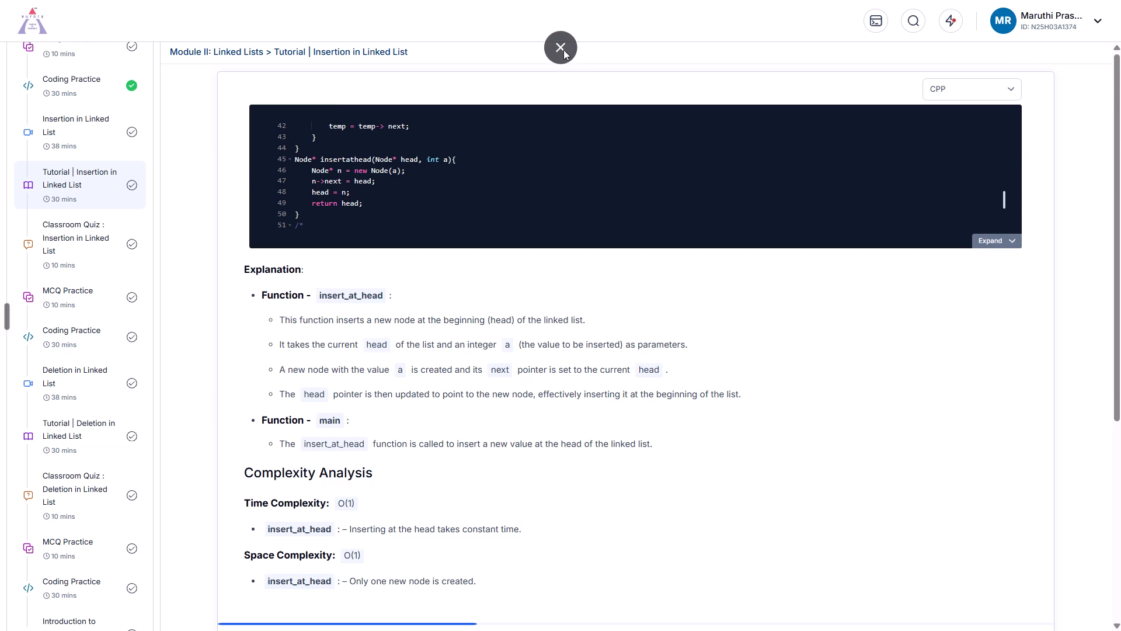
right_click(281, 17)
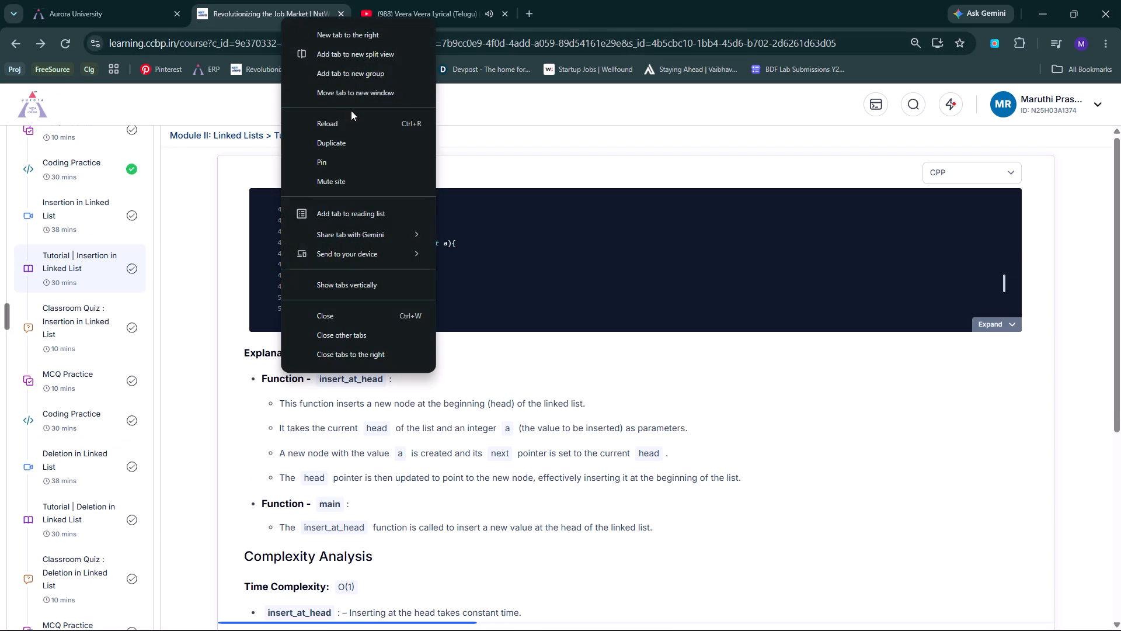
left_click(353, 145)
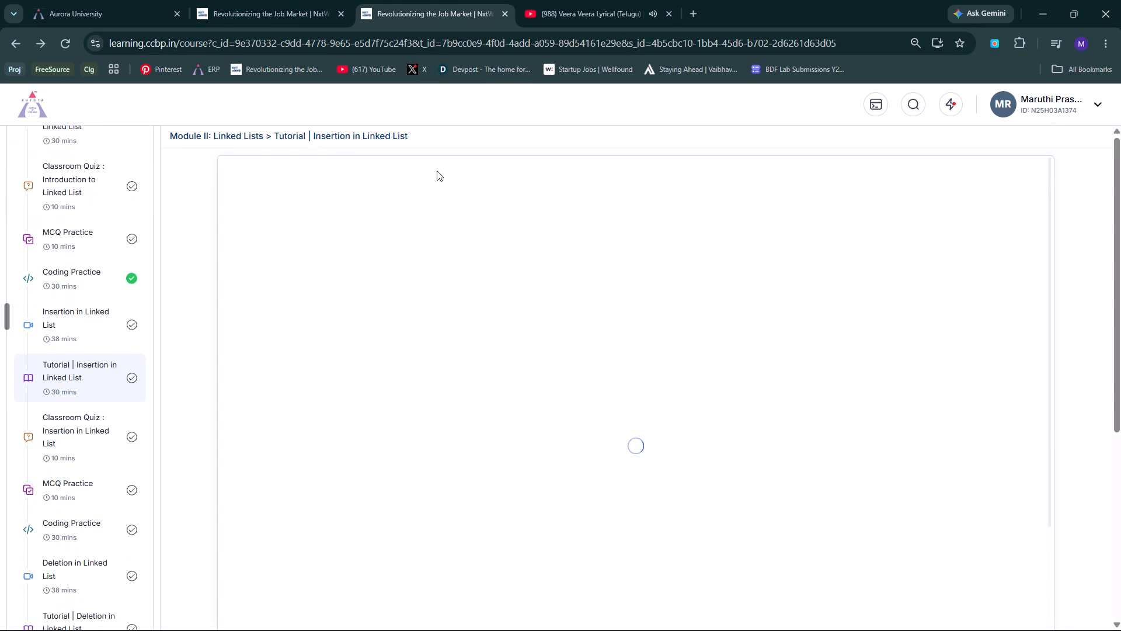
left_click(72, 522)
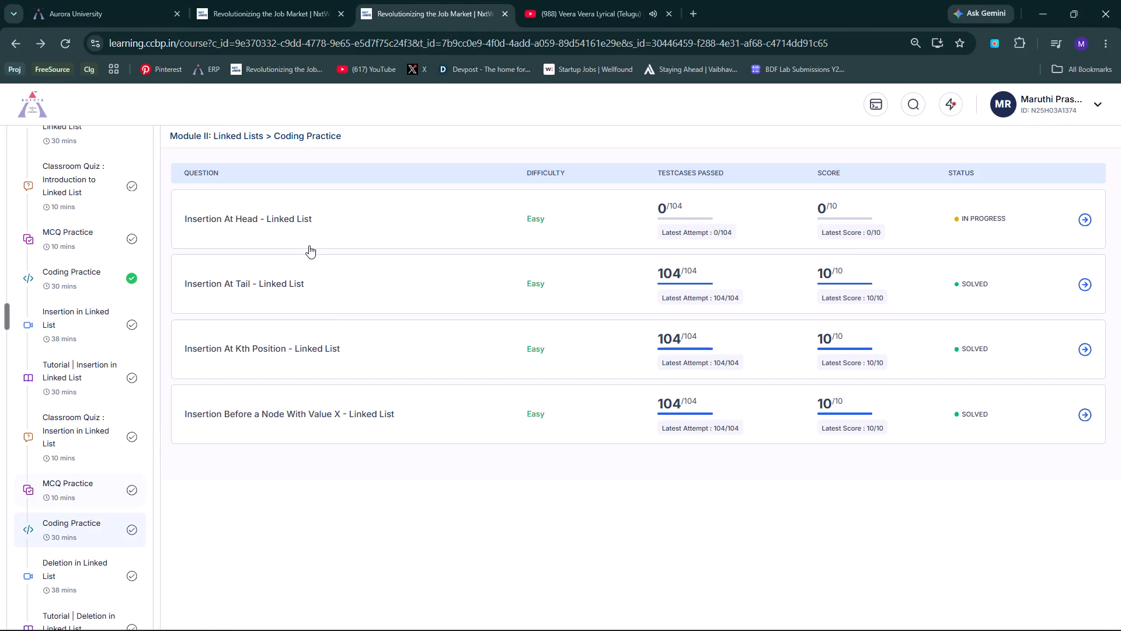
left_click(304, 223)
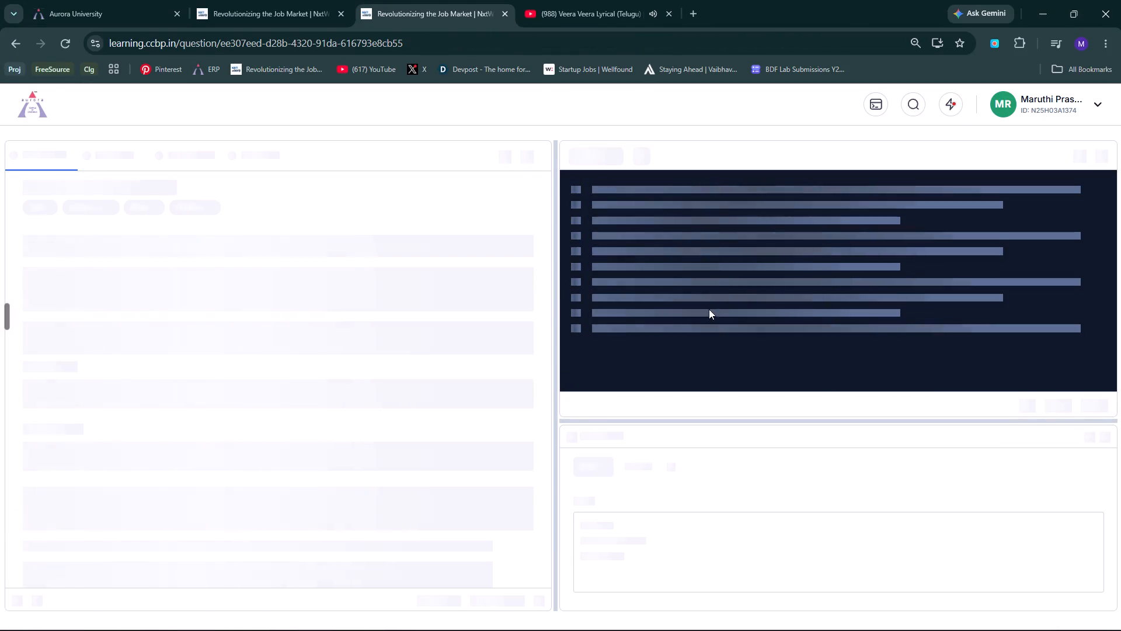
Compare the tutorial's full C++ insert-at-head code with the existing solution code in the Insertion At Head problem.
scroll(641, 341, "down", 1)
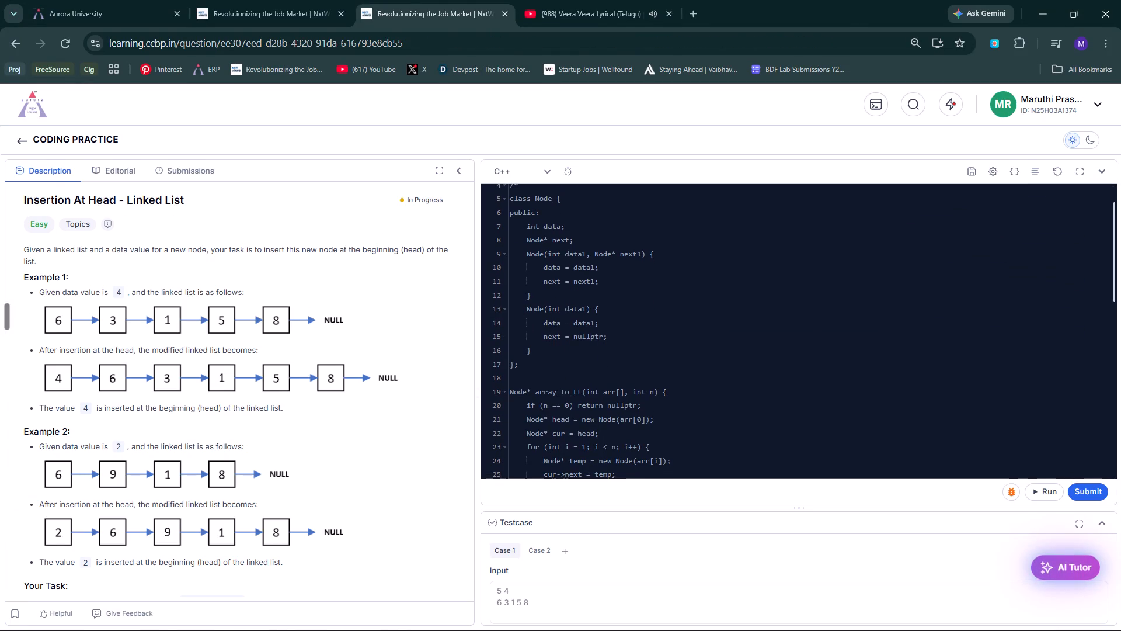
left_click(291, 9)
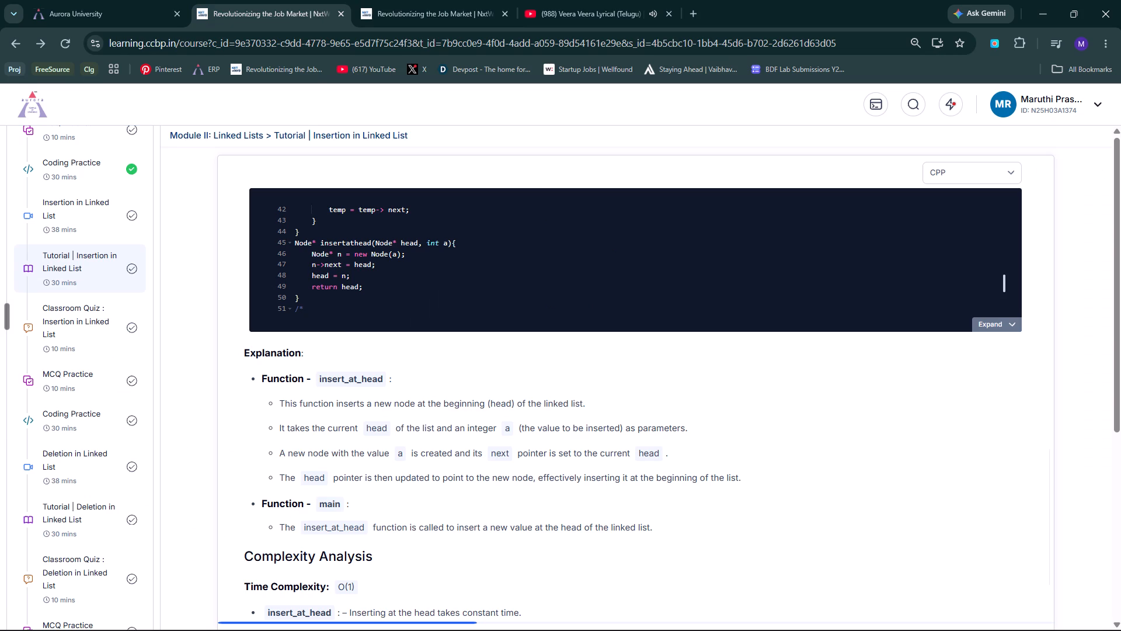
scroll(388, 239, "up", 3)
left_click(985, 327)
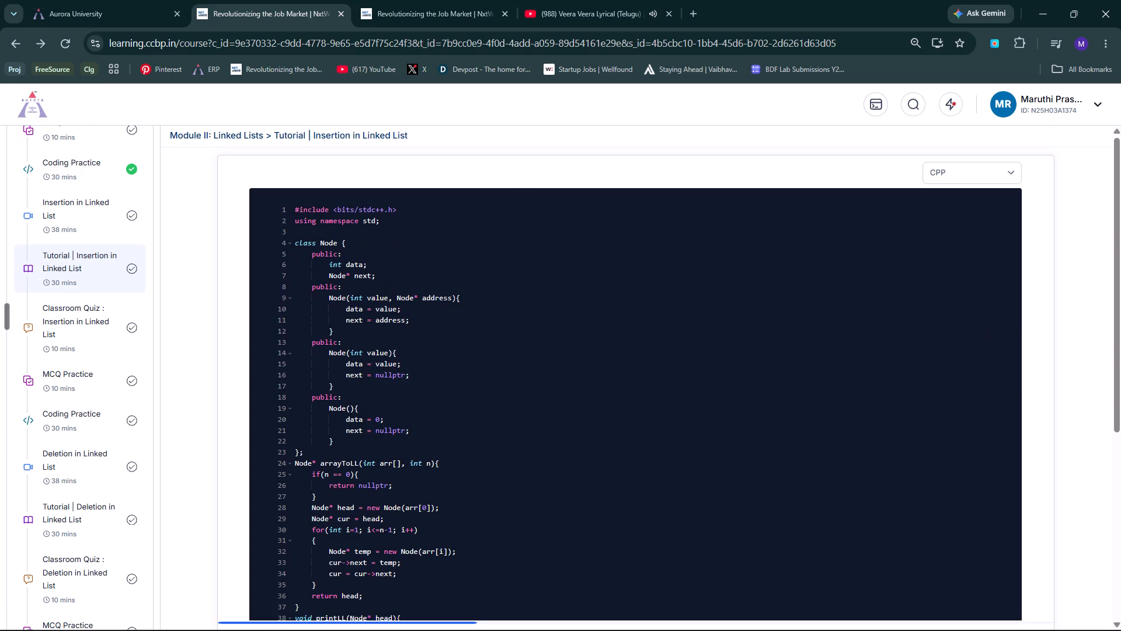
left_click(464, 7)
scroll(570, 285, "down", 1)
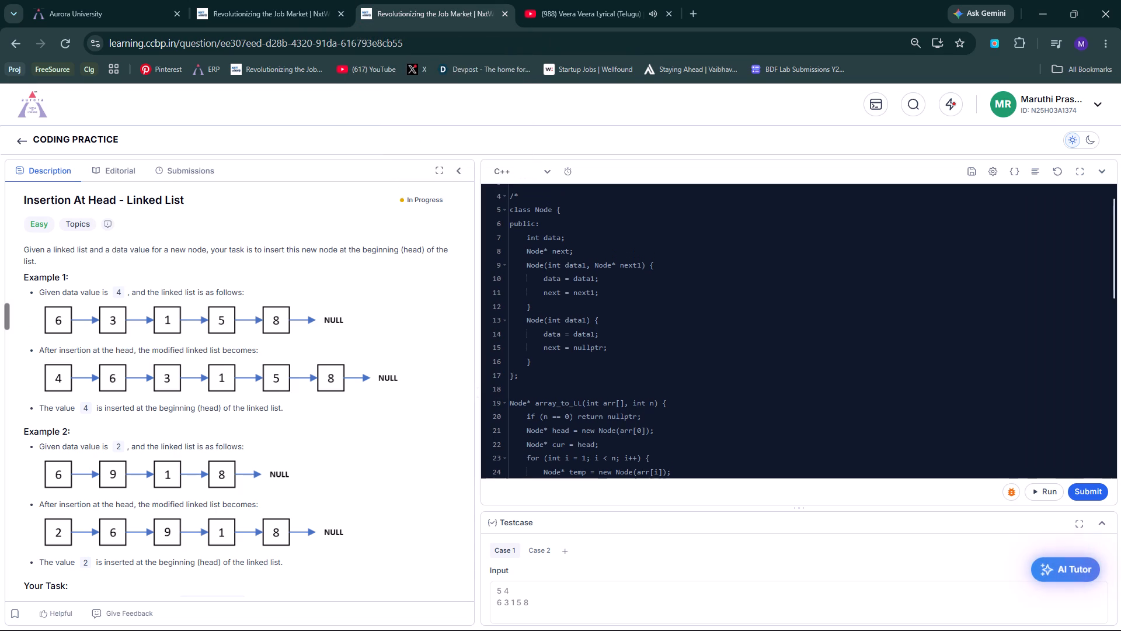
scroll(570, 285, "down", 4)
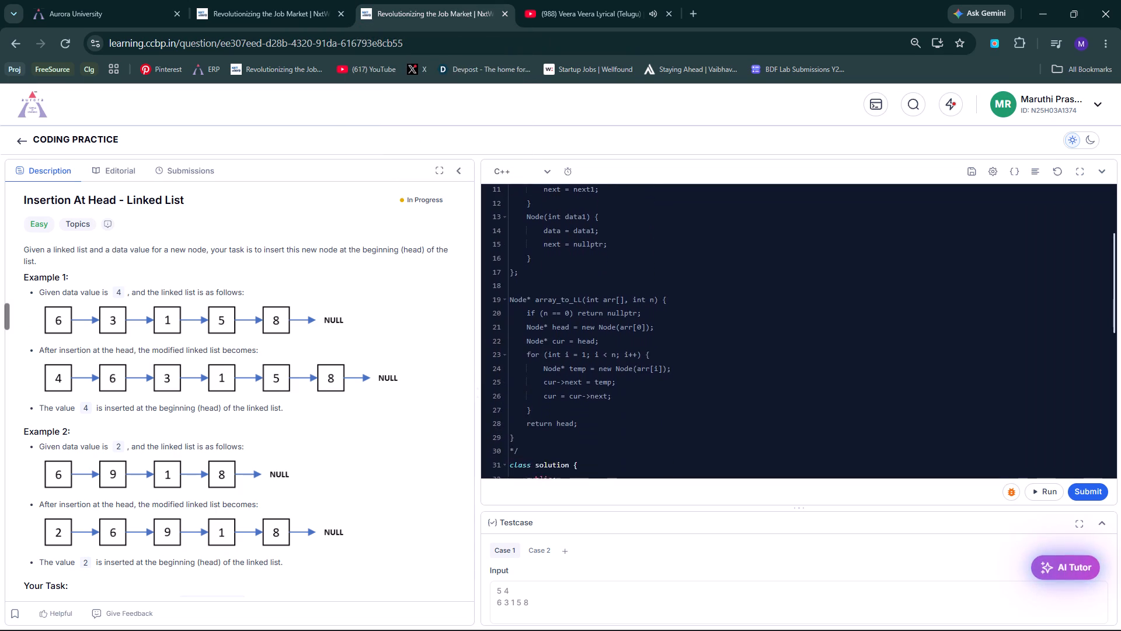
scroll(570, 285, "down", 4)
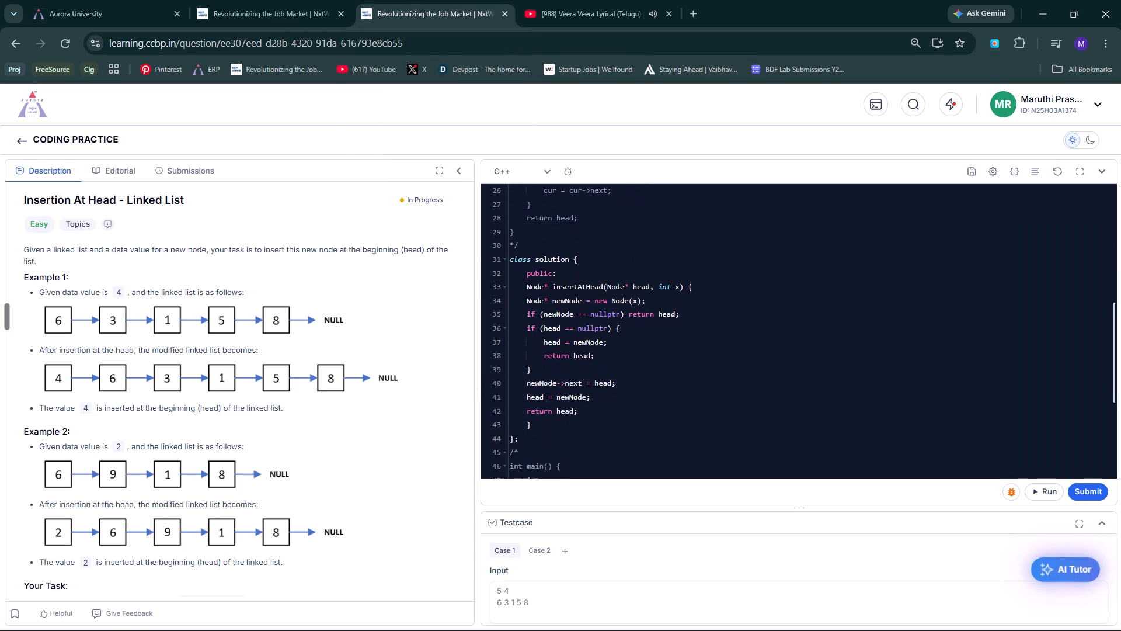
scroll(570, 285, "down", 3)
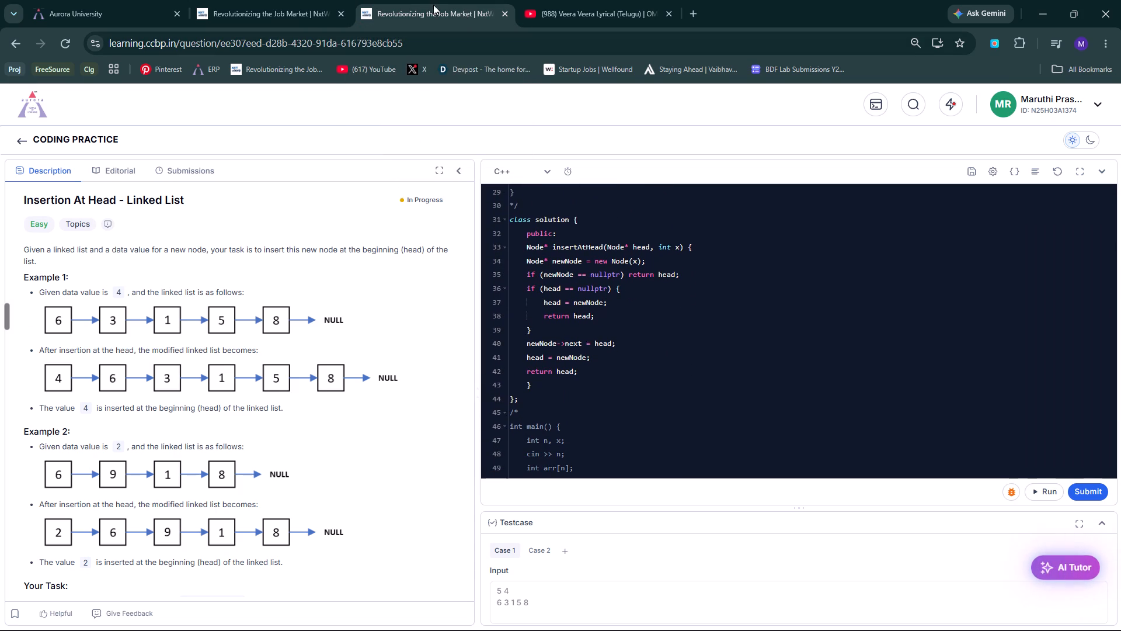
left_click(306, 5)
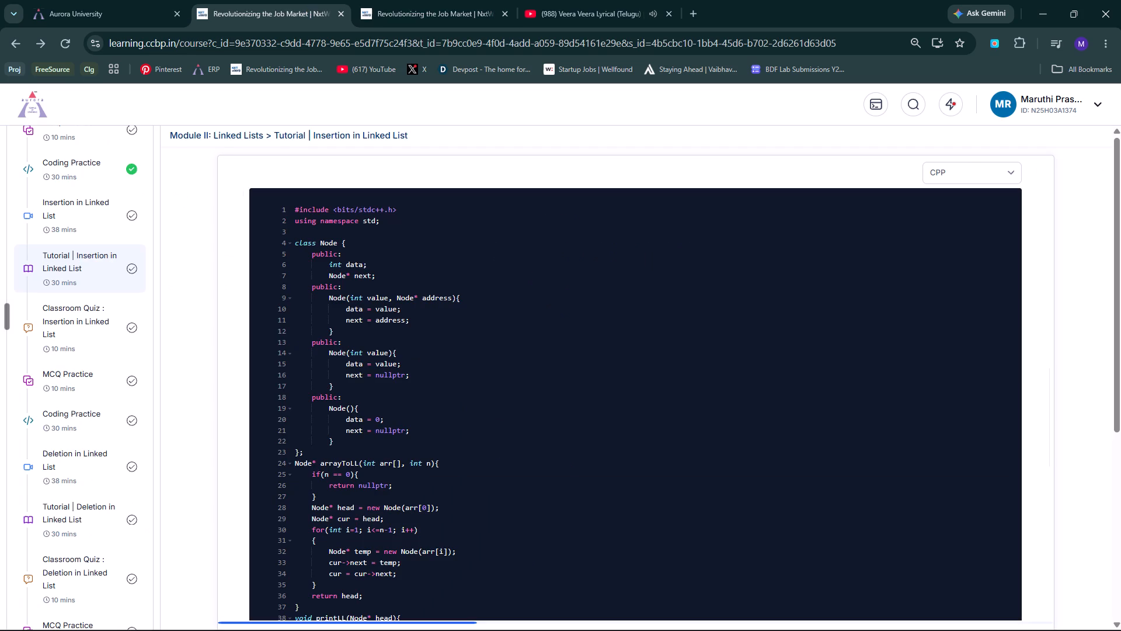
scroll(380, 382, "down", 5)
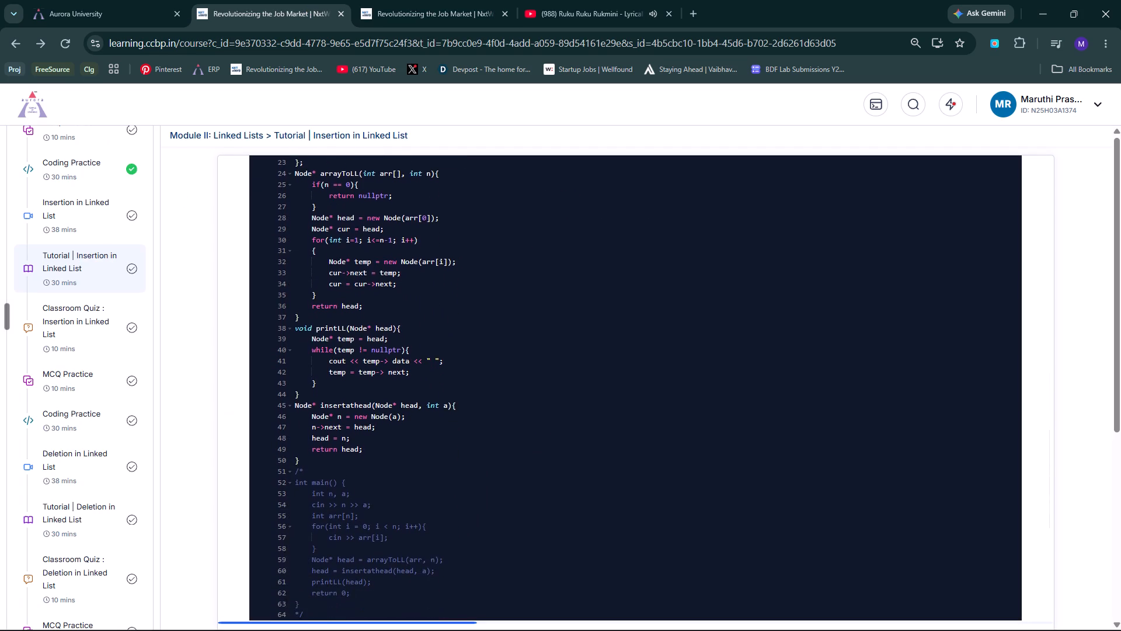
scroll(380, 382, "down", 4)
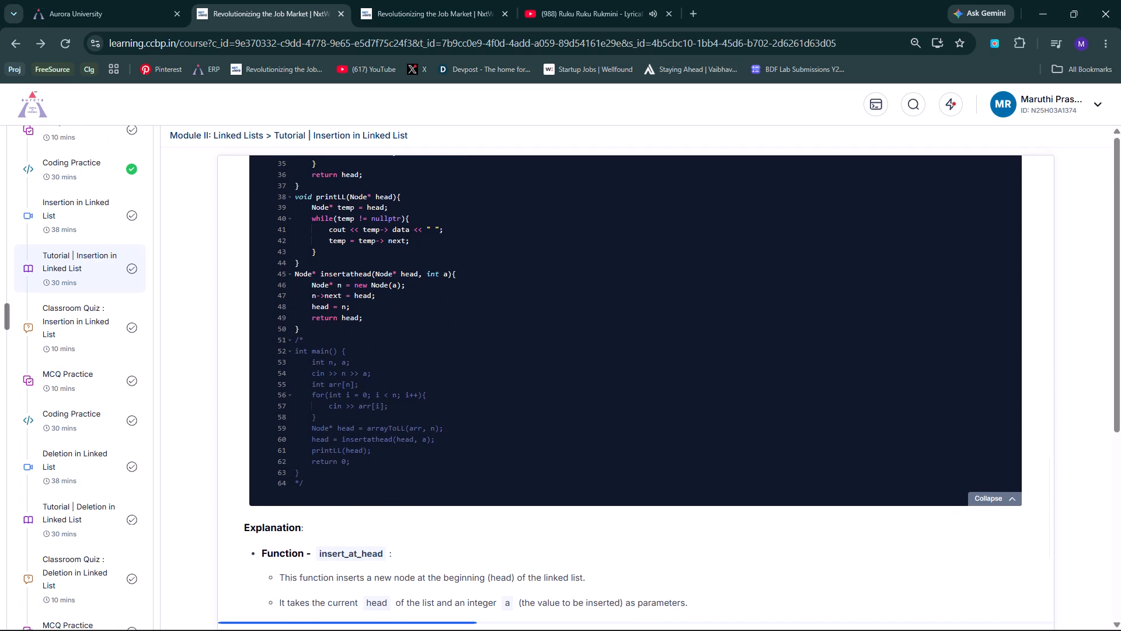
scroll(377, 320, "up", 1)
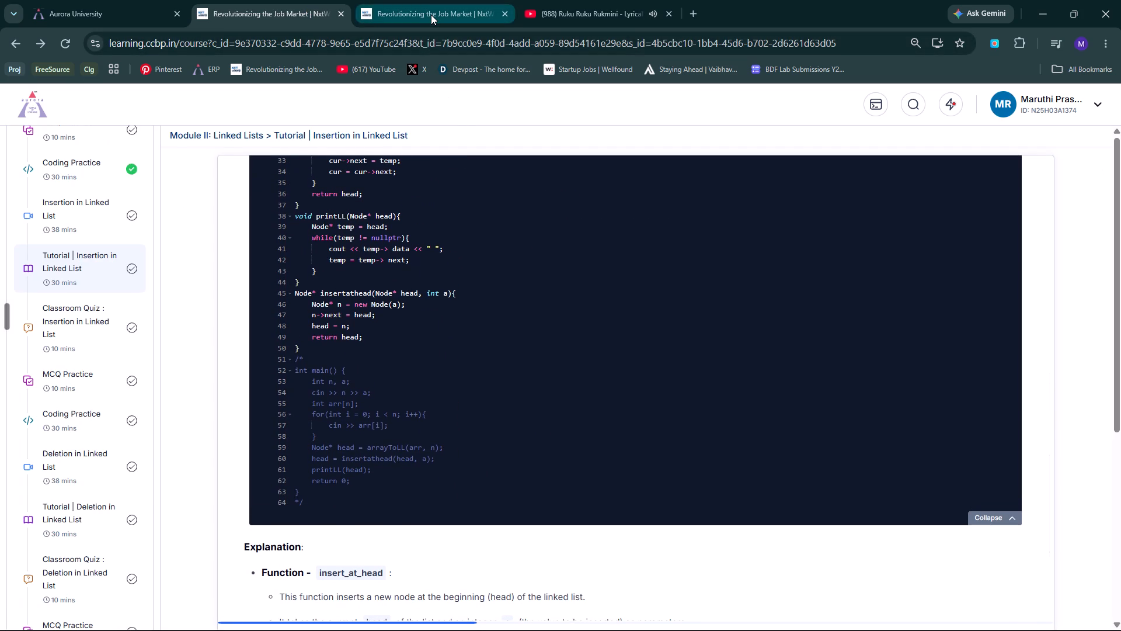
left_click(431, 15)
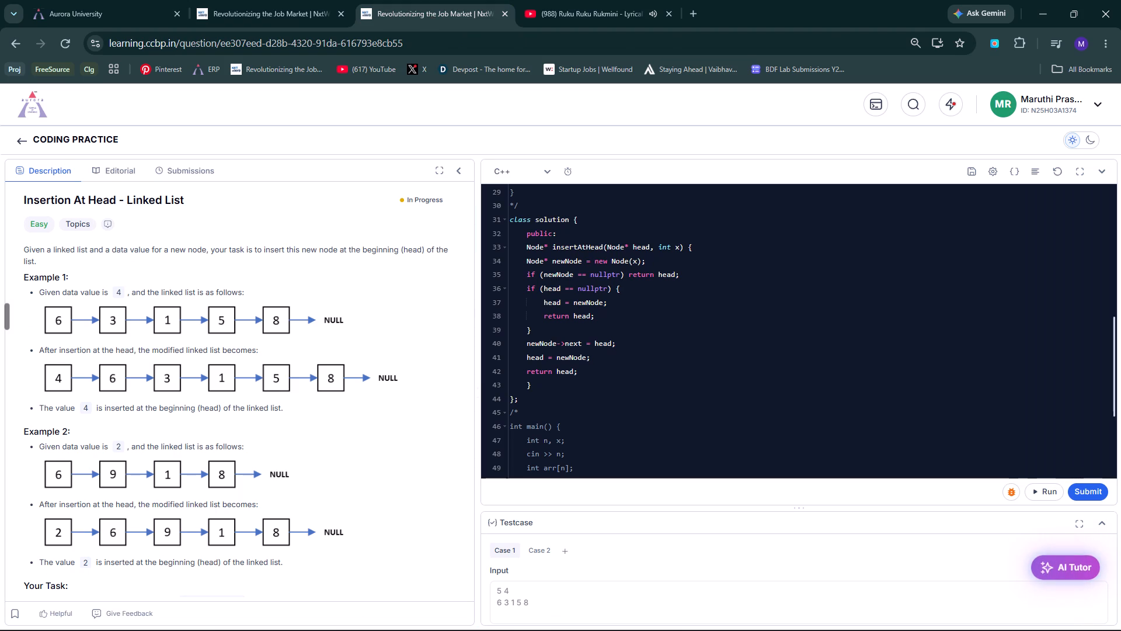
Copy the insertathead function from the tutorial and paste it over the insertAtHead function in the problem's solution class.
left_click(283, 11)
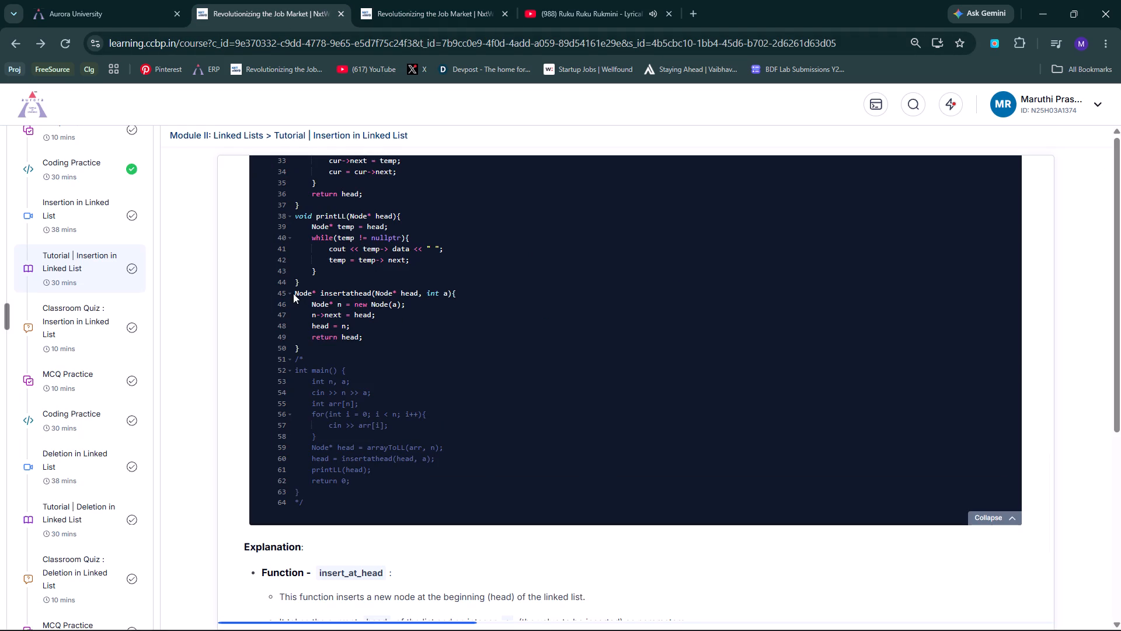
left_click_drag(293, 293, 306, 344)
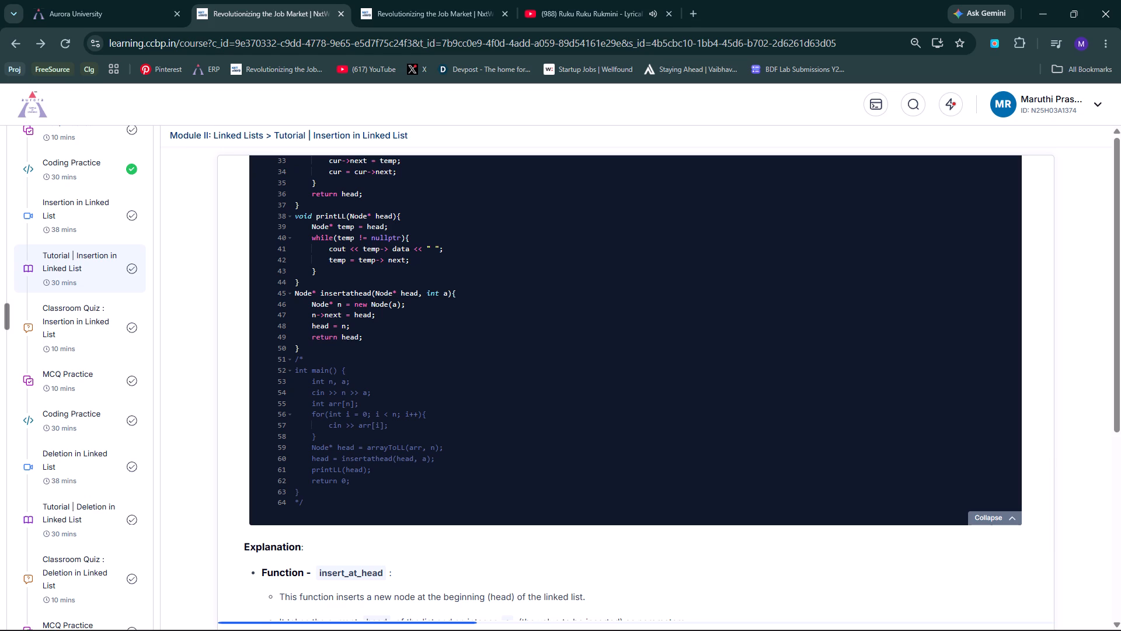
left_click_drag(306, 344, 306, 345)
left_click(306, 345)
left_click_drag(306, 345, 294, 338)
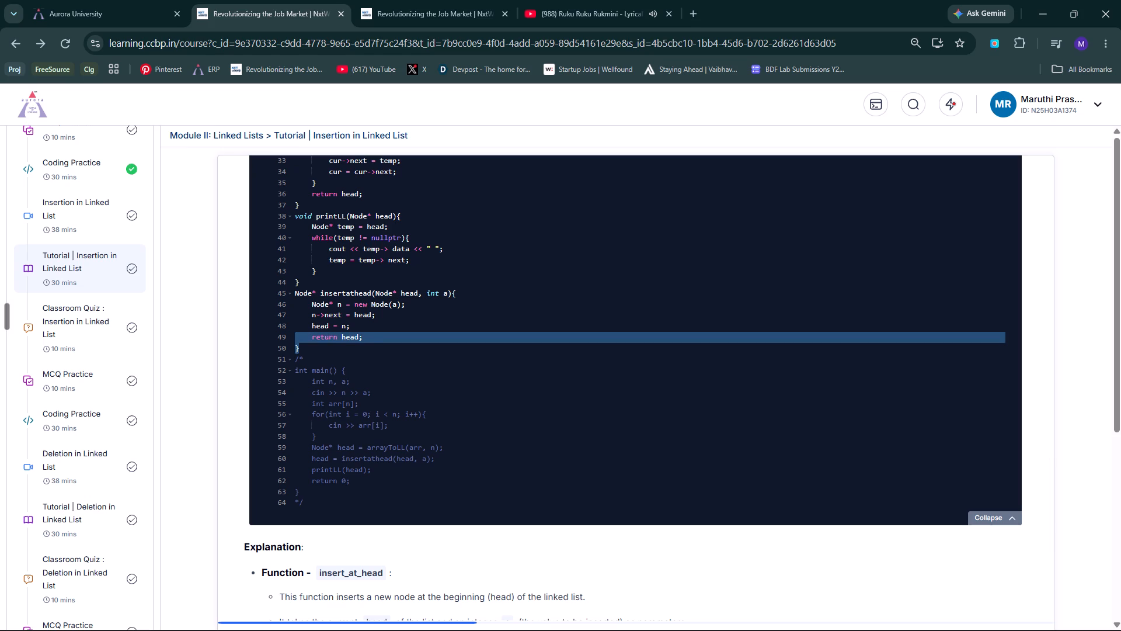
left_click_drag(294, 338, 292, 291)
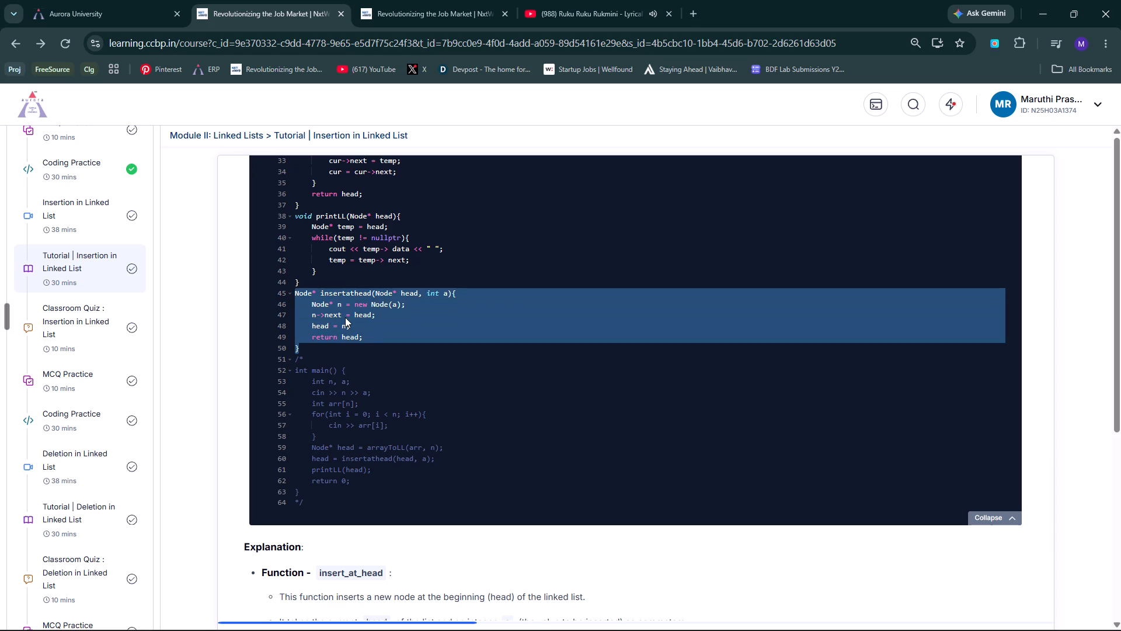
key("ctrl+c")
left_click(413, 8)
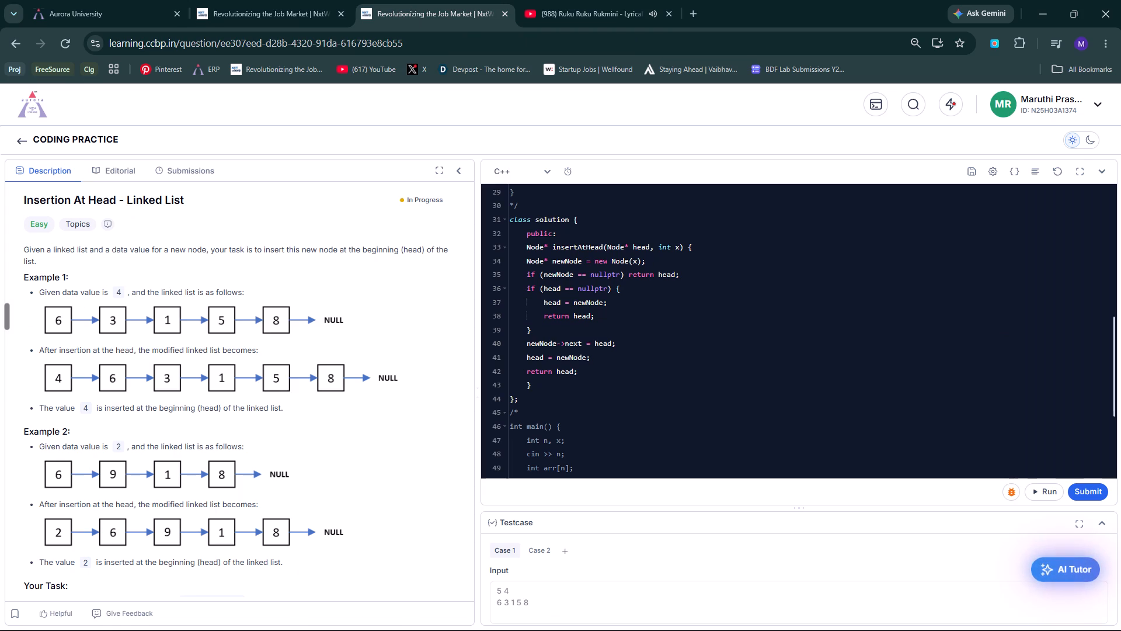
left_click_drag(527, 251, 538, 375)
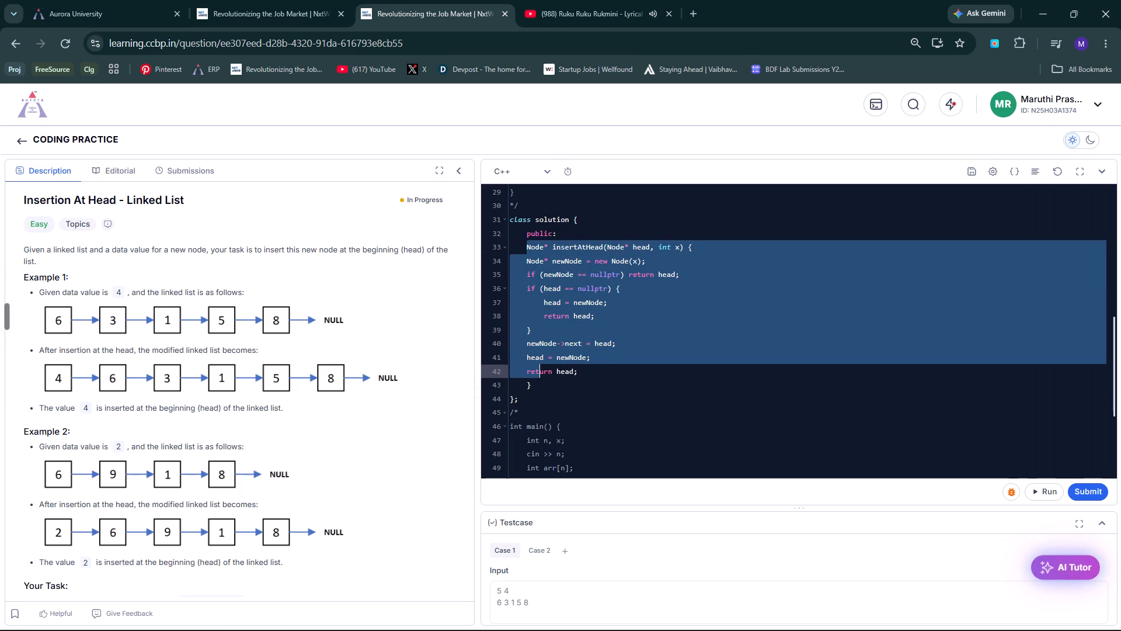
left_click_drag(538, 375, 584, 369)
key("ctrl+v")
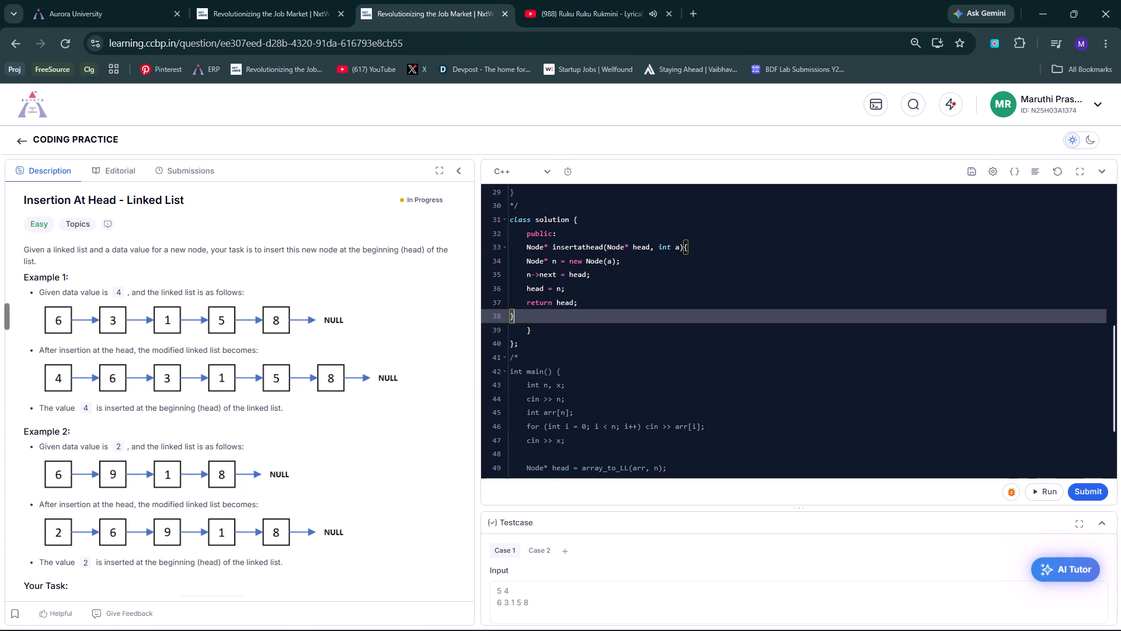
Remove the extra closing brace at the end of the solution class, keeping the semicolon.
left_click(551, 331)
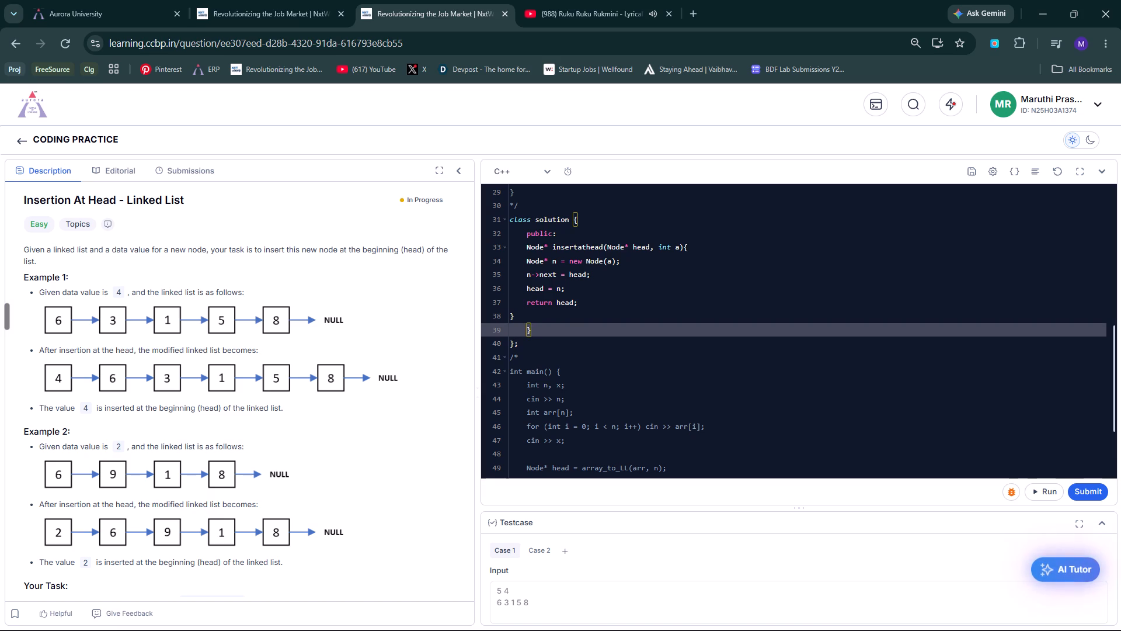
left_click(518, 343)
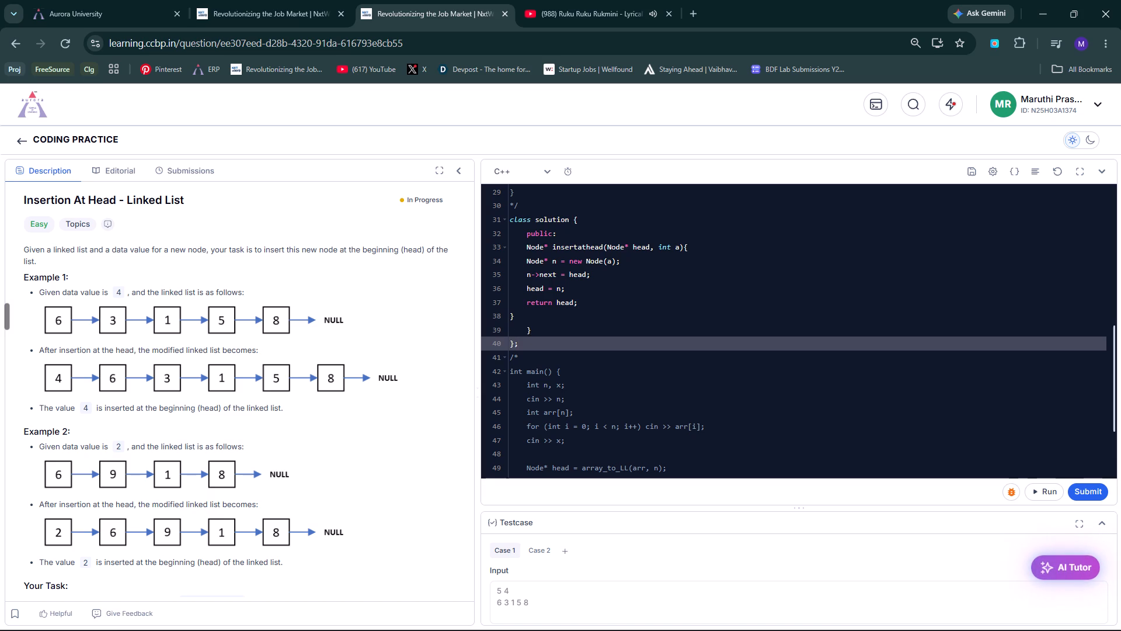
key("Left")
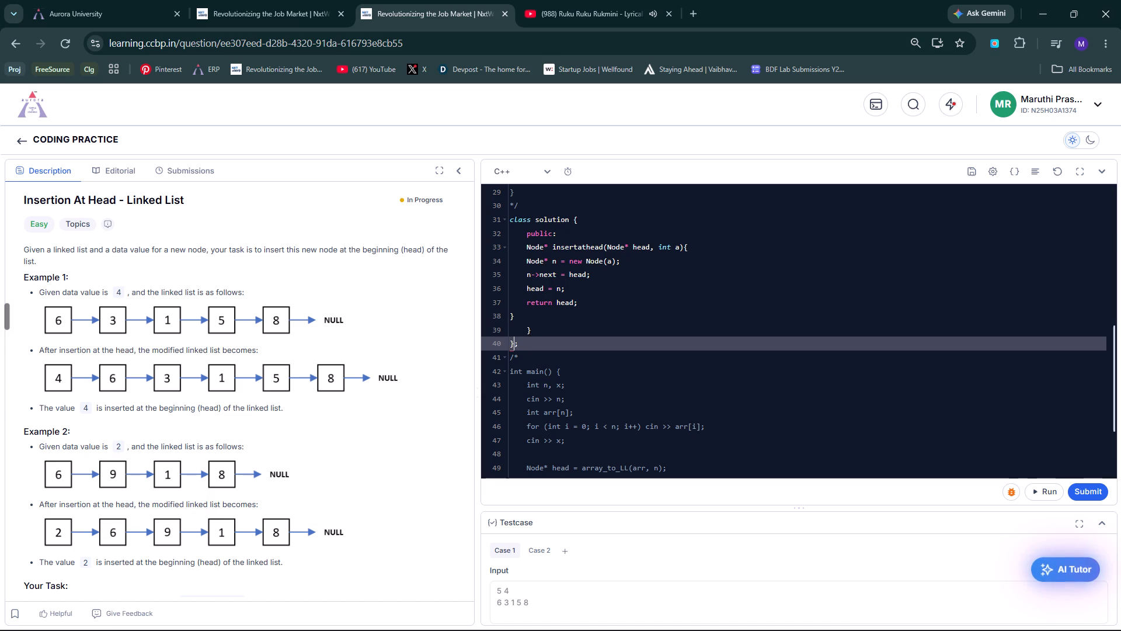
key("BackSpace")
key("BackSpace")
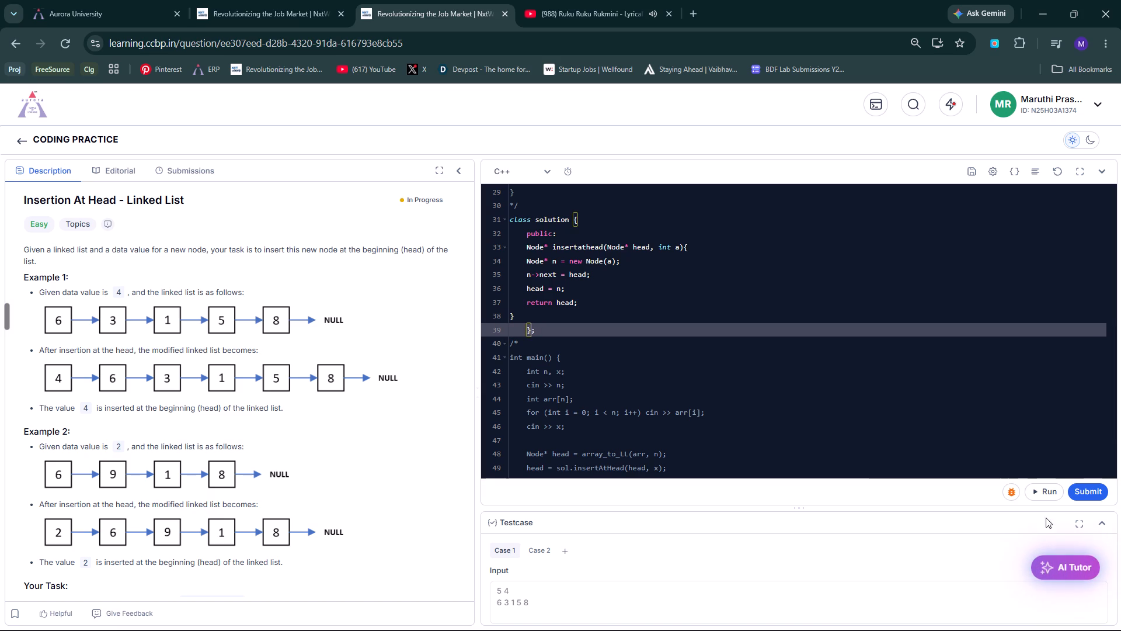
Submit the Insertion At Head solution and examine the submission feedback.
left_click(1078, 486)
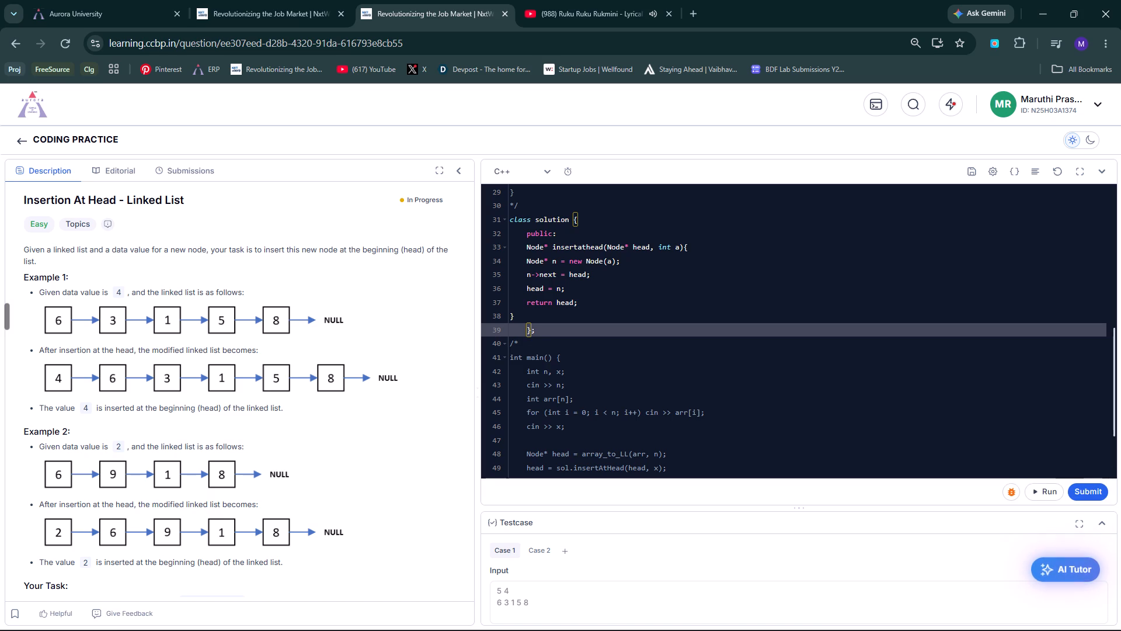
left_click(1086, 496)
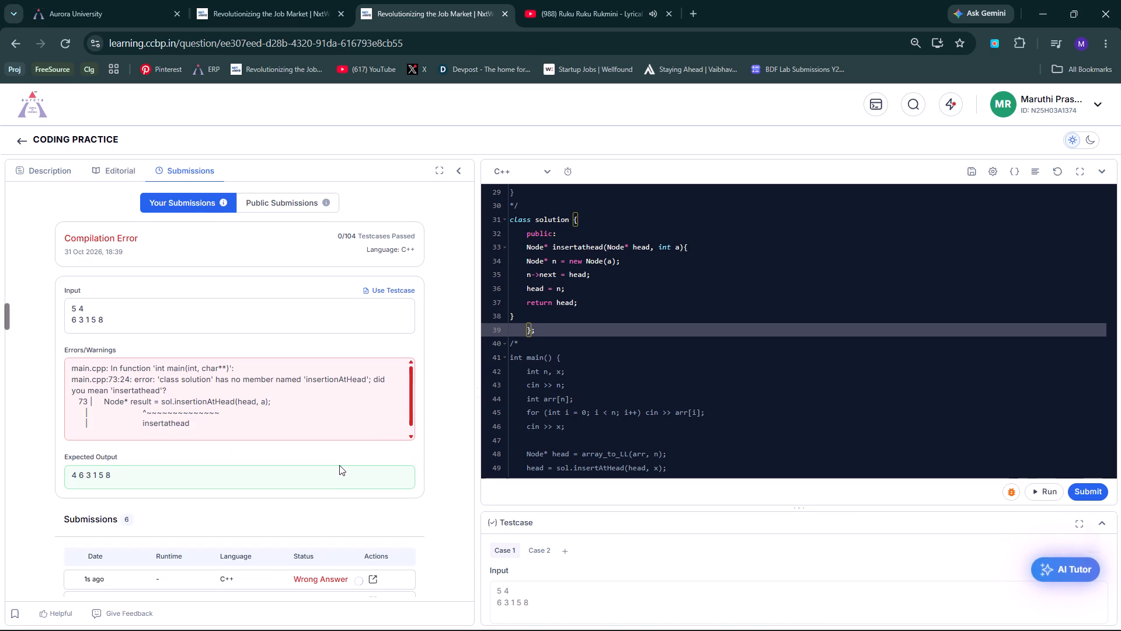
scroll(225, 398, "down", 1)
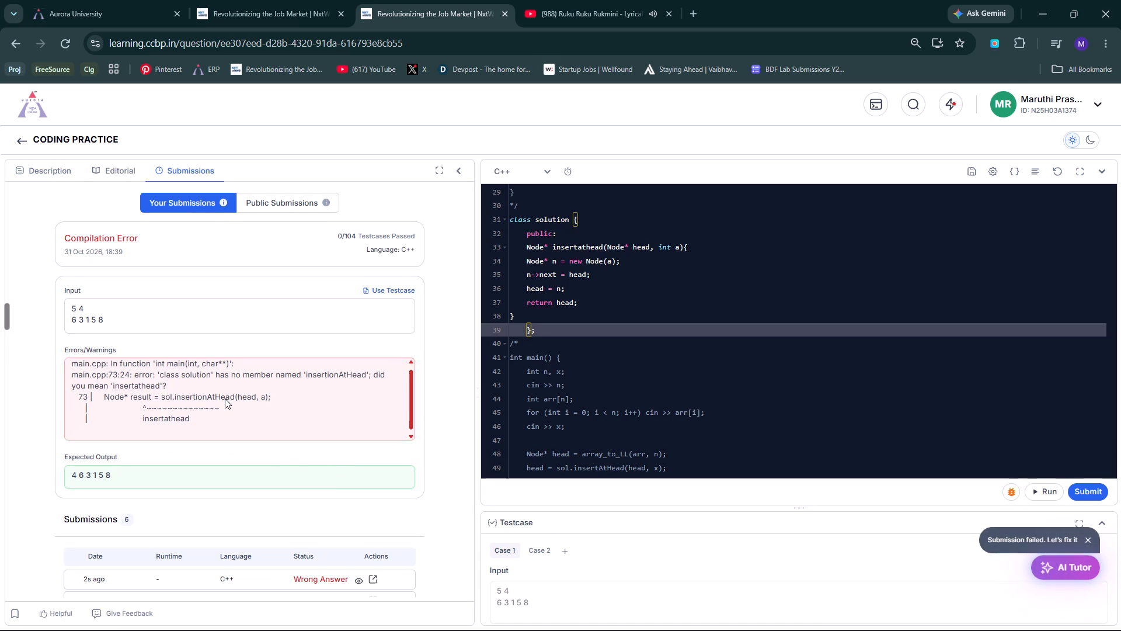
scroll(225, 398, "down", 1)
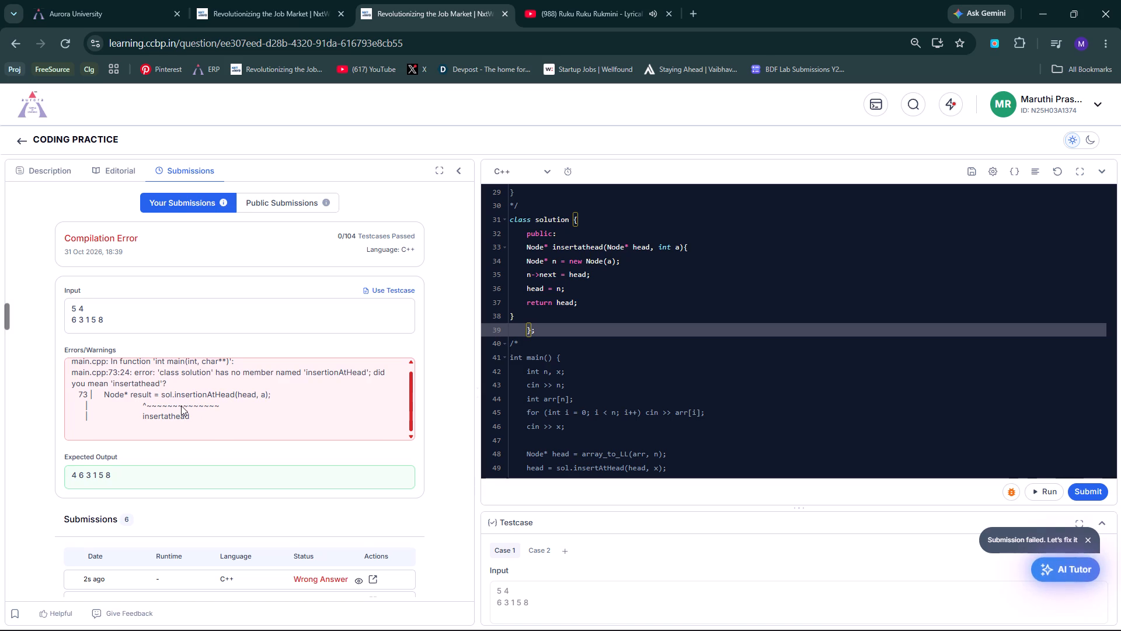
scroll(181, 404, "up", 1)
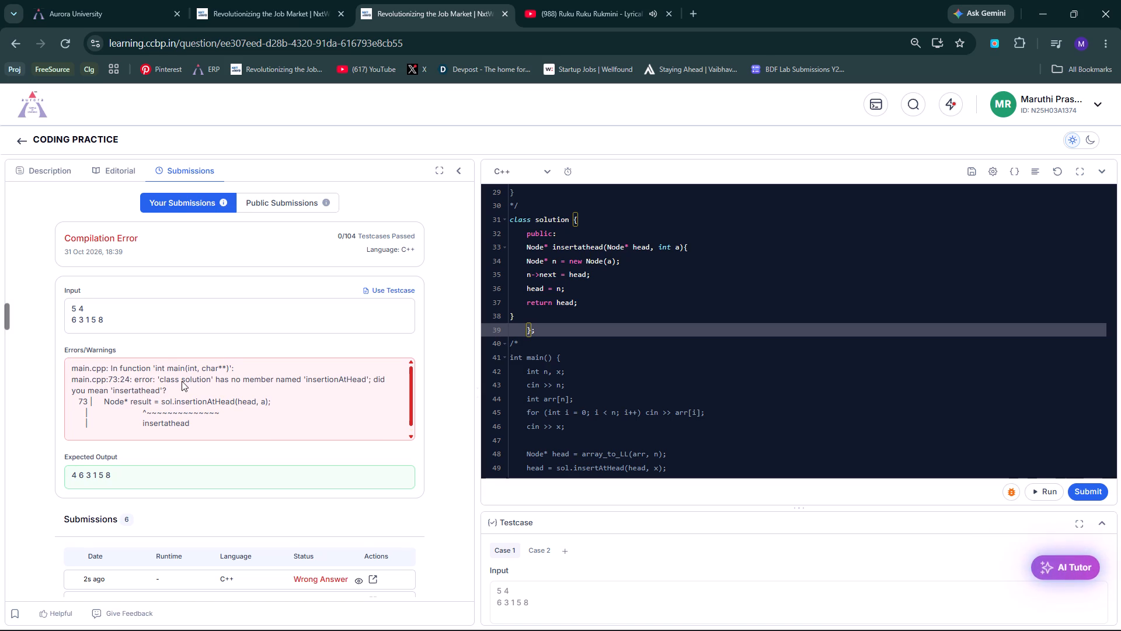
left_click(335, 382)
Rename the function in the solution class to insertionAtHead, with capital A and H.
left_click(576, 247)
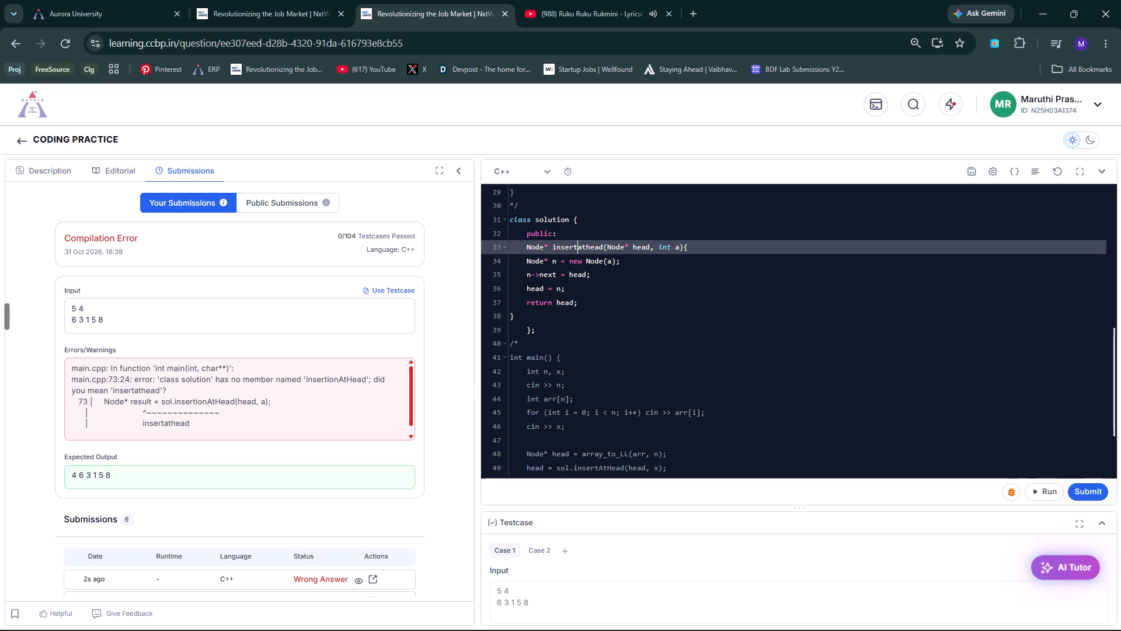
type("ion")
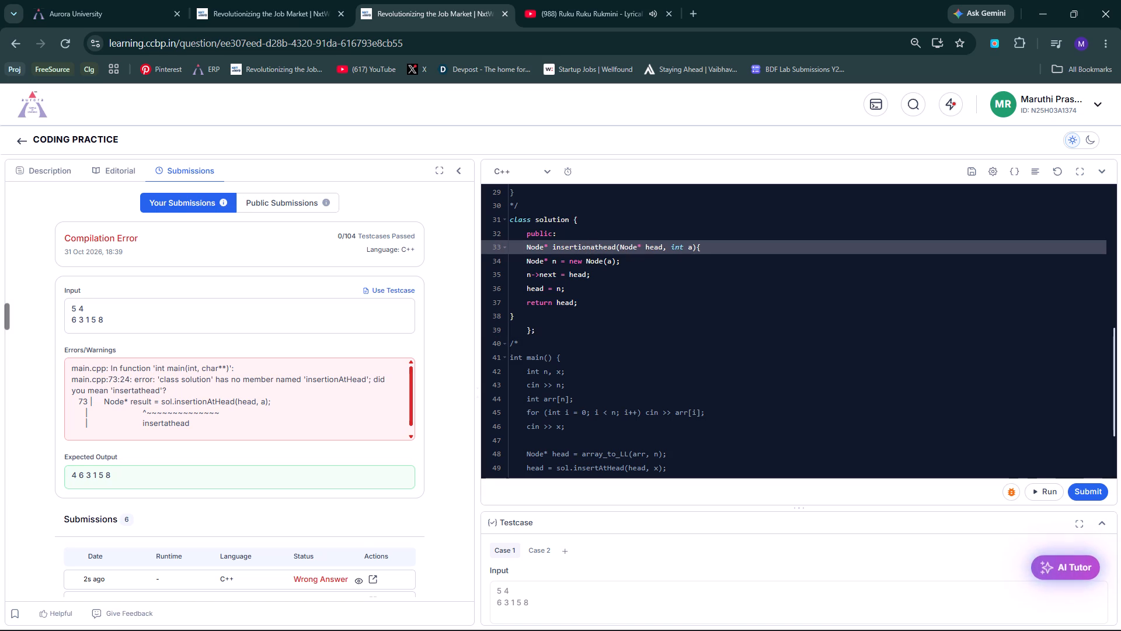
key("Delete")
key("shift+a")
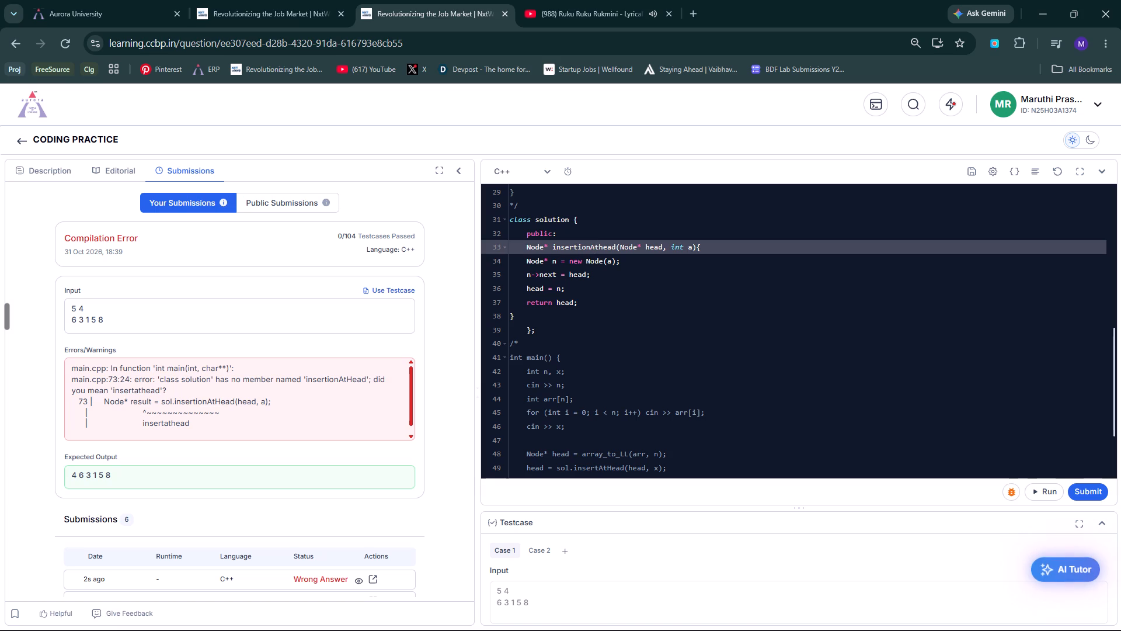
key("Right")
key("Right")
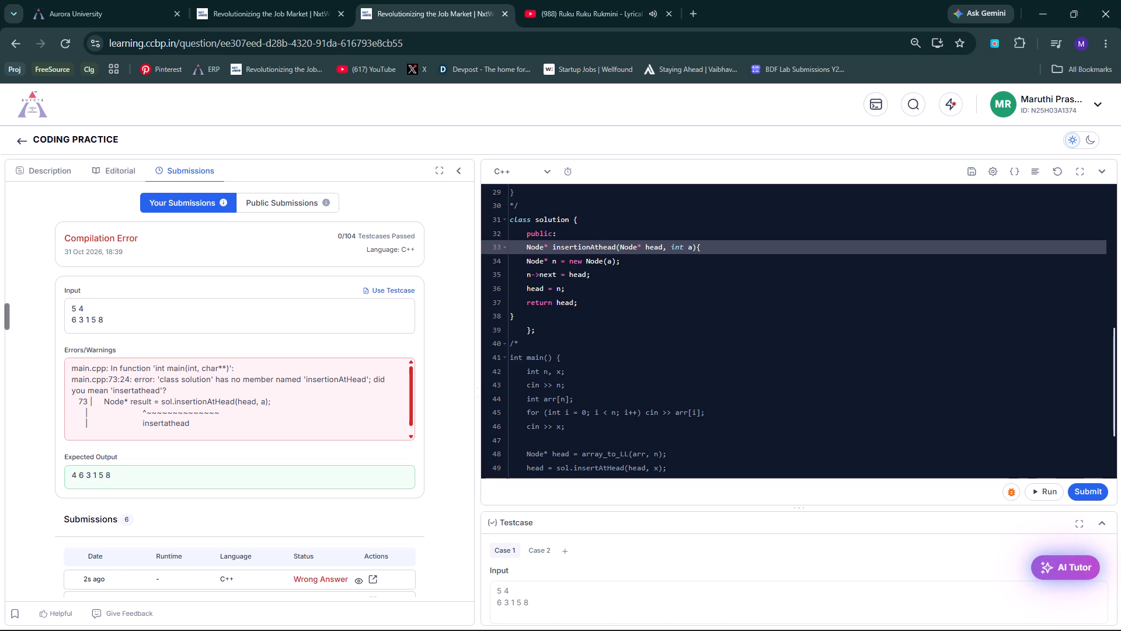
key("BackSpace")
key("shift+h")
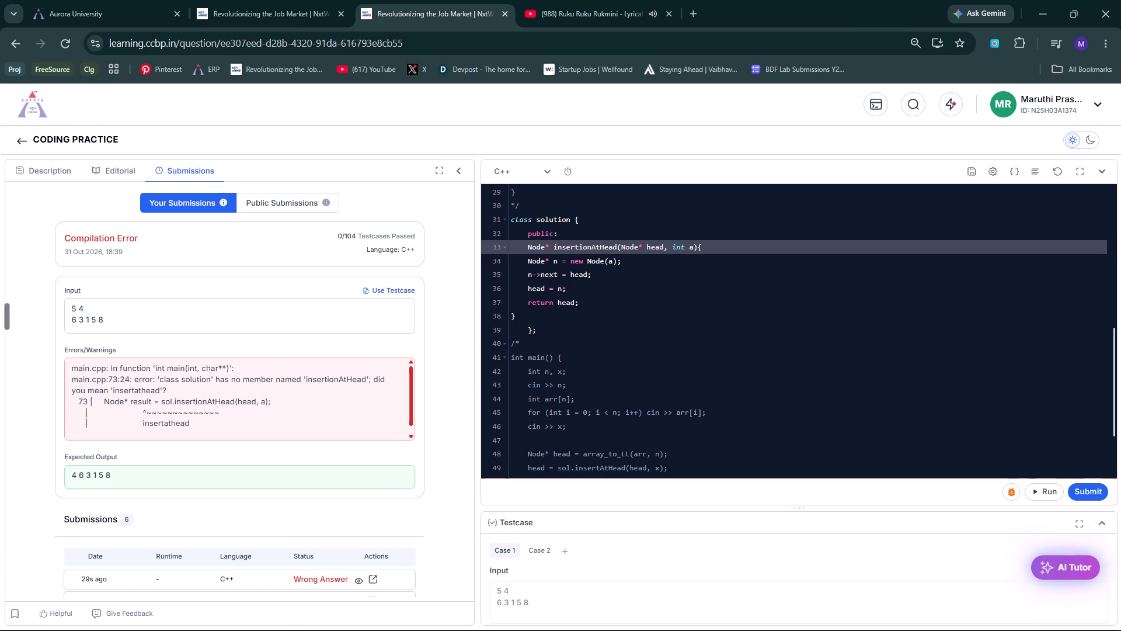
key("Left")
key("Left")
key("Left")
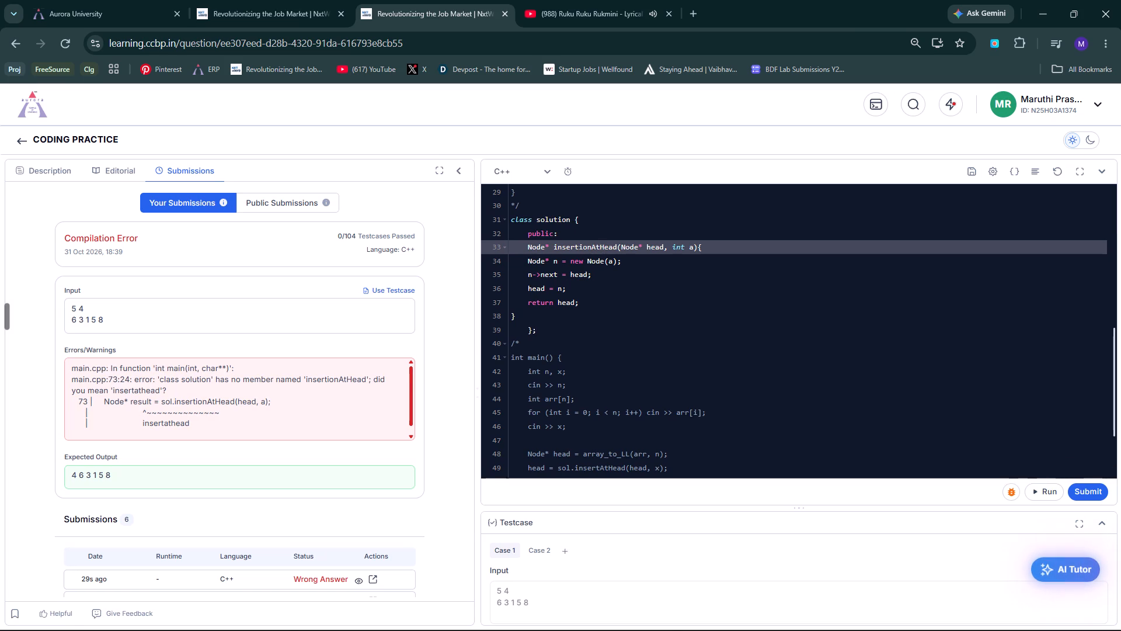
Rename the function in the solution class to insertAtHead.
key("BackSpace")
key("BackSpace")
key("BackSpace")
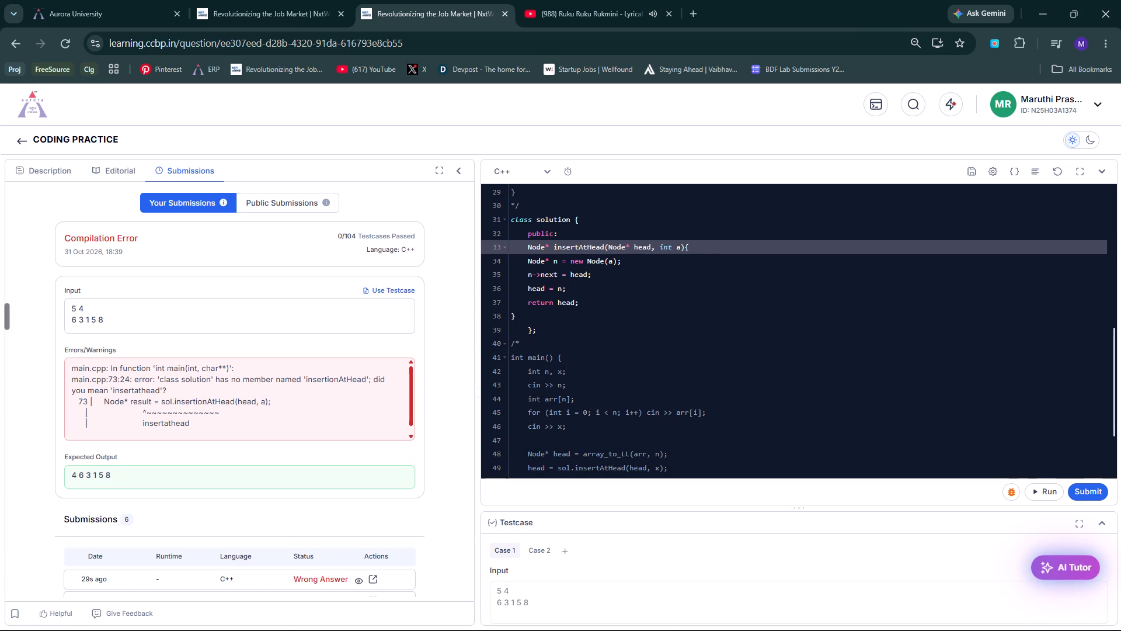
Run the Insertion At Head solution against the test cases and submit it.
left_click(1039, 489)
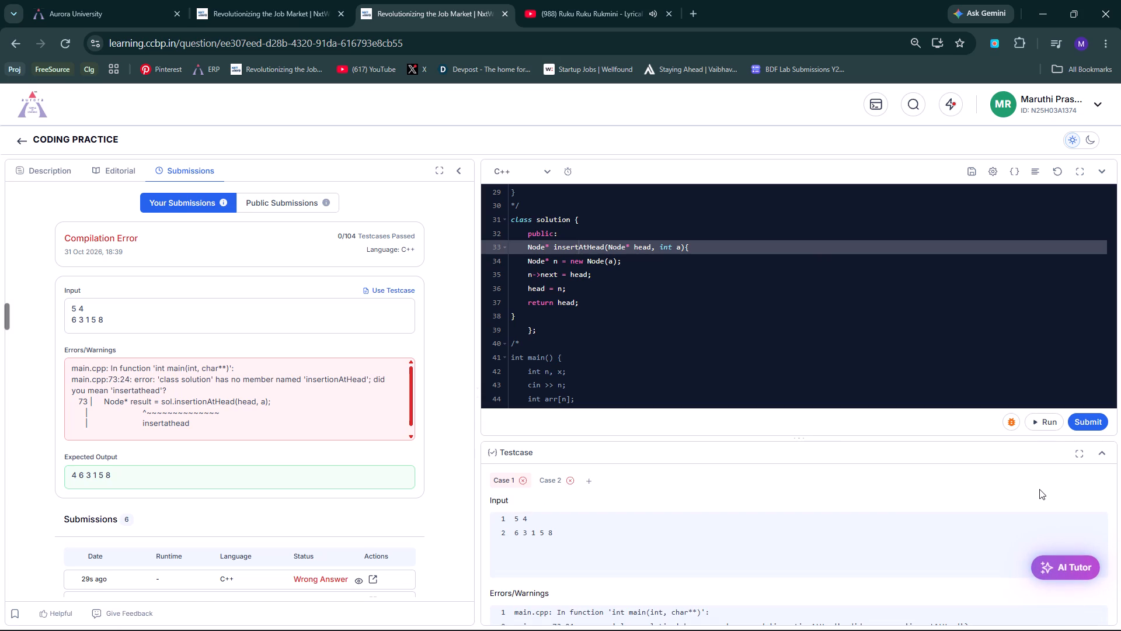
left_click(1086, 419)
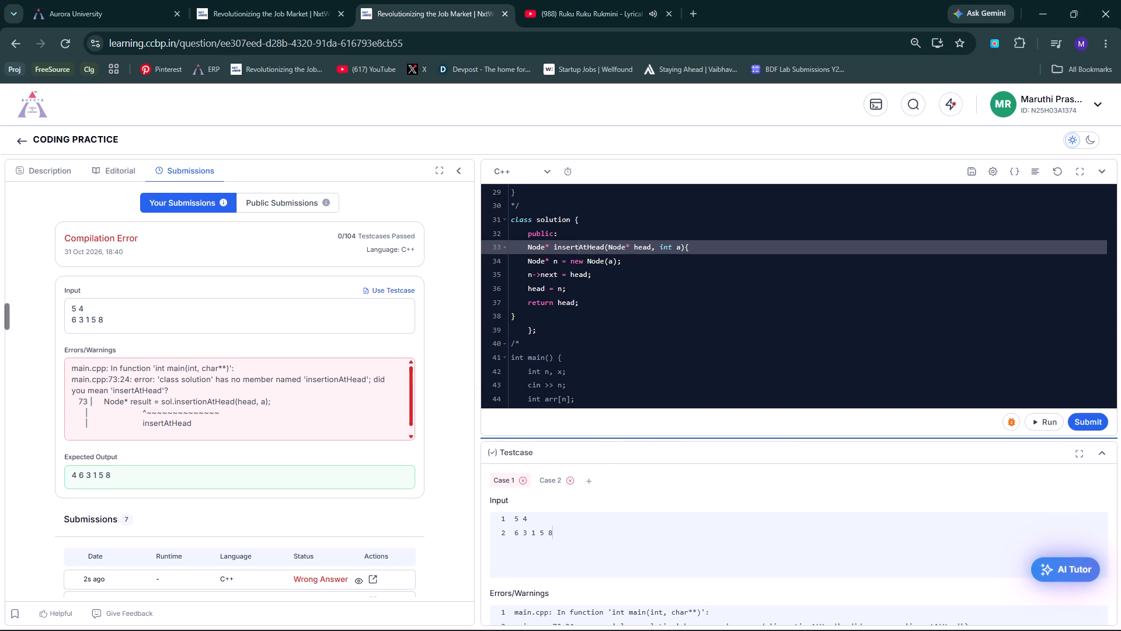
Rename the insertAtHead function's integer parameter to x and pass x to the Node constructor.
left_click_drag(605, 438, 588, 577)
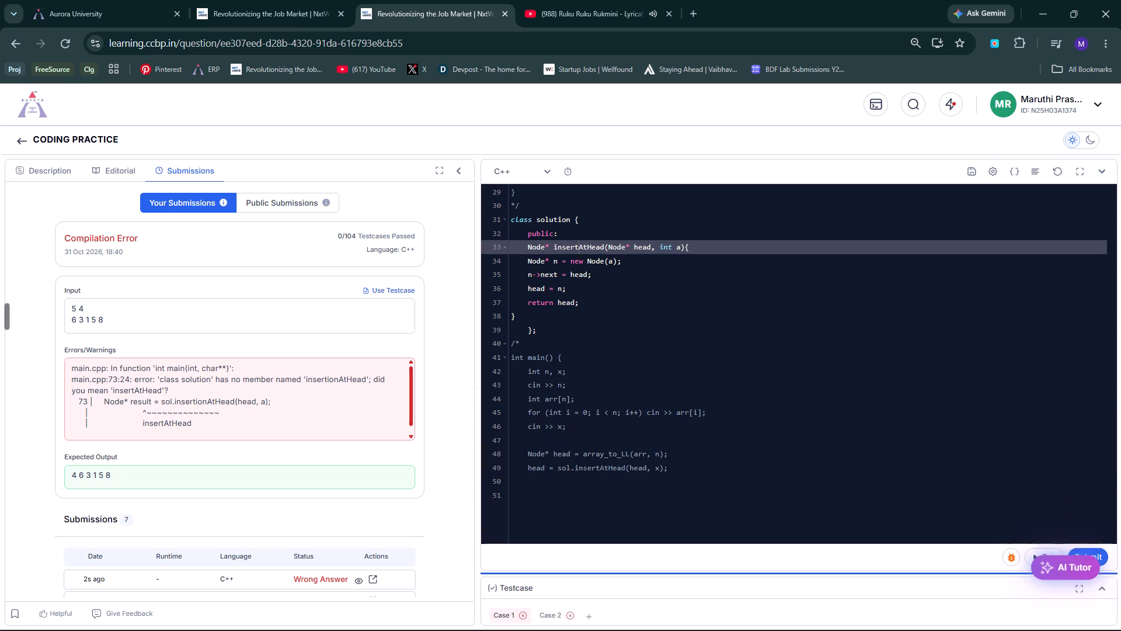
left_click_drag(588, 577, 588, 582)
scroll(586, 500, "down", 4)
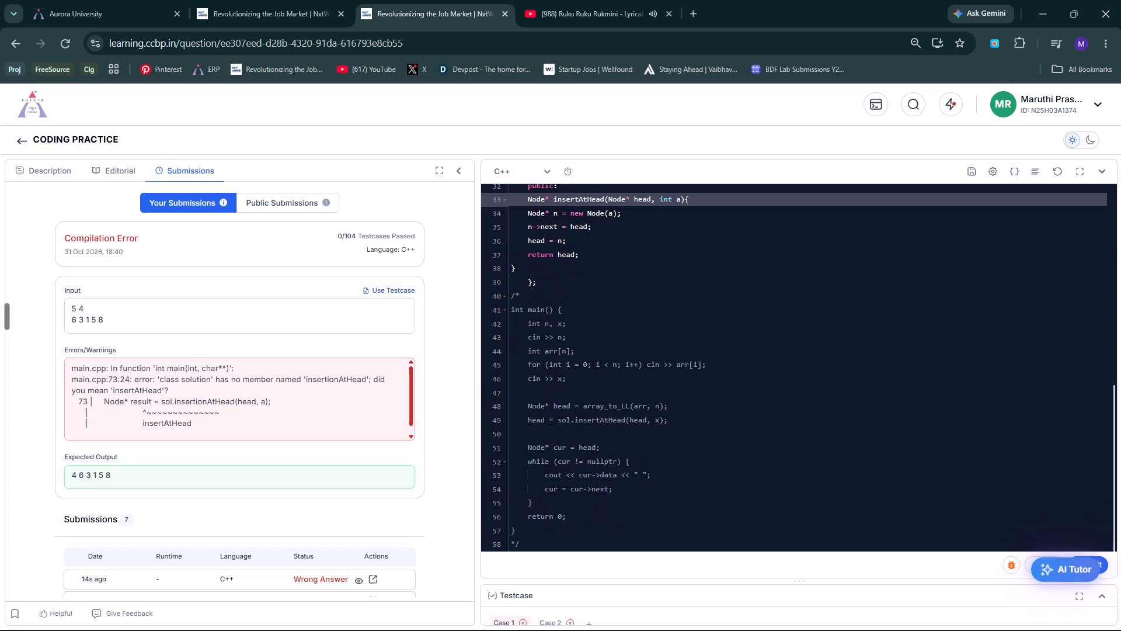
scroll(586, 500, "down", 2)
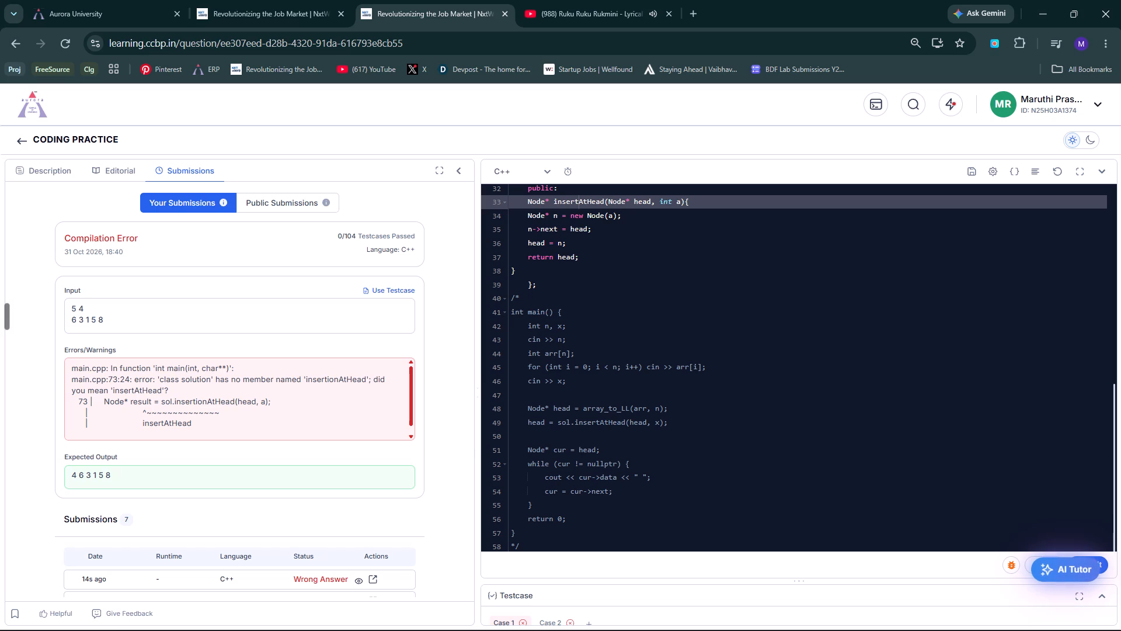
left_click(676, 199)
key("Delete")
key("x")
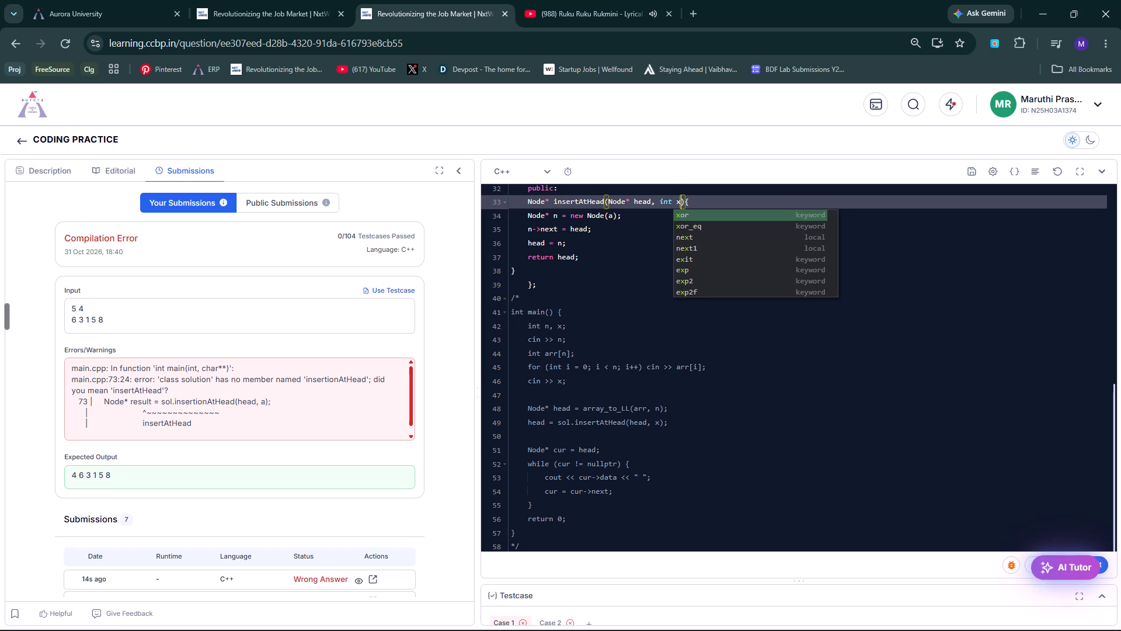
left_click(610, 213)
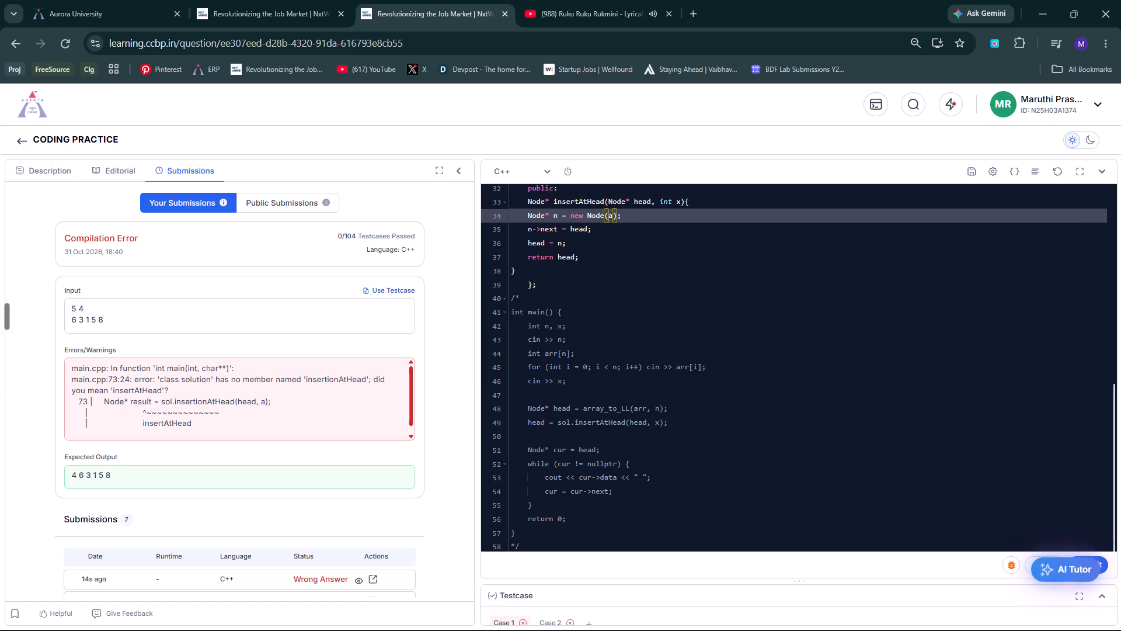
key("Delete")
key("x")
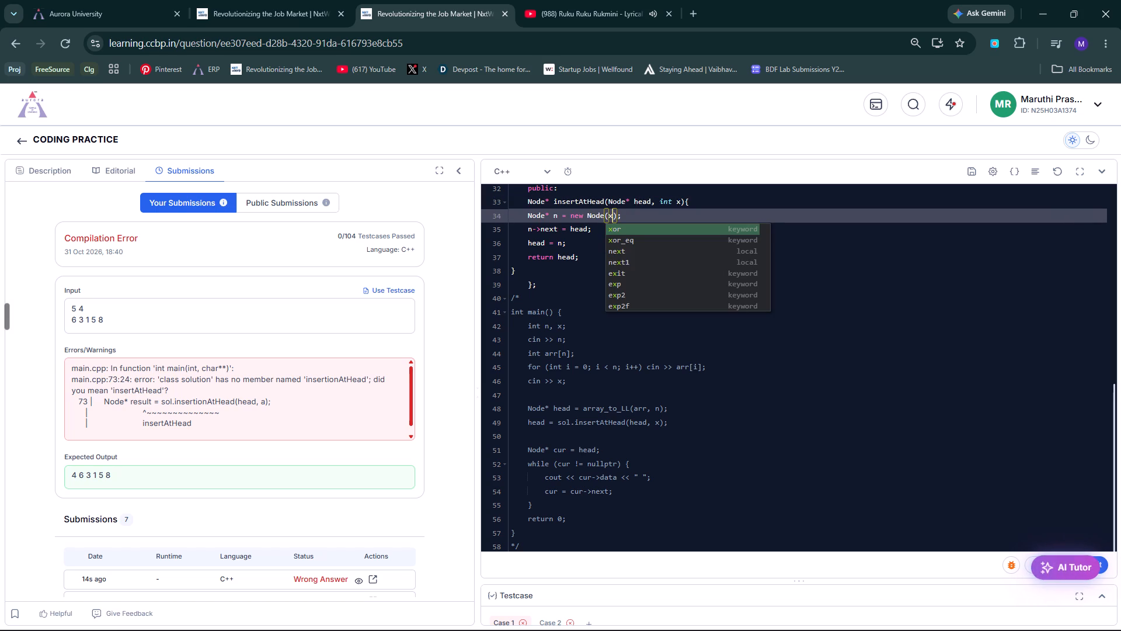
left_click(580, 276)
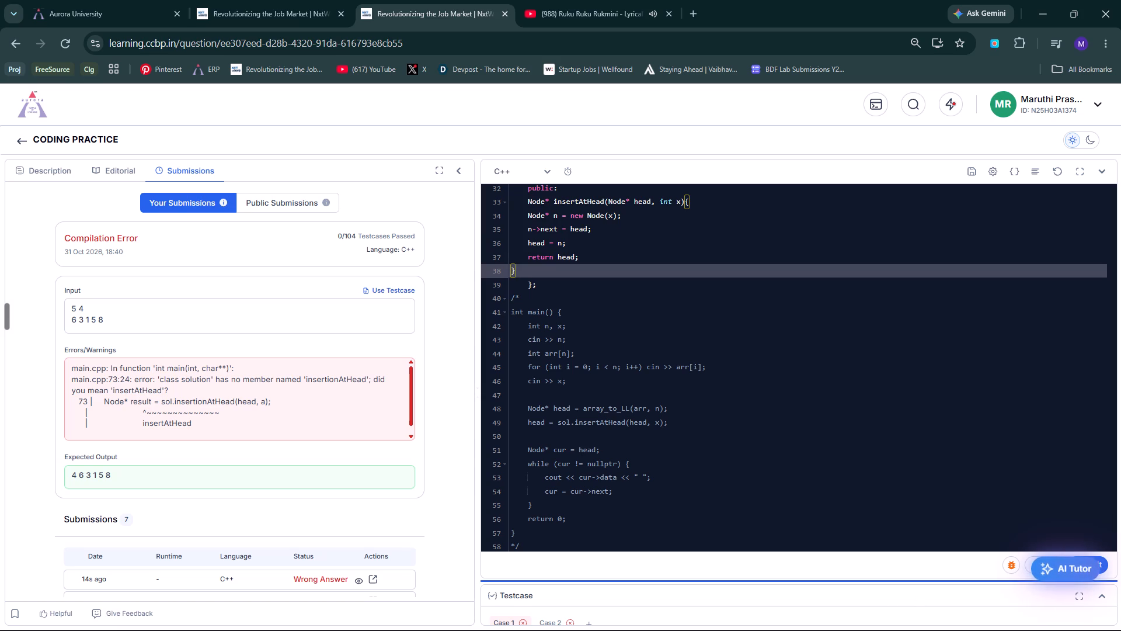
Submit the Insertion At Head solution with the renamed parameter.
right_click_drag(875, 581, 870, 494)
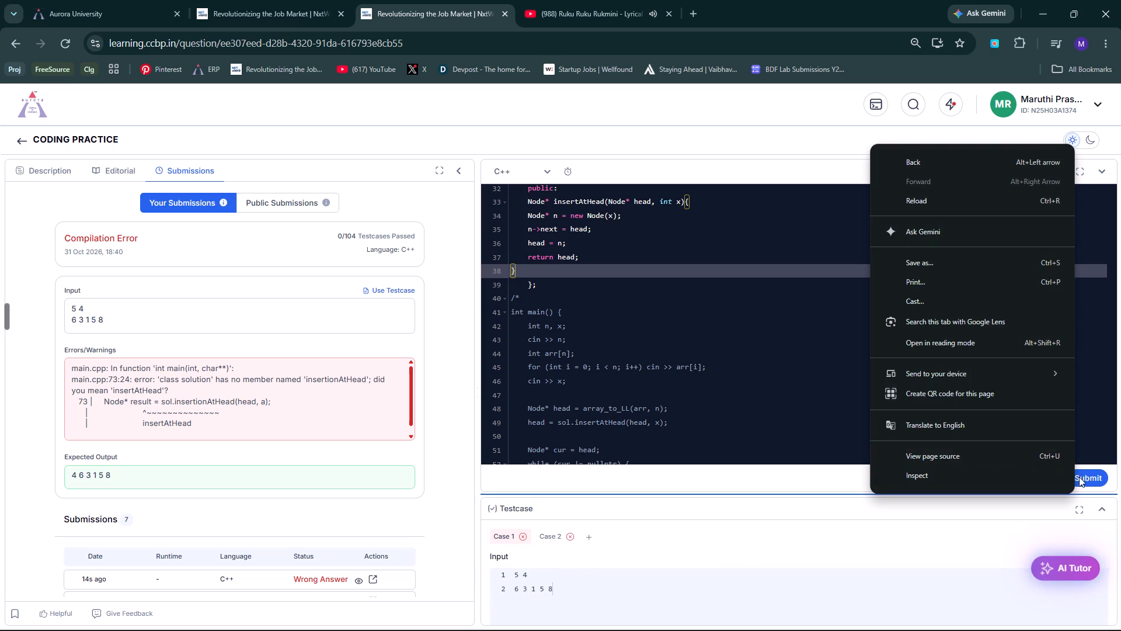
left_click(1082, 477)
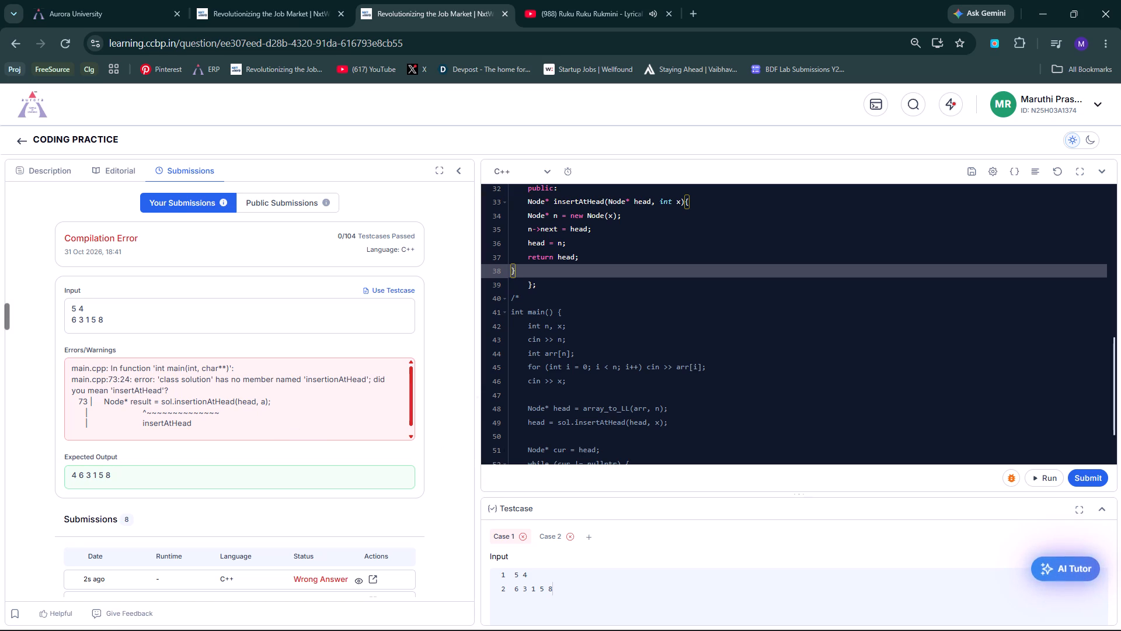
Examine the submission's compilation error against the solution class and the function call in the commented-out main code.
left_click_drag(574, 421, 625, 422)
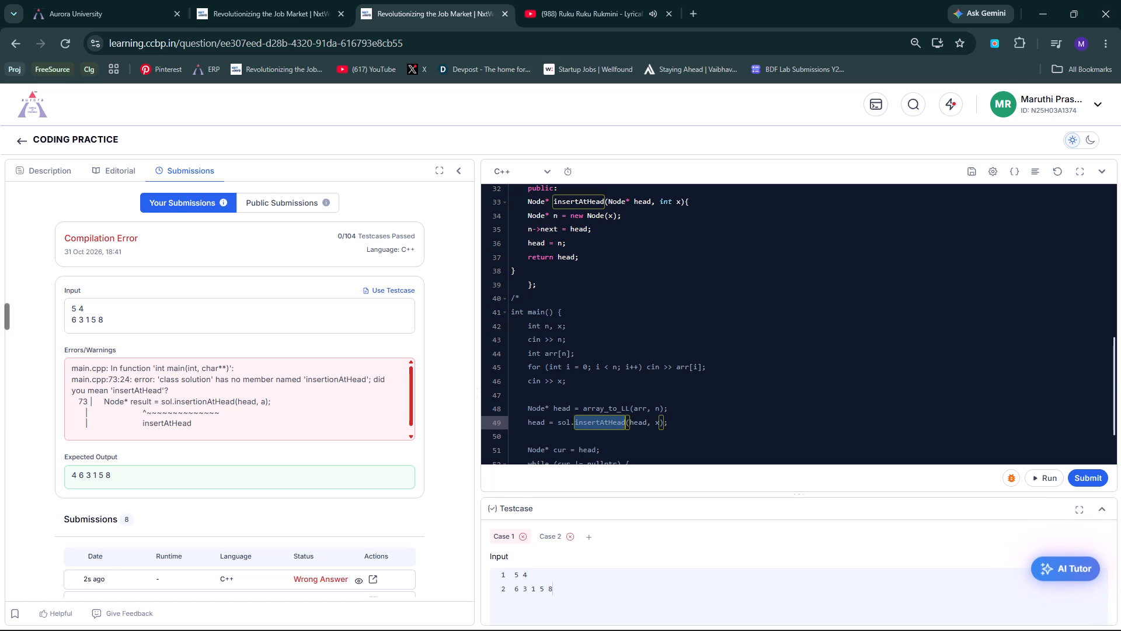
scroll(672, 408, "down", 4)
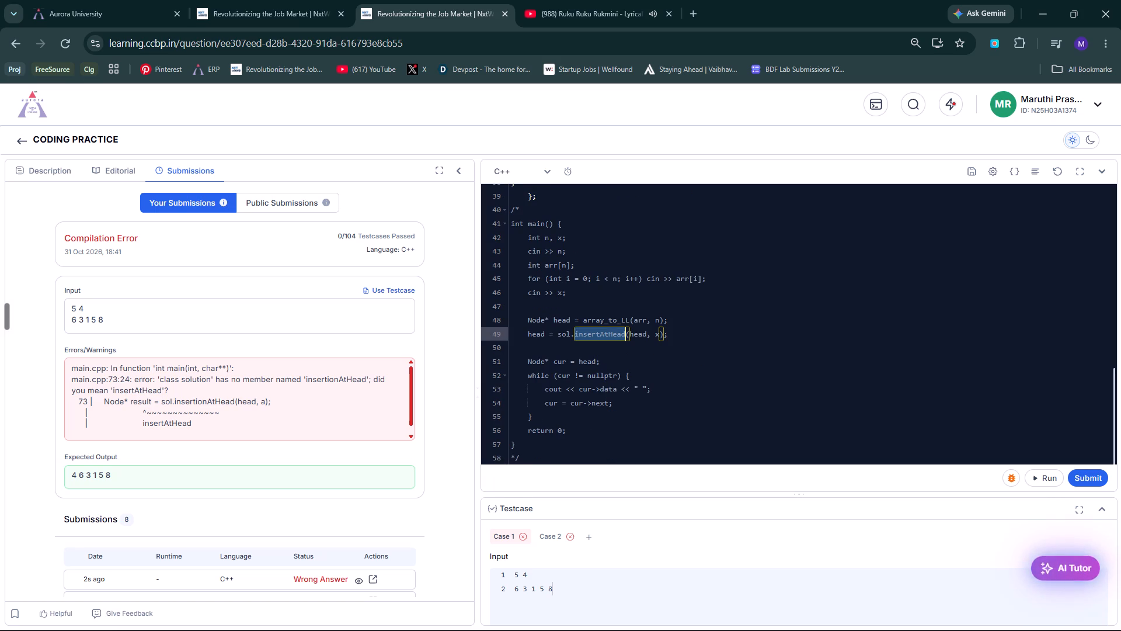
scroll(672, 408, "up", 3)
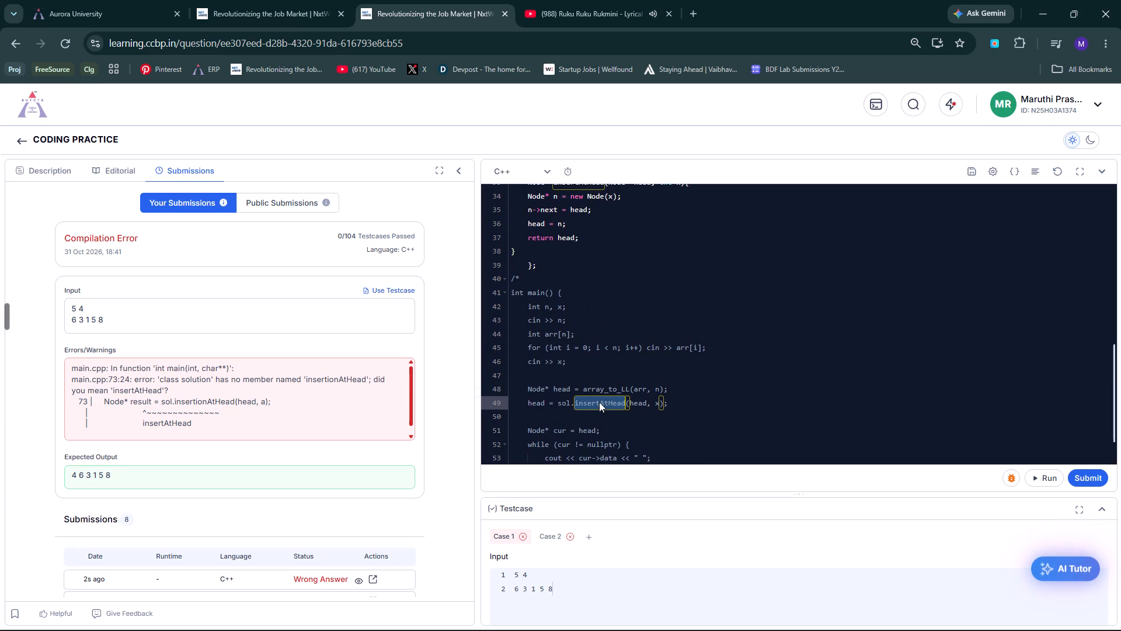
left_click(599, 402)
left_click_drag(599, 402, 618, 403)
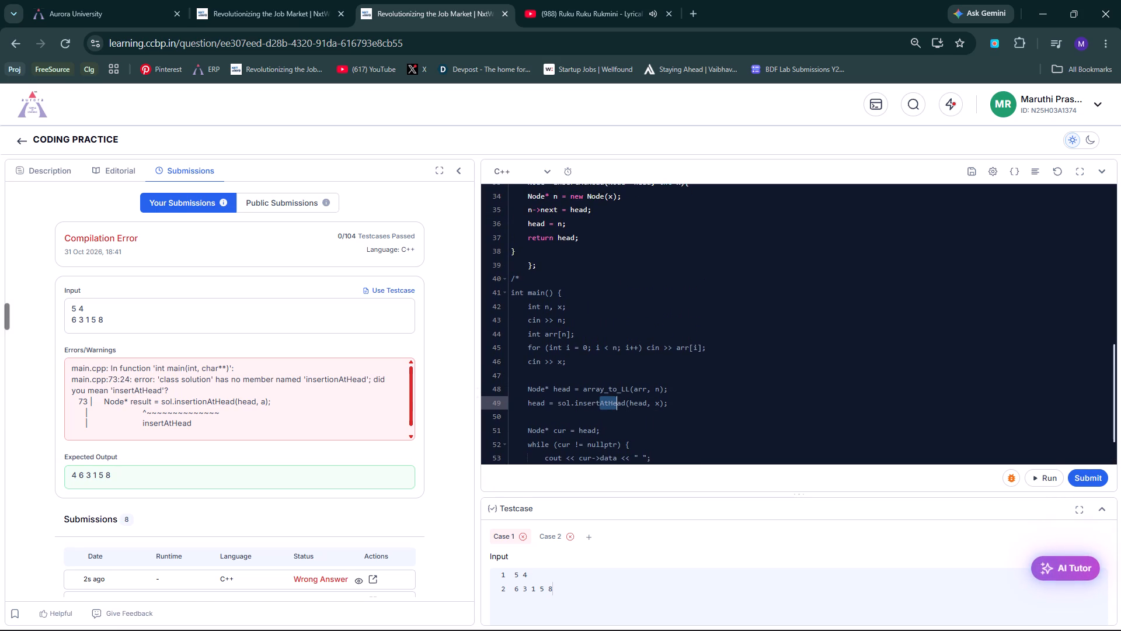
left_click_drag(618, 403, 624, 403)
scroll(702, 407, "up", 1)
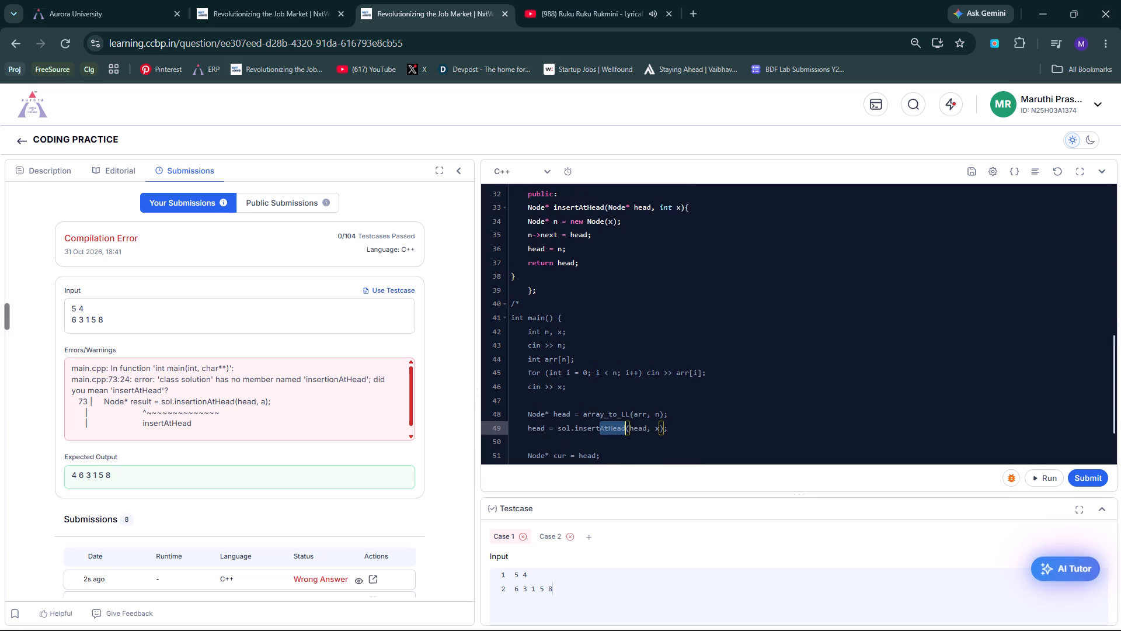
scroll(702, 407, "up", 5)
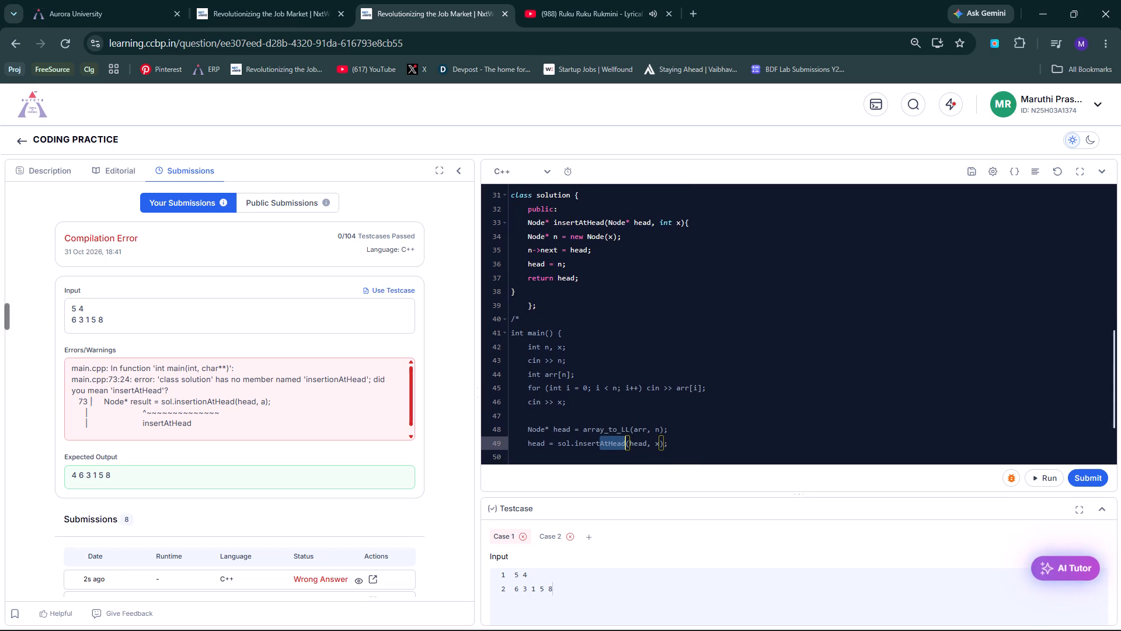
scroll(702, 407, "up", 10)
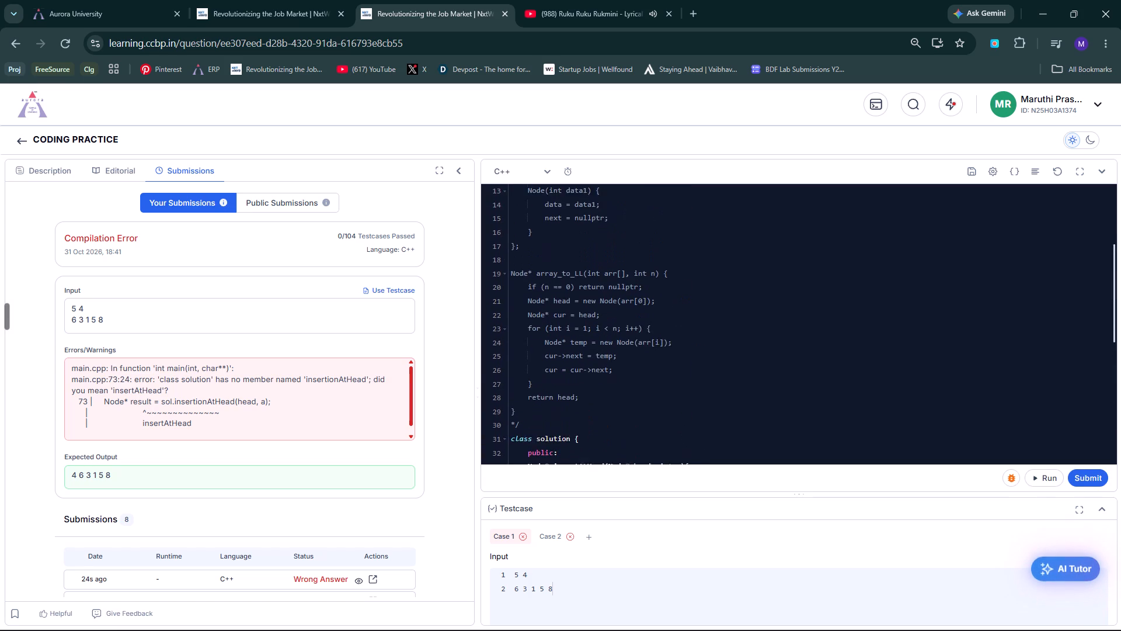
scroll(702, 407, "up", 4)
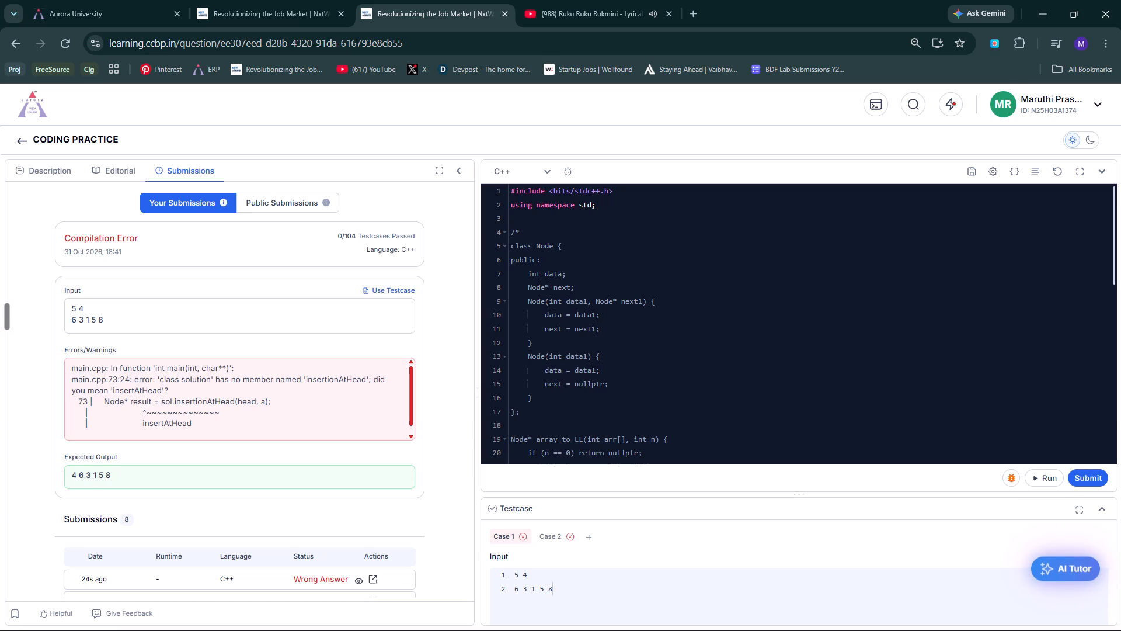
scroll(566, 341, "down", 2)
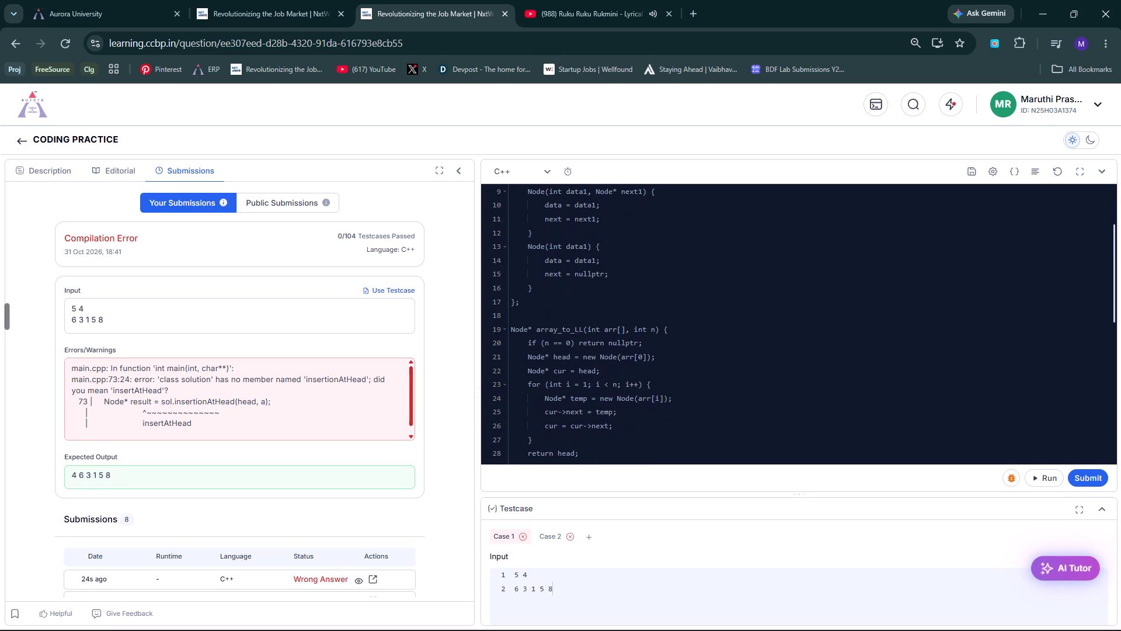
scroll(566, 341, "down", 1)
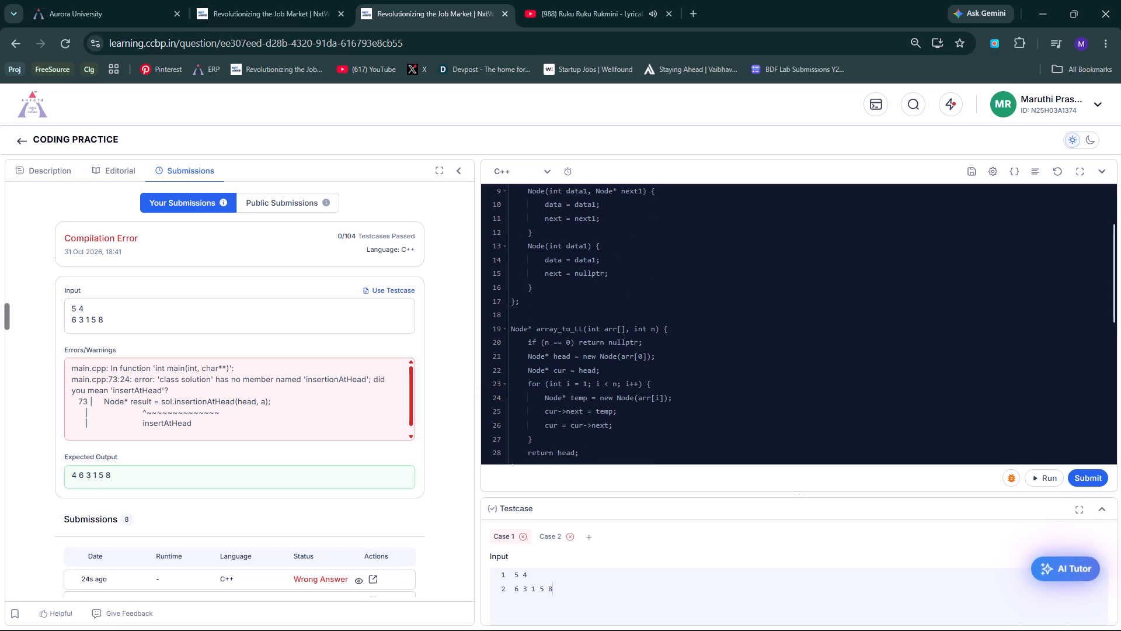
scroll(580, 363, "down", 3)
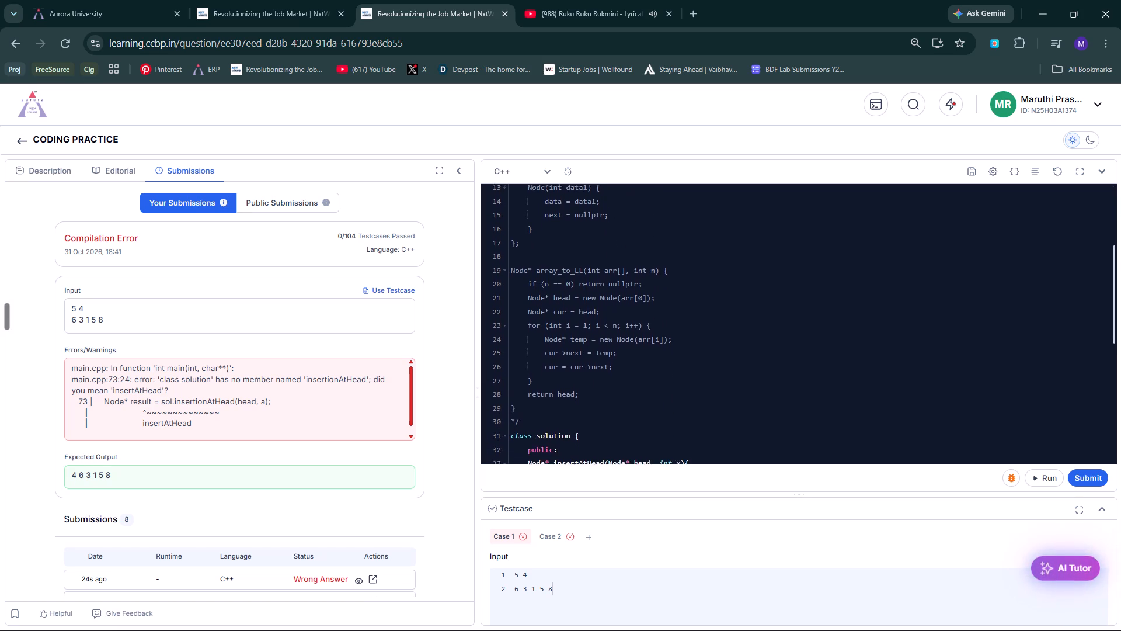
scroll(580, 363, "down", 3)
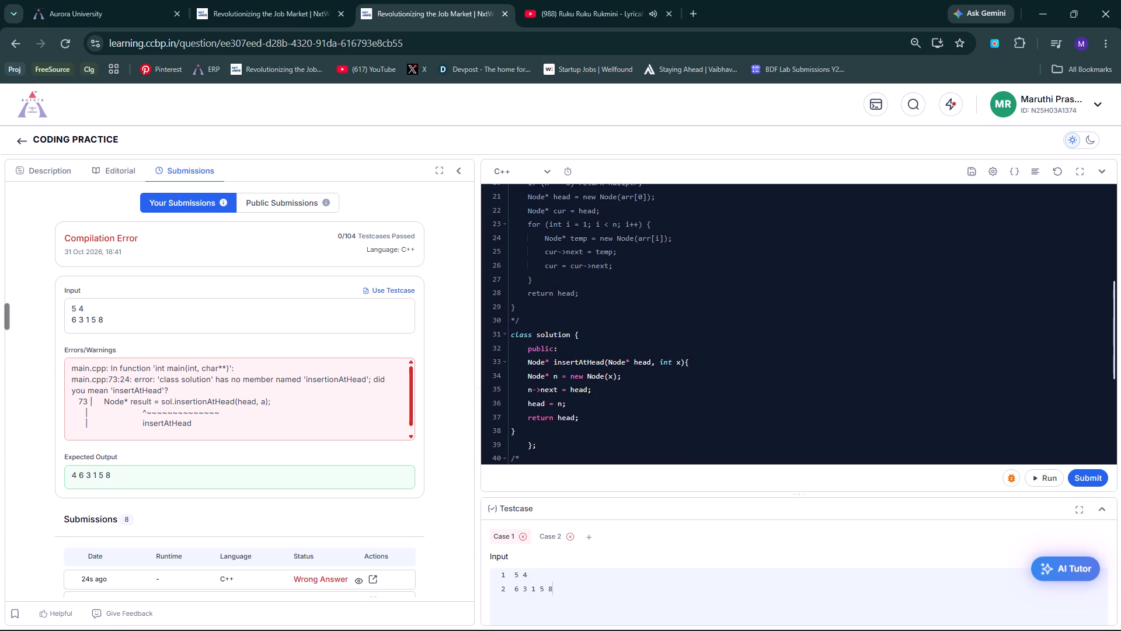
scroll(580, 363, "down", 3)
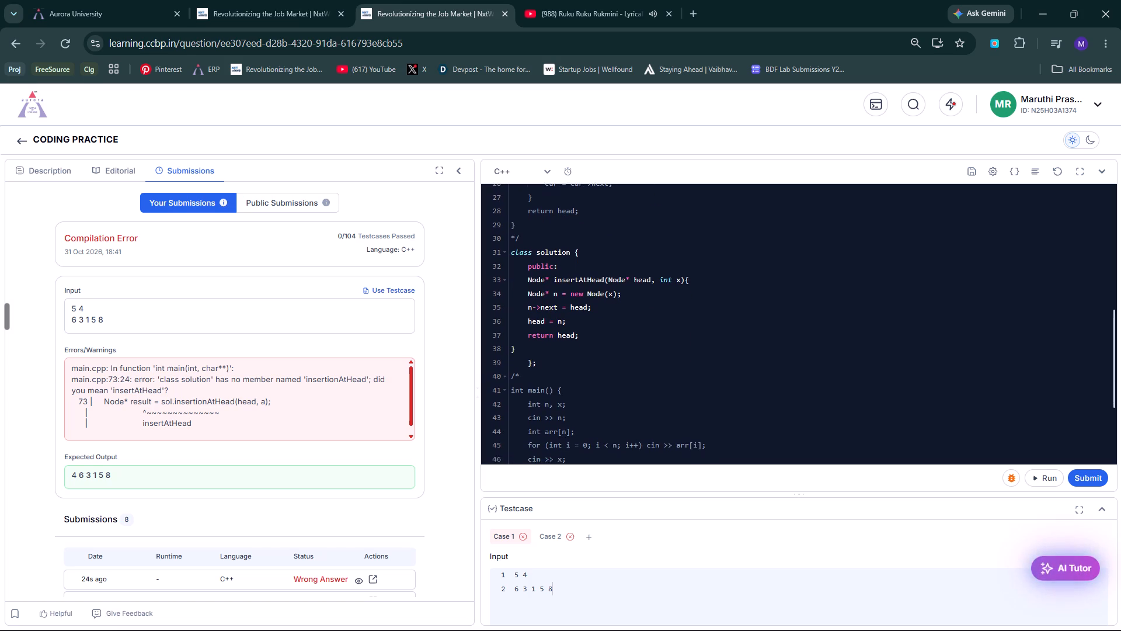
scroll(580, 363, "down", 3)
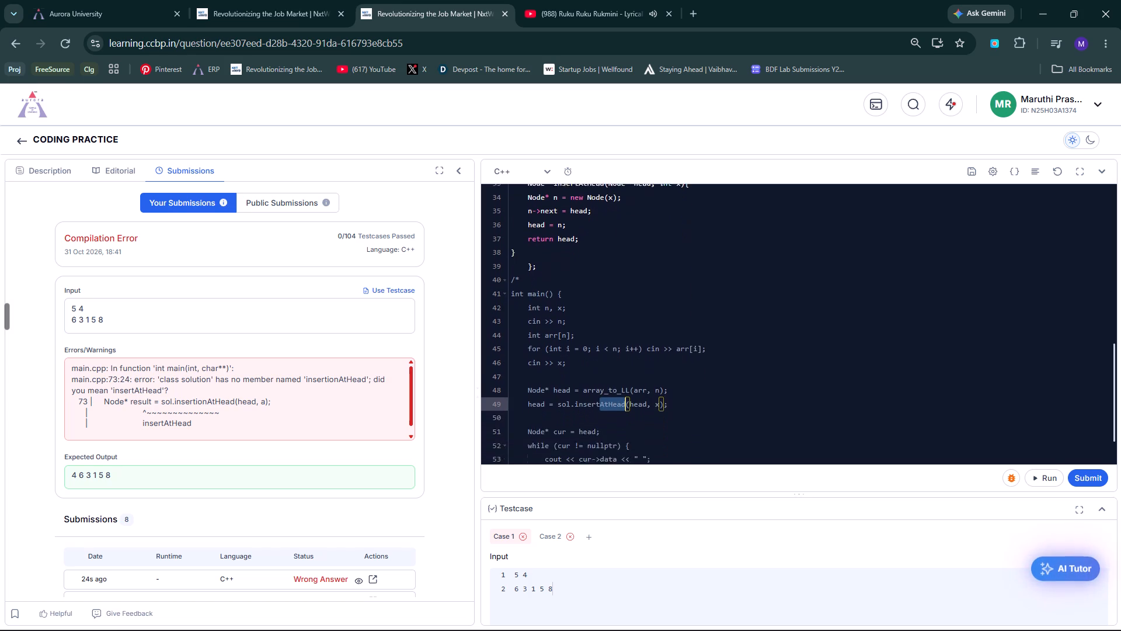
scroll(580, 363, "down", 2)
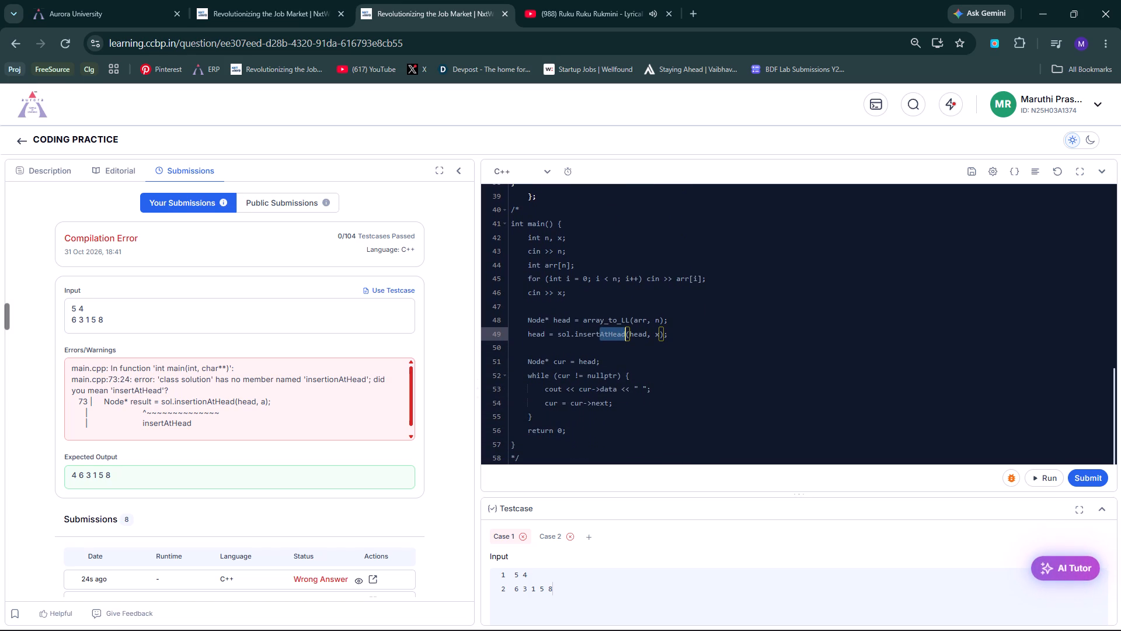
scroll(580, 363, "down", 1)
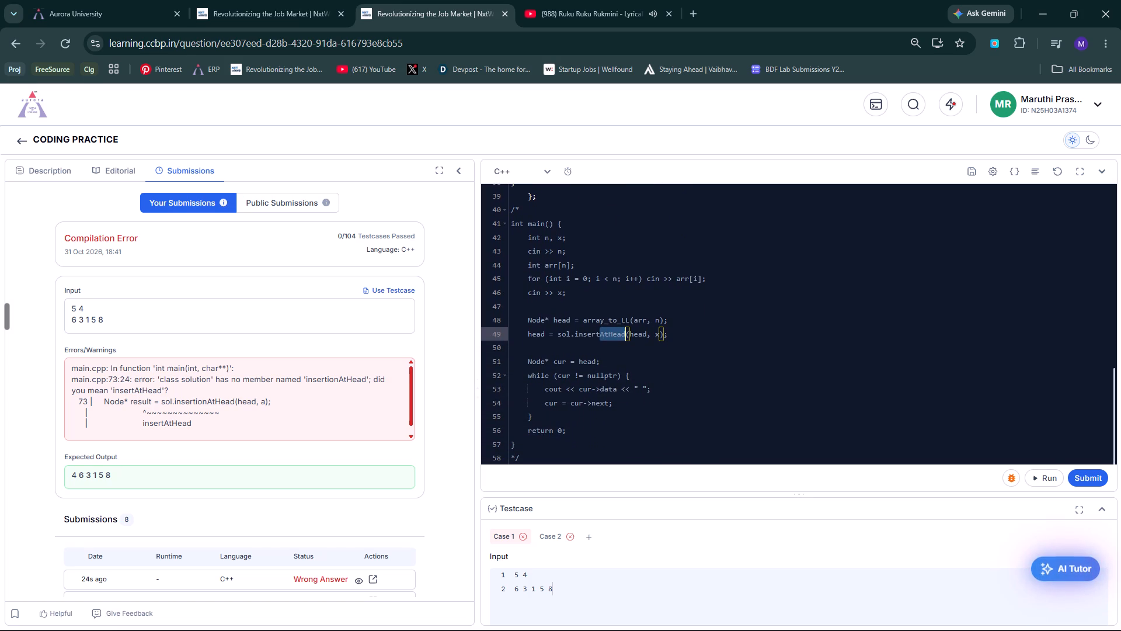
left_click(659, 412)
scroll(659, 412, "up", 5)
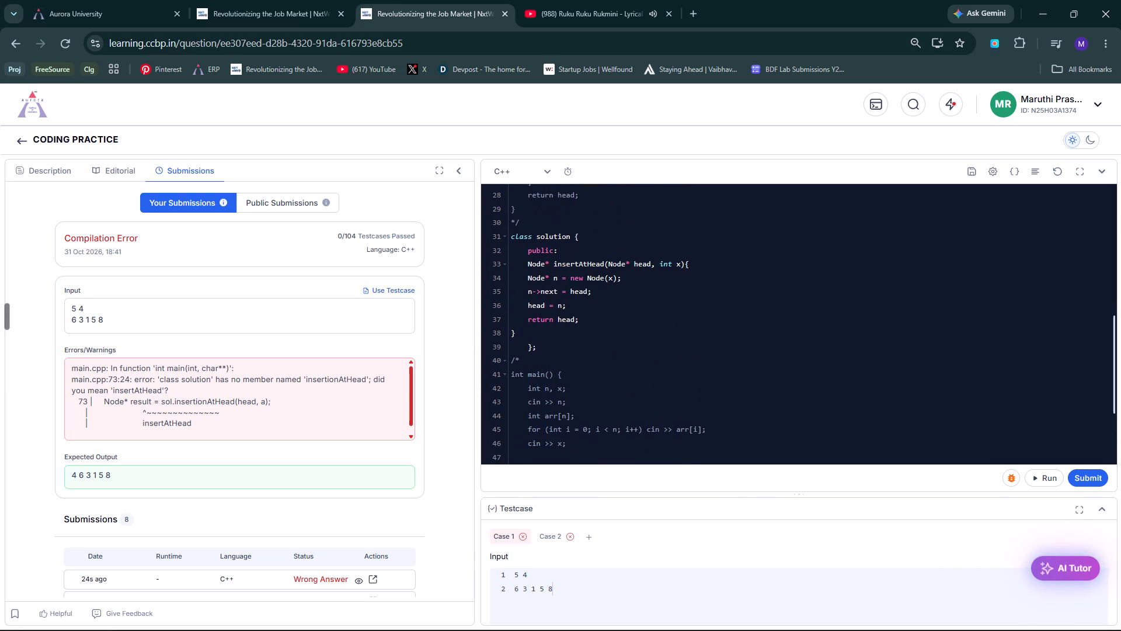
scroll(239, 426, "down", 1)
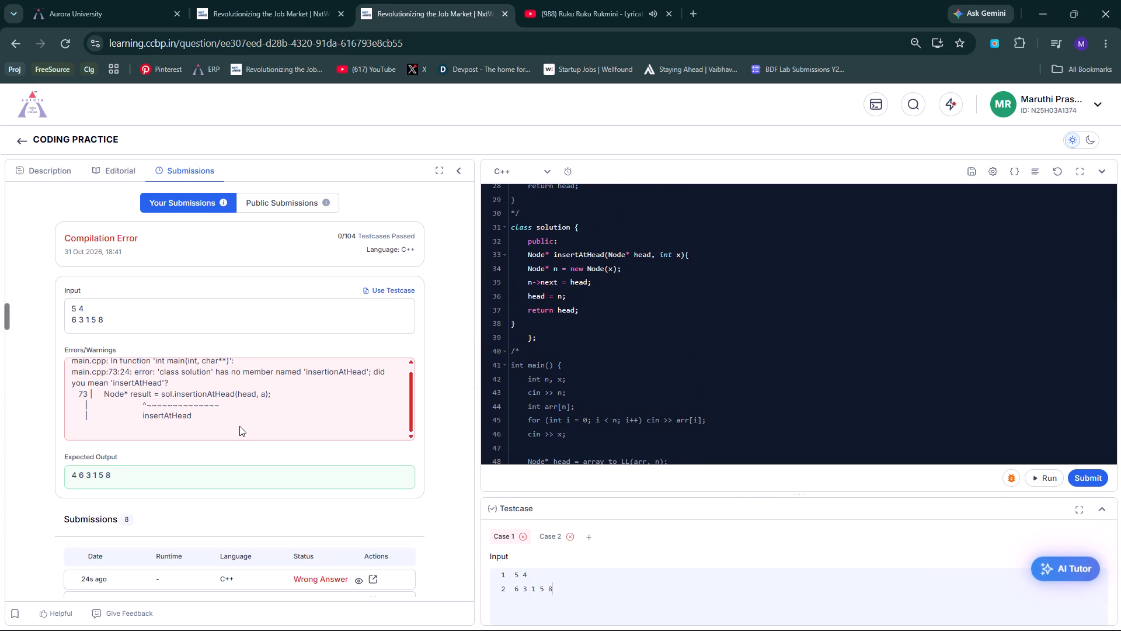
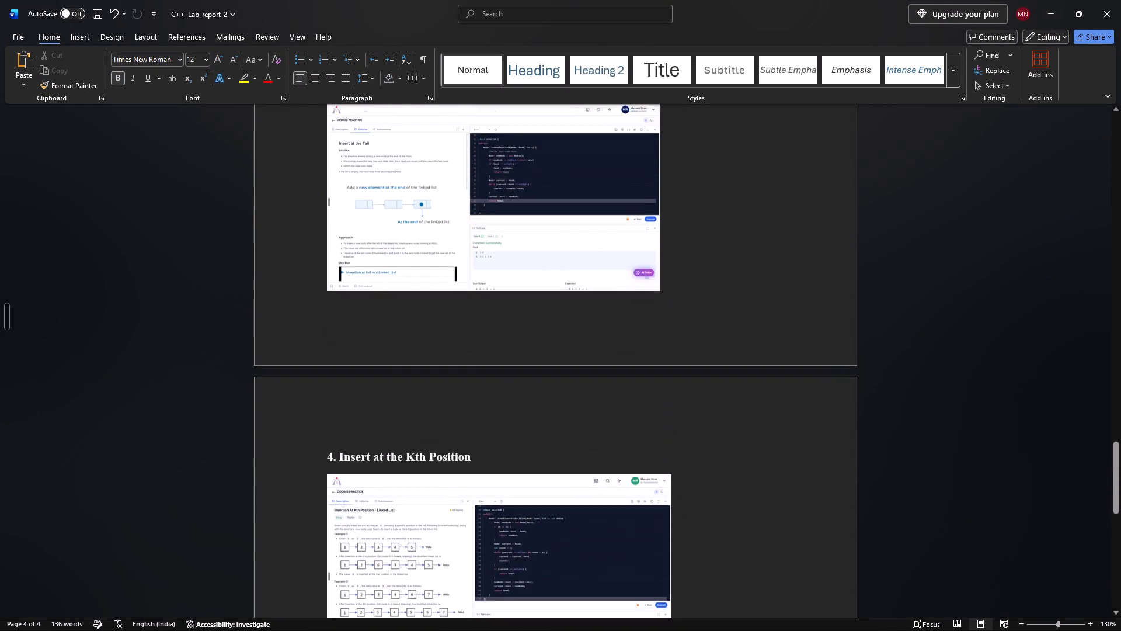
scroll(419, 296, "up", 3)
left_click(677, 268)
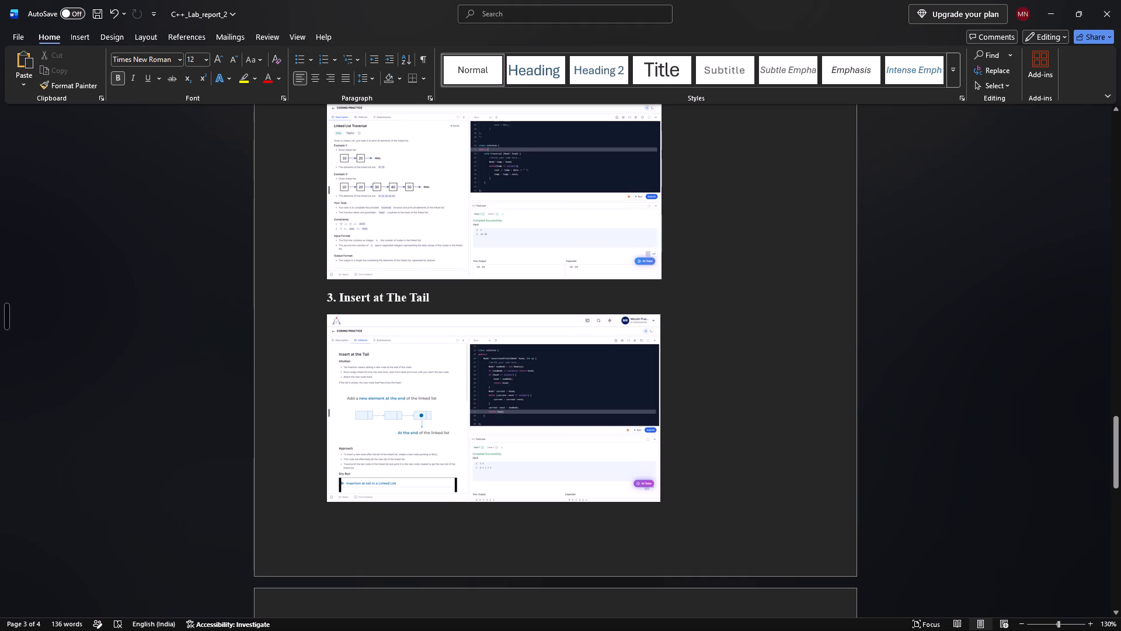
key("Return")
type("3.")
key("space")
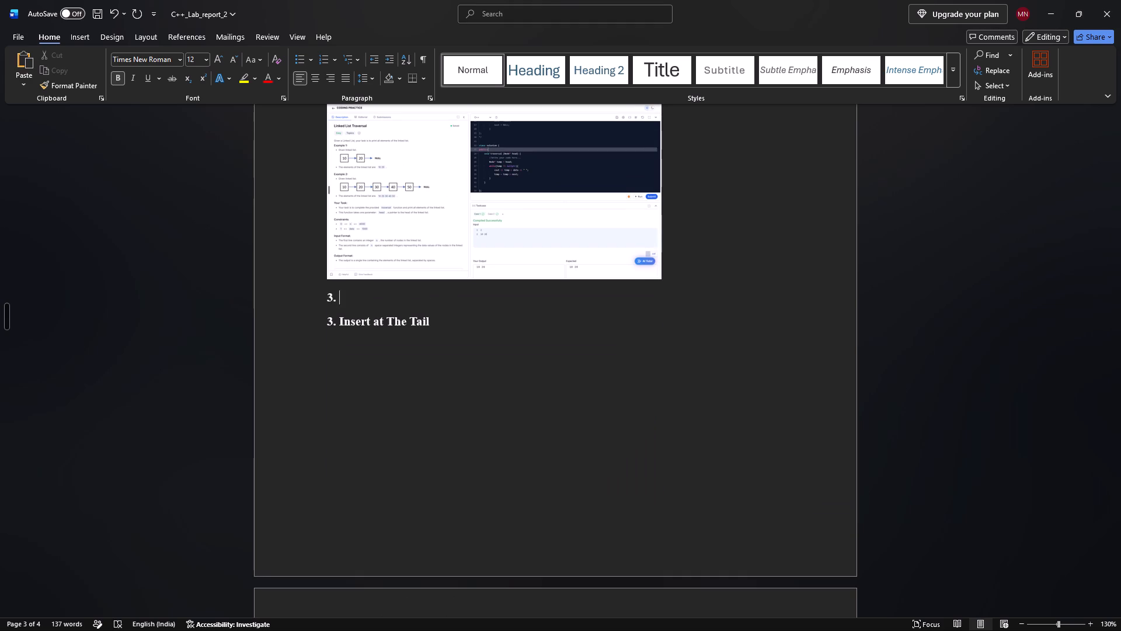
type("Inser")
key("space")
type("a")
key("BackSpace")
key("BackSpace")
type("t")
key("space")
type("at The Head")
key("Return")
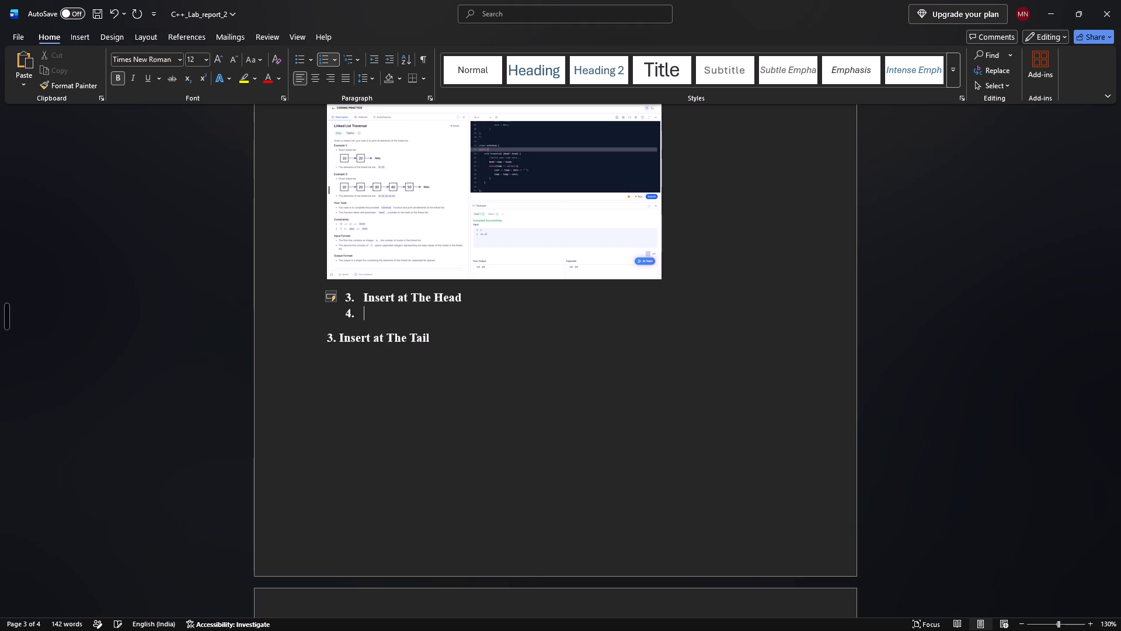
Paste the captured screenshot under the "Insert at The Head" heading and shrink it to fit on the same page.
key("BackSpace")
key("ctrl+v")
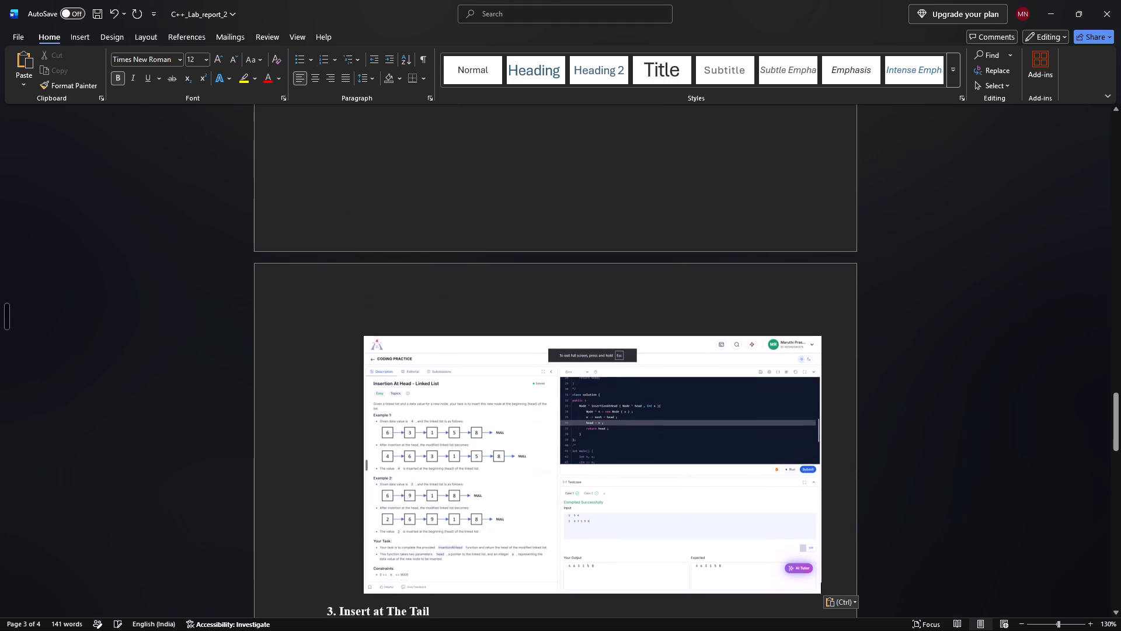
left_click(537, 441)
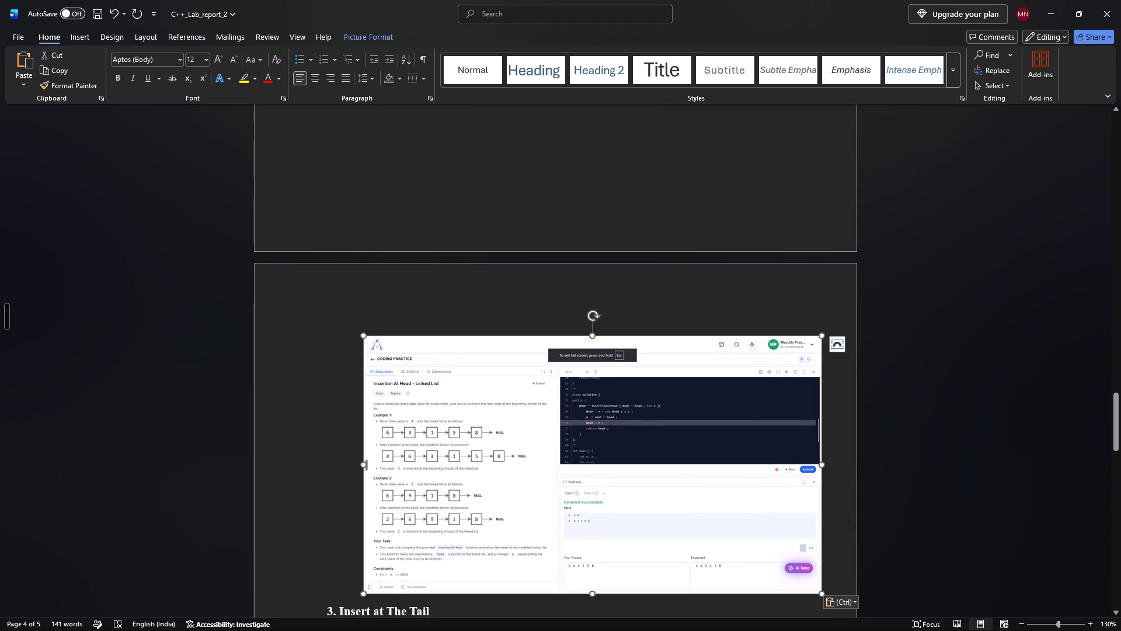
scroll(402, 577, "down", 1)
left_click_drag(362, 508, 541, 427)
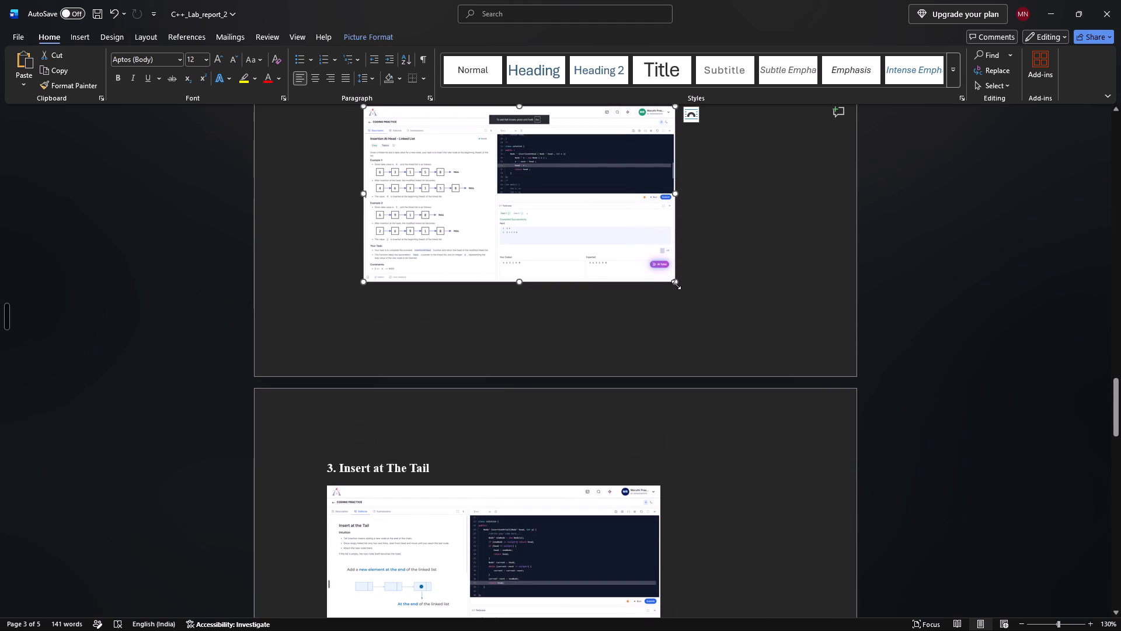
Renumber the "Insert at The Tail" heading to 4 and make it a numbered list item.
left_click(683, 277)
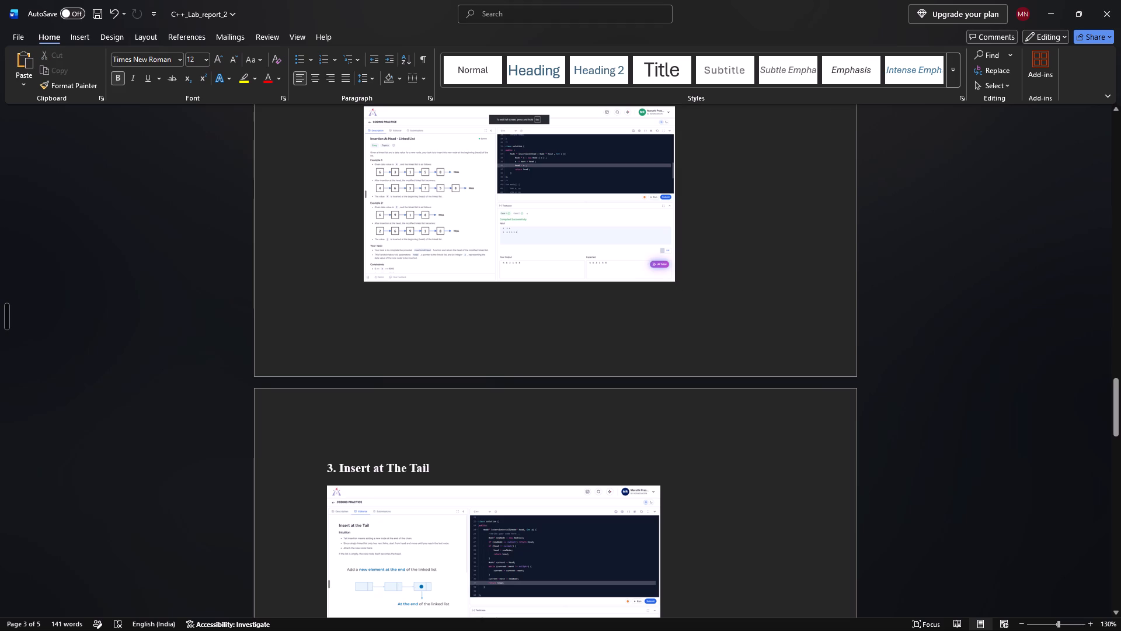
key("Return")
key("Return")
key("Delete")
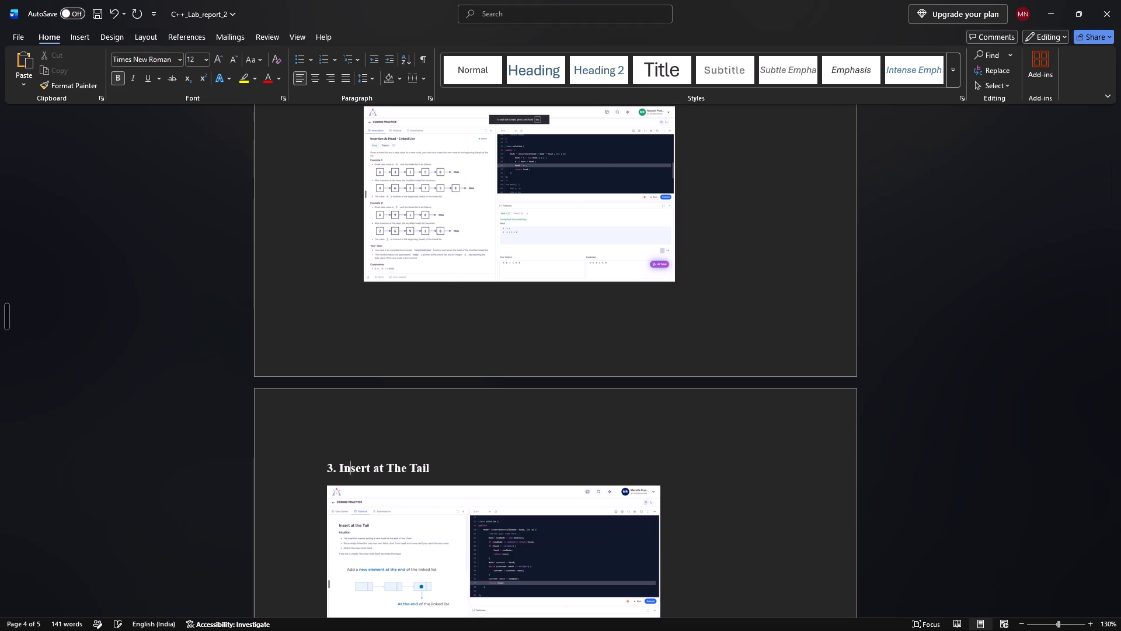
key("Delete")
key("4")
scroll(683, 277, "down", 1)
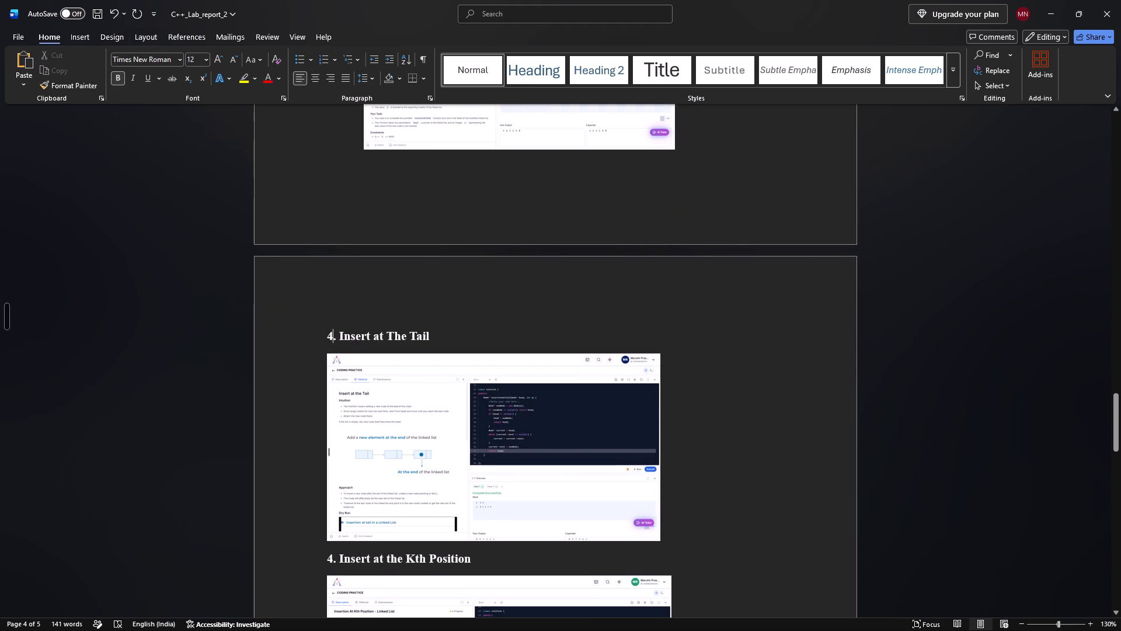
key("Right")
key("space")
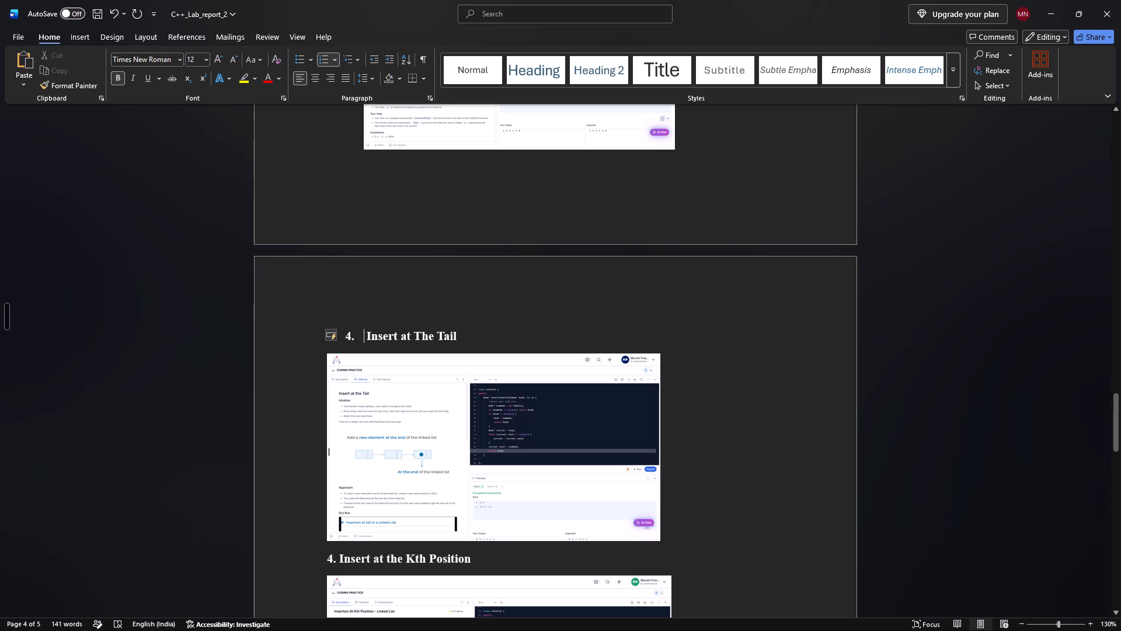
Renumber the "Insert at the Kth Position" heading to 5 and make it a numbered list item.
left_click(333, 557)
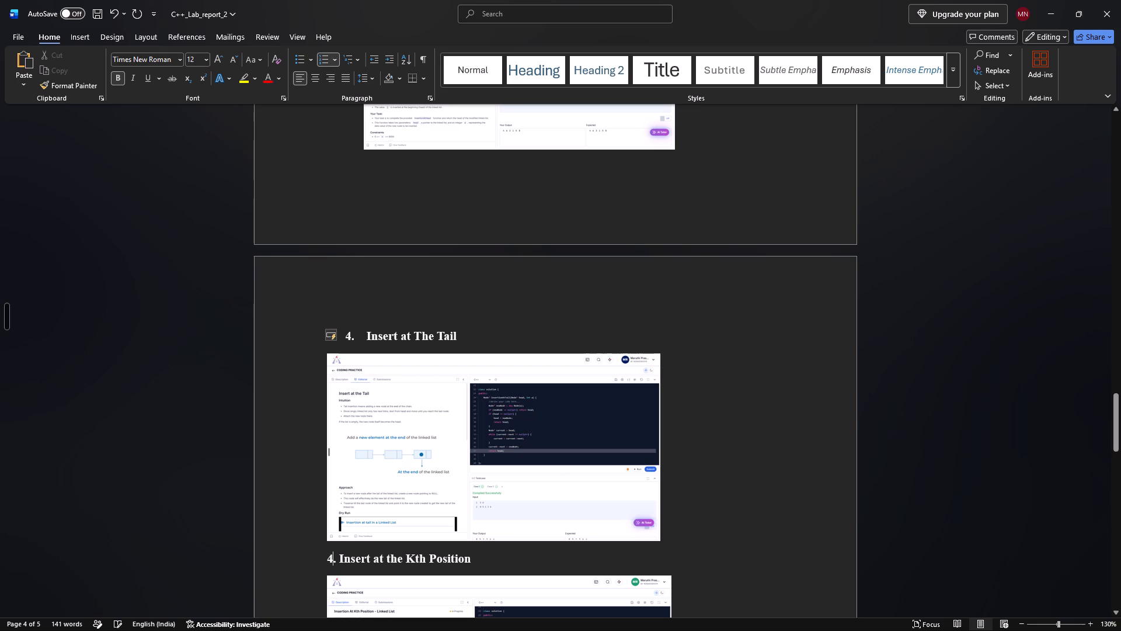
key("BackSpace")
key("5")
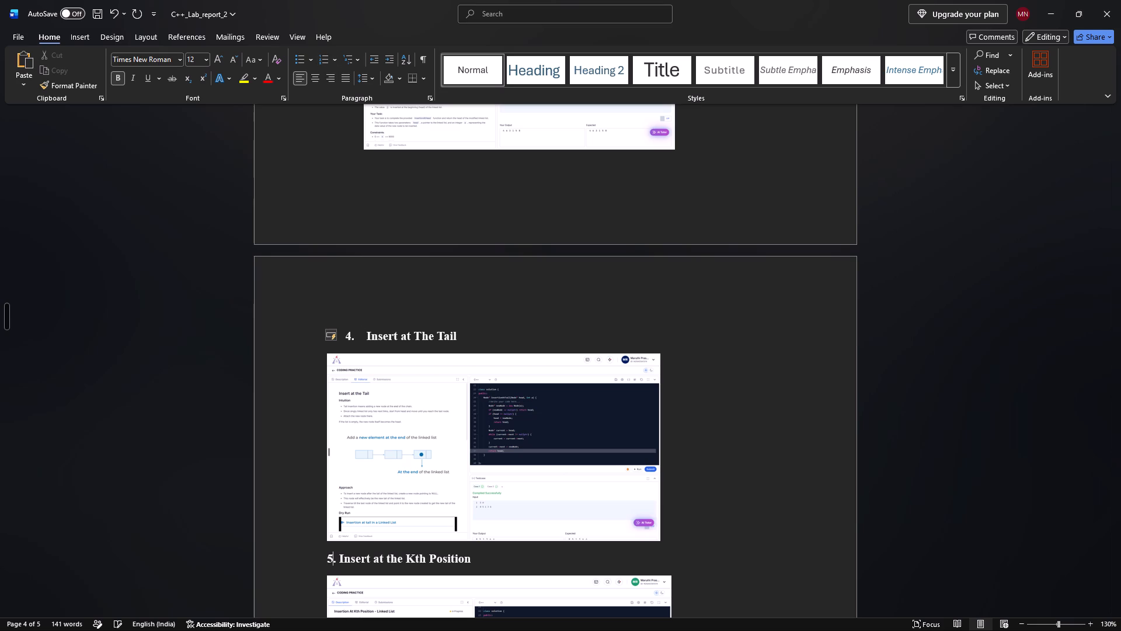
key("Right")
key("space")
Renumber the "Insert before a Node with Value 'x'" heading to 6 and make it a numbered list item.
scroll(333, 557, "down", 1)
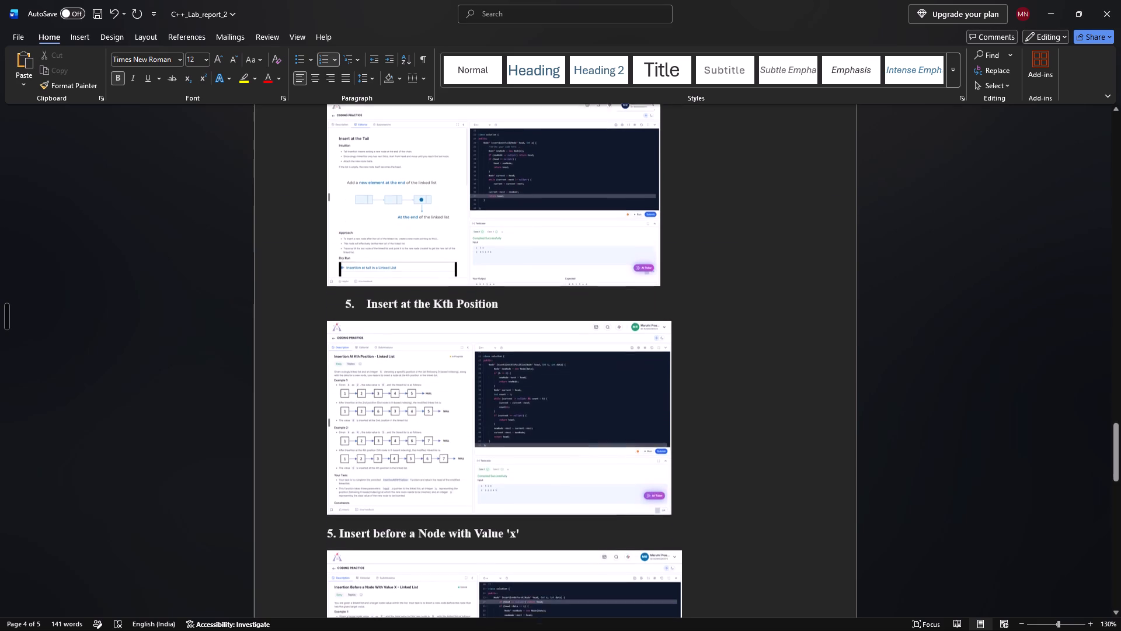
scroll(333, 557, "down", 1)
left_click(332, 530)
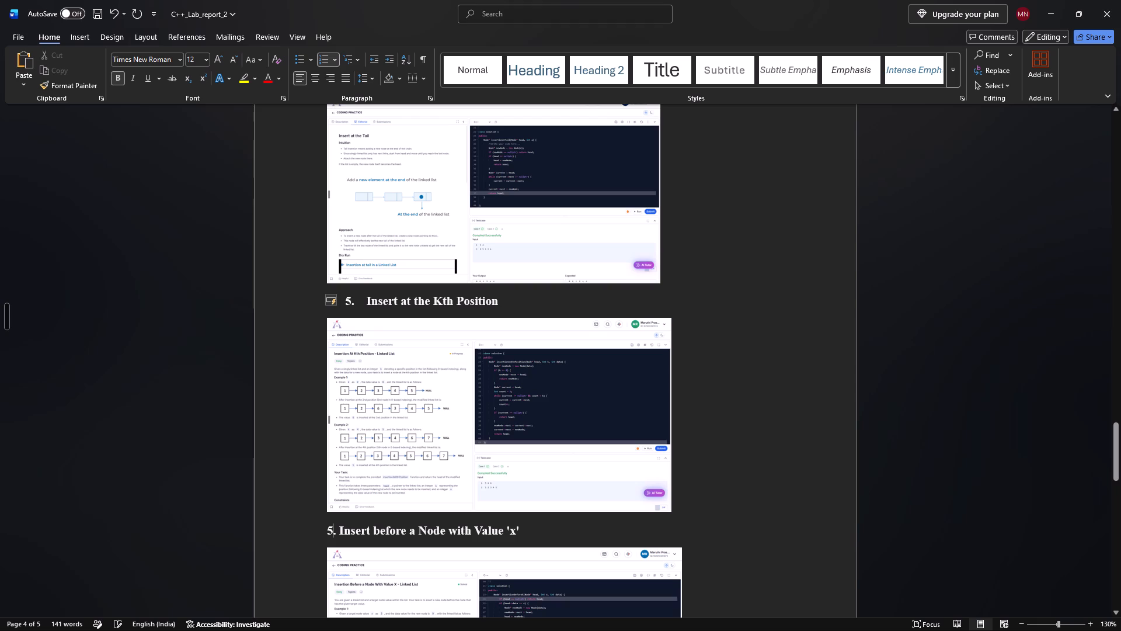
key("BackSpace")
key("6")
key("Right")
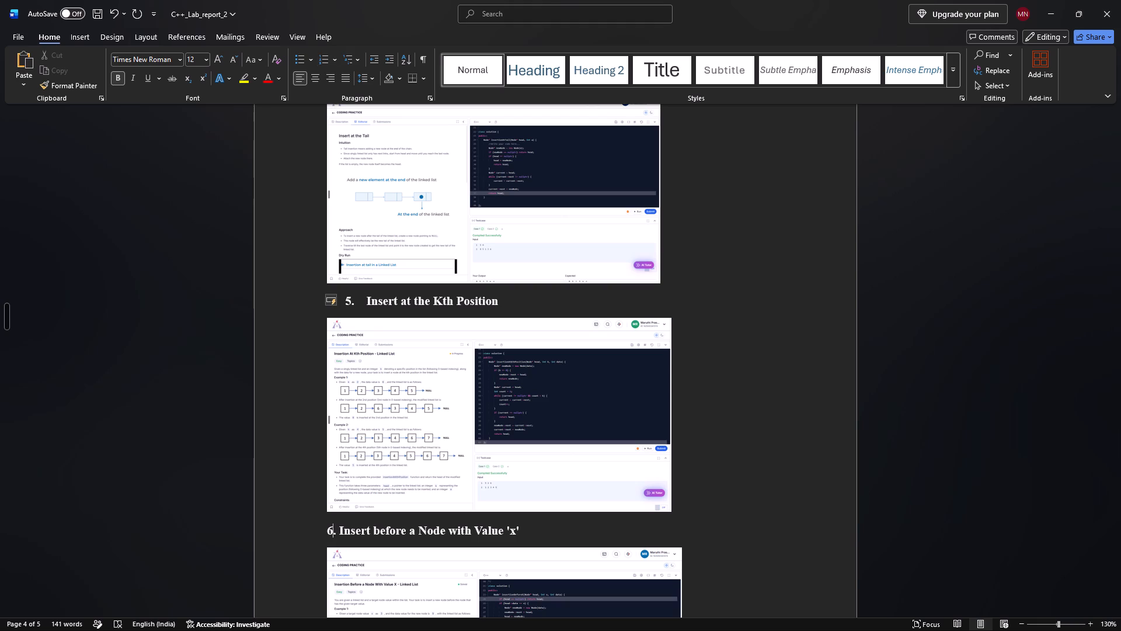
key("space")
Replace the empty "6." entry below the last screenshot with a new heading line numbered 7.
scroll(417, 459, "down", 1)
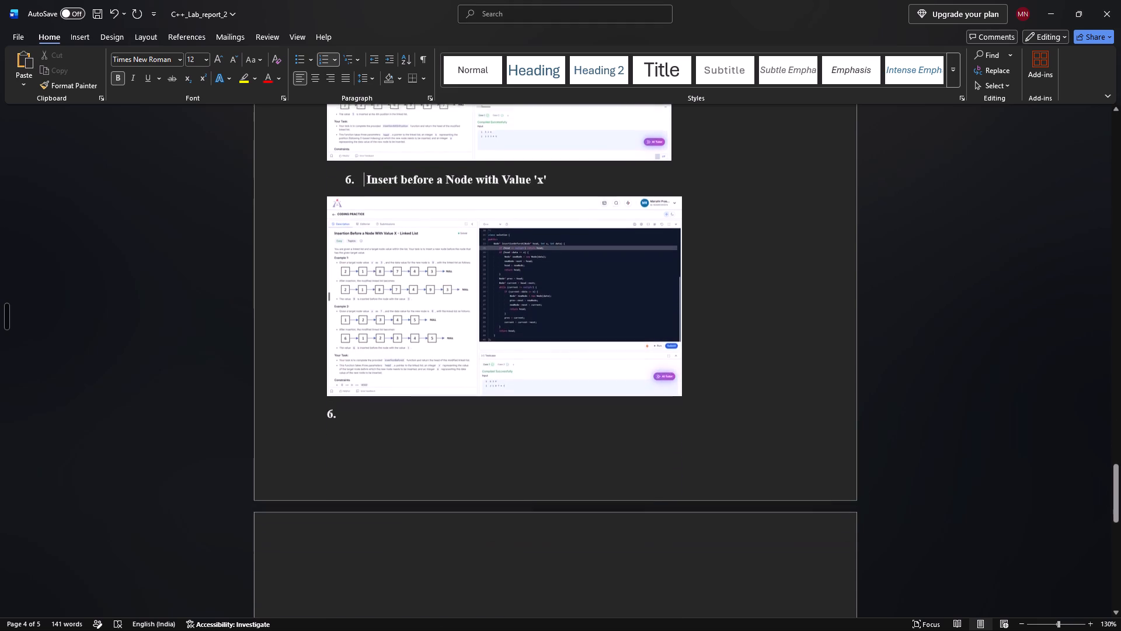
scroll(417, 459, "down", 1)
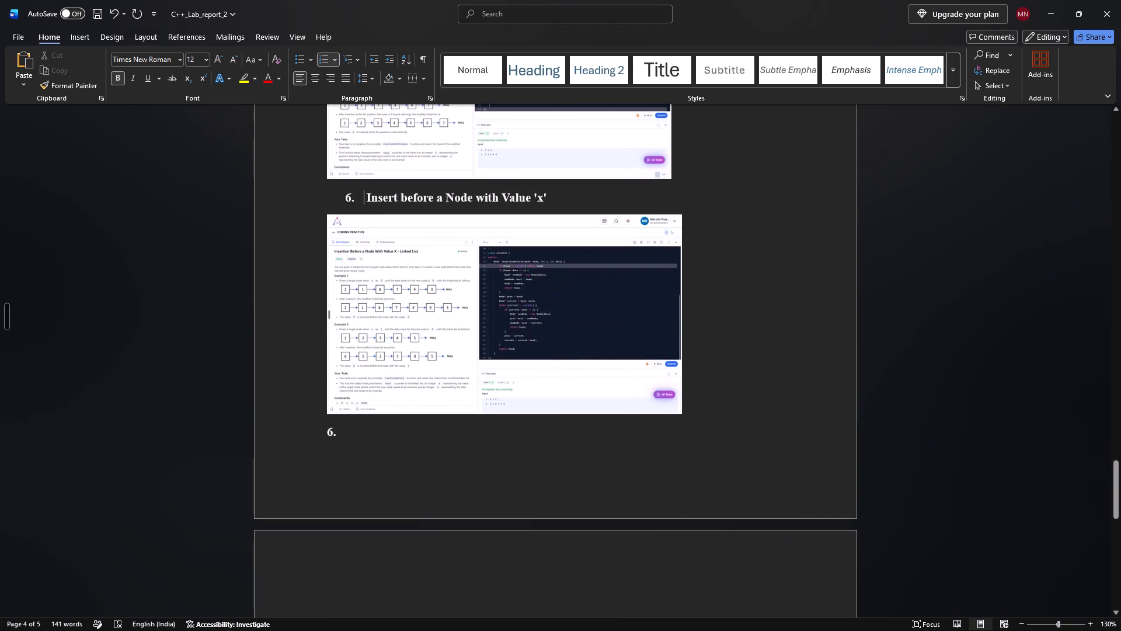
left_click(384, 438)
key("BackSpace")
key("BackSpace")
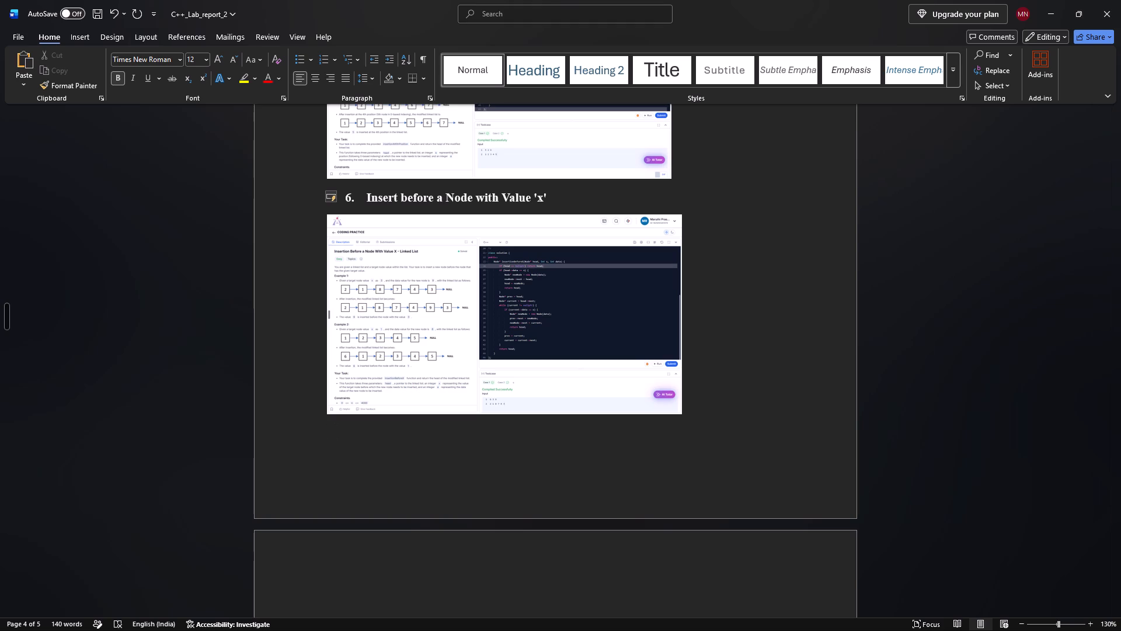
key("Return")
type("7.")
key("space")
Switch to the coding practice site in Chrome and navigate away from the Insertion At Head - Linked List problem.
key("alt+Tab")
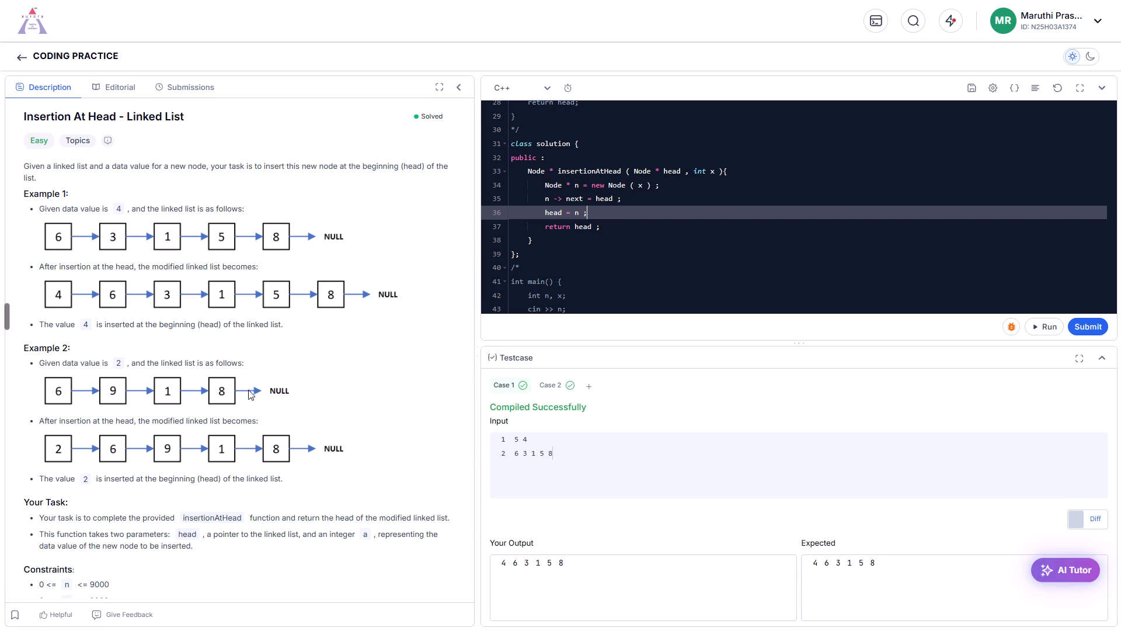
scroll(228, 391, "right", 12)
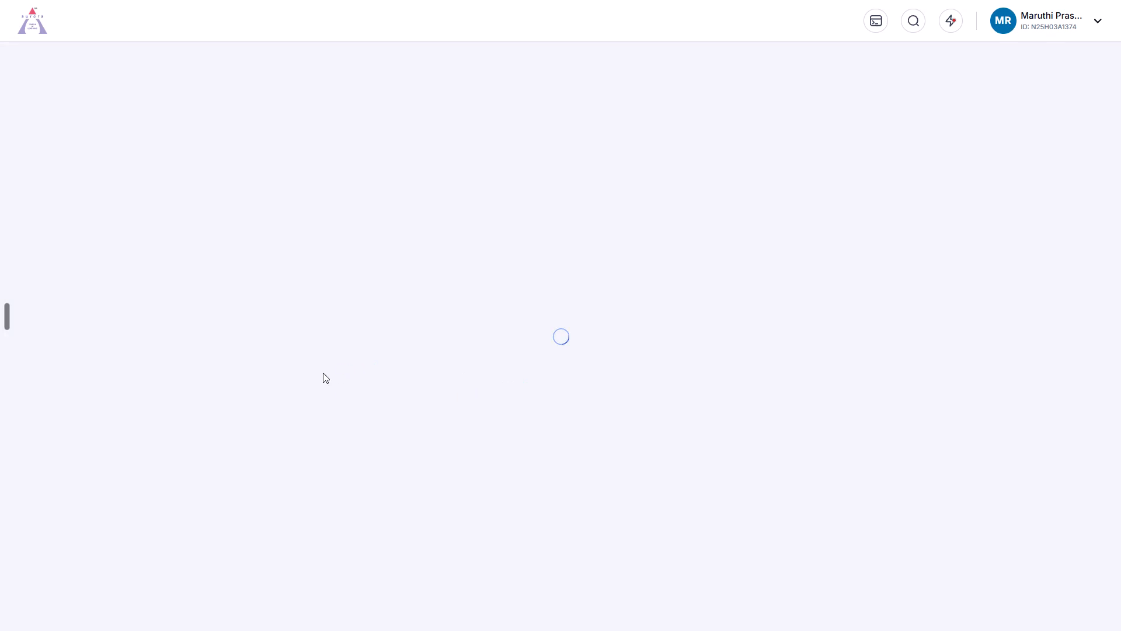
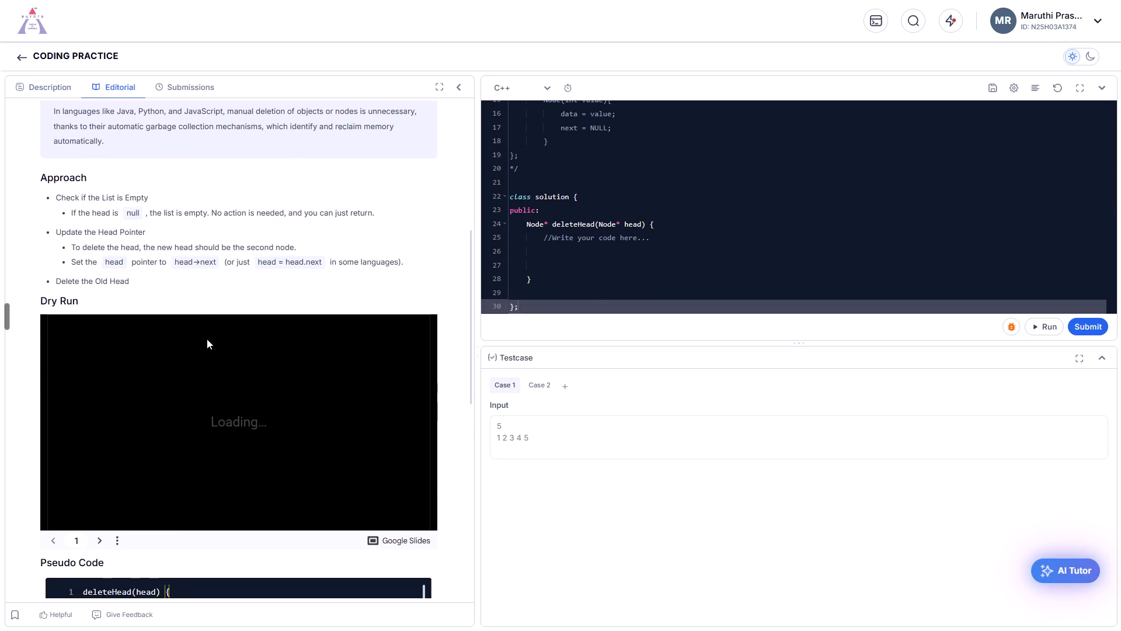
Copy the whole C++ solution class with the deleteHead function from the editorial's Code Implementation section.
scroll(207, 339, "down", 9)
scroll(195, 397, "down", 2)
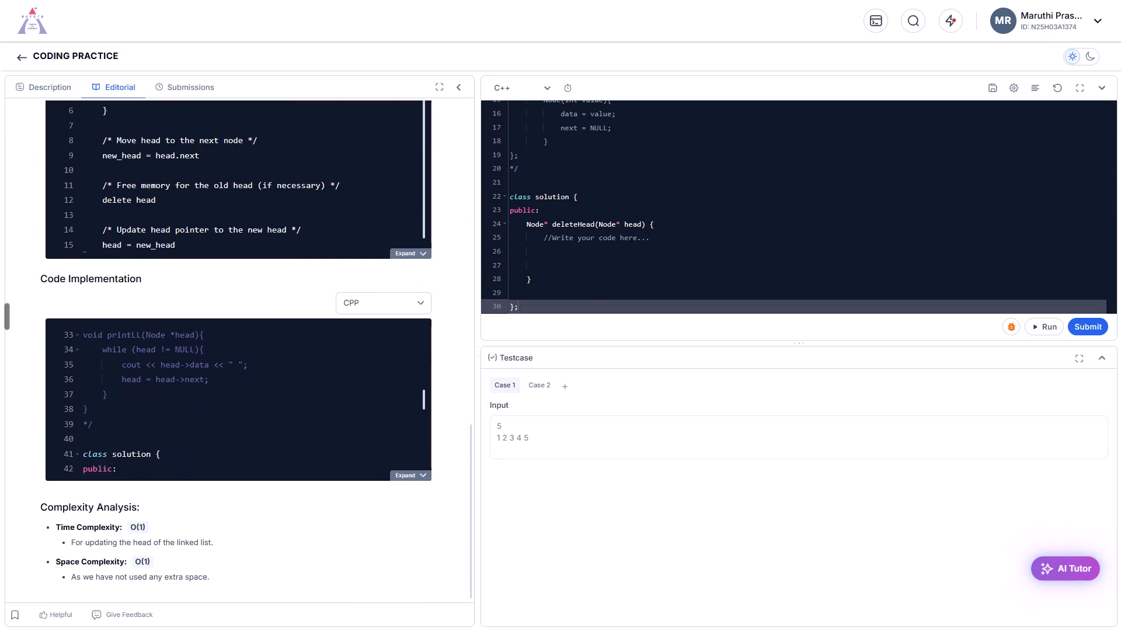
scroll(195, 397, "down", 3)
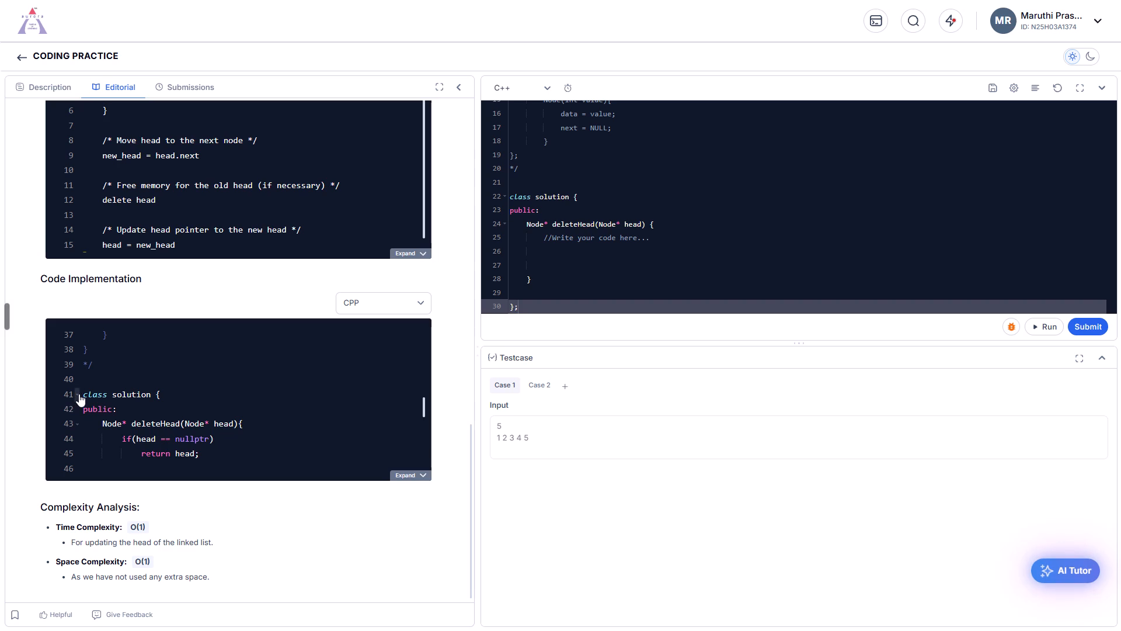
left_click(79, 394)
left_click_drag(82, 393, 218, 396)
key("ctrl+c")
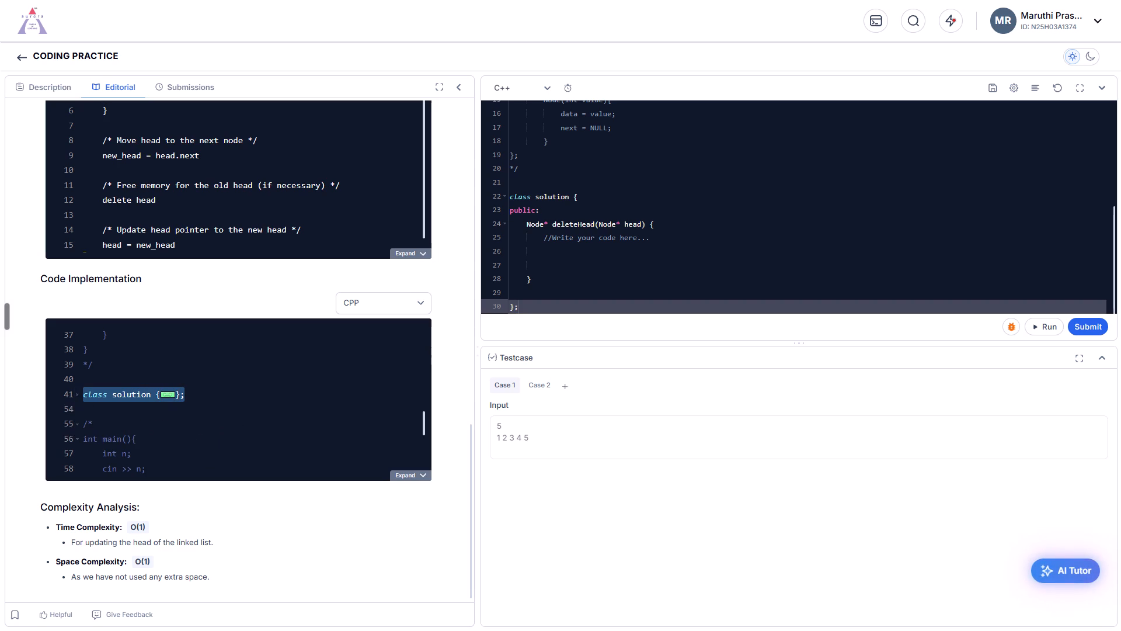
Replace the collapsed solution class in the code editor with the copied C++ deleteHead implementation from the editorial.
left_click(506, 196)
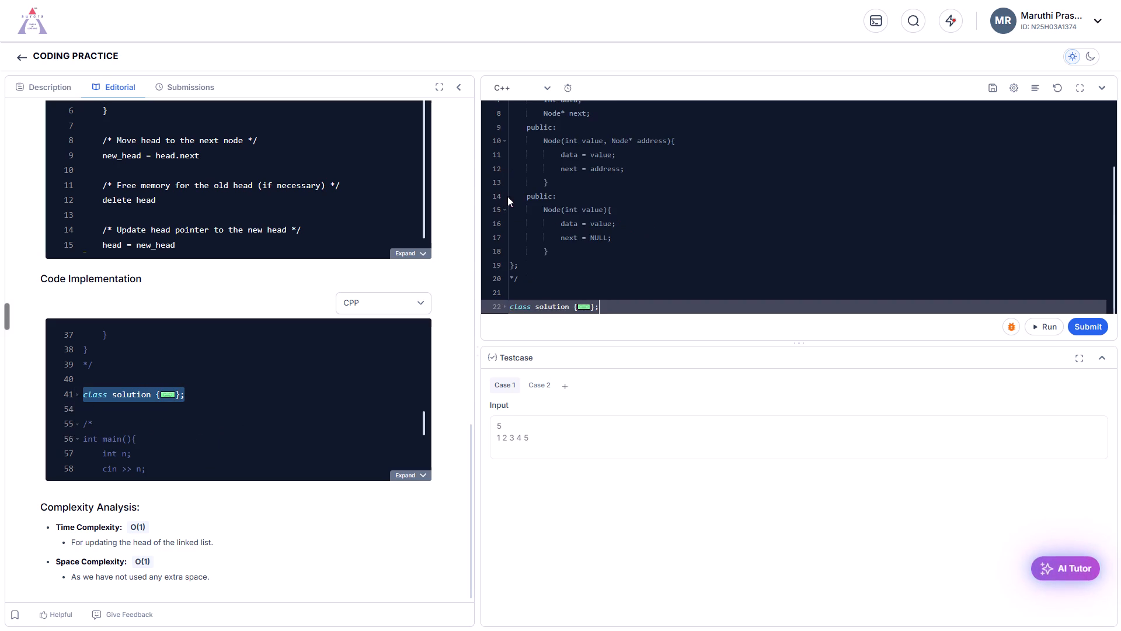
left_click_drag(509, 304, 619, 306)
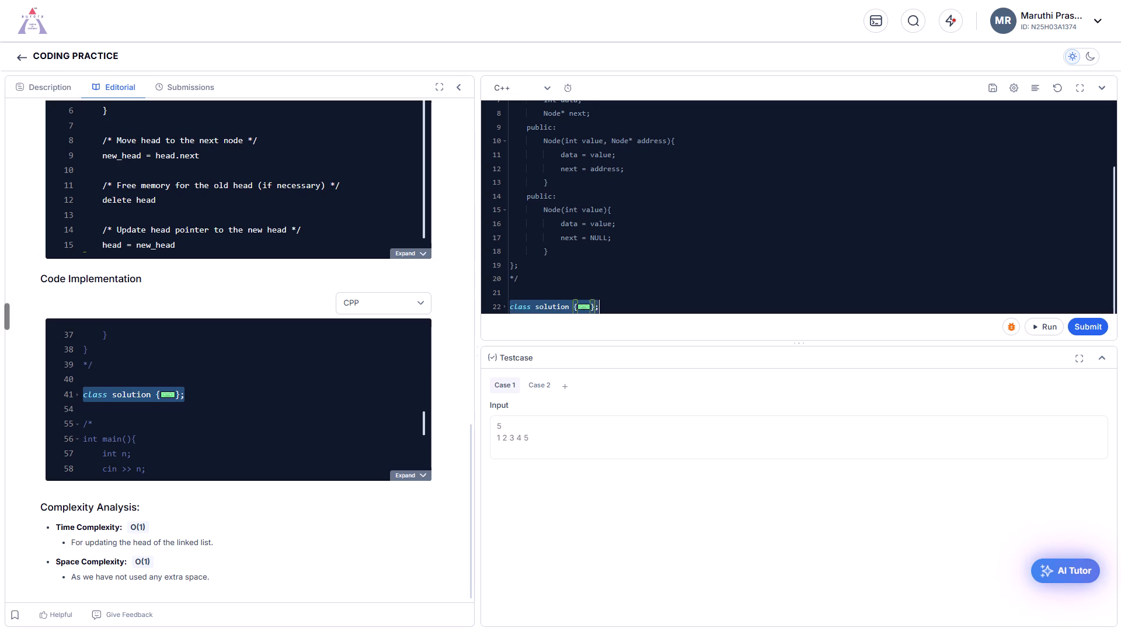
left_click_drag(619, 306, 630, 307)
key("ctrl+v")
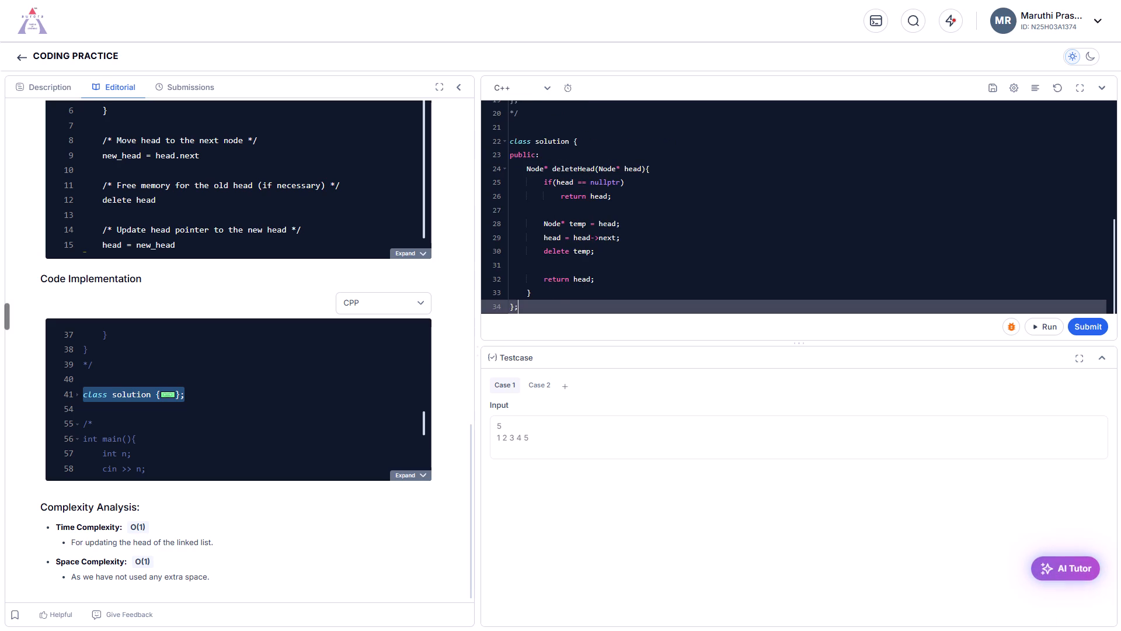
Remove the blank lines before the final return head statement and before the Node* temp declaration in deleteHead.
key("Up")
key("Up")
key("Up")
key("Up")
key("Down")
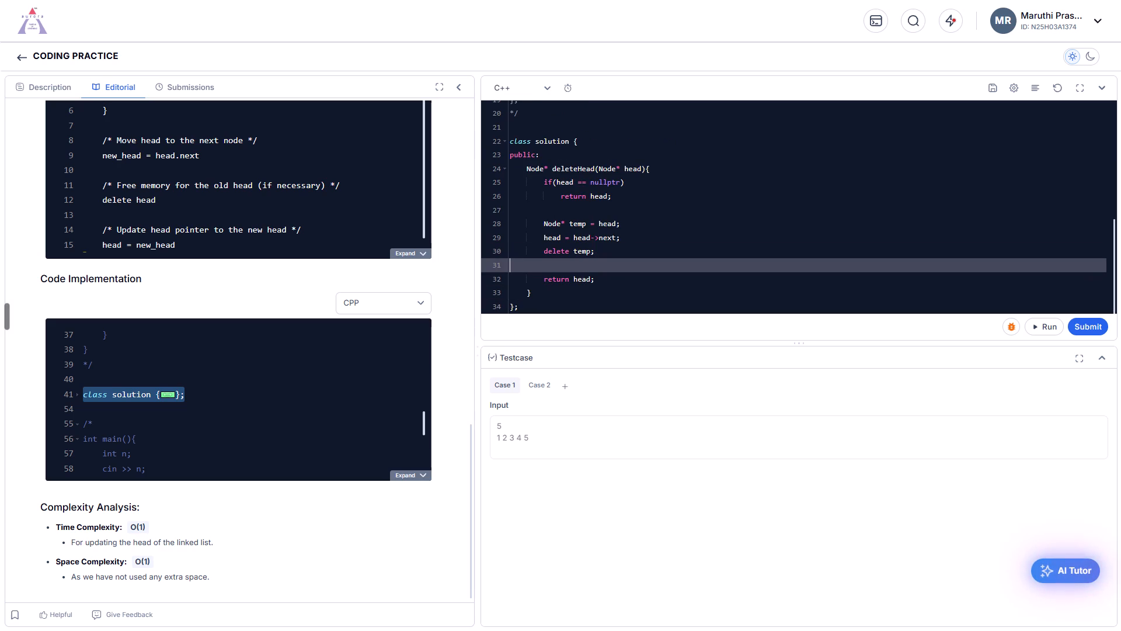
key("BackSpace")
key("Up")
key("Up")
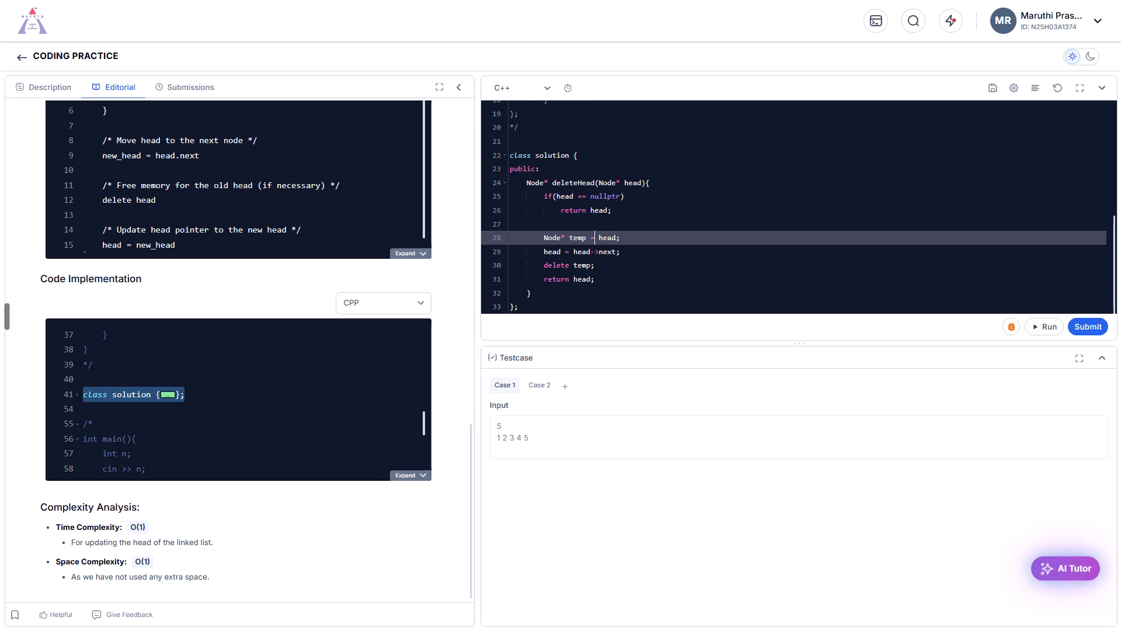
key("Up")
key("BackSpace")
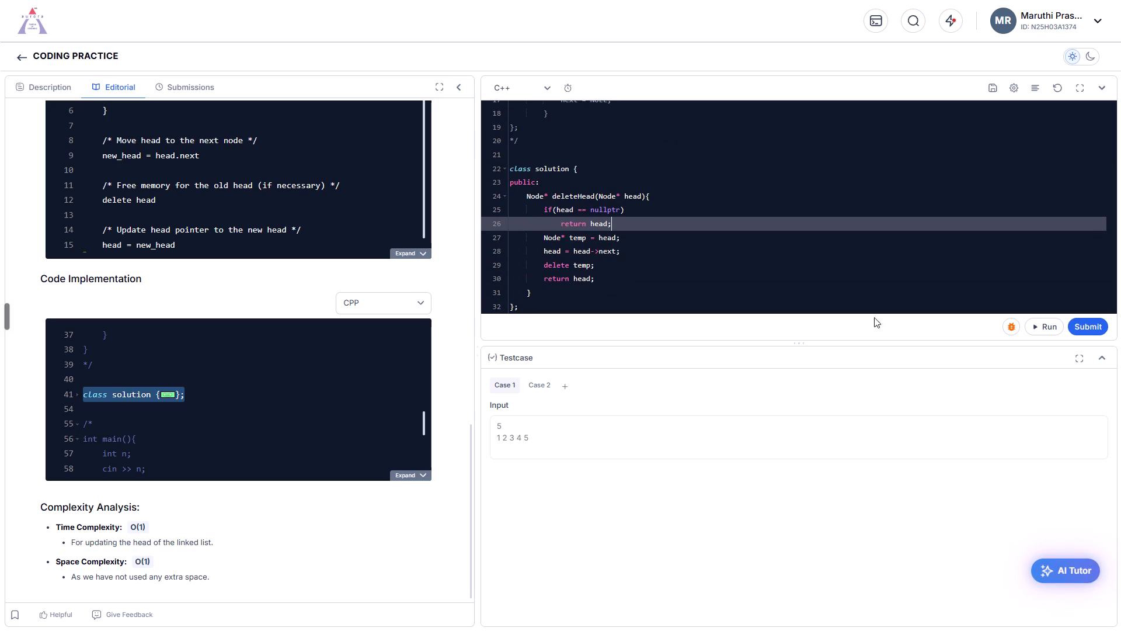
Submit the deleteHead solution and run it against the sample test cases.
left_click(1081, 322)
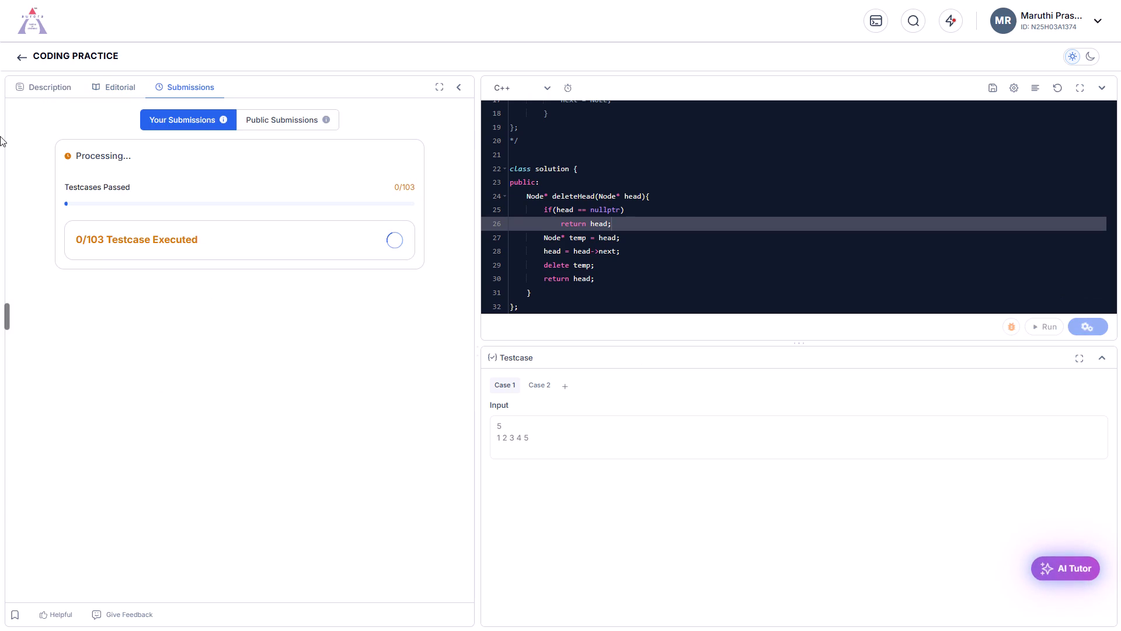
left_click(43, 91)
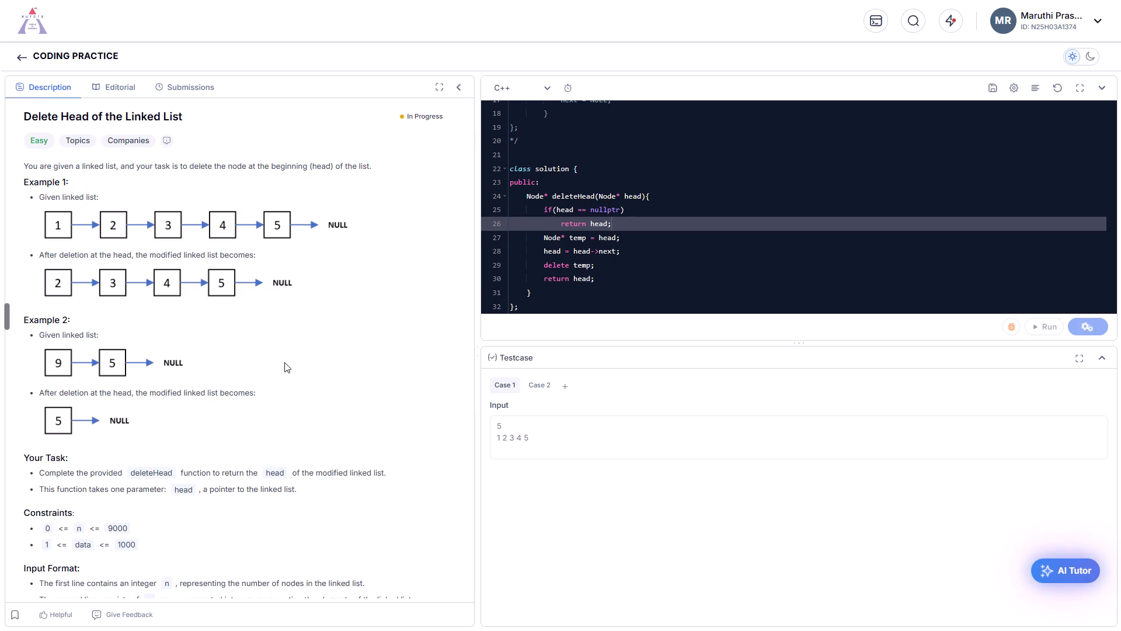
left_click(1047, 328)
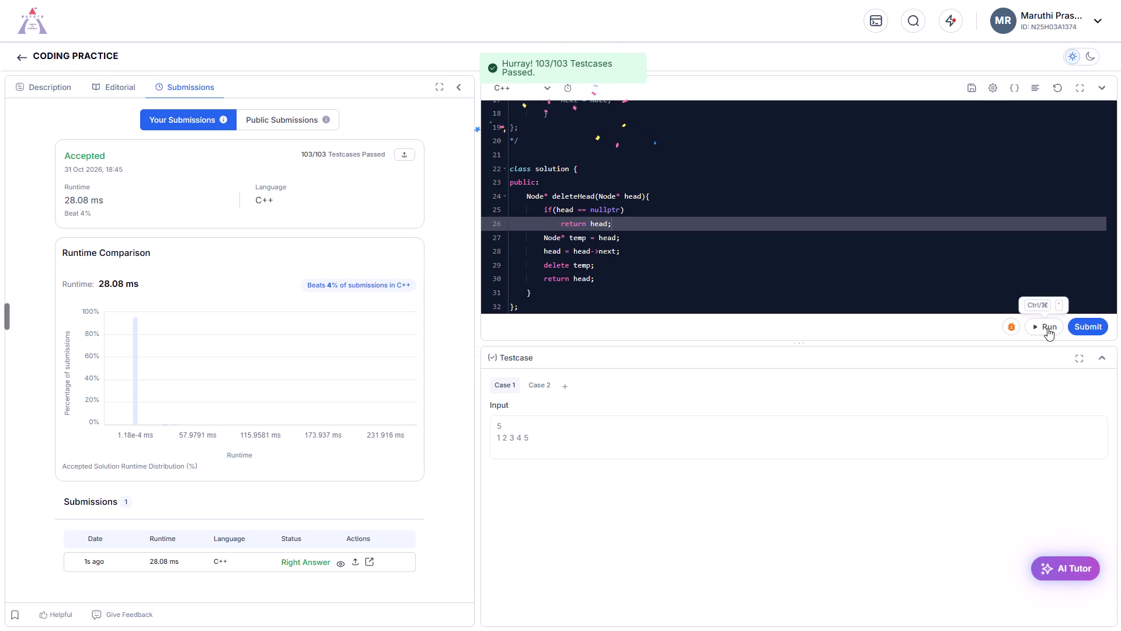
Arrange the page to show the problem description, full deleteHead solution and test case output, and capture a screenshot.
left_click(41, 89)
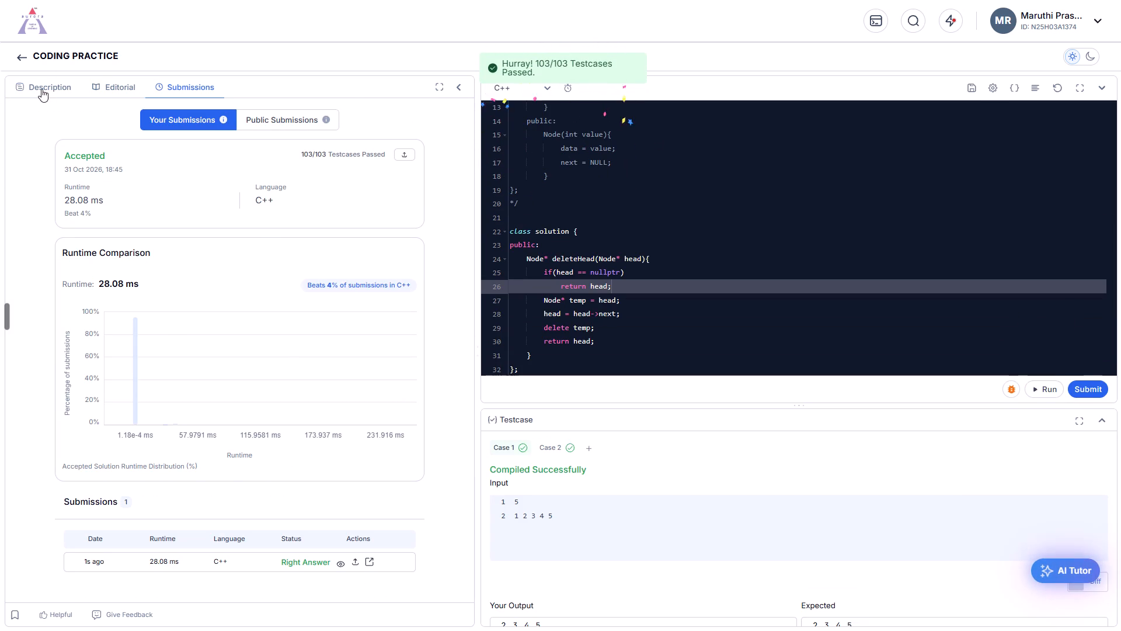
scroll(650, 271, "down", 2)
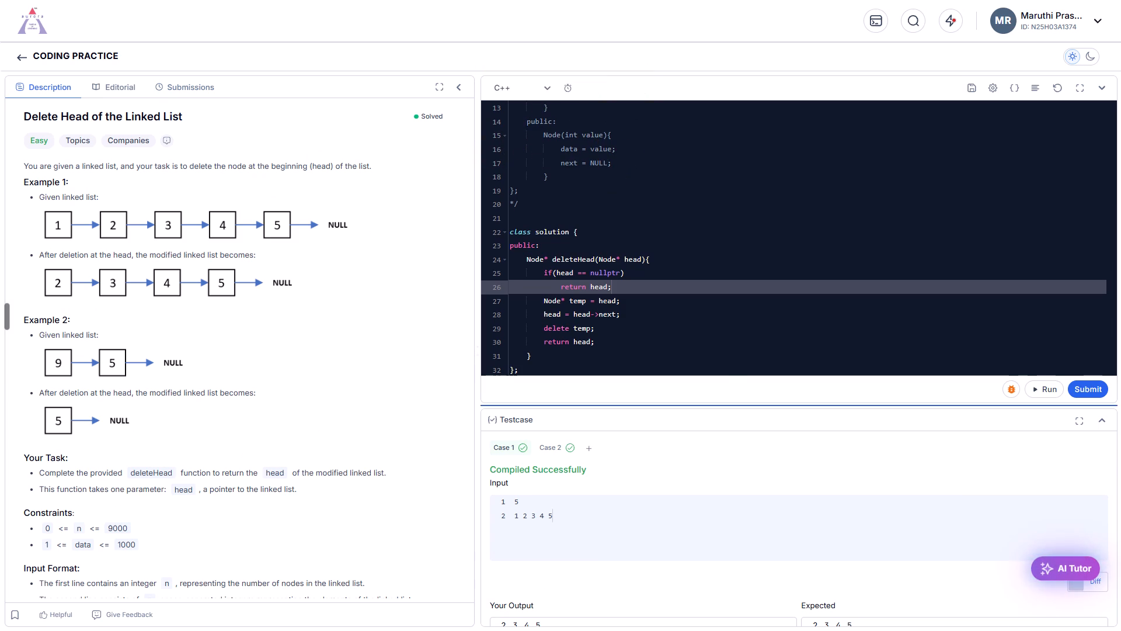
right_click_drag(737, 405, 756, 339)
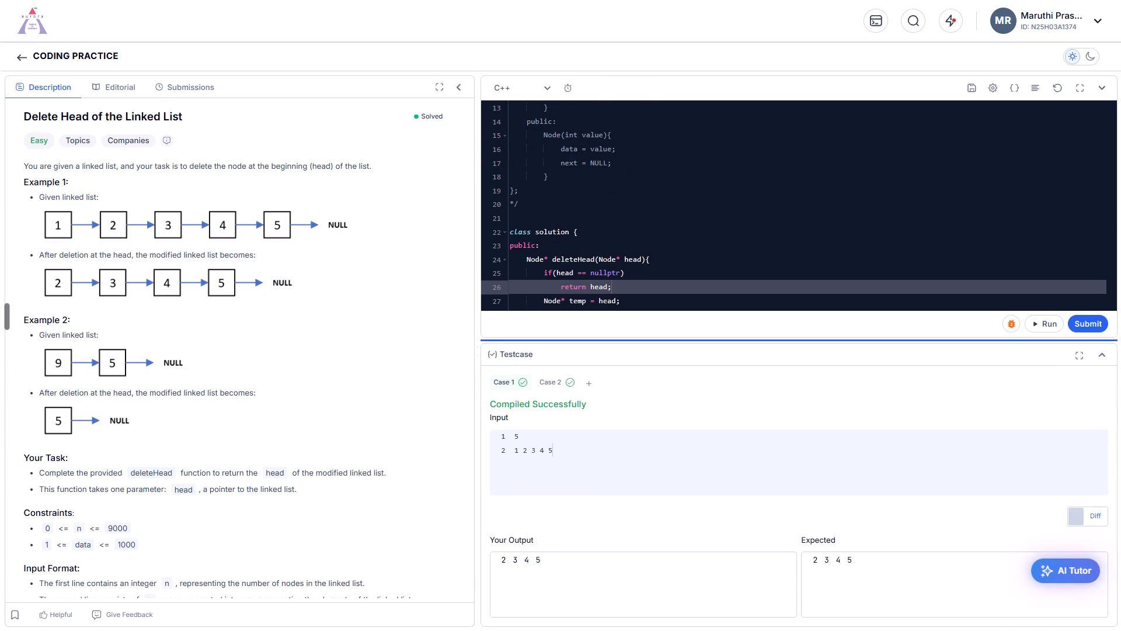
right_click_drag(756, 339, 760, 376)
left_click(651, 275)
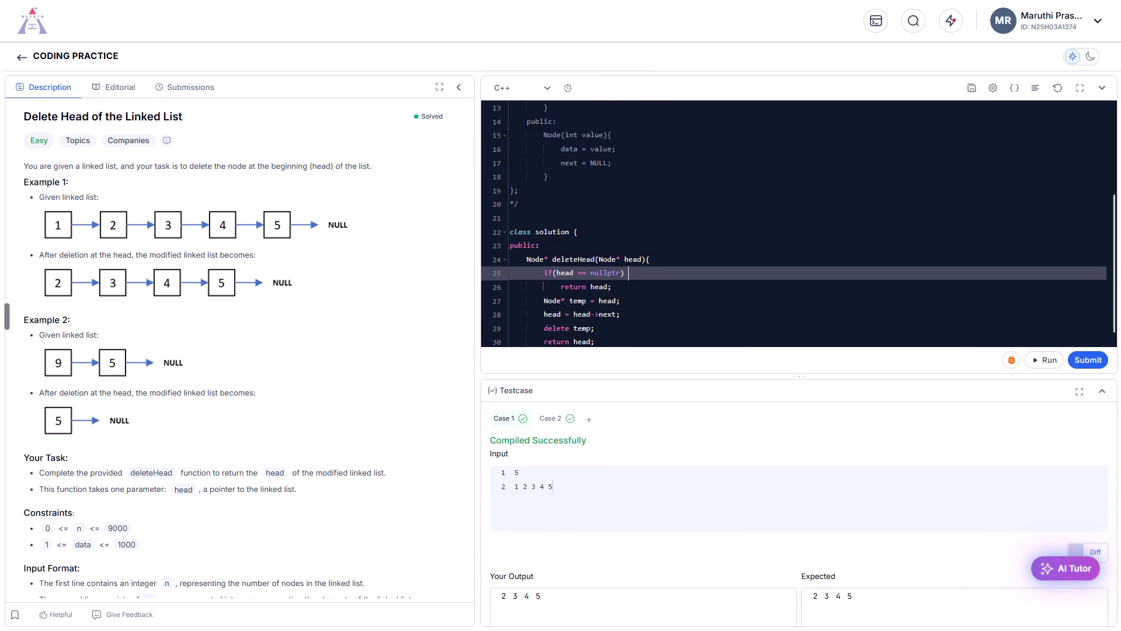
scroll(651, 275, "down", 3)
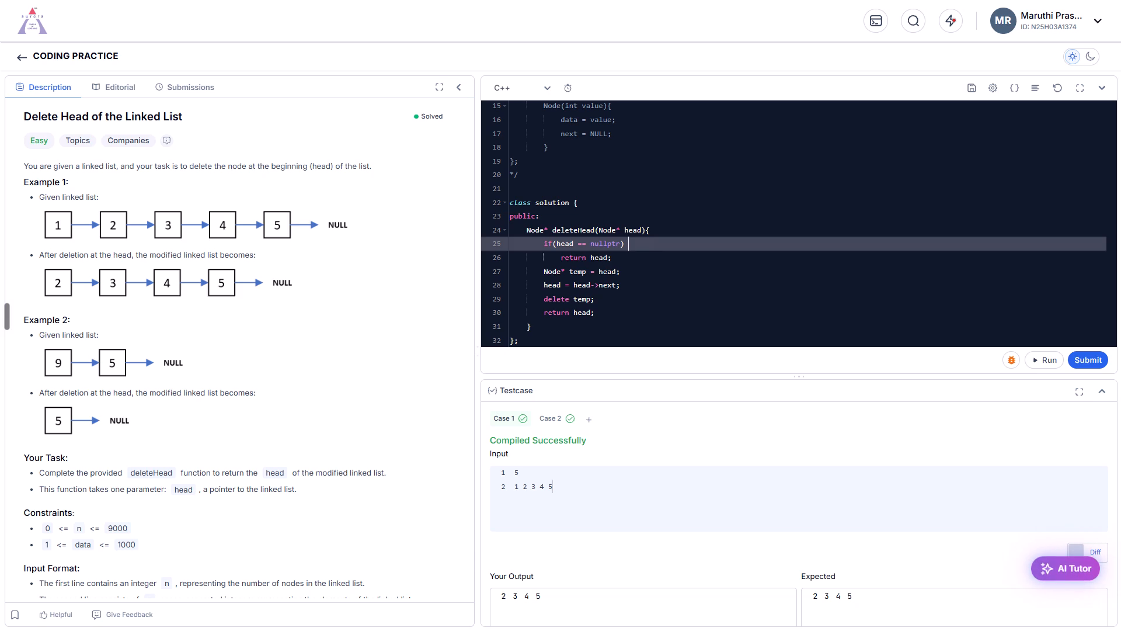
key("super+Print")
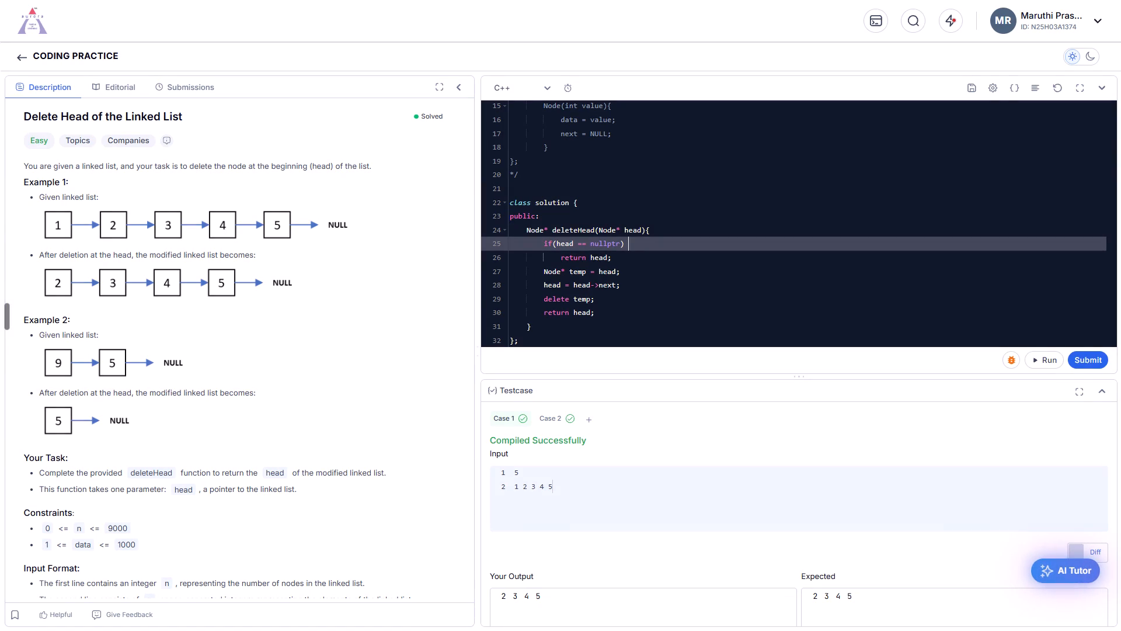
Switch to the C++_Lab_report_2 Word document and paste the screenshot below the last heading line.
key("alt+Tab")
key("alt+Tab")
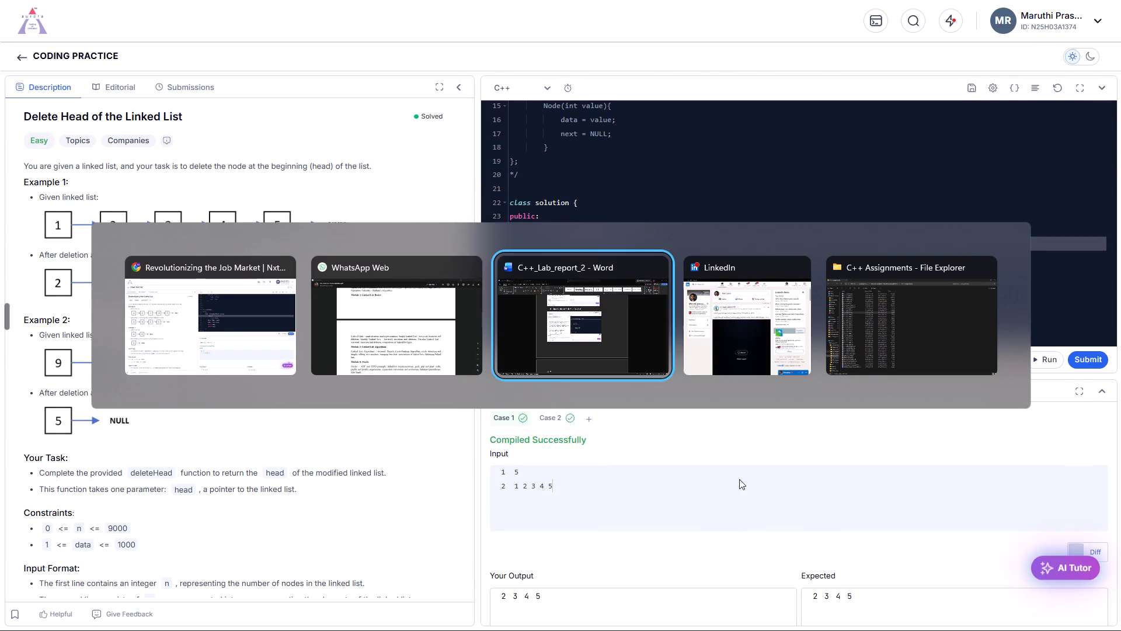
scroll(597, 552, "down", 1)
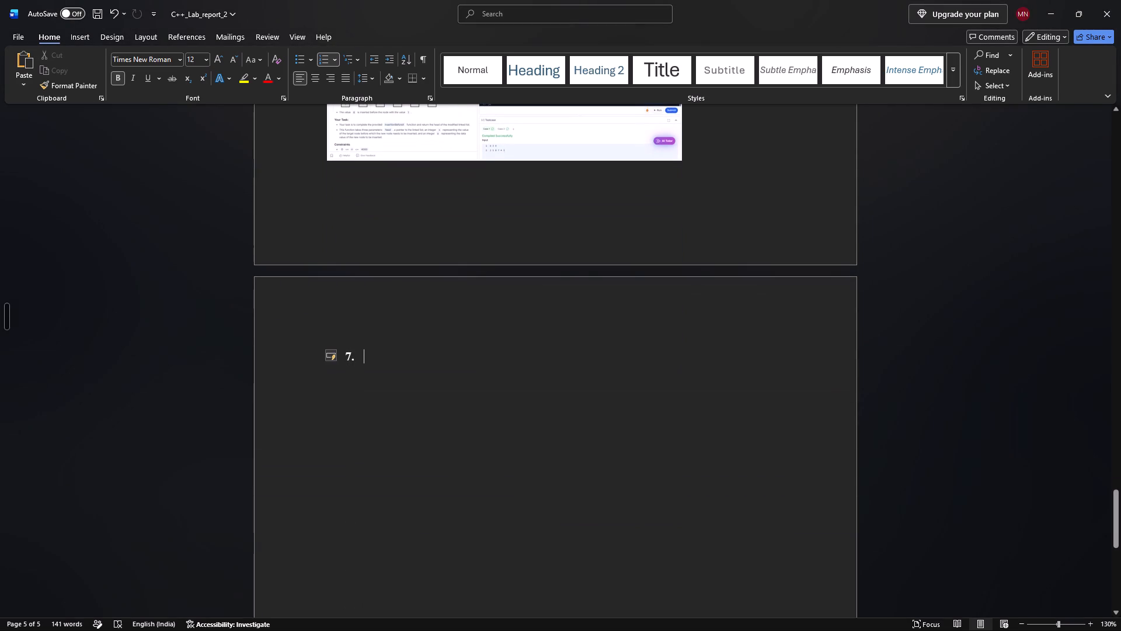
key("Return")
key("Return")
key("ctrl+v")
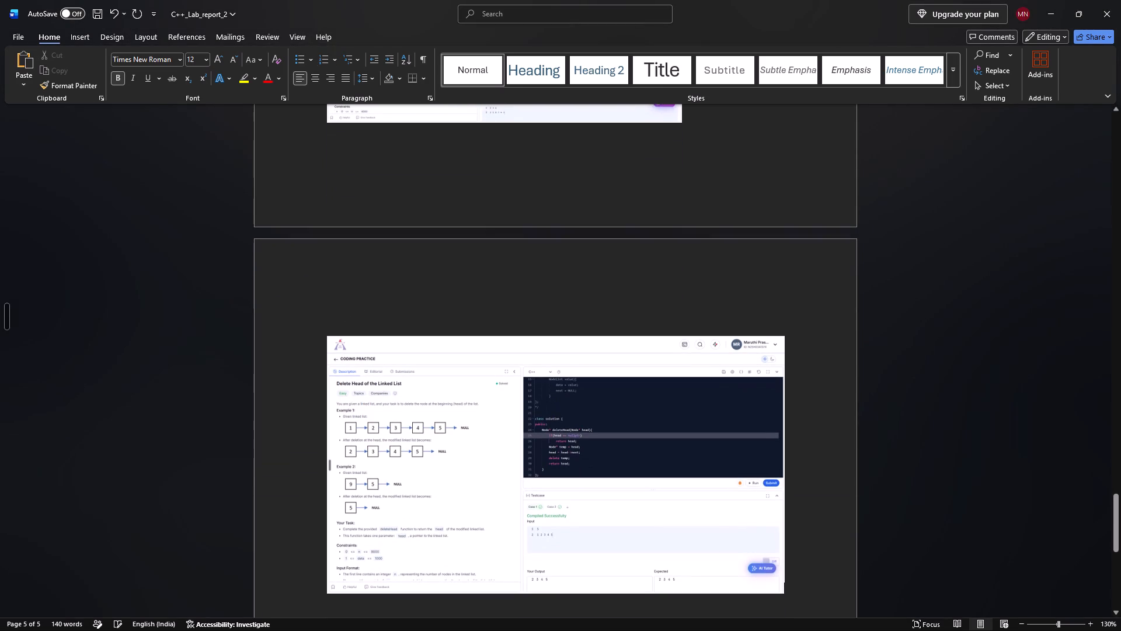
Start a numbered heading line 7 directly above the pasted Delete Head screenshot.
left_click(346, 320)
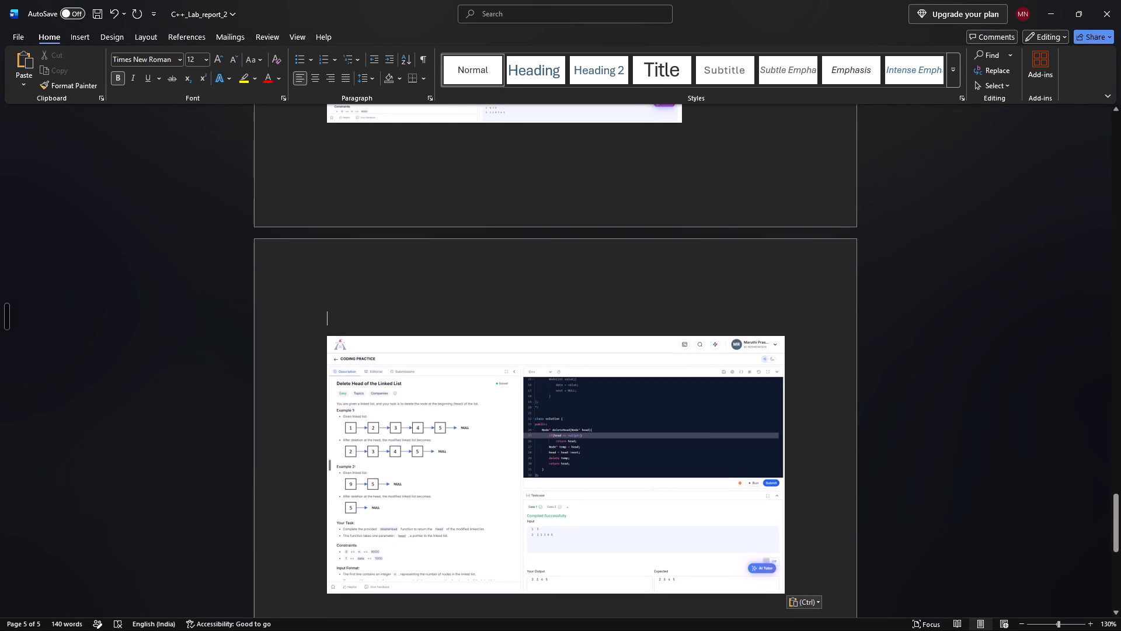
type("7.")
key("space")
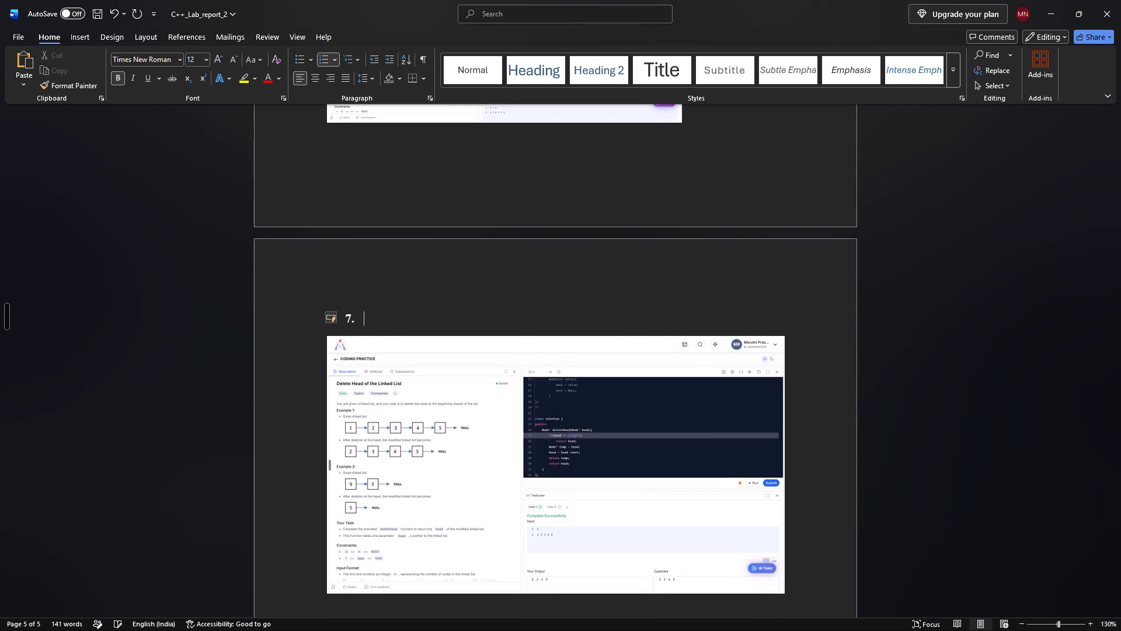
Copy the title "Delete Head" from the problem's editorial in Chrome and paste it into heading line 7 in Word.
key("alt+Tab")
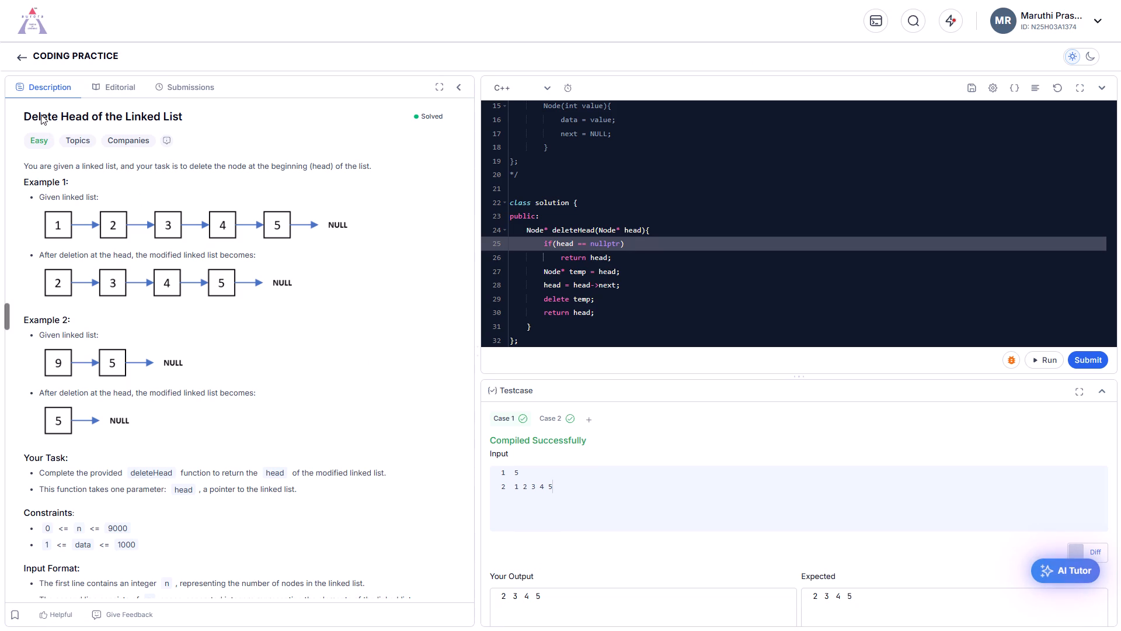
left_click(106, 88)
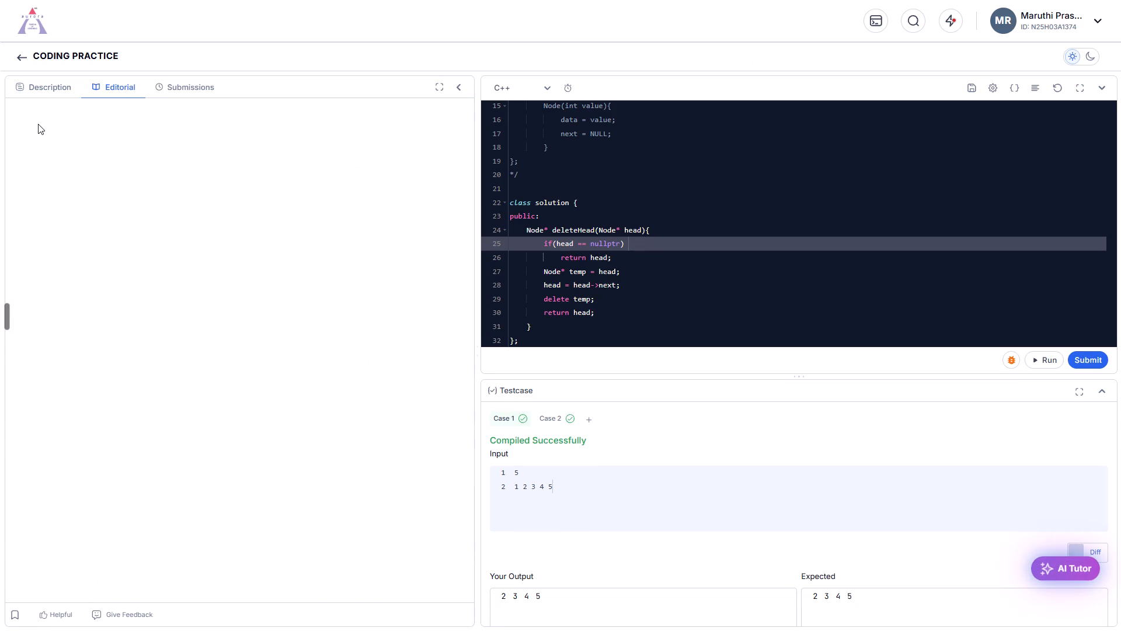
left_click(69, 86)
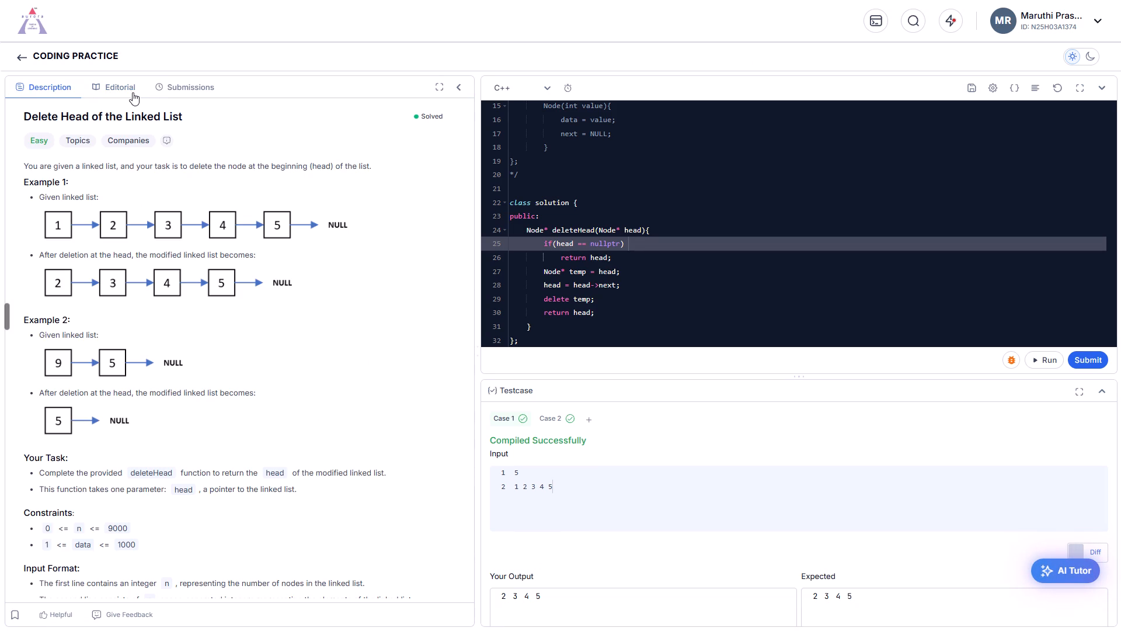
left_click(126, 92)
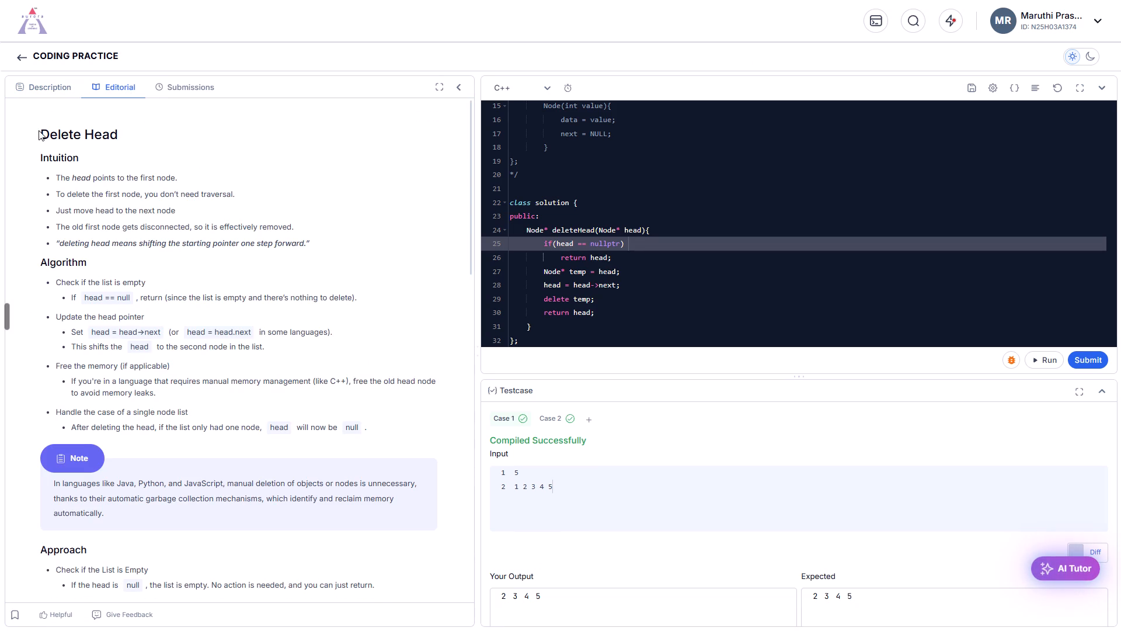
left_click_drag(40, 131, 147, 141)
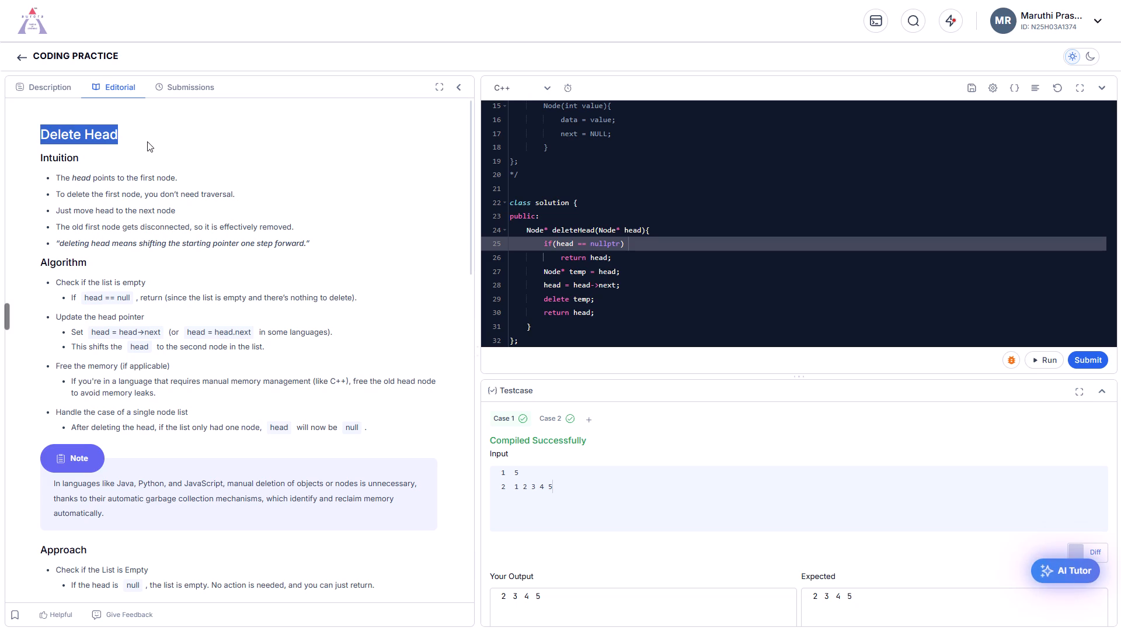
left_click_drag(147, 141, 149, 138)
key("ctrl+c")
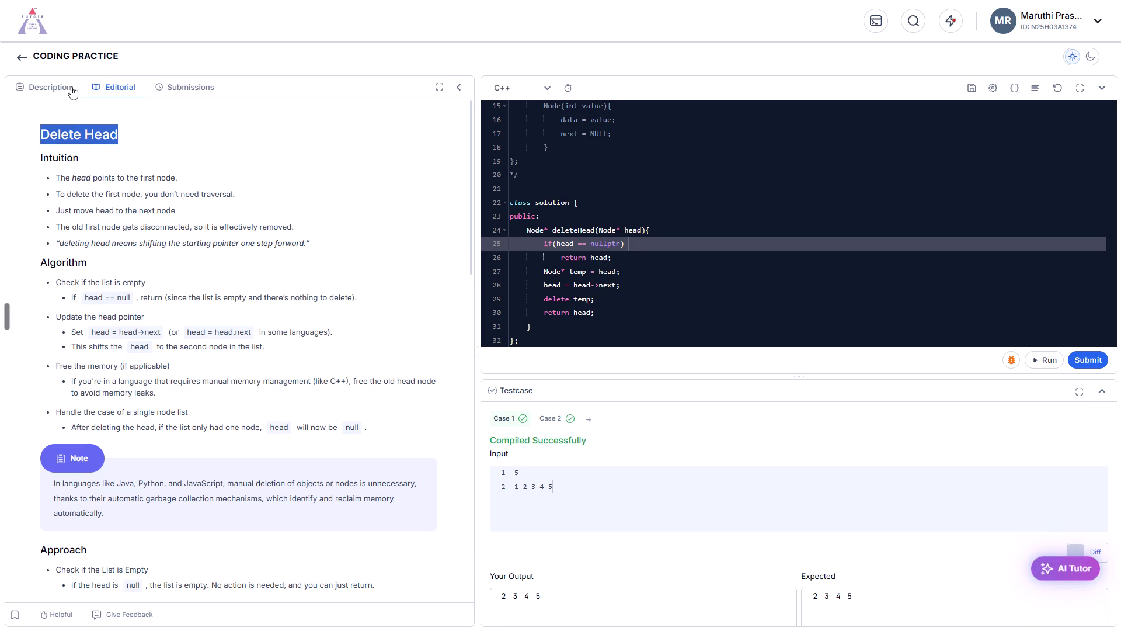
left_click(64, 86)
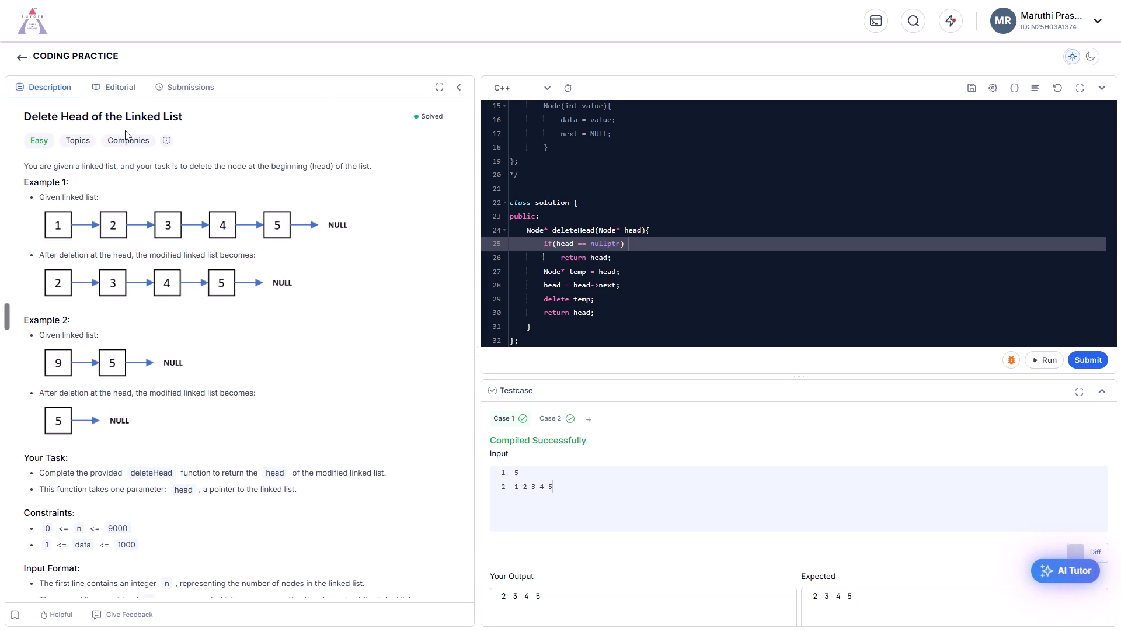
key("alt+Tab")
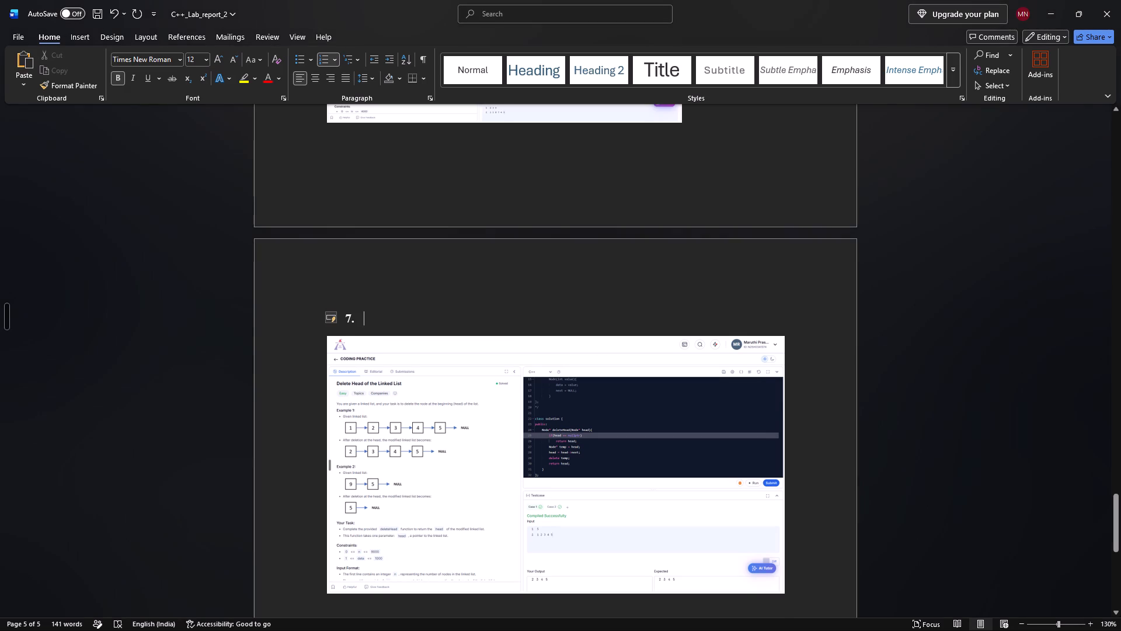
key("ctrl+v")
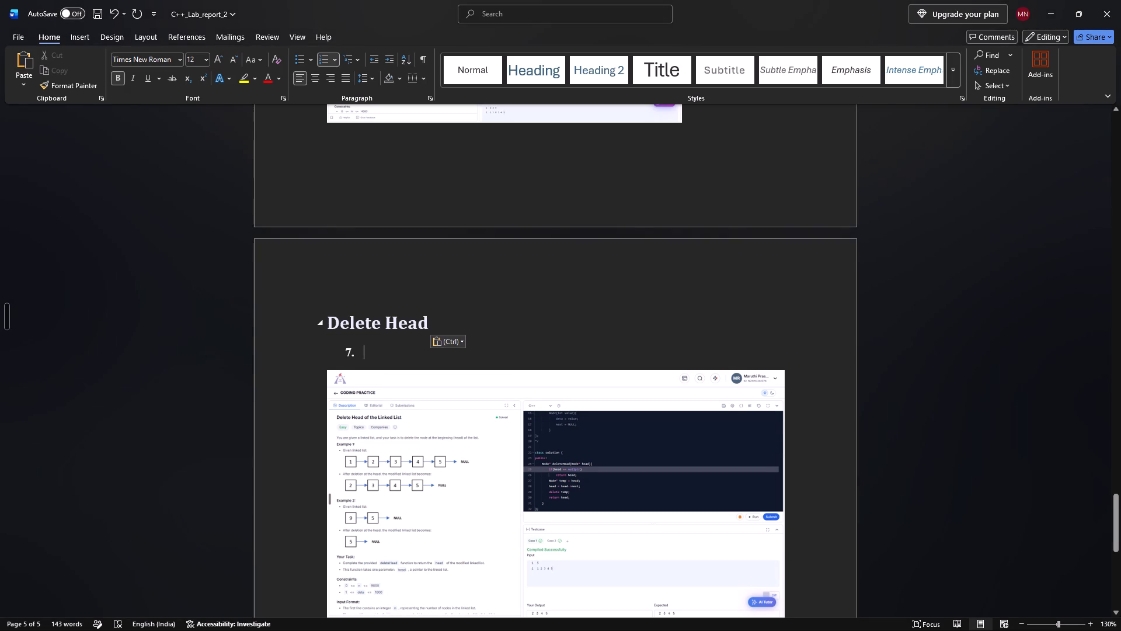
Enter "Delete Head of the Linked List" as the text of numbered heading 7.
type("De")
type("lete")
key("space")
type("Head")
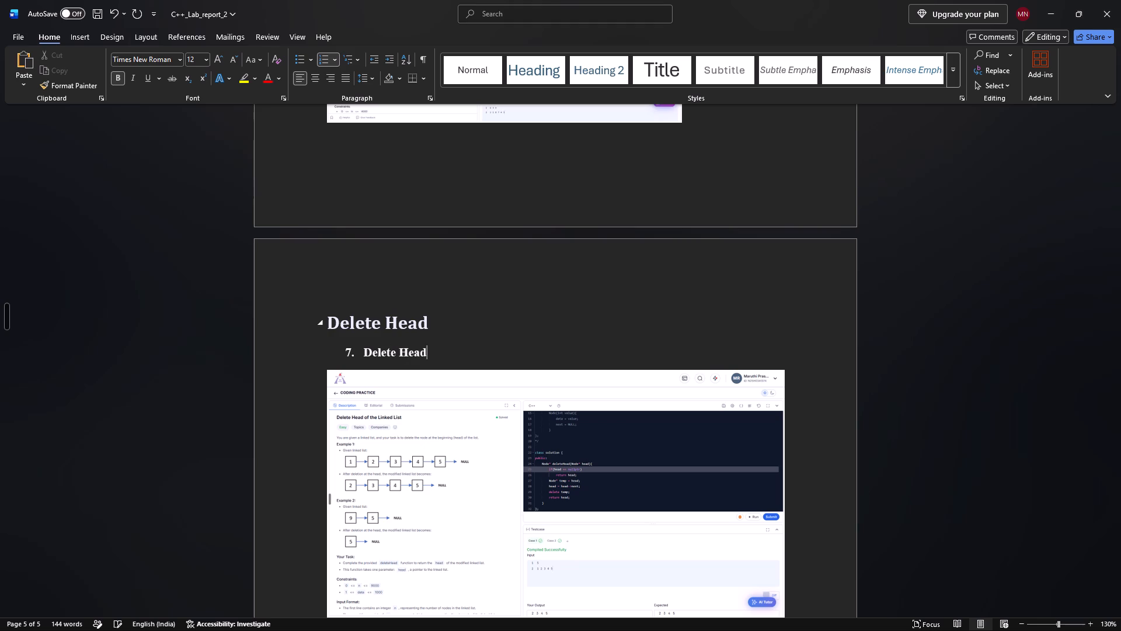
key("space")
type("of the")
key("space")
type("Linked")
key("space")
type("List")
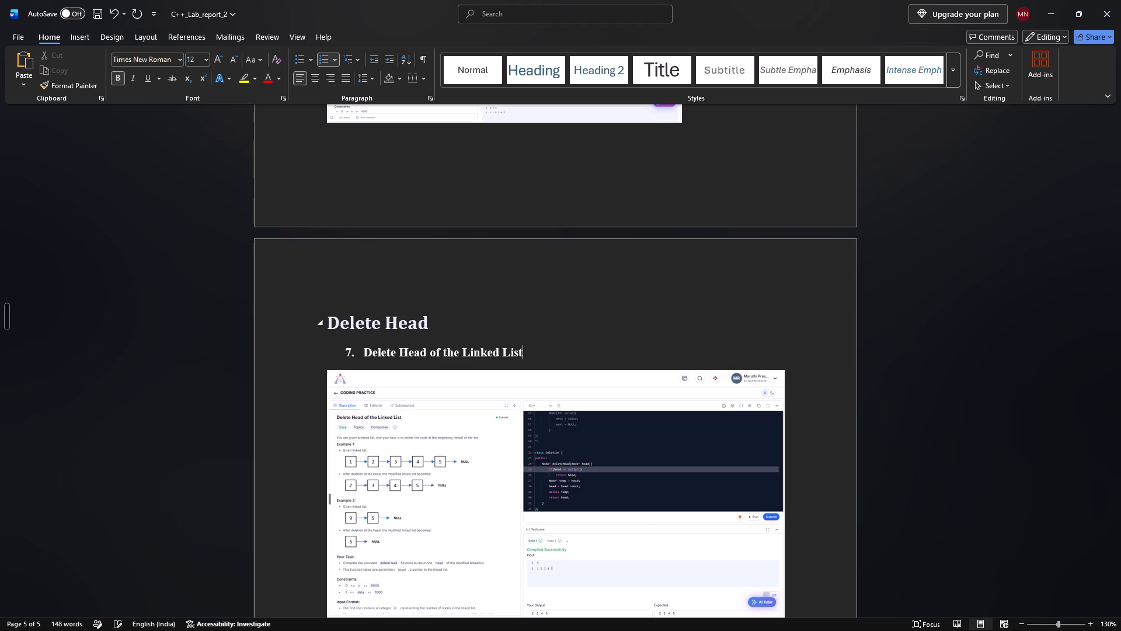
Delete the large pasted "Delete Head" heading and the empty line above numbered heading 7.
key("Up")
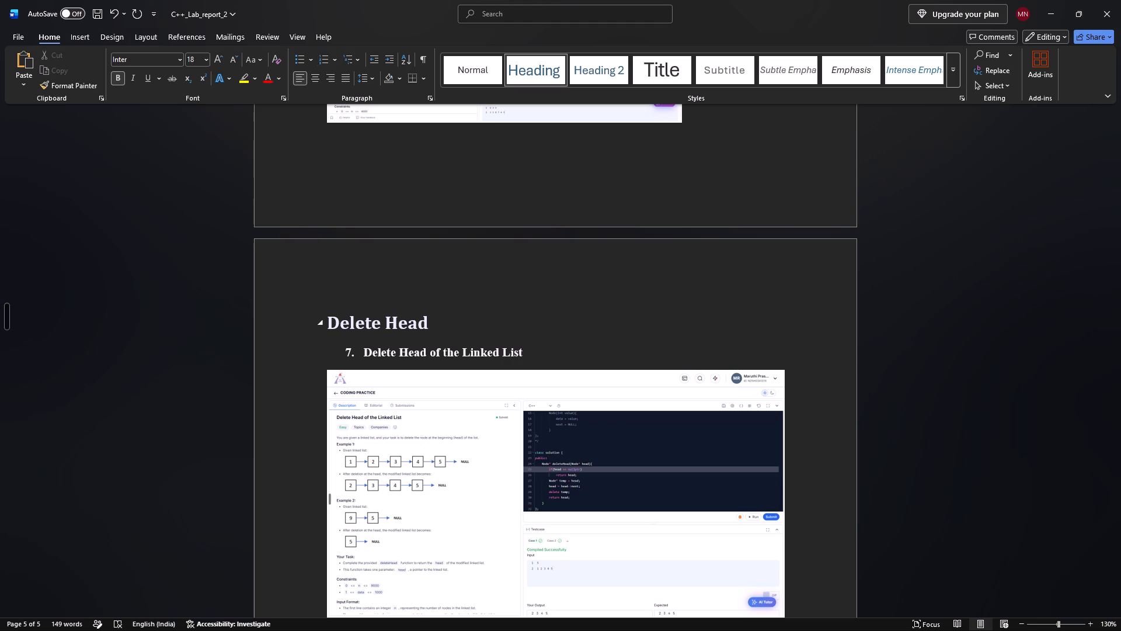
key("ctrl+BackSpace")
key("ctrl+BackSpace")
key("ctrl+BackSpace")
key("BackSpace")
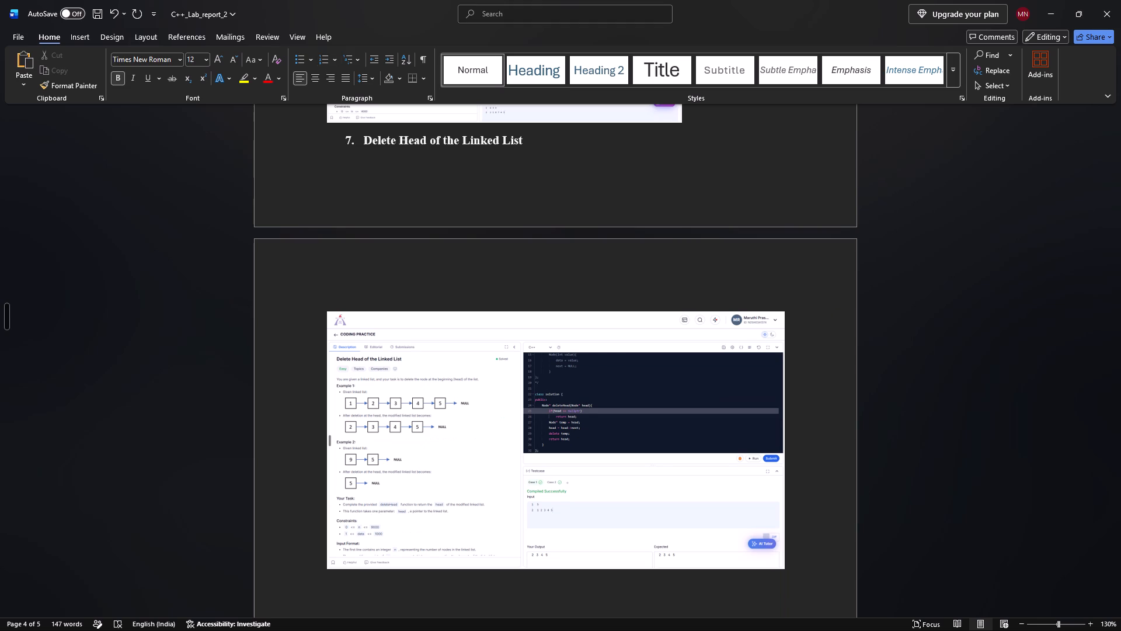
Retype the number "7." before "Delete Head of the Linked List" and move that heading onto the next page, directly above its screenshot.
key("Right")
key("Return")
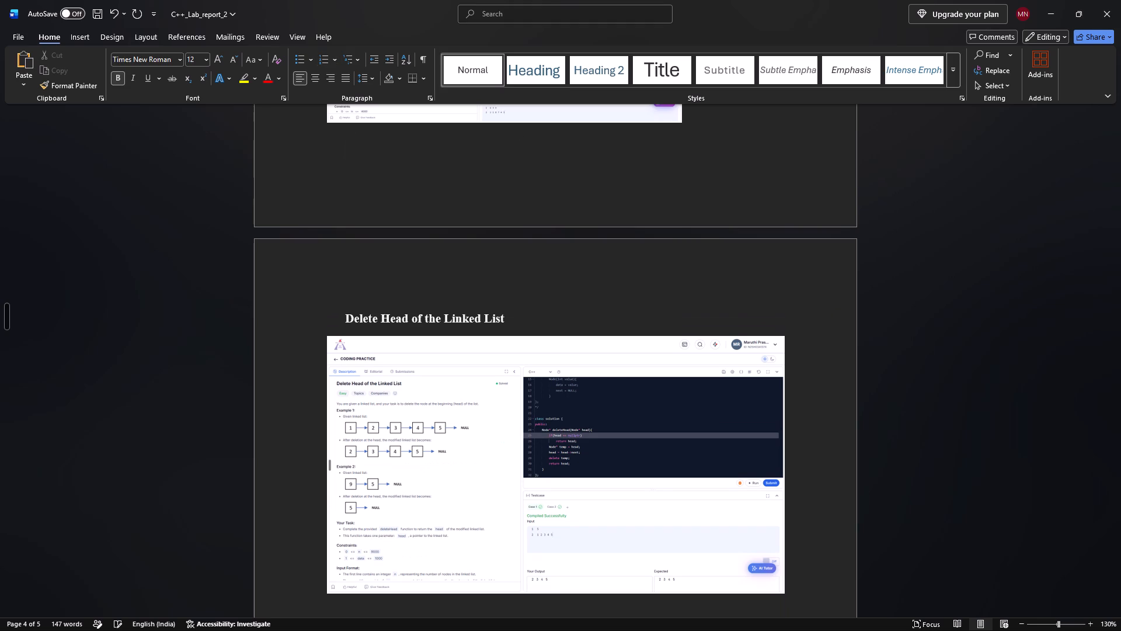
key("BackSpace")
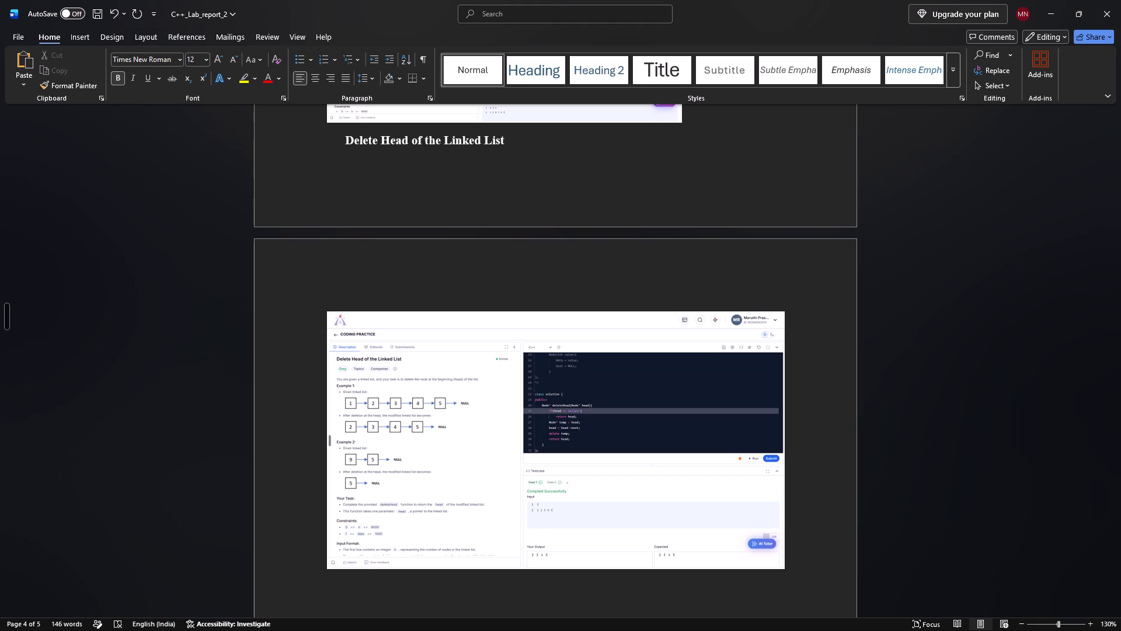
type("7.")
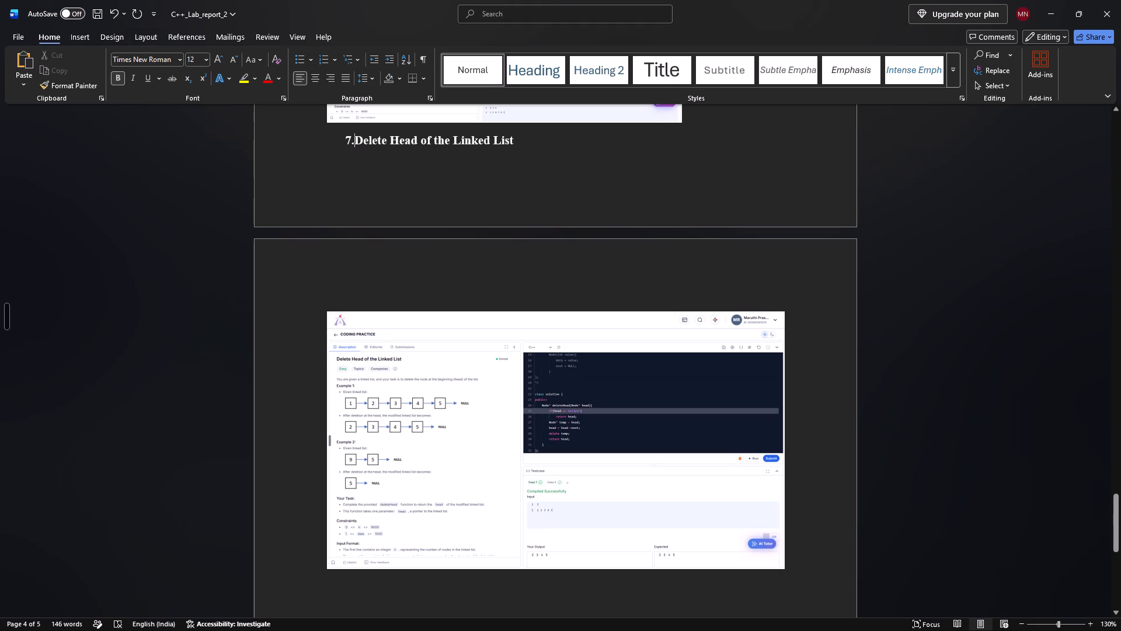
left_click(696, 120)
key("Return")
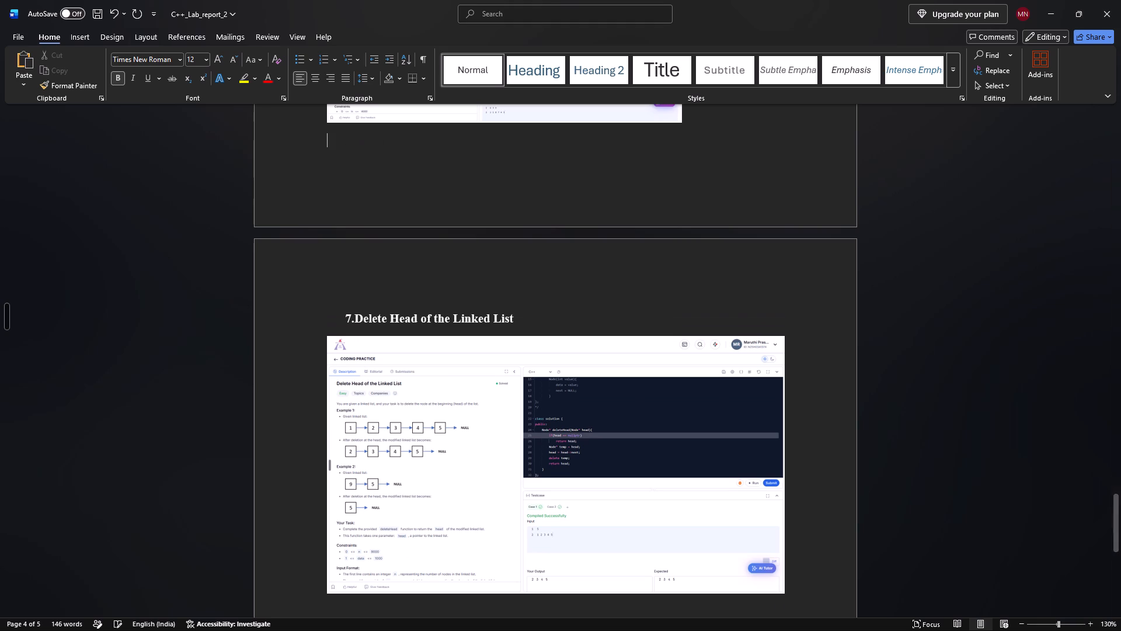
Shrink the Delete Head of the Linked List screenshot under heading 7, keeping its proportions.
scroll(648, 347, "down", 2)
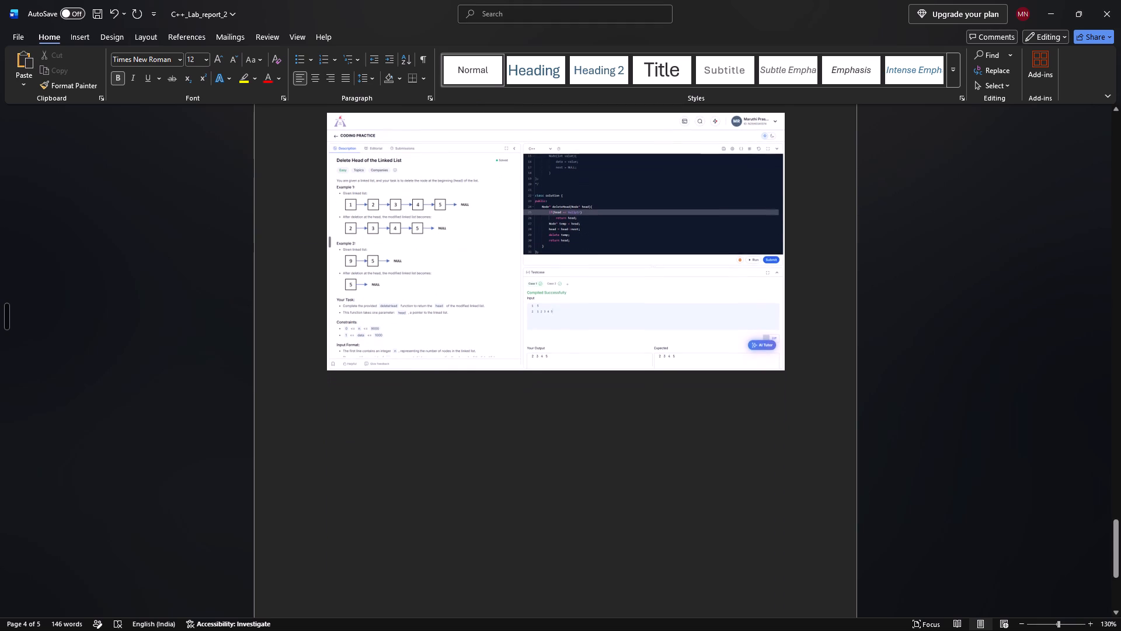
left_click(662, 337)
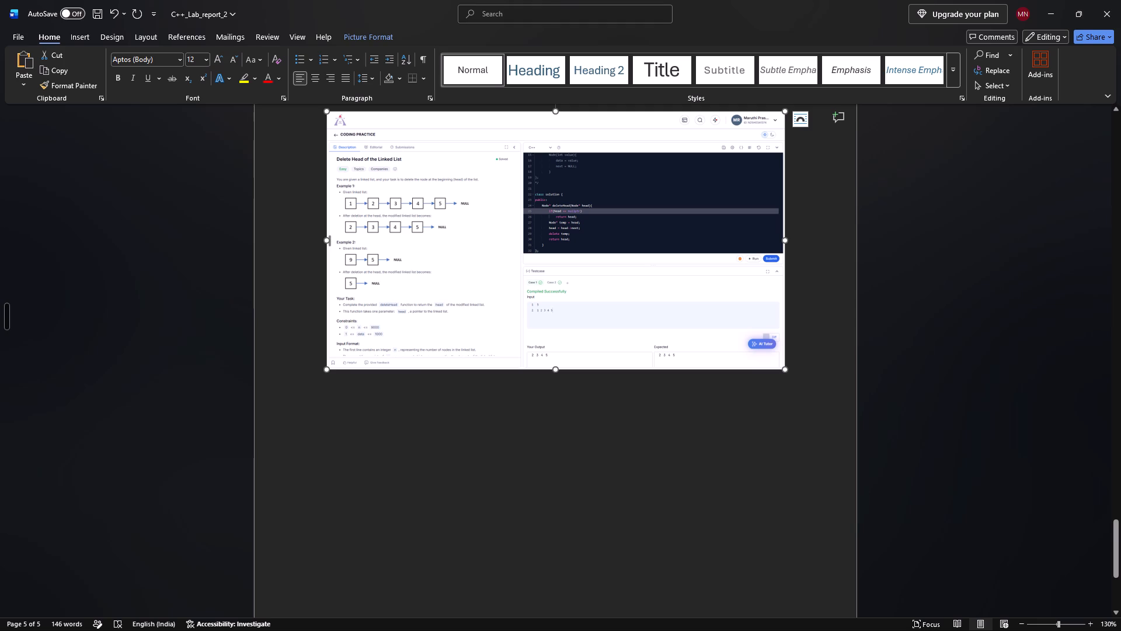
left_click_drag(328, 369, 387, 335)
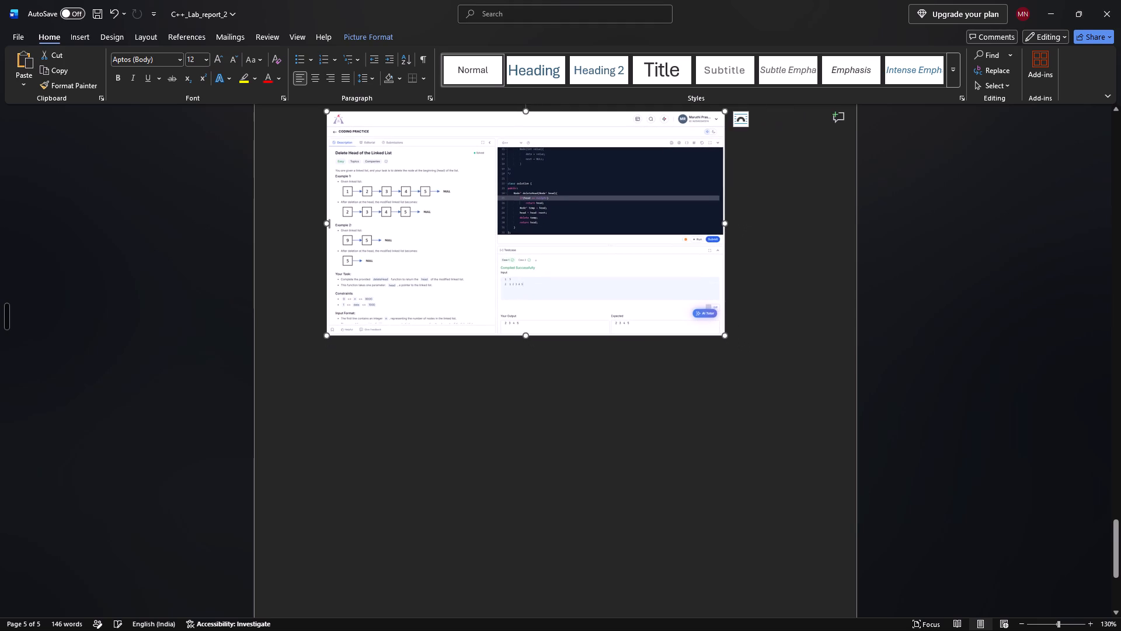
Append " - Linked List" to heading 6, "Insert before a Node with Value 'x'".
scroll(416, 408, "up", 5)
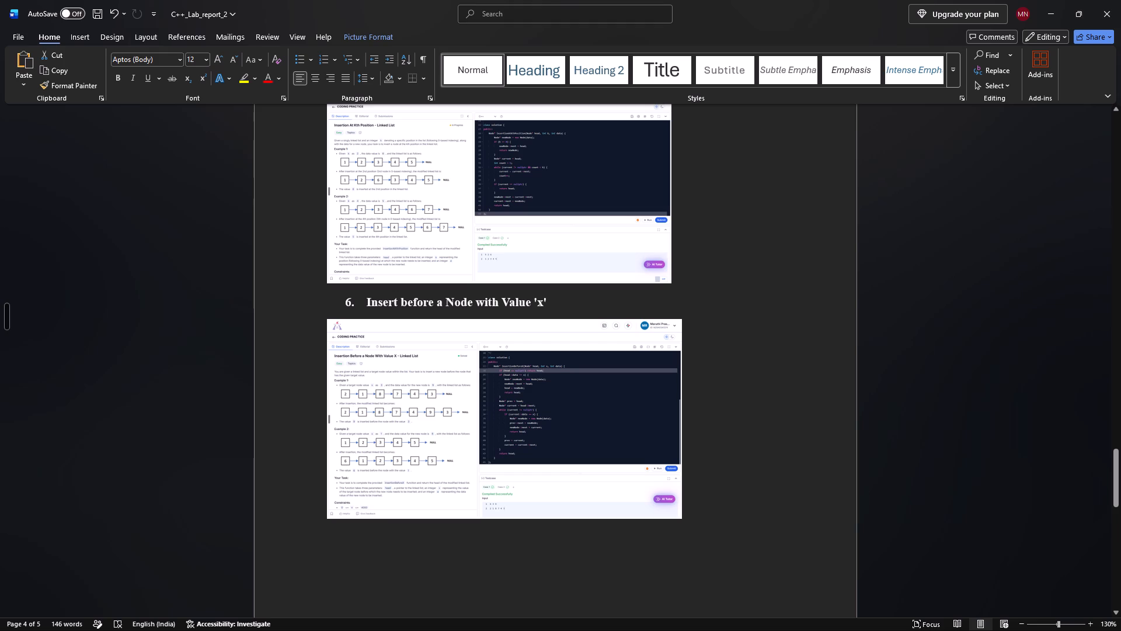
left_click(553, 301)
key("space")
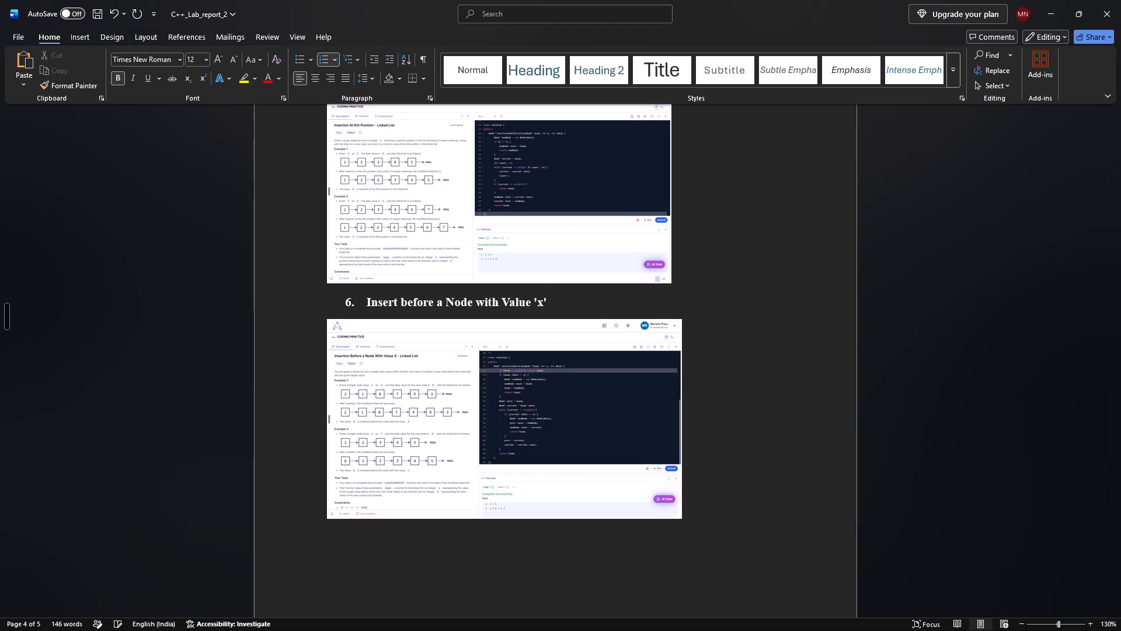
type("-Linked List")
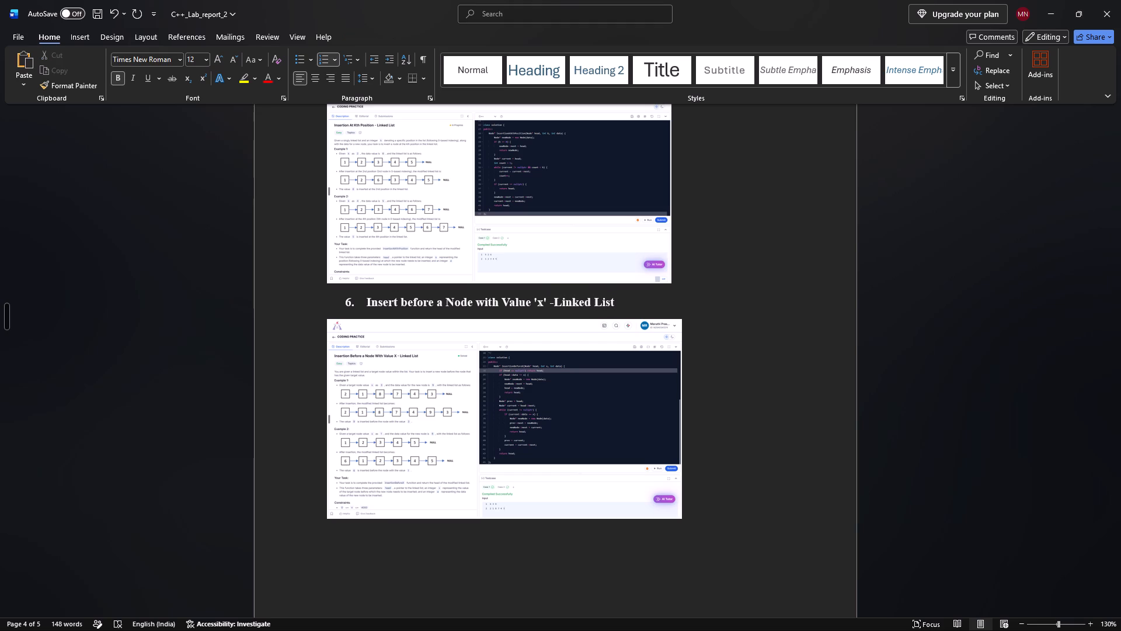
left_click(553, 302)
key("space")
key("space")
Append " – Linked List" to heading 5, "Insert at the Kth Position".
scroll(553, 302, "up", 2)
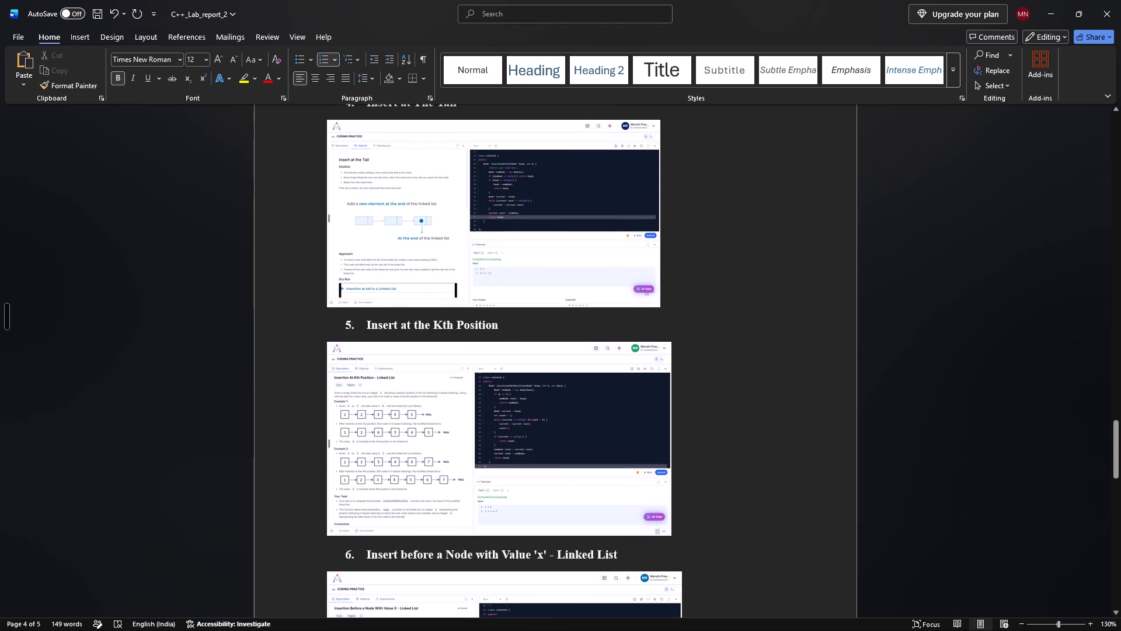
left_click(514, 325)
key("space")
type("- Linked List")
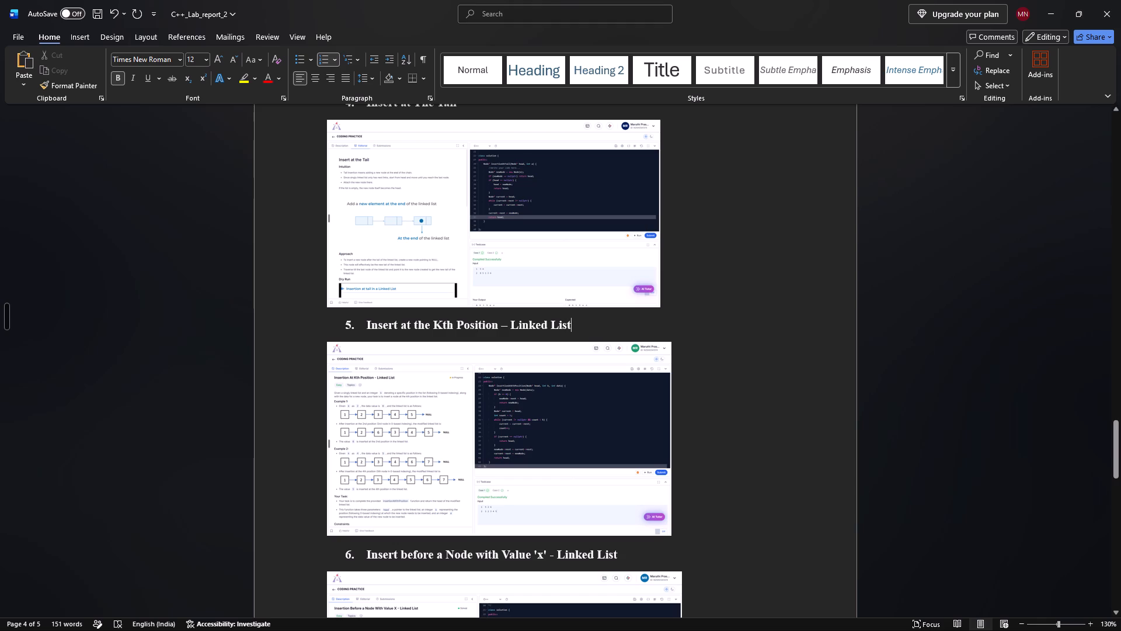
Append " – Linked List" to heading 3, "Insert at The Head".
scroll(467, 320, "up", 2)
left_click(467, 320)
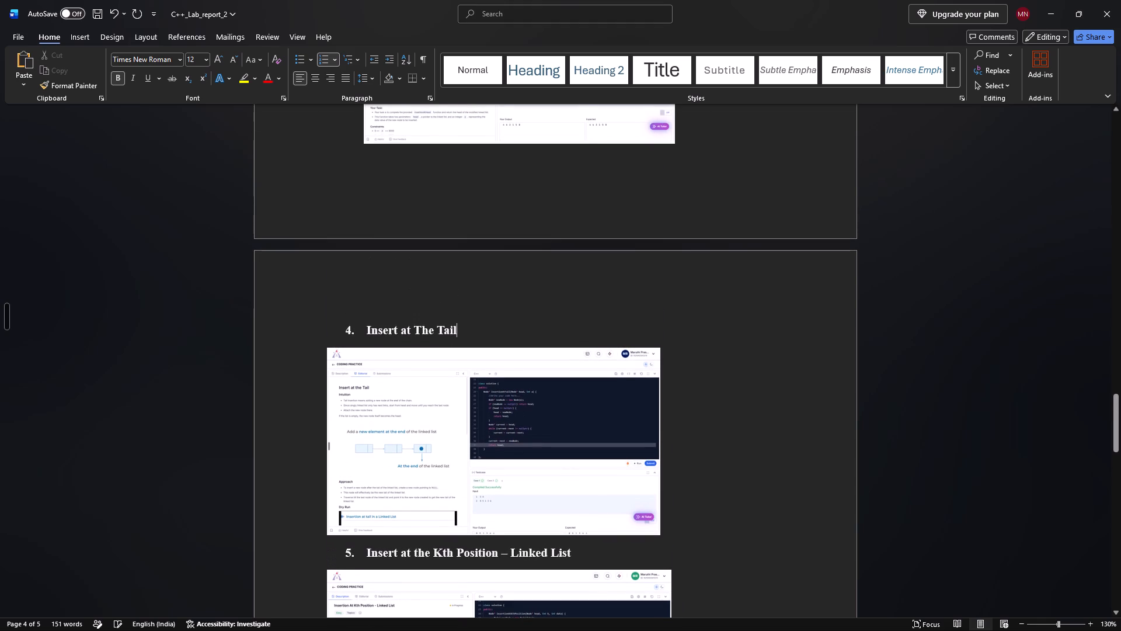
scroll(467, 320, "up", 2)
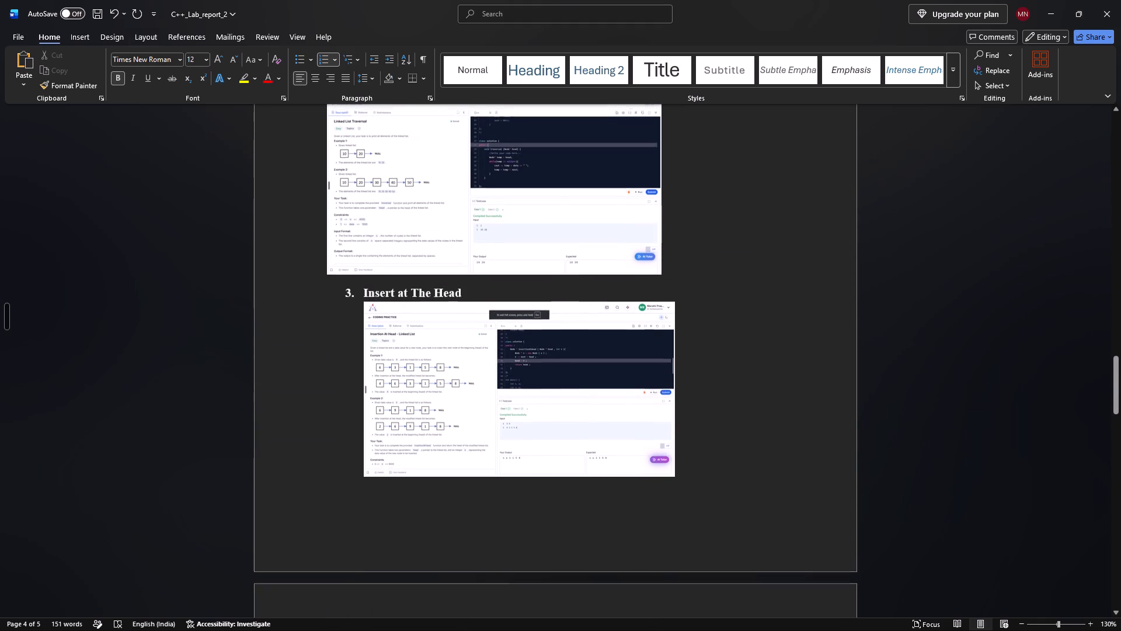
scroll(467, 320, "up", 1)
left_click(472, 287)
key("space")
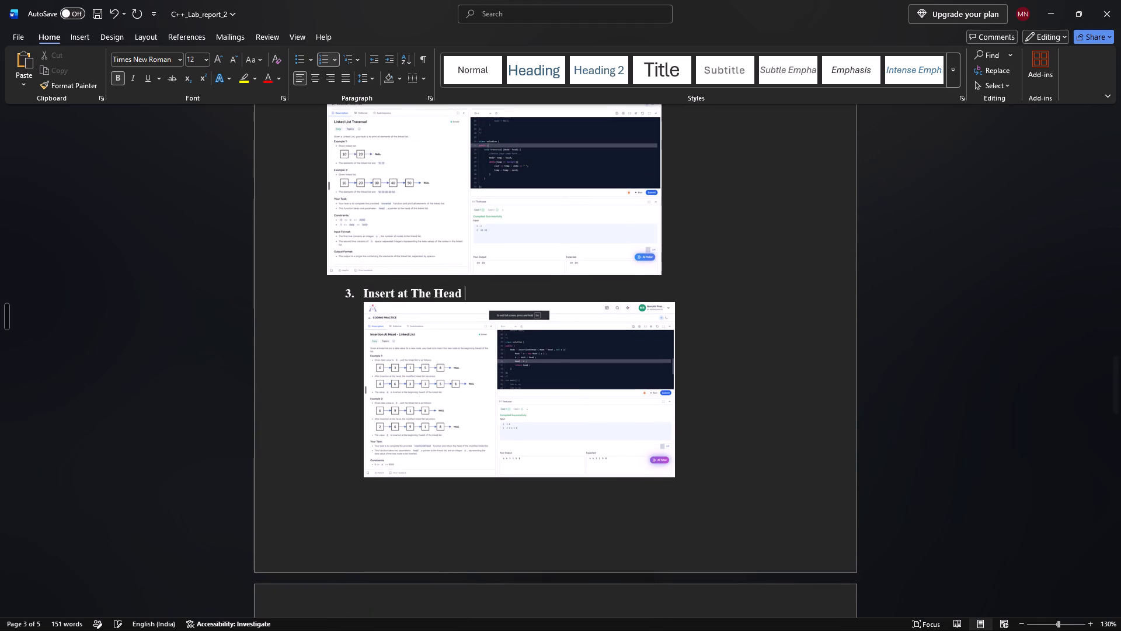
type("- Linked List")
Enlarge the screenshot under heading 3, "Insert at The Head – Linked List", slightly.
scroll(429, 351, "down", 1)
left_click(452, 314)
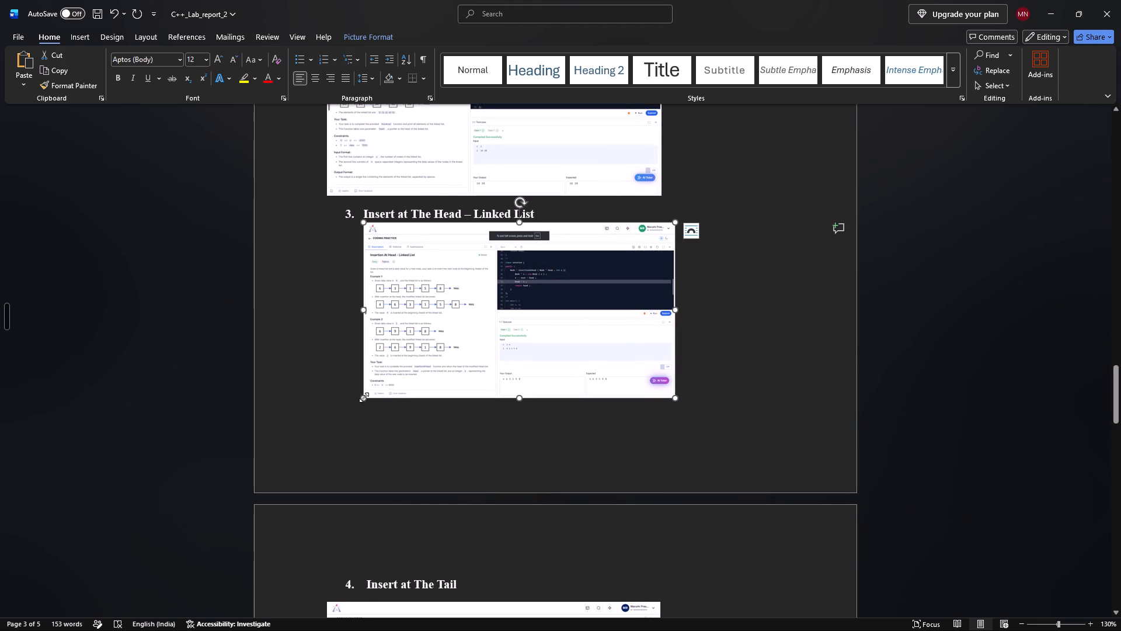
left_click_drag(364, 397, 340, 406)
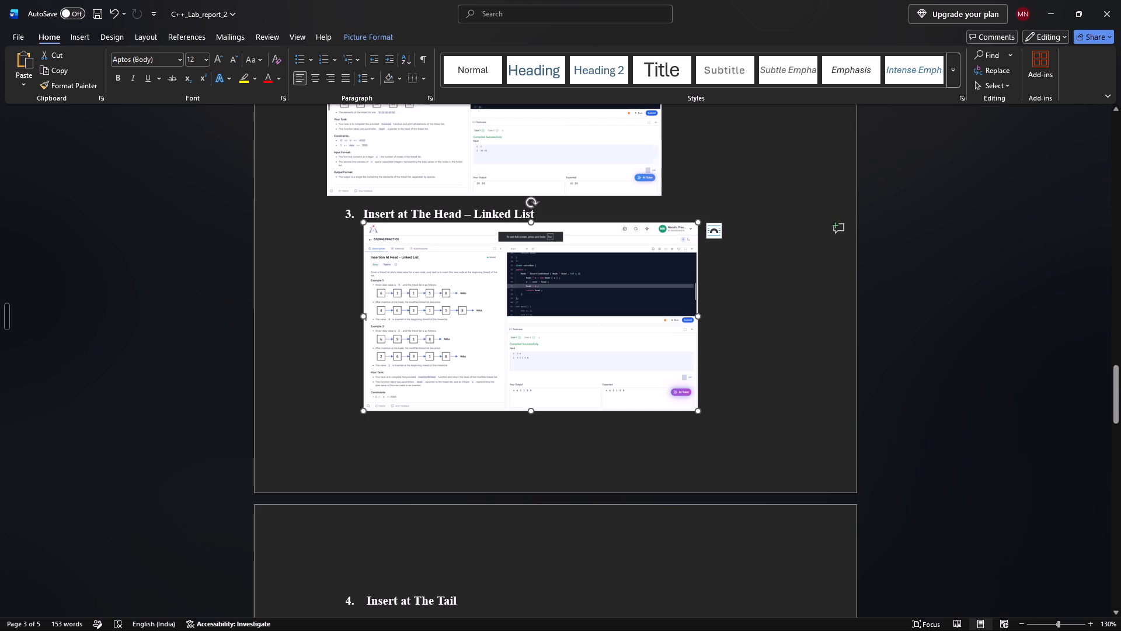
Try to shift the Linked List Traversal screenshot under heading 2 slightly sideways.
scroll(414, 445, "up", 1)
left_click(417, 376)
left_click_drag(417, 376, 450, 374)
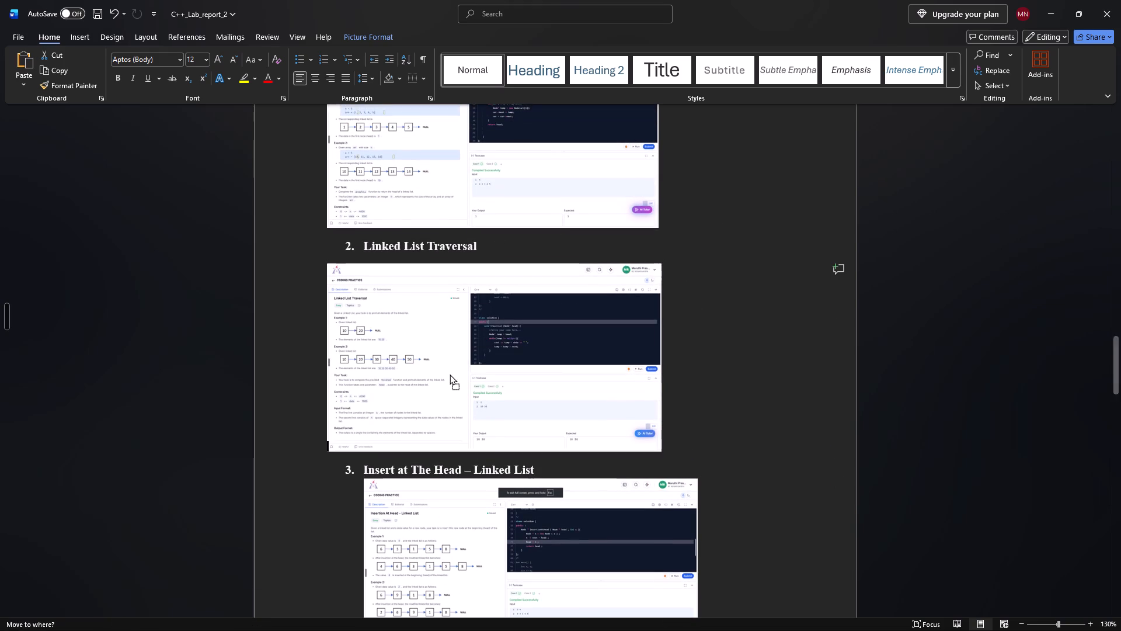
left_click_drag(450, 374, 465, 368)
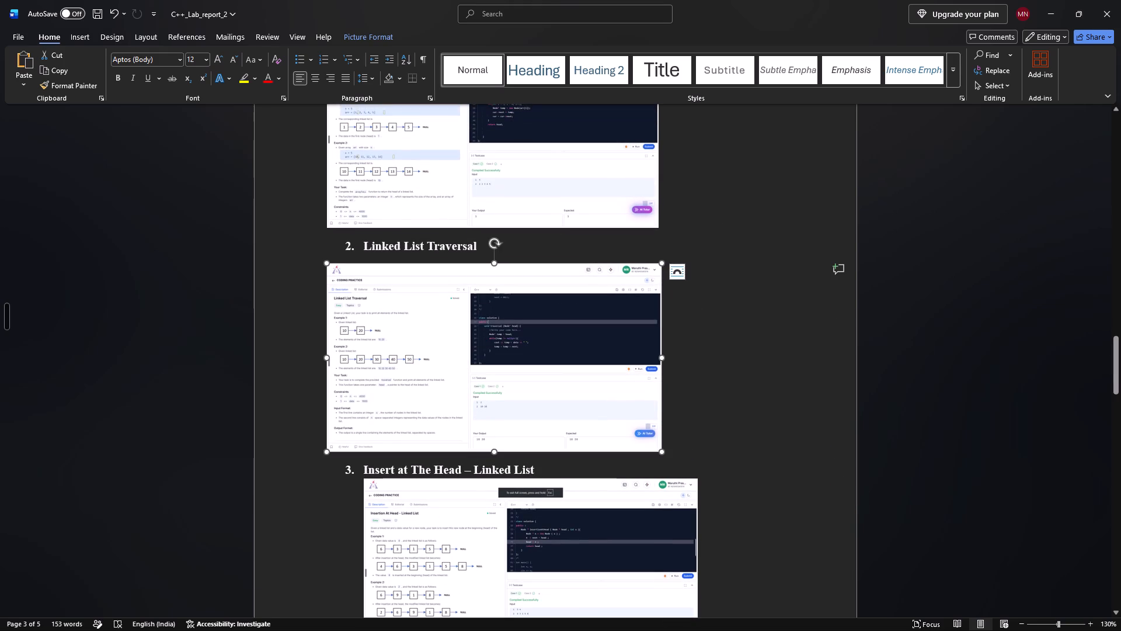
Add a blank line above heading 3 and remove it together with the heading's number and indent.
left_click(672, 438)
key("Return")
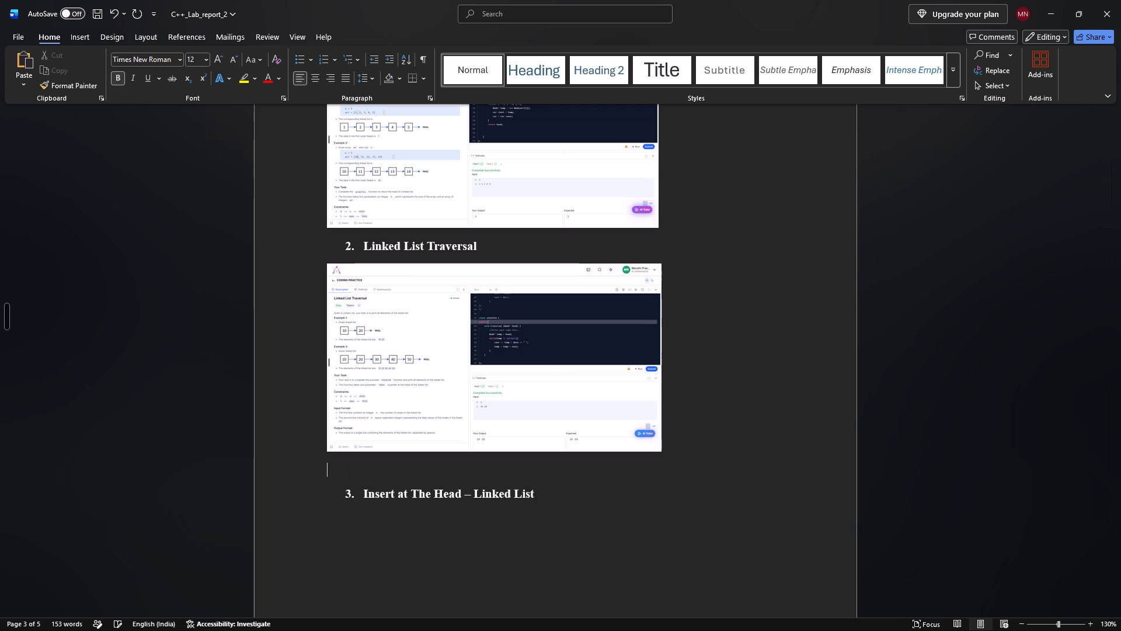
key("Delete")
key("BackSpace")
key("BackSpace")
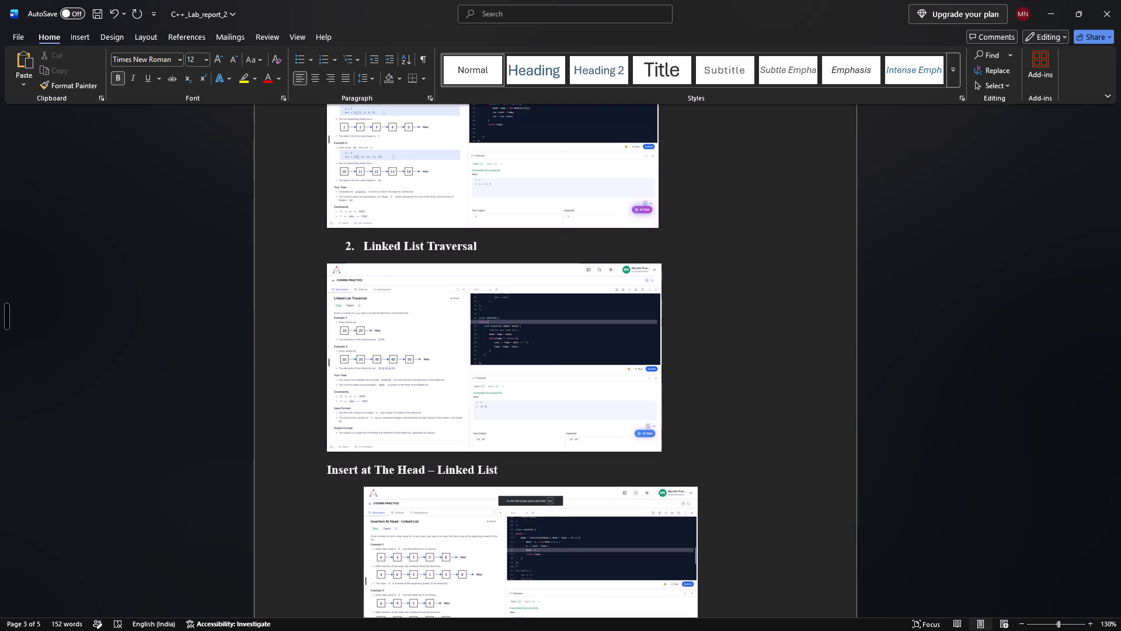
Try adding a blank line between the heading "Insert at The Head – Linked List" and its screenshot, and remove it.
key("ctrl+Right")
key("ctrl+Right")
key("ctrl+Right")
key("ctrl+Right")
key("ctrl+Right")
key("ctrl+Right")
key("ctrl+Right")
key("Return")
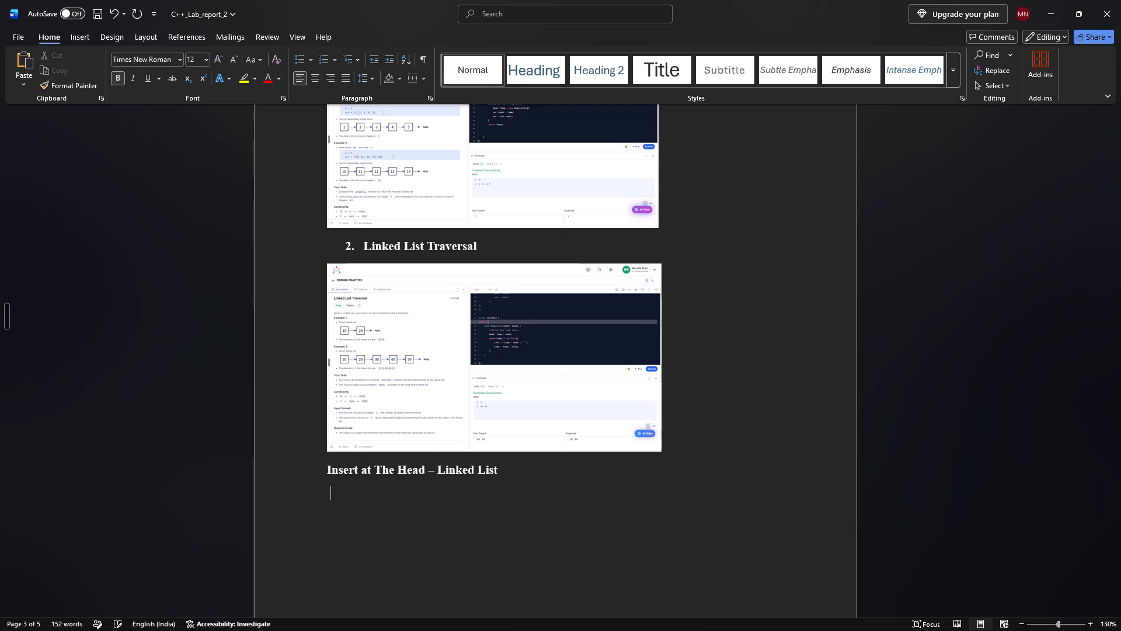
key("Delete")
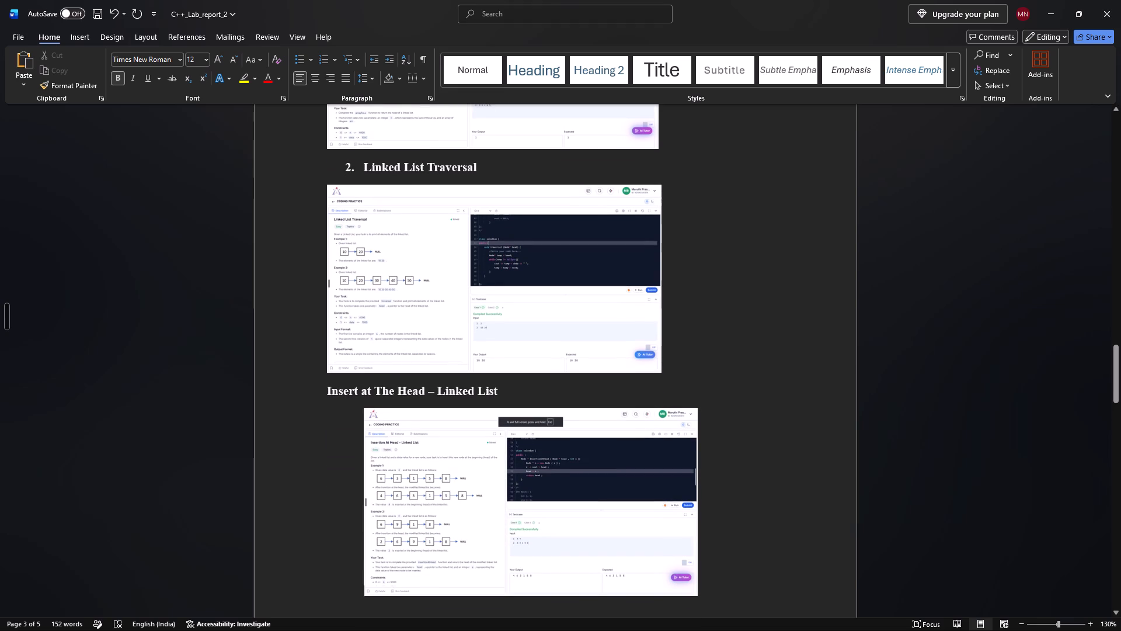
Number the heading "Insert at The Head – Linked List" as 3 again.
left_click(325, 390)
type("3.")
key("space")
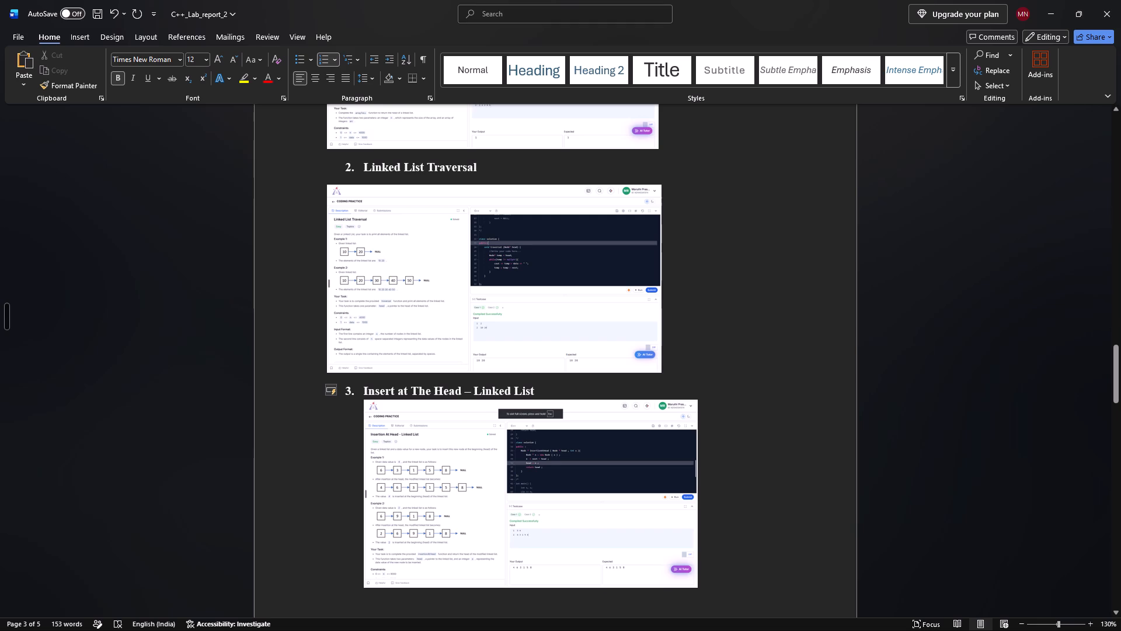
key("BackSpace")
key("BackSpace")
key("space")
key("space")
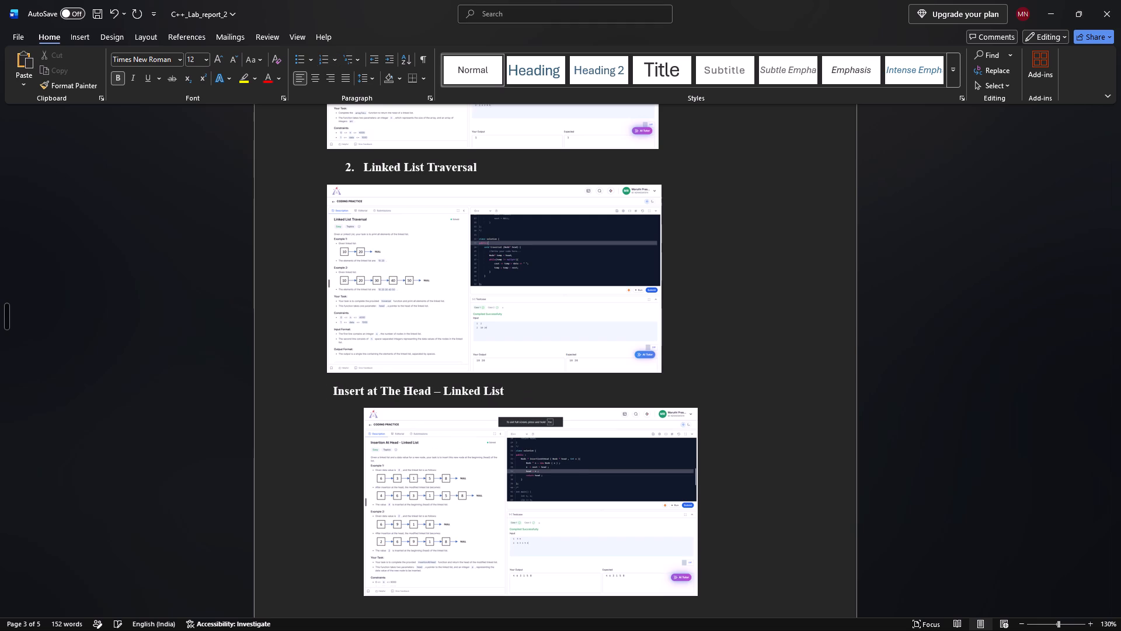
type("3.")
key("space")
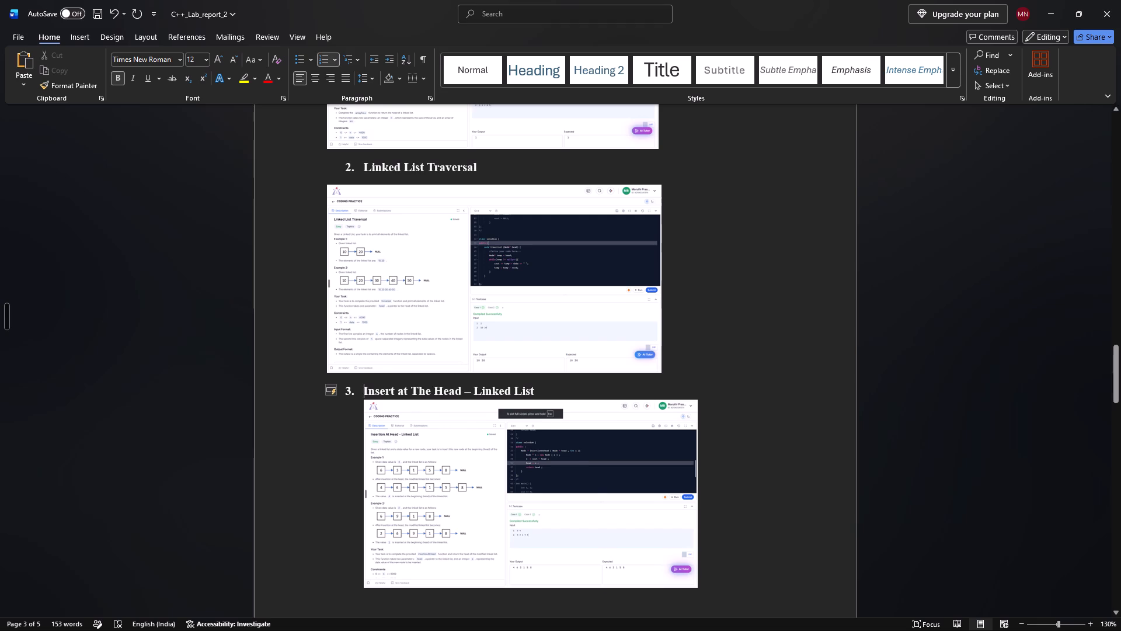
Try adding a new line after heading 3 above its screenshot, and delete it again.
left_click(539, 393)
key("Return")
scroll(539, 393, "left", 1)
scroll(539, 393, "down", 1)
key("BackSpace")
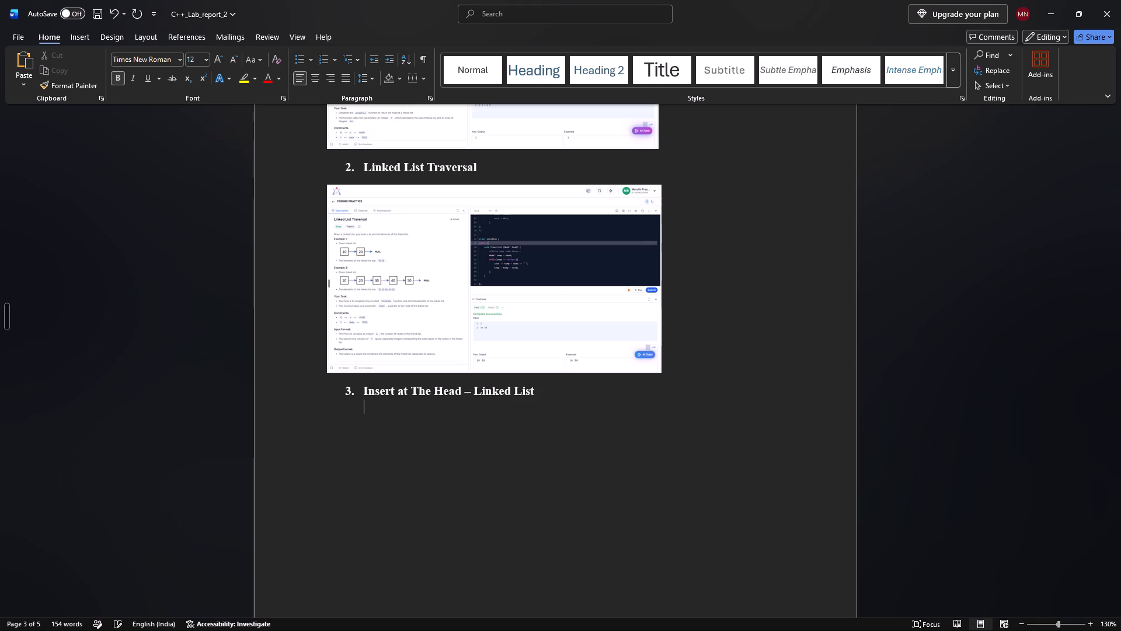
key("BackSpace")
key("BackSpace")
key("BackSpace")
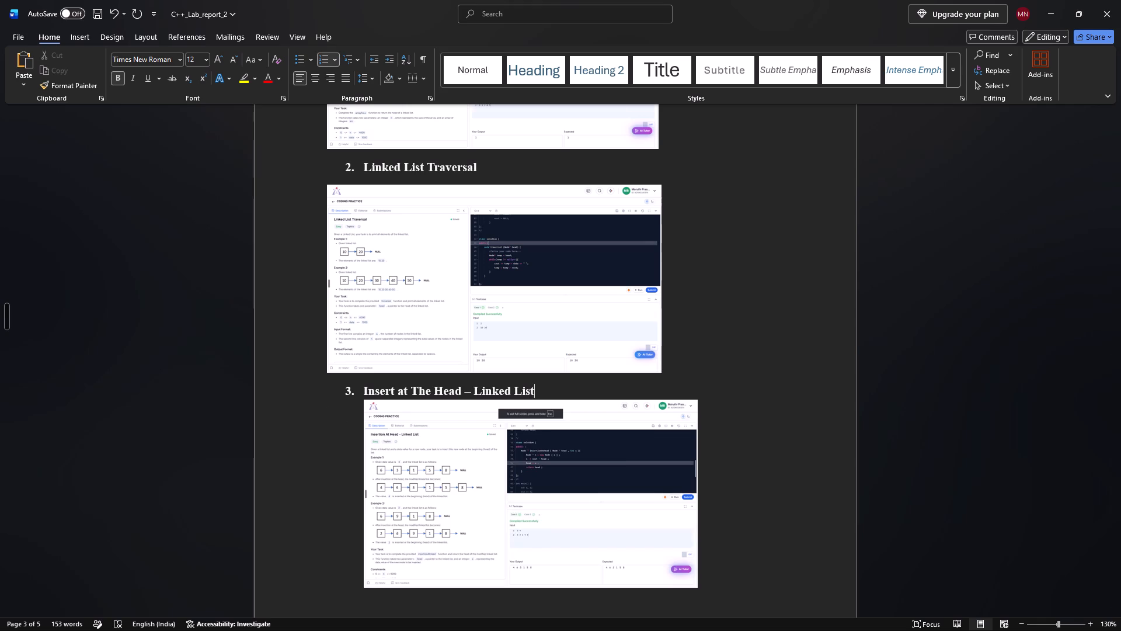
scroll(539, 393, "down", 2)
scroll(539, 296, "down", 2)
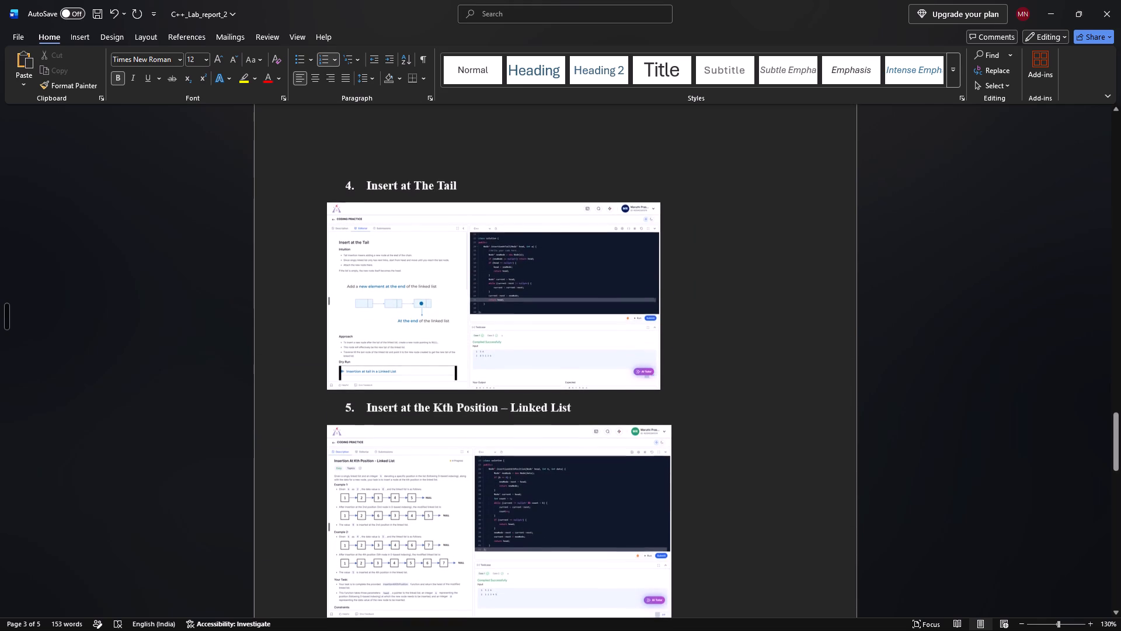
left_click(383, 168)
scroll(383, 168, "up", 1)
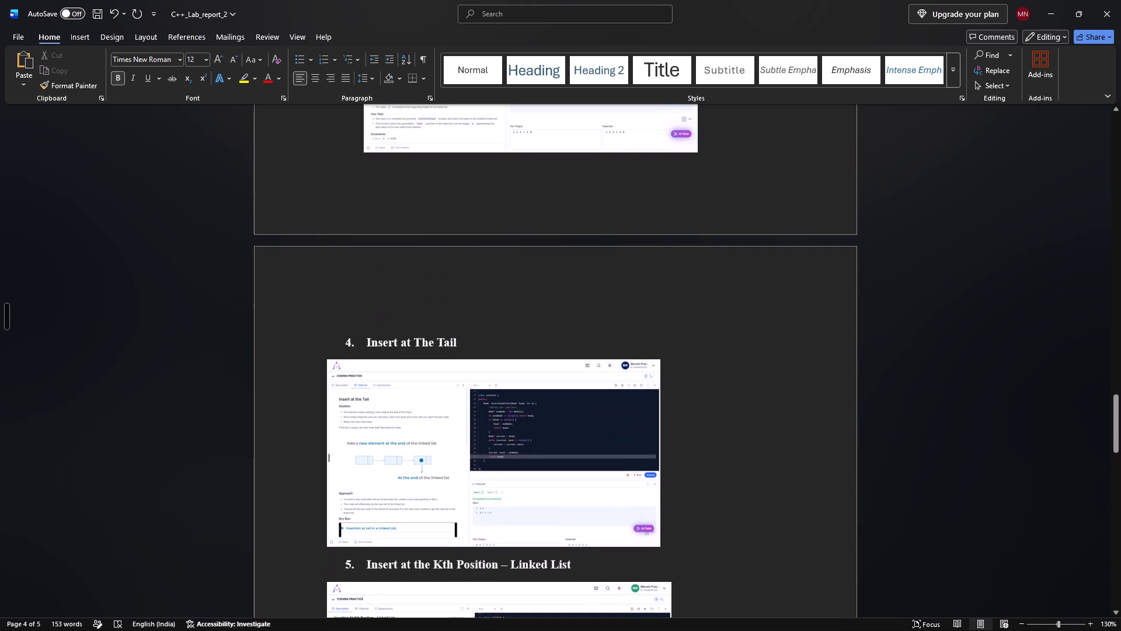
Remove the extra blank line above heading 4, "Insert at The Tail".
key("BackSpace")
key("BackSpace")
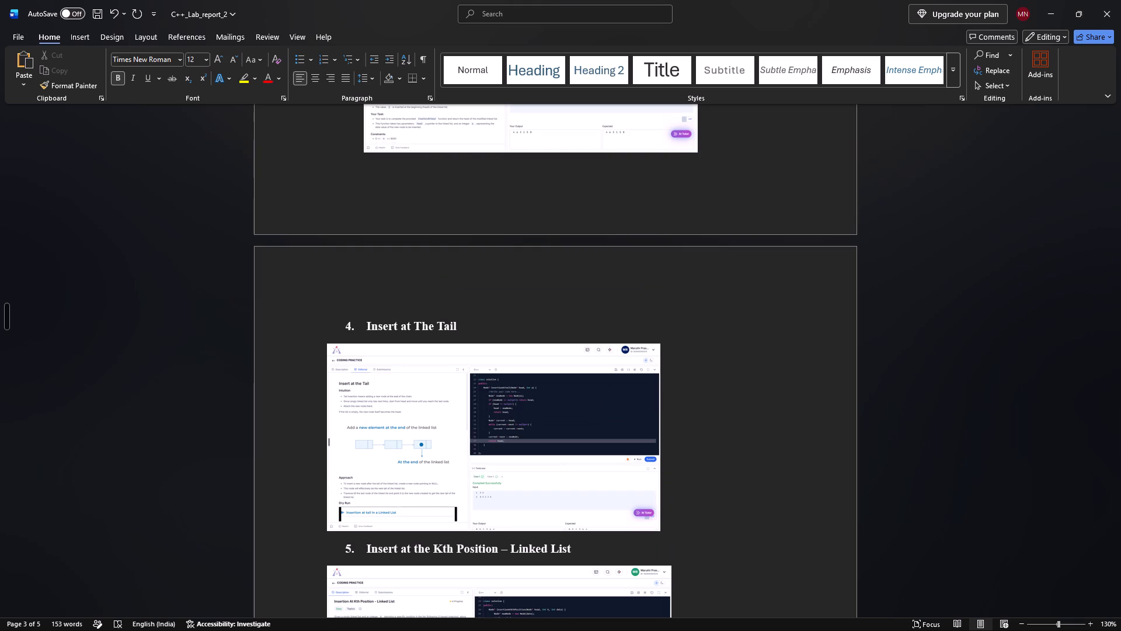
Start a new numbered heading line below the "Delete Head of the Linked List" screenshot by entering 8.
scroll(383, 168, "down", 2)
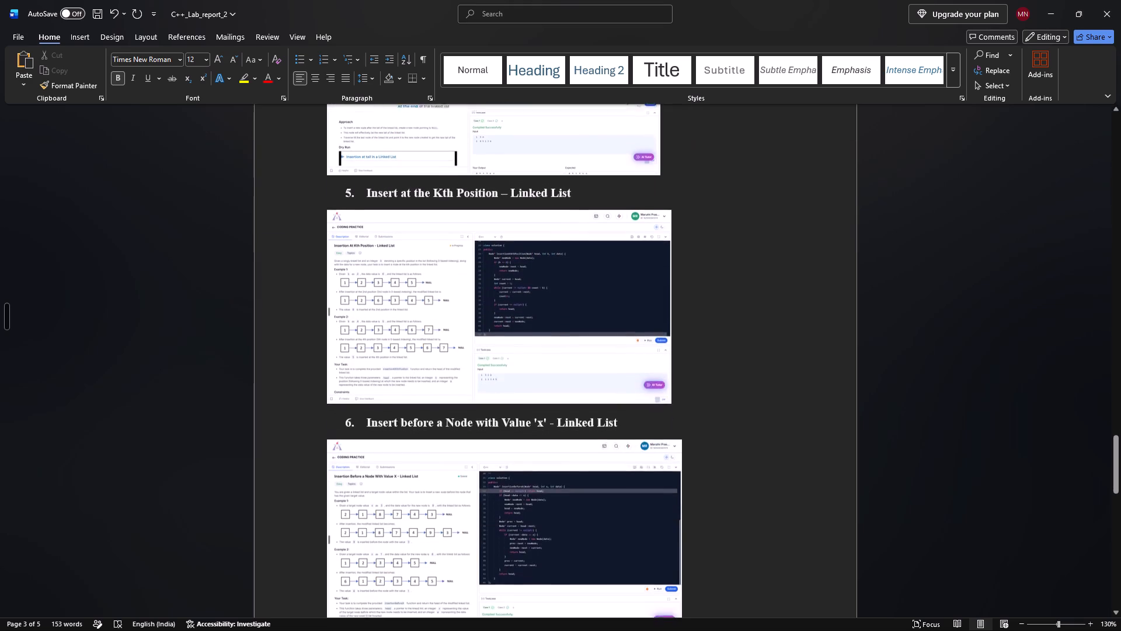
scroll(383, 168, "down", 7)
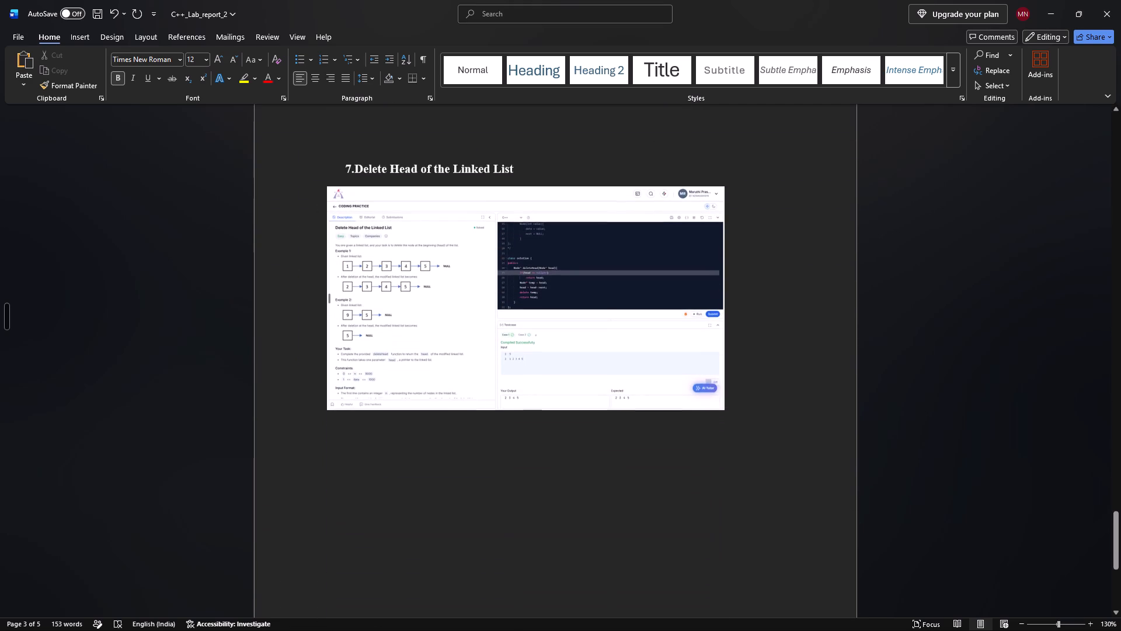
left_click(729, 390)
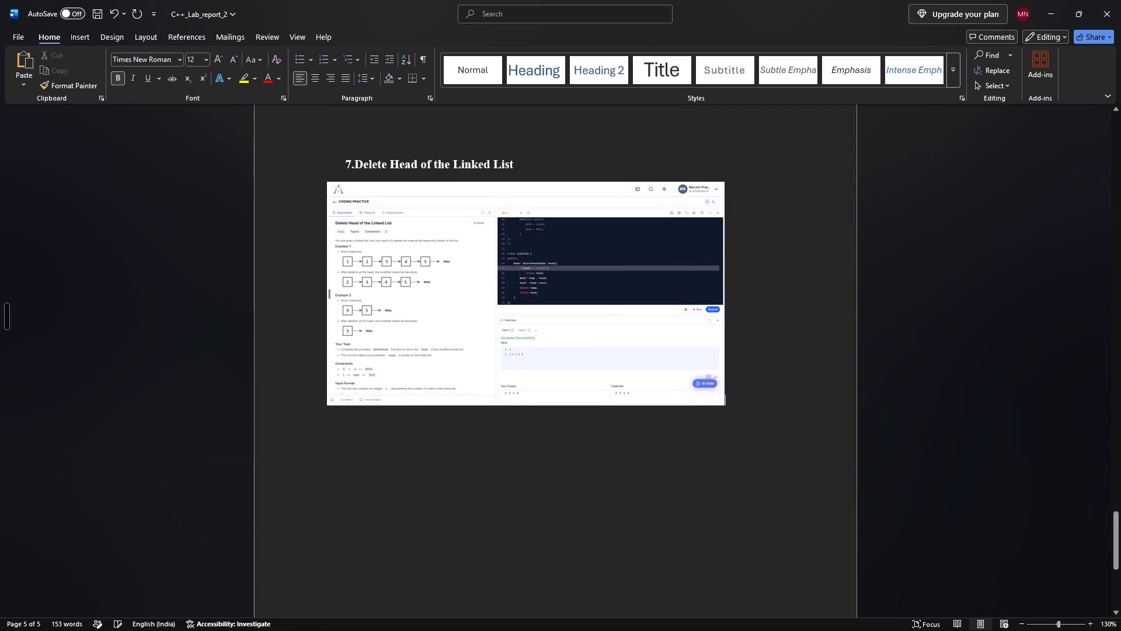
key("Return")
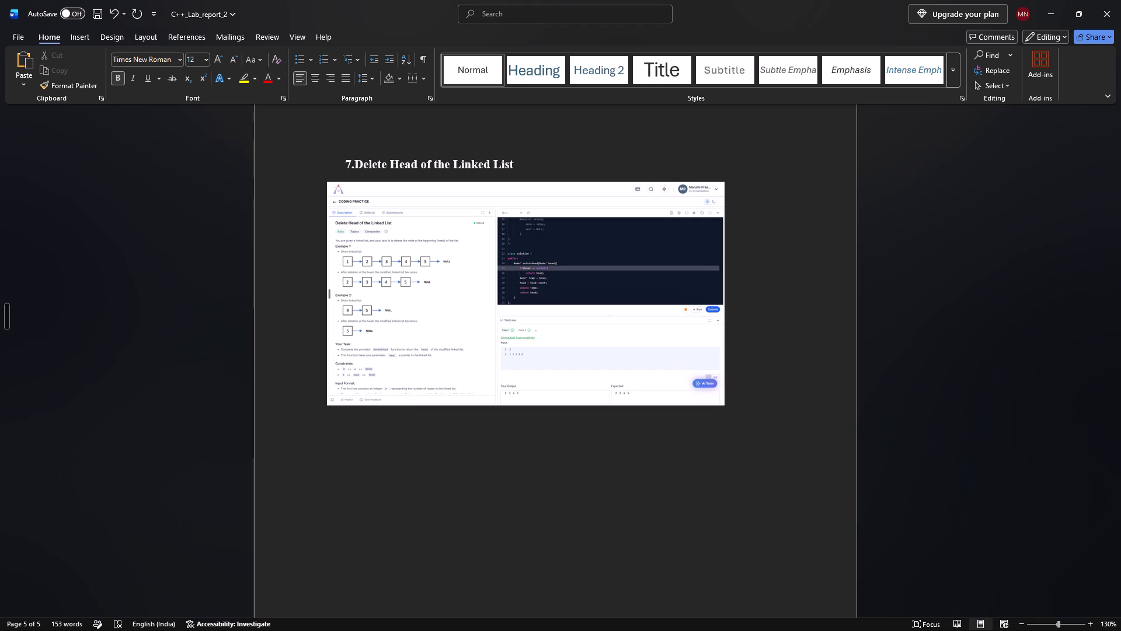
type("8.")
key("space")
Replace the manual number of "Delete Head of the Linked List" with automatic list number 7, and return to the empty item below its screenshot.
left_click(354, 164)
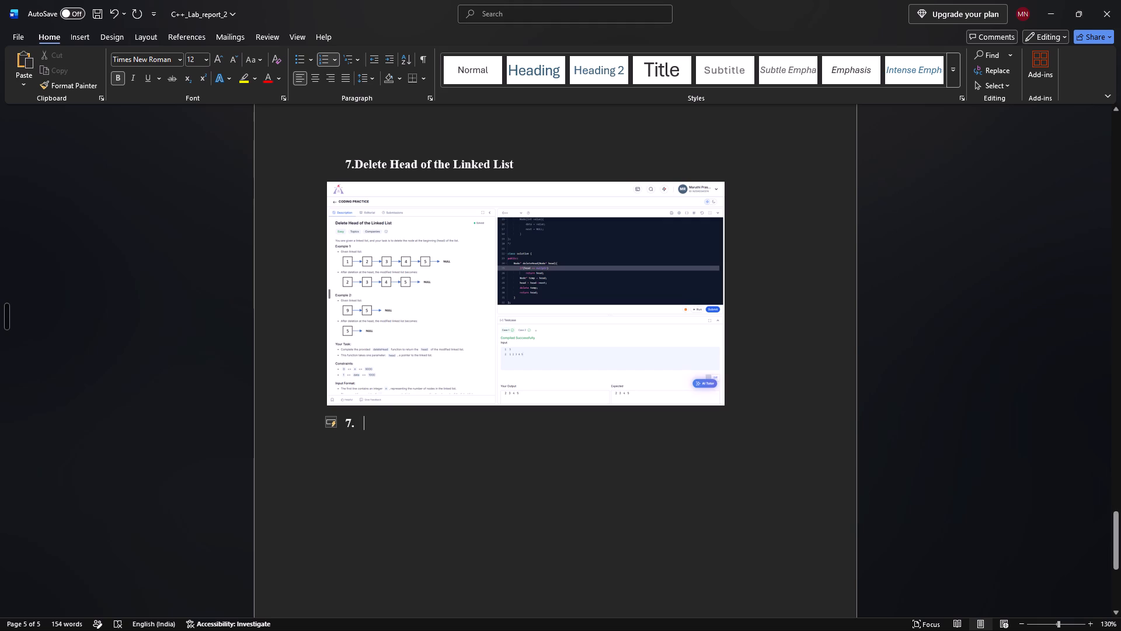
key("BackSpace")
key("BackSpace")
key("BackSpace")
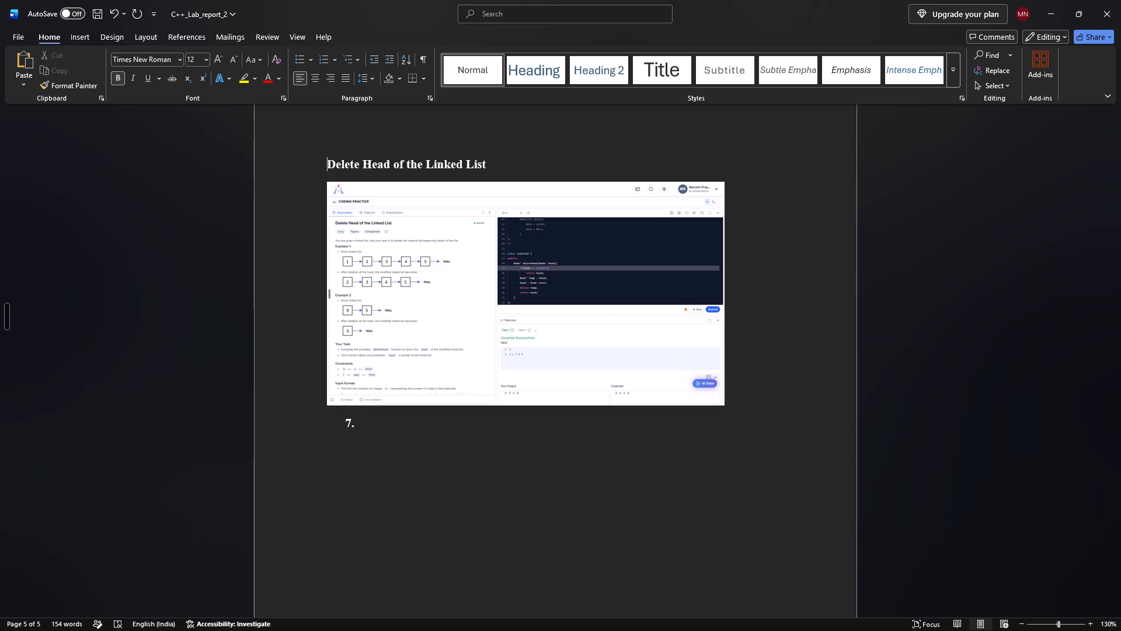
key("BackSpace")
key("Return")
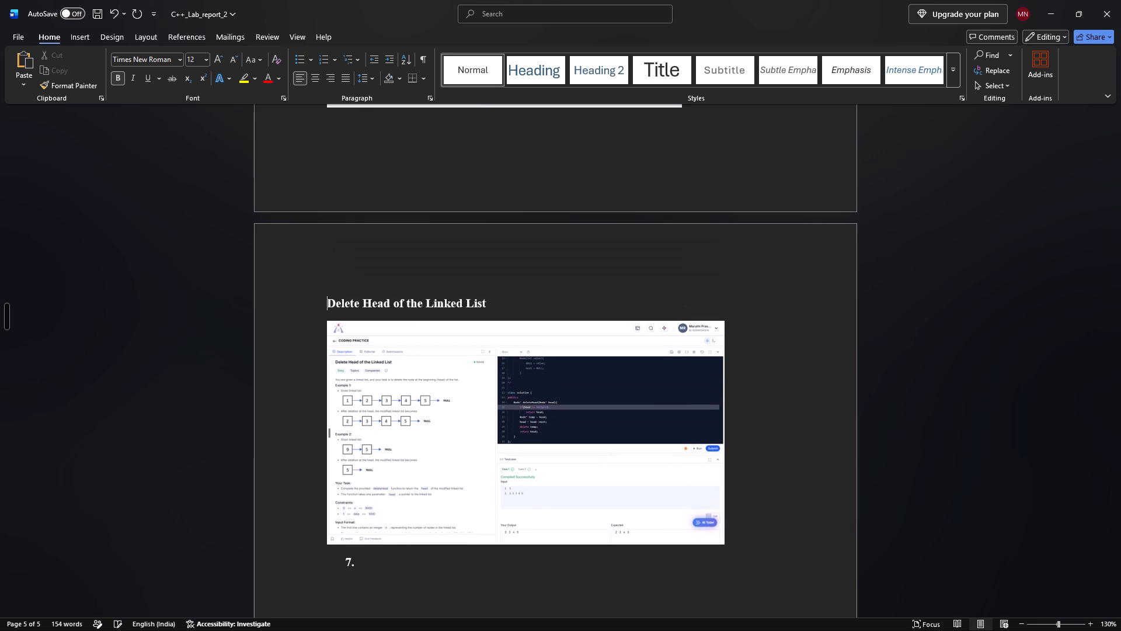
type("7.")
key("space")
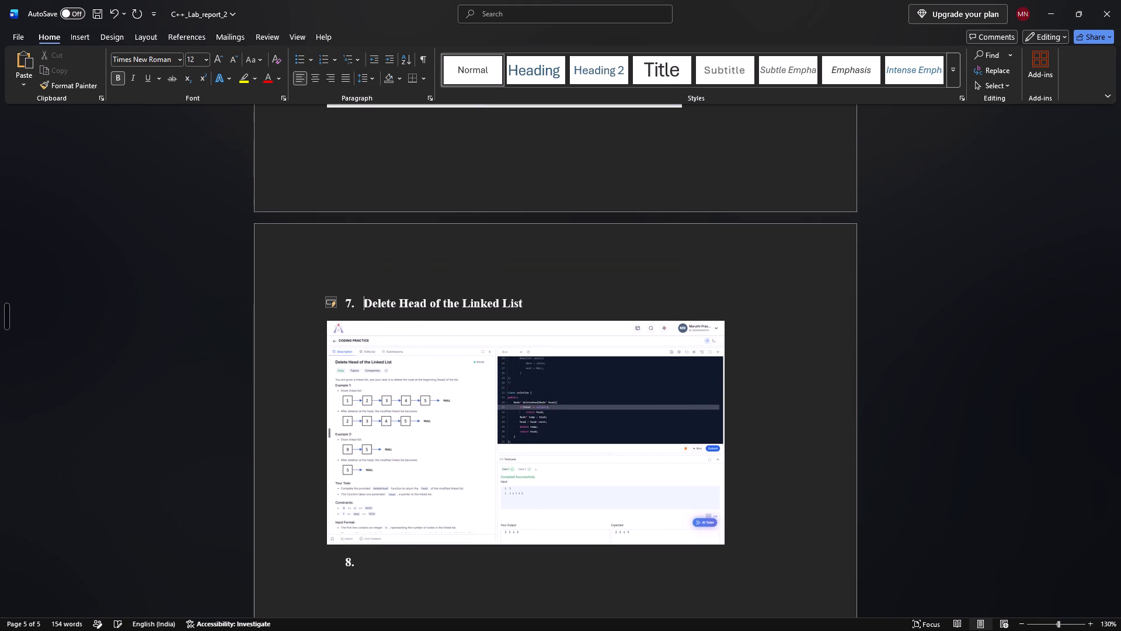
left_click(365, 561)
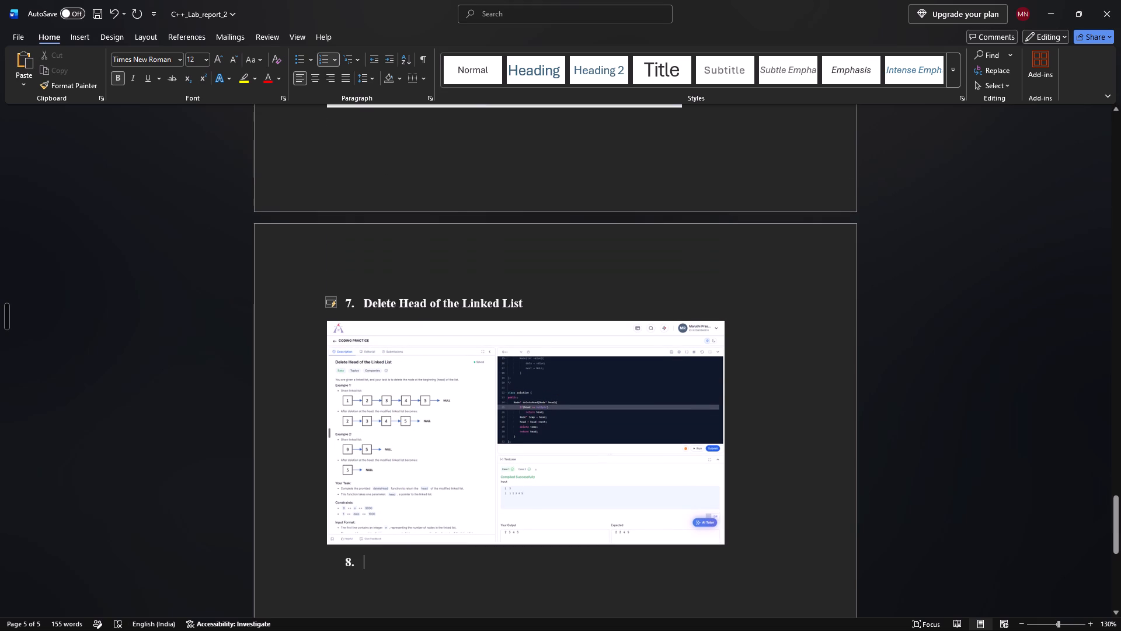
Remove the empty item below the "Delete Head of the Linked List" screenshot and start a new heading line there with number 8.
key("BackSpace")
key("BackSpace")
key("BackSpace")
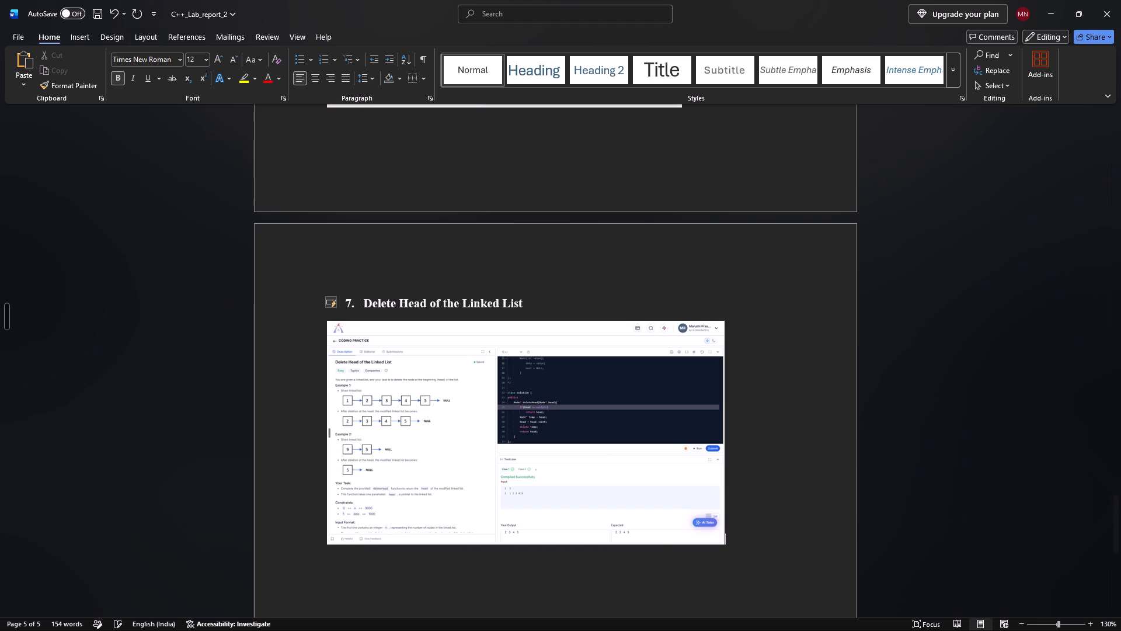
key("Return")
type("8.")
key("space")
Switch to the coding-practice site in Chrome, go back to the question list and open the "Delete Tail of the Linked List" problem.
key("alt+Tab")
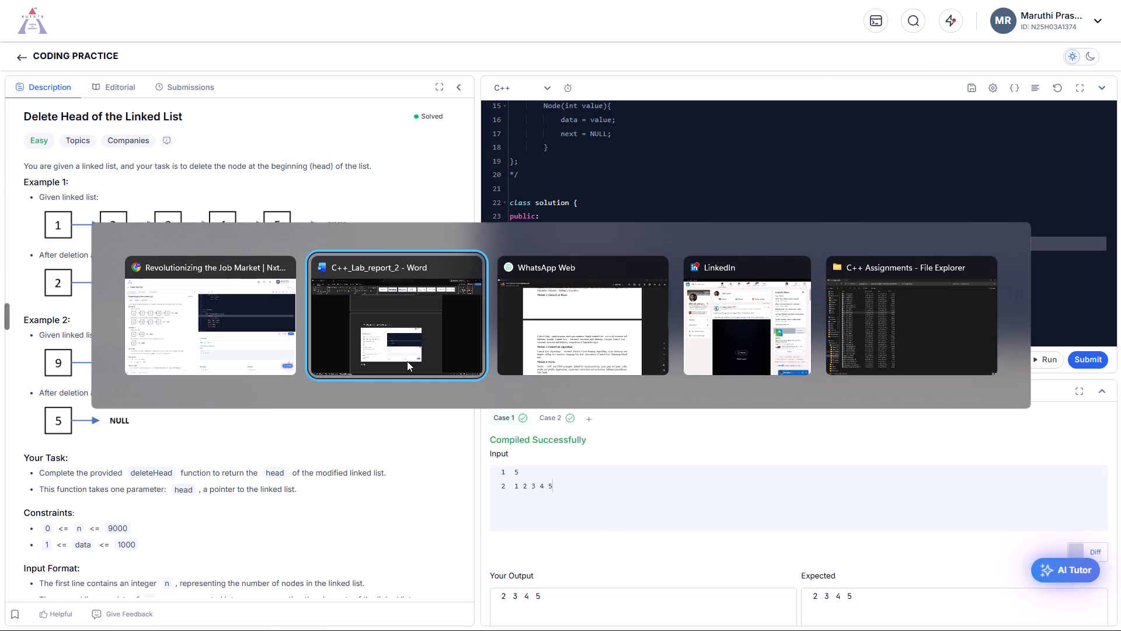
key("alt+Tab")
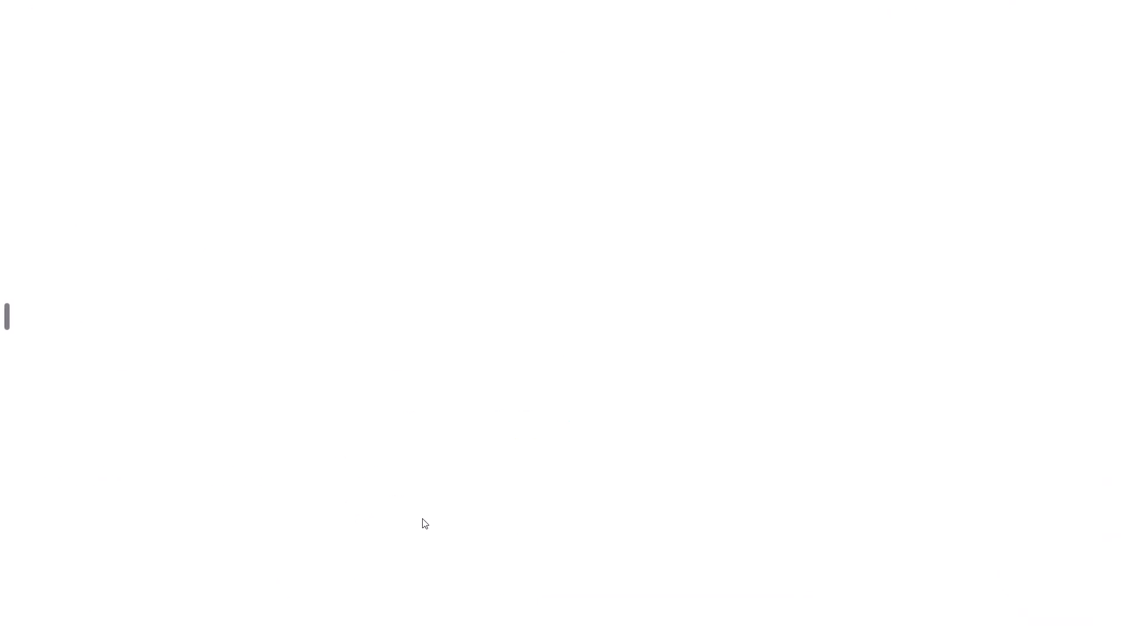
scroll(277, 505, "right", 1)
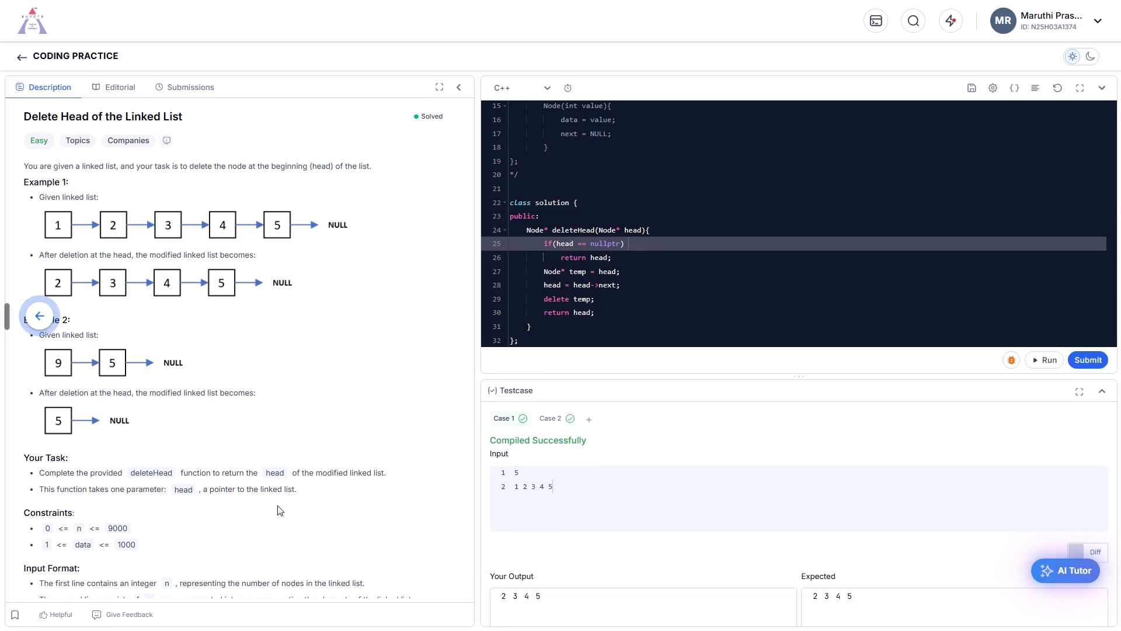
scroll(277, 505, "right", 1)
scroll(224, 539, "right", 4)
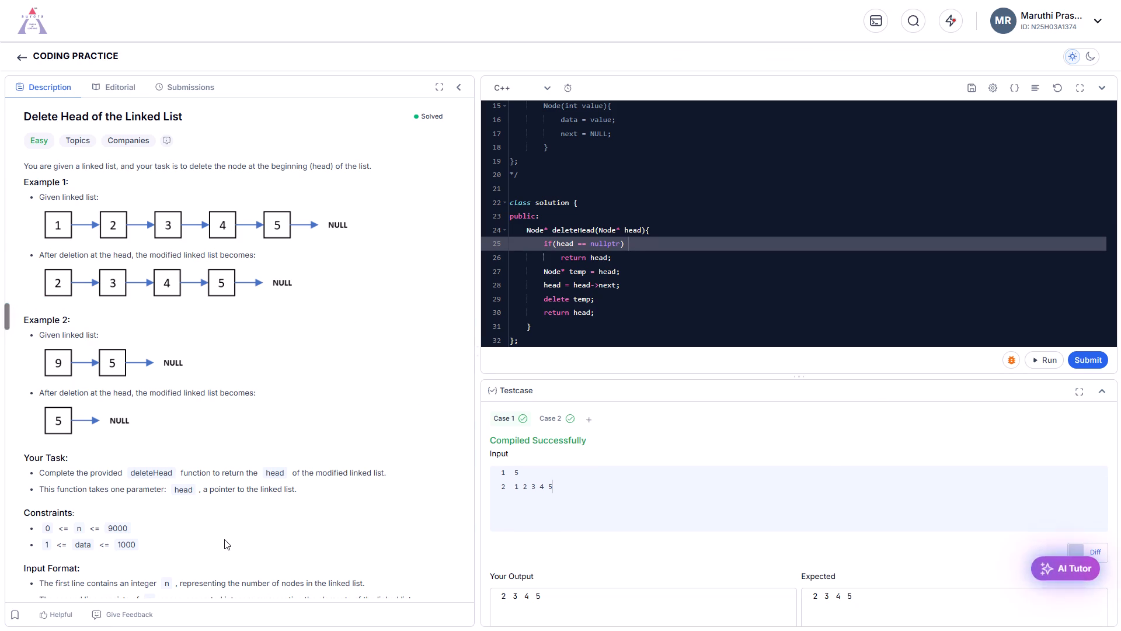
scroll(224, 539, "right", 9)
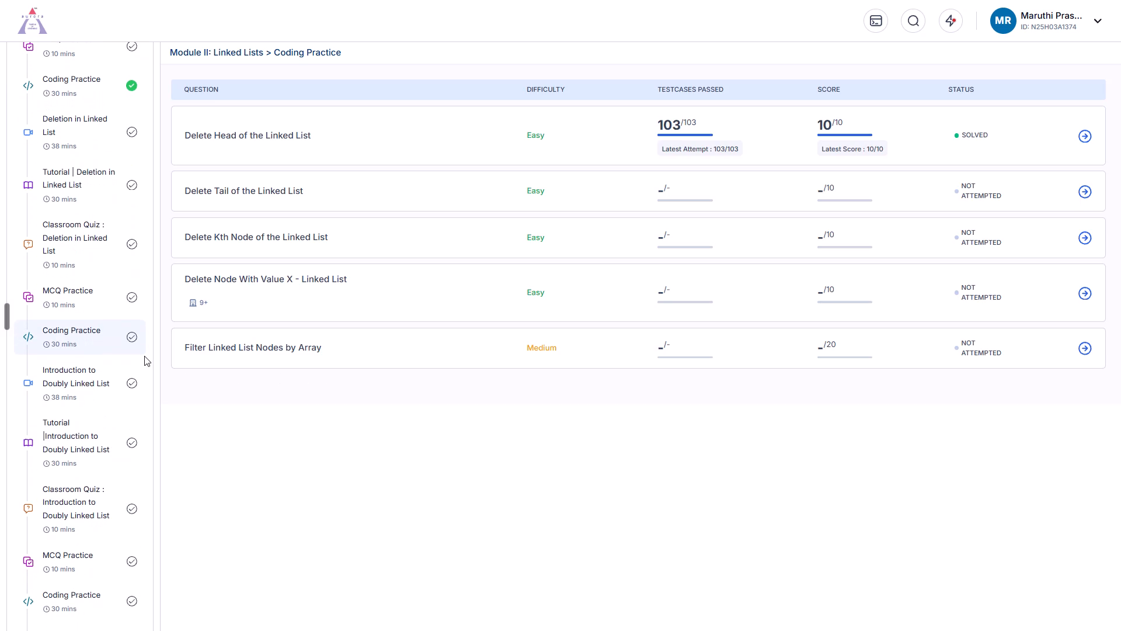
left_click(431, 200)
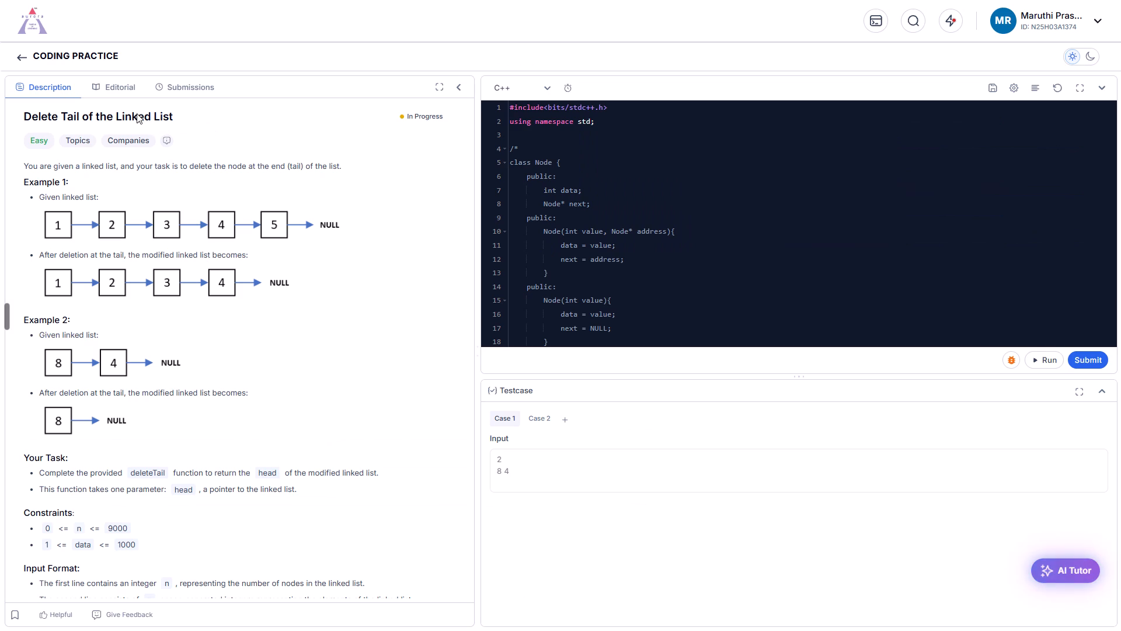
In the browser, copy the C++ solution class from the Delete Tail editorial and replace the code editor's empty solution class with it.
left_click(109, 87)
scroll(77, 379, "down", 10)
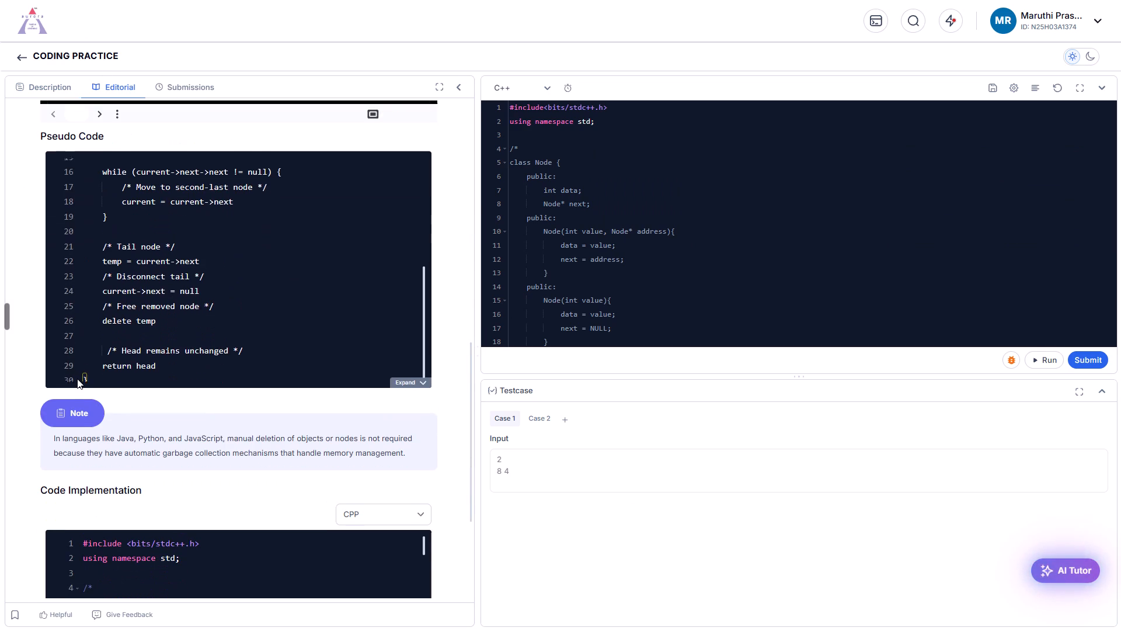
scroll(77, 379, "down", 3)
scroll(30, 487, "down", 4)
scroll(140, 429, "down", 2)
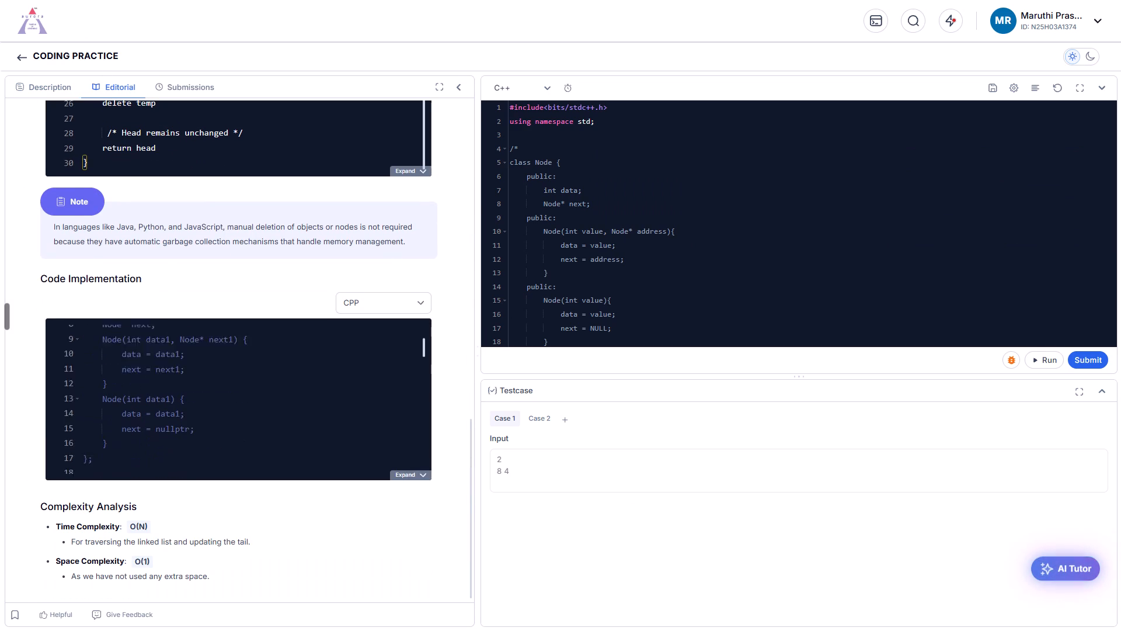
scroll(140, 429, "down", 7)
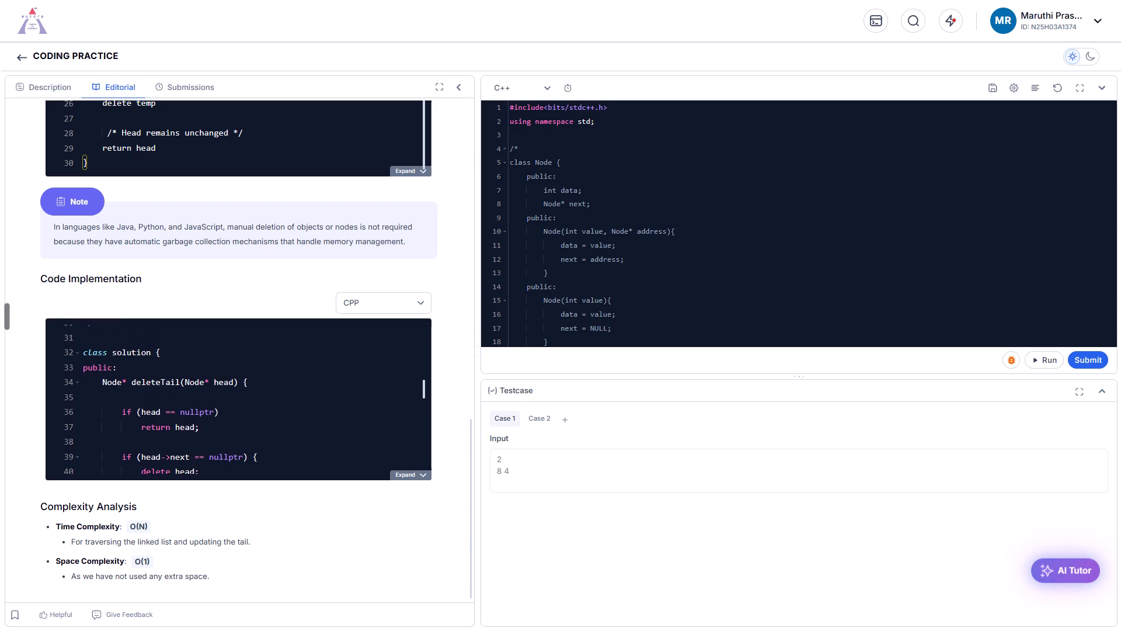
scroll(140, 429, "down", 1)
left_click(78, 353)
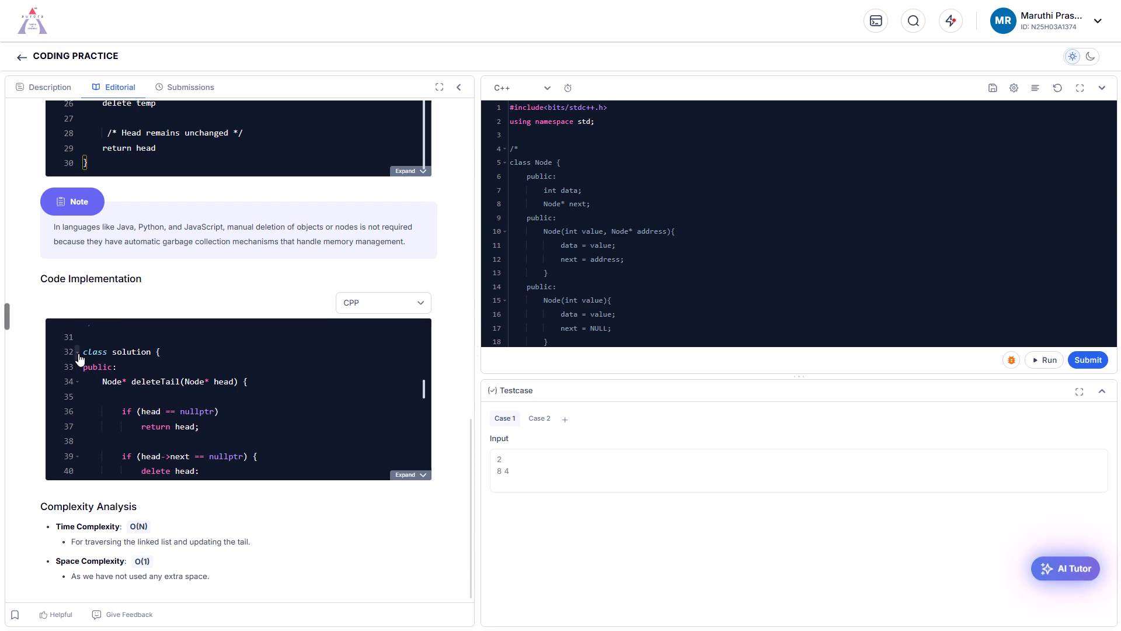
left_click_drag(82, 352, 231, 358)
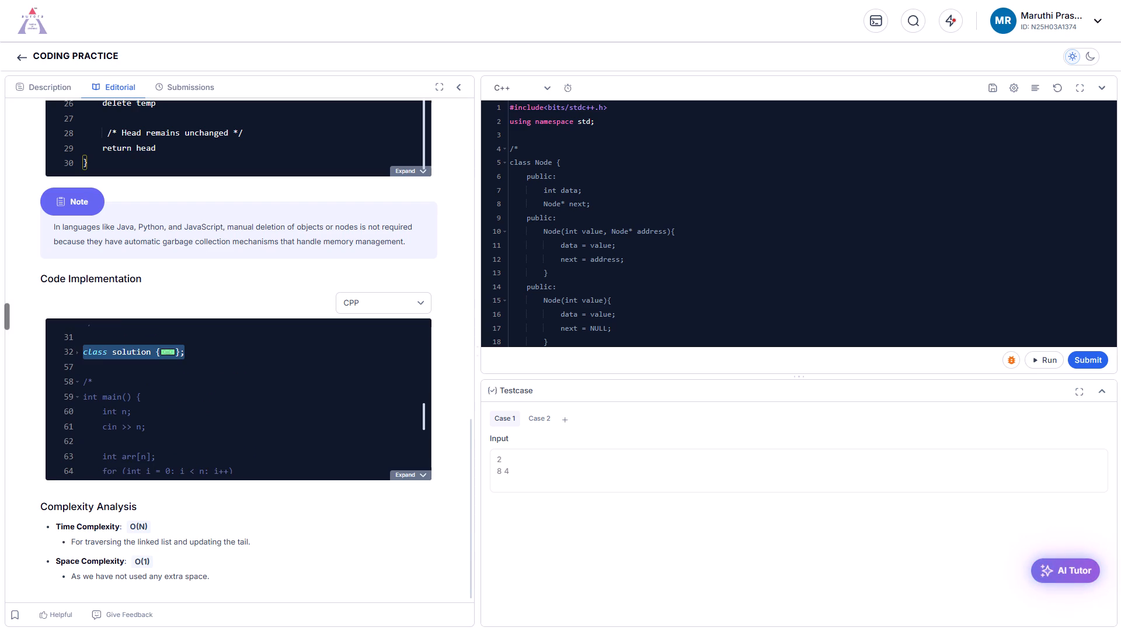
key("ctrl+c")
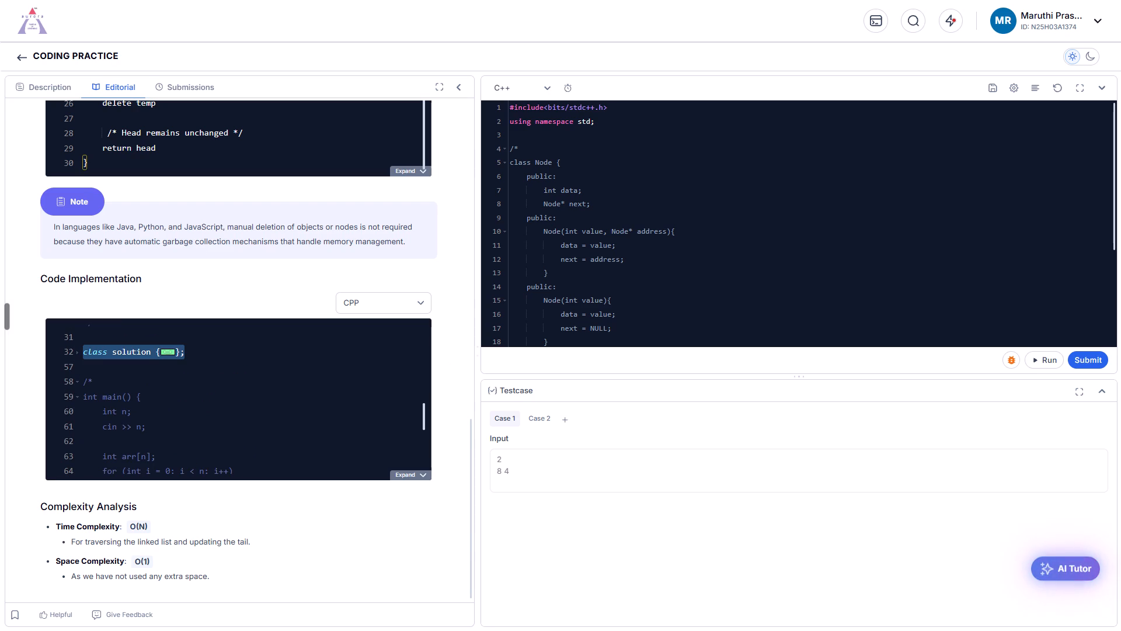
scroll(626, 263, "down", 18)
left_click_drag(512, 216, 547, 362)
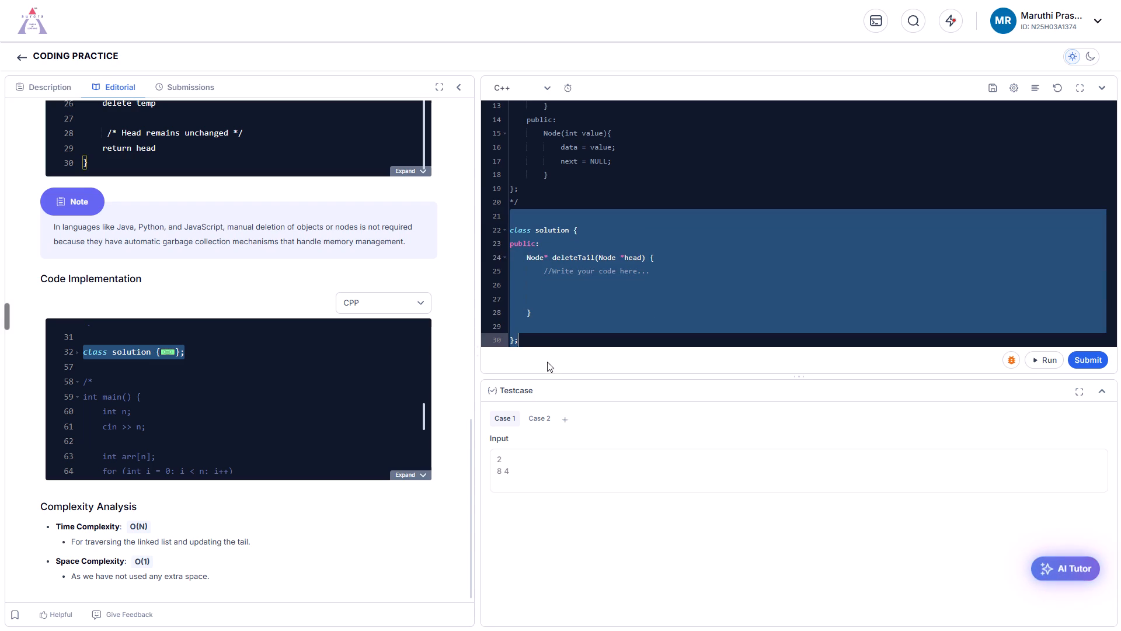
key("ctrl+v")
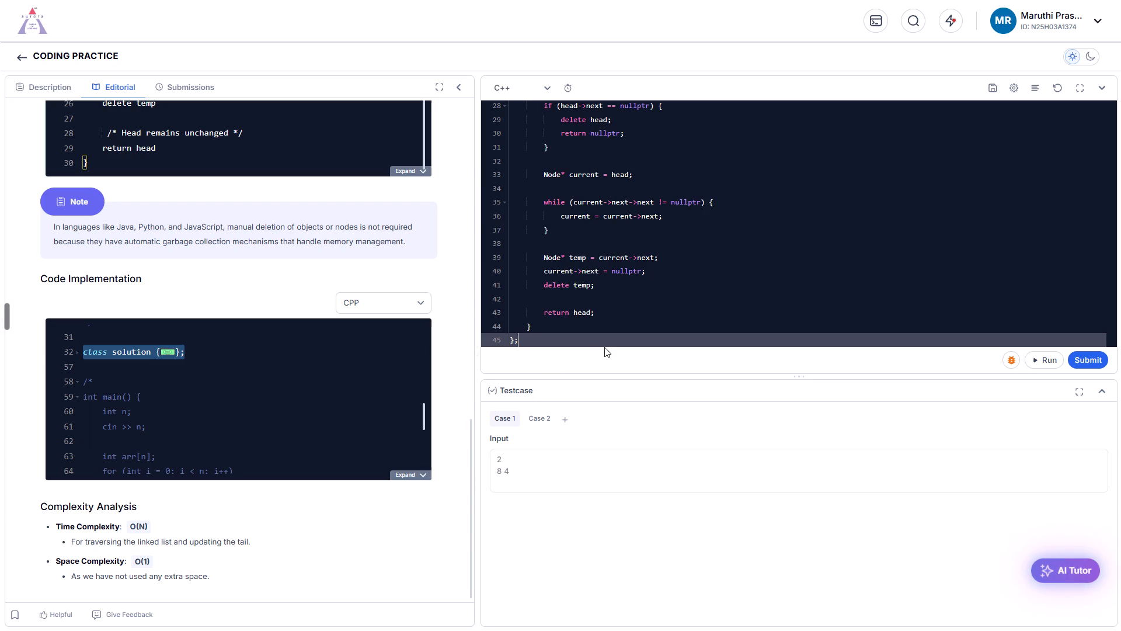
Delete the blank lines before "return head;", "Node* temp" and the while loop in the deleteTail function.
key("Up")
key("Up")
key("Up")
key("Up")
key("Down")
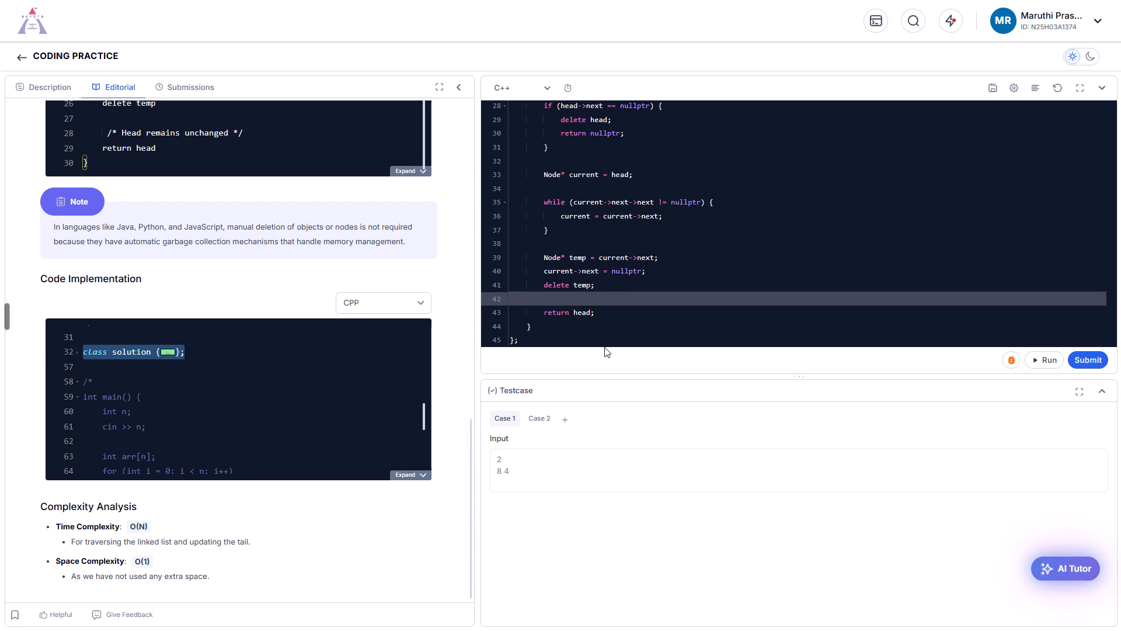
key("Delete")
key("Up")
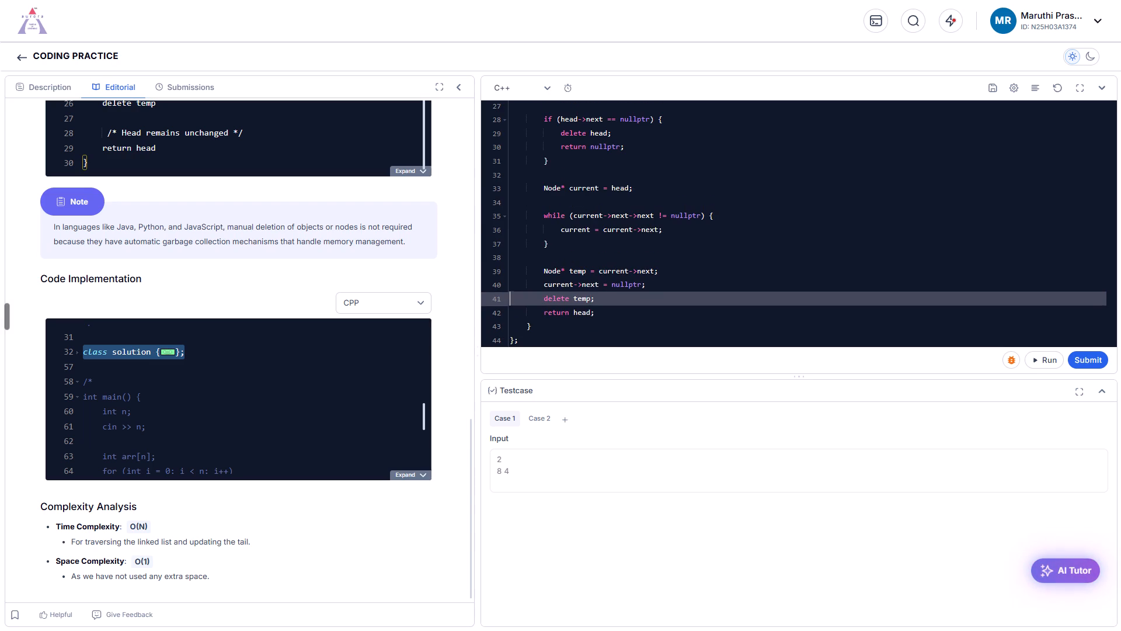
key("Up")
key("Up")
key("Up")
key("Delete")
key("Up")
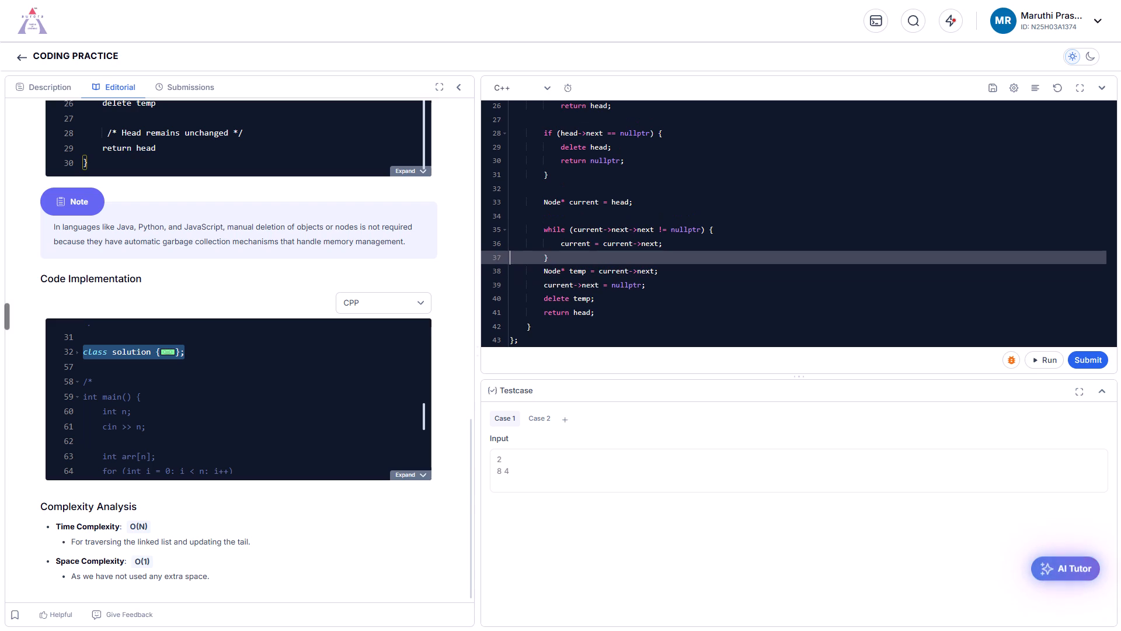
key("Up")
key("Up")
key("Up")
key("Delete")
Delete the blank lines before "Node* current" and before both if statements in the deleteTail function.
key("Up")
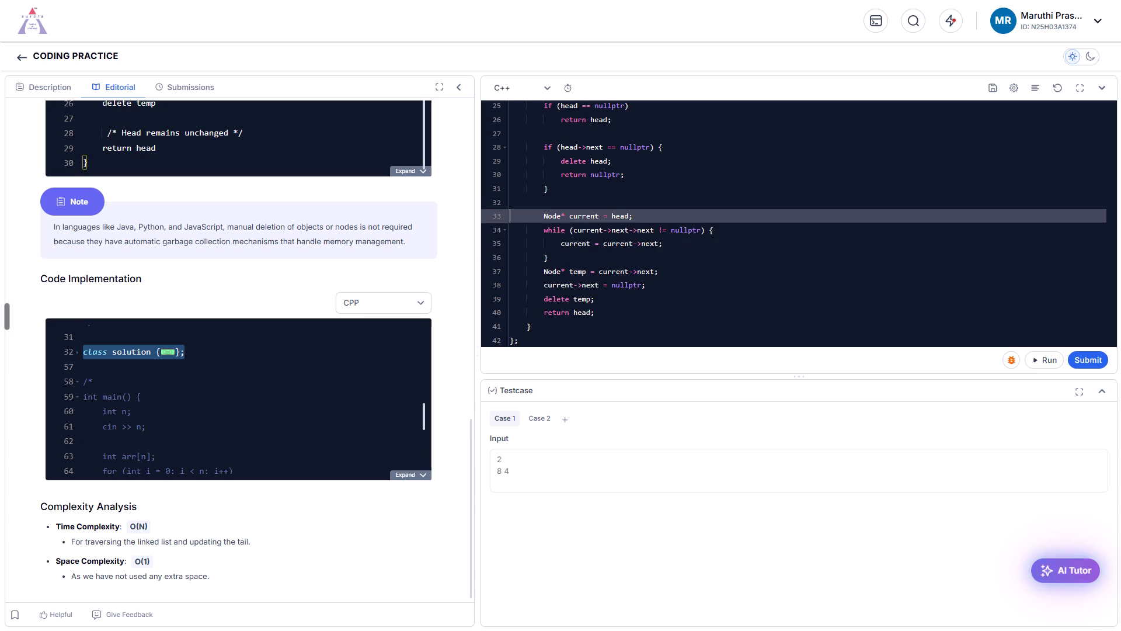
key("Up")
key("Delete")
key("Up")
key("Up")
key("Up")
key("Up")
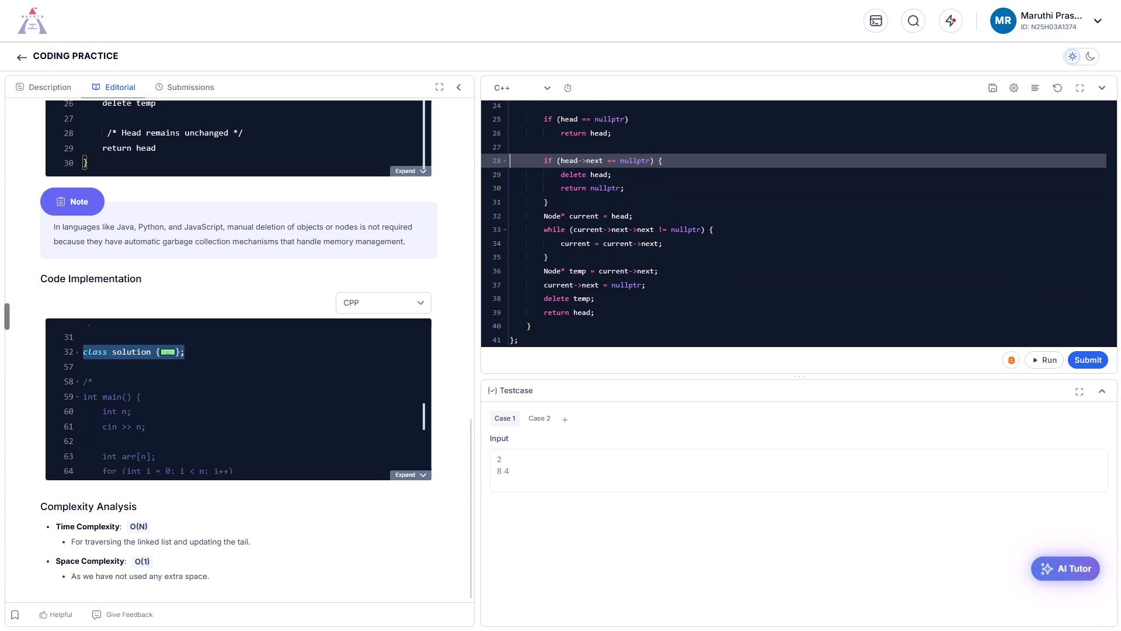
key("Up")
key("Delete")
key("Up")
key("Up")
key("Up")
key("Delete")
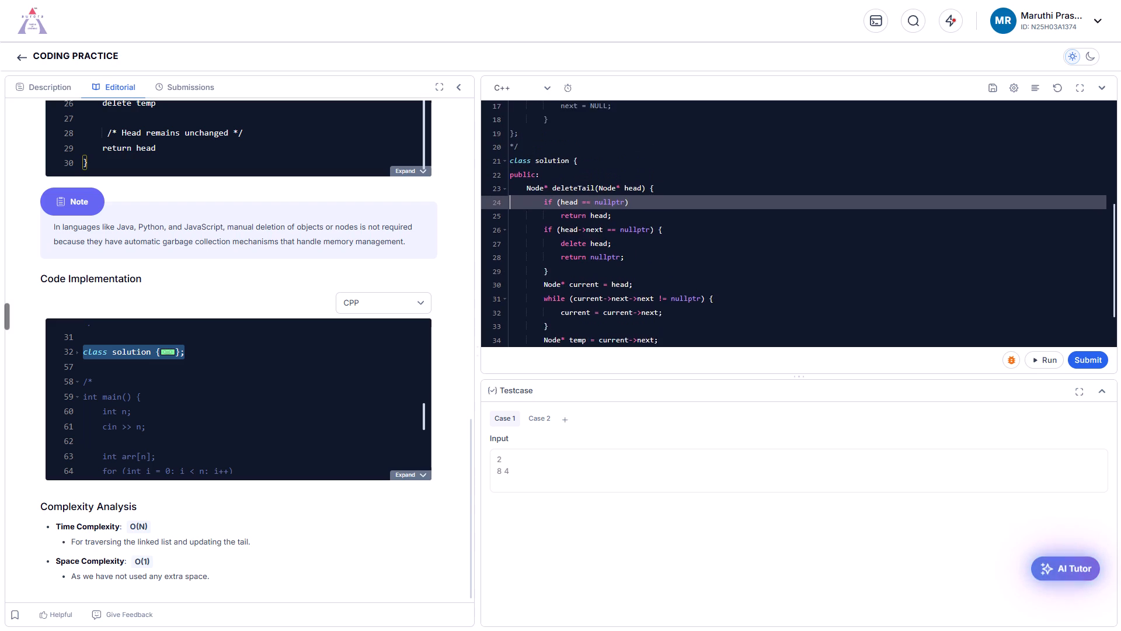
Submit the deleteTail solution and run it against the sample test cases.
left_click(1087, 357)
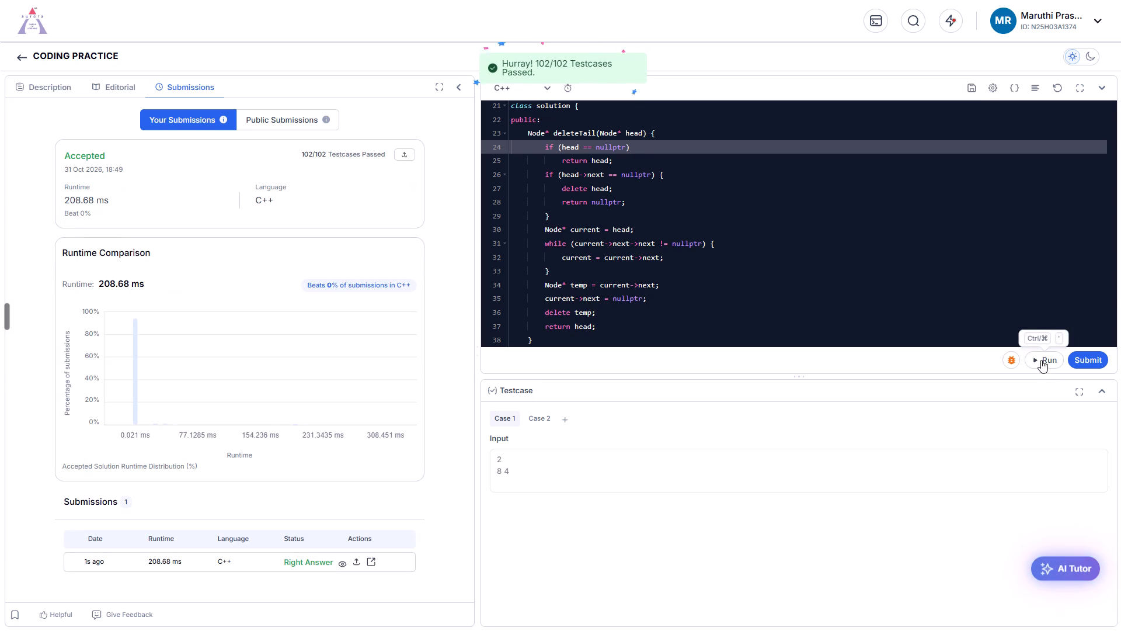
left_click(1041, 360)
Capture a screenshot showing the problem description, the whole solution class and the test output, adjusting the split between code and test cases.
left_click(47, 86)
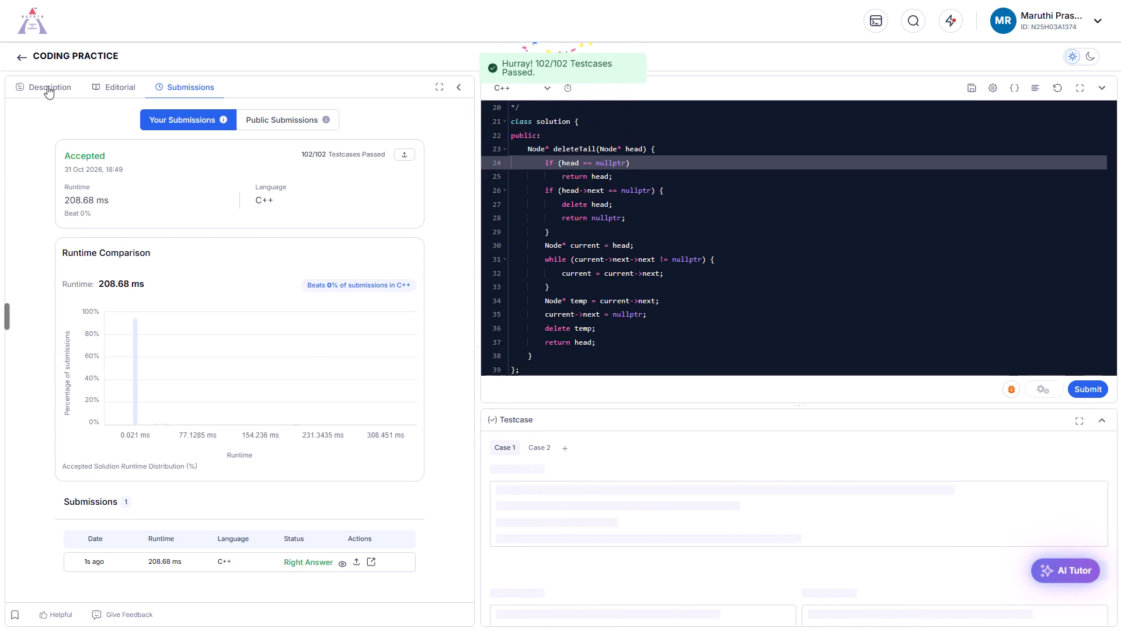
left_click_drag(738, 407, 739, 427)
scroll(688, 337, "down", 1)
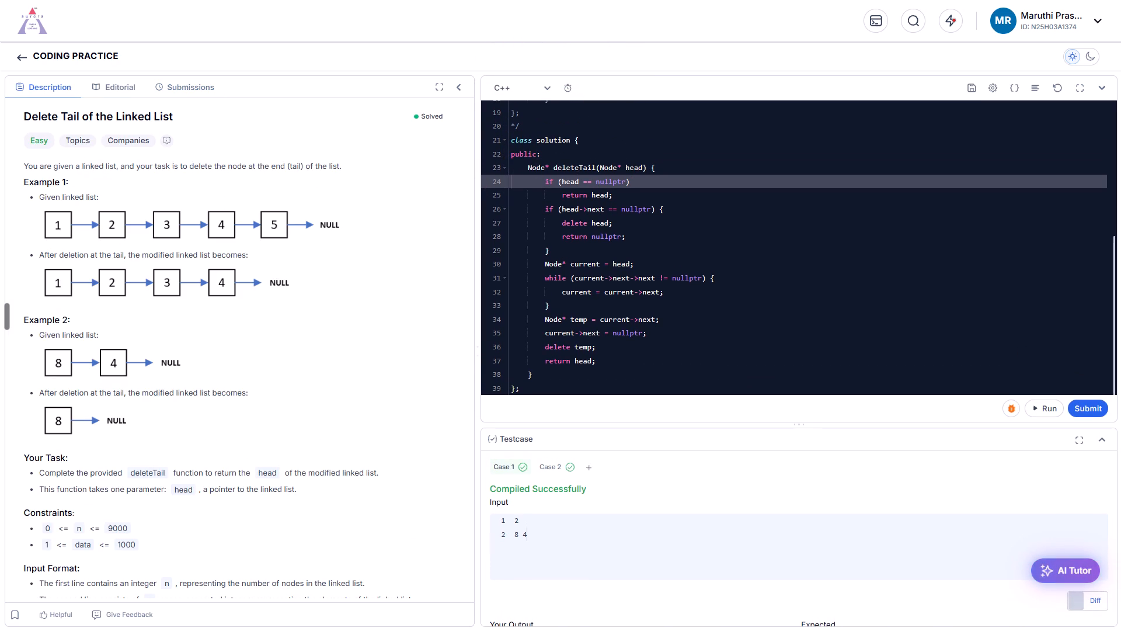
scroll(688, 337, "down", 1)
left_click_drag(738, 423, 743, 389)
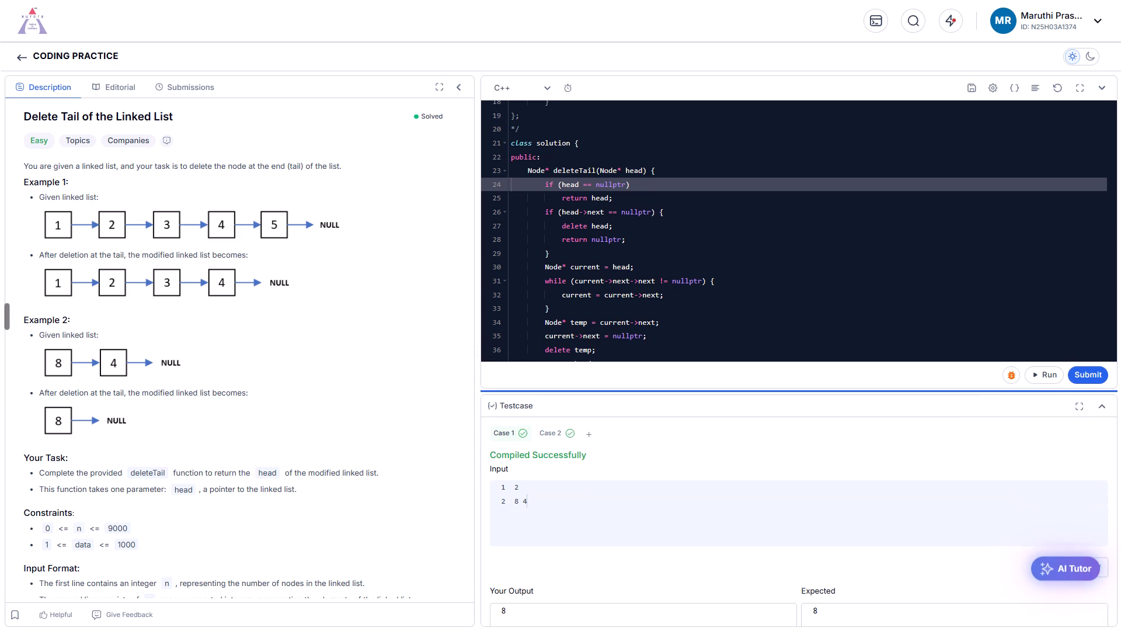
left_click_drag(743, 389, 743, 393)
scroll(736, 290, "down", 2)
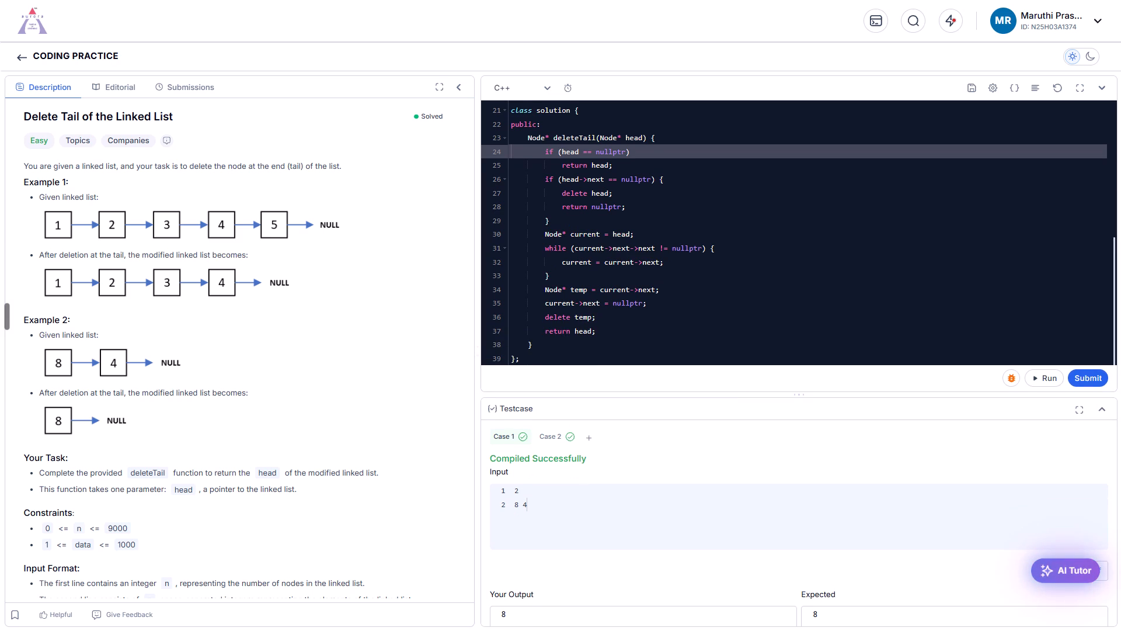
scroll(736, 290, "down", 1)
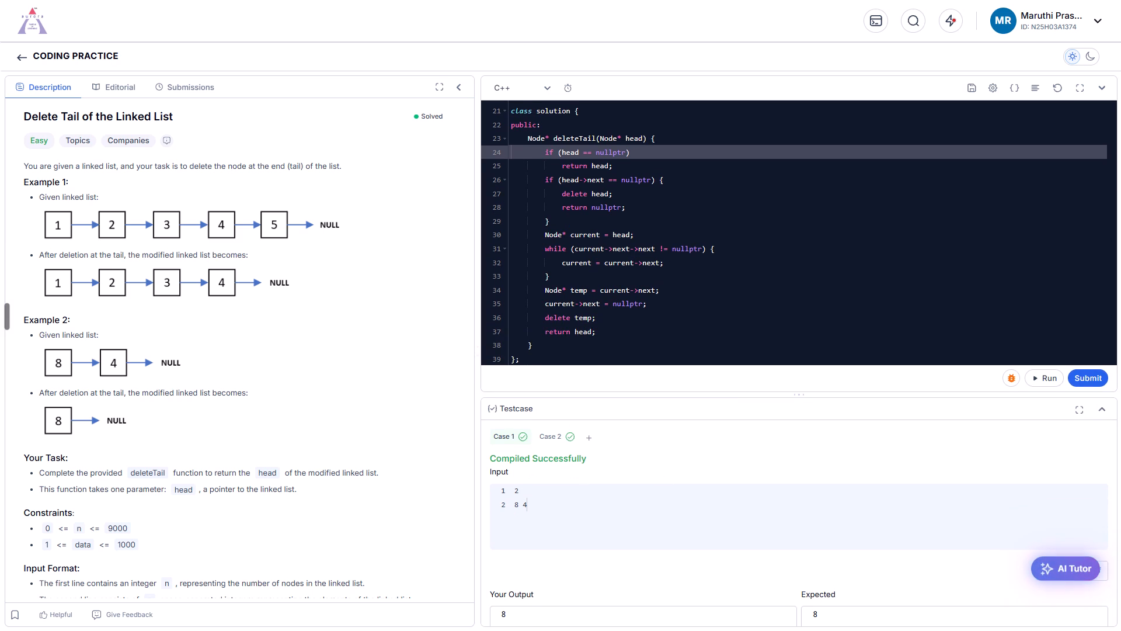
key("super+Print")
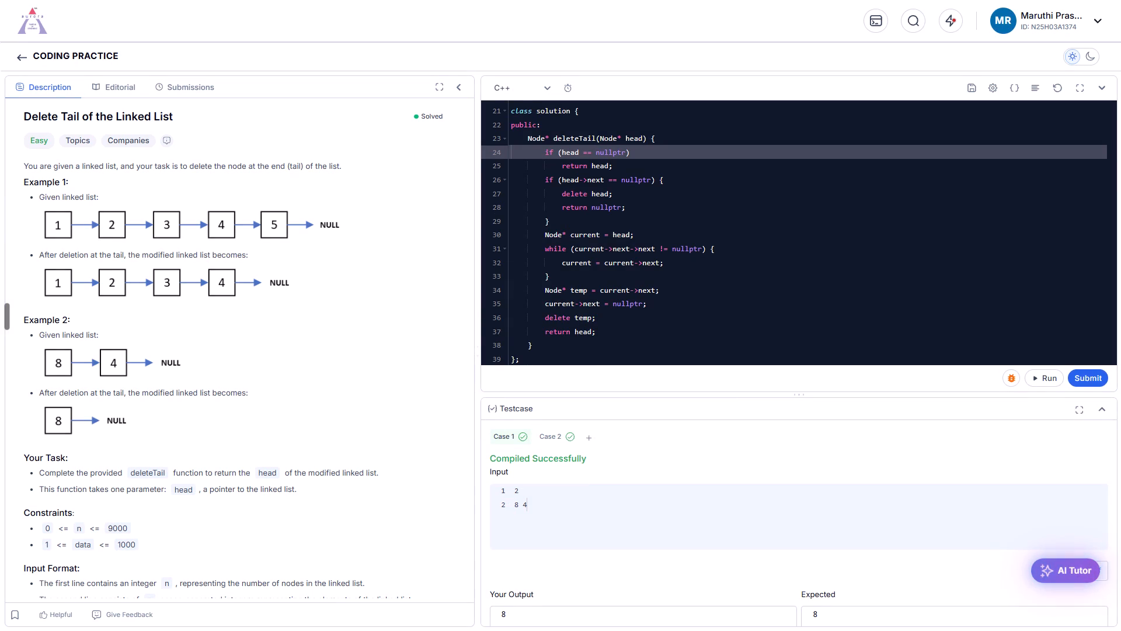
Switch to the Word report and enter "Delete Tail of the Linked List" as the text of numbered heading 8.
key("alt+Tab")
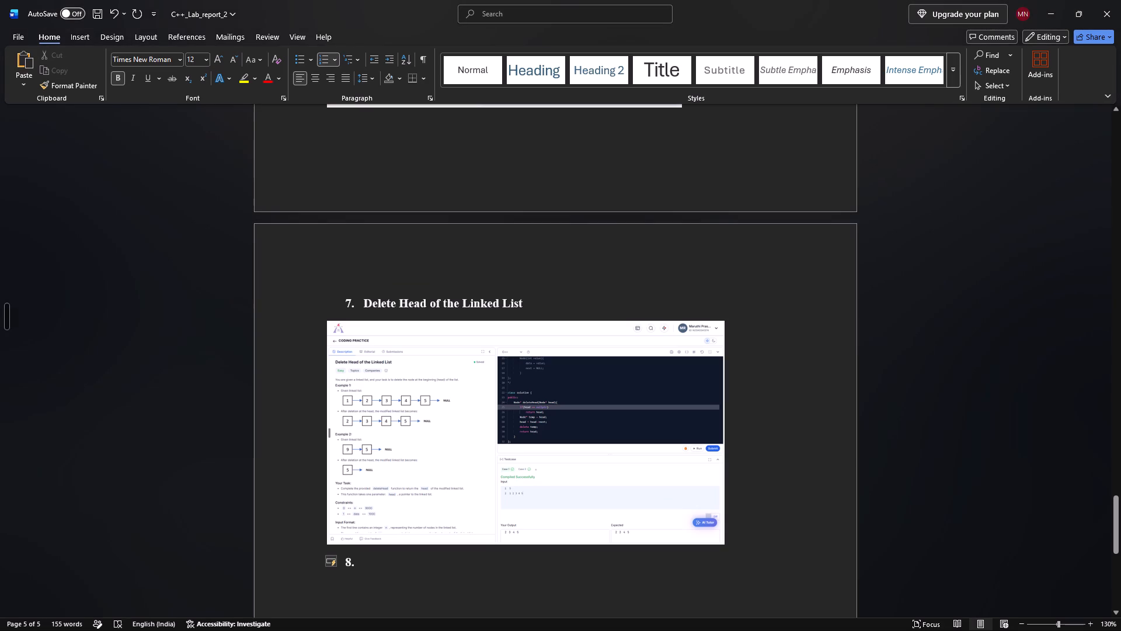
type("DE")
key("shift+BackSpace")
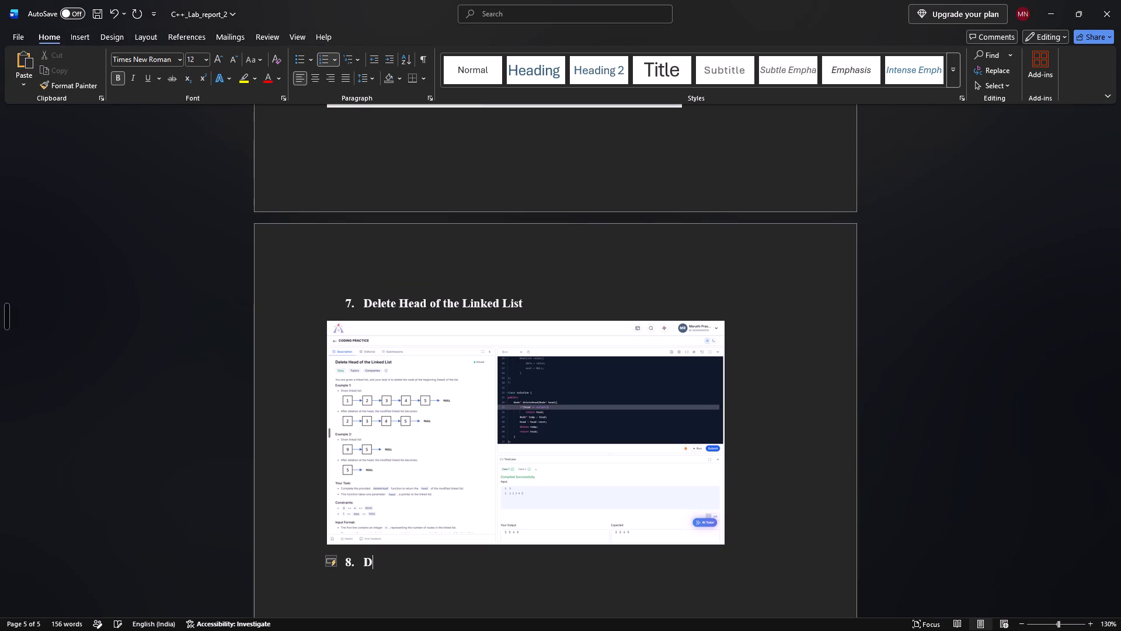
type("elete Tail")
key("space")
type("of the")
key("space")
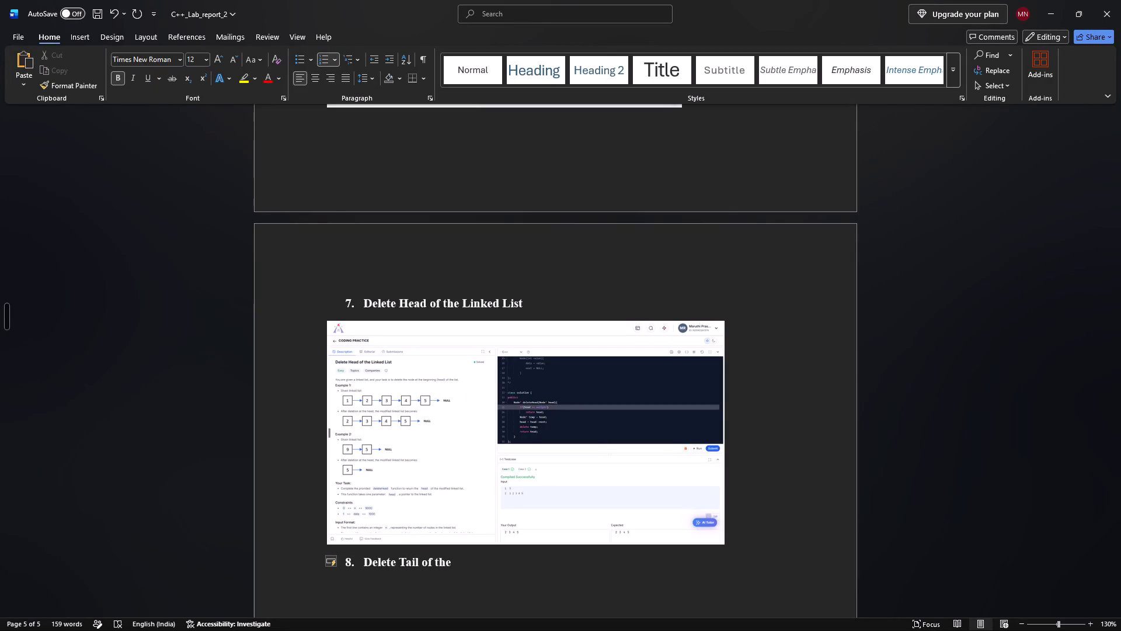
type("Linked List")
key("Return")
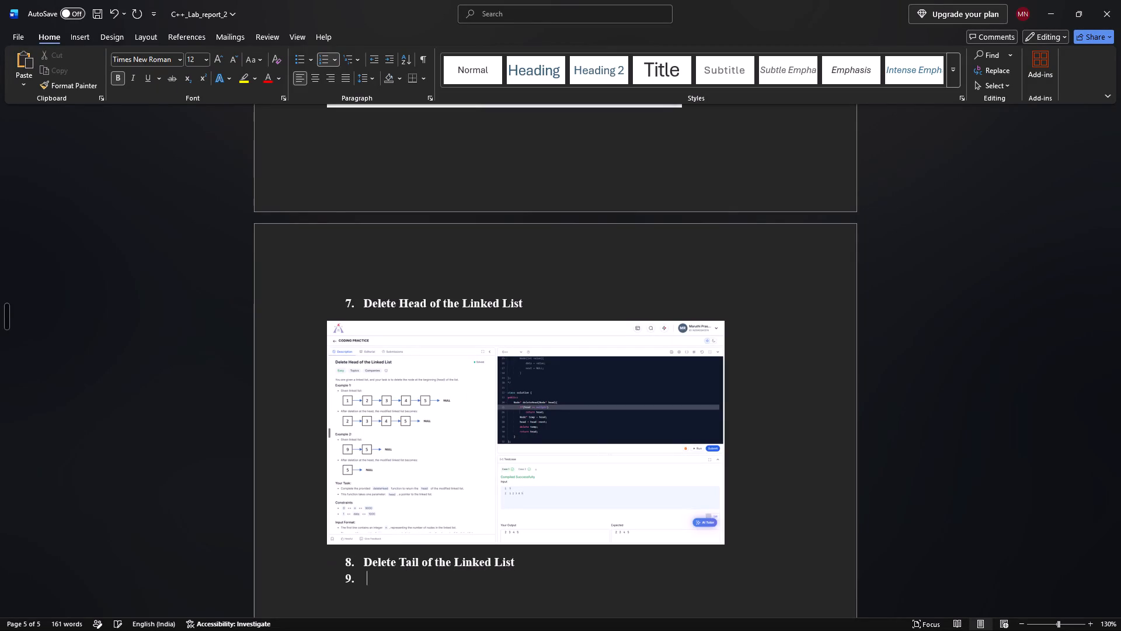
Paste the captured Delete Tail screenshot on an unnumbered line directly below heading 8.
key("BackSpace")
key("BackSpace")
key("BackSpace")
key("BackSpace")
key("Return")
key("BackSpace")
key("BackSpace")
key("BackSpace")
key("ctrl+v")
Shrink the pasted Delete Tail screenshot proportionally, and shrink the Delete Head screenshot under heading 7 to a similar size.
scroll(431, 490, "down", 1)
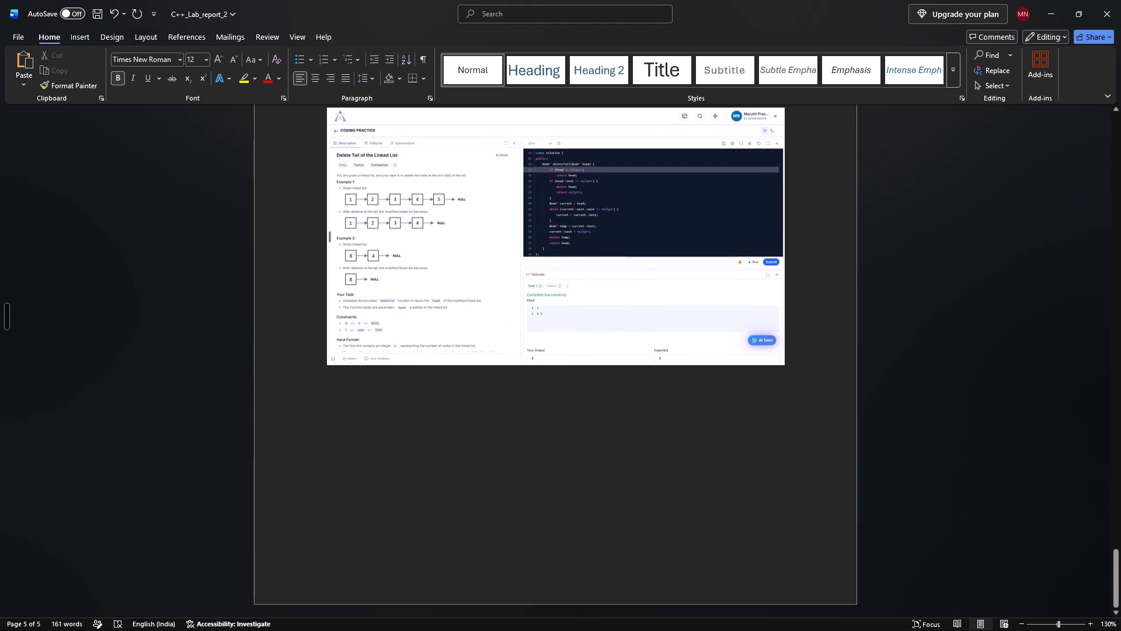
left_click(519, 327)
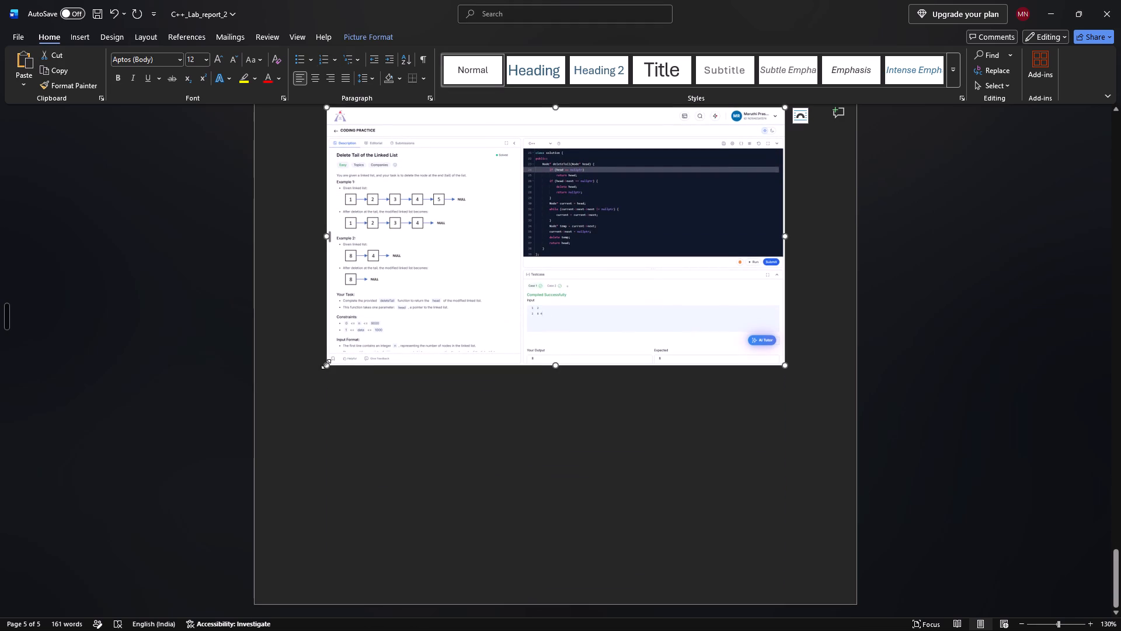
left_click_drag(326, 364, 397, 317)
scroll(669, 277, "up", 2)
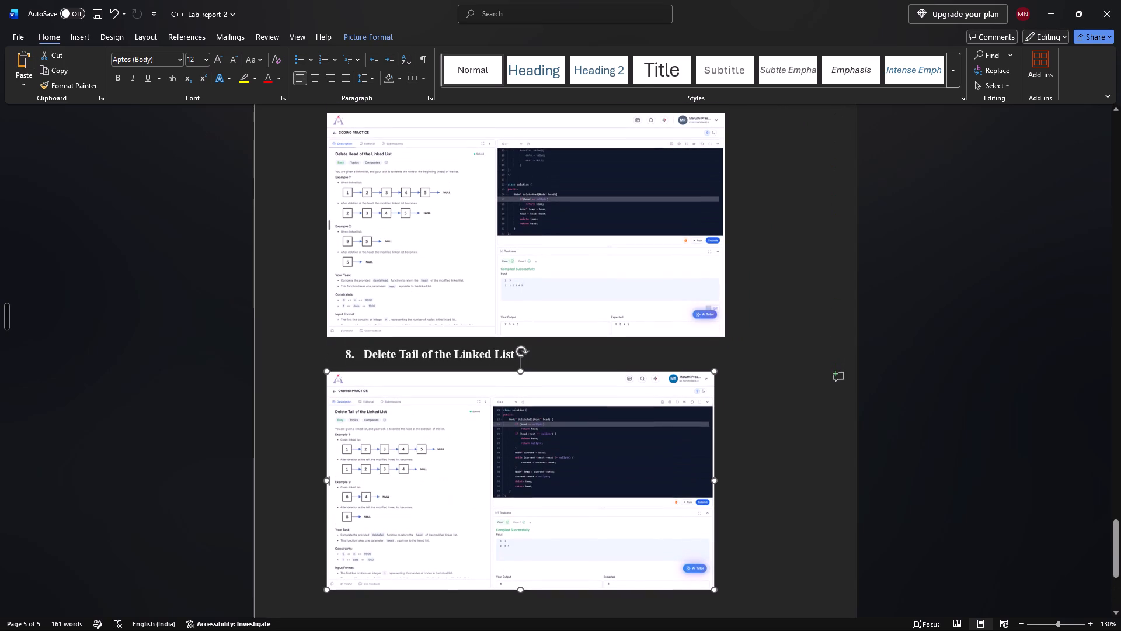
left_click(621, 289)
left_click_drag(329, 334, 344, 327)
Start numbered item 9 on a new line below the Delete Tail screenshot.
scroll(726, 496, "down", 1)
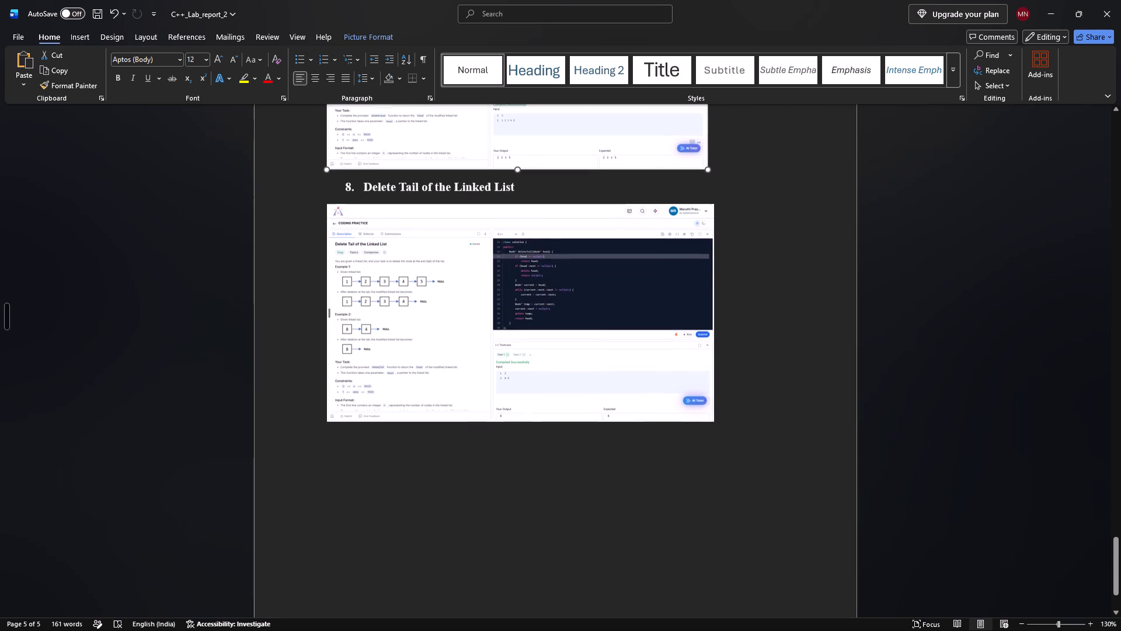
left_click(724, 410)
key("Return")
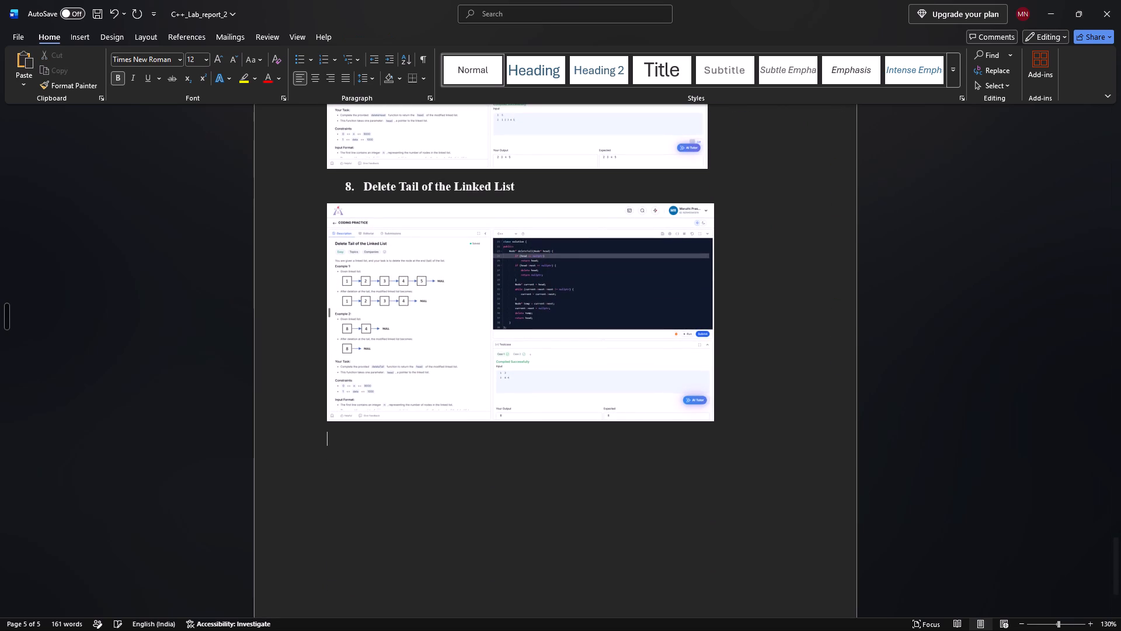
type("9.")
key("space")
Switch to Chrome and open the "Delete Kth Node of the Linked List" problem from the coding practice list.
key("alt+Tab")
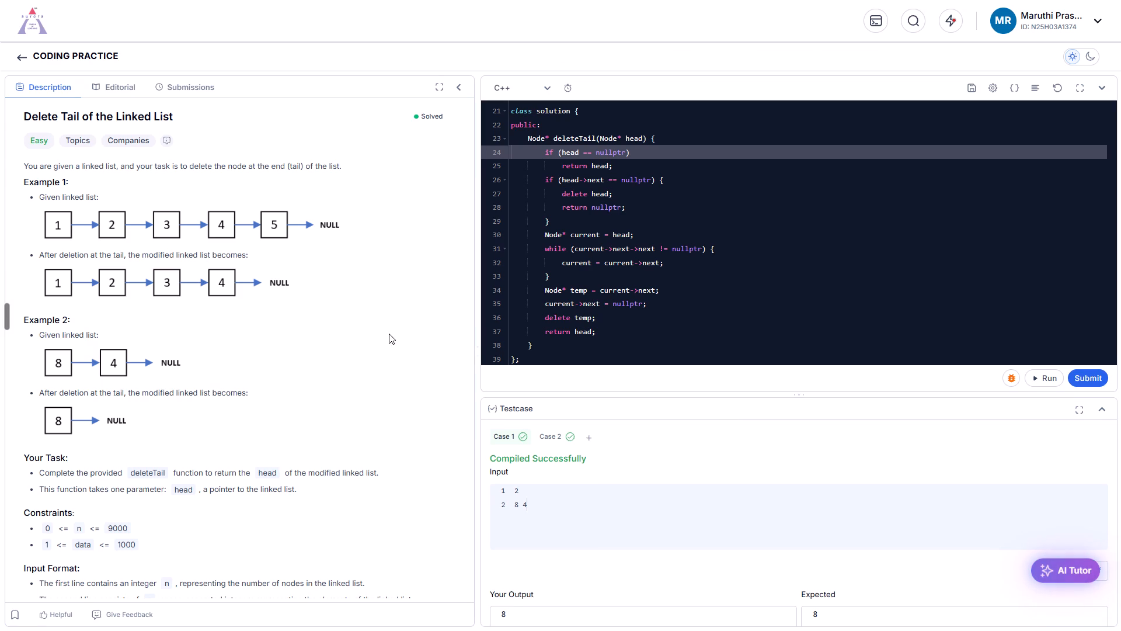
scroll(291, 331, "right", 14)
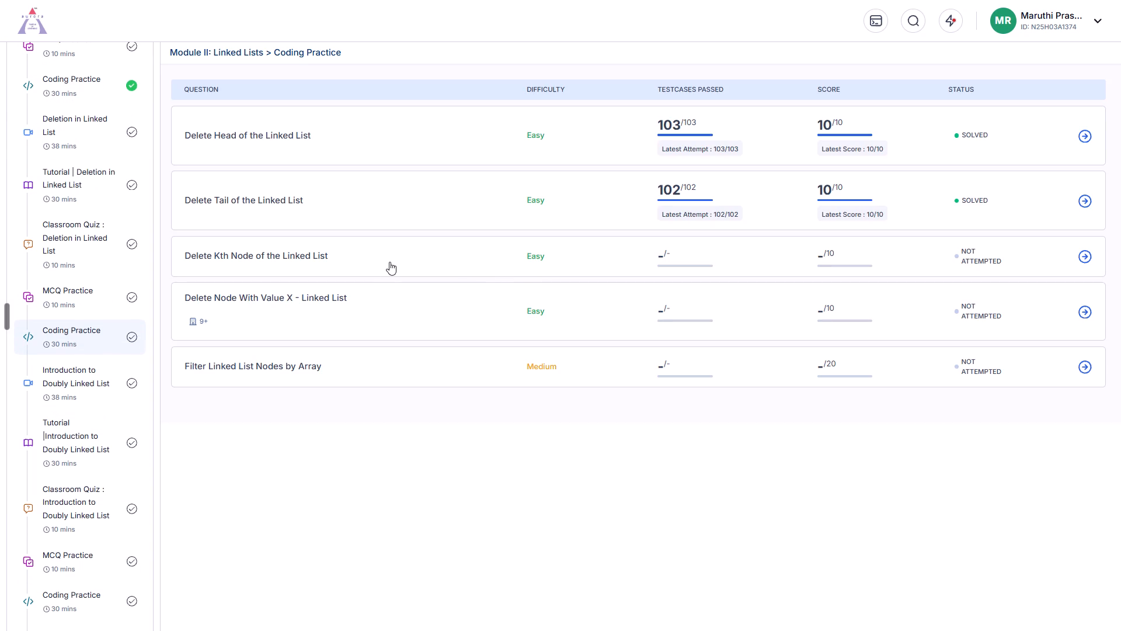
left_click(389, 262)
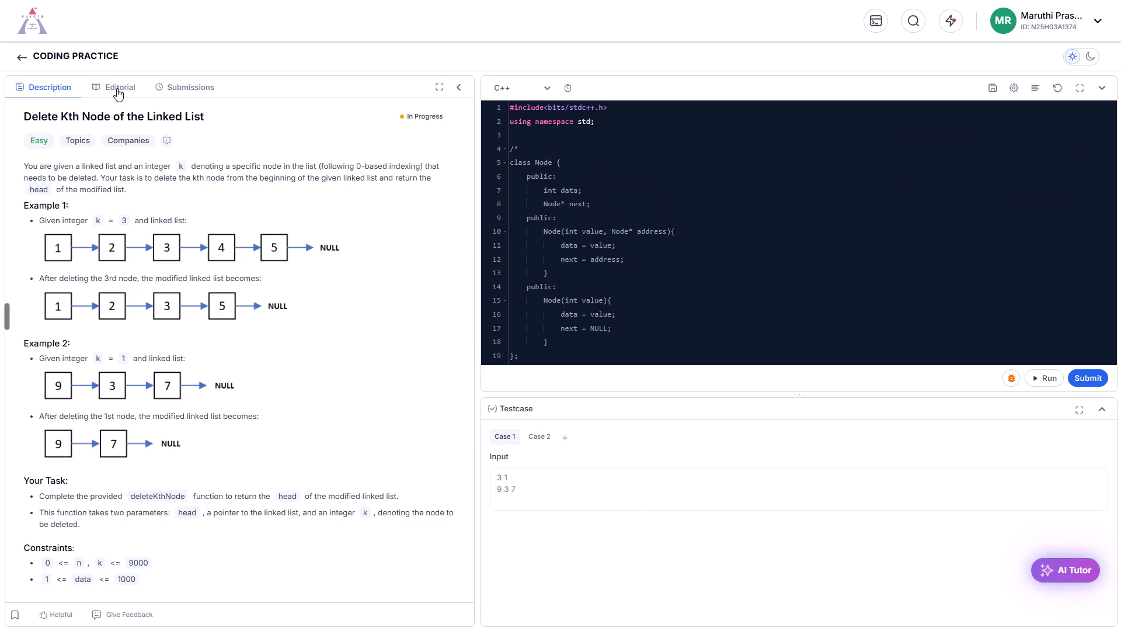
Copy the whole solution class from the C++ code implementation in the problem's editorial.
left_click(116, 88)
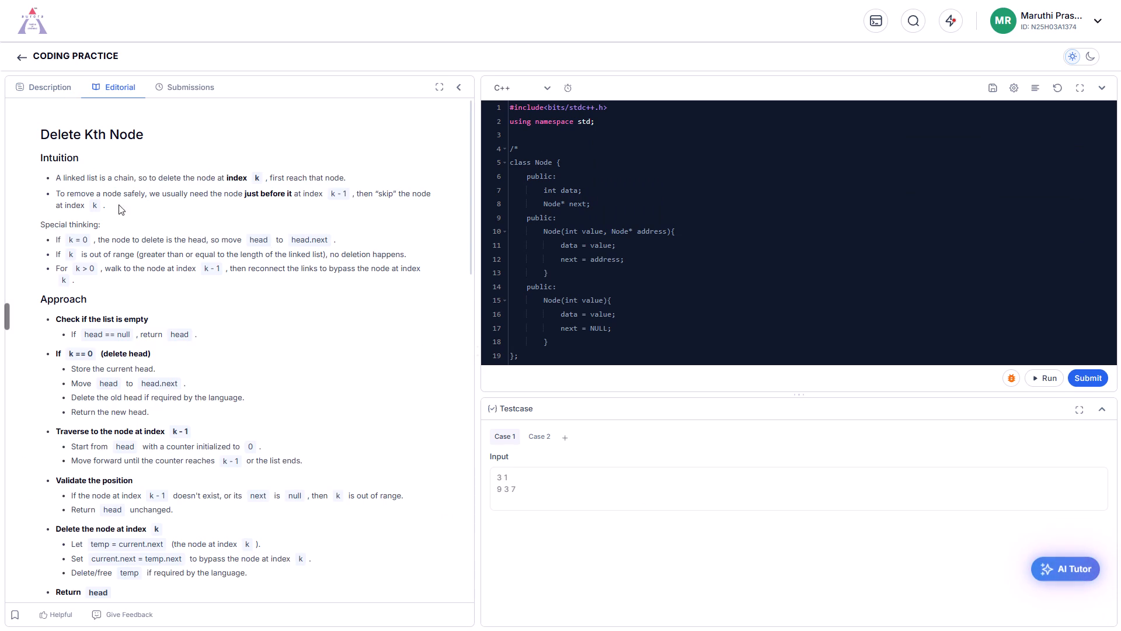
scroll(173, 327, "down", 7)
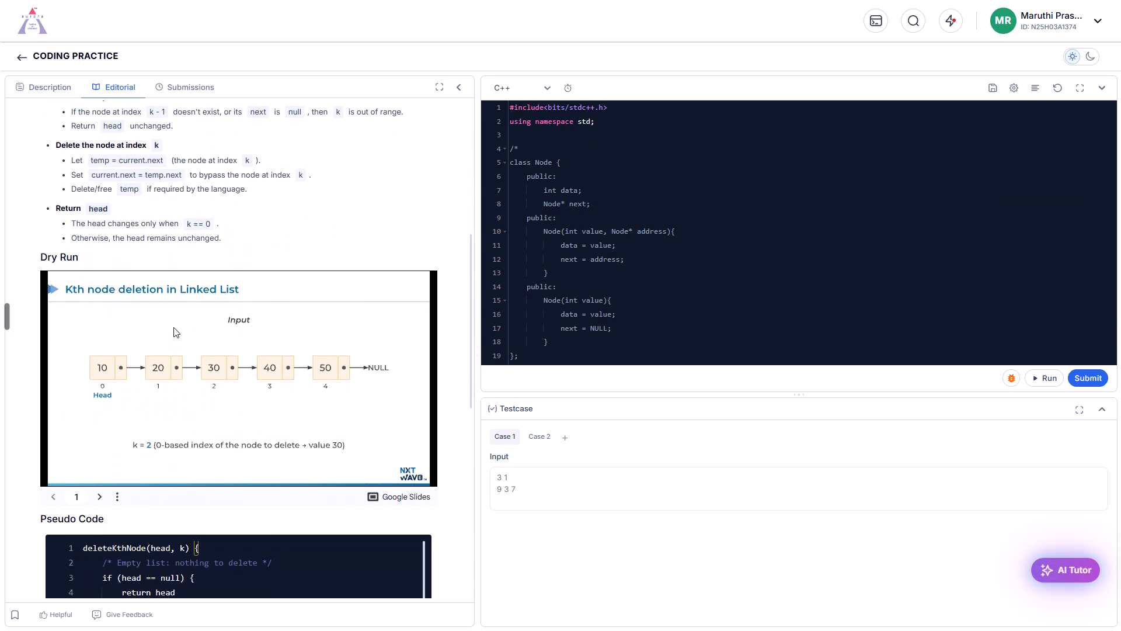
scroll(173, 327, "down", 4)
scroll(743, 249, "down", 14)
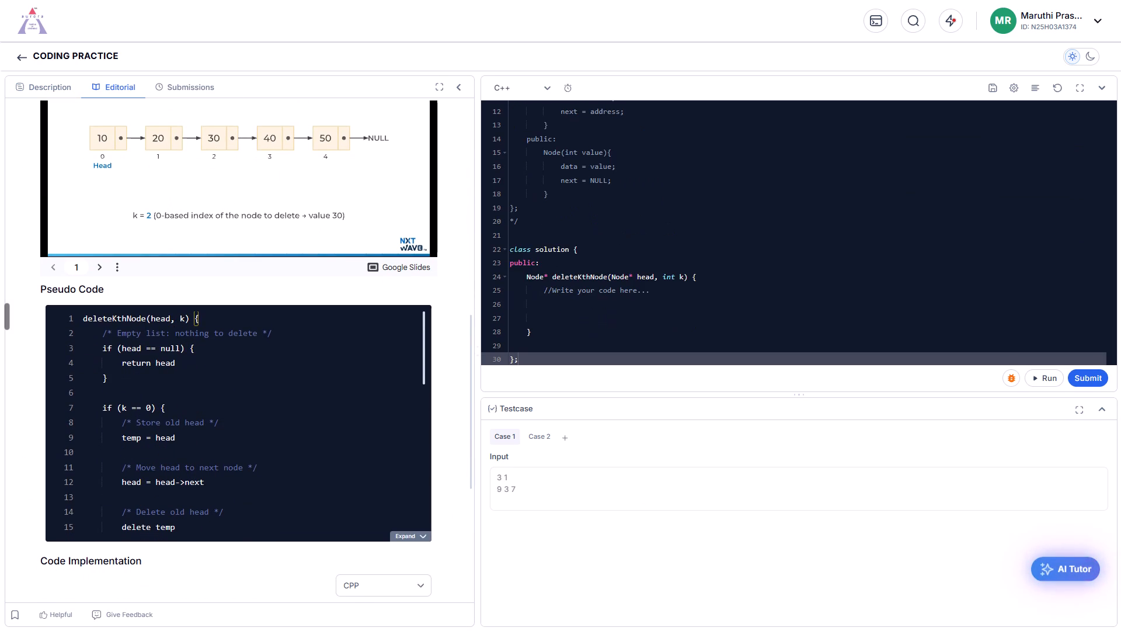
scroll(23, 386, "down", 10)
scroll(150, 341, "down", 10)
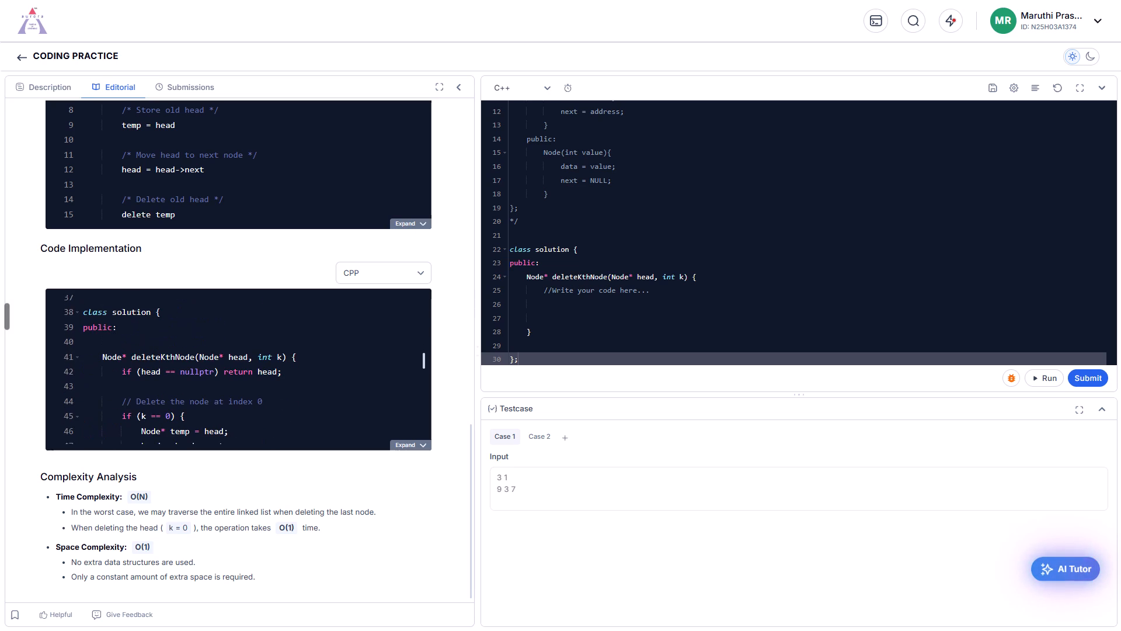
scroll(150, 341, "down", 2)
left_click(76, 317)
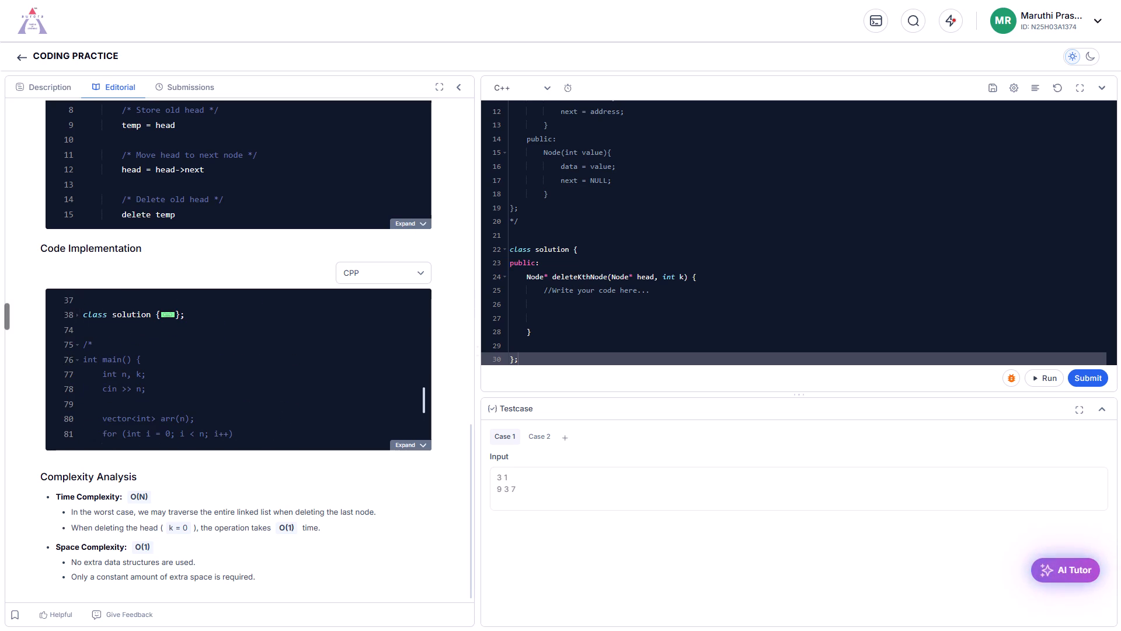
left_click_drag(82, 317, 221, 315)
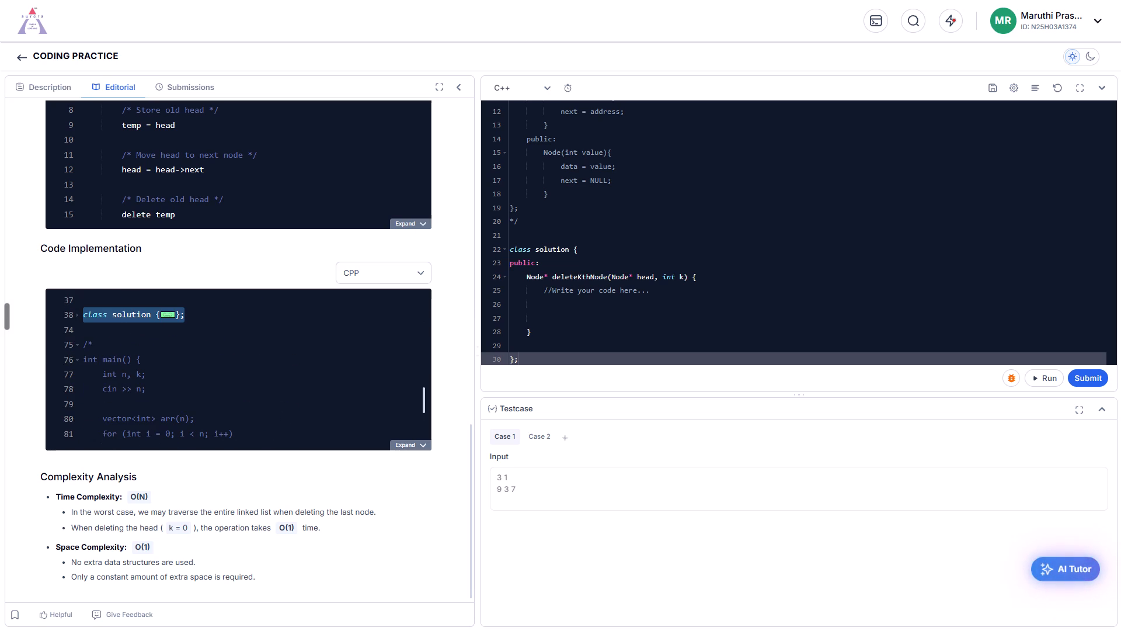
key("ctrl+c")
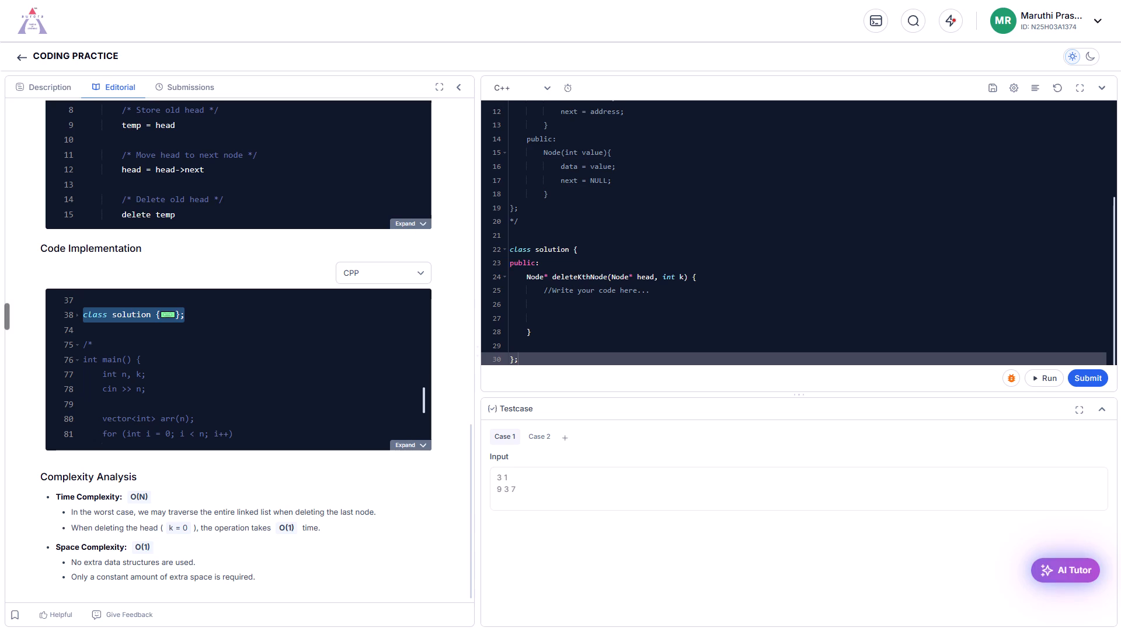
Replace the starter solution class in the code editor with the copied deleteKthNode implementation.
left_click_drag(511, 239, 532, 362)
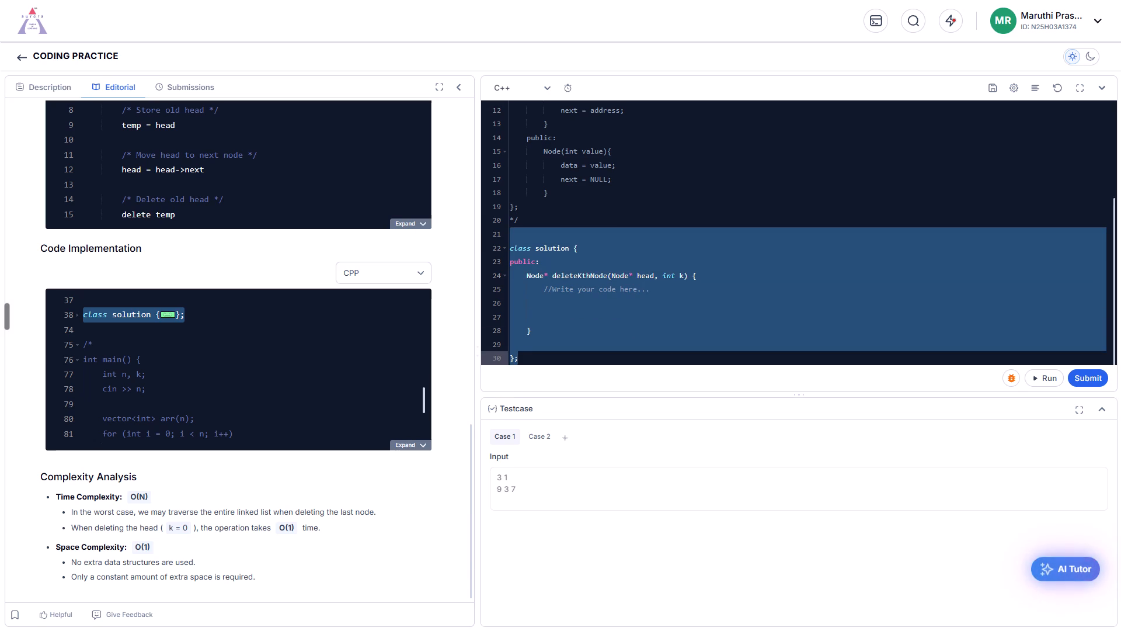
left_click_drag(532, 362, 532, 362)
key("ctrl+v")
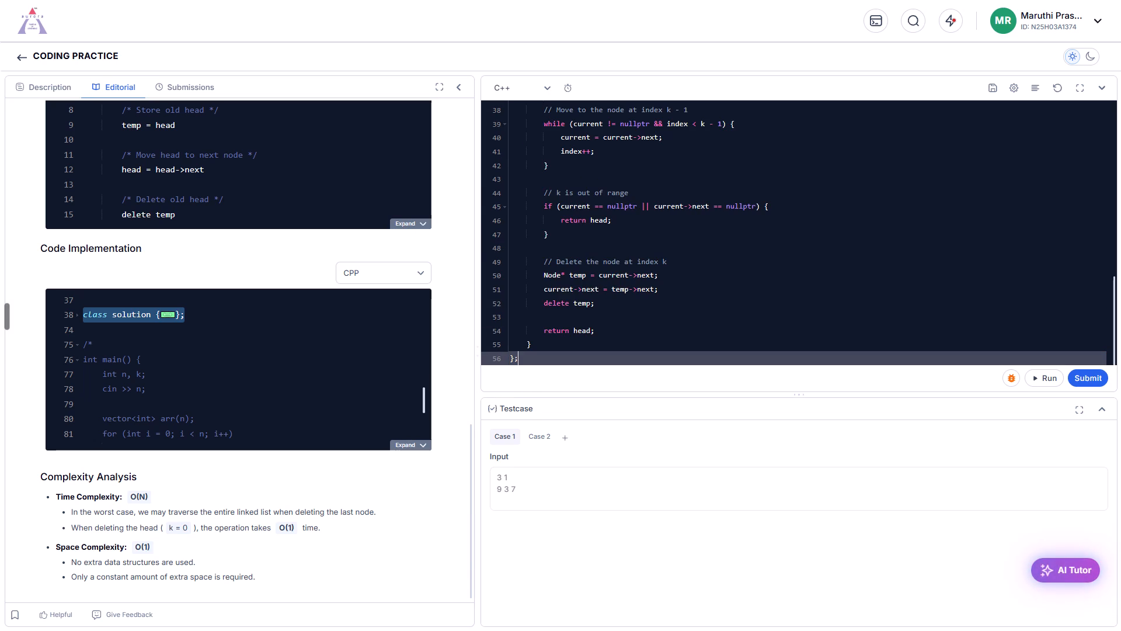
Delete the blank lines before the final "return head;", the "Delete the node at index k" comment and the "k is out of range" comment.
key("Up")
key("Up")
key("Up")
key("BackSpace")
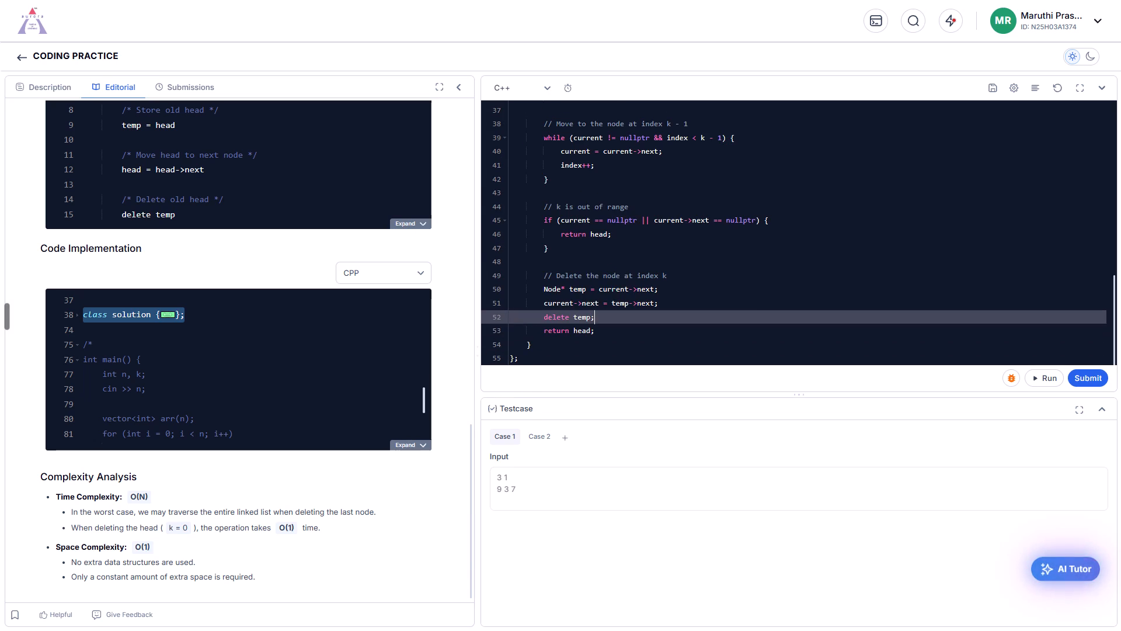
key("Up")
key("Up")
key("Up")
key("Up")
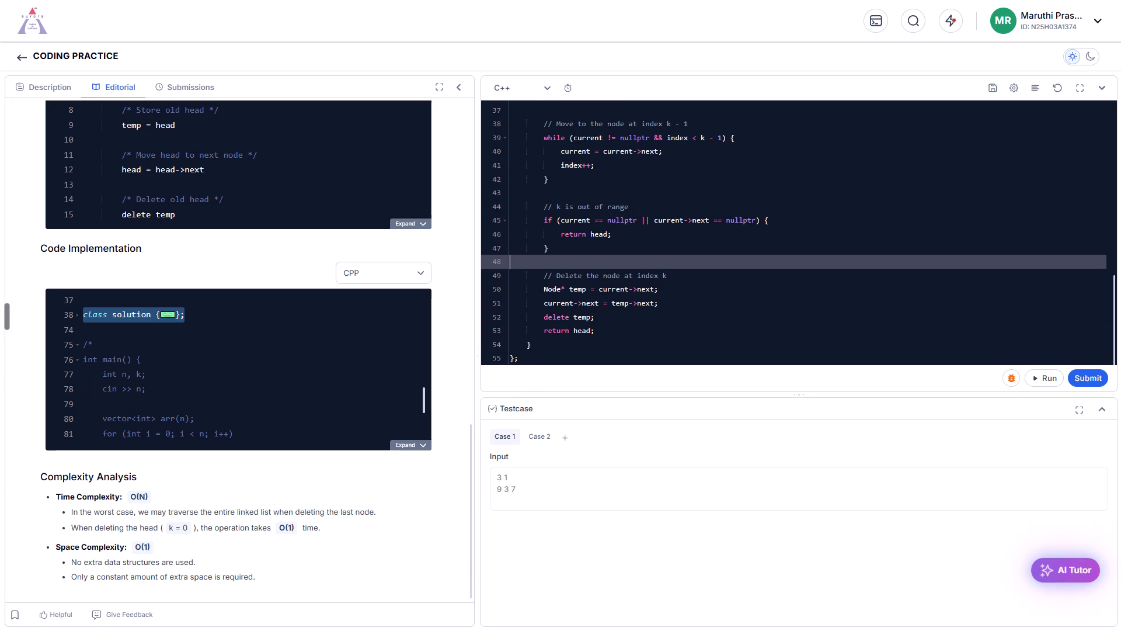
key("BackSpace")
key("Up")
key("Up")
key("Up")
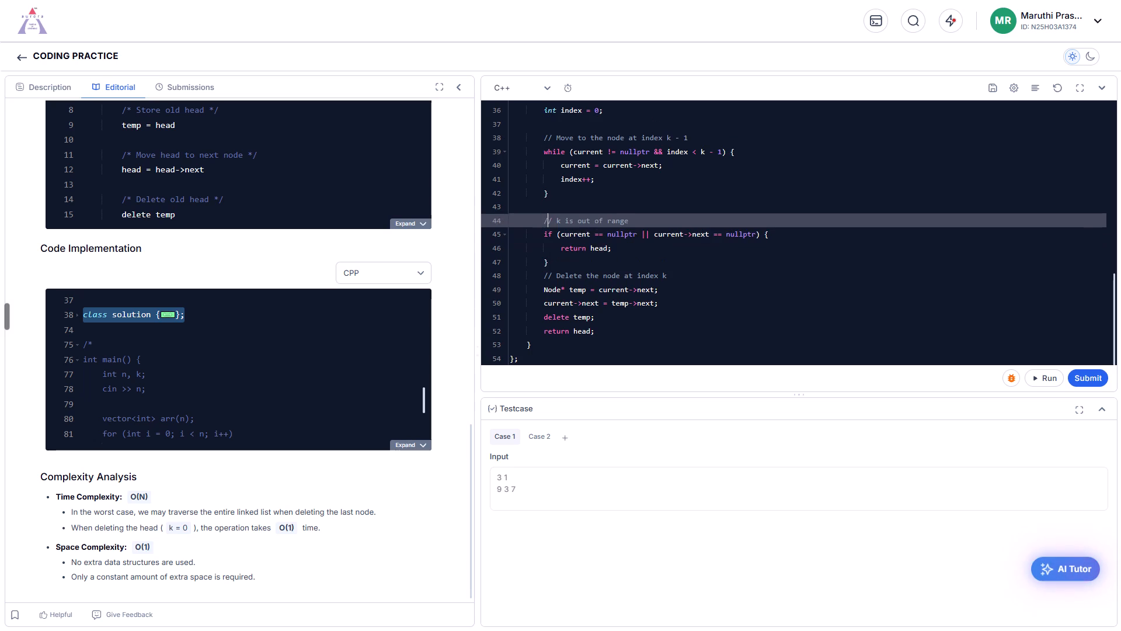
key("Up")
key("BackSpace")
Delete the blank lines before the "Move to the node at index k - 1" comment and before "Node* current = head;".
key("Up")
key("Up")
key("Up")
key("Up")
key("Up")
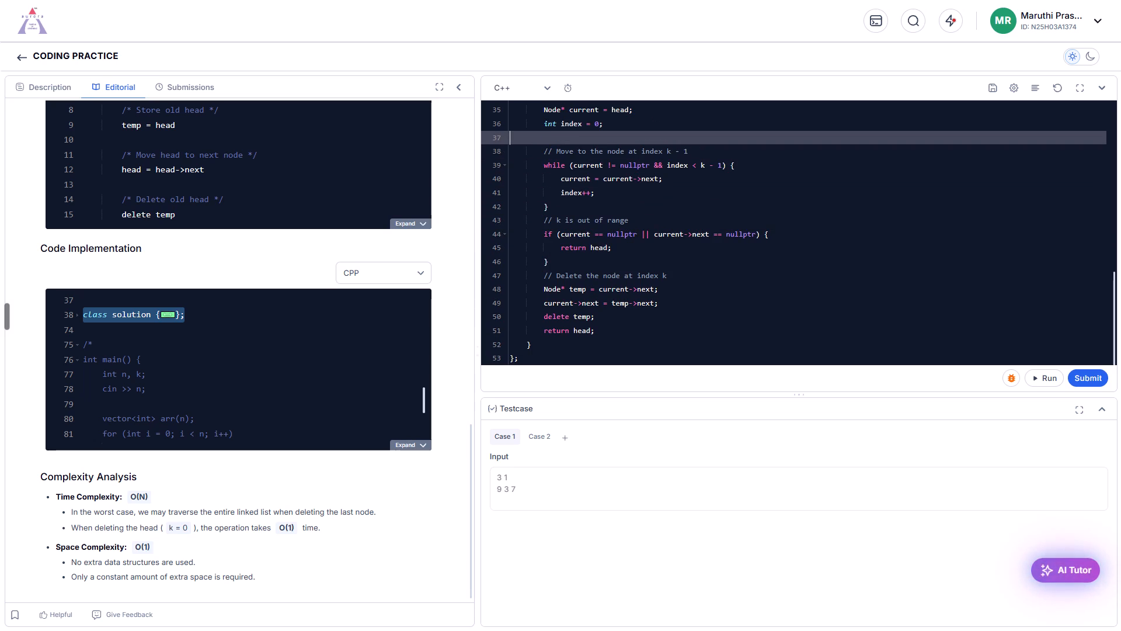
key("BackSpace")
scroll(598, 292, "up", 1)
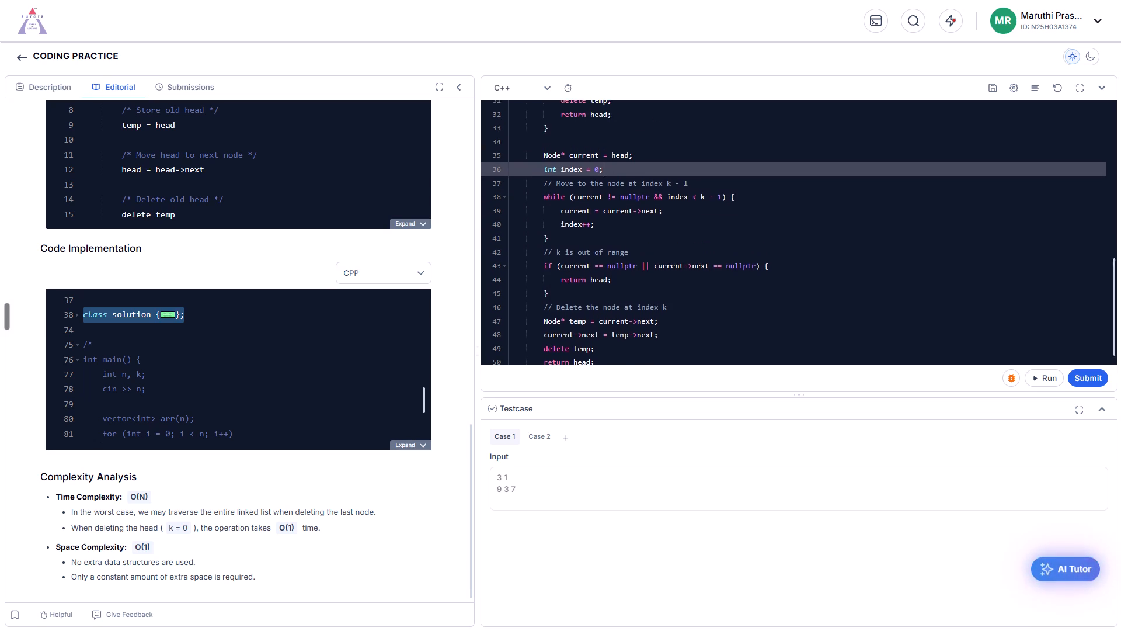
scroll(598, 292, "up", 3)
key("Up")
key("Up")
key("BackSpace")
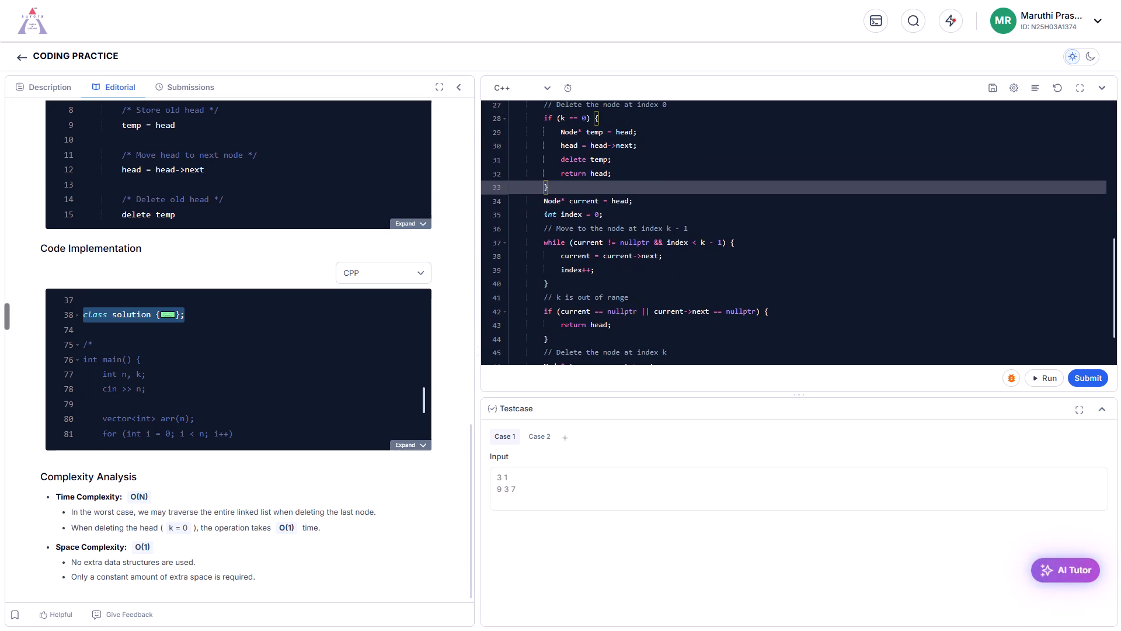
Delete the blank lines before the "Delete the node at index 0" comment and before the deleteKthNode function declaration.
scroll(598, 292, "up", 3)
key("Up")
key("Up")
key("Up")
key("Up")
key("Up")
key("Up")
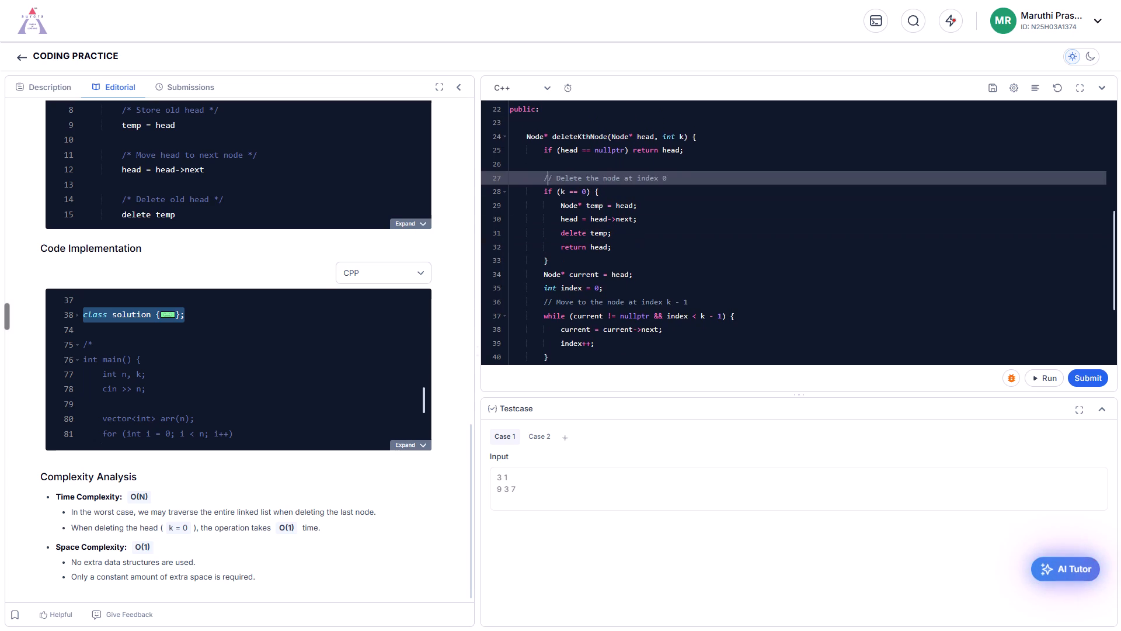
key("Up")
key("BackSpace")
scroll(598, 292, "up", 2)
key("Up")
key("Up")
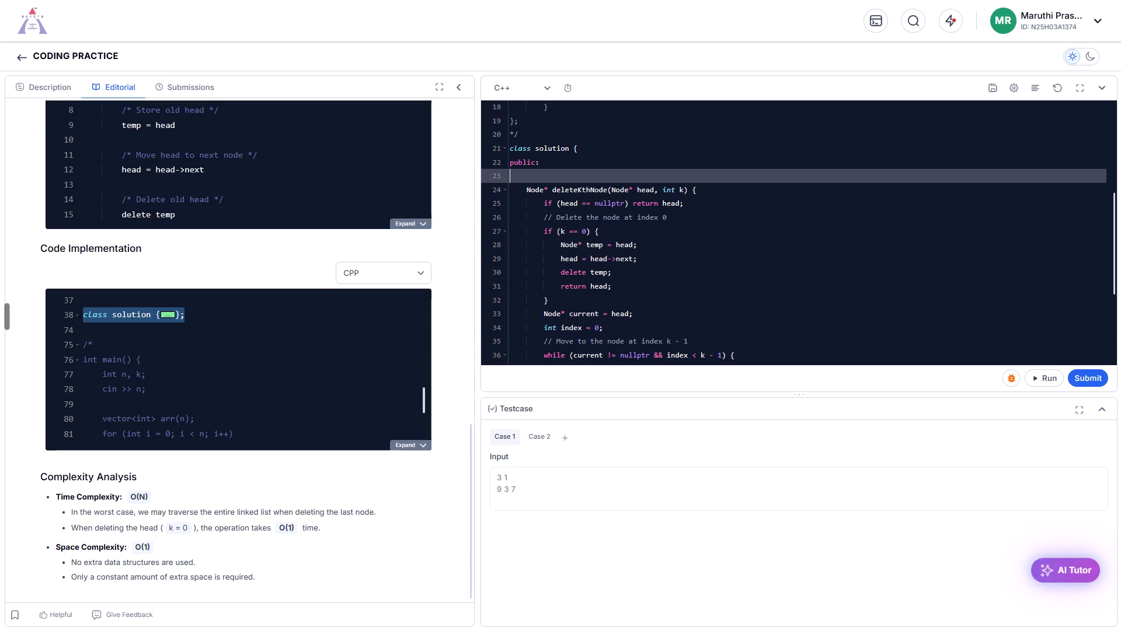
key("BackSpace")
Submit the deleteKthNode solution.
scroll(598, 292, "down", 1)
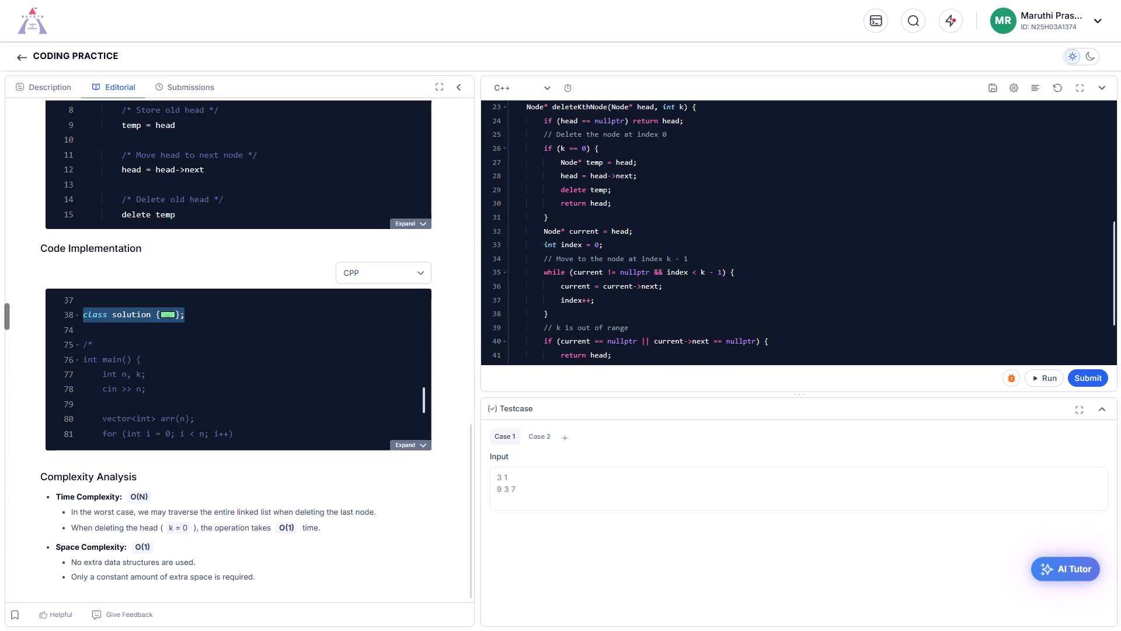
left_click(1093, 379)
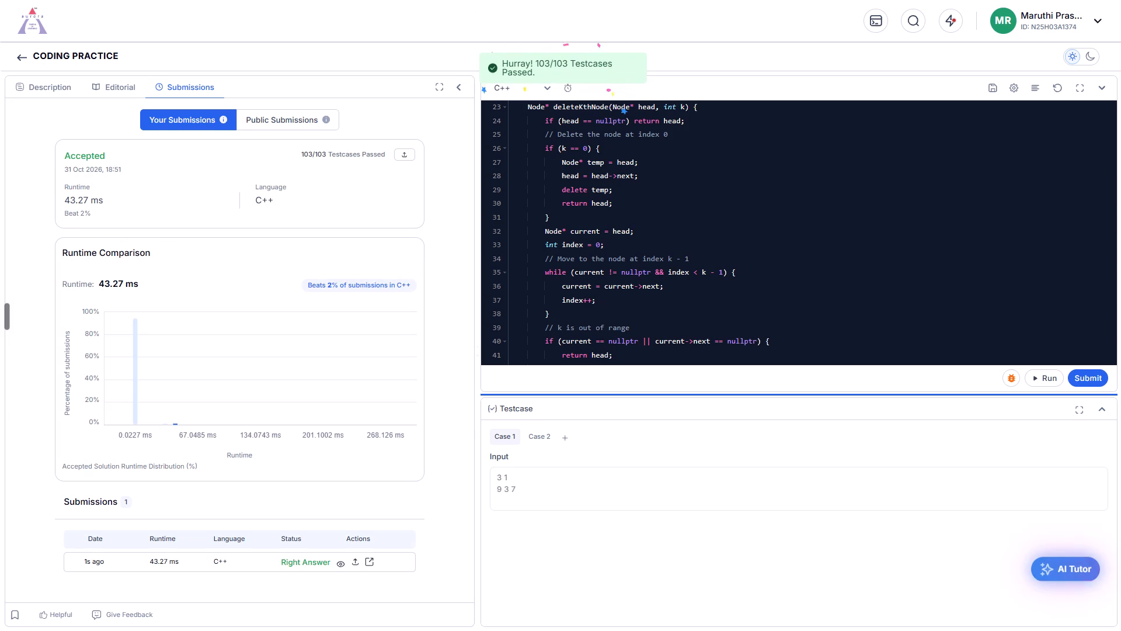
Run the deleteKthNode solution against the sample test cases.
left_click_drag(825, 396, 831, 453)
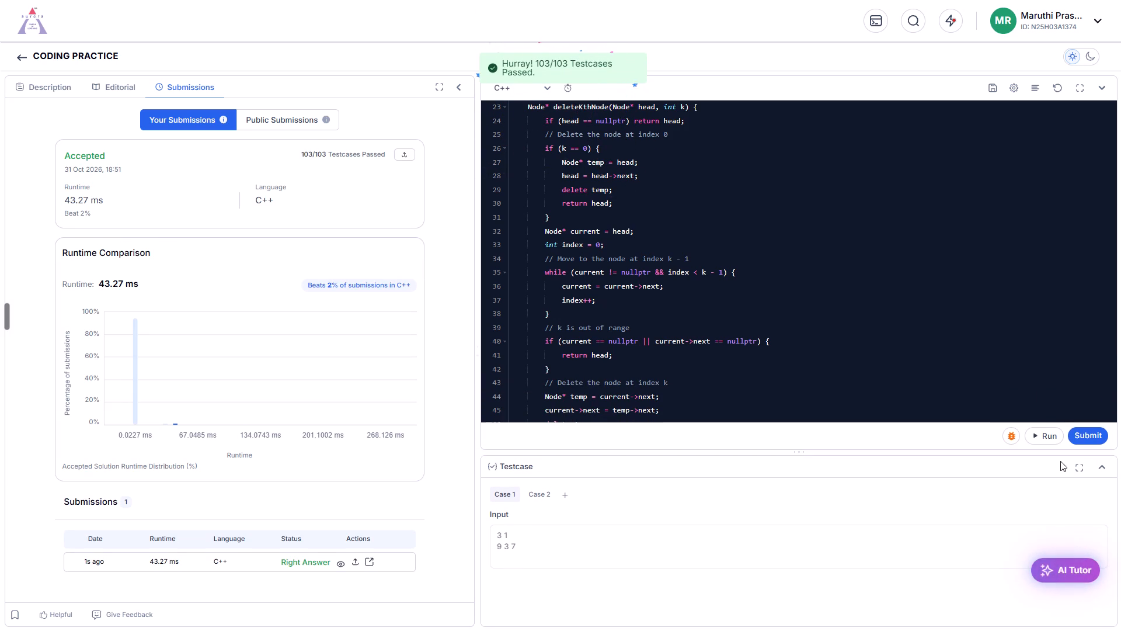
left_click(1041, 435)
scroll(770, 312, "down", 2)
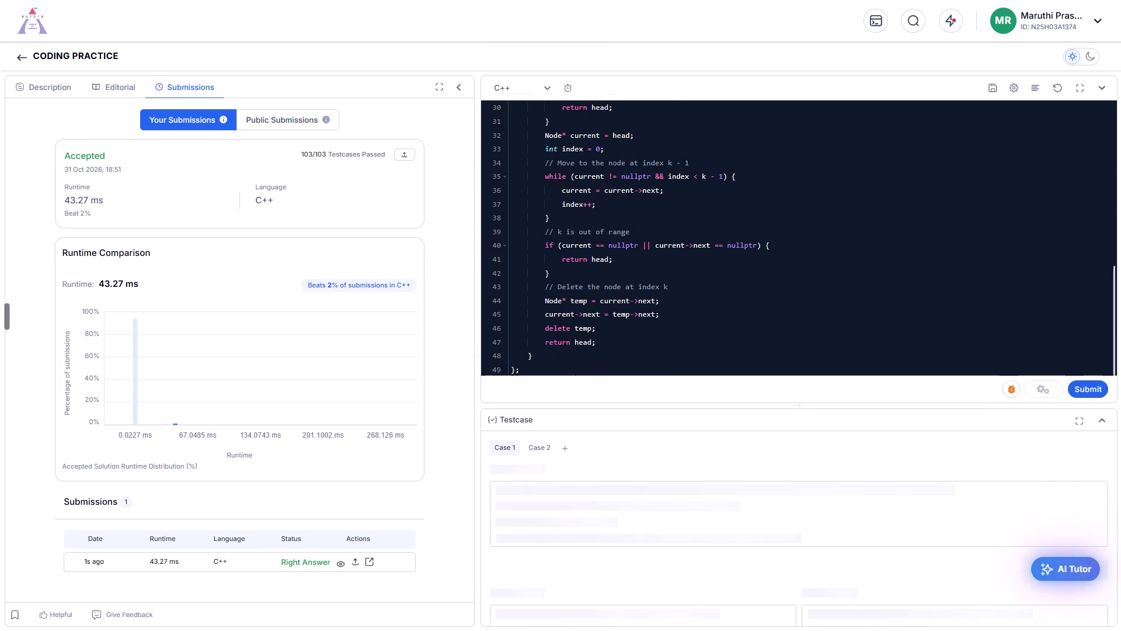
scroll(770, 312, "down", 2)
Show the Delete Kth Node problem description and enlarge the code area until the whole solution class is in view.
left_click(58, 92)
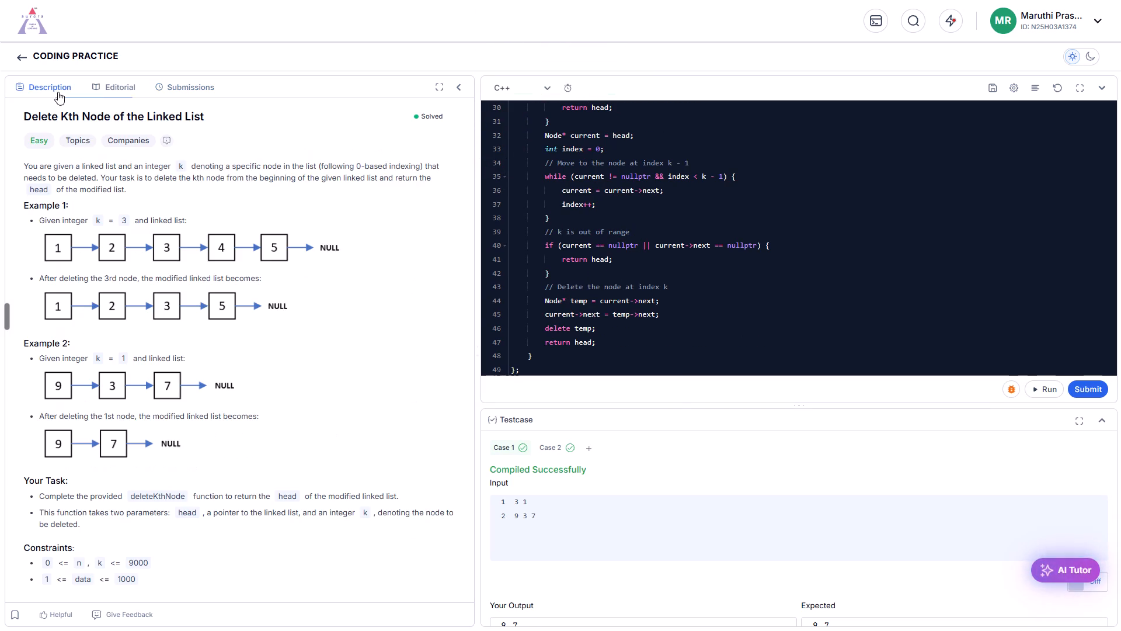
left_click_drag(727, 404, 729, 441)
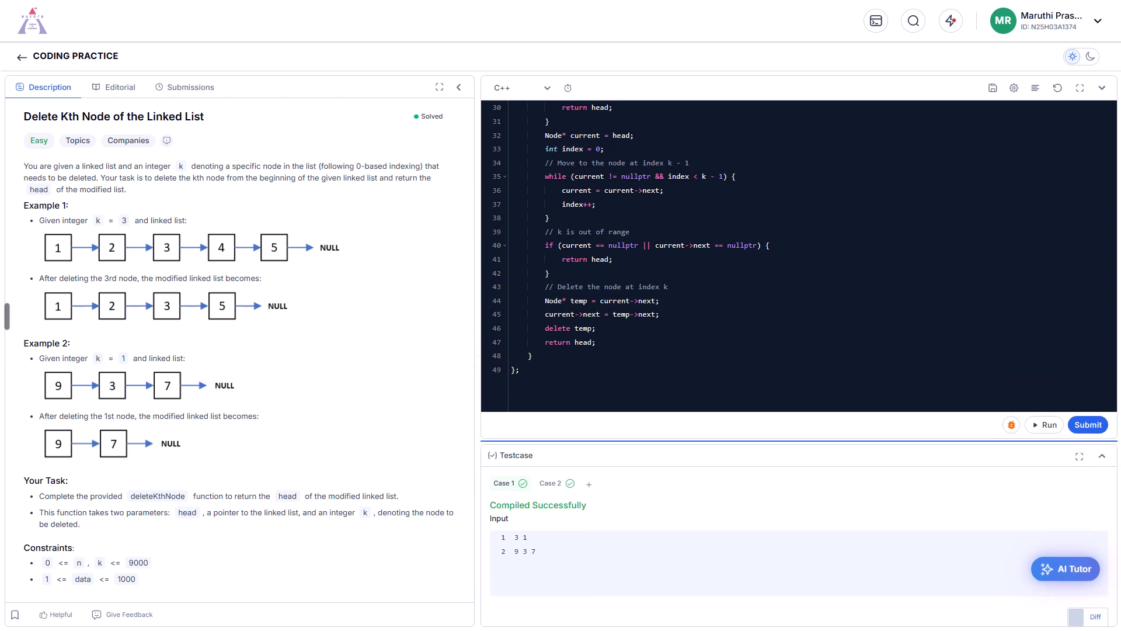
left_click_drag(729, 441, 730, 475)
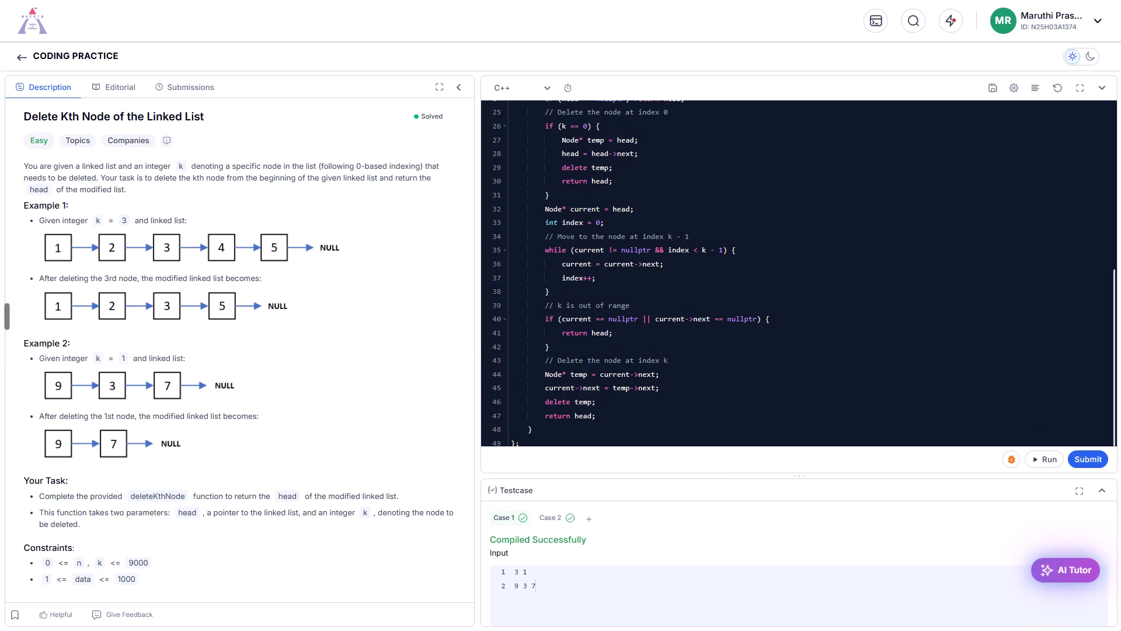
left_click_drag(754, 476, 750, 566)
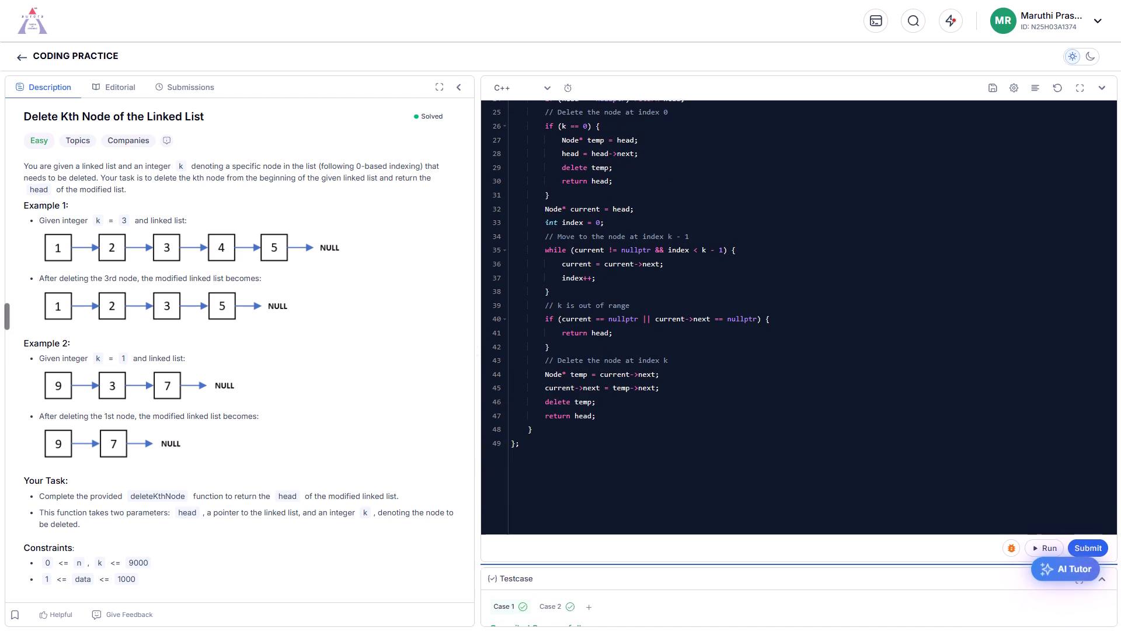
left_click_drag(750, 566, 750, 566)
scroll(707, 427, "down", 2)
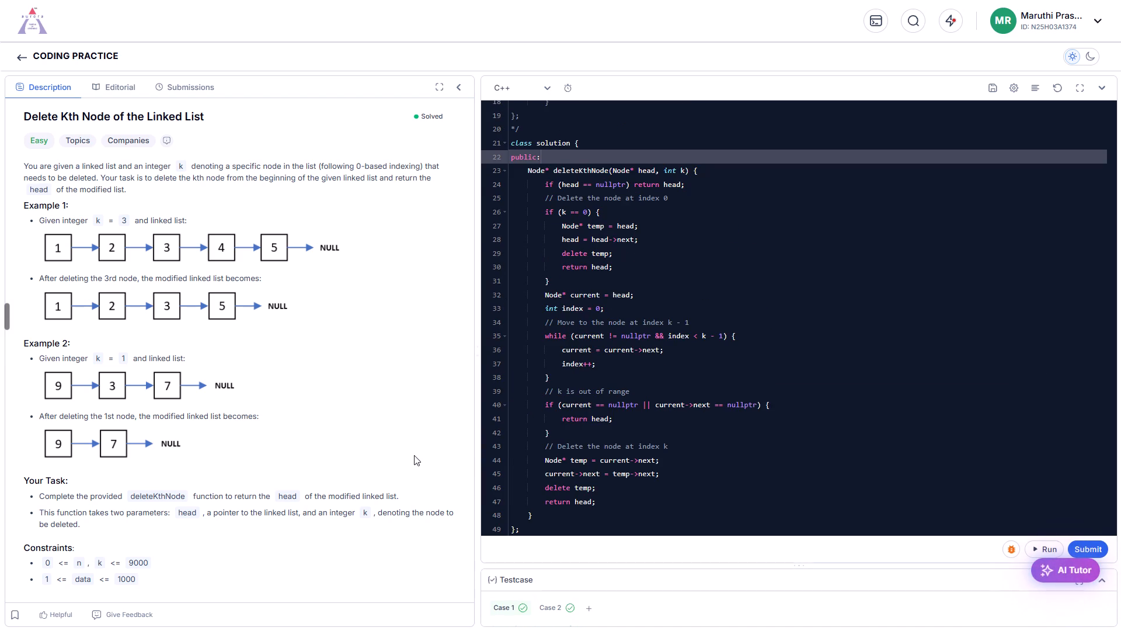
Leave the Delete Kth Node problem, saving its code, and open the Delete Node With Value X - Linked List problem.
scroll(315, 448, "right", 12)
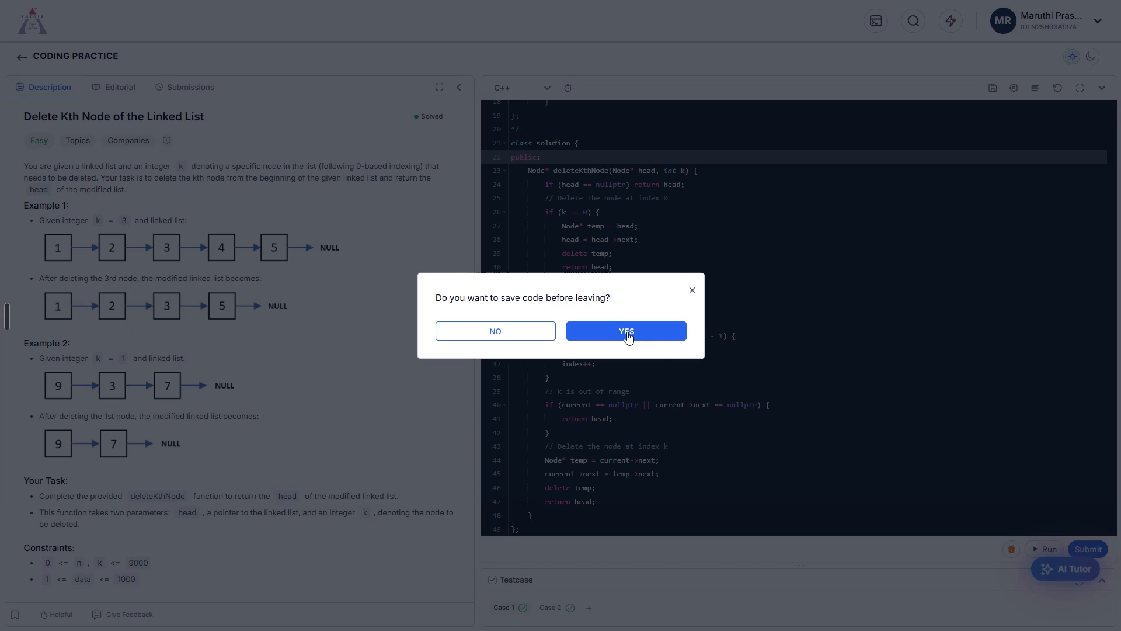
left_click(627, 332)
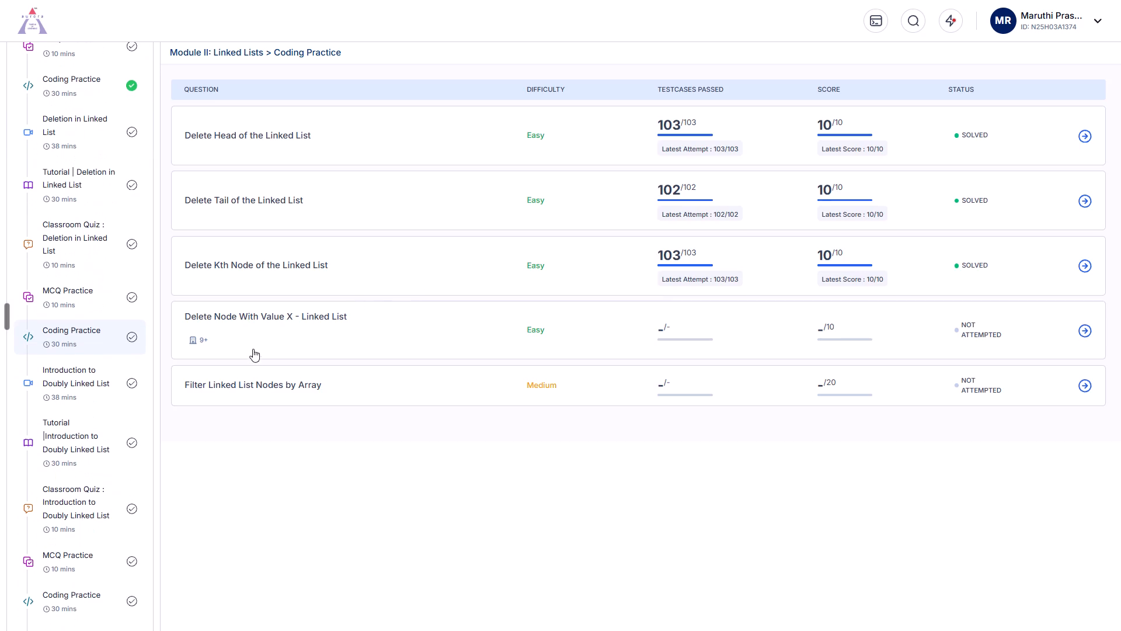
left_click(339, 346)
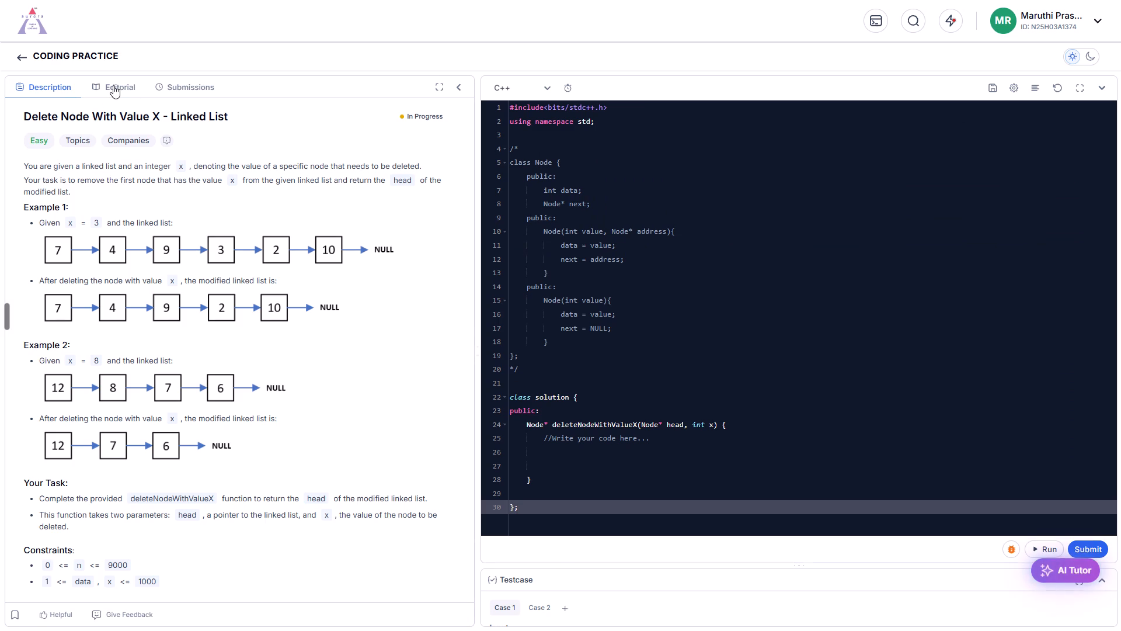
Copy the C++ solution class from the editorial's code implementation, from "class solution{" through the closing brace after "return head;".
left_click(114, 85)
scroll(32, 414, "down", 6)
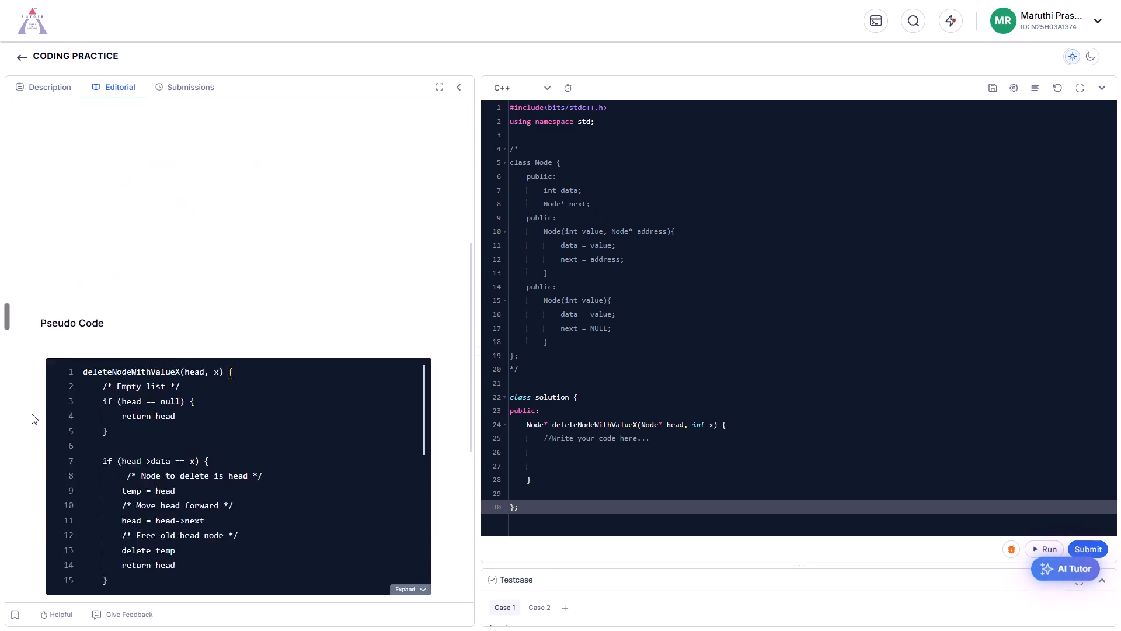
scroll(32, 414, "down", 12)
scroll(137, 382, "down", 7)
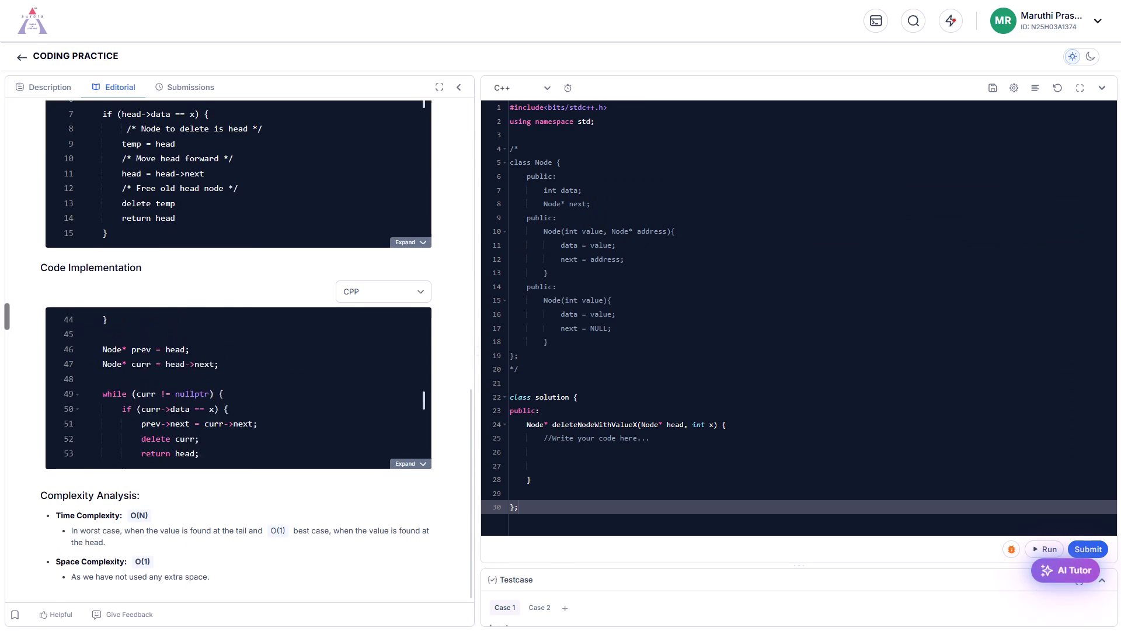
scroll(137, 382, "down", 2)
scroll(81, 328, "up", 2)
scroll(140, 372, "up", 1)
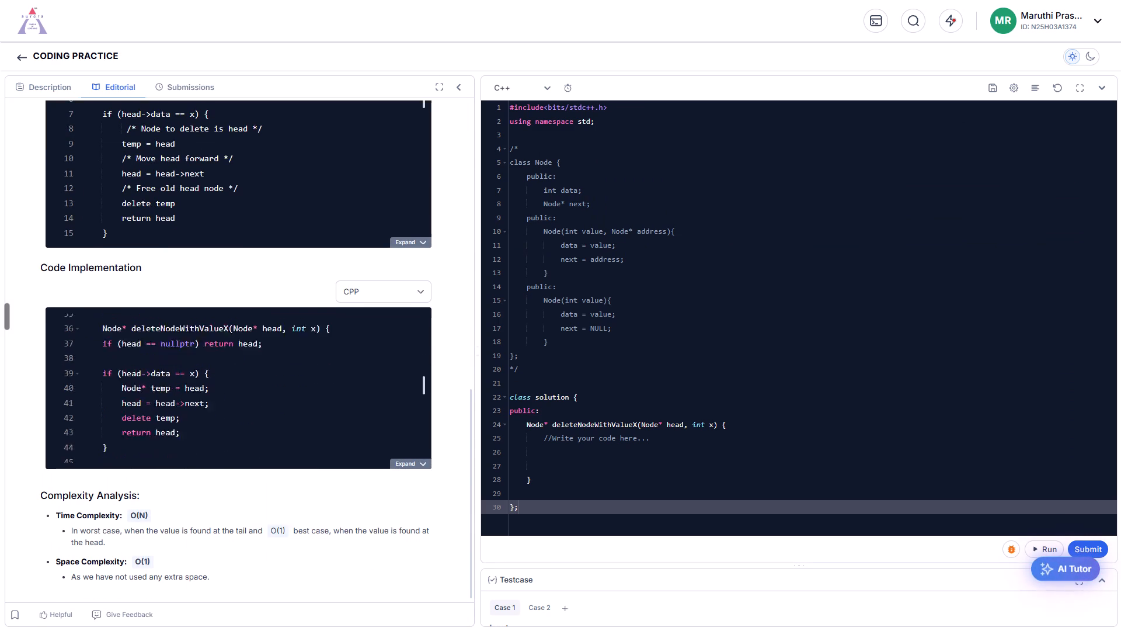
scroll(140, 372, "up", 1)
left_click(76, 372)
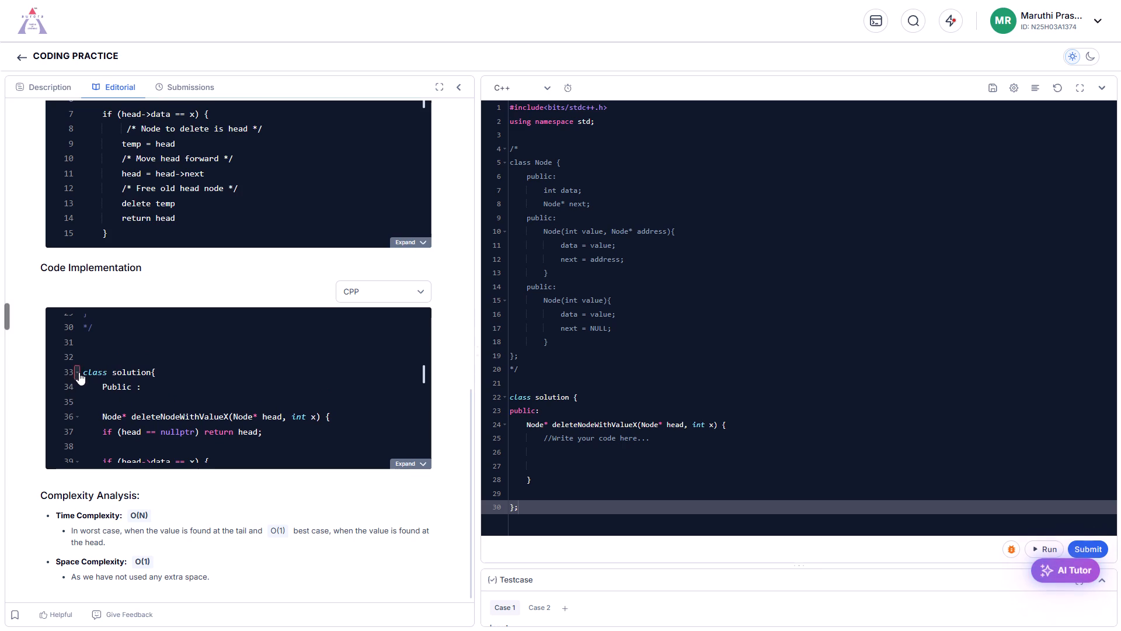
left_click(76, 375)
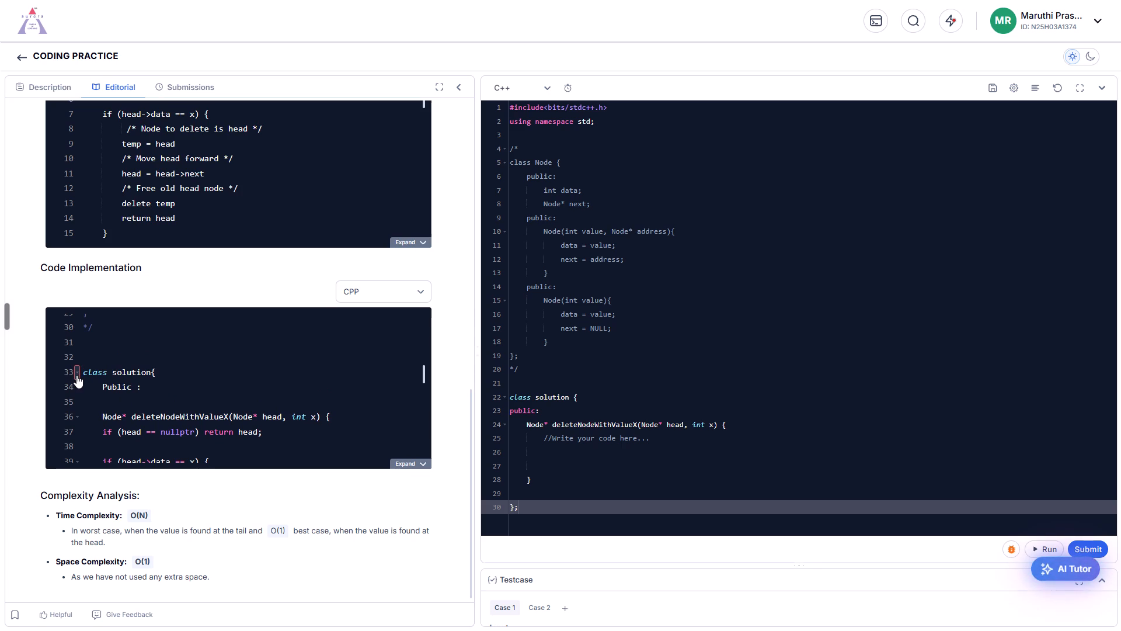
left_click(81, 371)
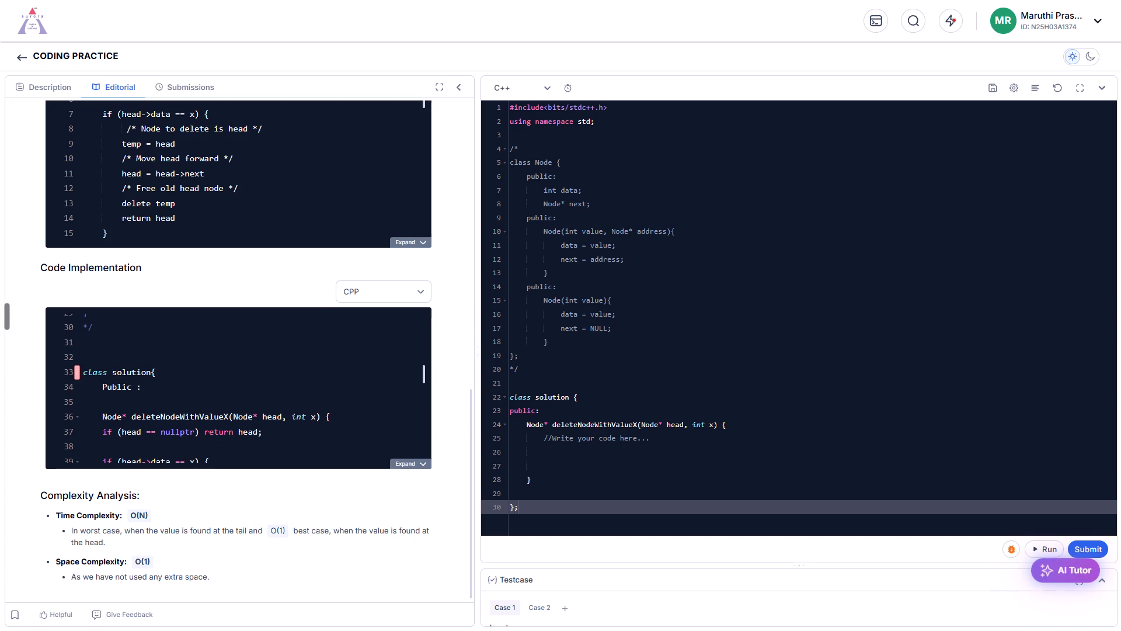
left_click(188, 390)
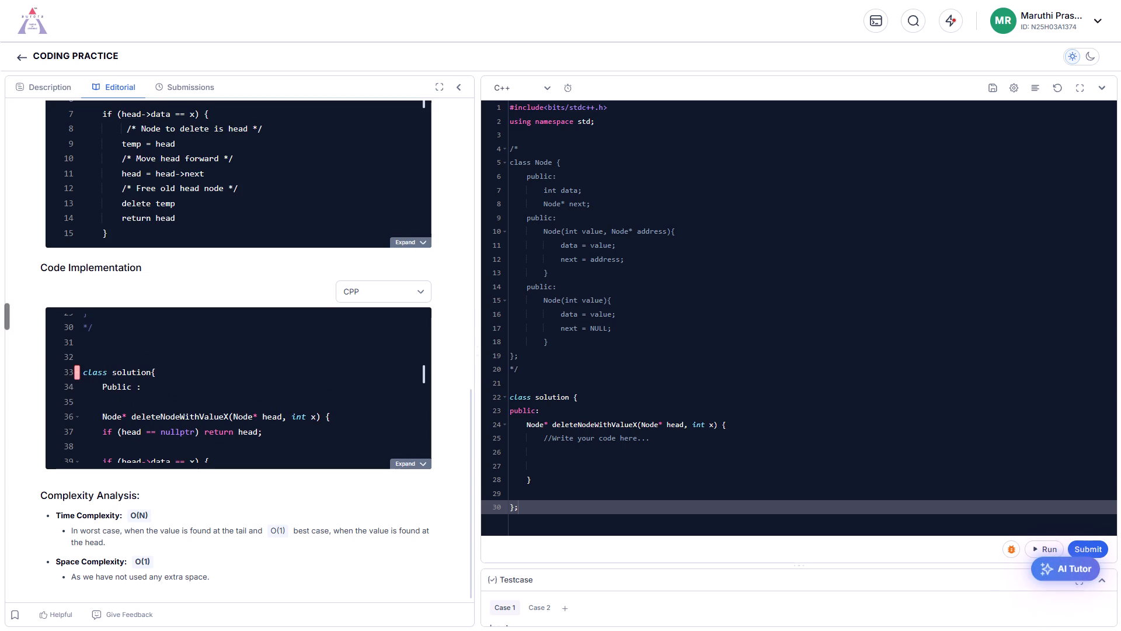
left_click_drag(82, 370, 157, 324)
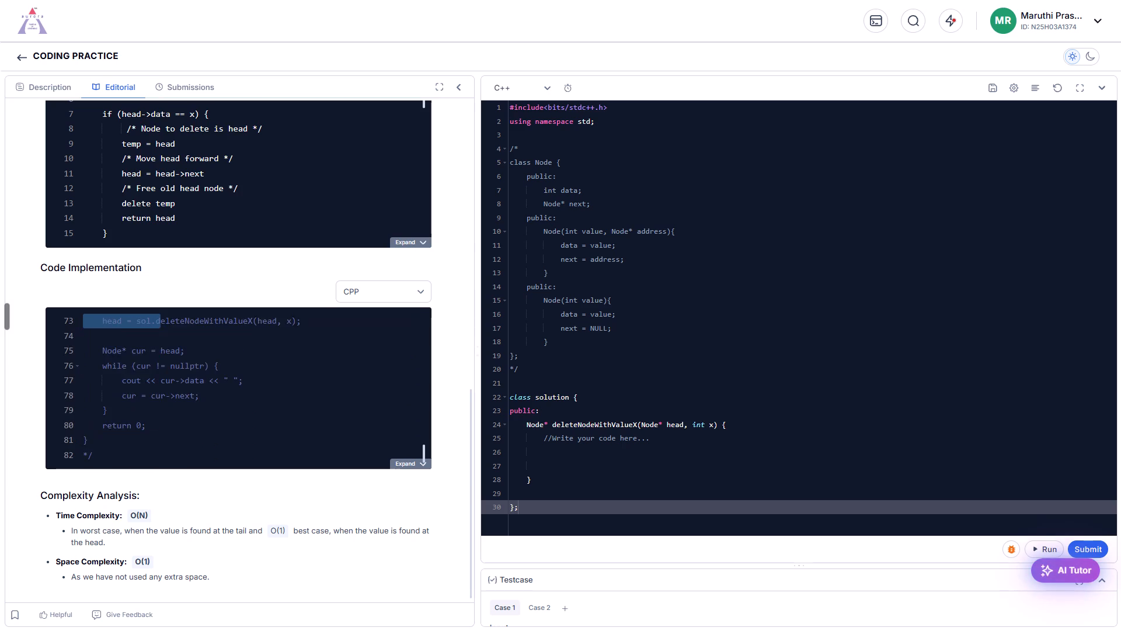
left_click_drag(157, 324, 134, 464)
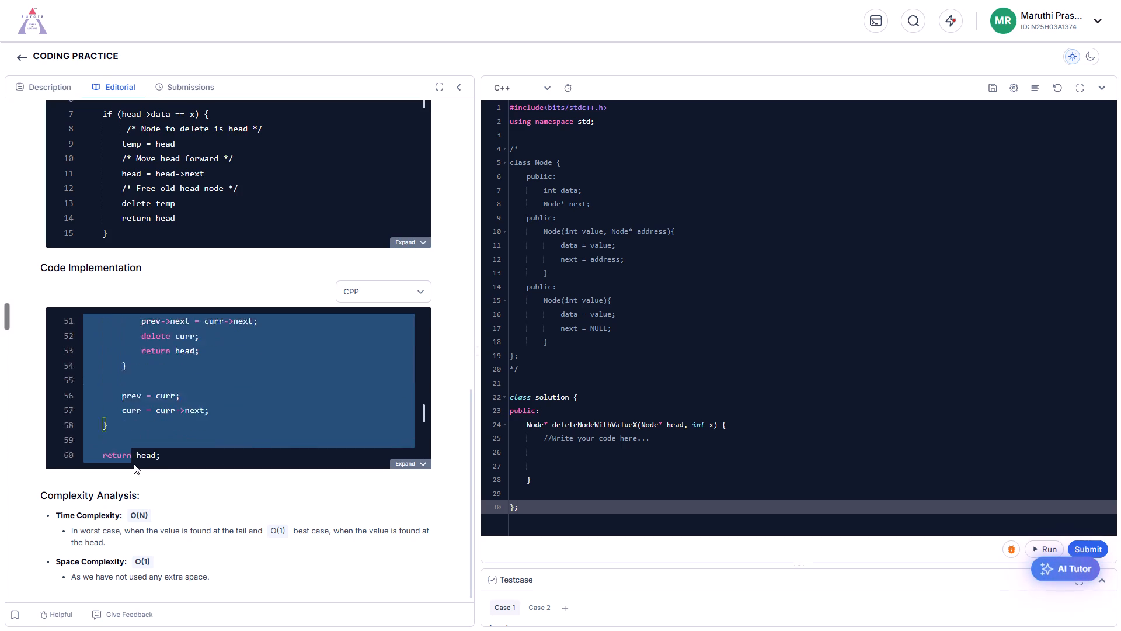
left_click_drag(134, 464, 89, 311)
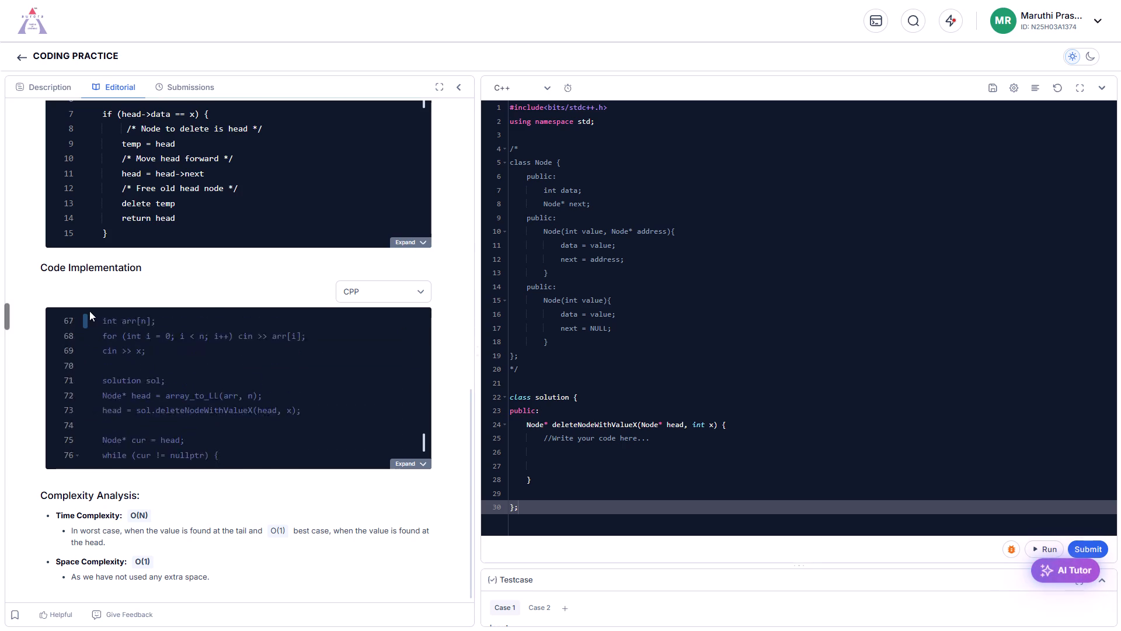
left_click_drag(89, 311, 102, 439)
scroll(102, 439, "down", 1)
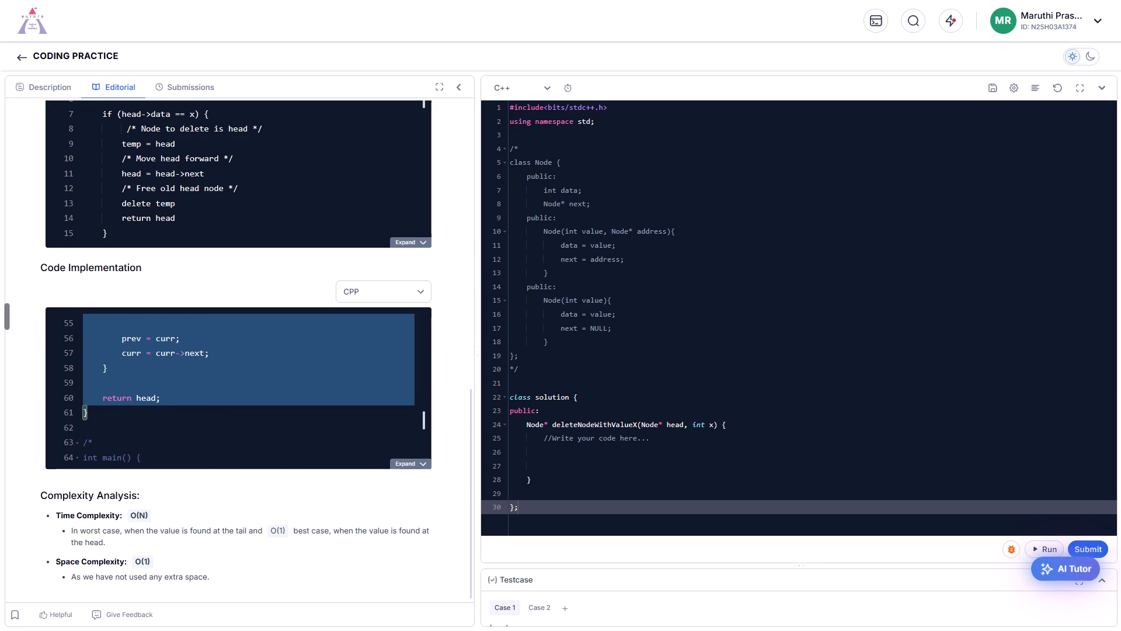
scroll(102, 439, "down", 1)
key("ctrl+c")
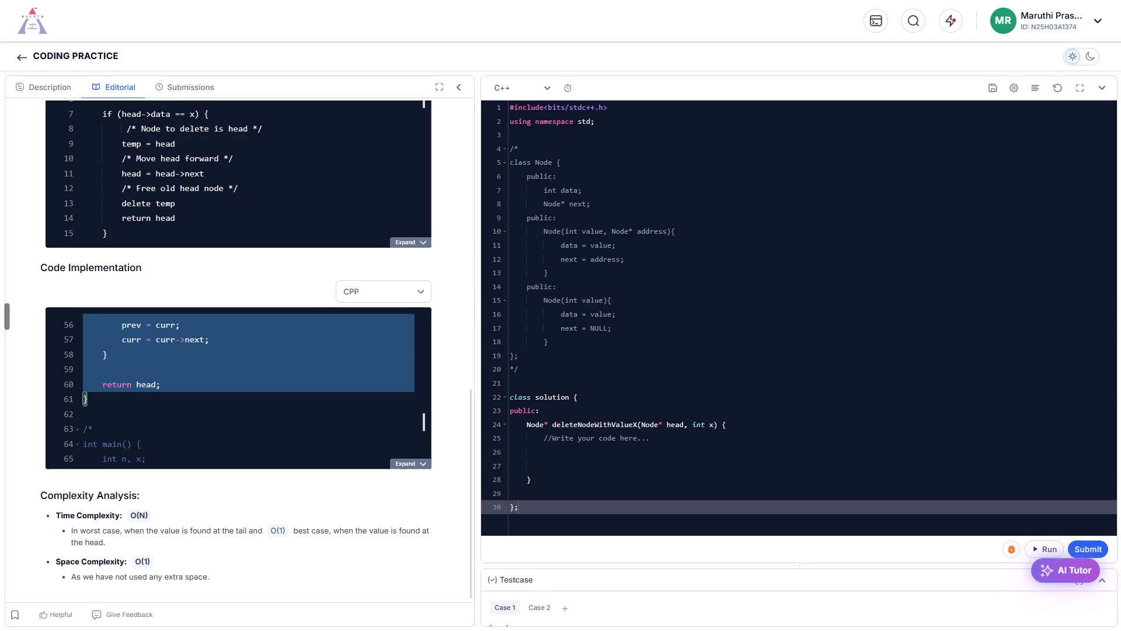
Replace the starter solution class in the code editor with the copied deleteNodeWithValueX class.
scroll(220, 391, "up", 8)
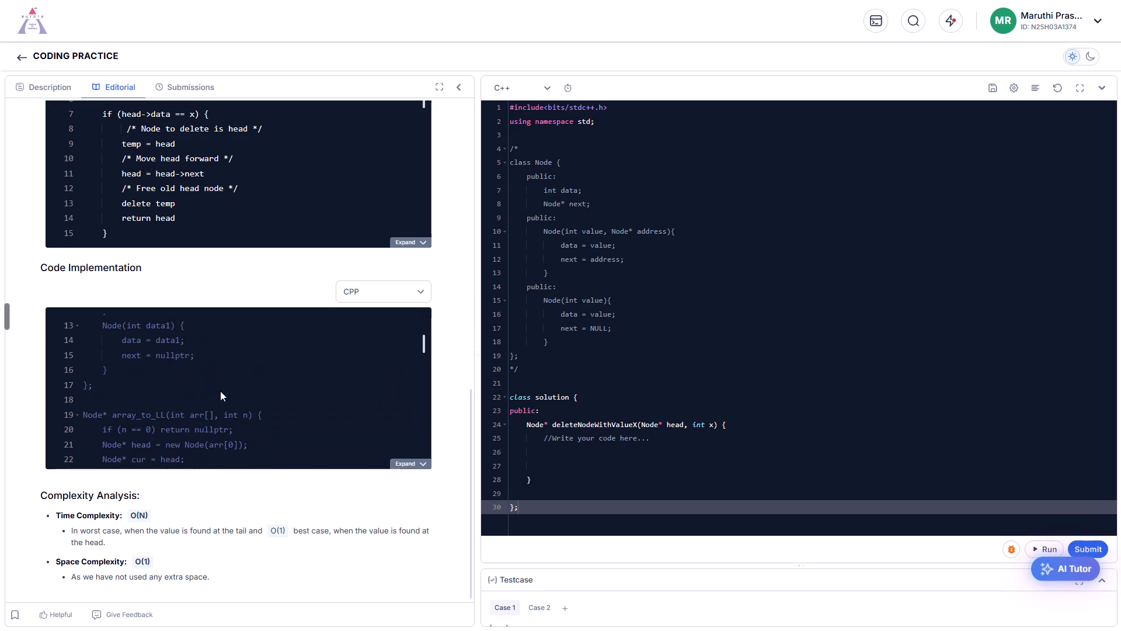
scroll(220, 391, "down", 5)
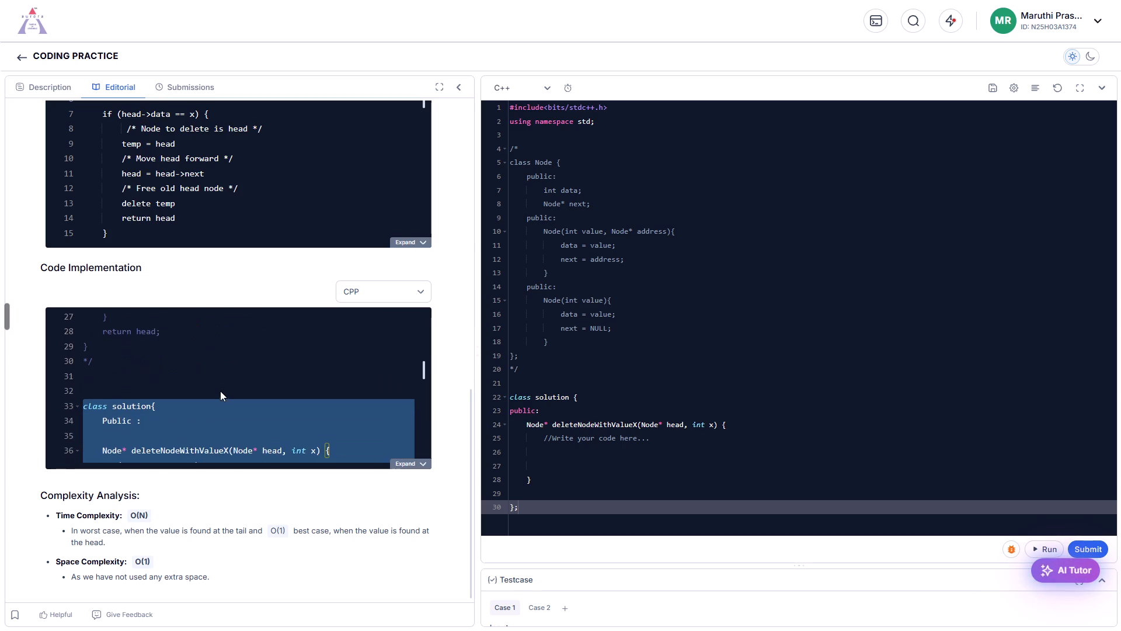
scroll(220, 391, "down", 3)
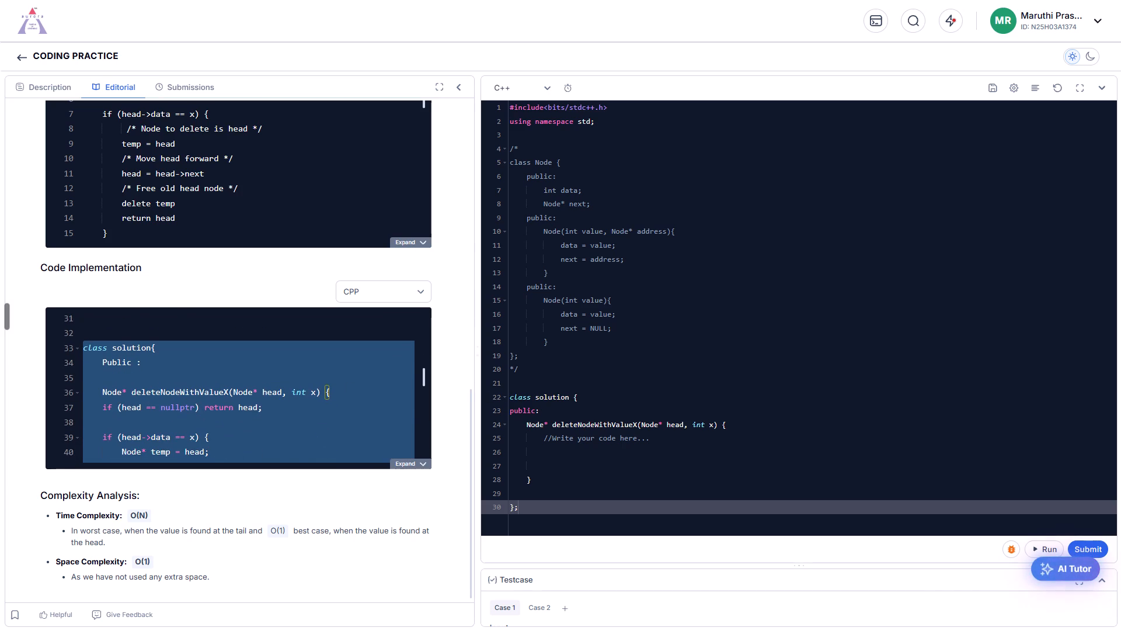
left_click_drag(510, 397, 539, 535)
key("ctrl+v")
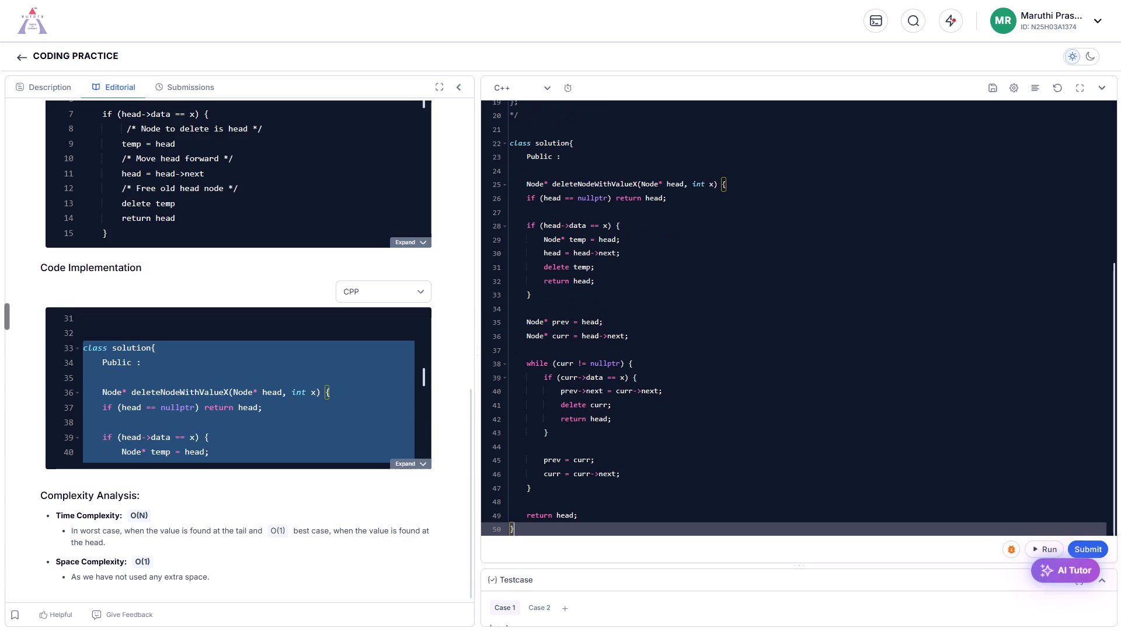
Delete the blank lines before the final "return head;", before "prev = curr;" and before the while loop.
key("Up")
key("Up")
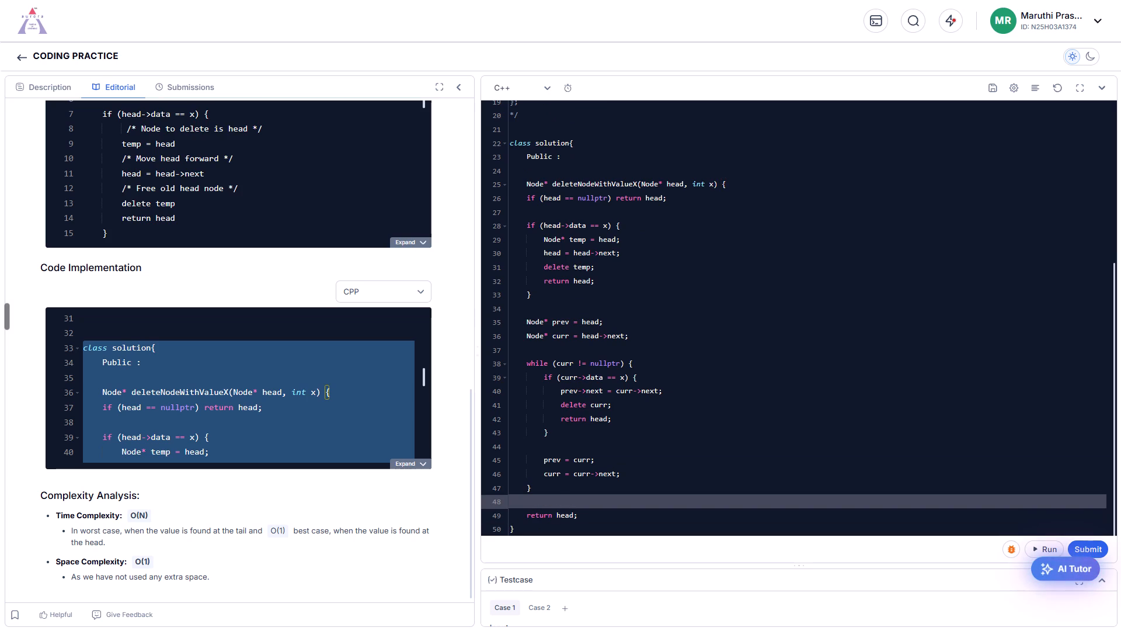
key("BackSpace")
key("Up")
key("Up")
key("Up")
key("BackSpace")
key("Up")
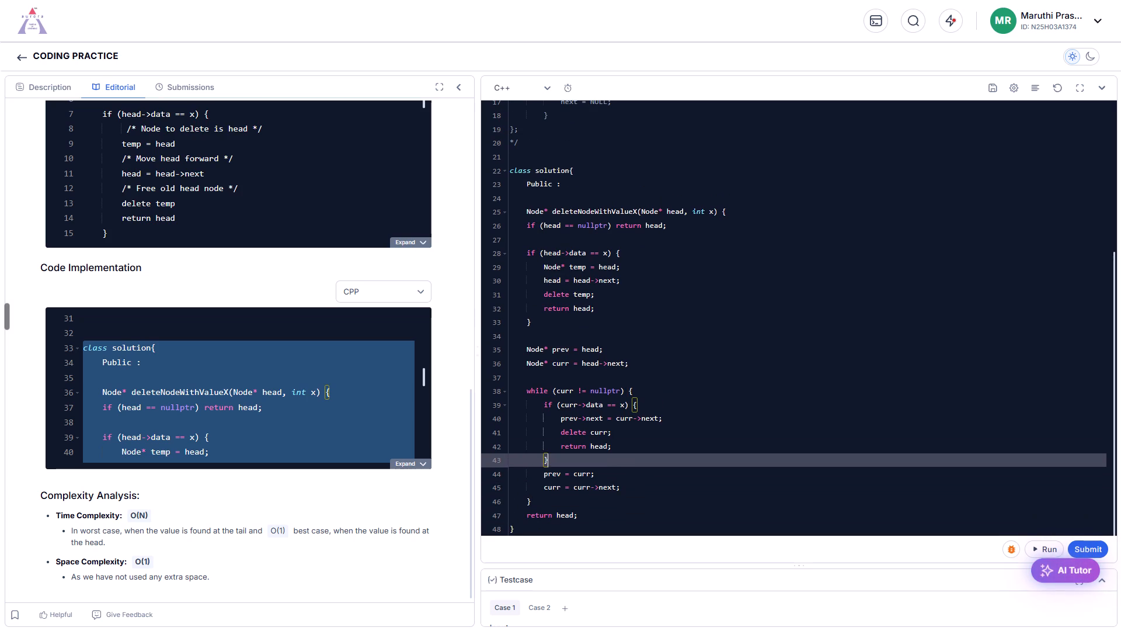
key("Up")
key("Up")
key("Up")
key("Up")
key("Up")
key("BackSpace")
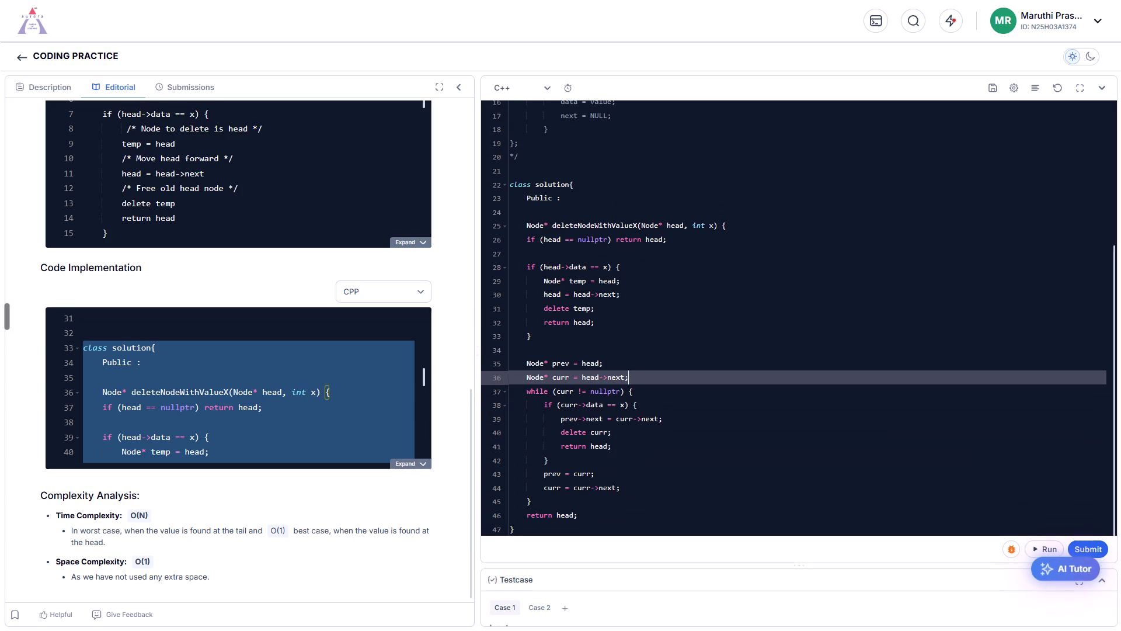
Delete the blank lines before "Node* prev = head;" and before "if (head->data == x) {".
key("Up")
key("Up")
key("BackSpace")
key("Up")
key("Up")
key("Up")
key("Up")
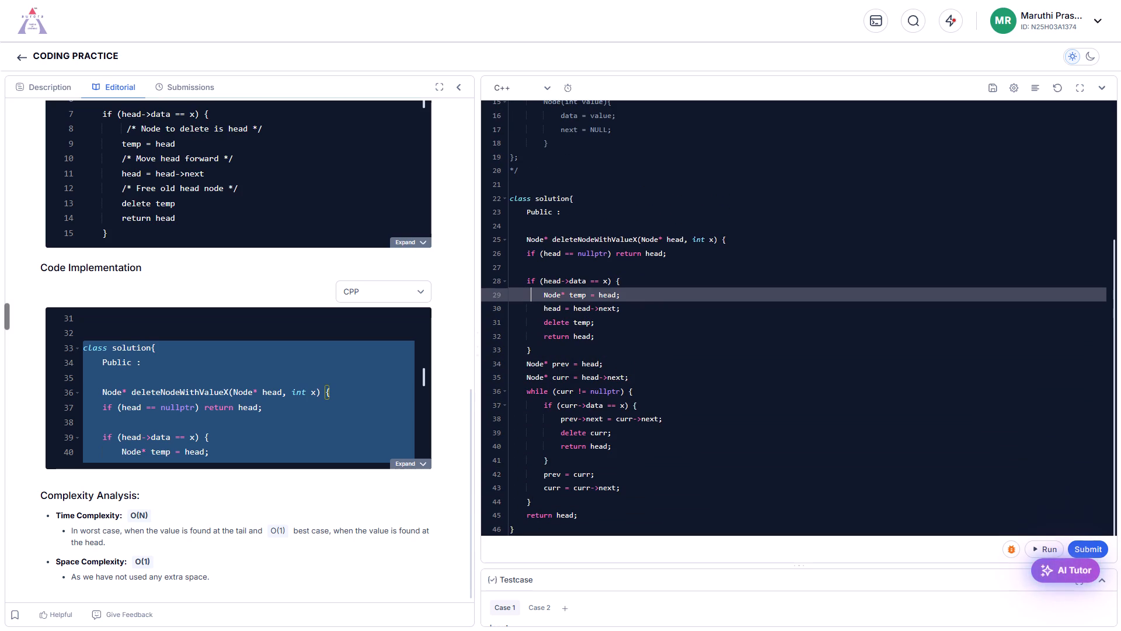
key("Up")
key("Up")
key("BackSpace")
Delete the blank lines before the deleteNodeWithValueX function declaration and before "class solution{".
key("Up")
key("Up")
key("BackSpace")
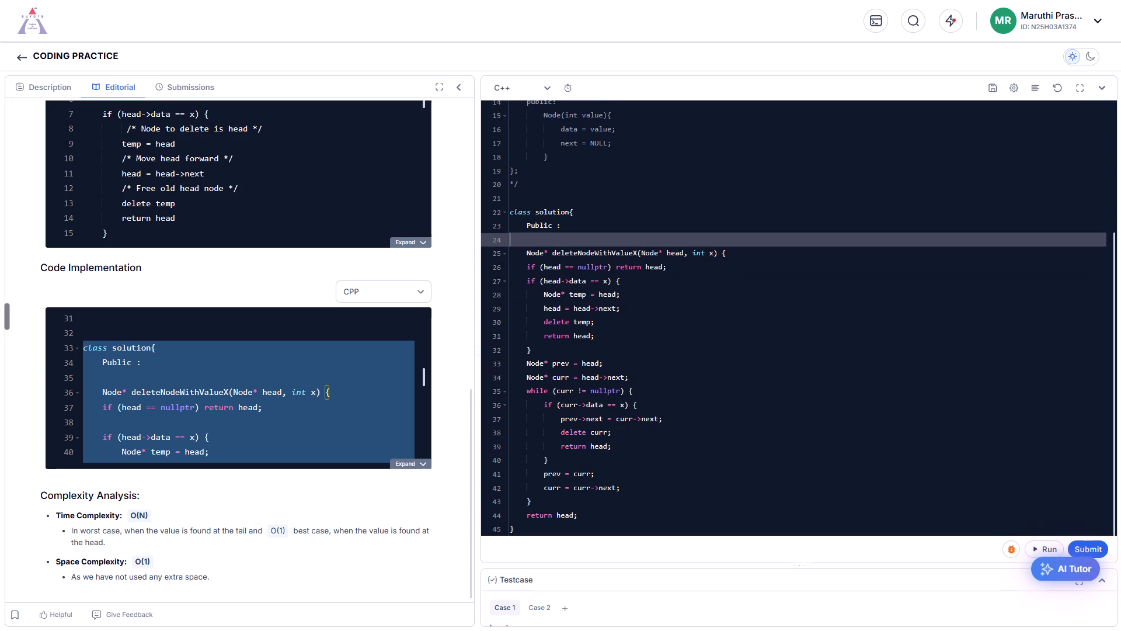
key("BackSpace")
key("Up")
key("Up")
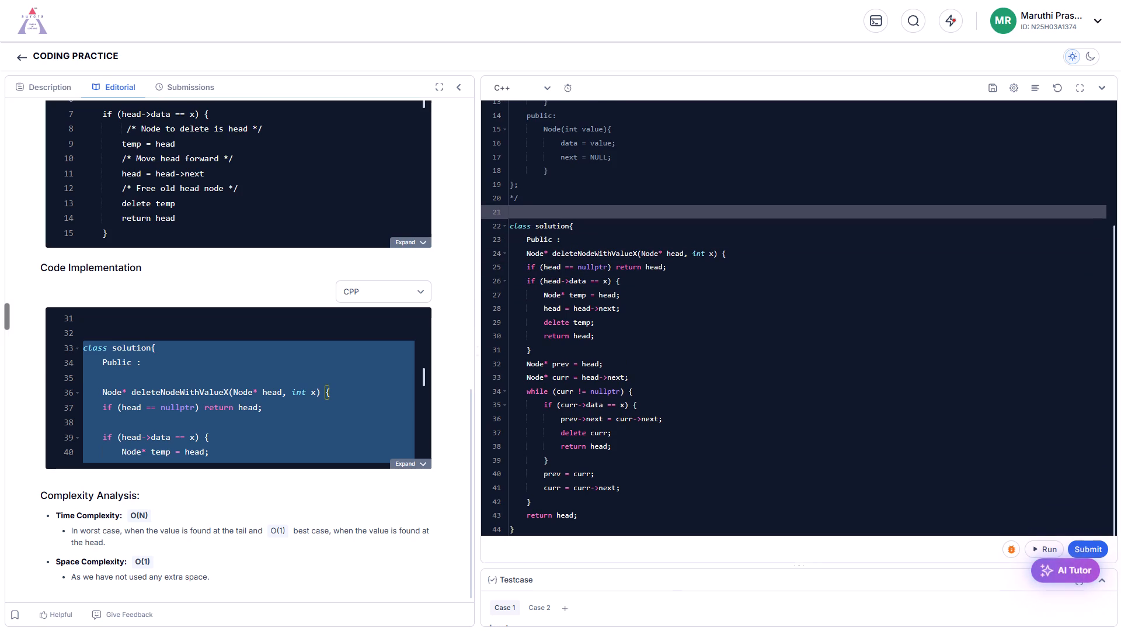
key("BackSpace")
Submit the deleteNodeWithValueX solution.
scroll(697, 428, "down", 2)
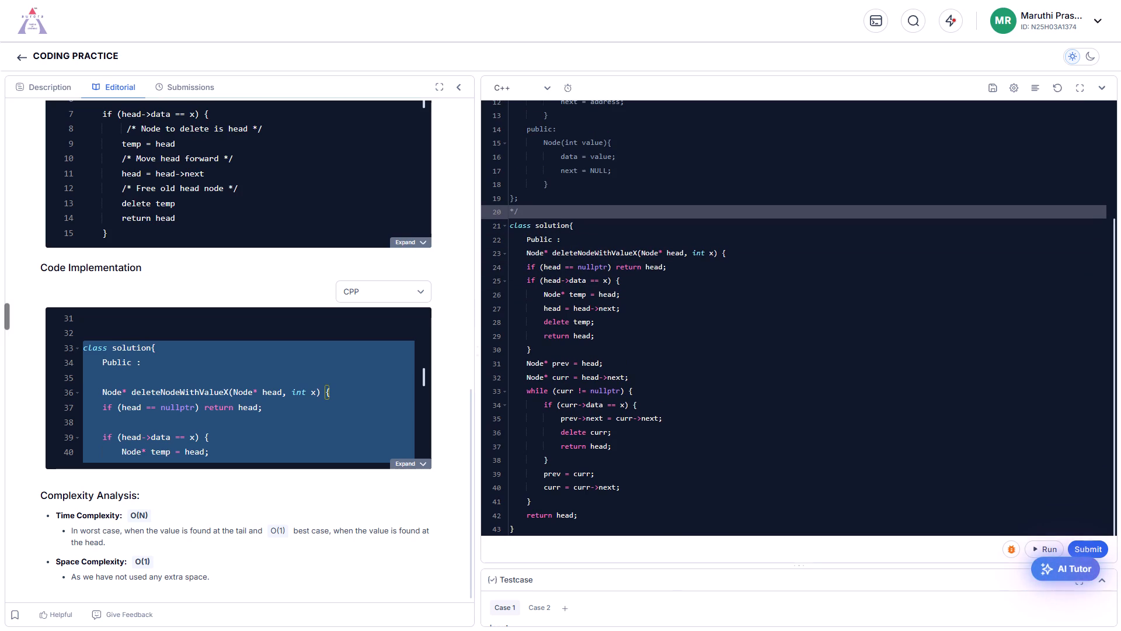
left_click(1086, 545)
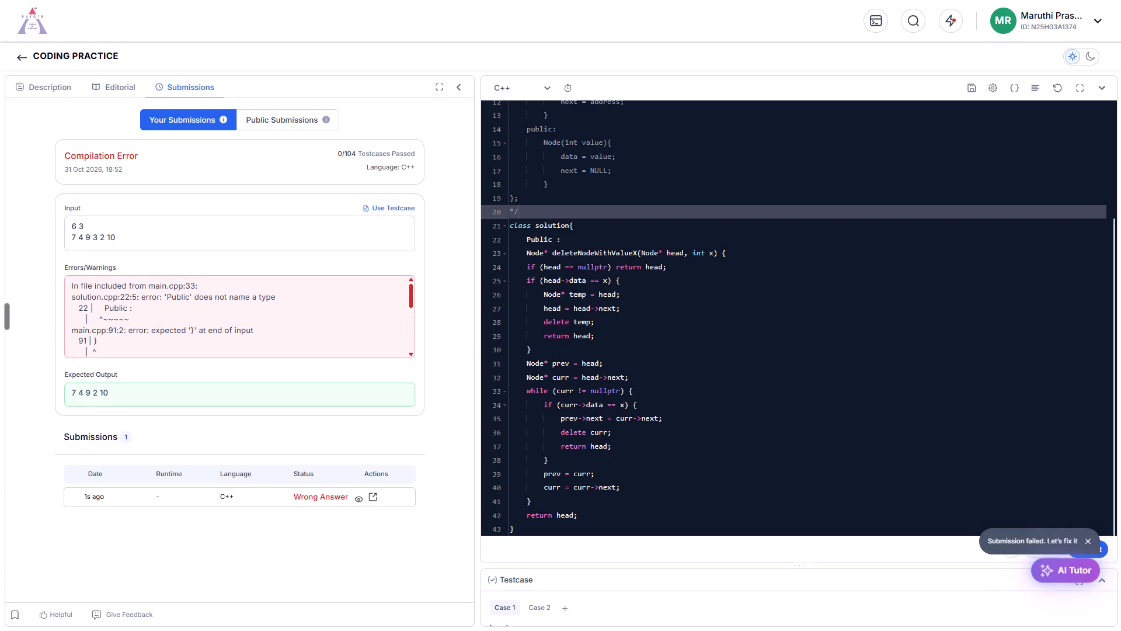
Close the solution class by adding a closing brace and semicolon after the final brace of the code, and resubmit the solution.
left_click(729, 252)
scroll(729, 252, "down", 2)
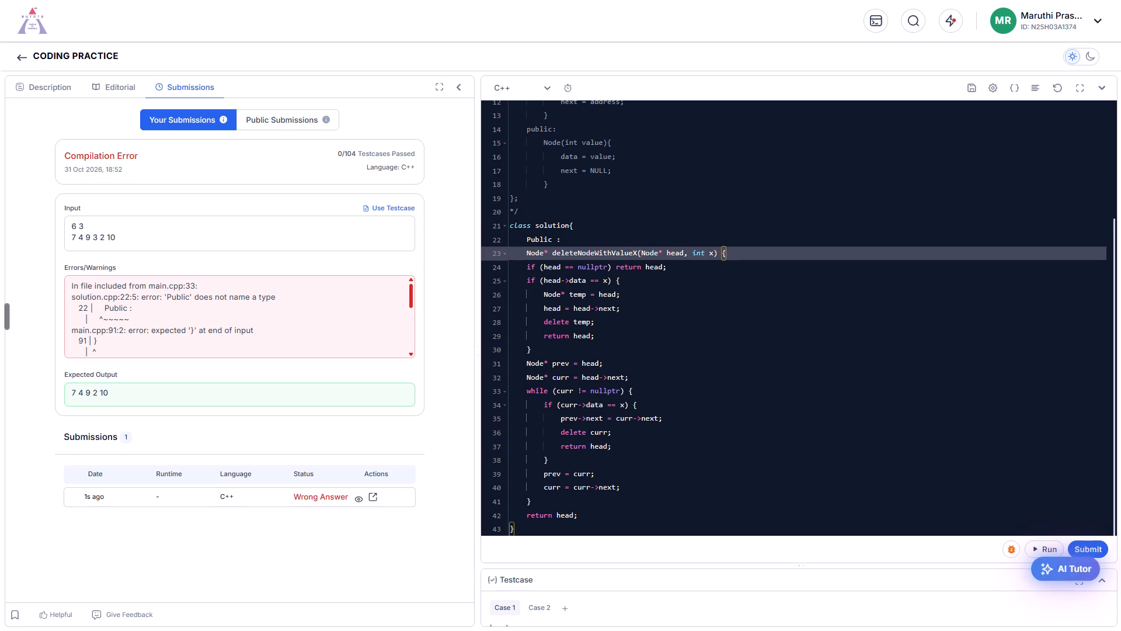
scroll(729, 252, "down", 4)
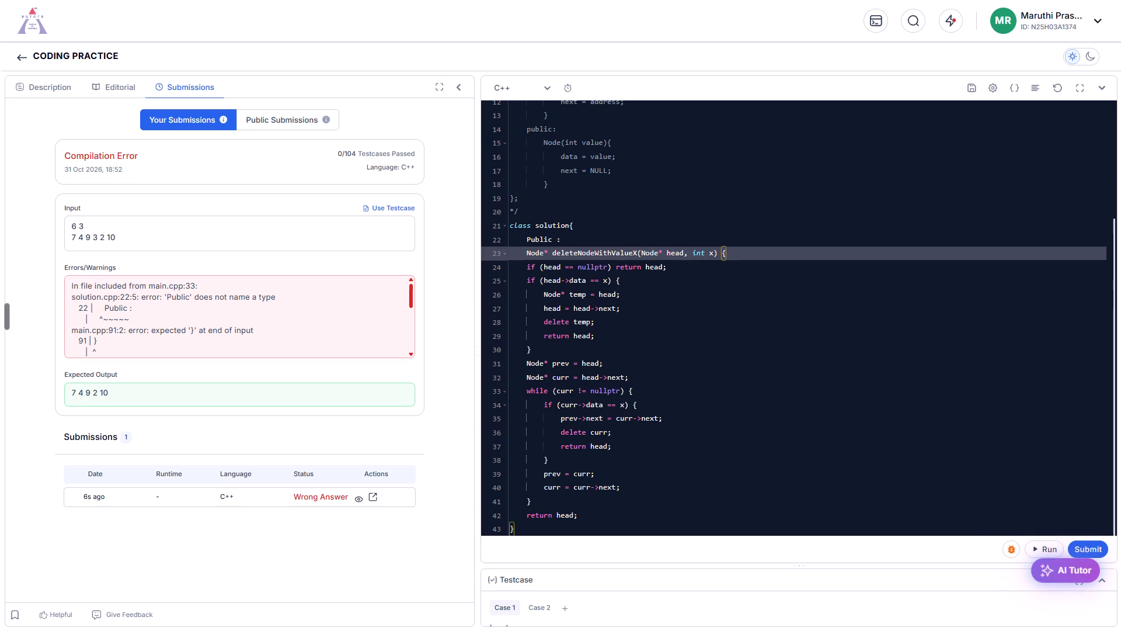
left_click(528, 526)
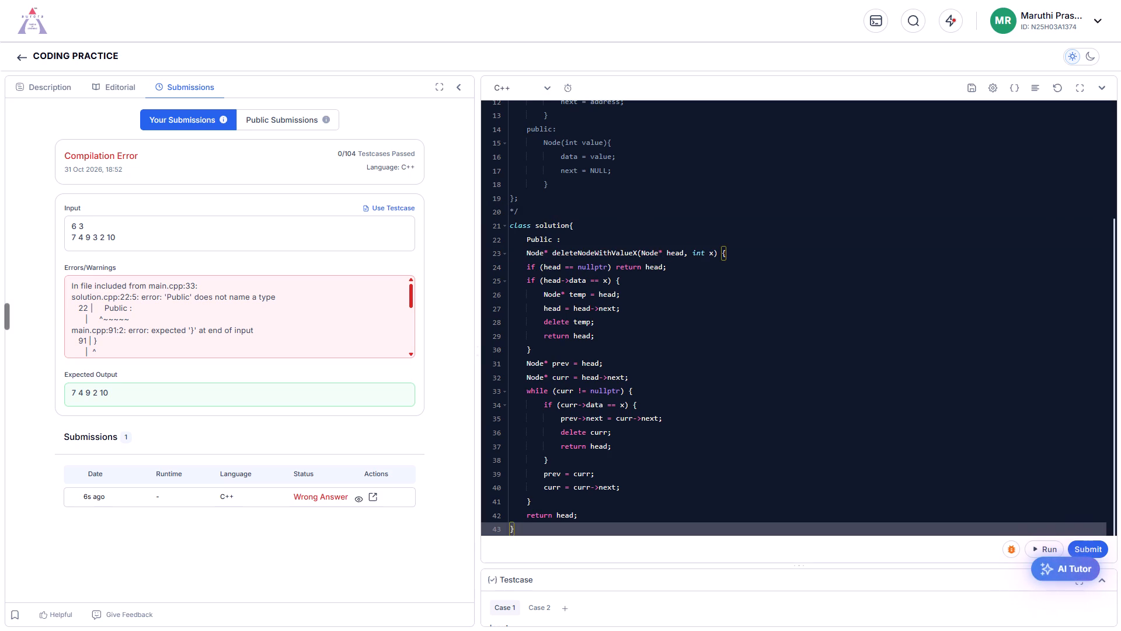
key("shift+braceright")
key("apostrophe")
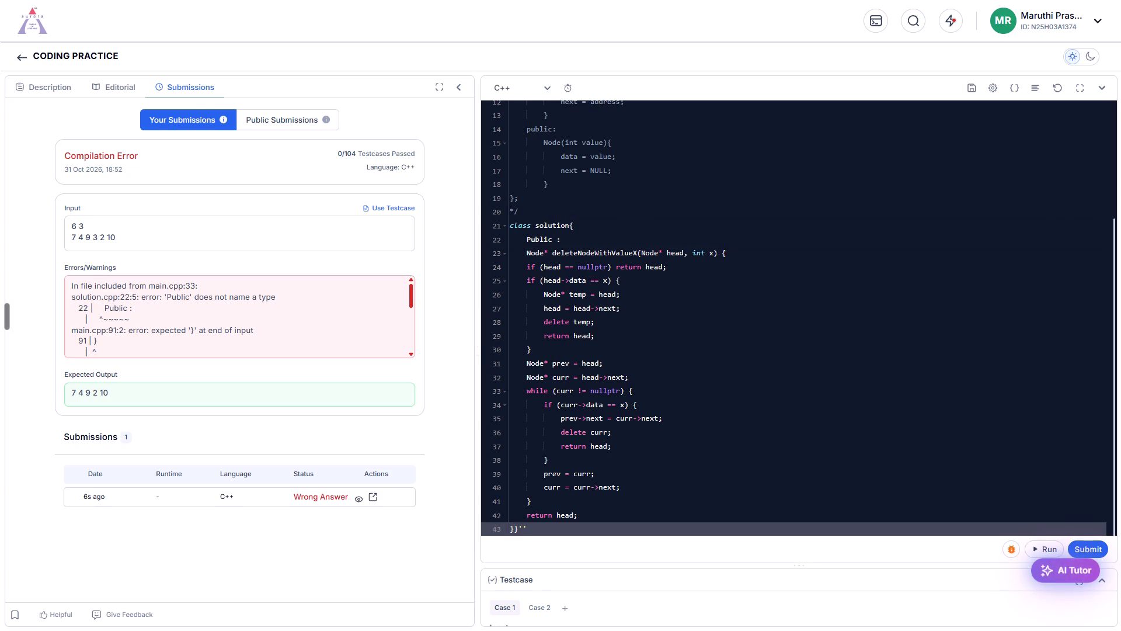
key("BackSpace")
key("semicolon")
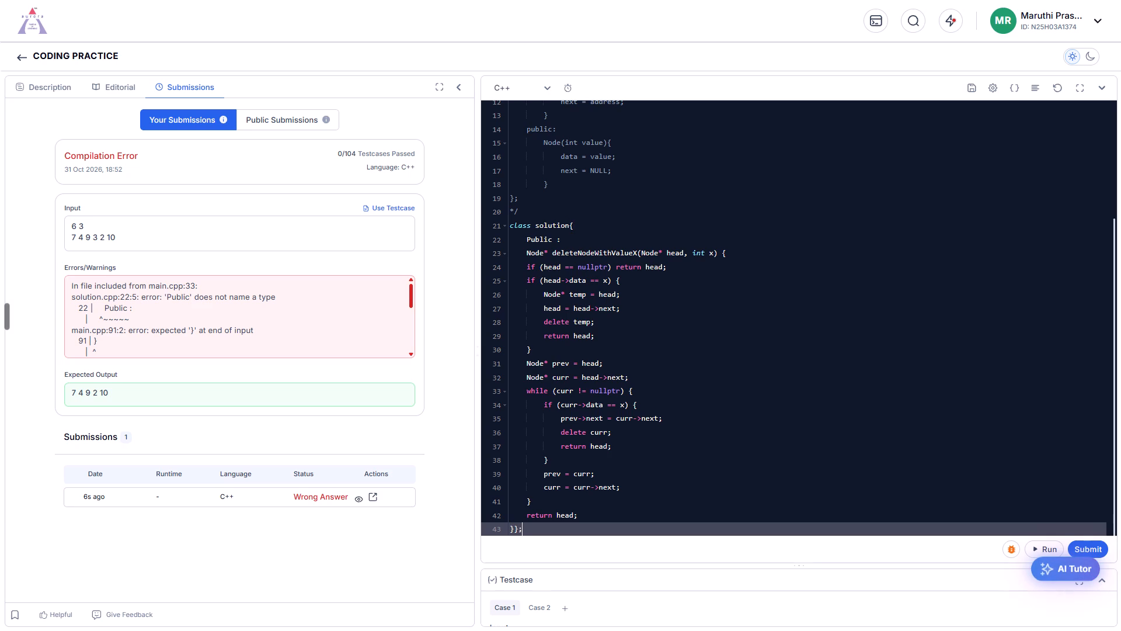
left_click(1083, 541)
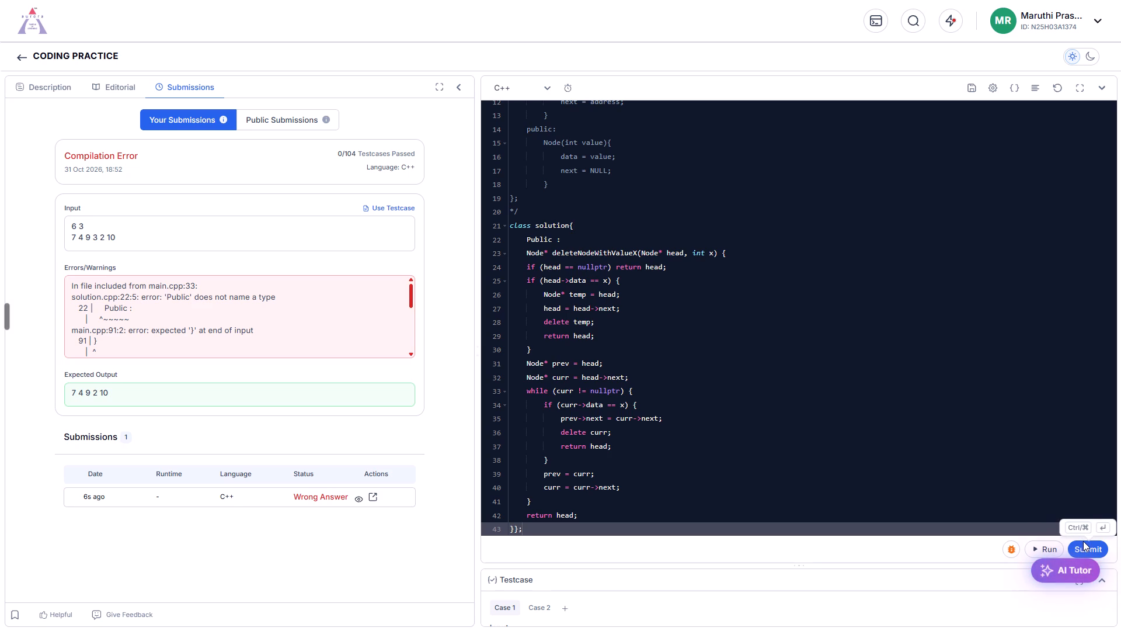
left_click(1094, 550)
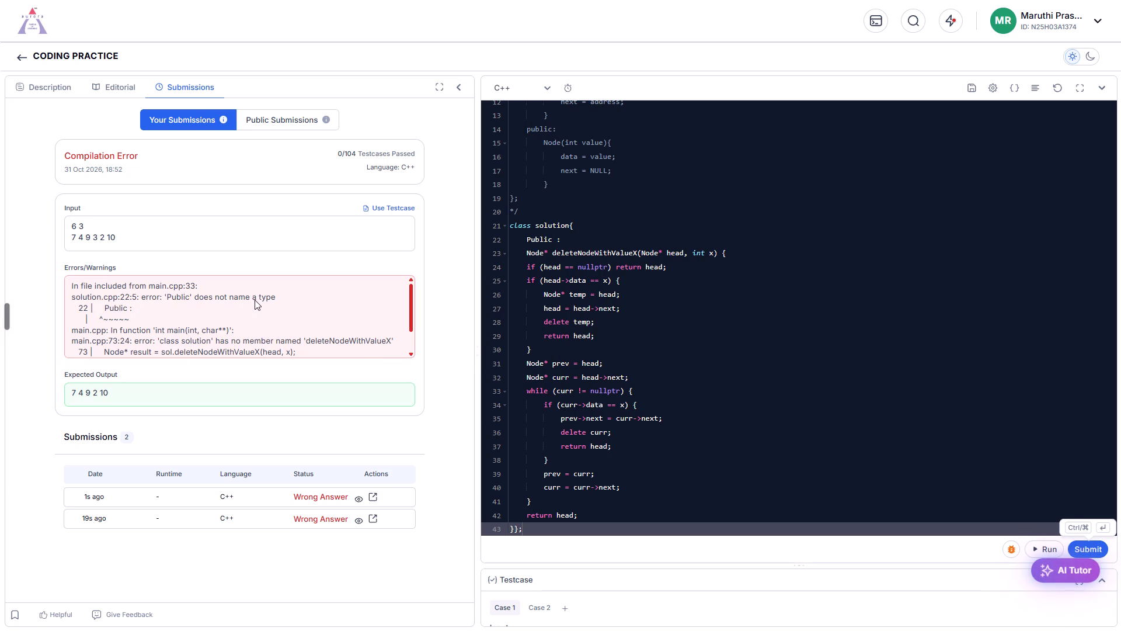
Change Public to lowercase public in the solution class and submit the solution again.
left_click(531, 240)
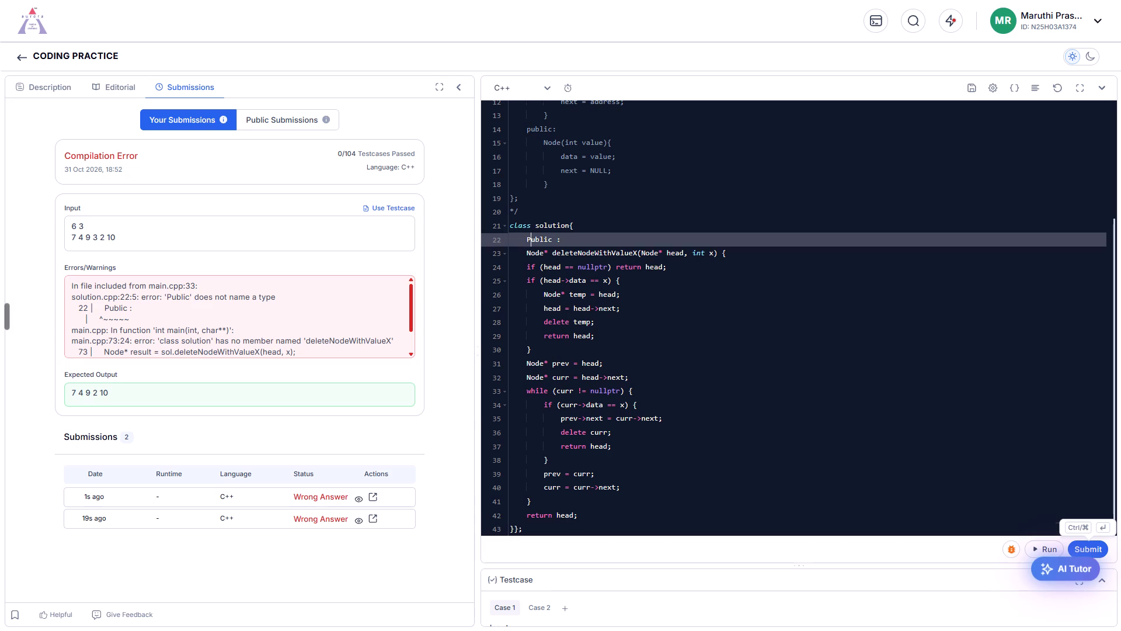
key("BackSpace")
key("p")
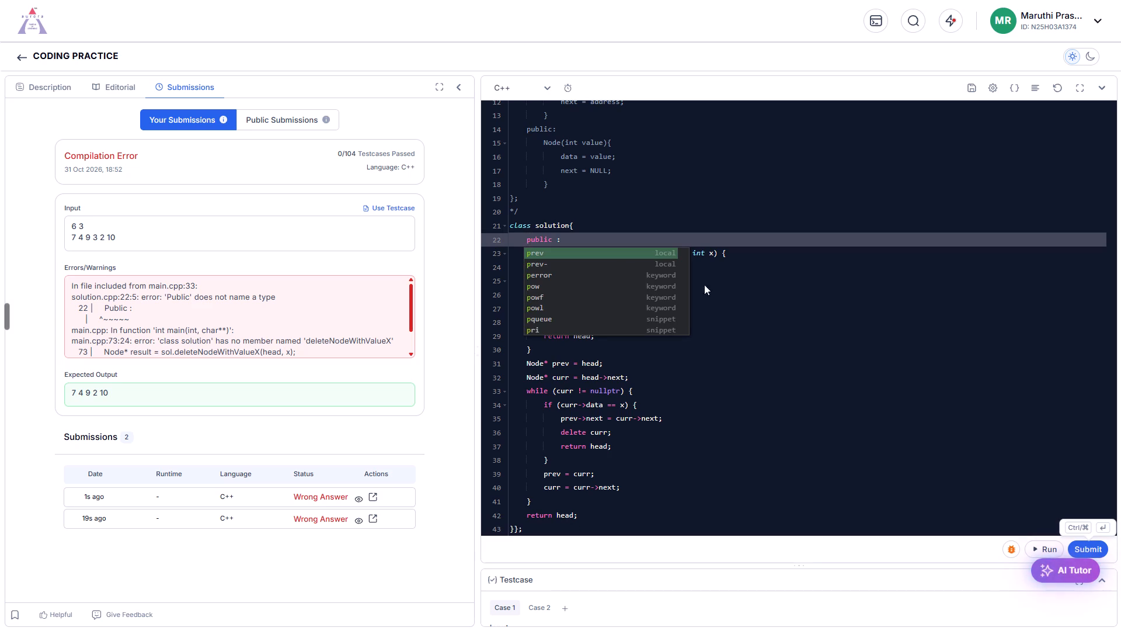
left_click(1089, 546)
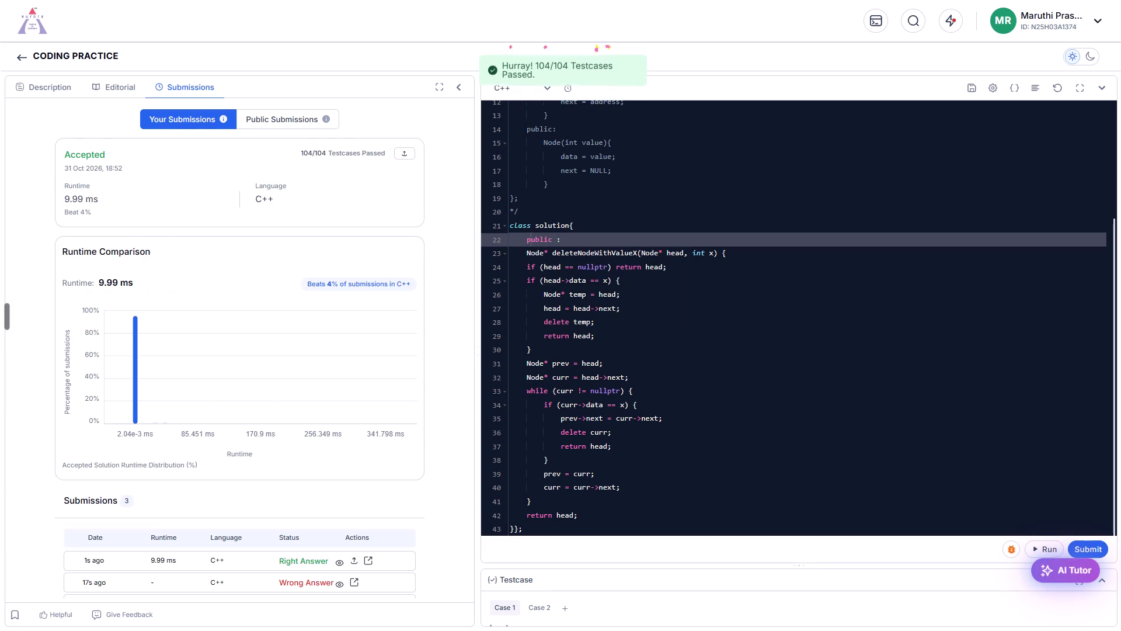
Show the problem description beside the code and run the solution against the sample test cases.
left_click(46, 91)
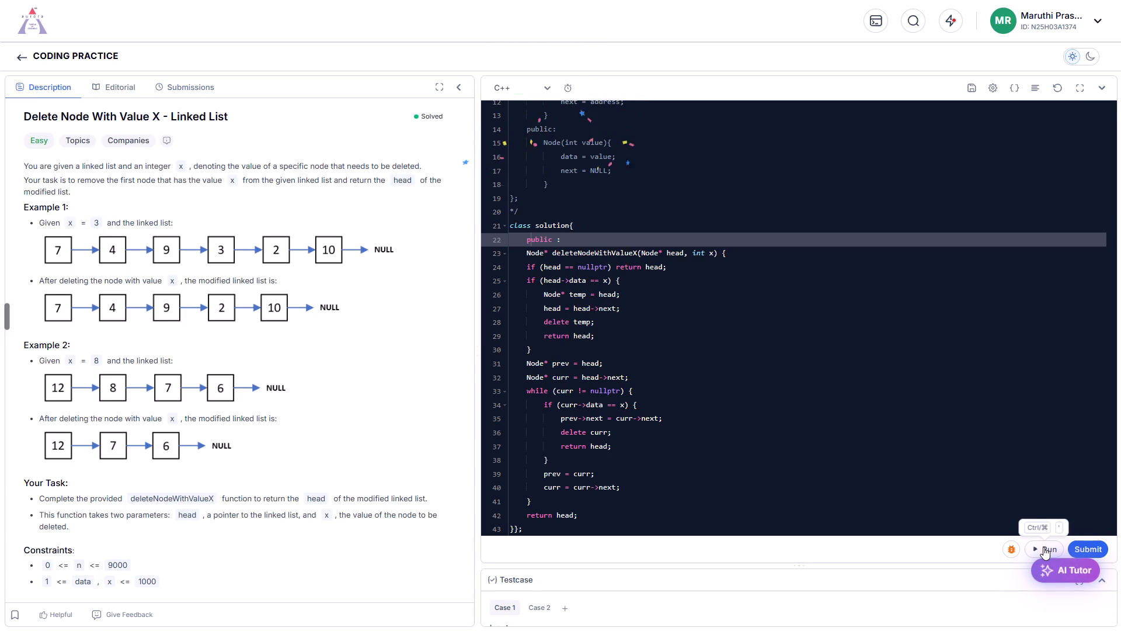
left_click(1043, 547)
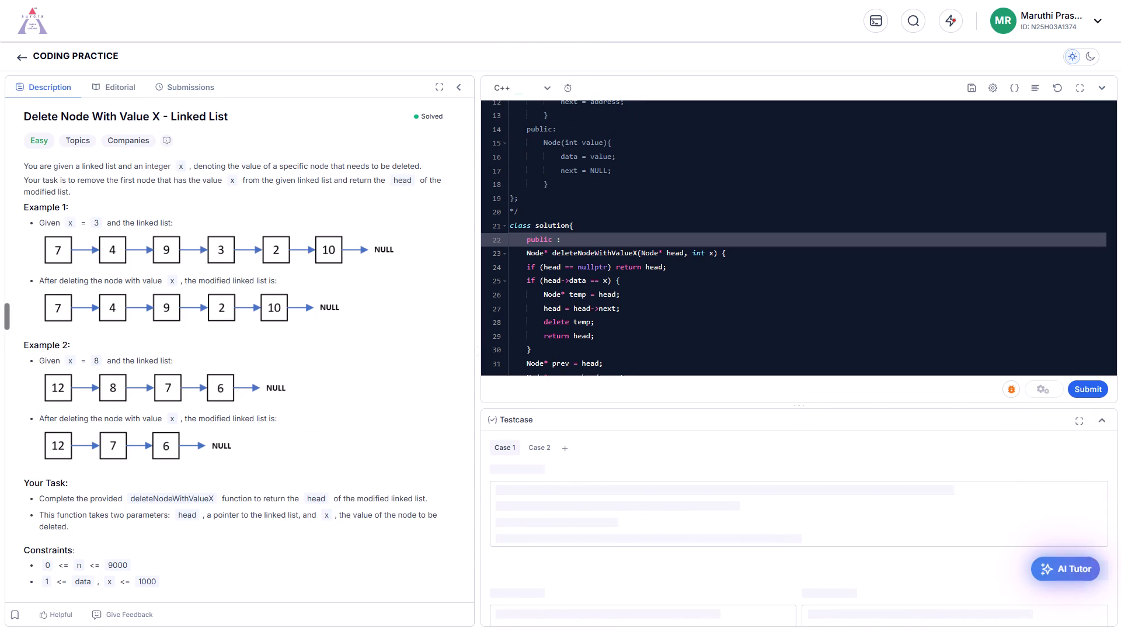
scroll(713, 316, "down", 3)
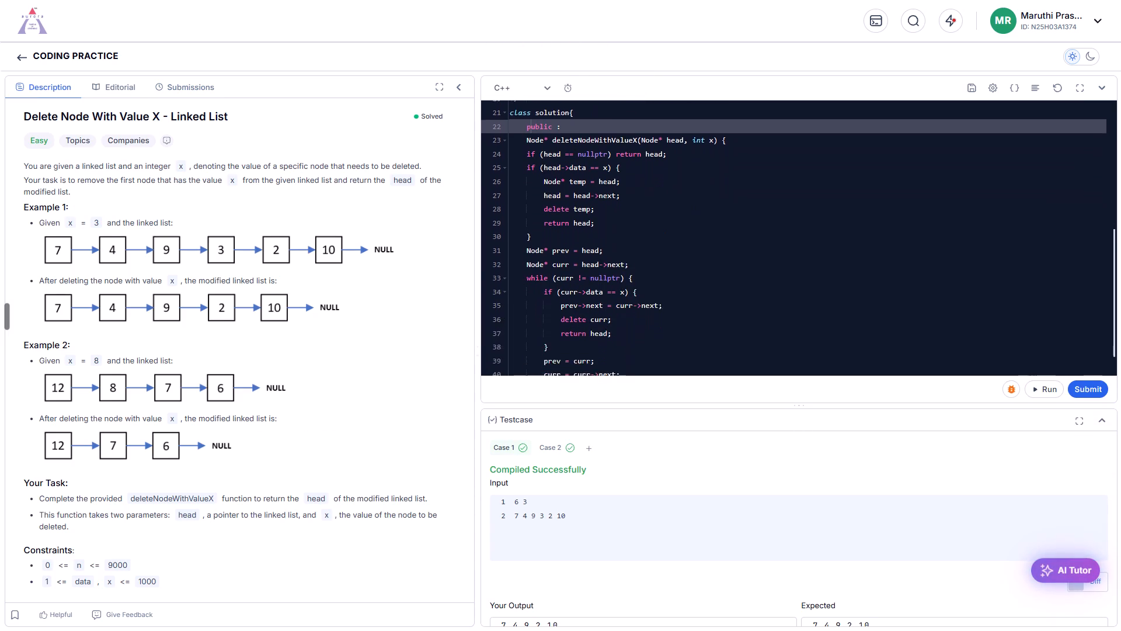
scroll(713, 316, "down", 1)
scroll(713, 316, "up", 1)
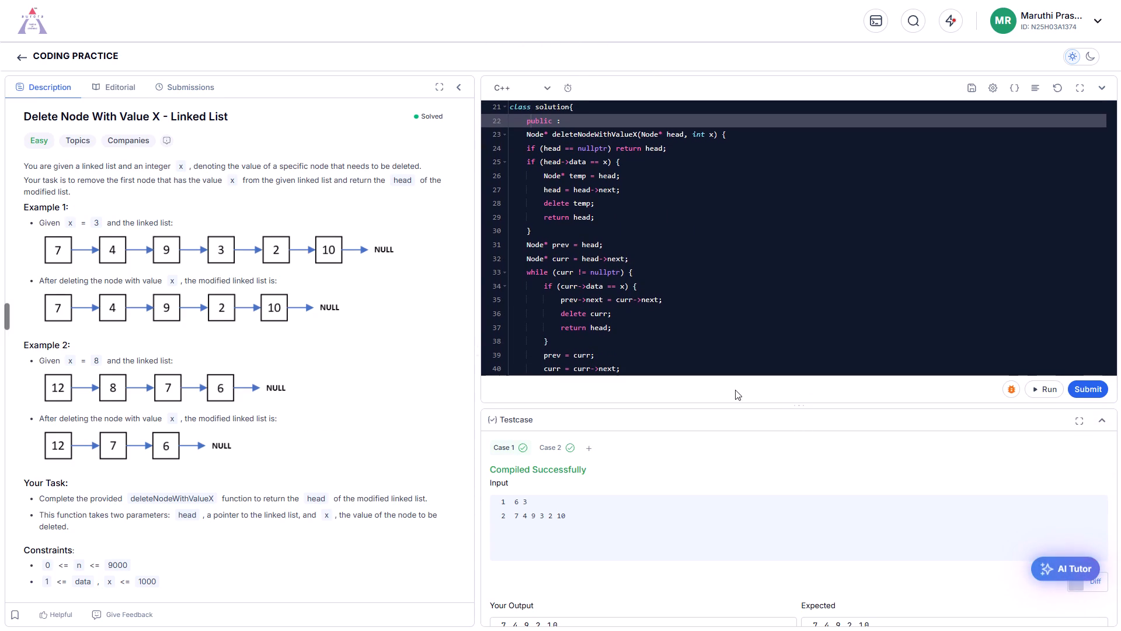
Resize the testcase area so the whole solution class and the compile result fit, and capture a screenshot.
left_click_drag(743, 405, 758, 491)
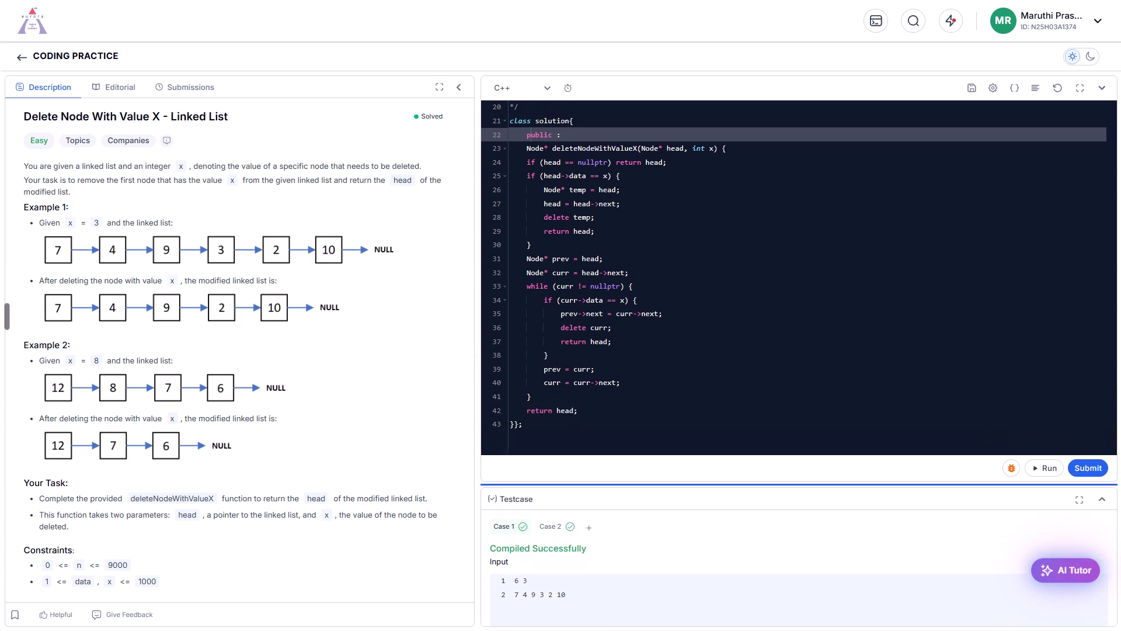
left_click_drag(758, 491, 755, 449)
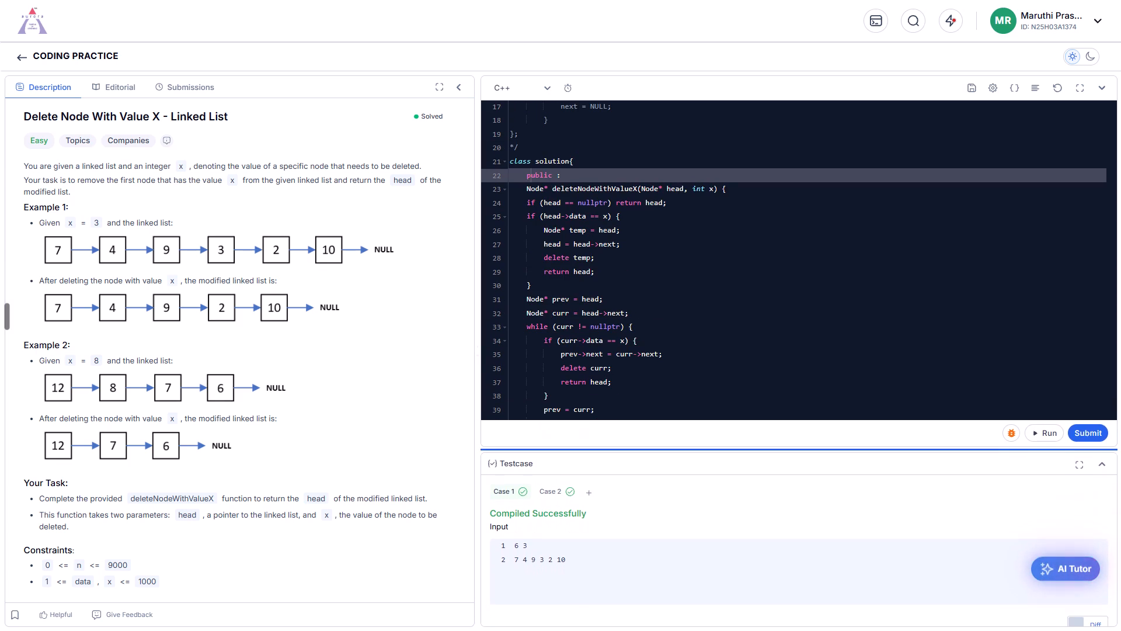
left_click_drag(755, 449, 754, 449)
scroll(702, 358, "down", 2)
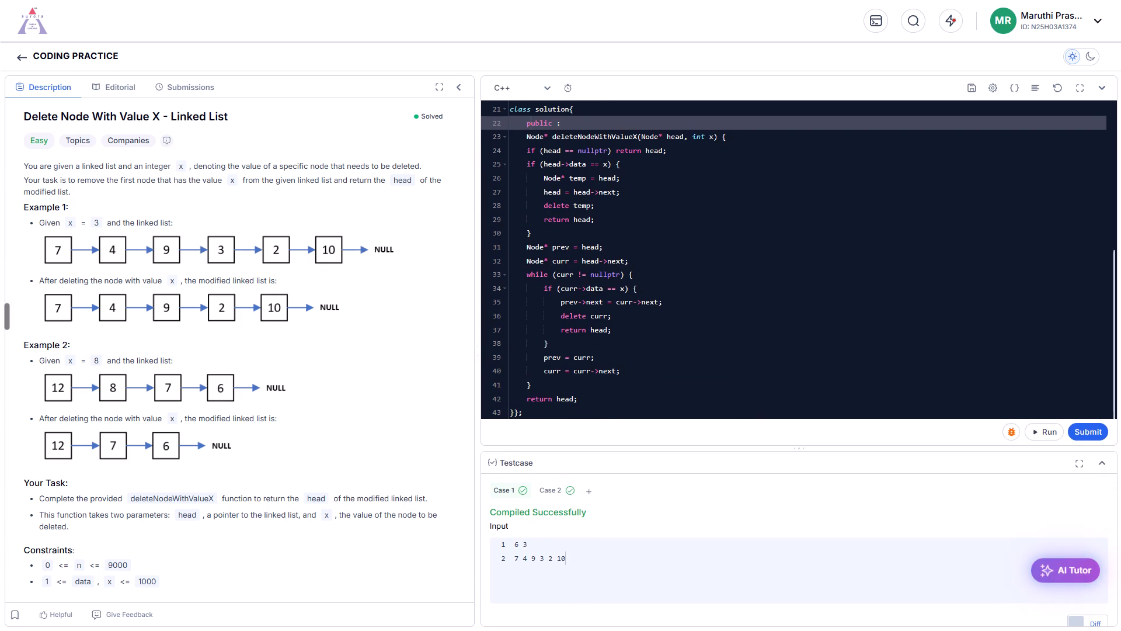
scroll(702, 358, "down", 1)
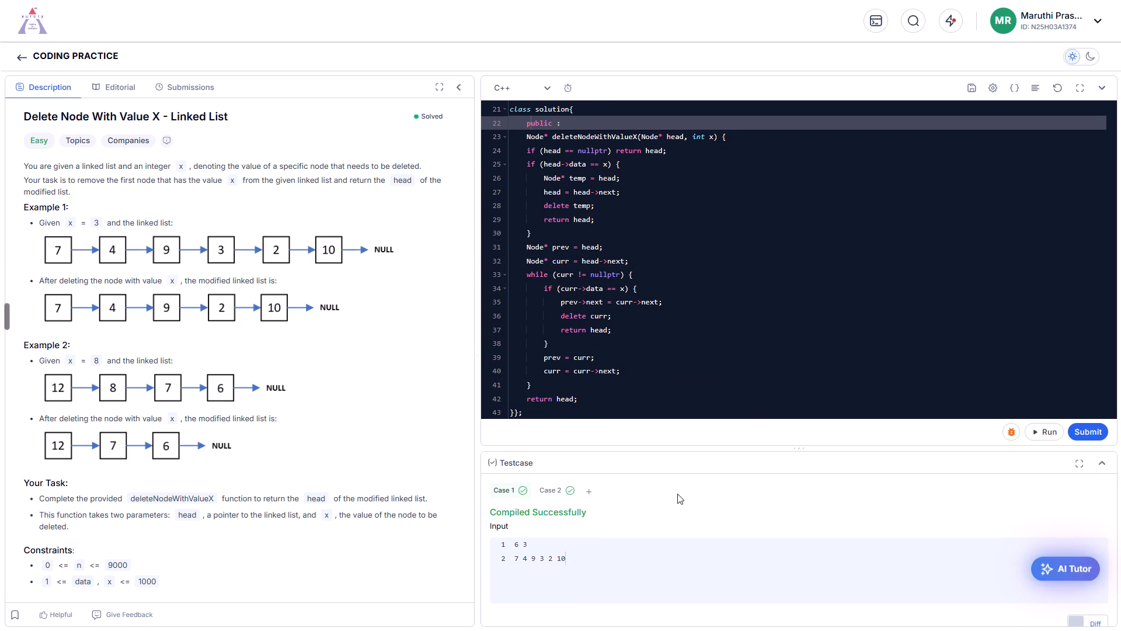
key("super+Print")
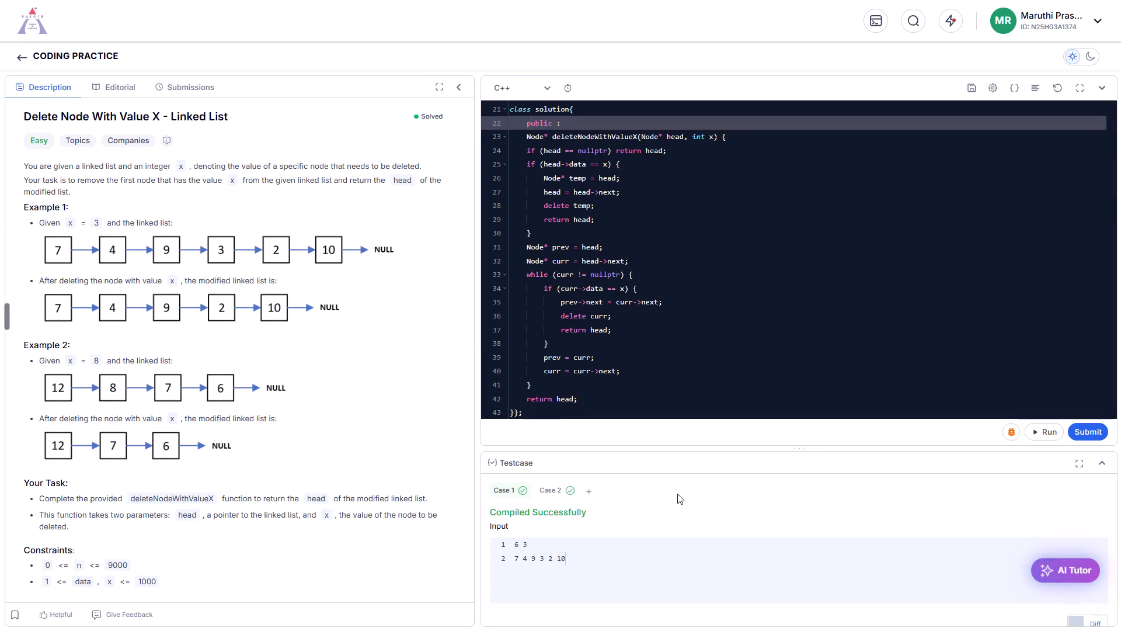
Switch to the Word report and paste the screenshot below the Delete Tail of the Linked List entry, ending the empty list item.
key("alt+Tab")
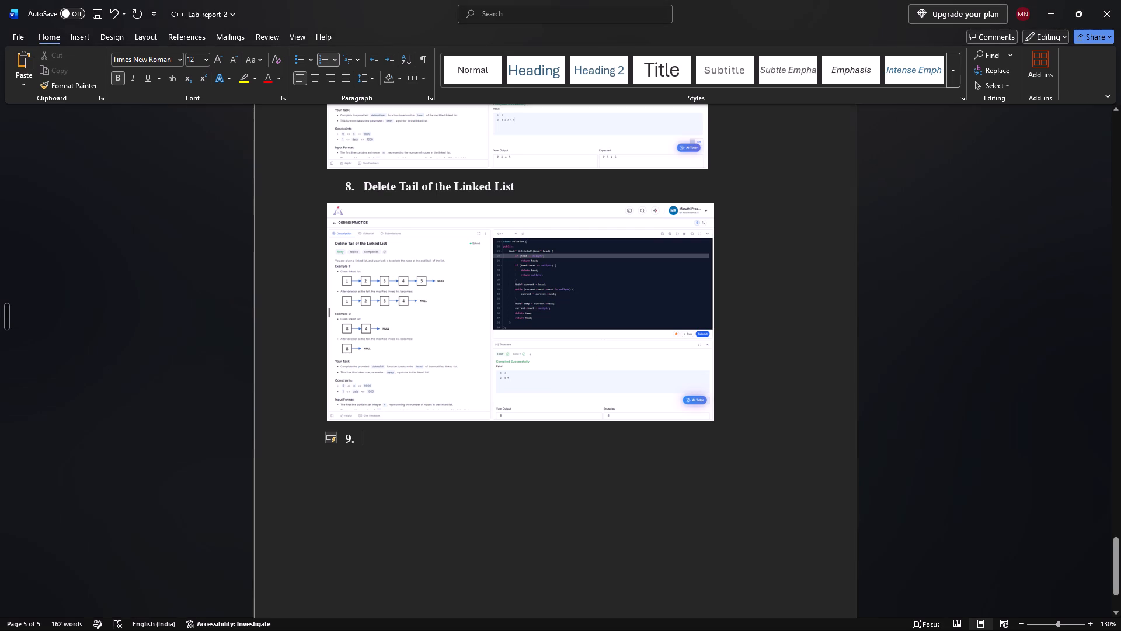
key("Return")
key("Return")
key("ctrl+v")
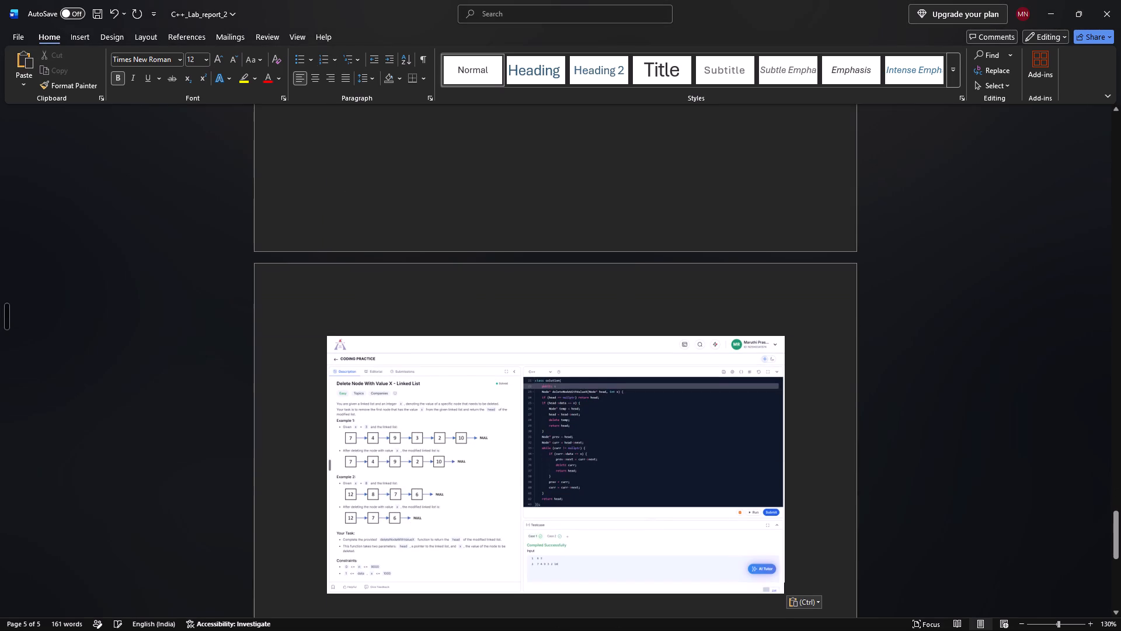
Start numbered item 9 on a new line directly below the Delete Tail of the Linked List screenshot.
scroll(528, 391, "up", 3)
left_click(720, 341)
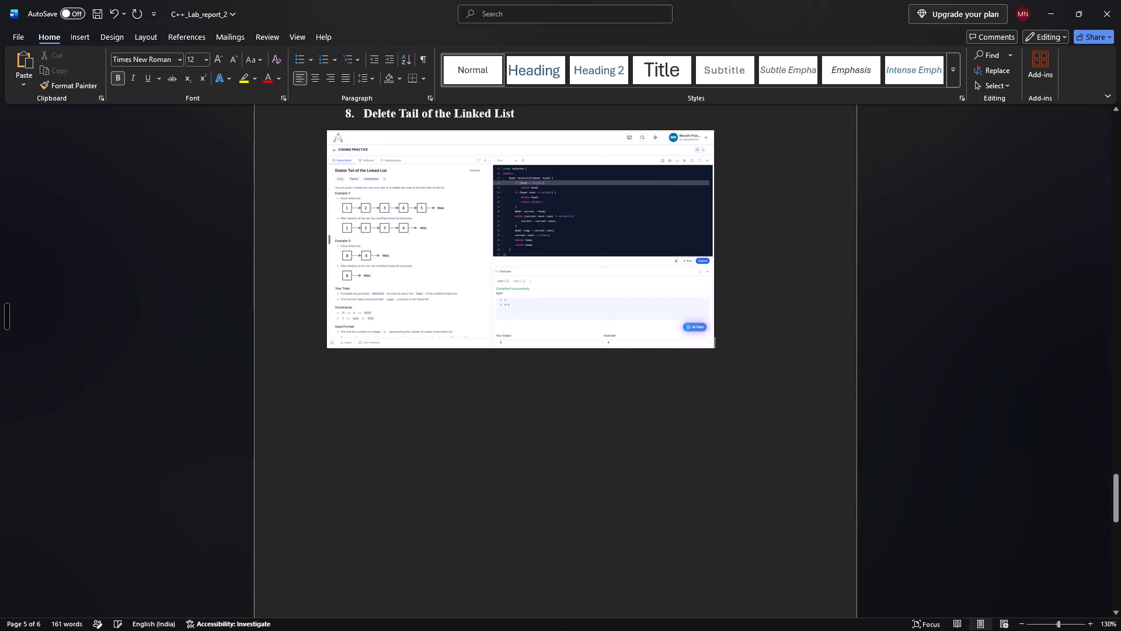
key("Return")
type("9.")
key("space")
Copy the item 6 heading, Insert before a Node with Value 'x' - Linked List, and paste it at item 9.
scroll(752, 315, "up", 3)
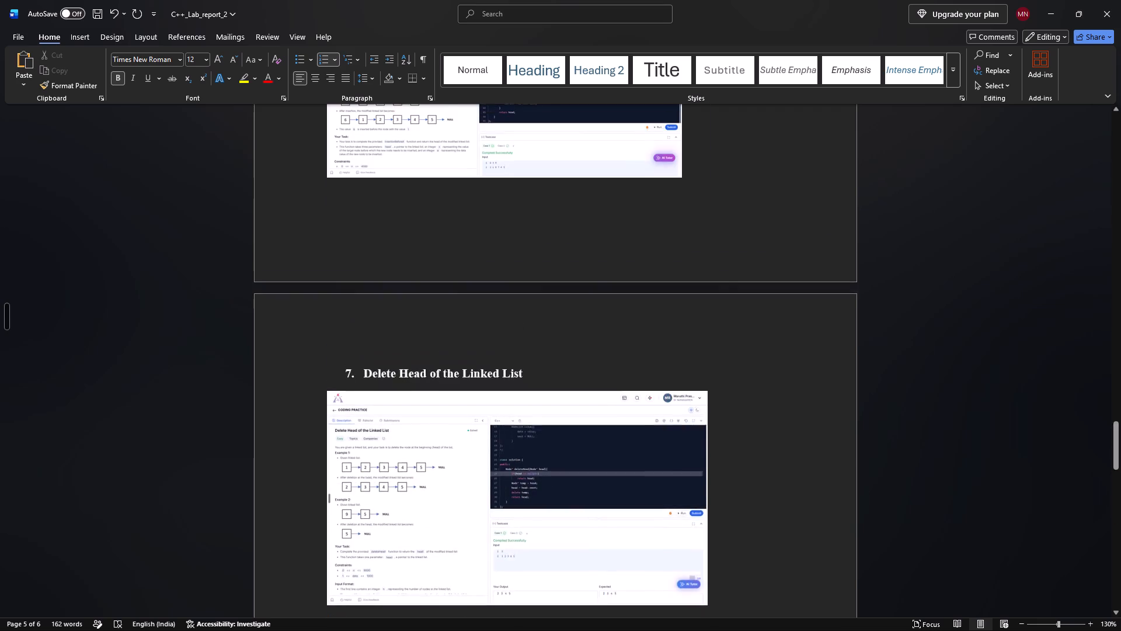
scroll(752, 315, "up", 4)
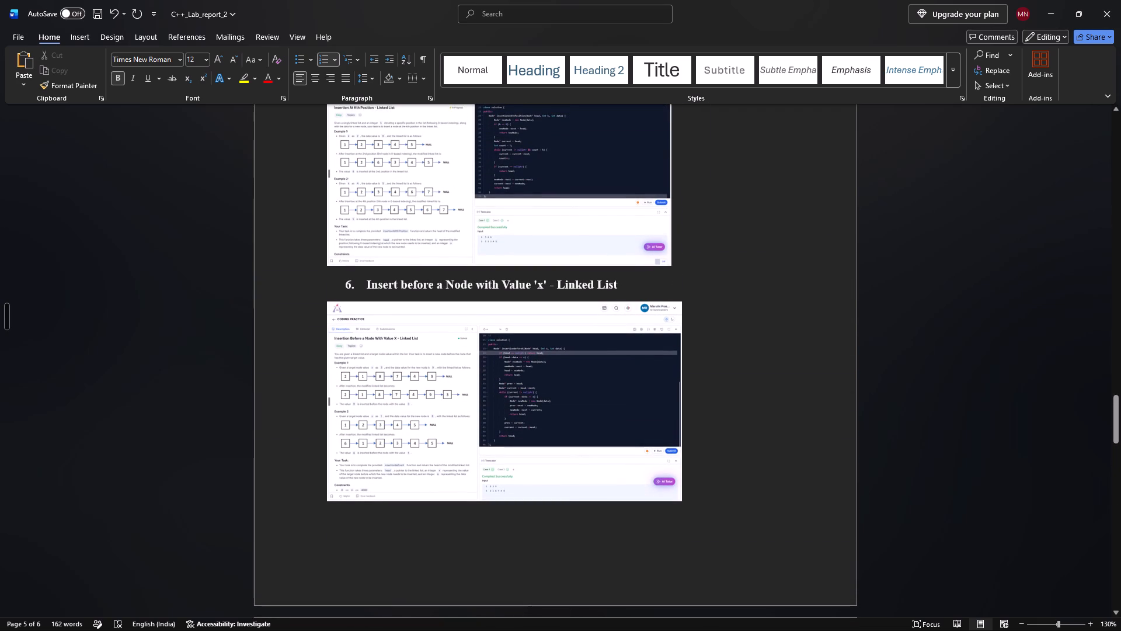
left_click_drag(365, 283, 613, 284)
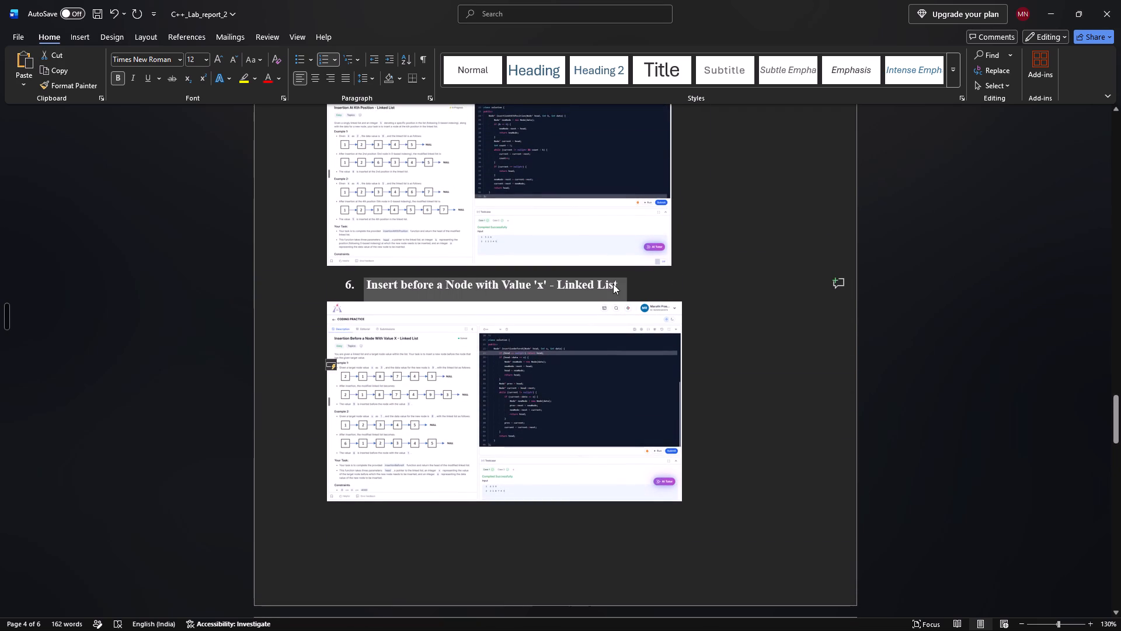
key("ctrl+c")
scroll(494, 451, "down", 4)
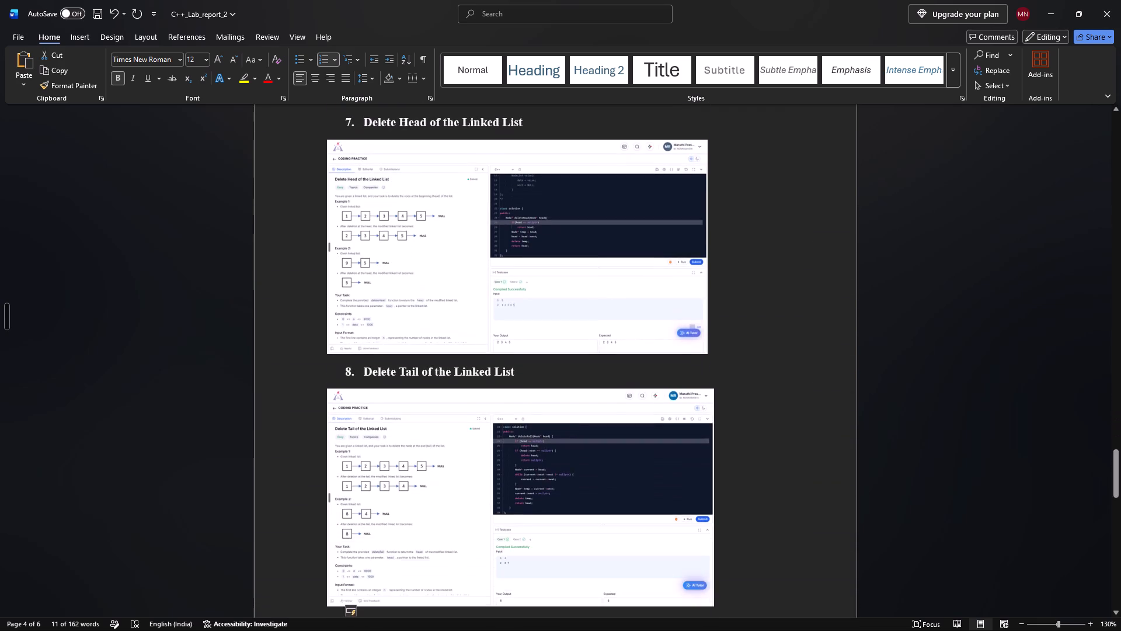
scroll(493, 450, "down", 3)
left_click(406, 245)
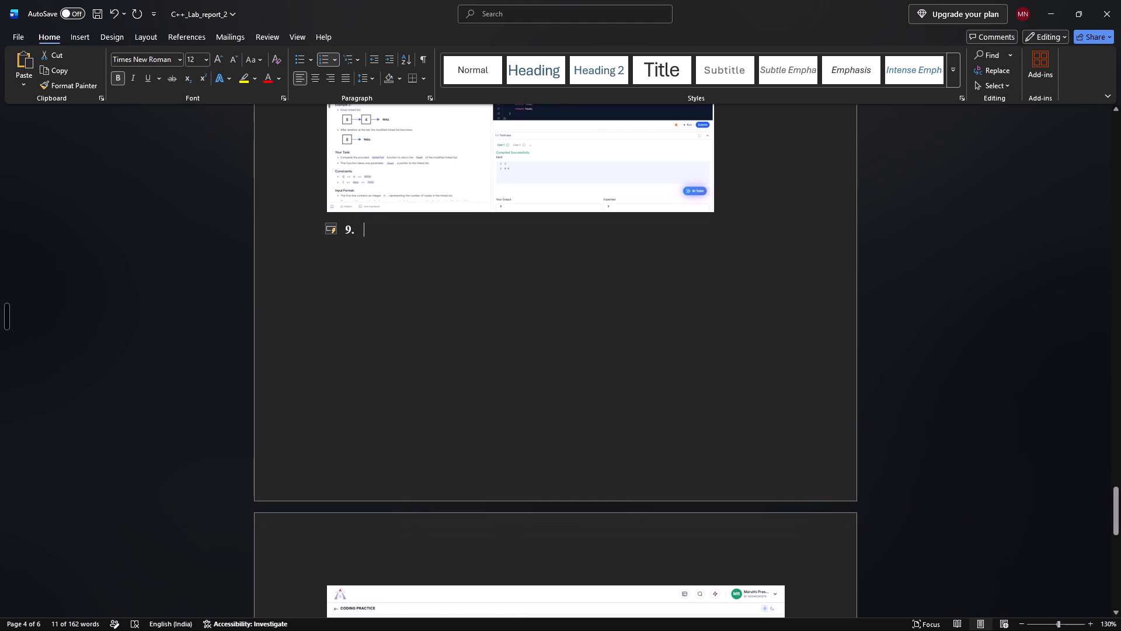
key("ctrl+v")
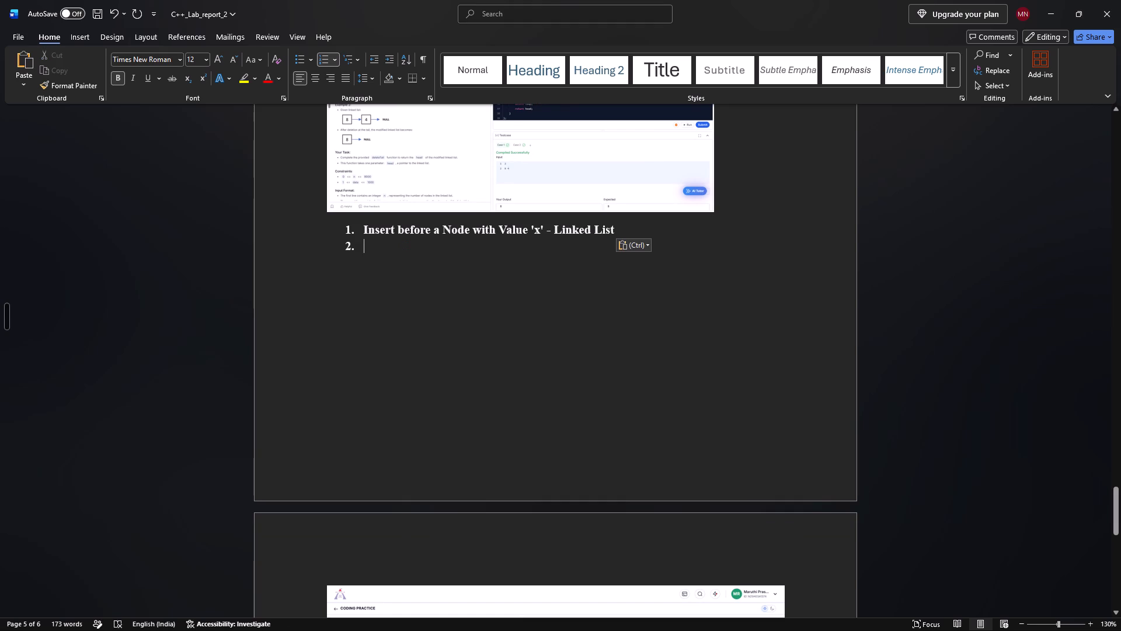
Remove the extra empty item and the wrong numbering from the pasted heading, and number it 9.
key("BackSpace")
key("Up")
key("BackSpace")
key("BackSpace")
key("BackSpace")
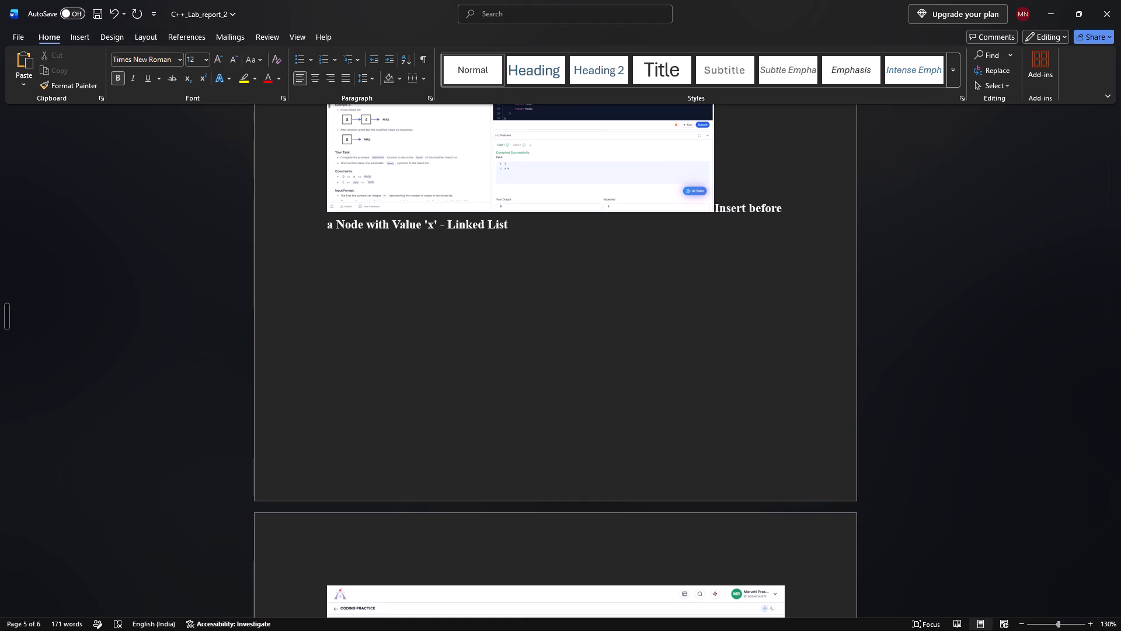
key("Return")
type("9.")
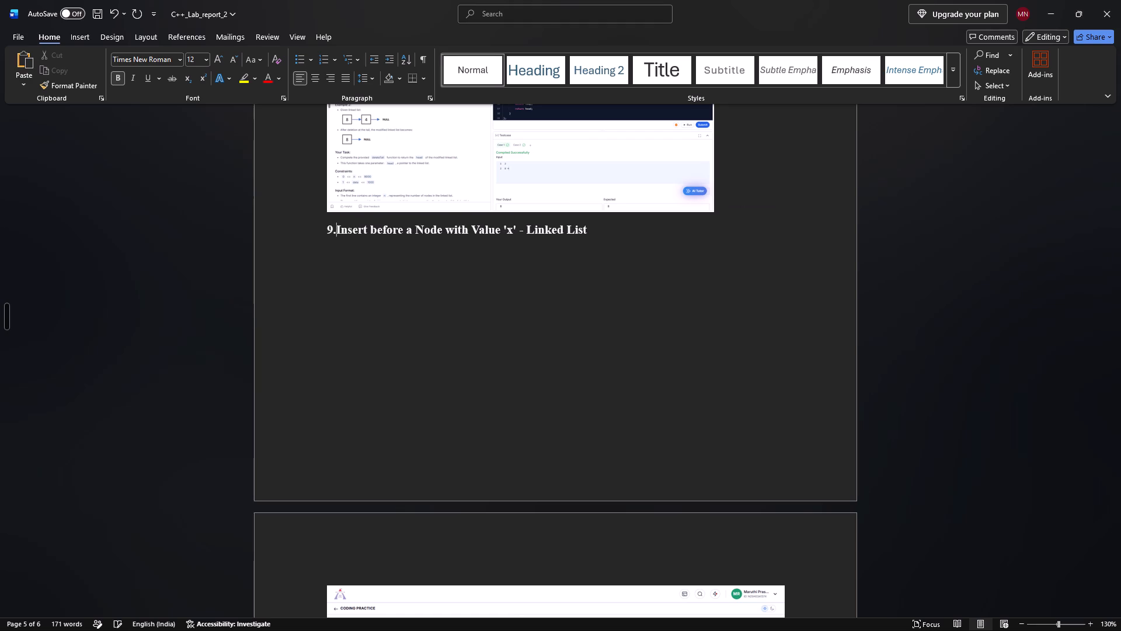
key("space")
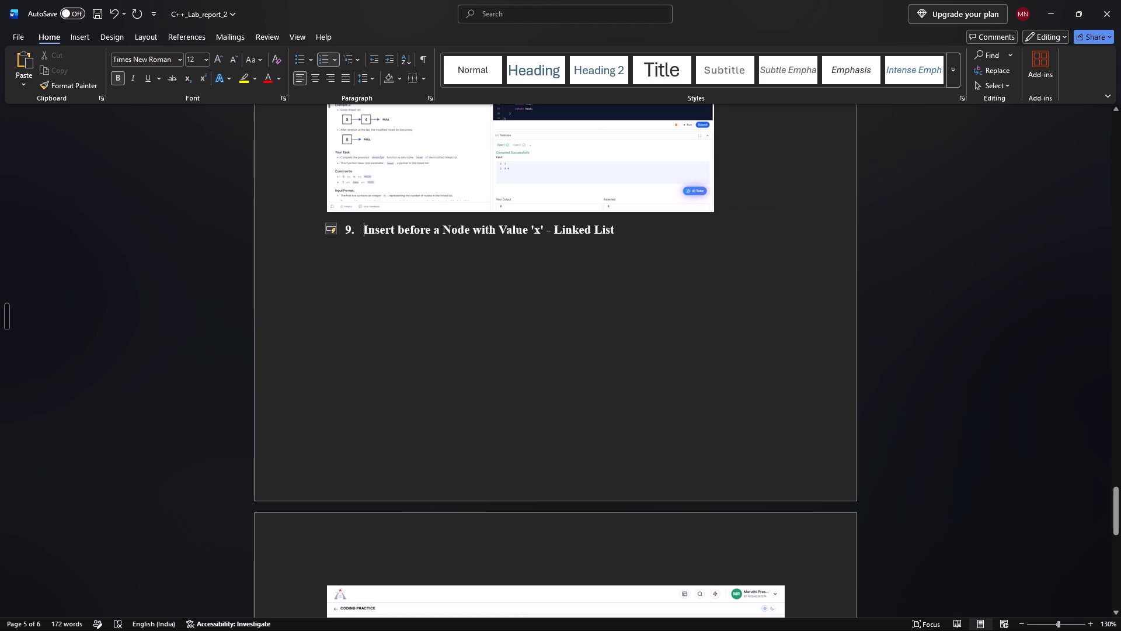
Check the solved problem's title in Chrome for the item 9 heading and return to the Word report.
key("alt+Tab")
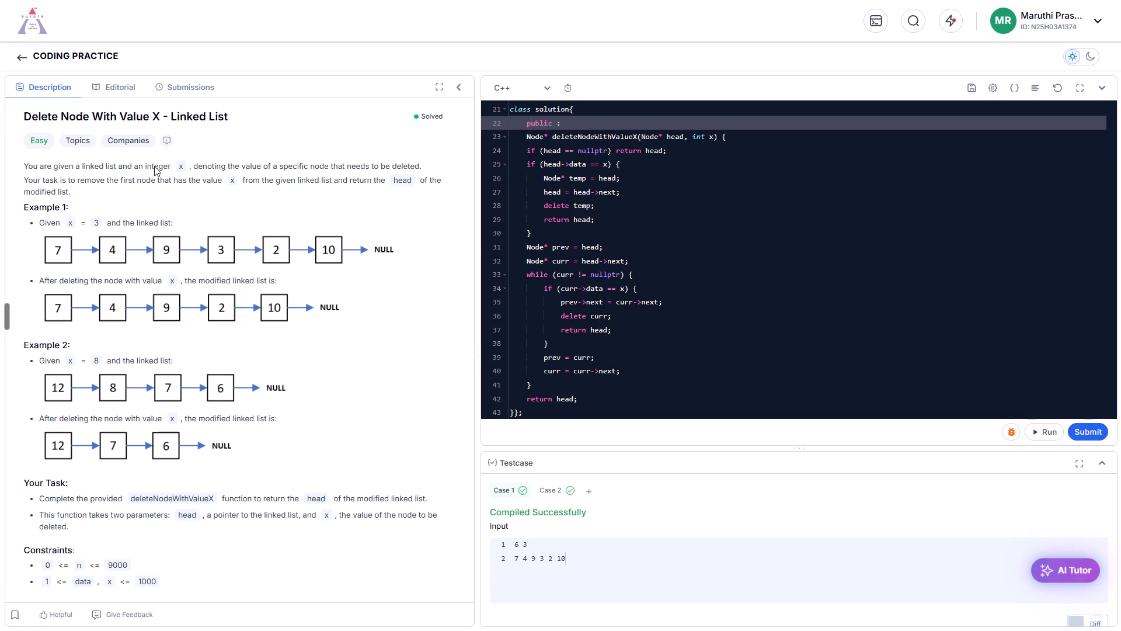
key("alt+Tab")
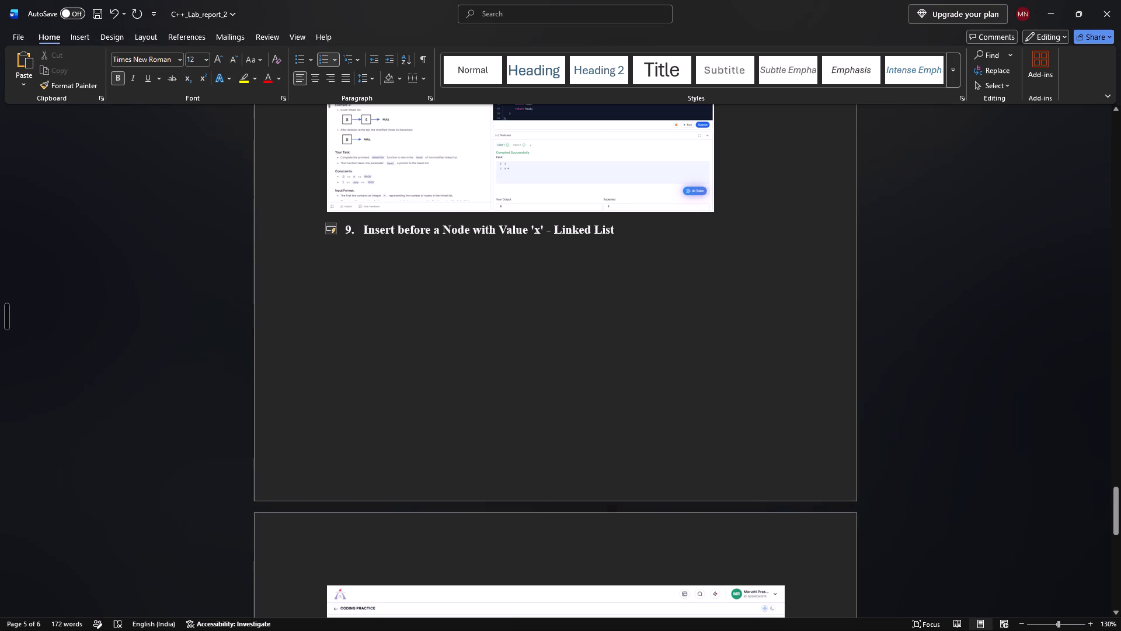
Change the start of the item 9 heading so it reads Delete Node with Value 'x' - Linked List.
key("Delete")
key("Delete")
key("Delete")
key("Delete")
key("Delete")
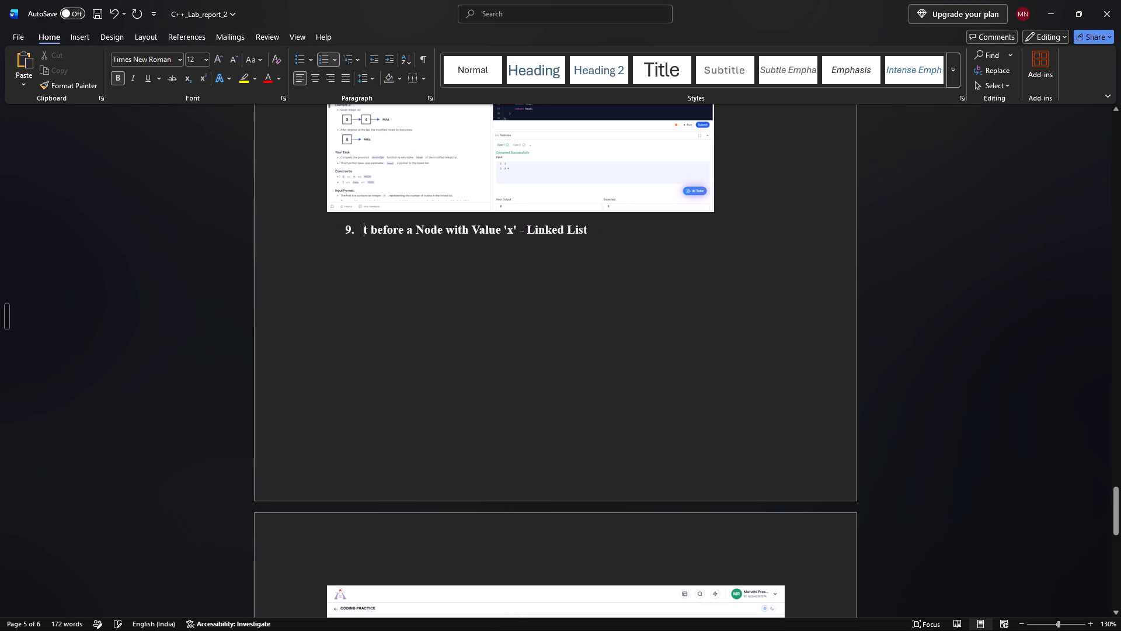
key("Delete")
key("Delete")
key("Delete")
key("Delete")
key("Delete")
key("Delete")
key("Delete")
key("Delete")
key("Delete")
key("Delete")
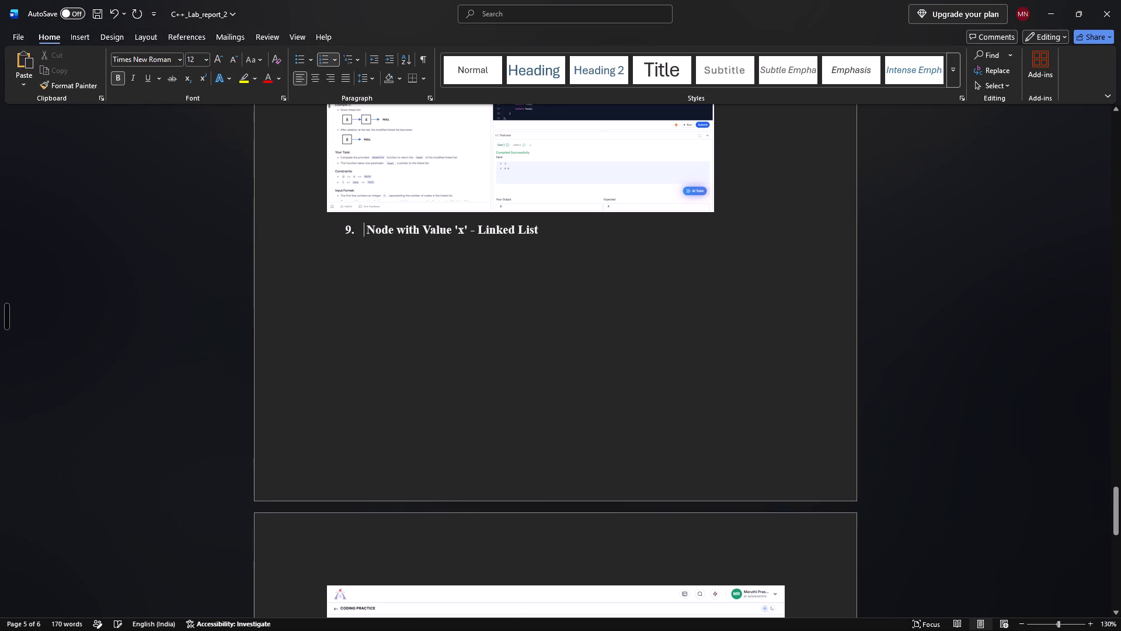
type("Delete")
Shrink the Delete Node With Value X screenshot on the last page to about two thirds of its width.
scroll(504, 321, "down", 1)
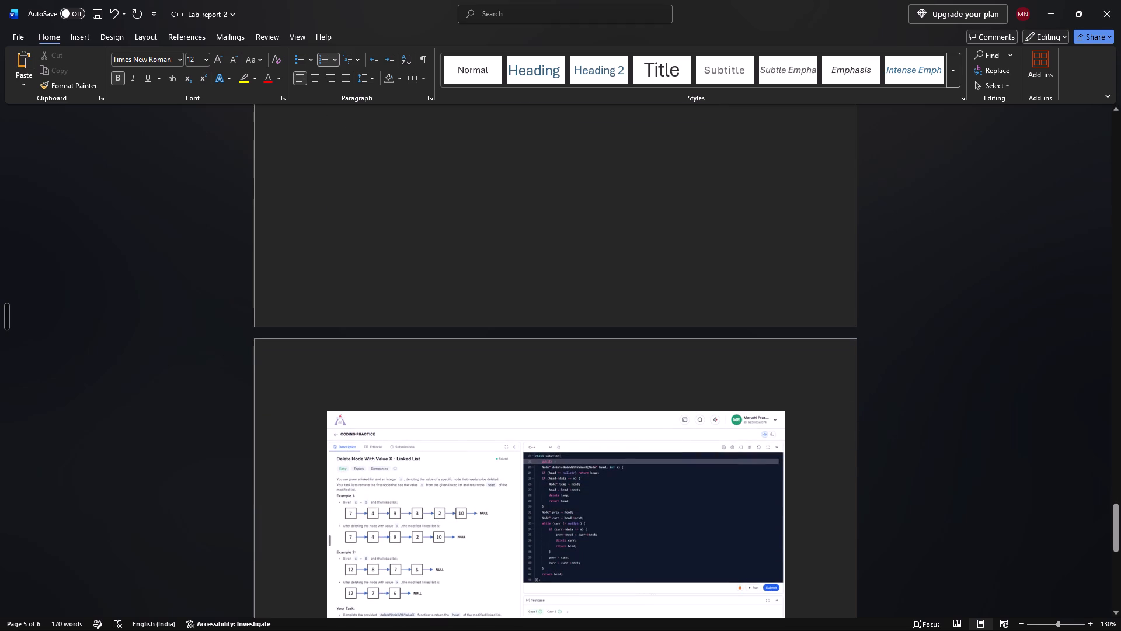
left_click(432, 501)
scroll(432, 501, "down", 1)
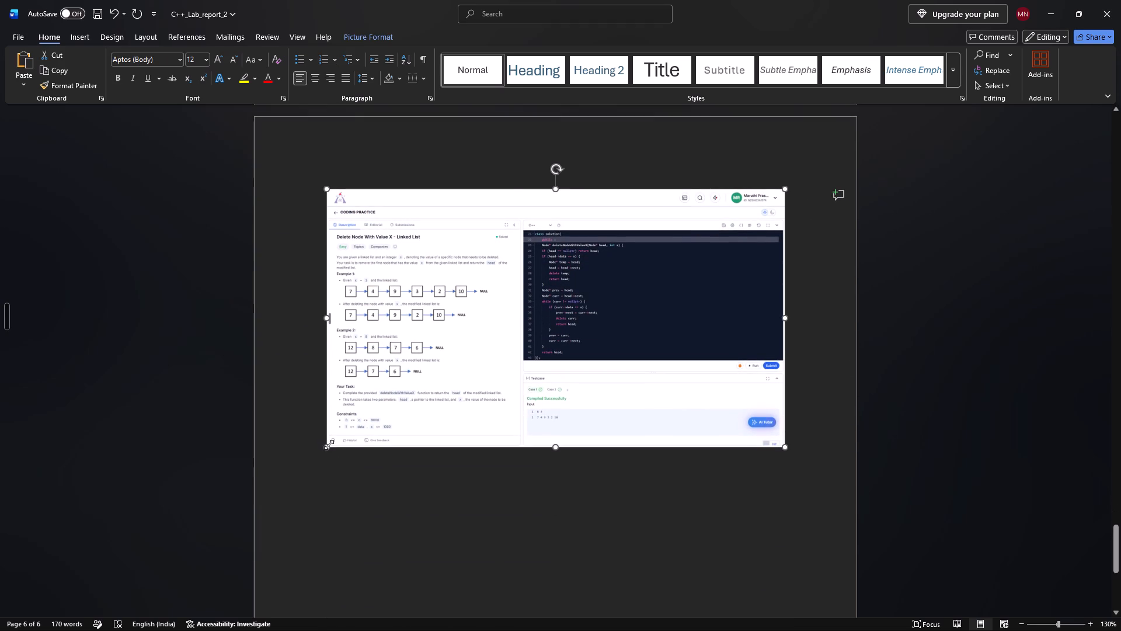
left_click_drag(329, 446, 476, 334)
scroll(566, 334, "up", 1)
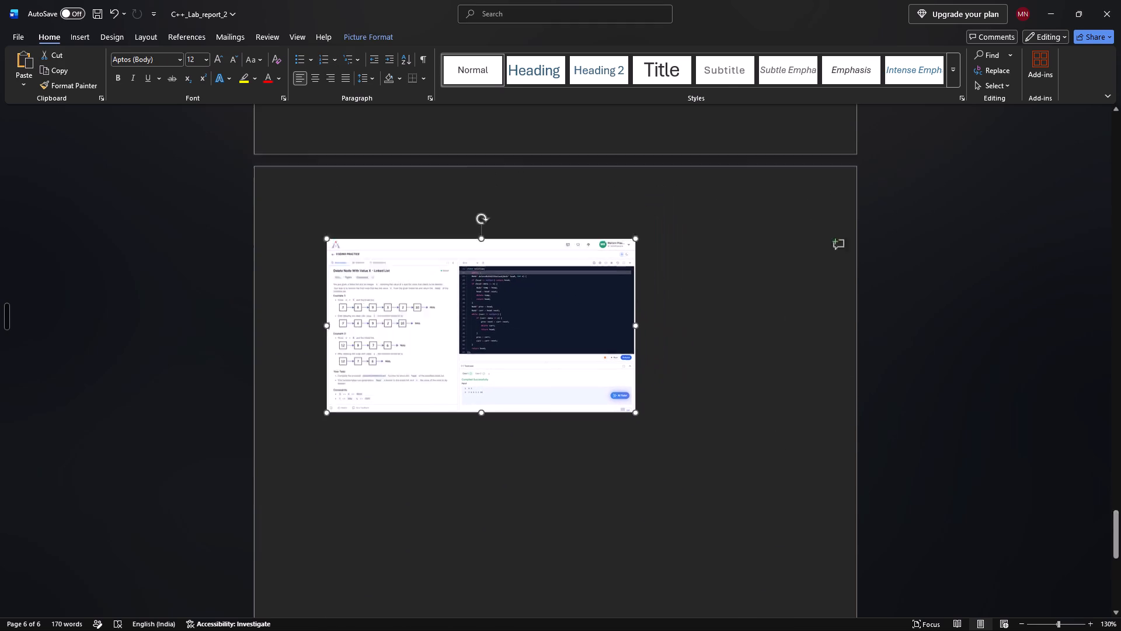
Shrink the Delete Tail and Delete Head screenshots to nearly matching widths so item 9's screenshot fits on the same page.
scroll(566, 334, "up", 2)
left_click(478, 177)
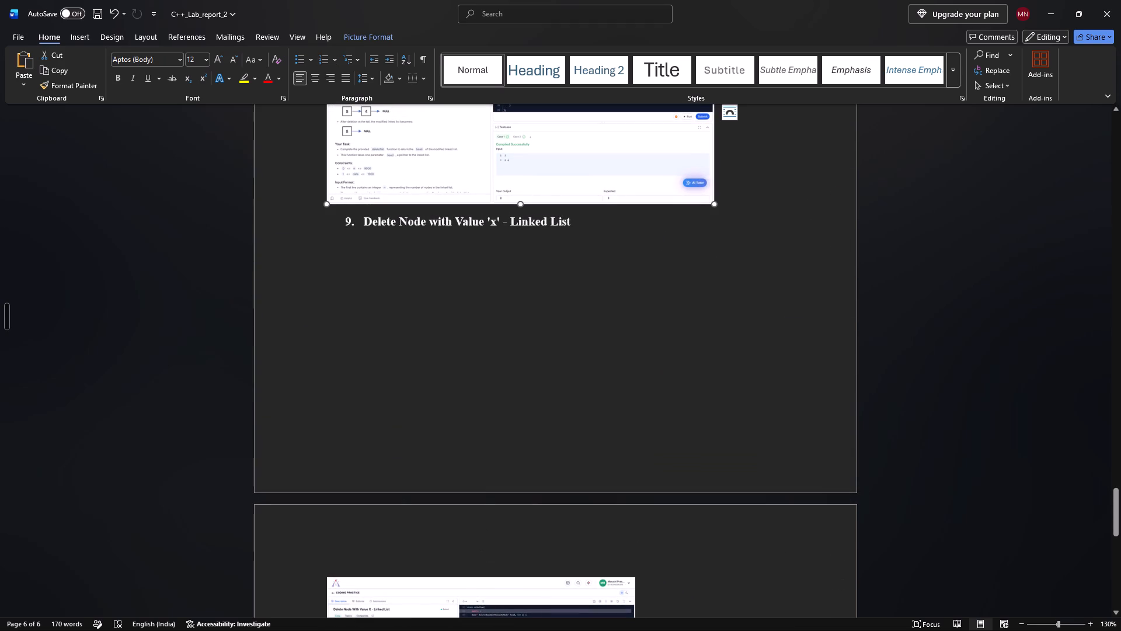
left_click_drag(328, 204, 371, 179)
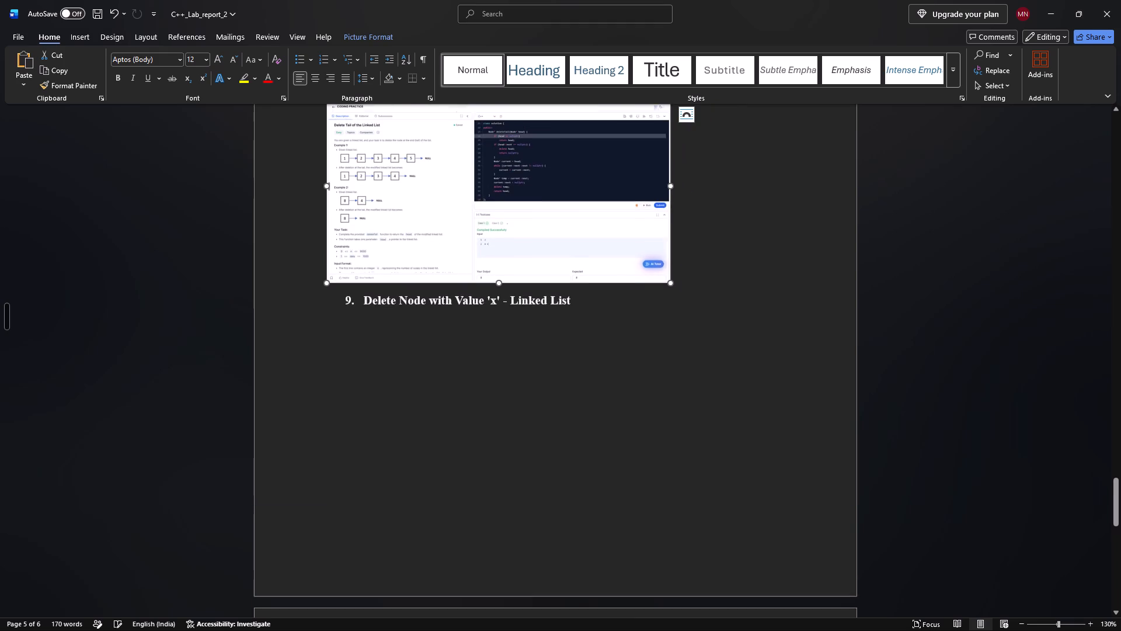
scroll(457, 214, "up", 1)
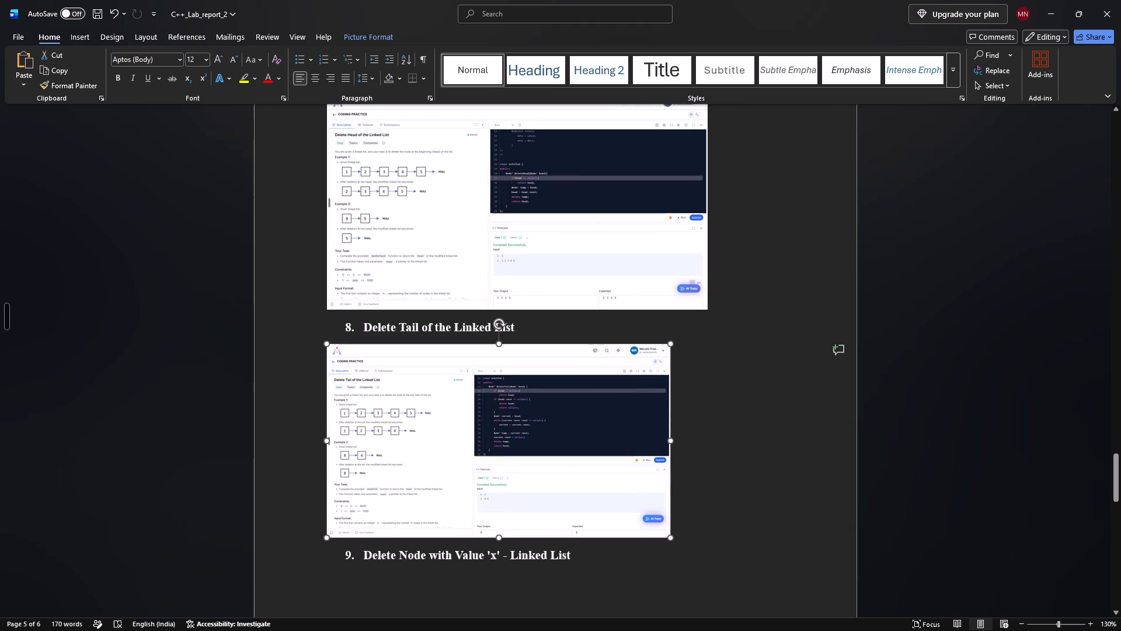
left_click(461, 213)
left_click_drag(326, 308, 355, 295)
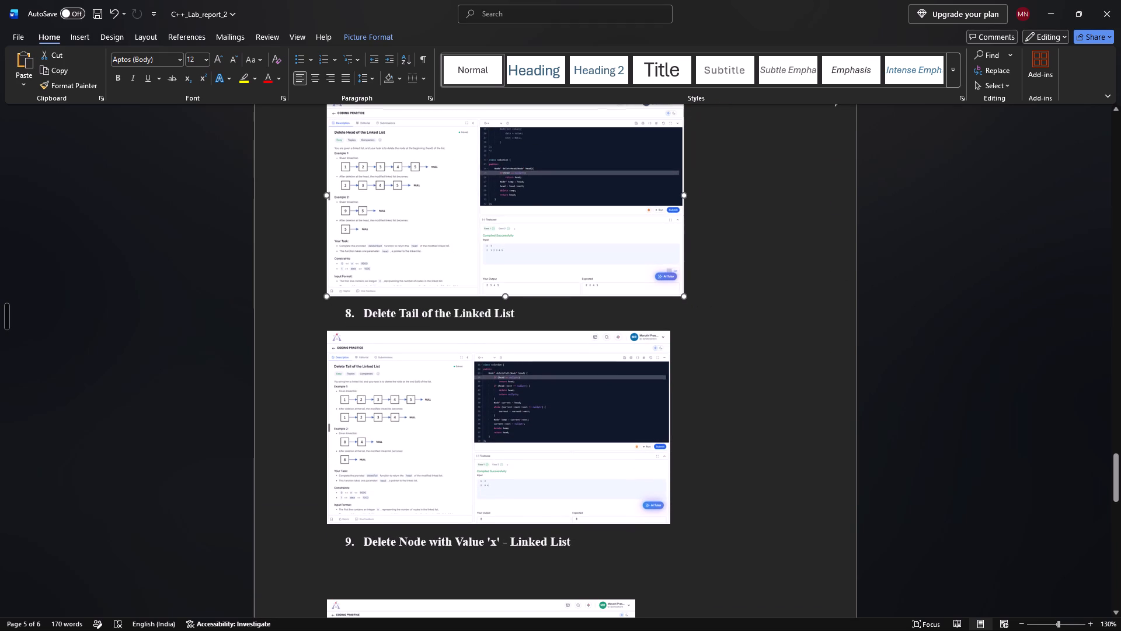
left_click_drag(355, 295, 357, 294)
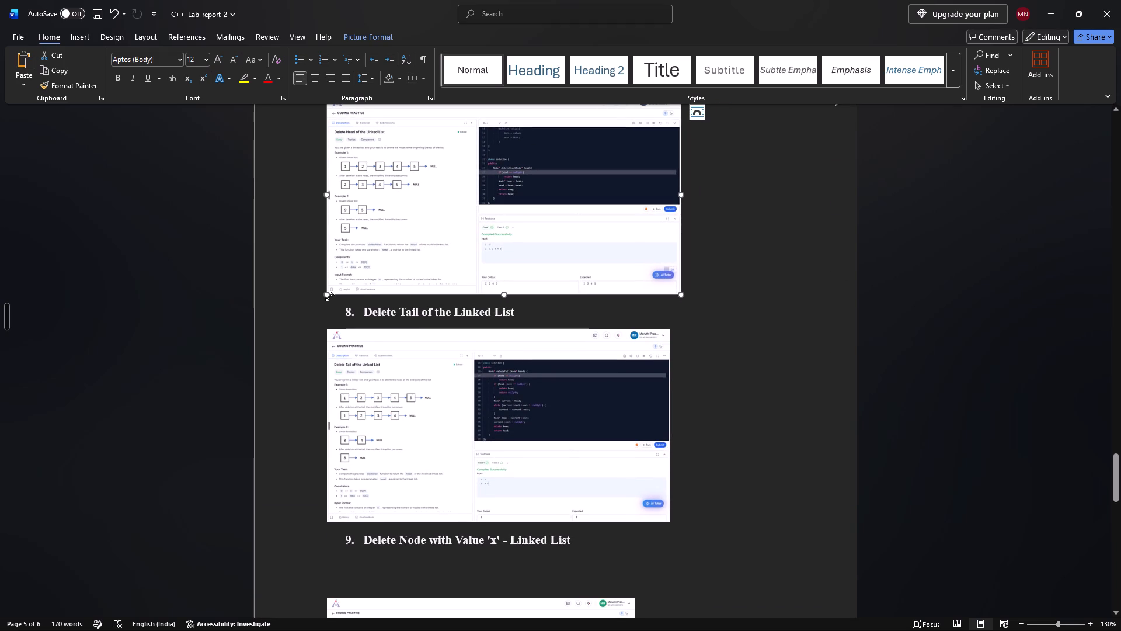
left_click_drag(328, 296, 358, 285)
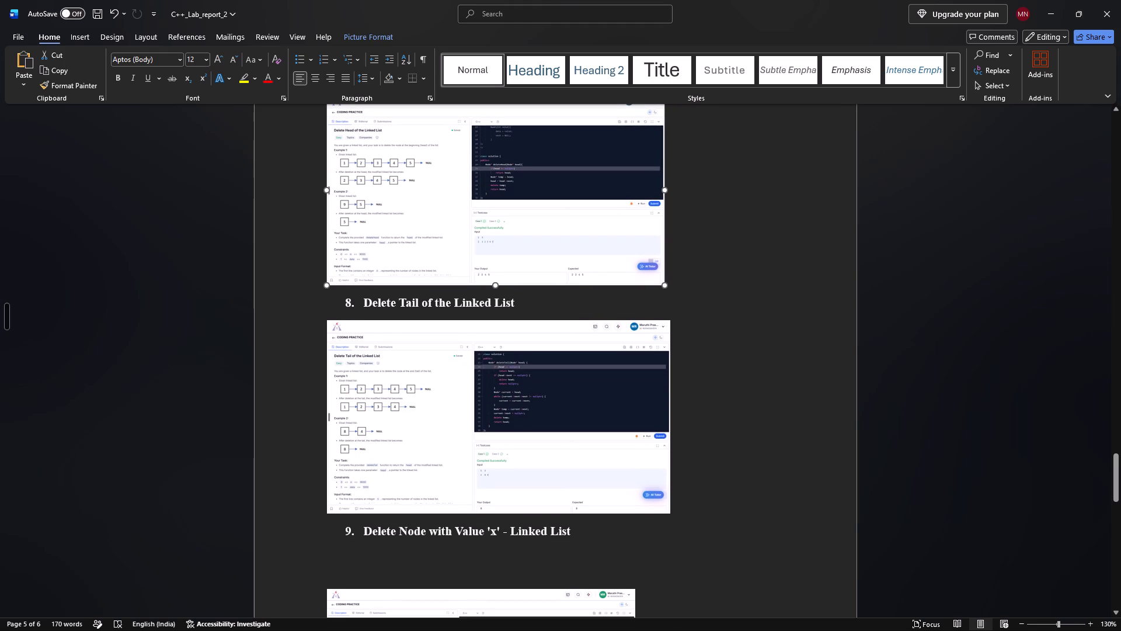
left_click_drag(358, 285, 346, 289)
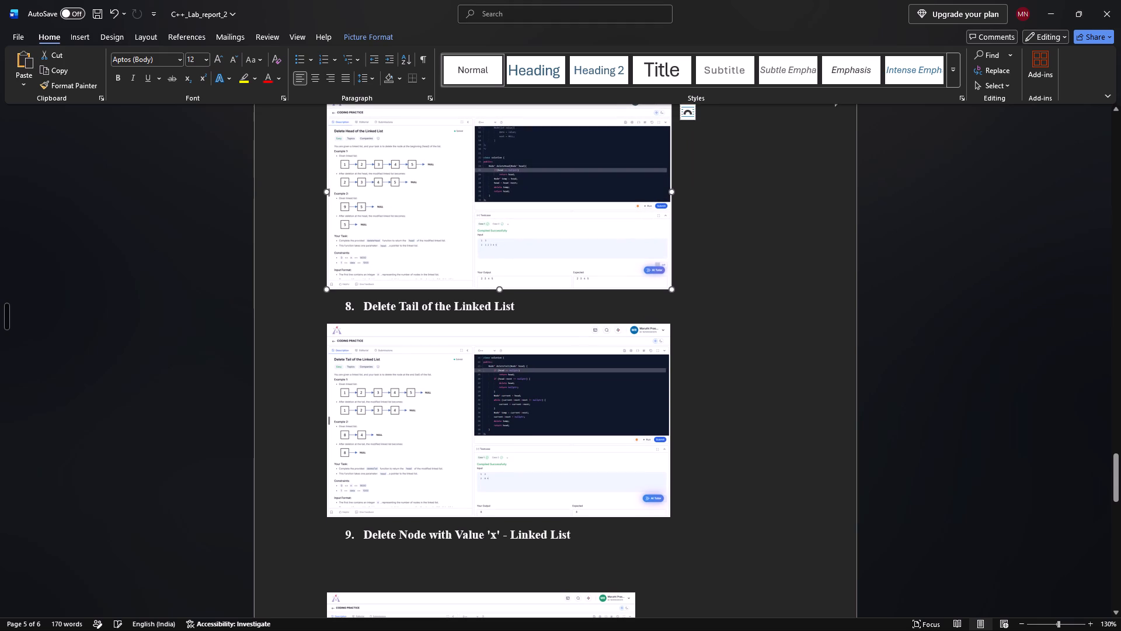
Delete the blank lines between the item 9 heading and its screenshot.
scroll(428, 391, "down", 1)
left_click(411, 408)
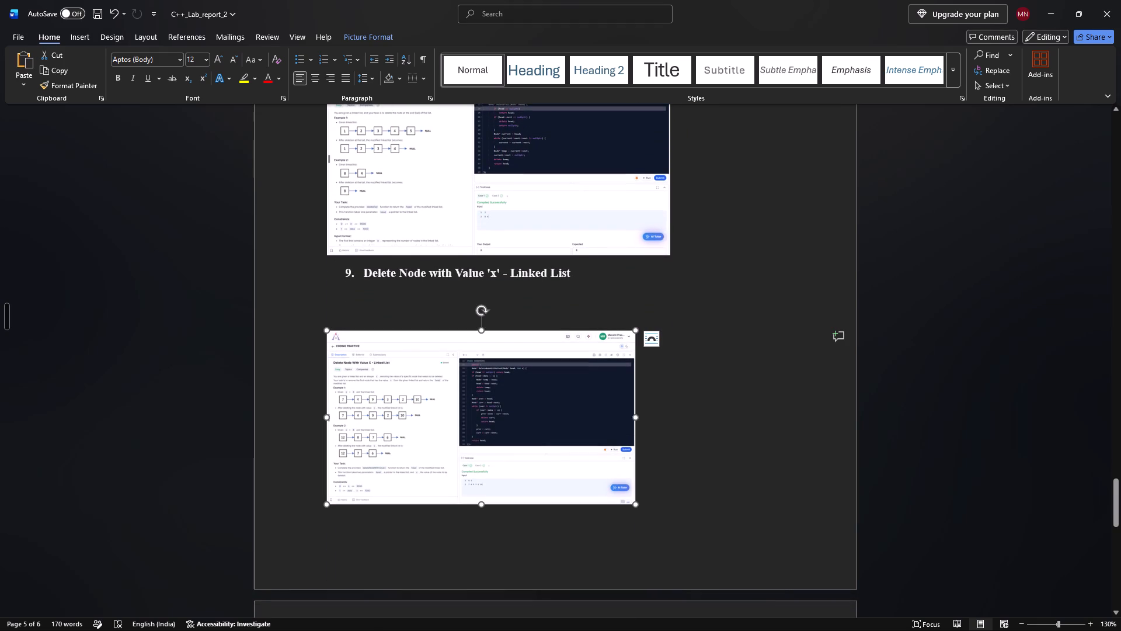
left_click(378, 299)
key("Delete")
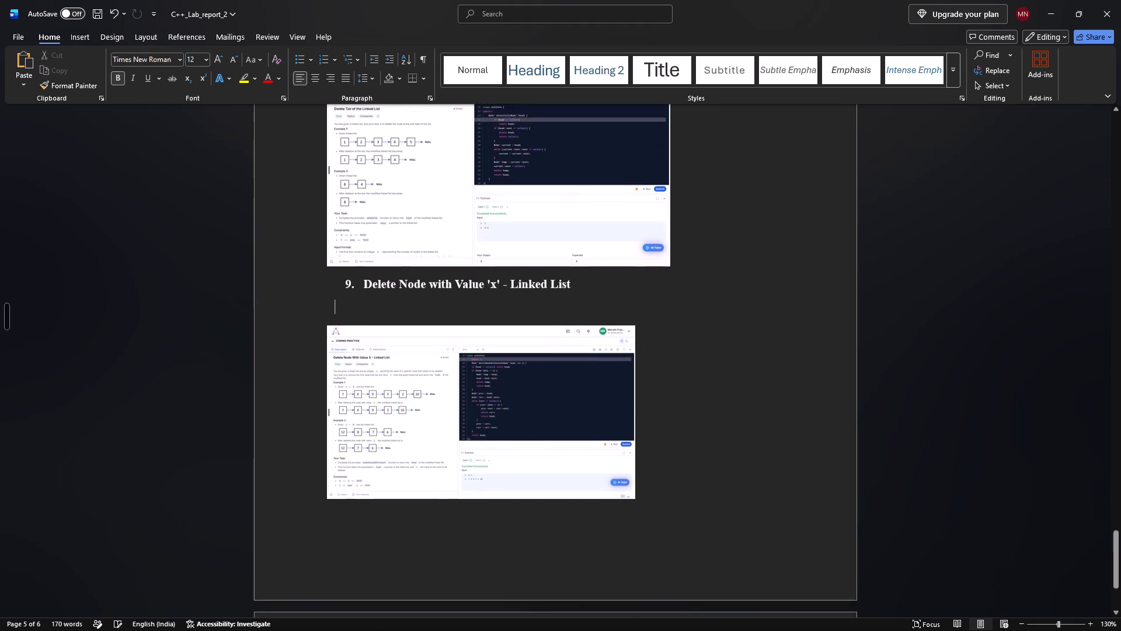
key("Delete")
Enlarge the item 9 screenshot to about the same width as the Delete Tail screenshot above it.
left_click(548, 359)
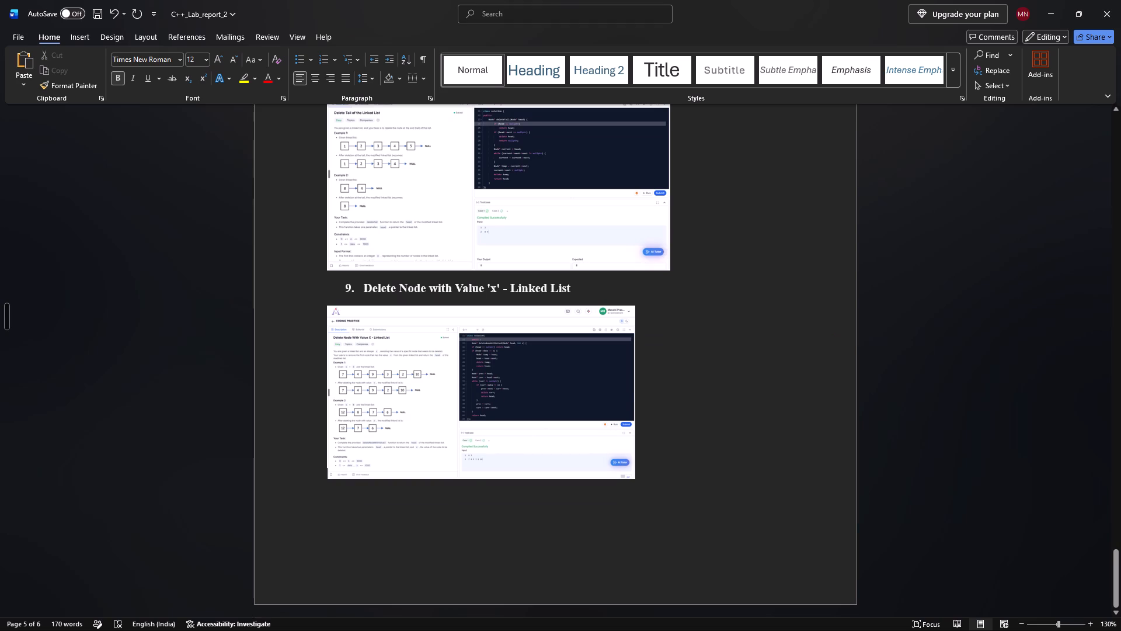
right_click_drag(635, 481, 657, 490)
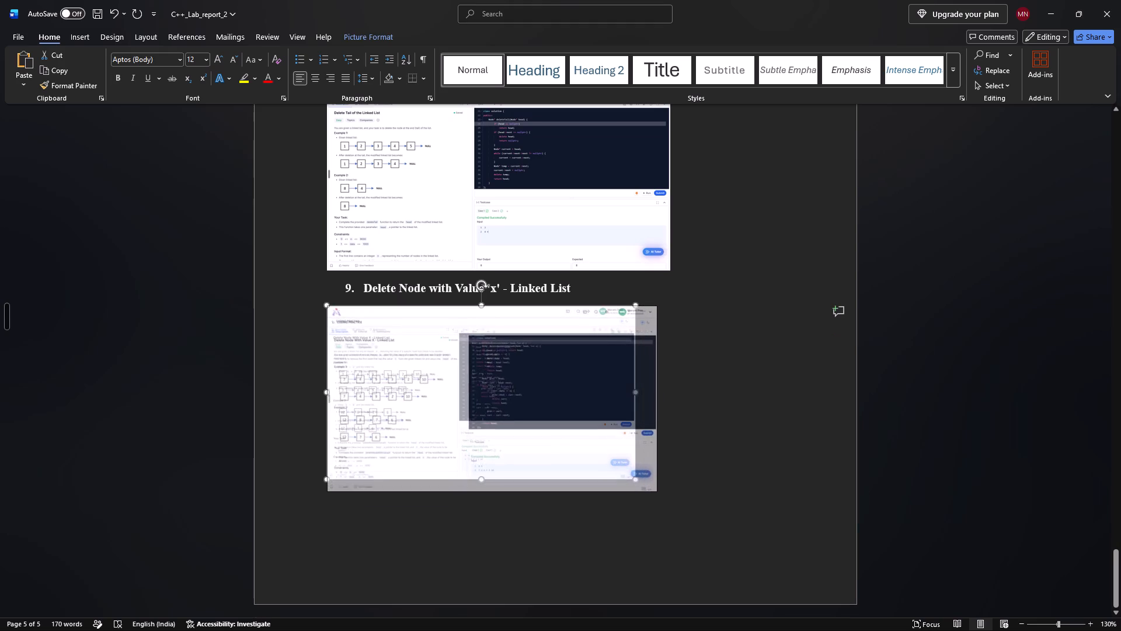
right_click_drag(657, 490, 675, 493)
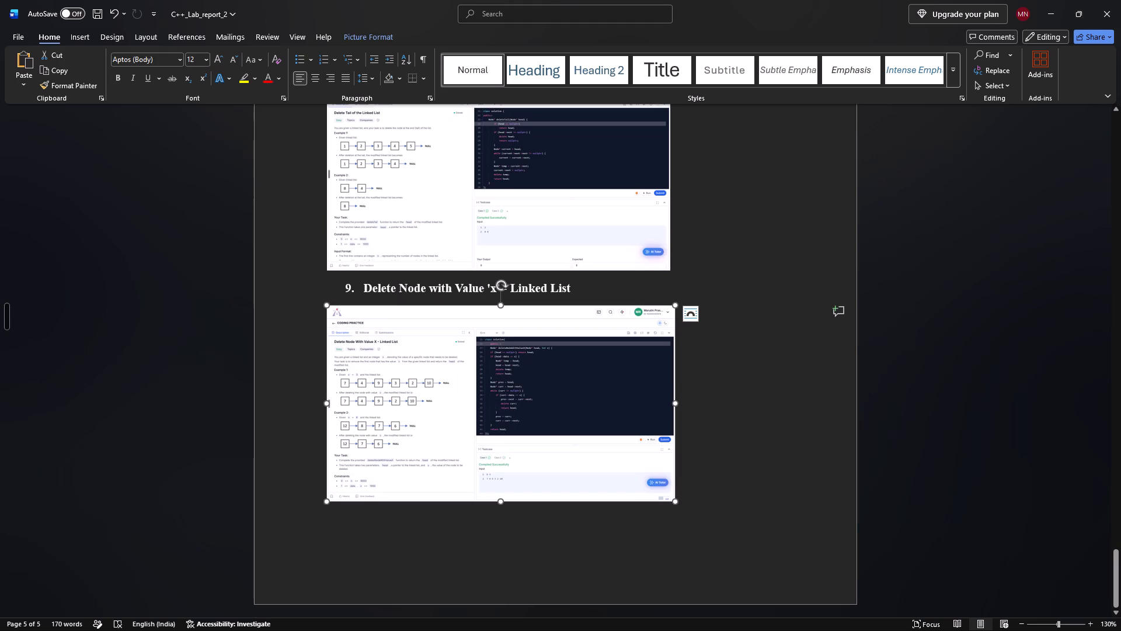
Insert a page break below the item 9 screenshot and start the new page with the number 10.
scroll(517, 498, "down", 3)
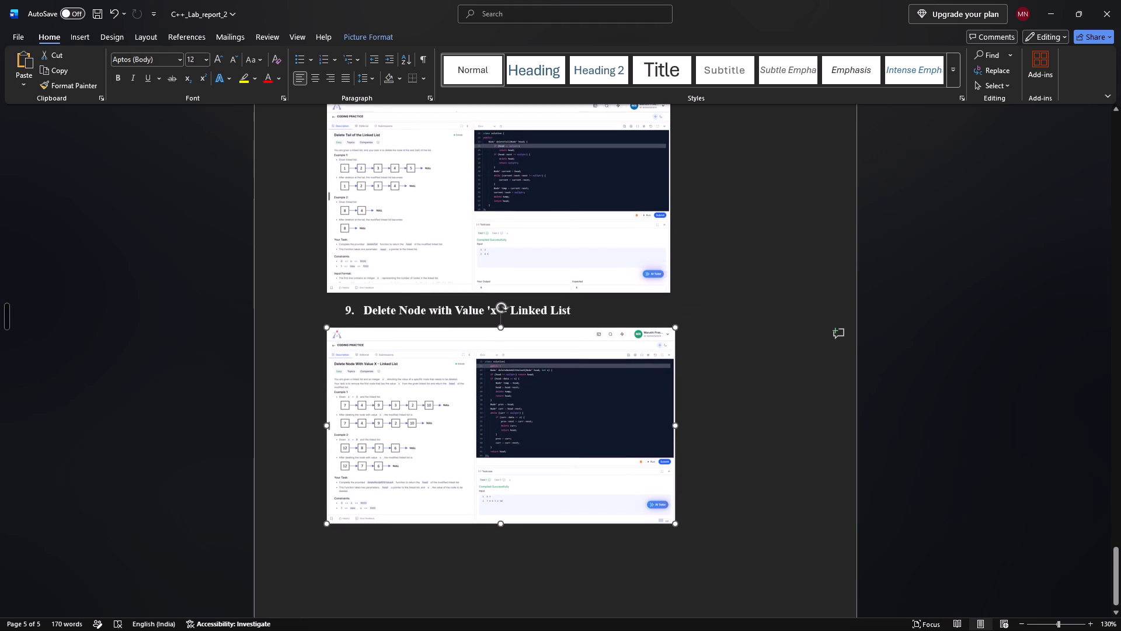
left_click(698, 512)
key("Return")
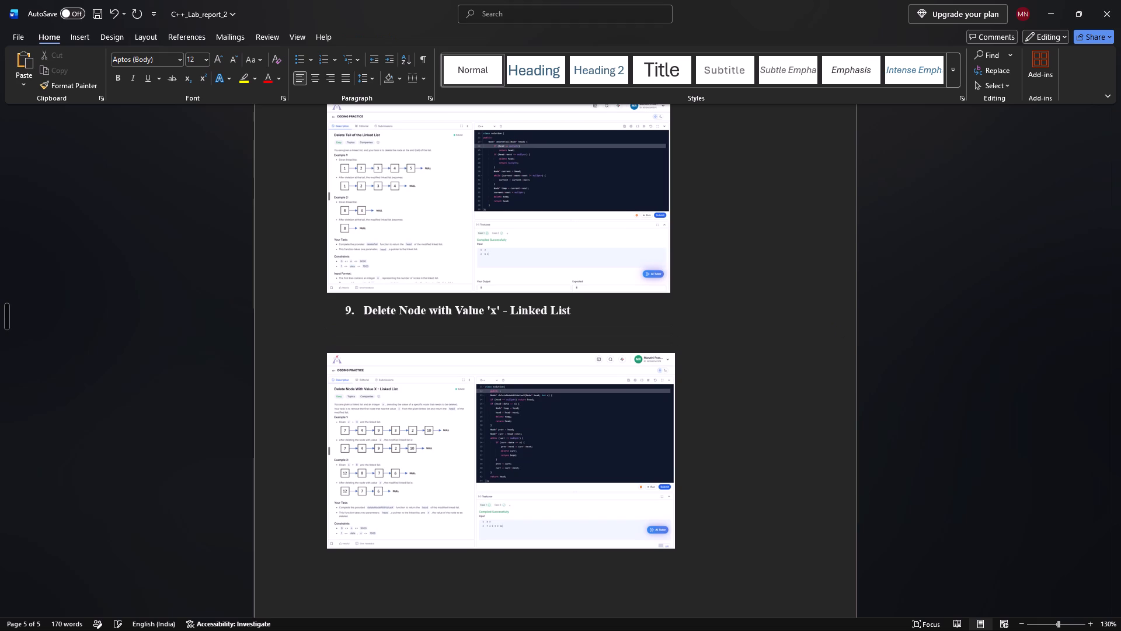
key("BackSpace")
key("Right")
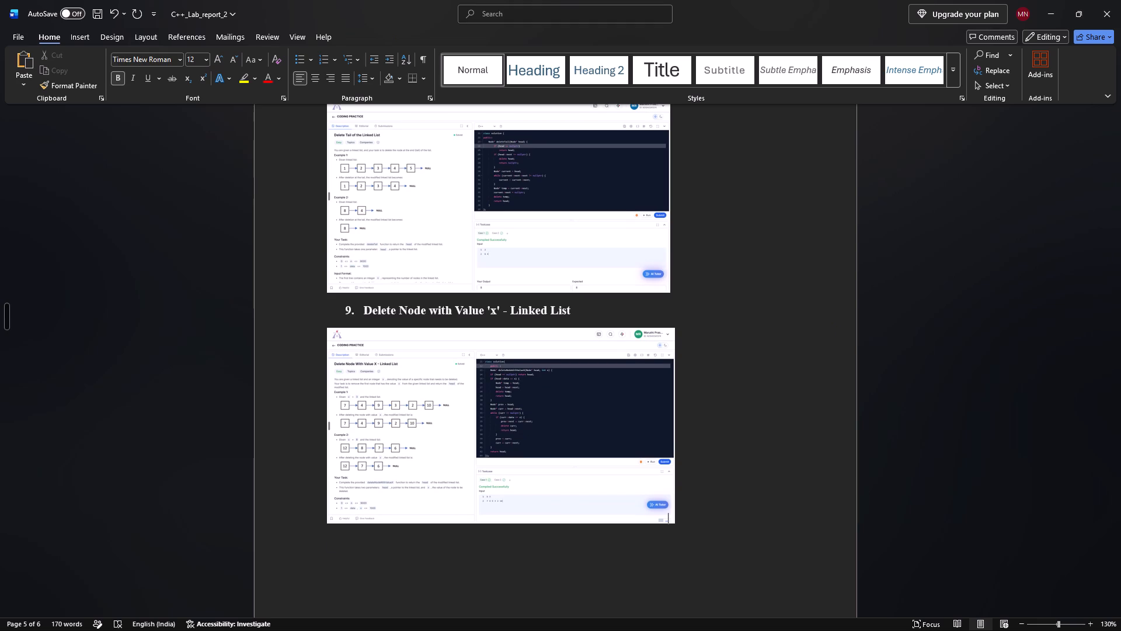
key("Right")
key("BackSpace")
key("ctrl+Return")
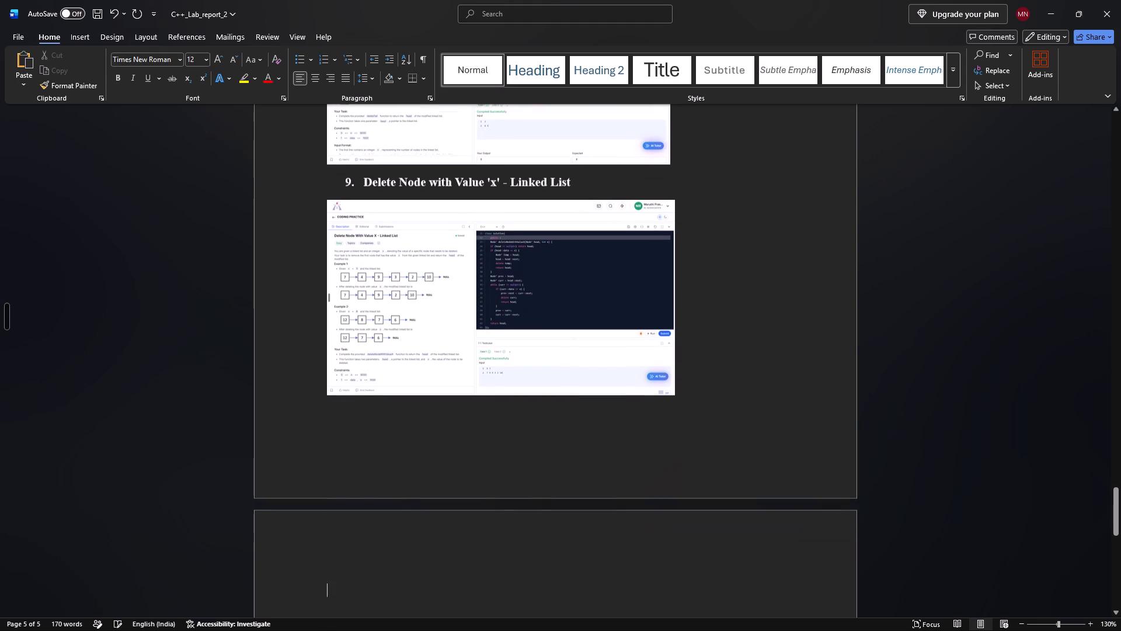
type("10")
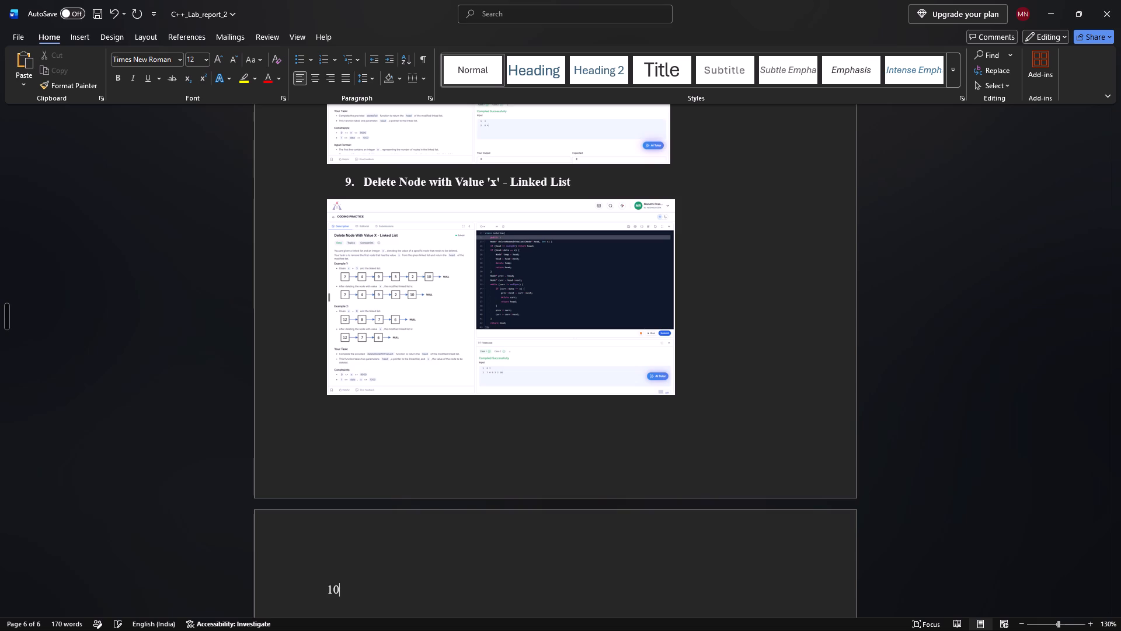
key("period")
key("space")
Switch to Chrome and open the Convert Array To Doubly Linked List problem from the Introduction to Doubly Linked List coding practice.
key("alt+Tab")
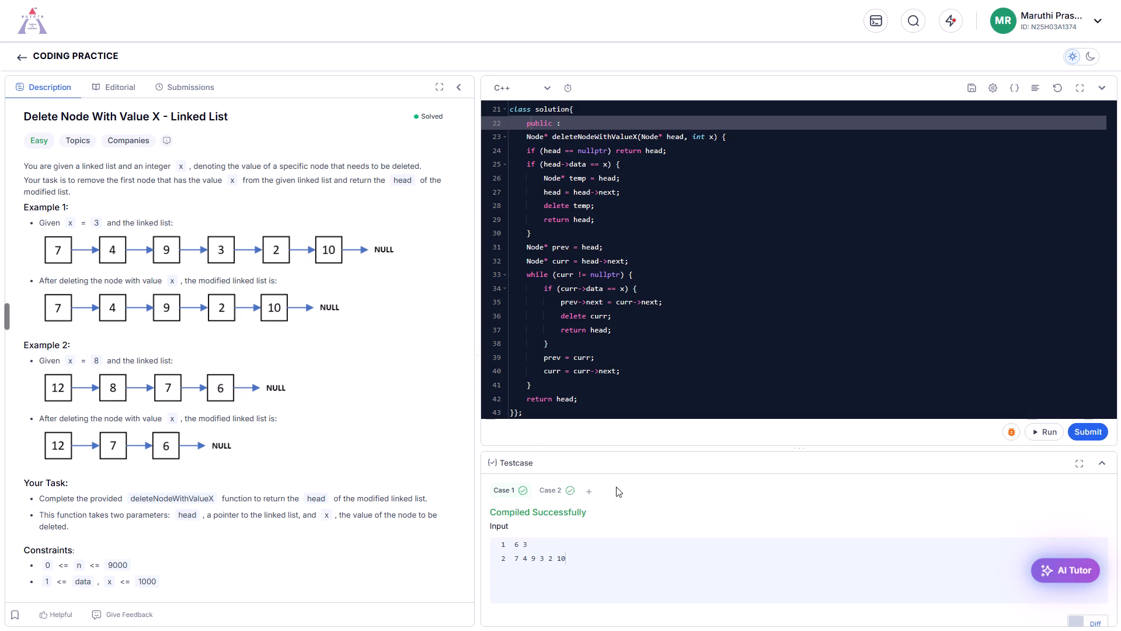
scroll(268, 366, "right", 10)
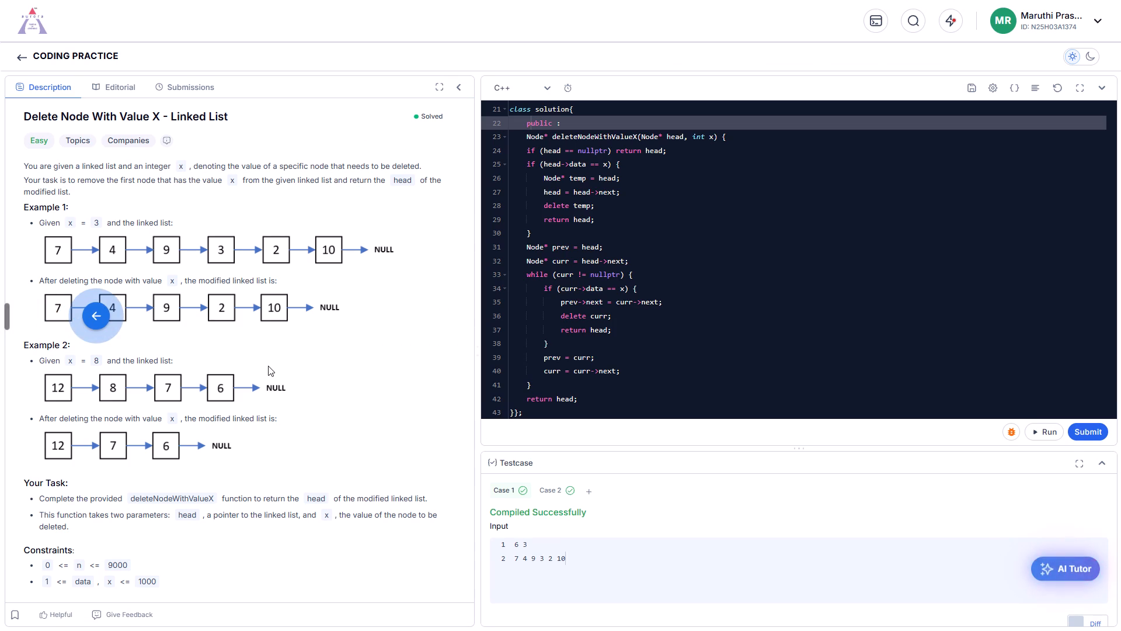
scroll(268, 366, "right", 1)
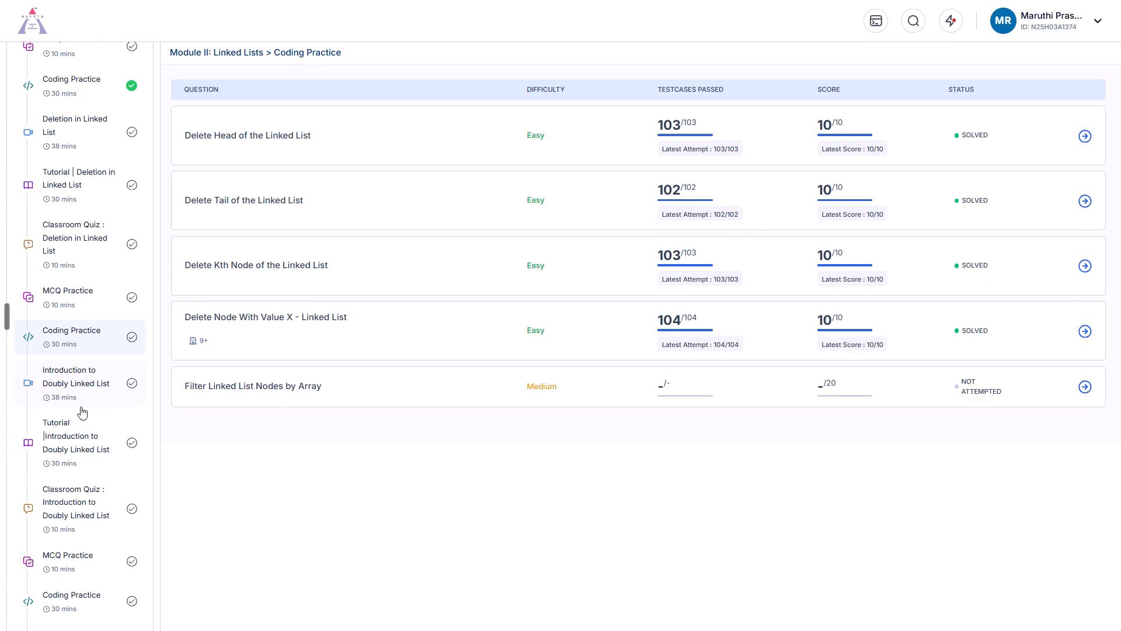
scroll(81, 448, "down", 1)
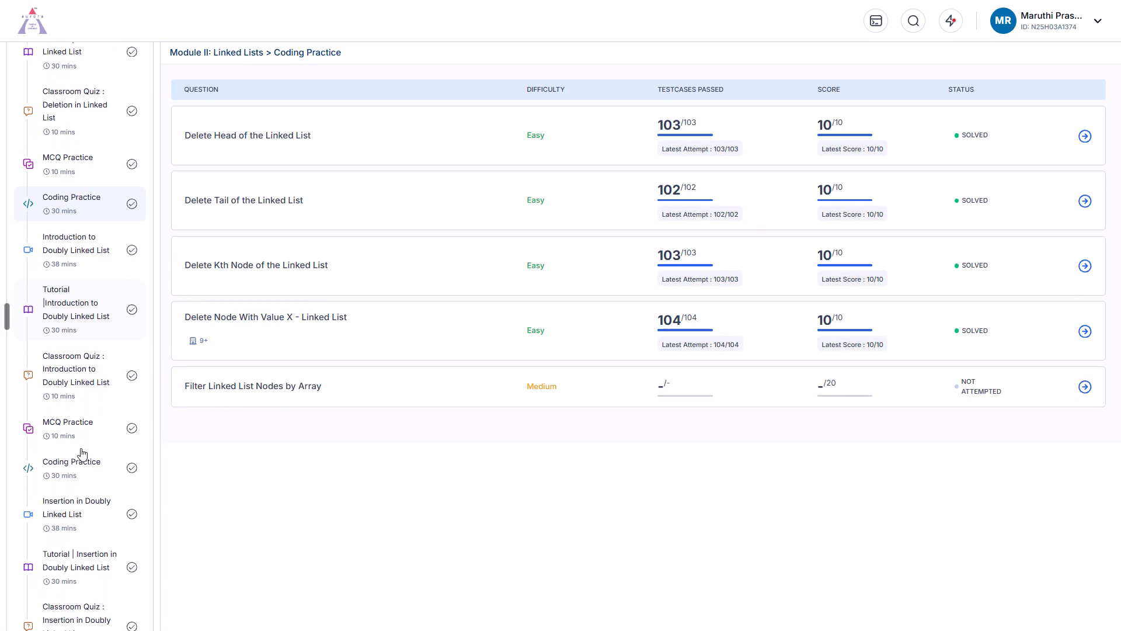
scroll(81, 448, "down", 1)
left_click(75, 477)
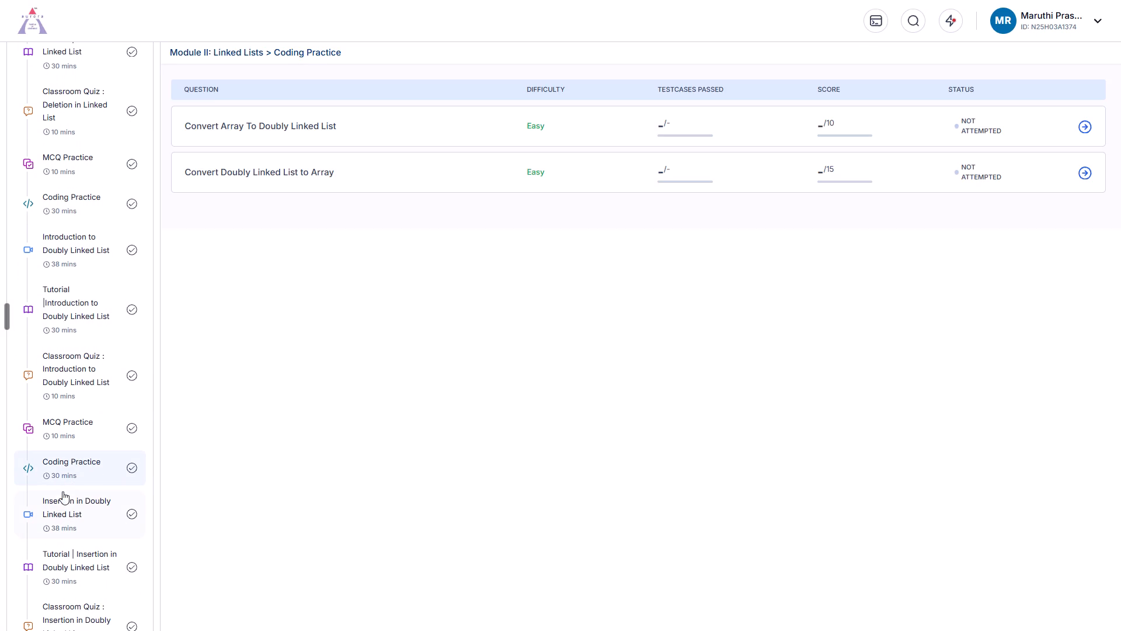
left_click(249, 133)
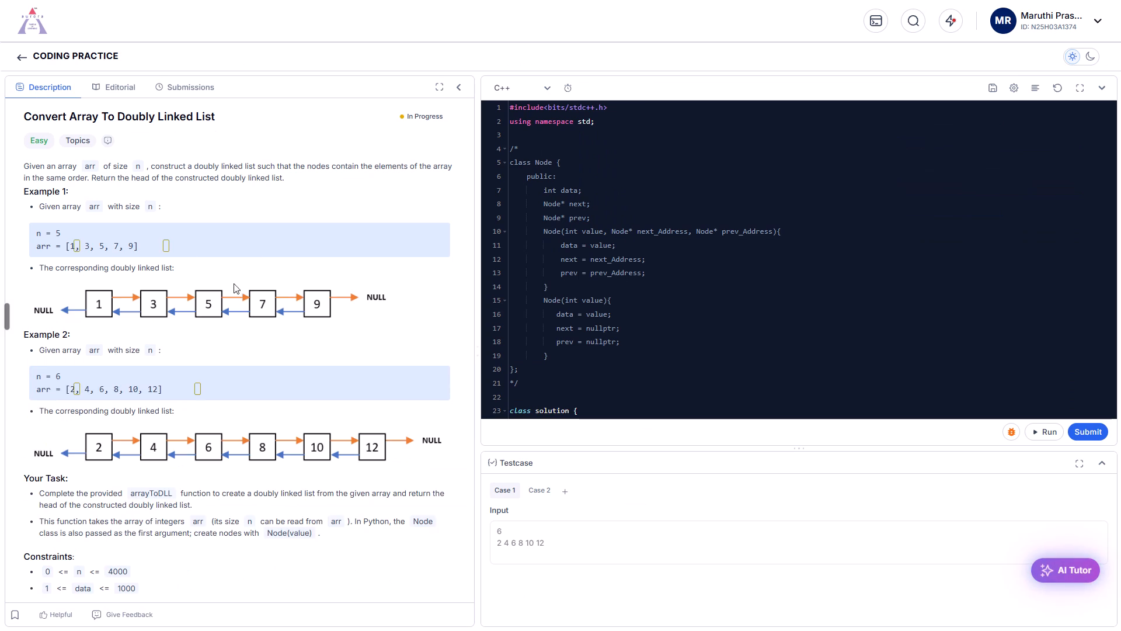
Open the editorial for Convert Array To Doubly Linked List and copy the whole solution class from its CPP code implementation.
left_click(113, 90)
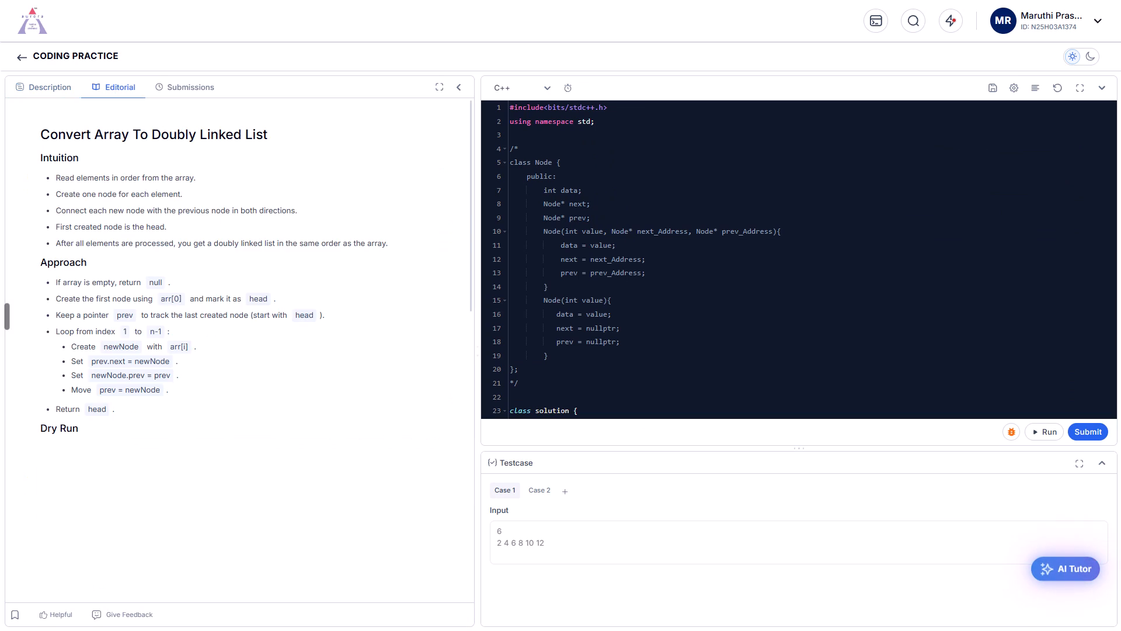
scroll(31, 464, "down", 8)
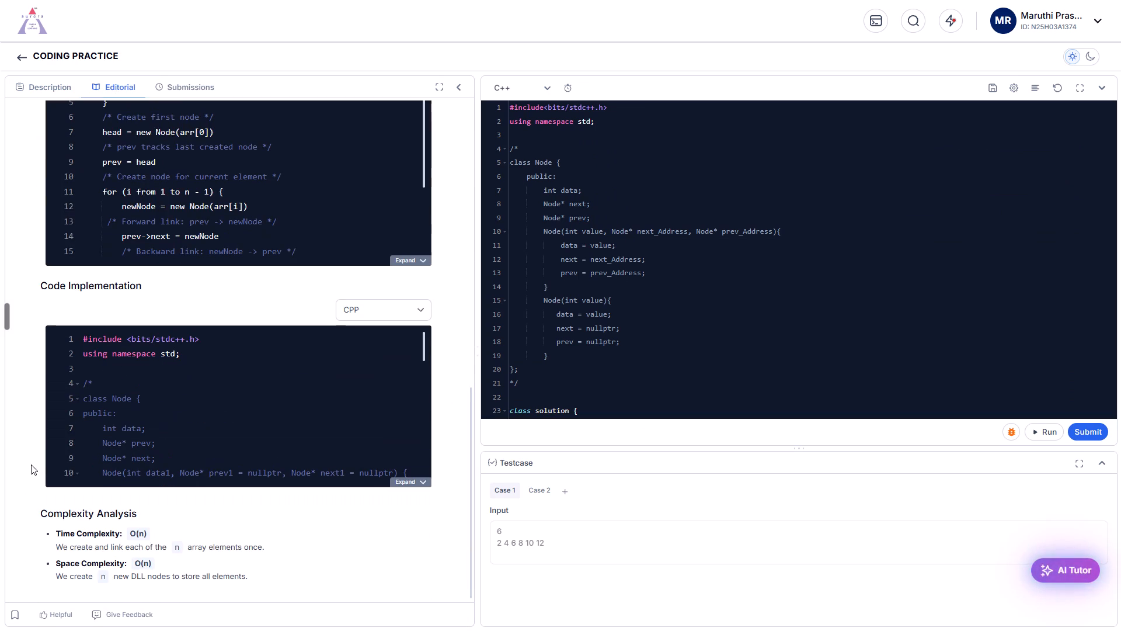
scroll(31, 464, "down", 5)
scroll(146, 394, "down", 9)
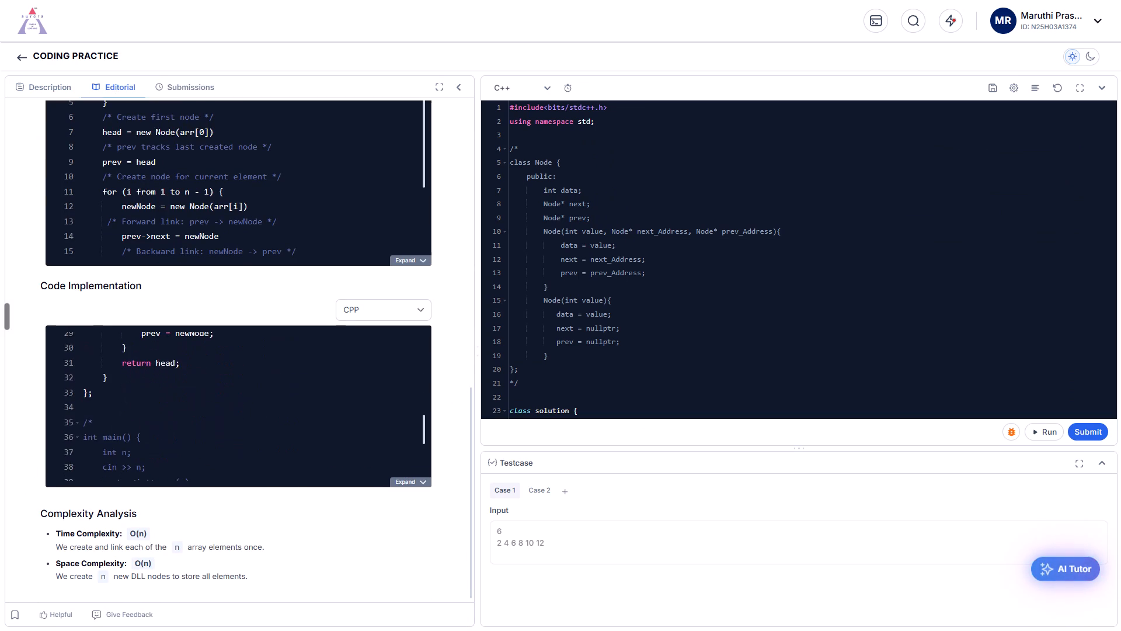
scroll(146, 394, "up", 3)
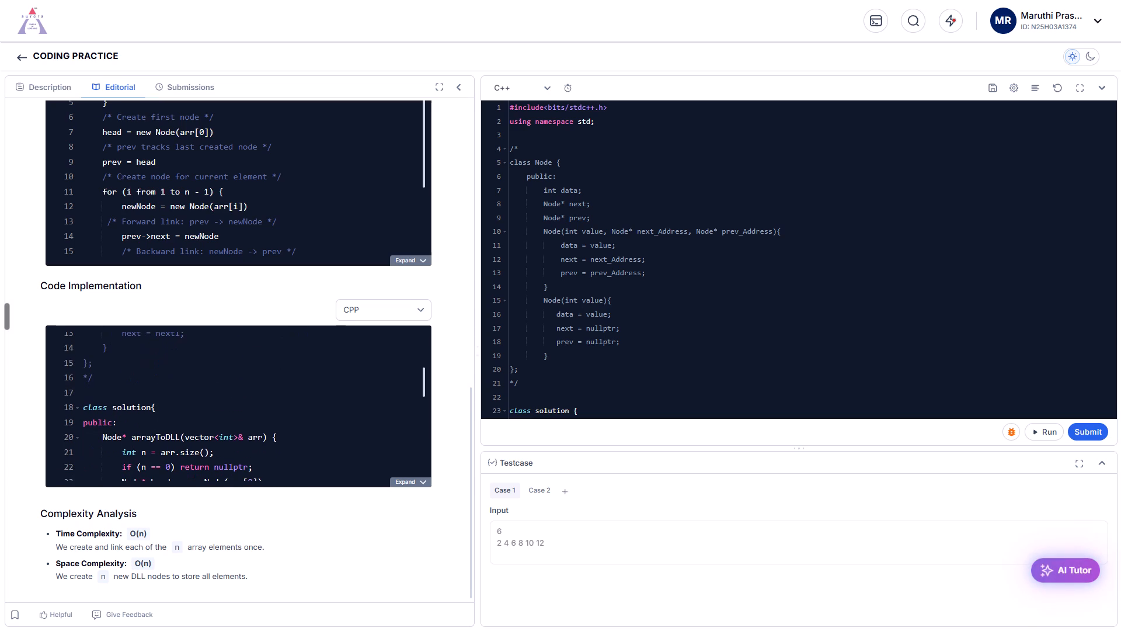
left_click(76, 407)
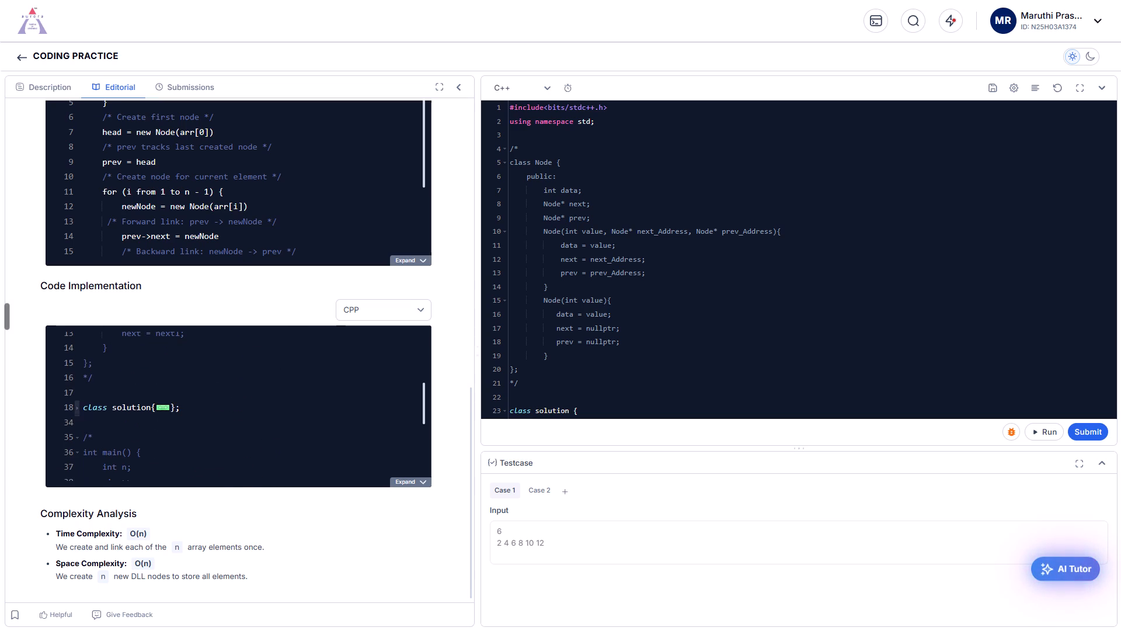
left_click_drag(82, 406, 207, 410)
key("ctrl+c")
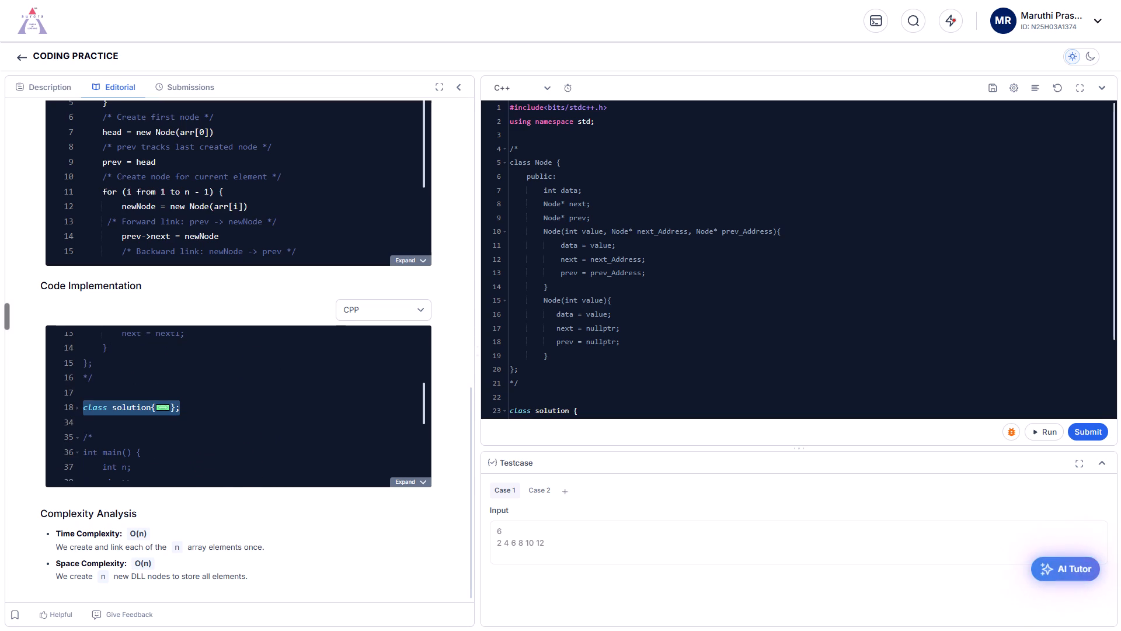
Replace the empty solution class in the code editor with the copied arrayToDLL solution.
scroll(620, 351, "down", 6)
left_click_drag(510, 290, 532, 476)
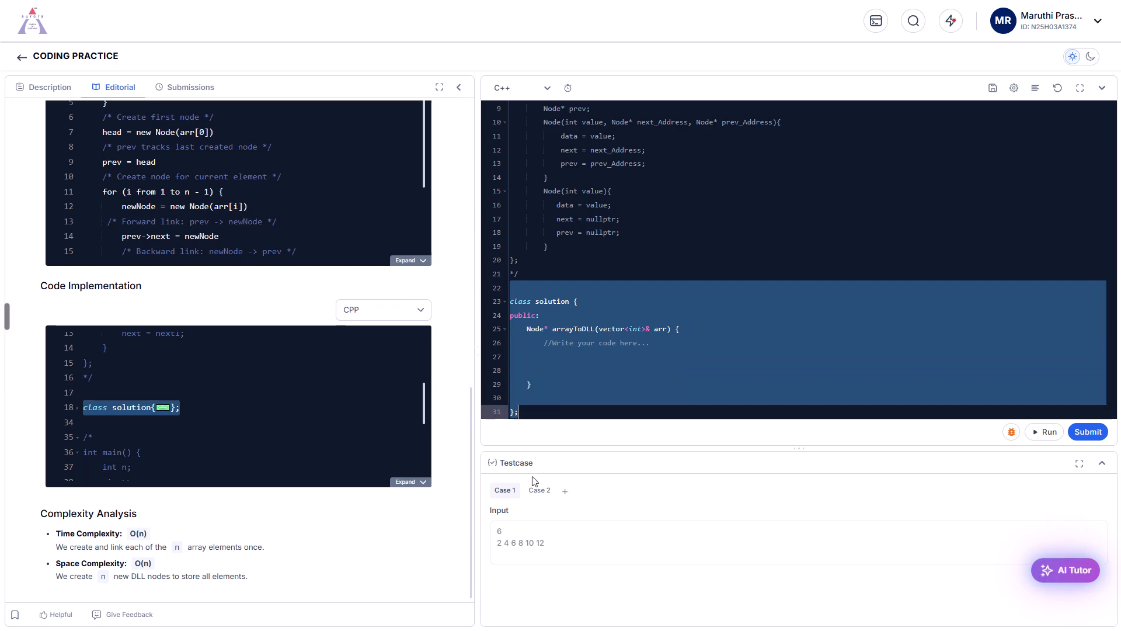
left_click_drag(532, 476, 532, 483)
key("ctrl+v")
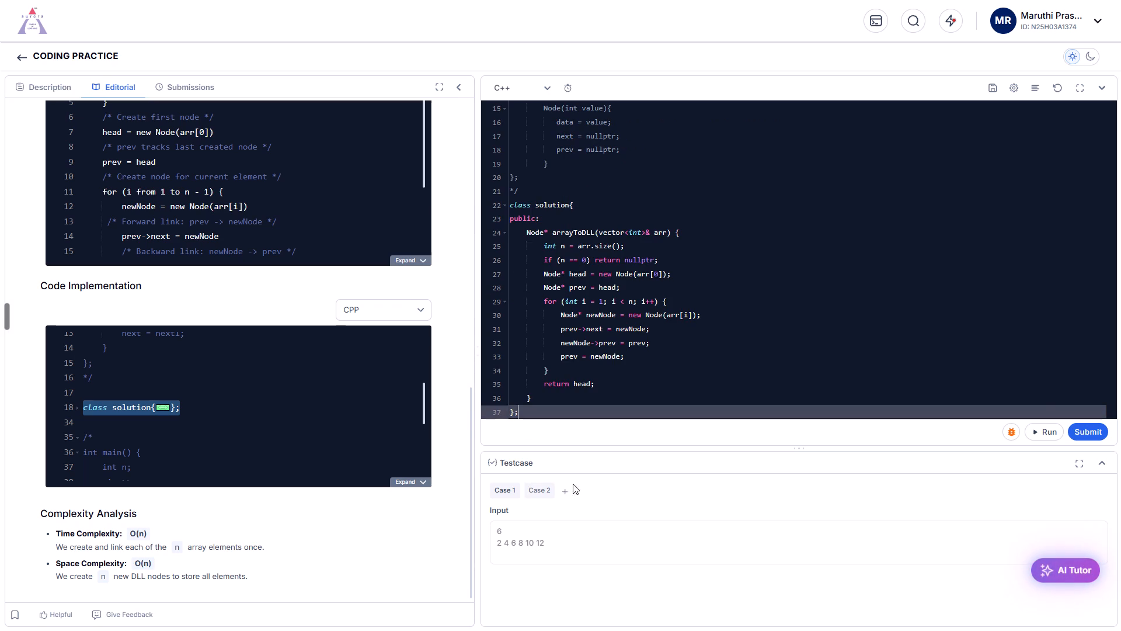
Submit the arrayToDLL solution and run it against the sample test cases.
left_click(1083, 431)
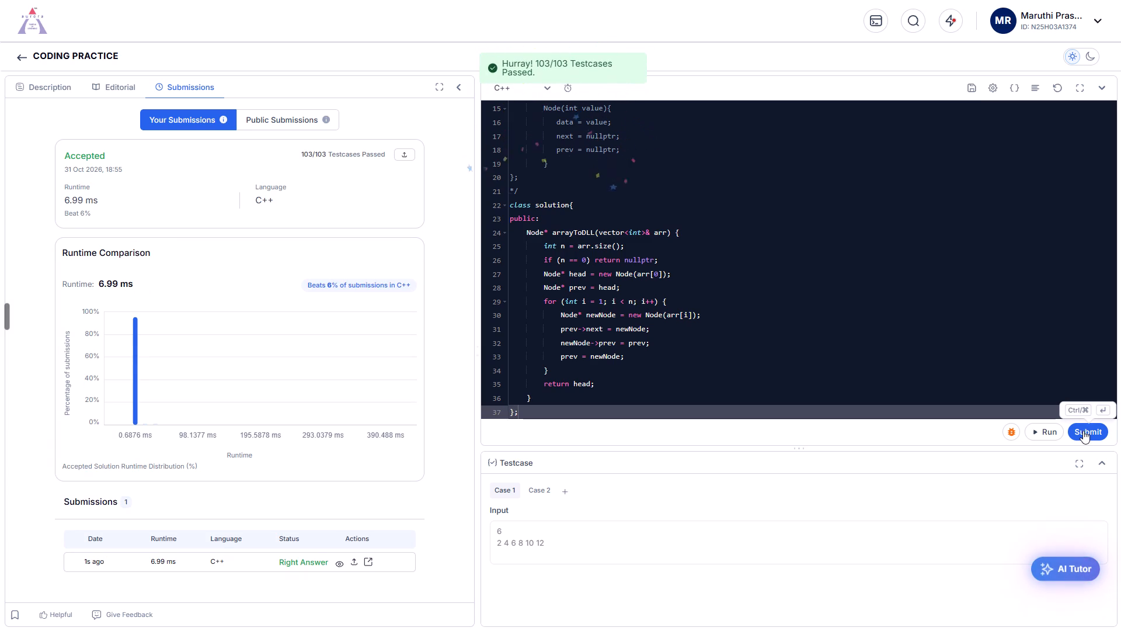
left_click(1054, 432)
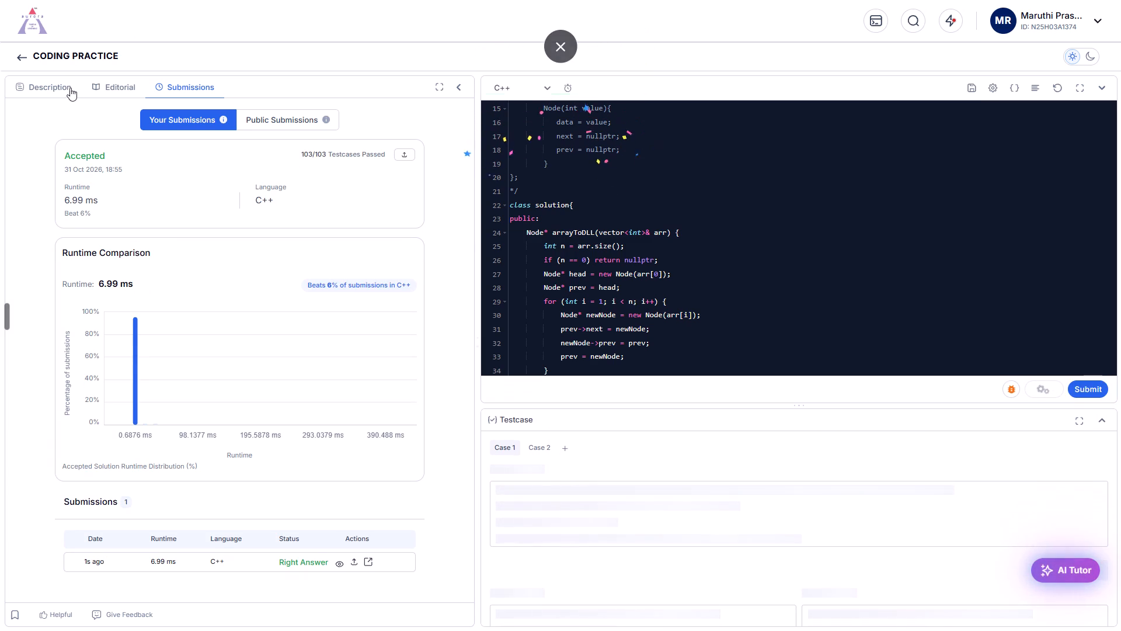
Arrange the problem description, full solution class and test results in view, capture a screenshot, and switch to the Word report.
left_click(62, 91)
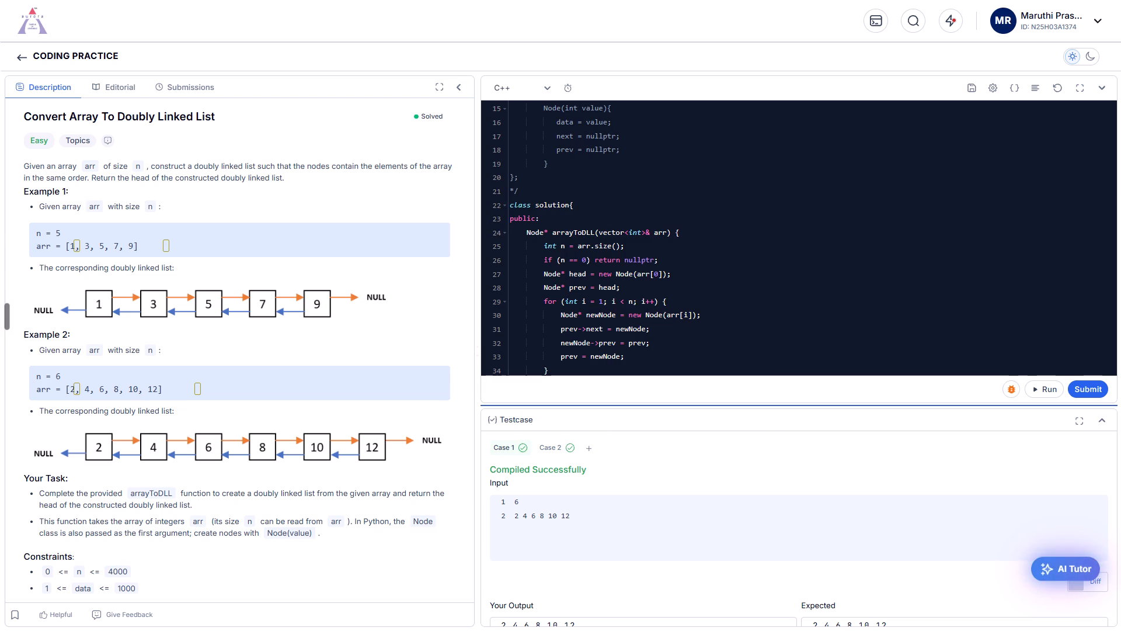
left_click_drag(765, 404, 757, 335)
scroll(726, 239, "down", 1)
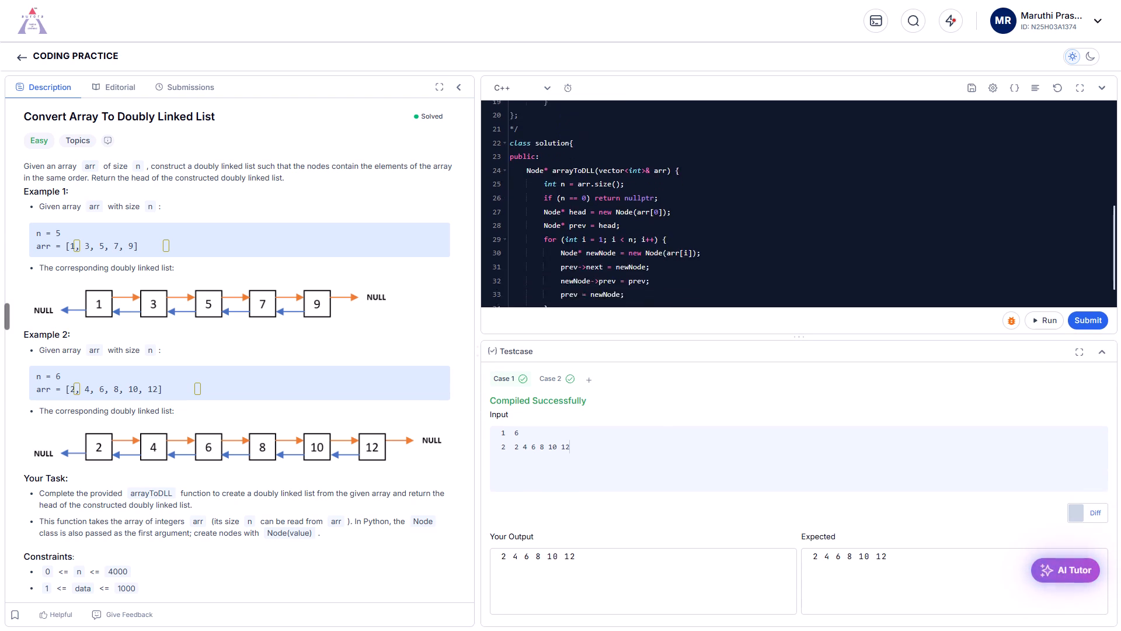
scroll(726, 239, "down", 3)
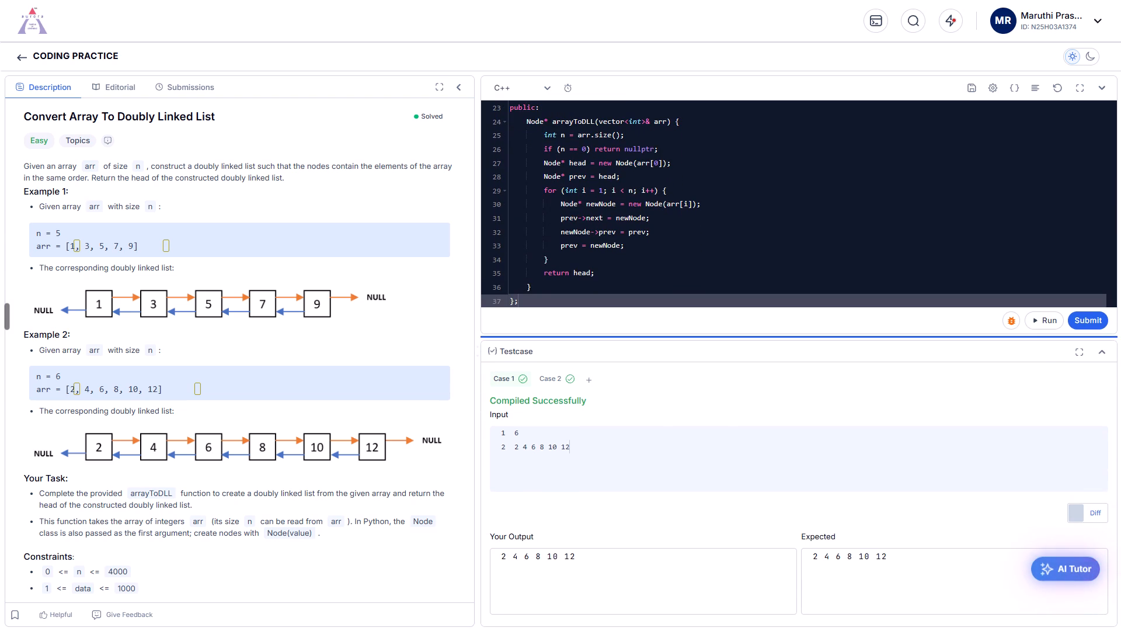
left_click_drag(744, 336, 750, 357)
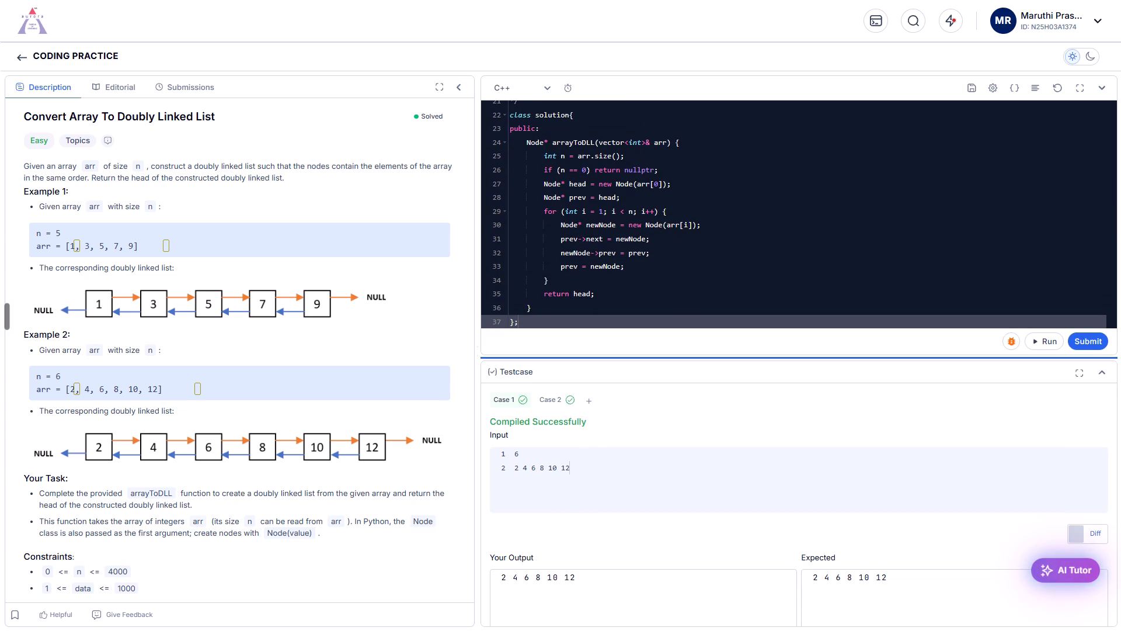
left_click_drag(750, 355, 752, 376)
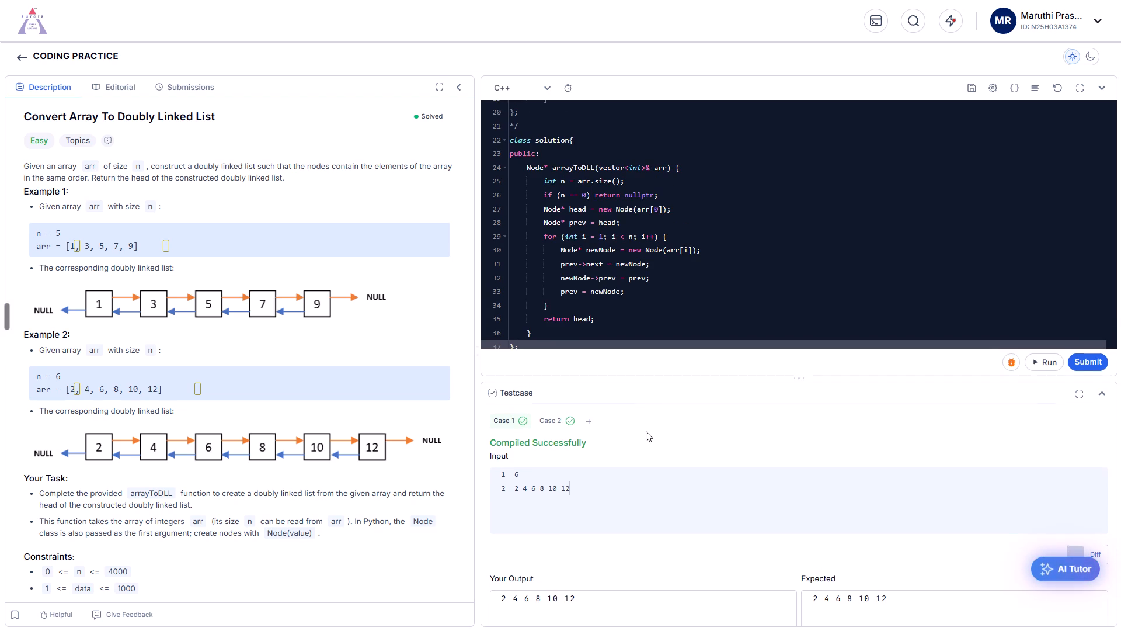
scroll(680, 206, "down", 3)
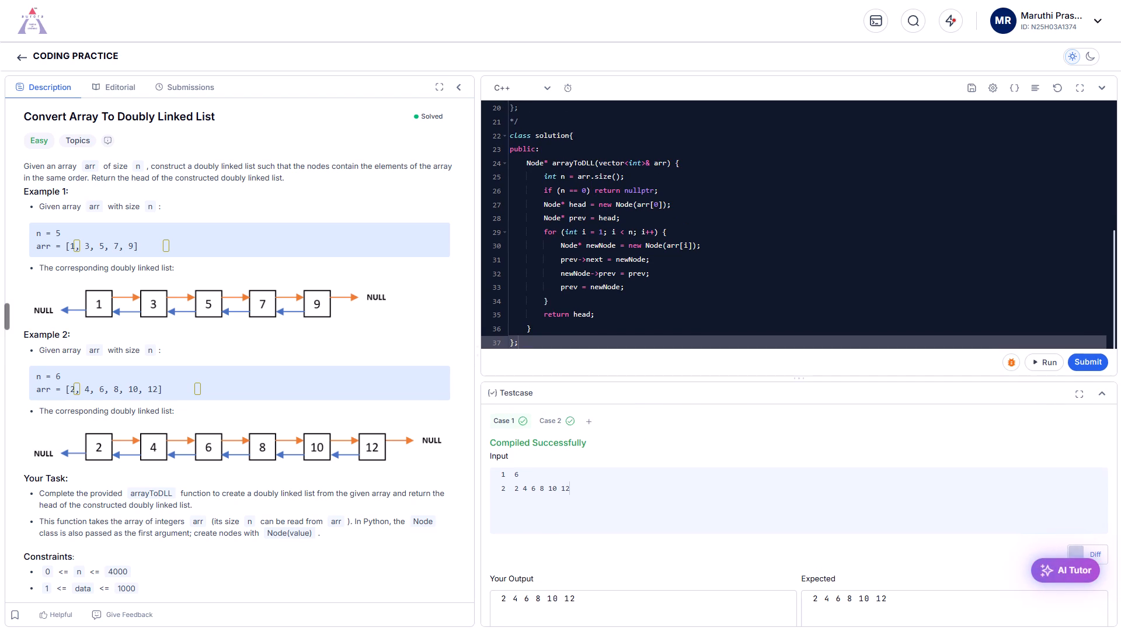
key("super+Print")
key("alt+Tab")
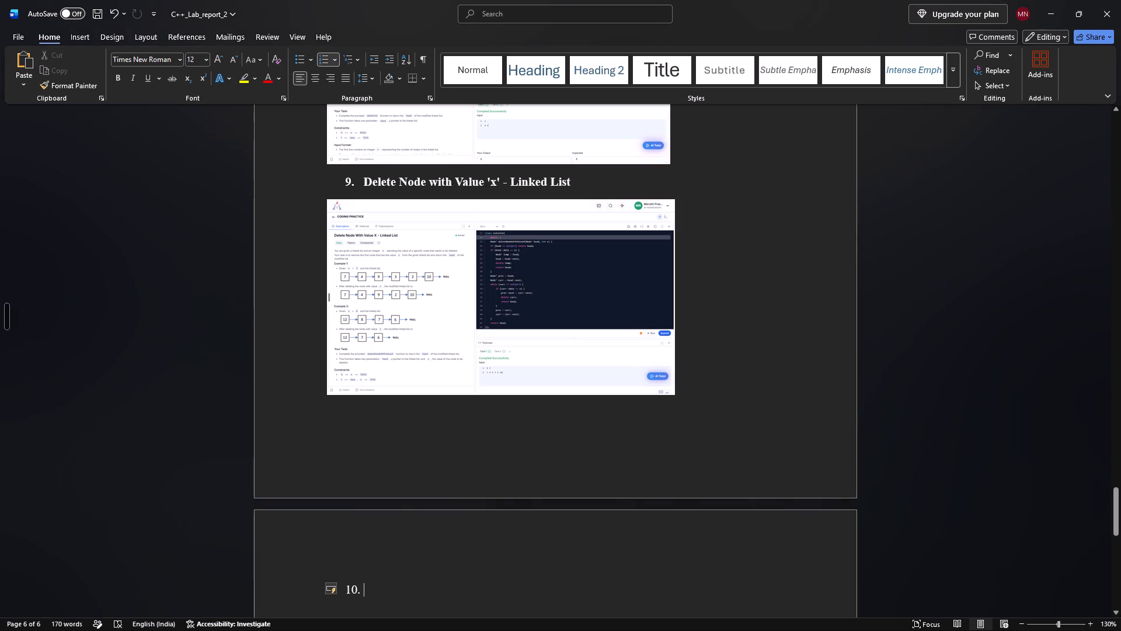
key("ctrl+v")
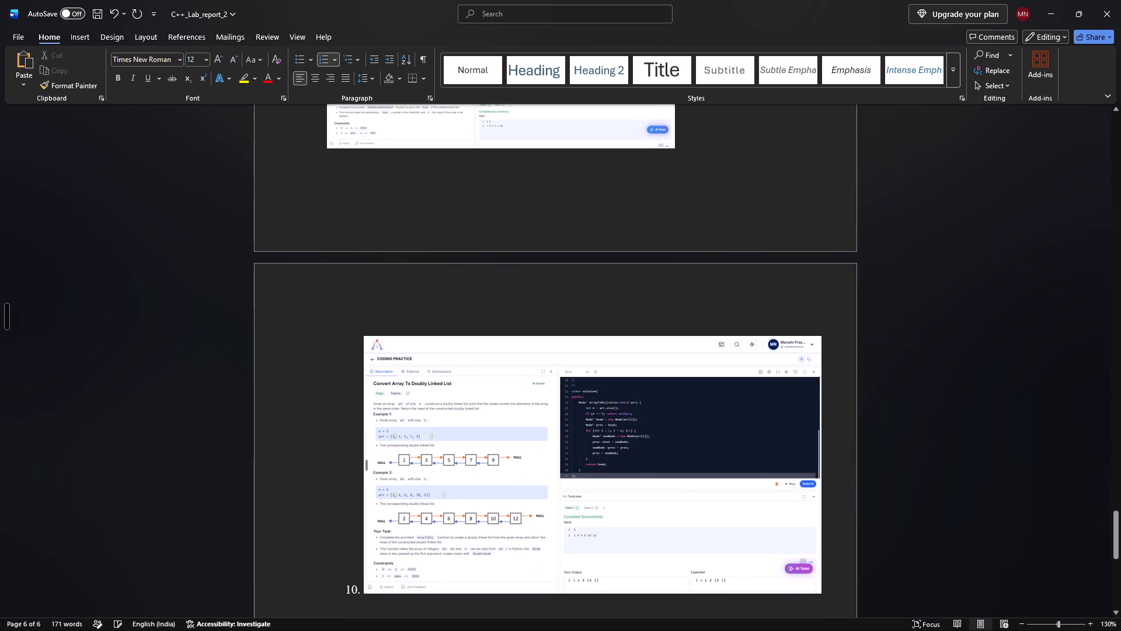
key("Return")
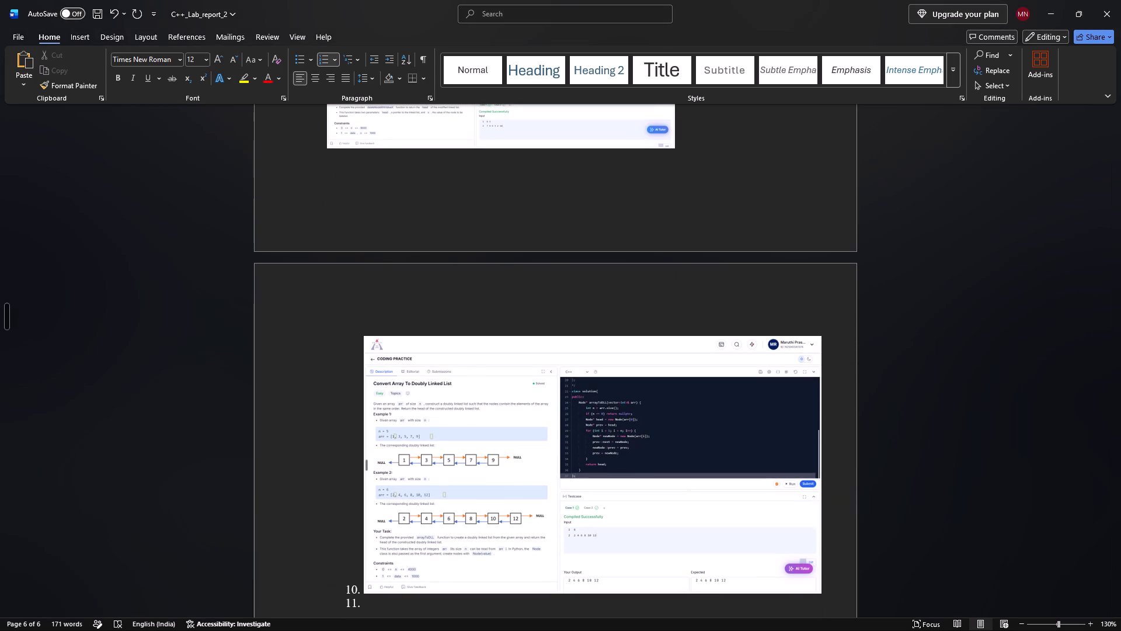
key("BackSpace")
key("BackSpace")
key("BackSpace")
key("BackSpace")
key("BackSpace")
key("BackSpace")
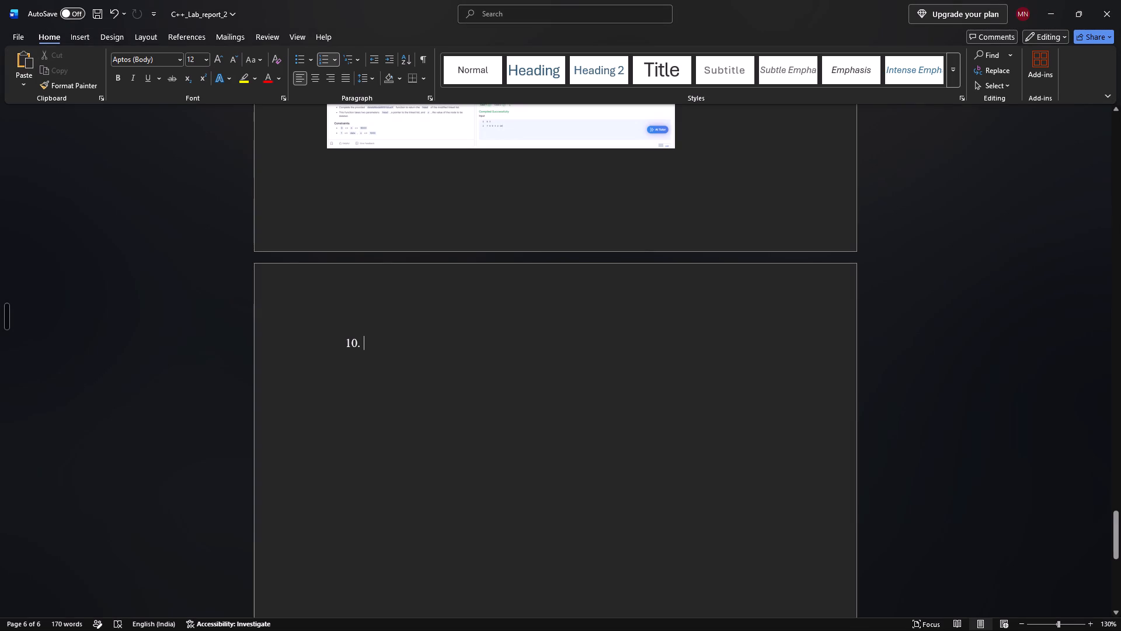
Enter "Array To Linked List" as the heading text of item 10.
type("Arra")
type("y To Linked Lin")
key("BackSpace")
type("sy")
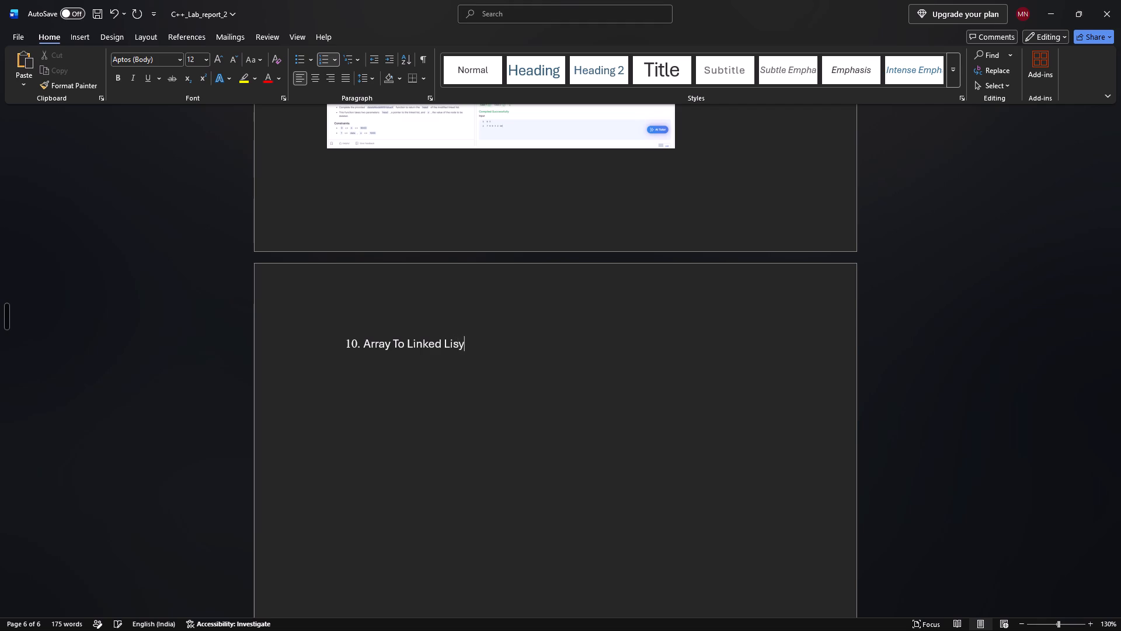
key("BackSpace")
key("t")
Format the item 10 heading text in bold Times New Roman.
left_click_drag(476, 343, 332, 344)
left_click_drag(332, 344, 485, 343)
left_click_drag(485, 343, 370, 337)
left_click_drag(370, 337, 491, 342)
left_click_drag(469, 345, 390, 337)
left_click(421, 346)
triple_click(421, 346)
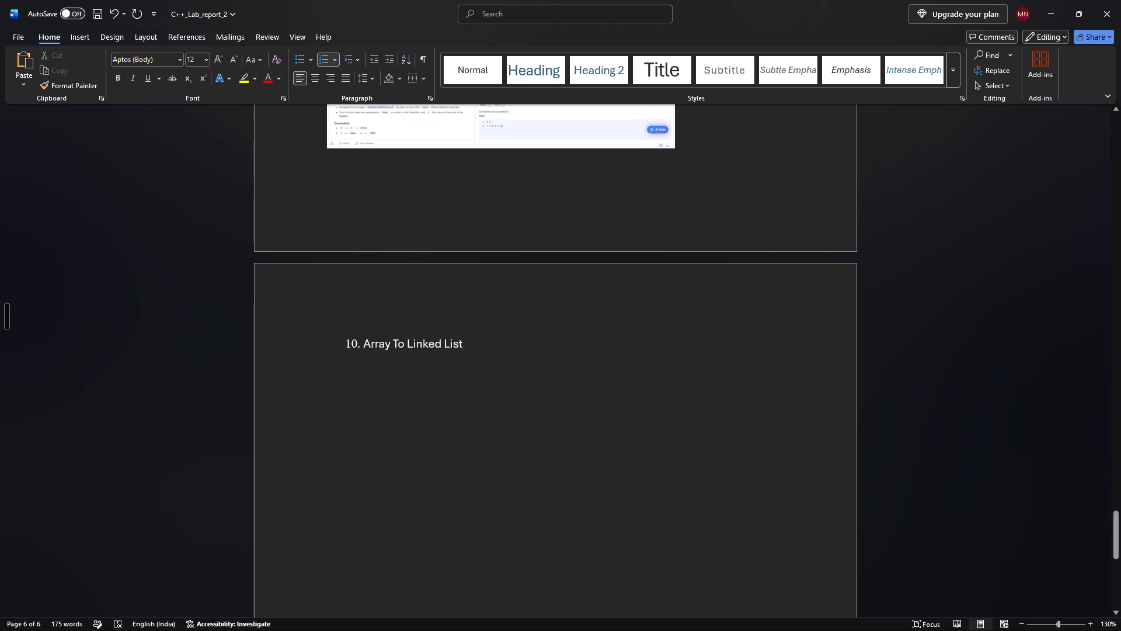
left_click(421, 346)
double_click(421, 346)
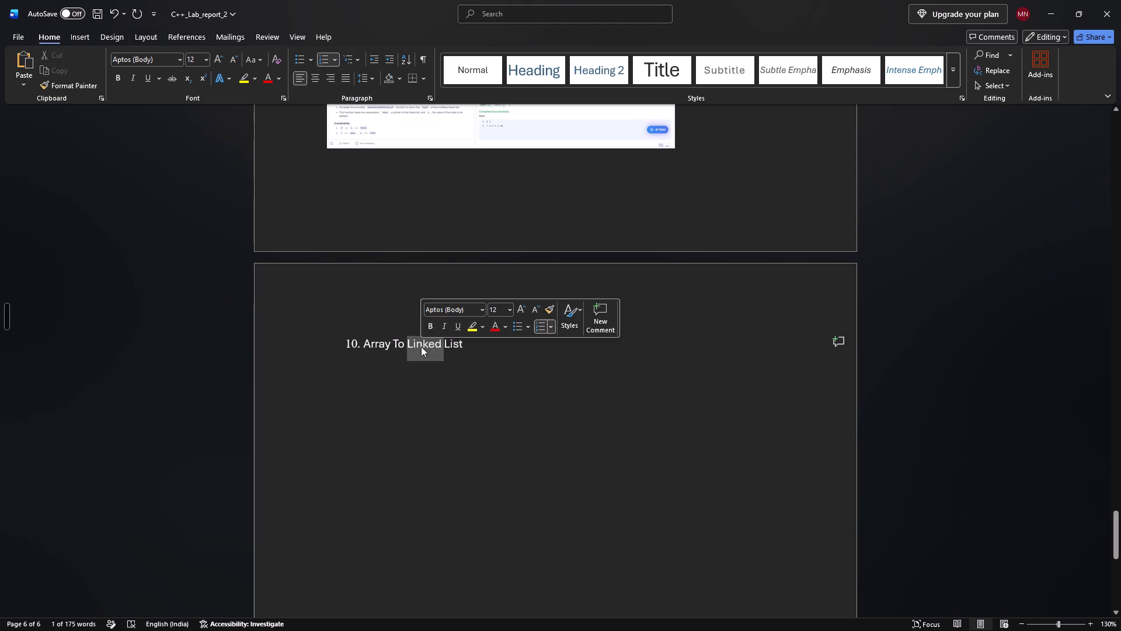
double_click(421, 346)
double_click(421, 346)
triple_click(421, 346)
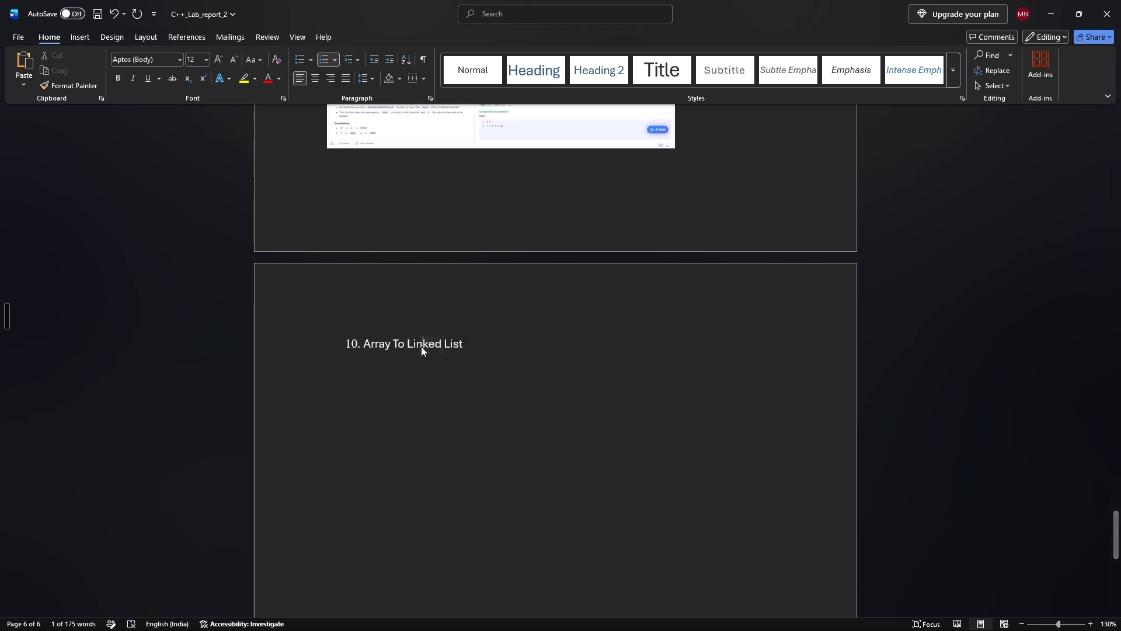
left_click(447, 307)
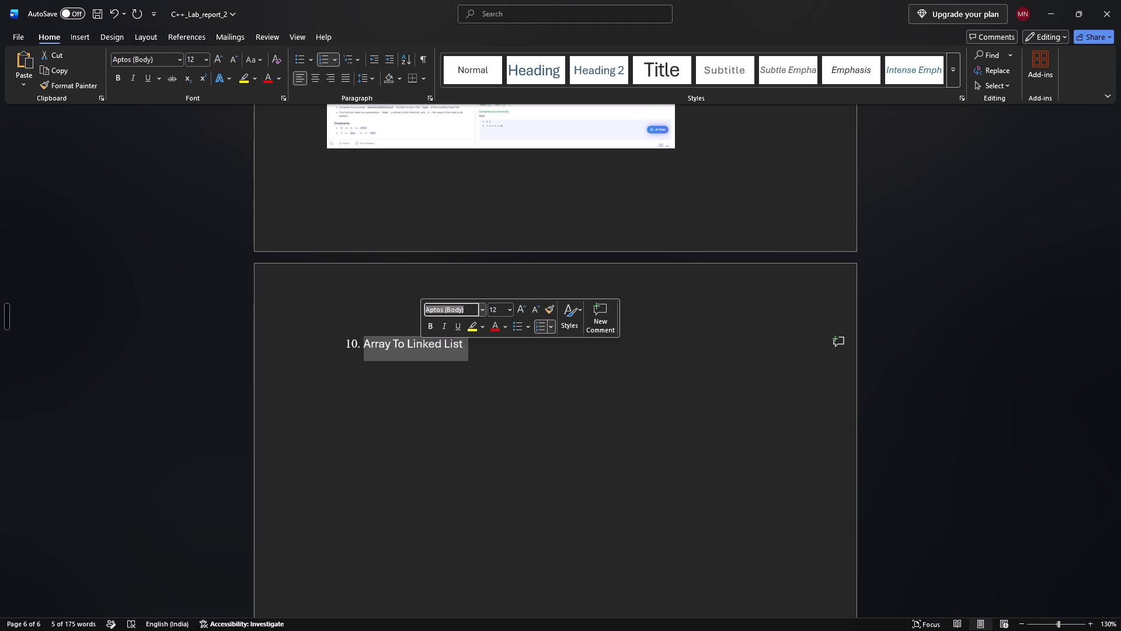
key("t")
key("Return")
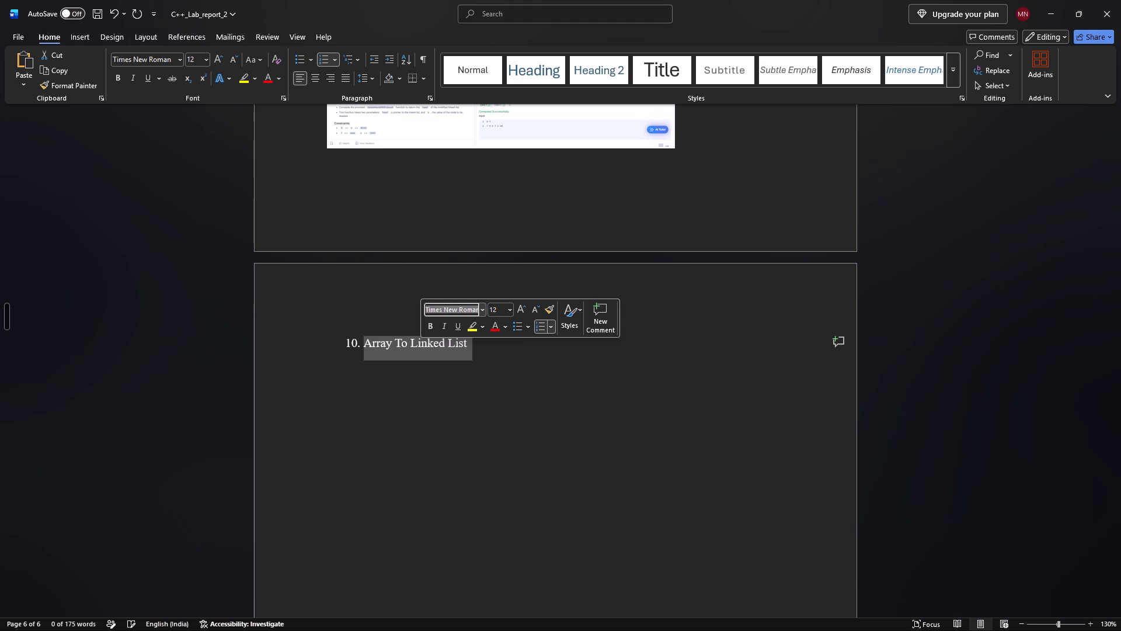
left_click(432, 324)
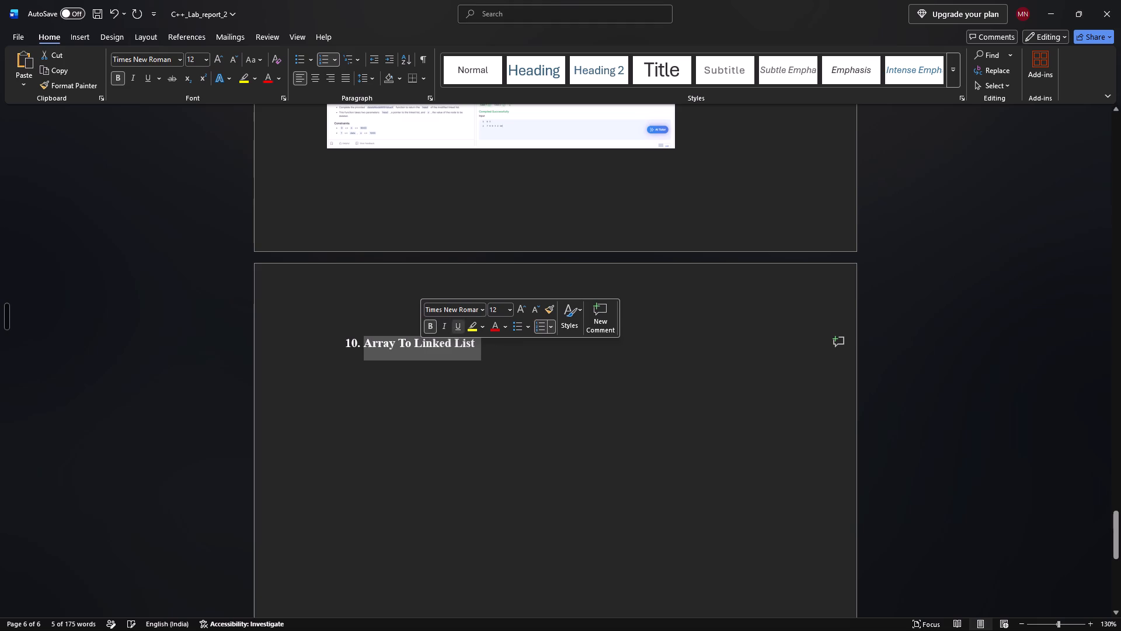
Add an unnumbered line below the item 10 heading and paste the captured Convert Array To Doubly Linked List screenshot there.
left_click(492, 348)
key("Return")
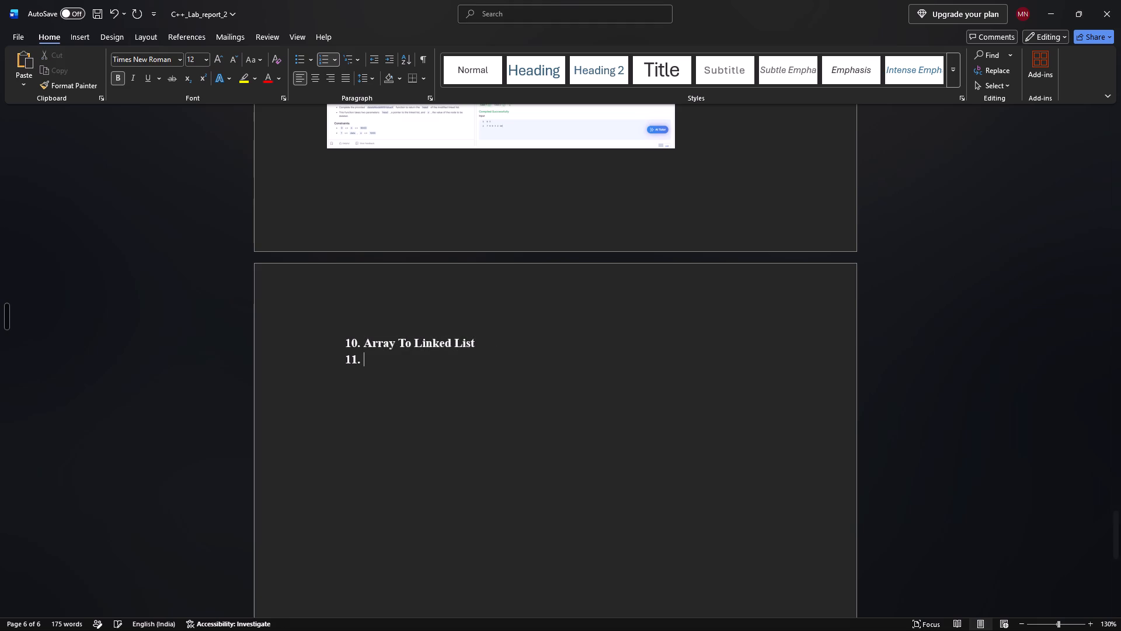
key("BackSpace")
key("BackSpace")
key("BackSpace")
key("ctrl+v")
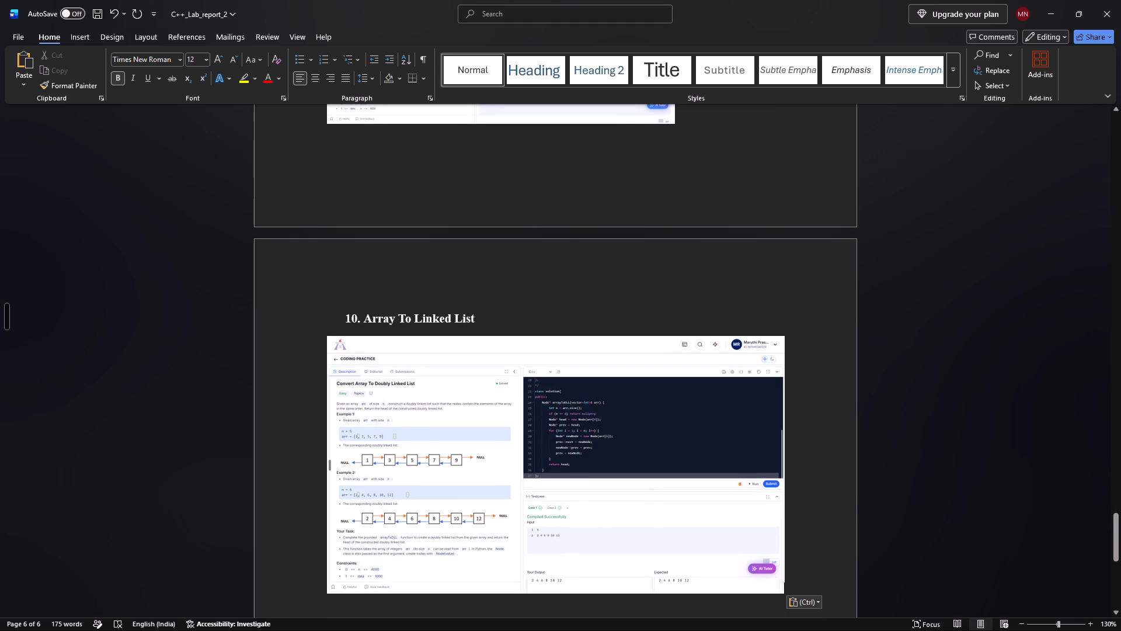
Insert the word "Convert" at the start of the item 10 heading so it reads "Convert Array To Linked List".
left_click(362, 317)
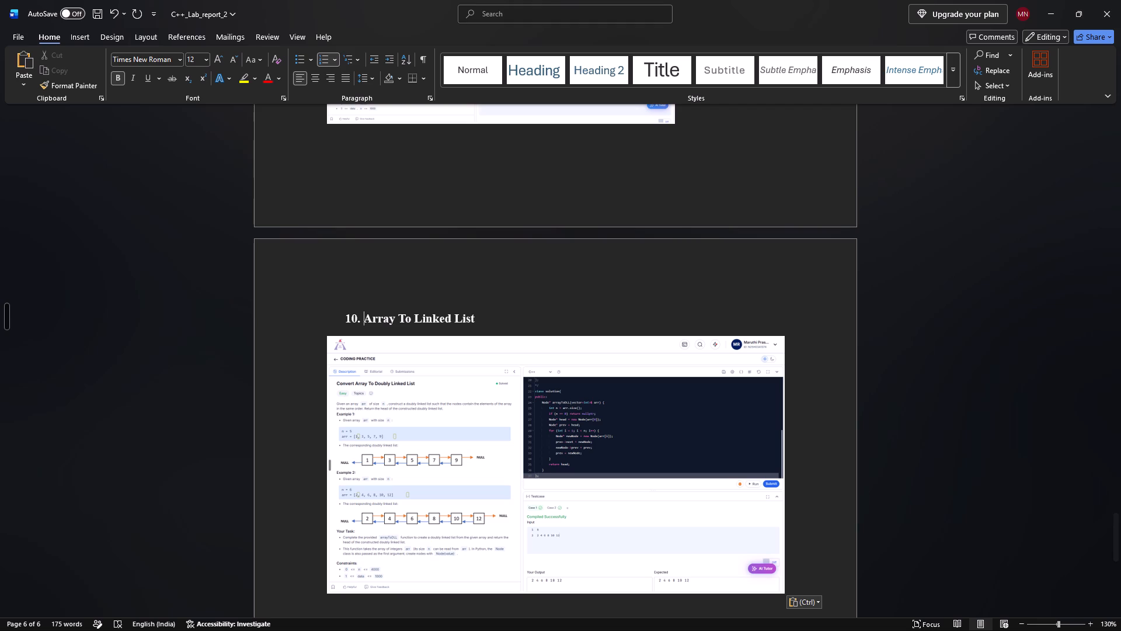
type("Conc")
key("BackSpace")
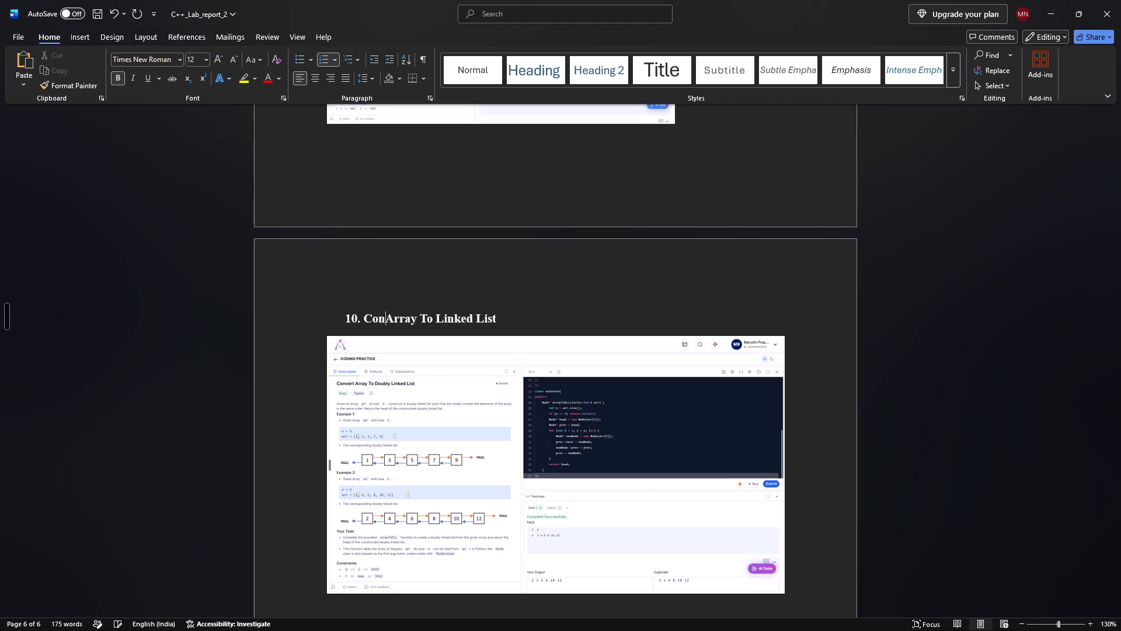
type("vert")
key("space")
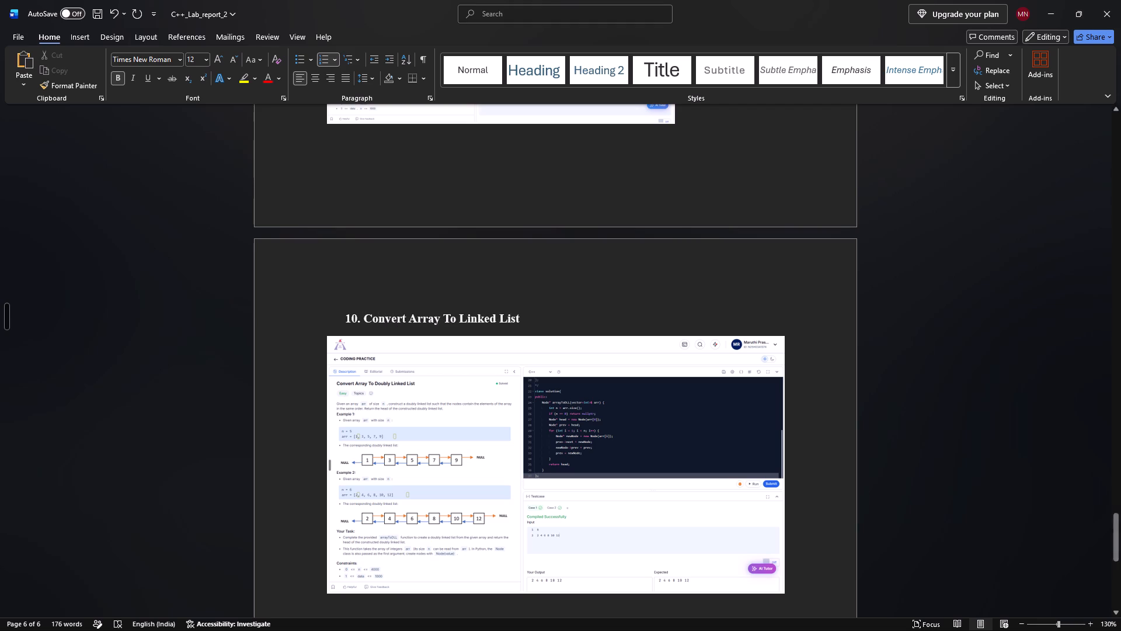
Start numbered item 11 in bold on a new line below the Convert Array To Doubly Linked List screenshot.
scroll(330, 381, "down", 2)
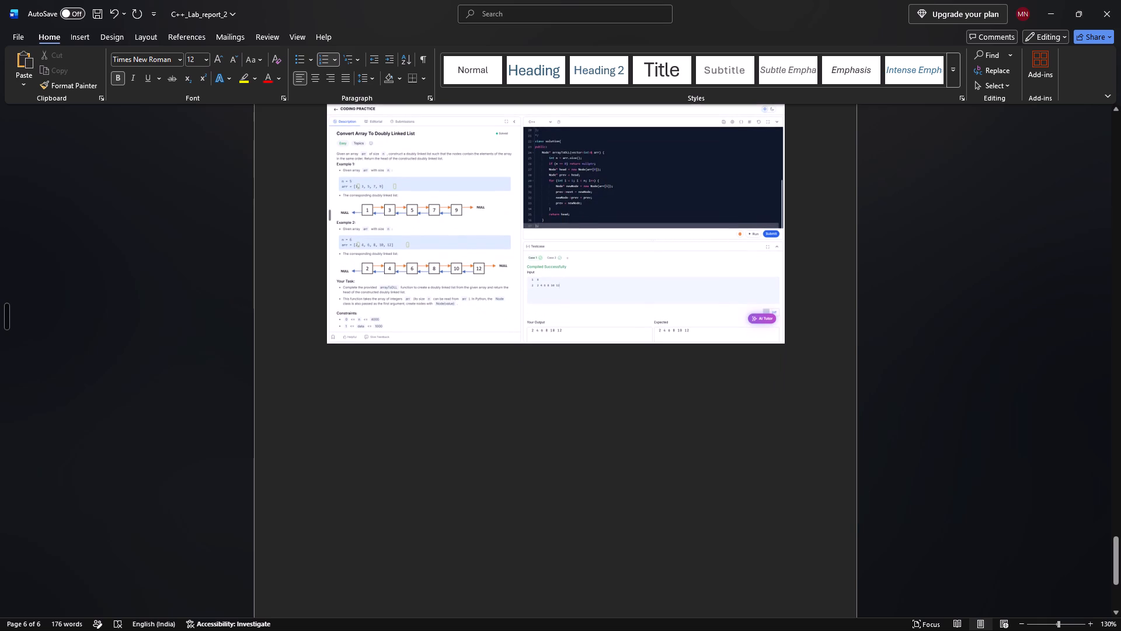
left_click(800, 324)
key("Return")
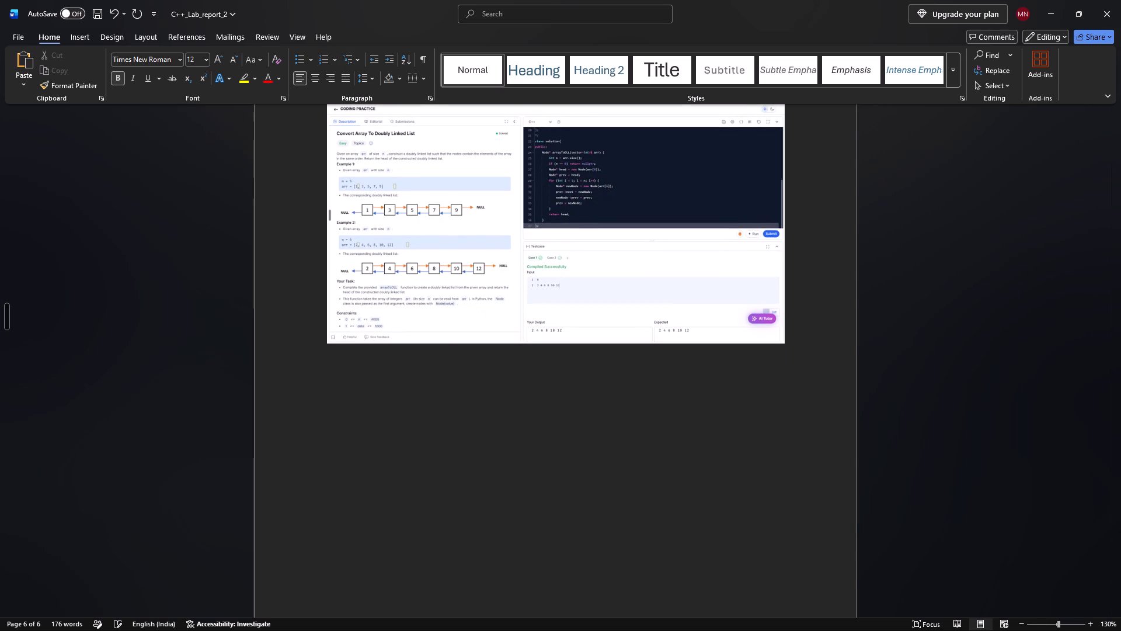
type("11.0")
key("BackSpace")
key("space")
Switch to the browser and open the Insertion At Head - Doubly Linked List problem from the Insertion in Doubly Linked List coding practice.
key("alt+Tab")
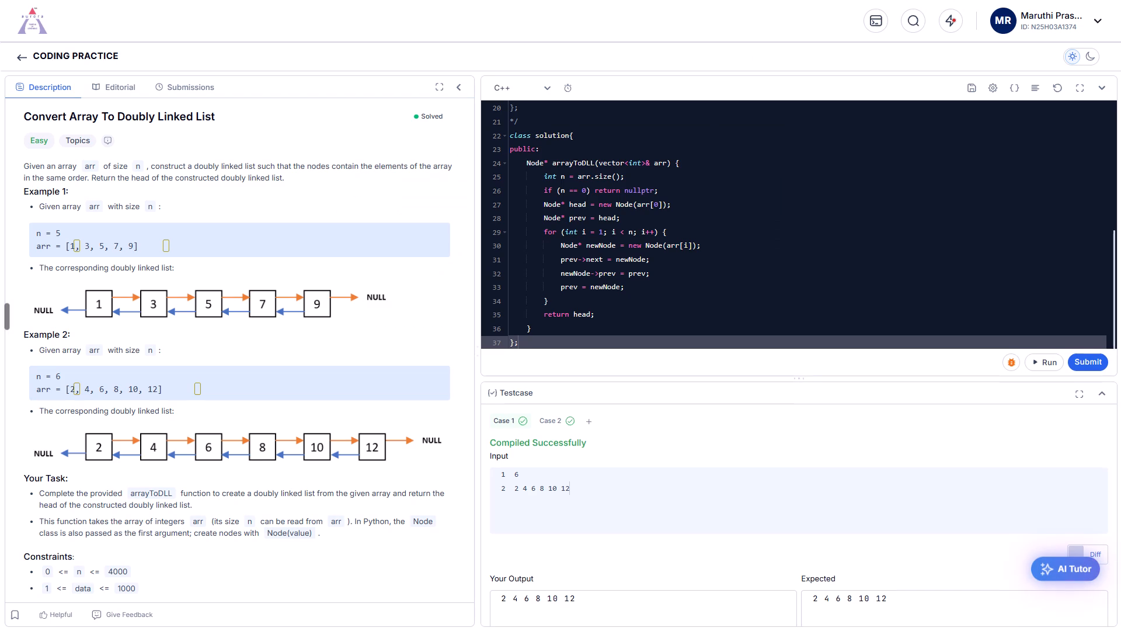
scroll(430, 328, "right", 11)
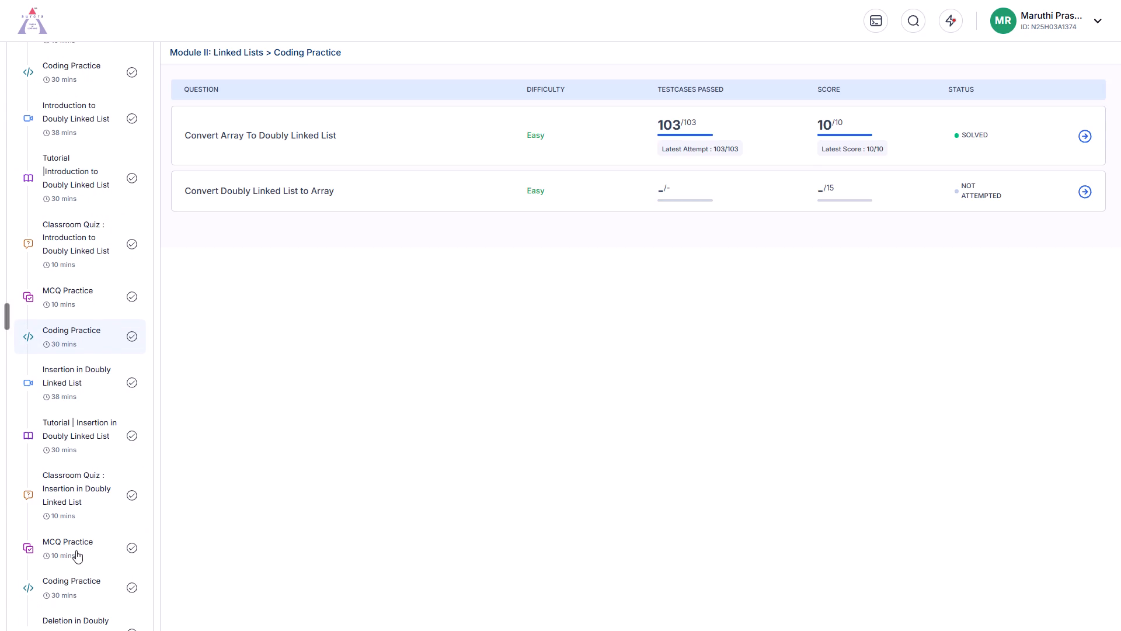
left_click(61, 578)
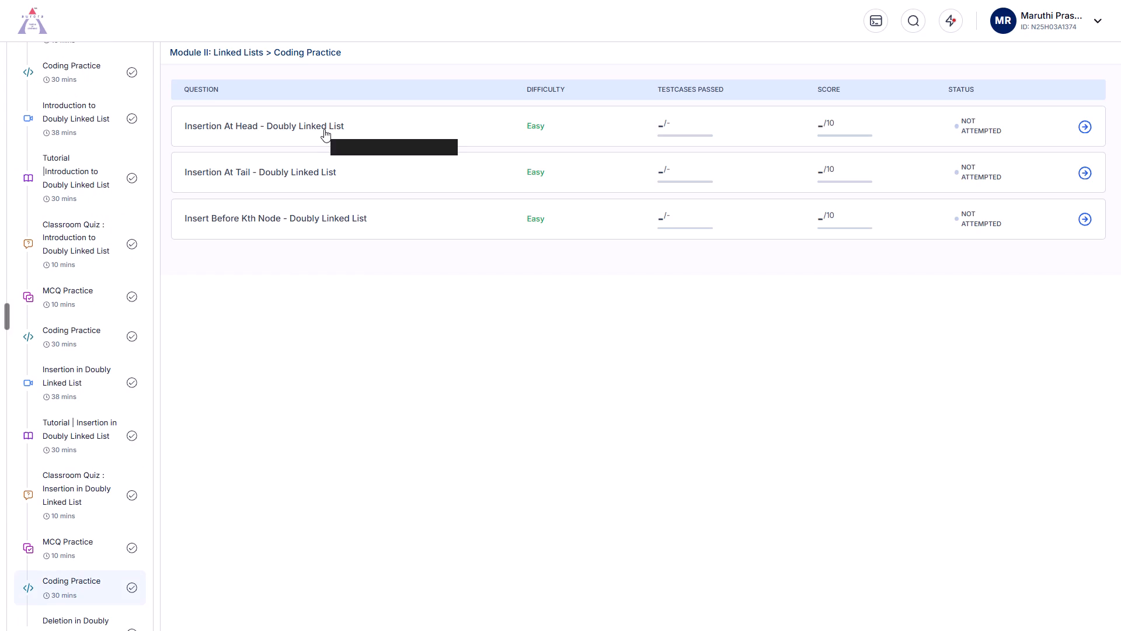
left_click(324, 129)
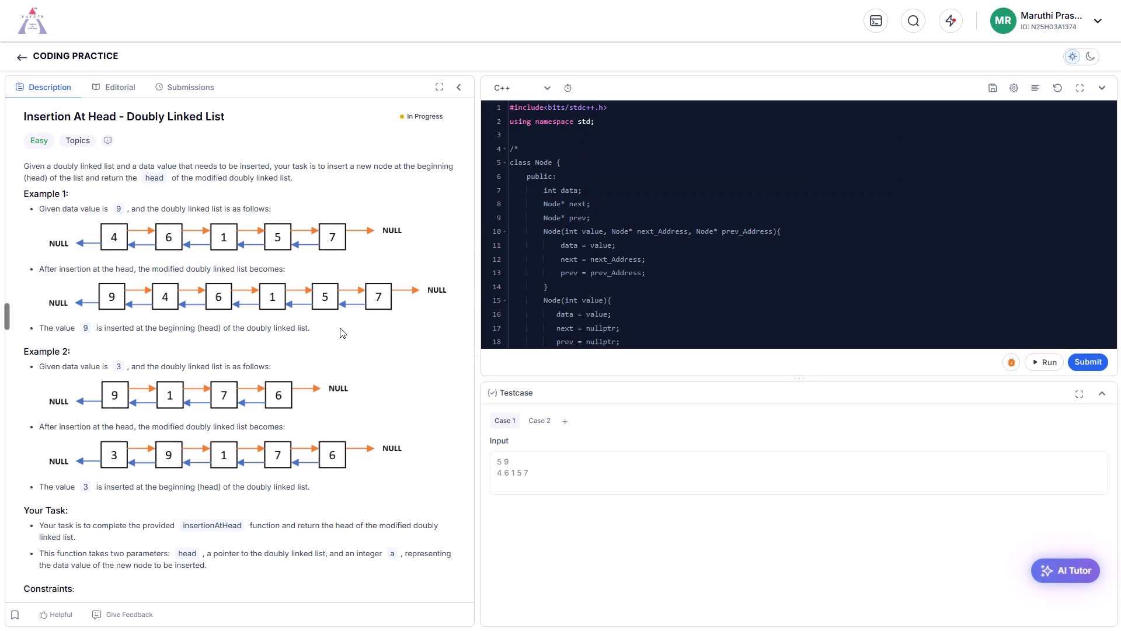
Copy the editorial title "Insert at the Head" into the Word report as the item 11 heading, without a trailing blank line.
left_click(119, 88)
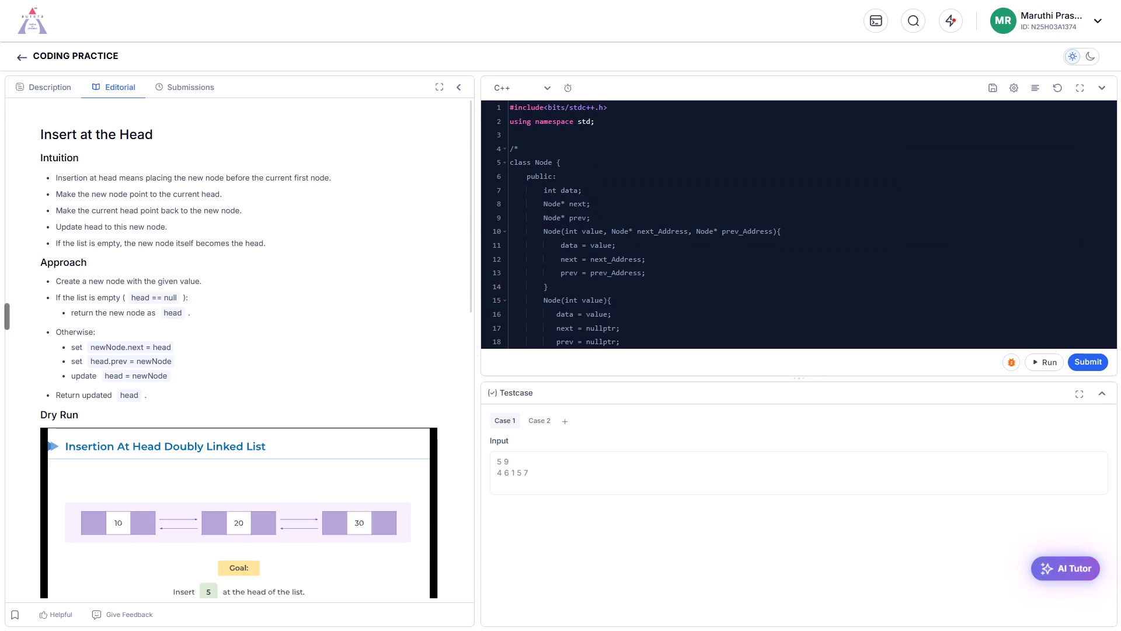
left_click_drag(40, 136, 161, 135)
key("ctrl+c")
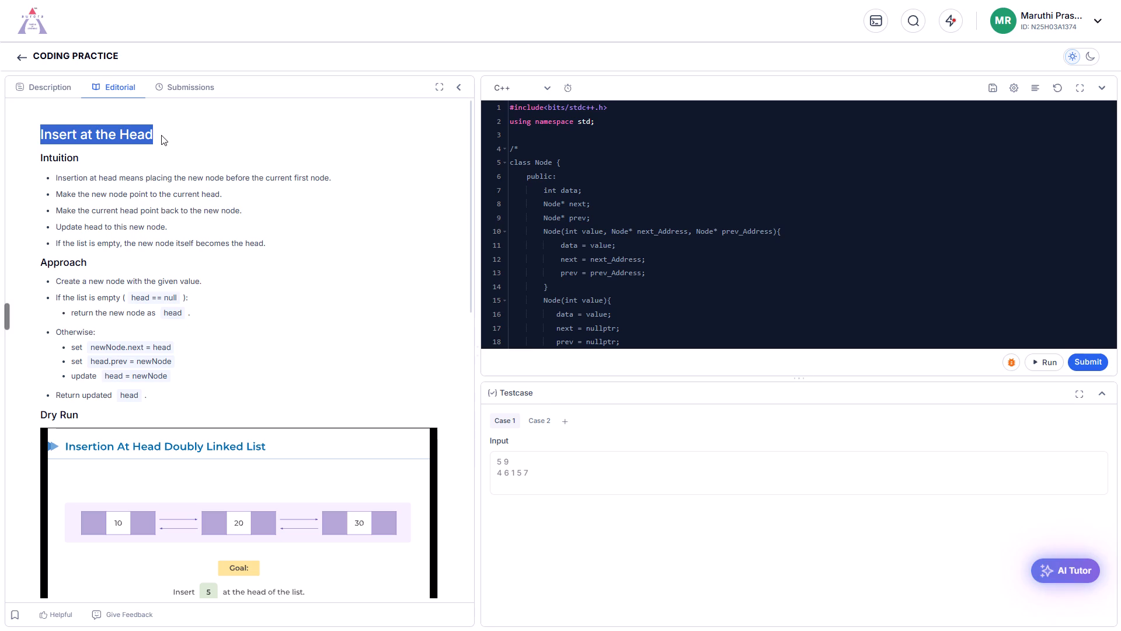
key("alt+Tab")
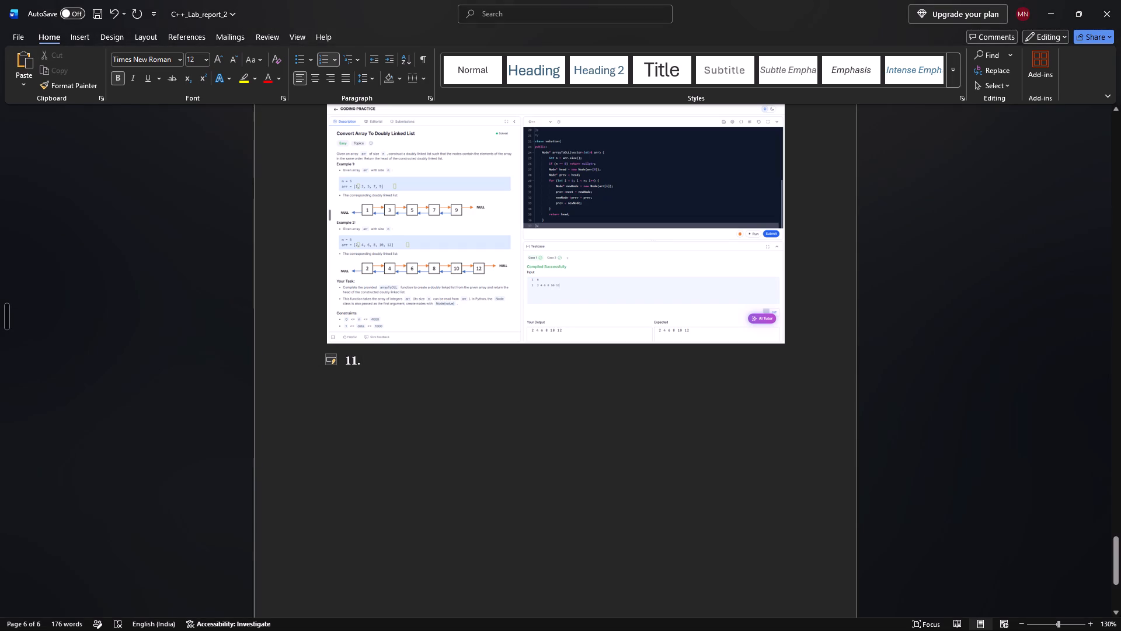
key("ctrl+v")
key("BackSpace")
key("BackSpace")
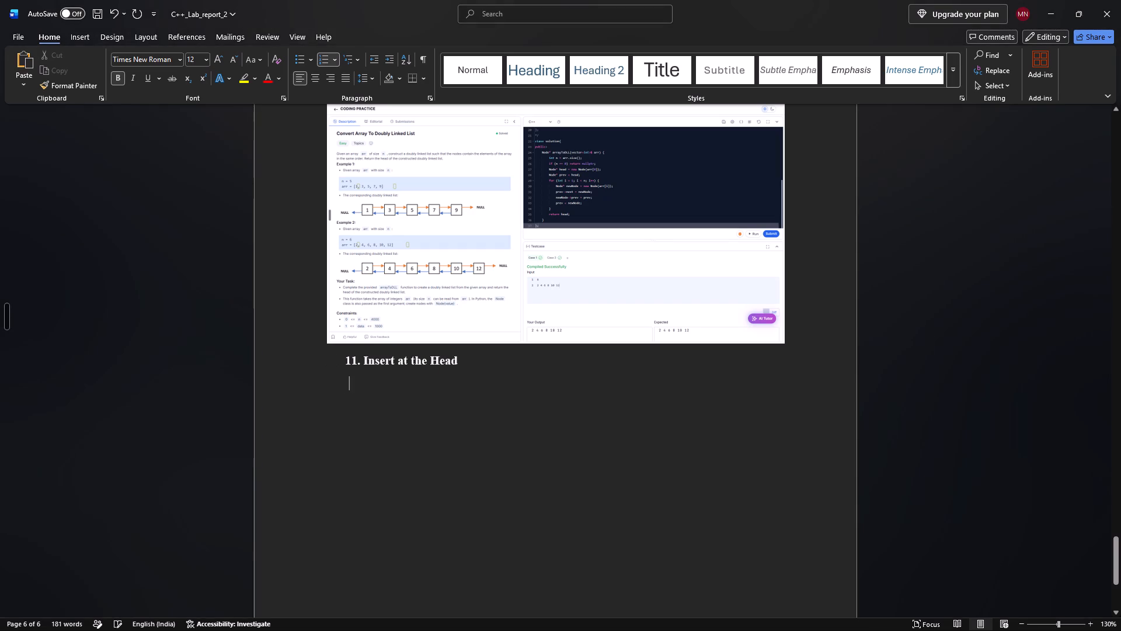
key("BackSpace")
key("BackSpace")
Append "- Doubly Linked List" to the item 11 heading.
key("space")
type("-")
key("space")
key("shift+d")
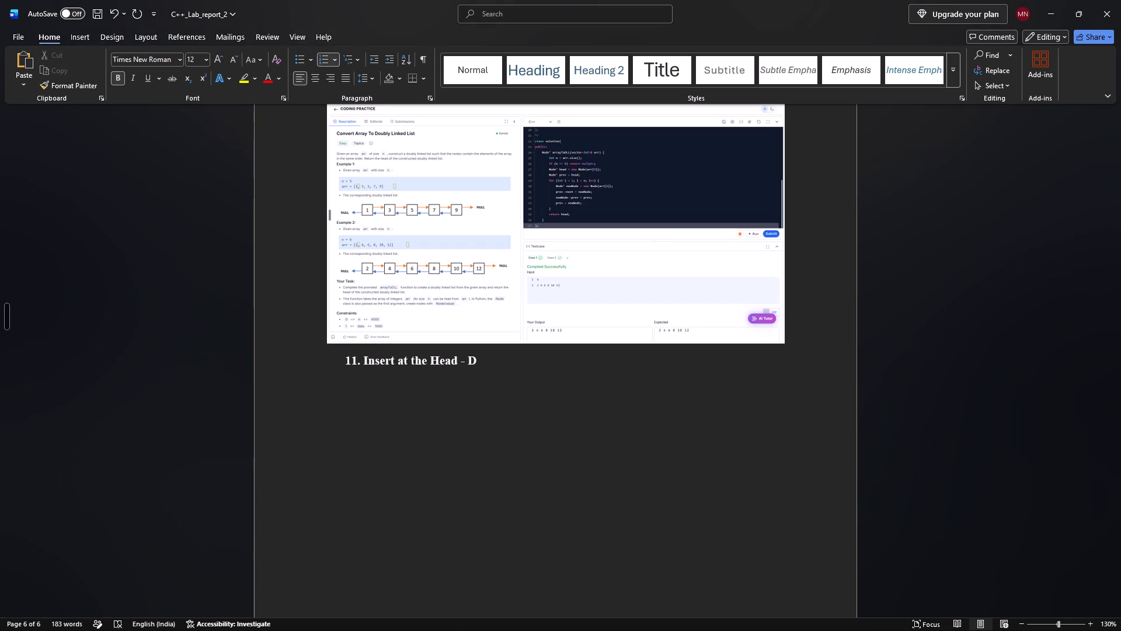
type("oubly")
key("space")
type("Linked List")
Insert the word "Doubly" before "Linked List" in the item 10 heading so it reads "Convert Array To Doubly Linked List".
scroll(402, 411, "up", 1)
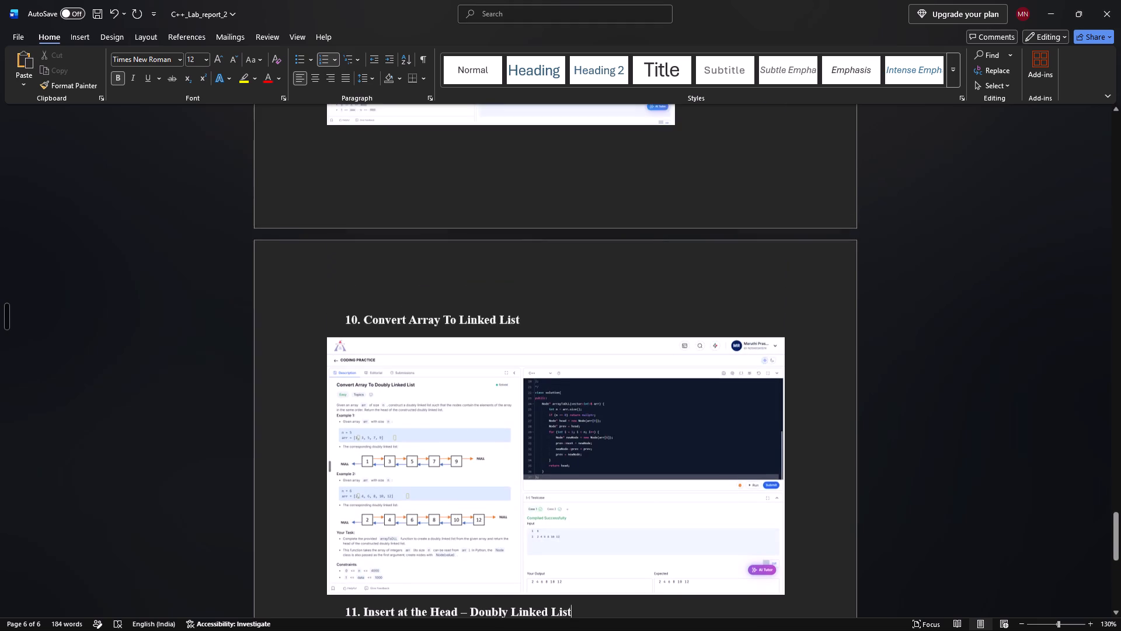
scroll(402, 411, "up", 1)
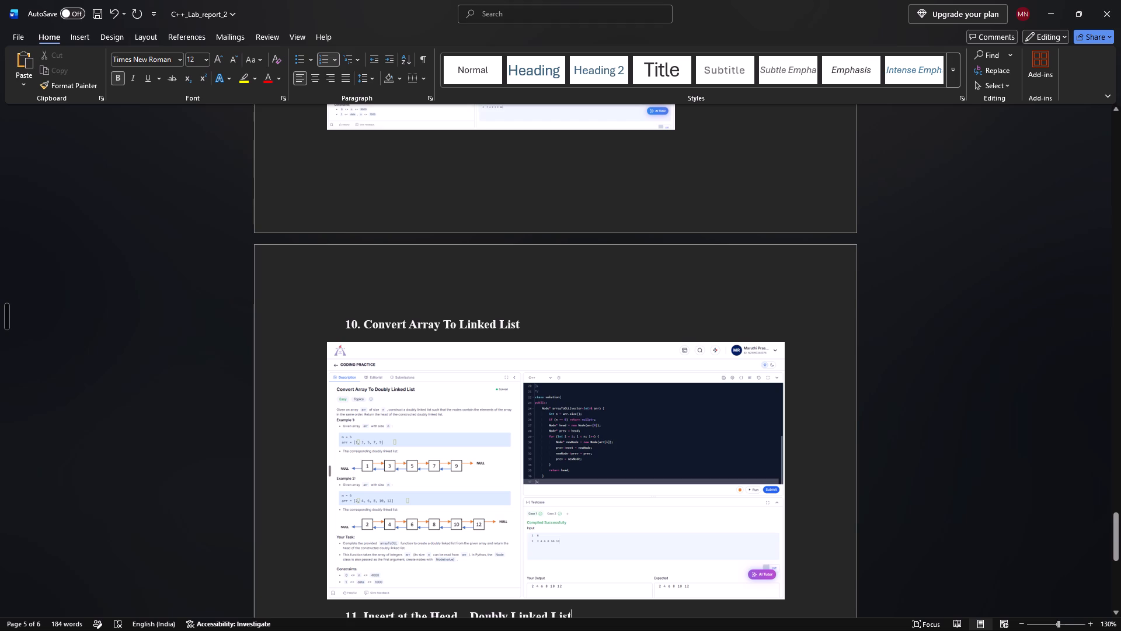
left_click(455, 321)
key("Right")
type("Doubly")
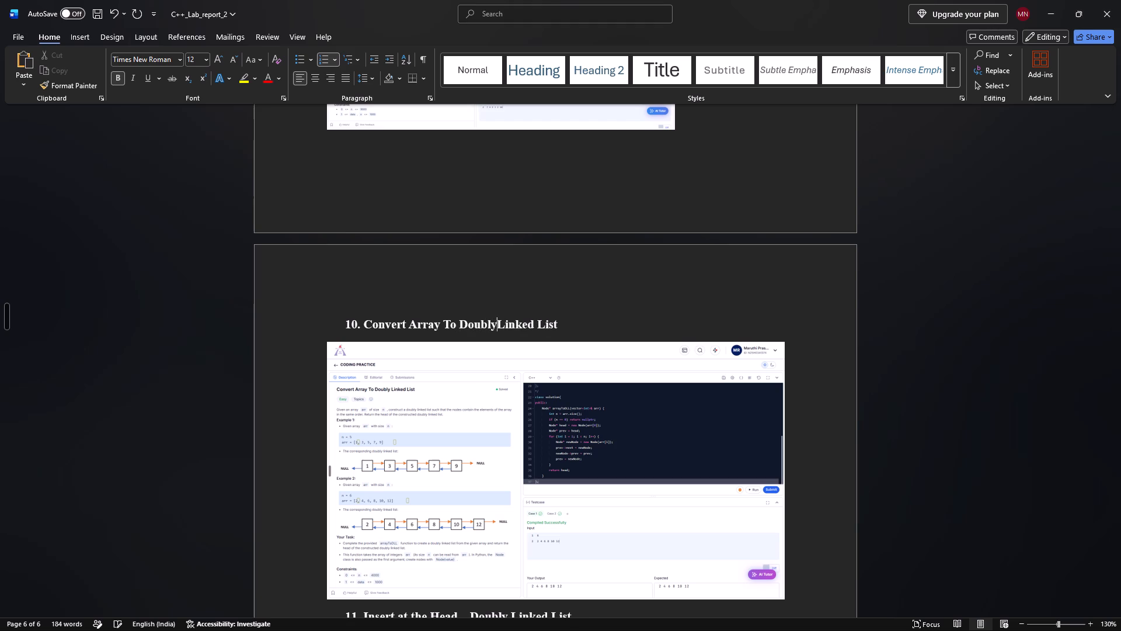
key("space")
Add an unnumbered, unindented line below the item 11 heading.
scroll(427, 365, "down", 1)
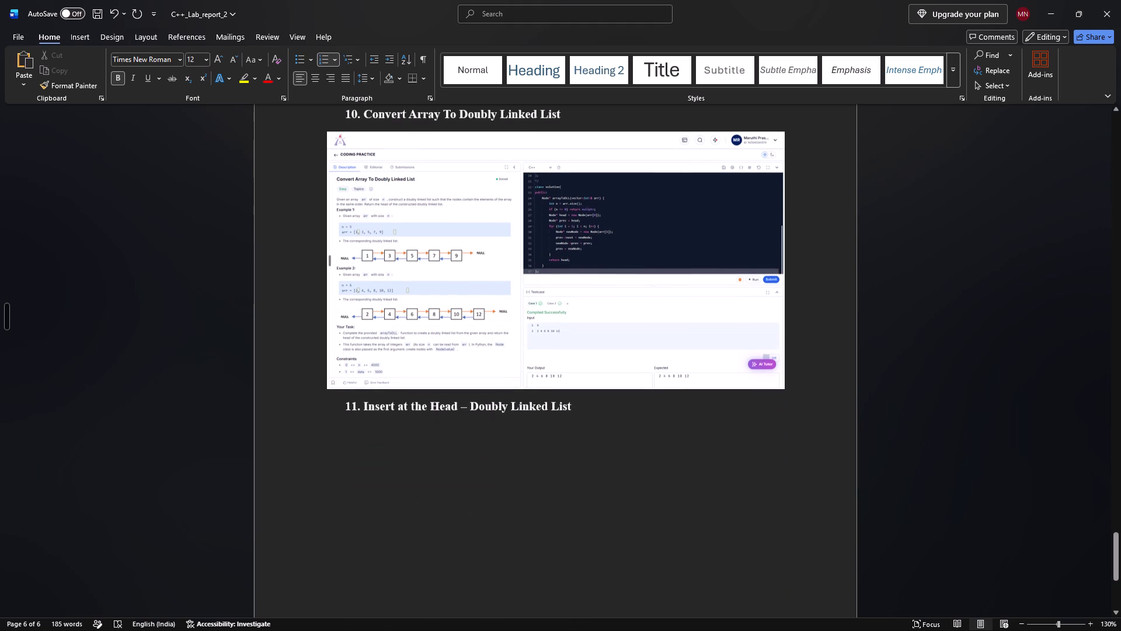
left_click(586, 403)
key("Return")
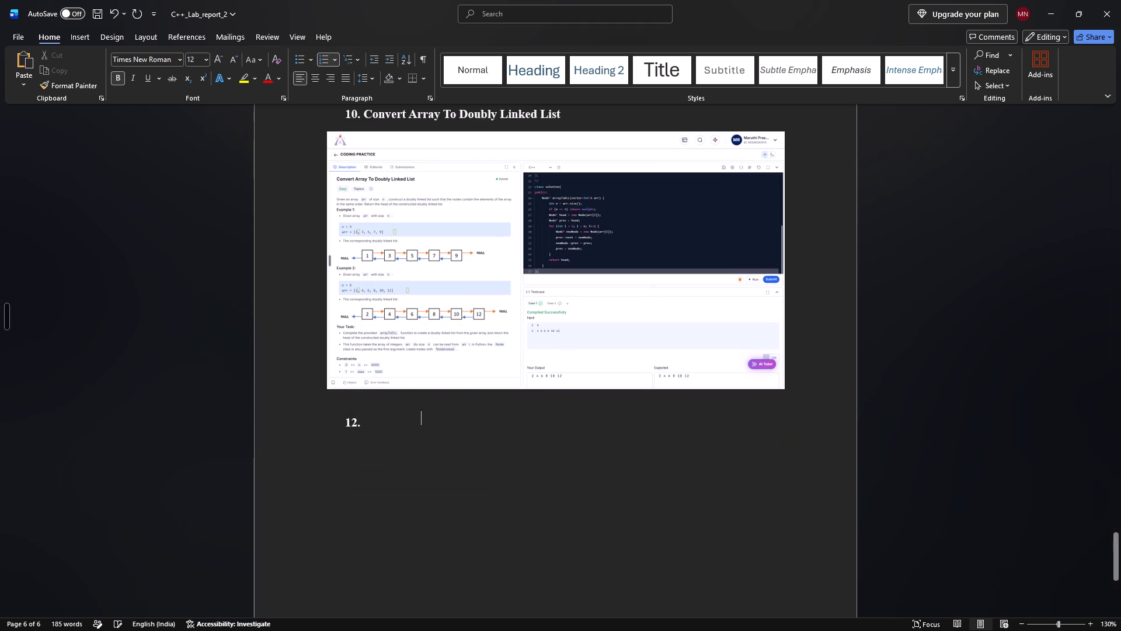
key("BackSpace")
key("BackSpace")
key("BackSpace")
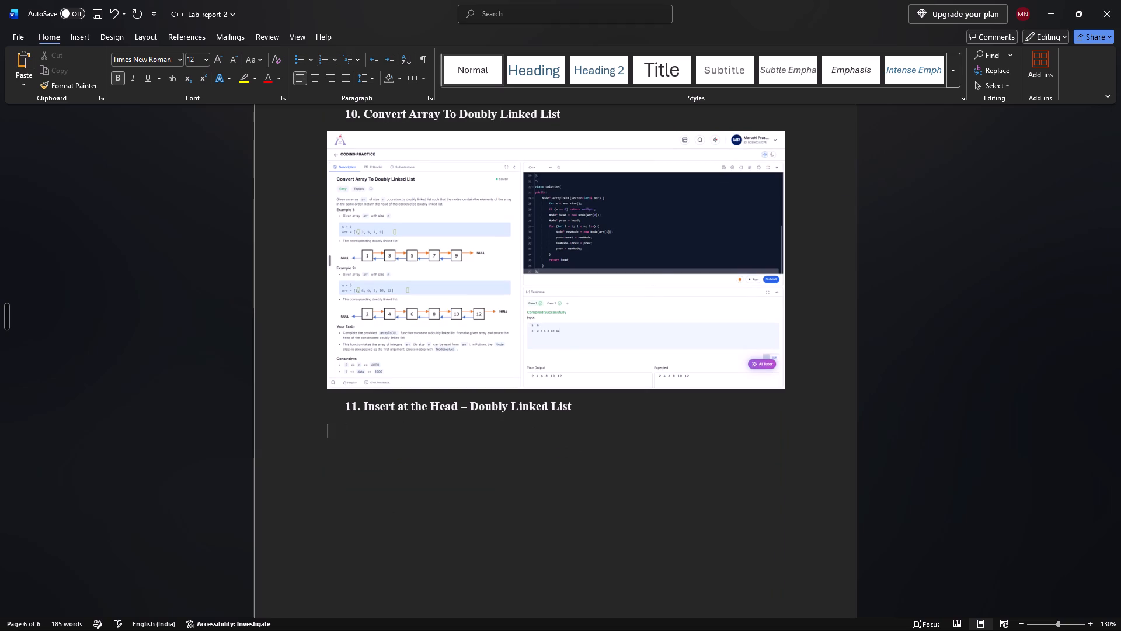
Switch to the browser and copy the complete C++ solution class from the Insert at the Head editorial's code implementation.
key("alt+Tab")
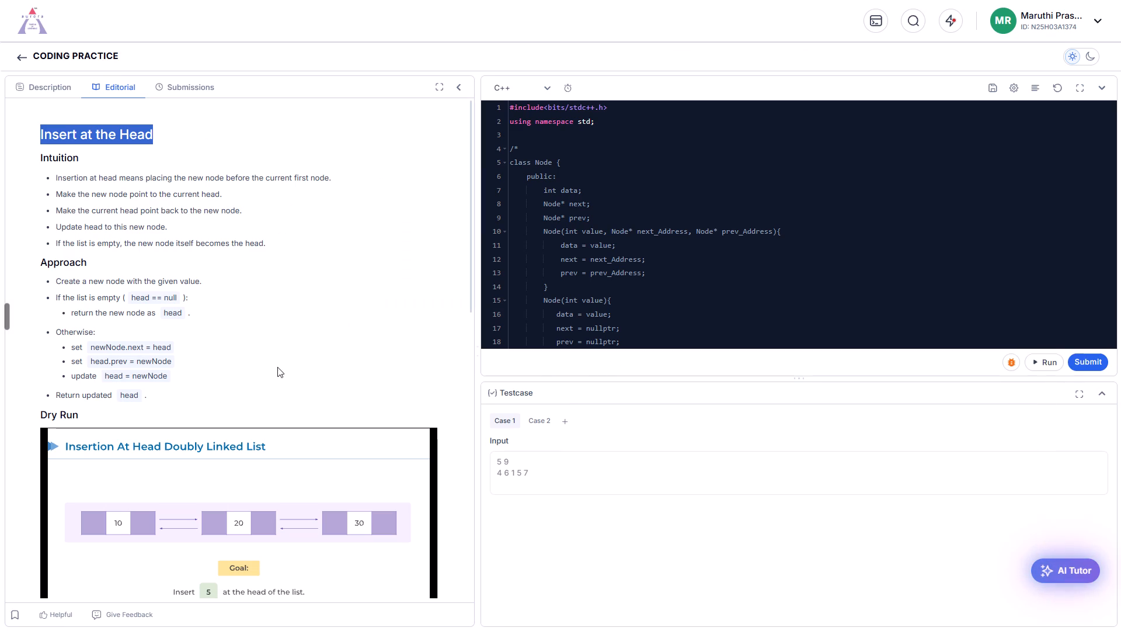
scroll(165, 390, "down", 12)
scroll(135, 425, "down", 9)
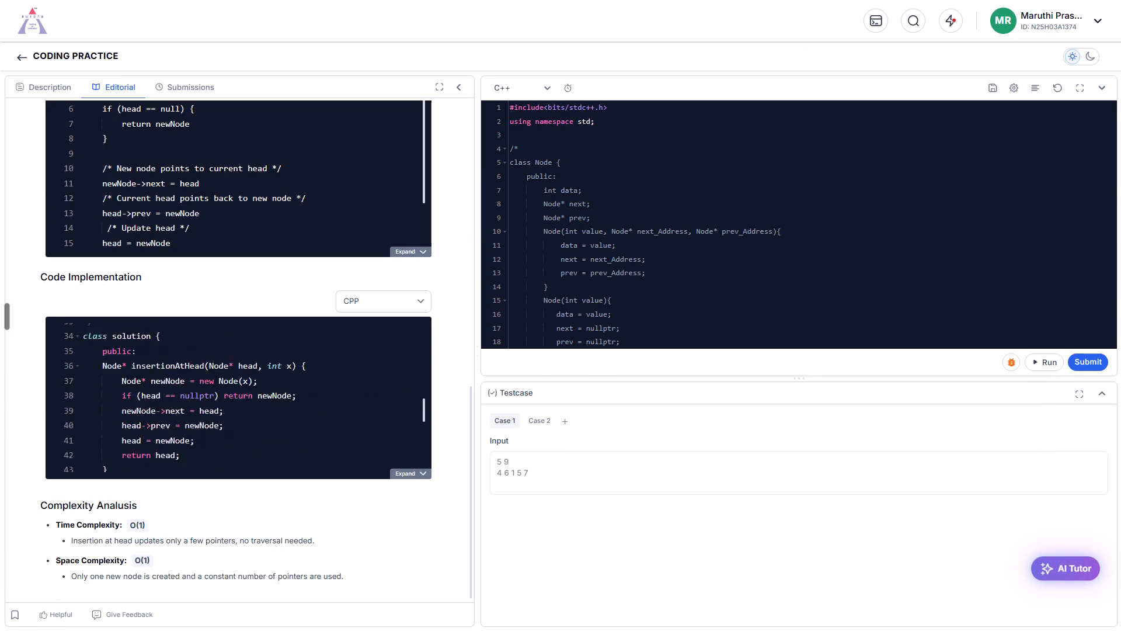
scroll(110, 423, "up", 5)
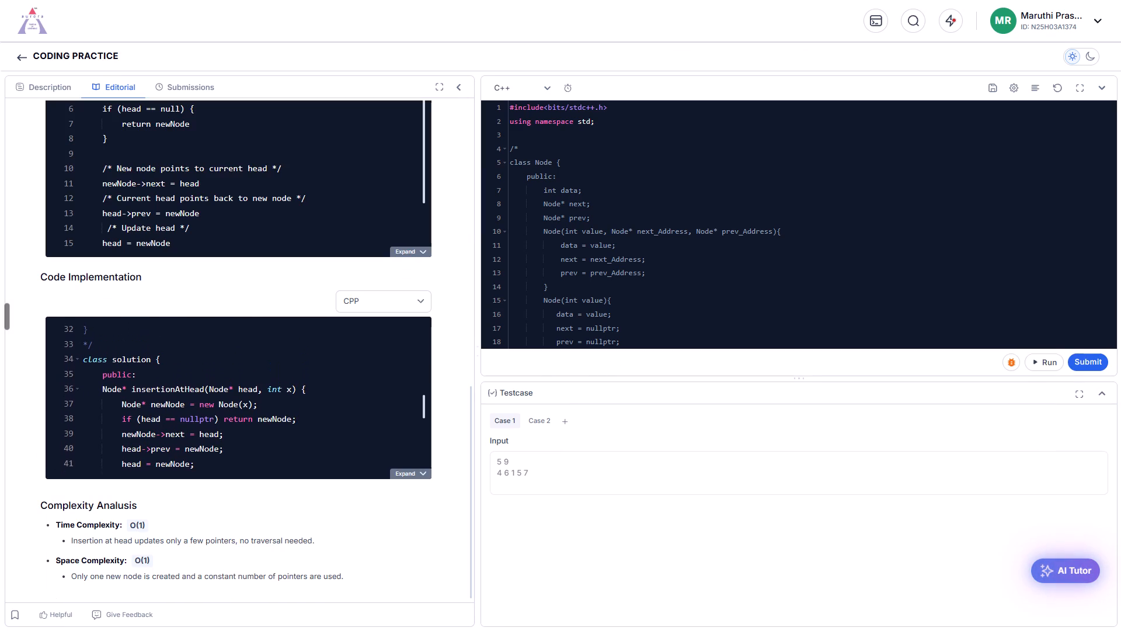
scroll(110, 423, "up", 1)
left_click(77, 363)
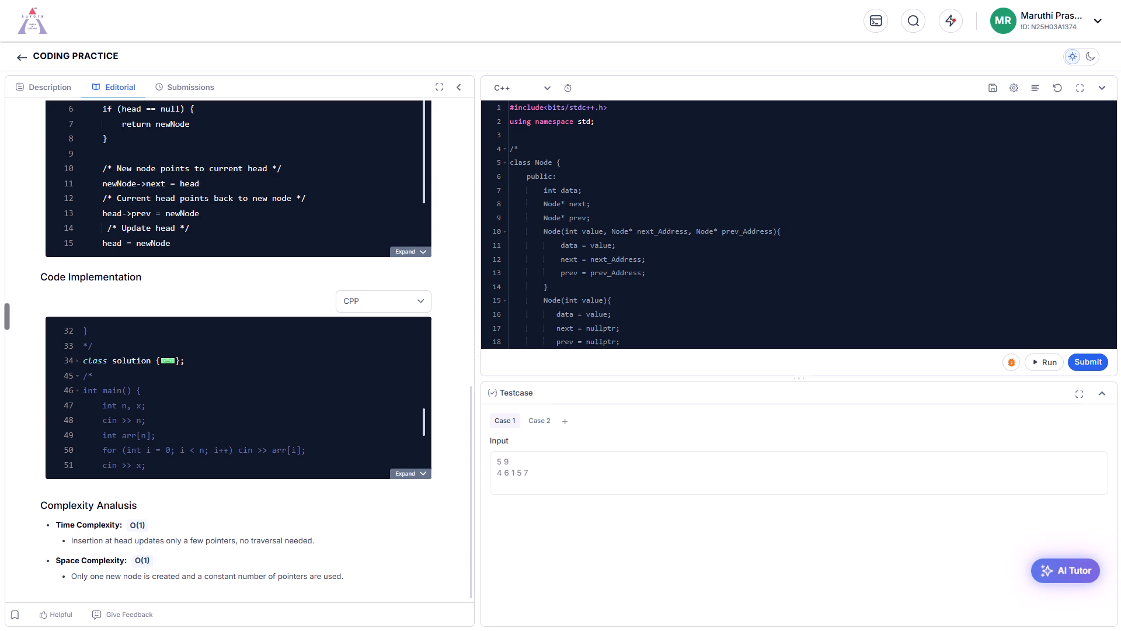
left_click_drag(82, 360, 204, 357)
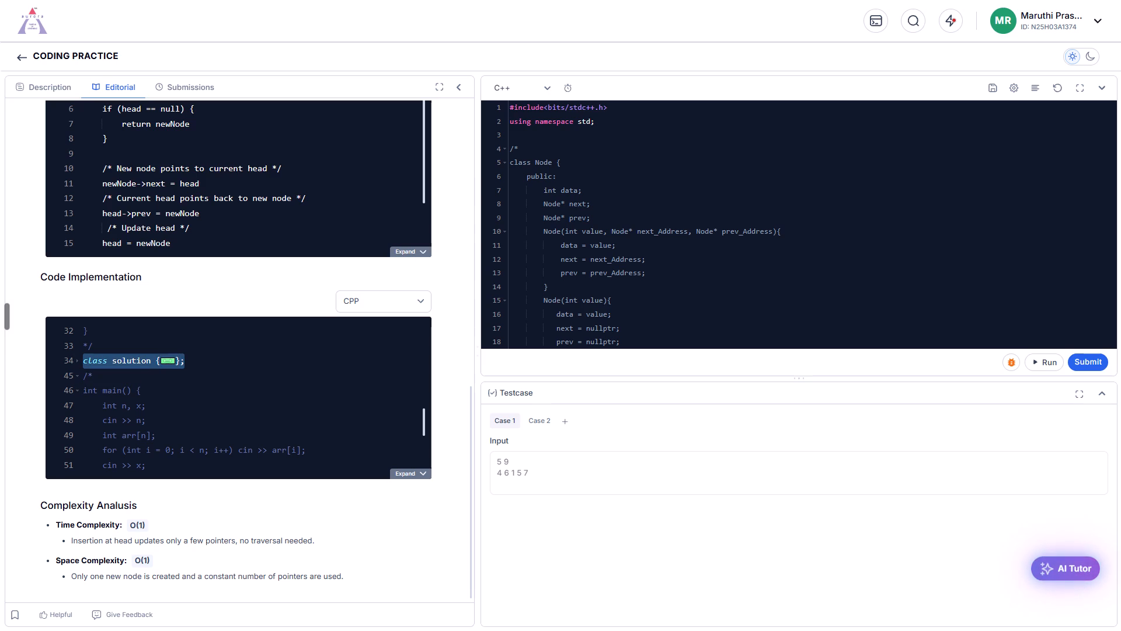
key("ctrl+c")
Replace the starter solution class in the code editor with the copied insertionAtHead code and submit it.
scroll(591, 299, "down", 3)
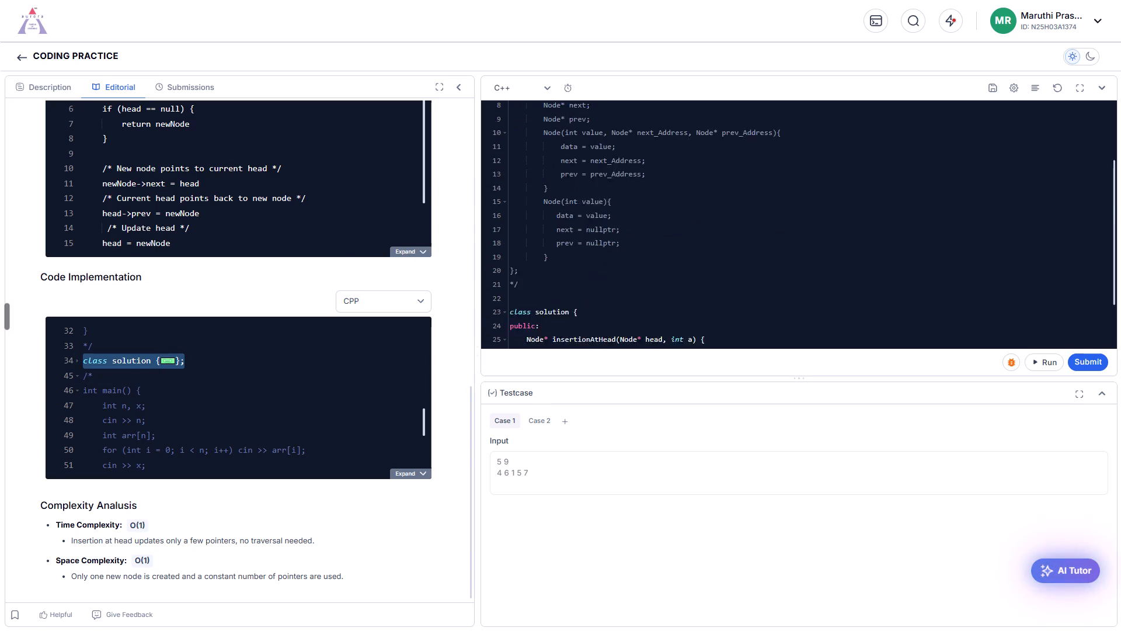
scroll(591, 299, "down", 8)
left_click_drag(509, 224, 534, 372)
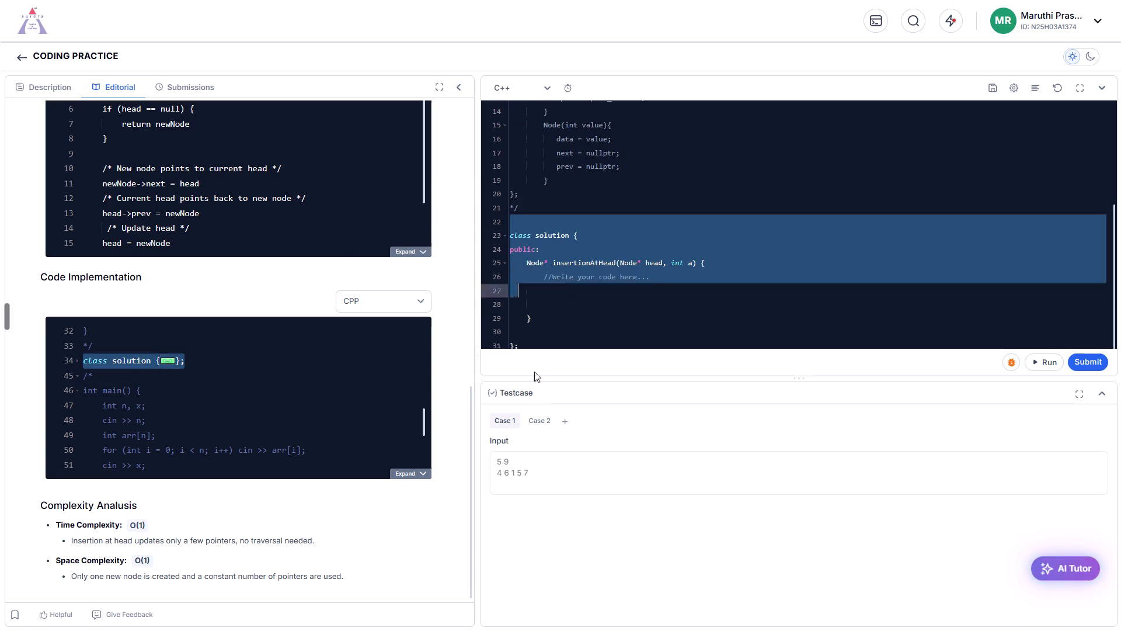
left_click_drag(534, 372, 542, 353)
key("ctrl+v")
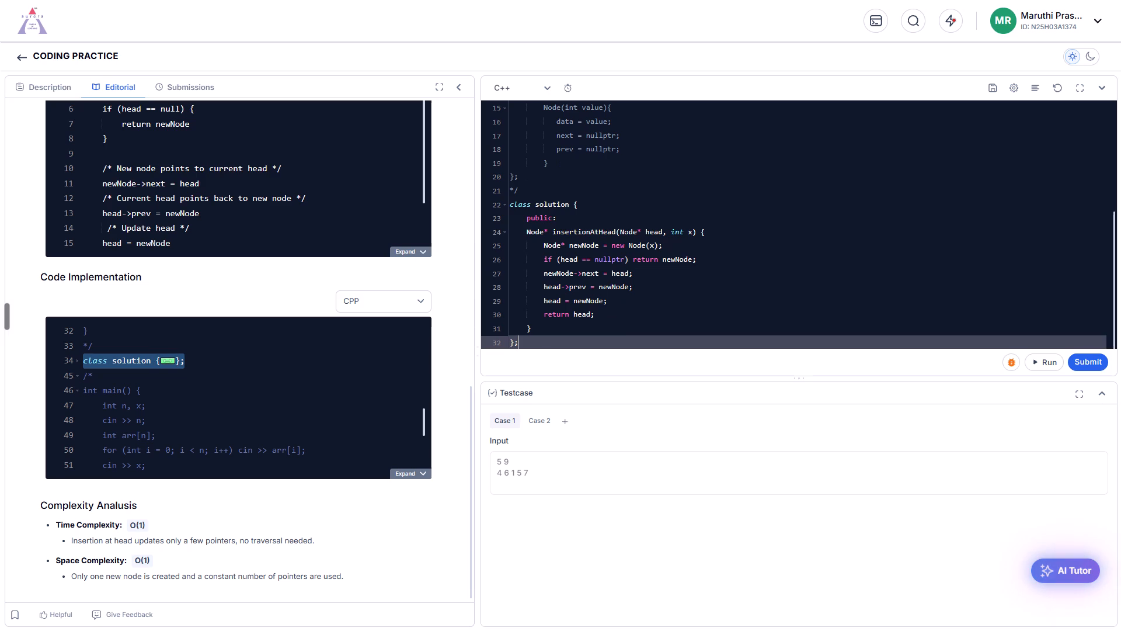
left_click(1083, 359)
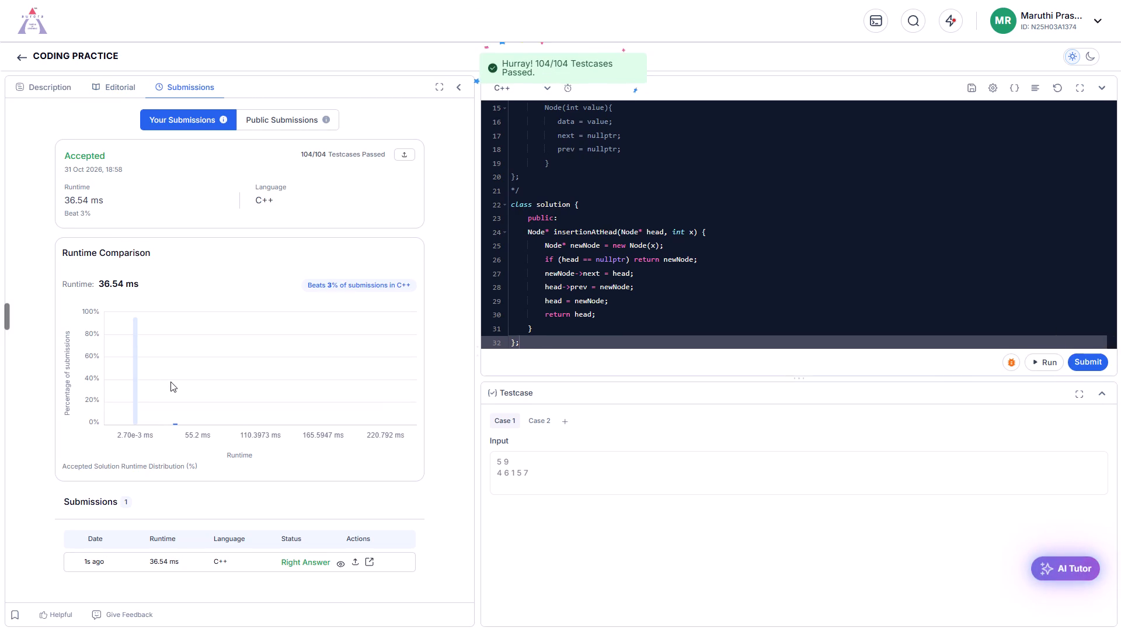
Show the Insertion At Head problem description and run the accepted code on the sample testcases.
left_click(51, 87)
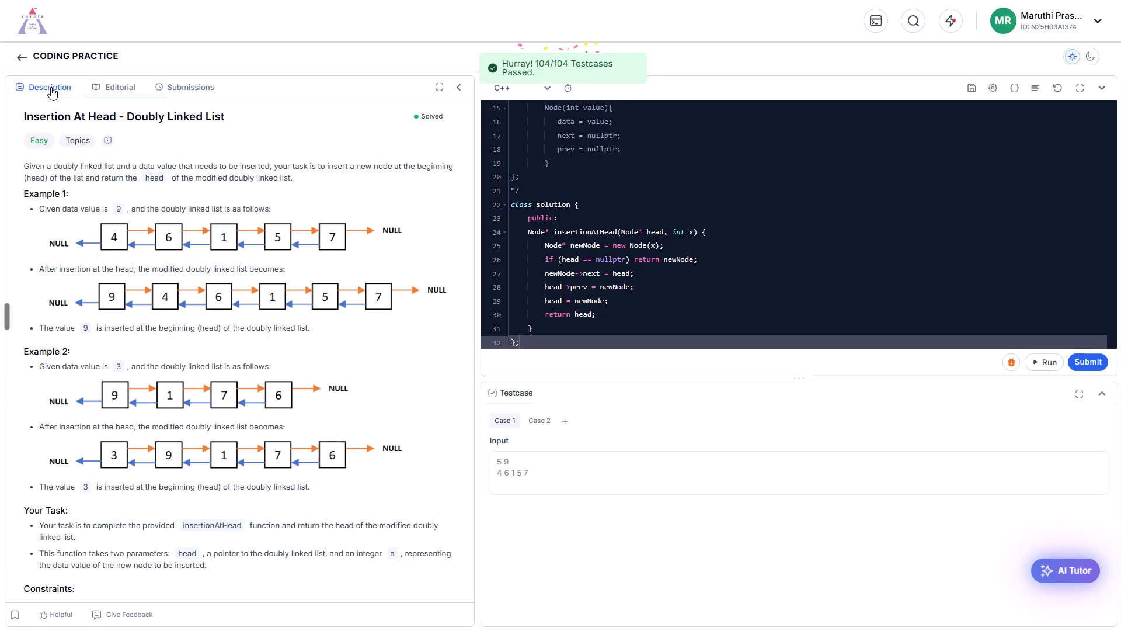
scroll(80, 362, "down", 13)
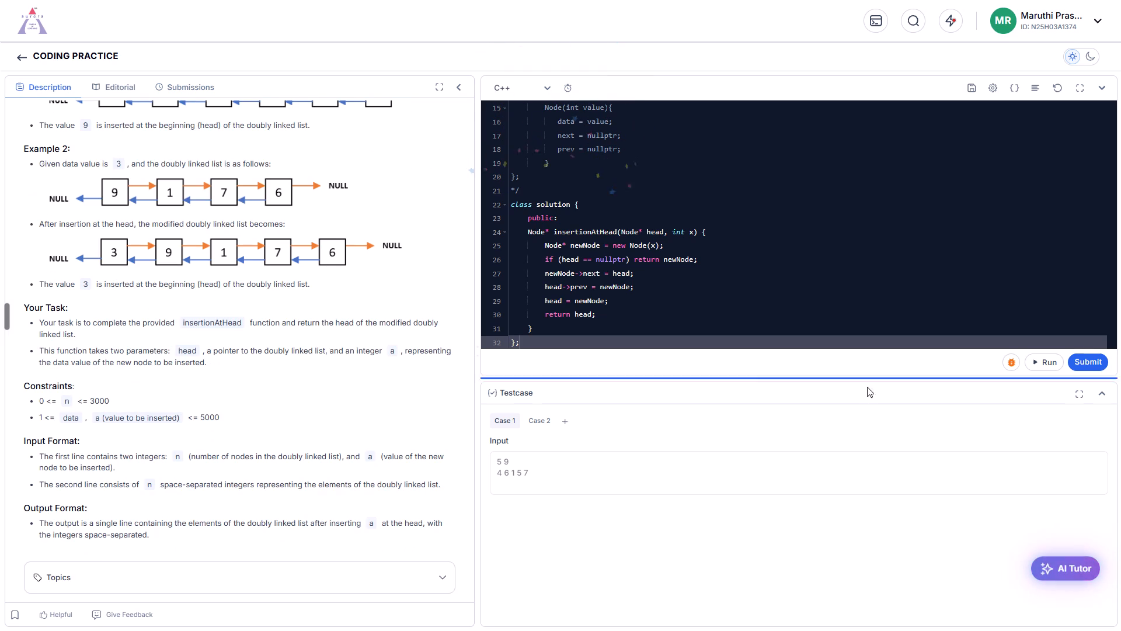
left_click(1028, 362)
scroll(212, 341, "up", 7)
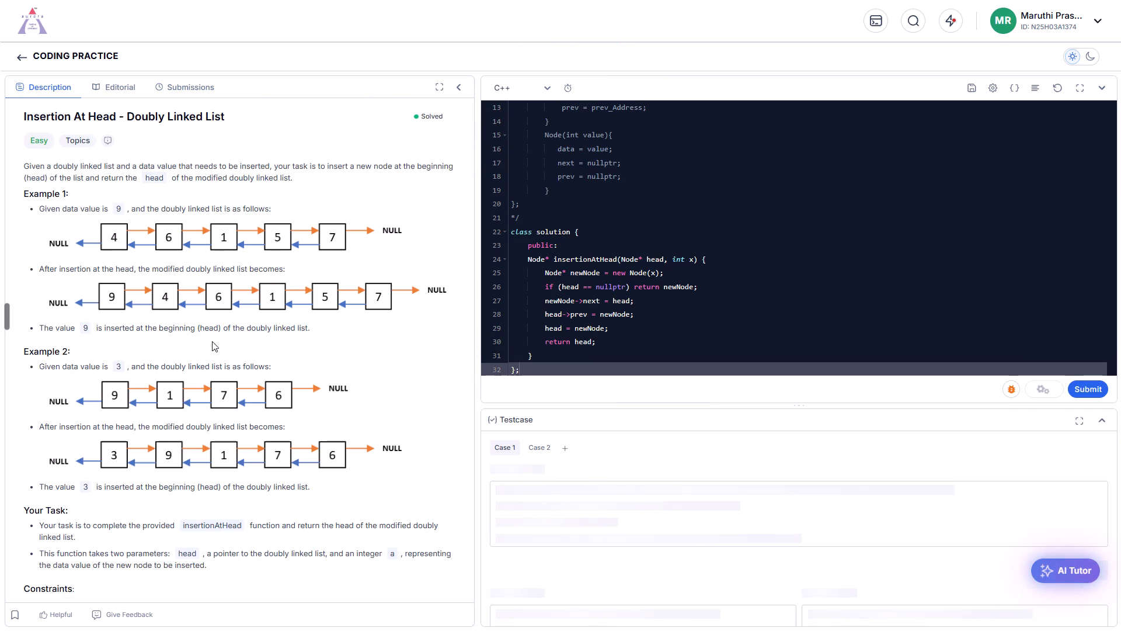
scroll(677, 315, "down", 1)
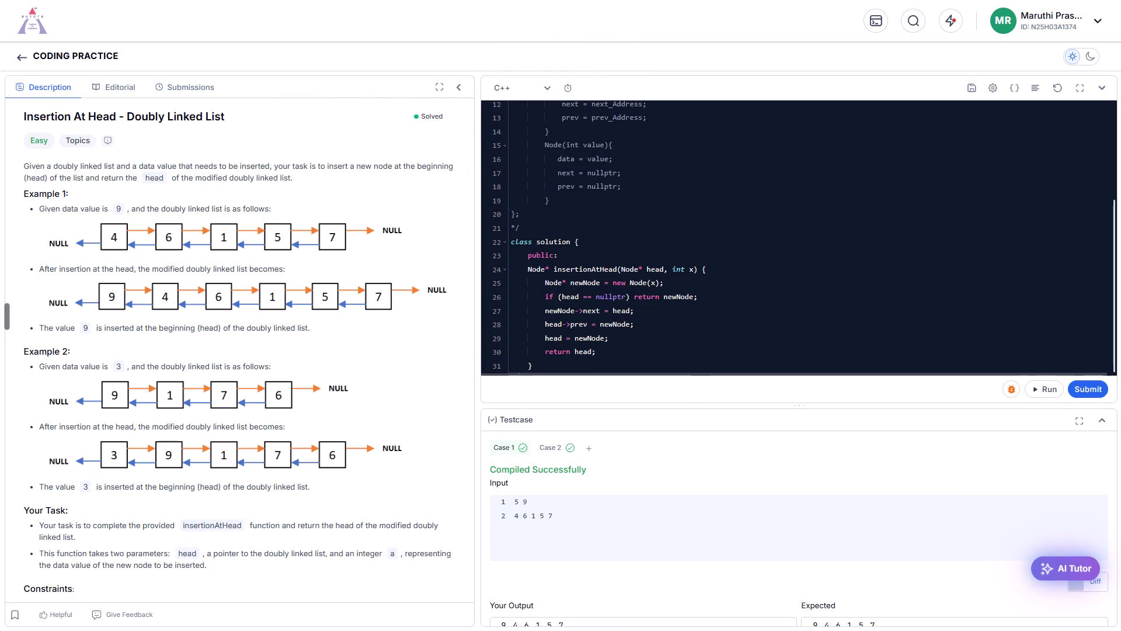
Enlarge the testcase results area to show the outputs, bring the full solution class into view and capture the whole screen.
right_click_drag(711, 403, 717, 346)
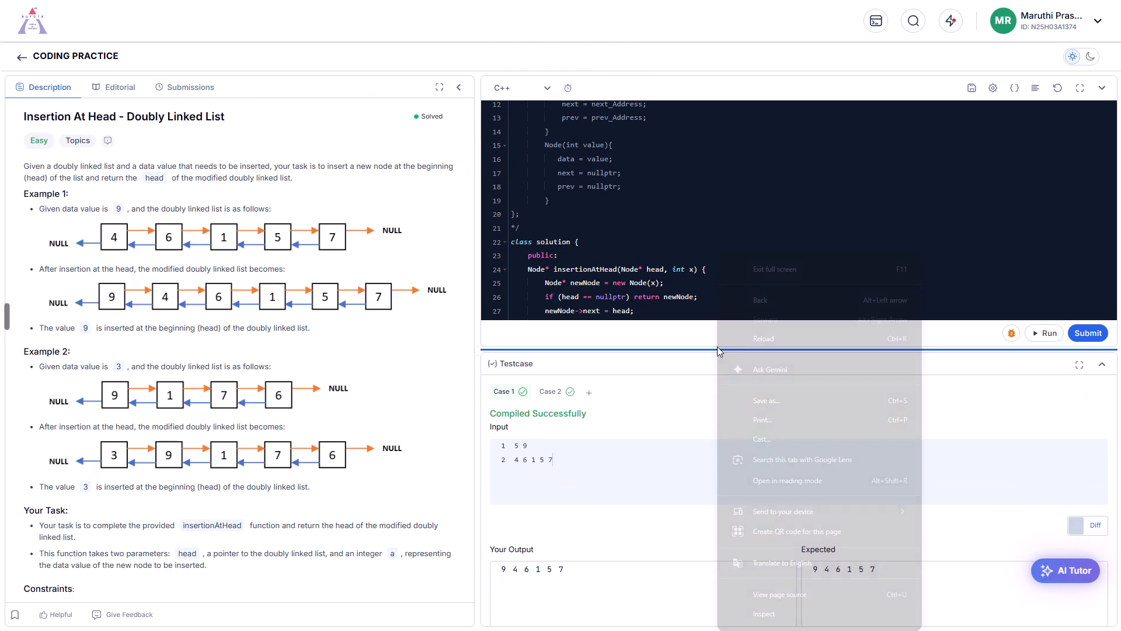
scroll(653, 248, "down", 6)
left_click(673, 293)
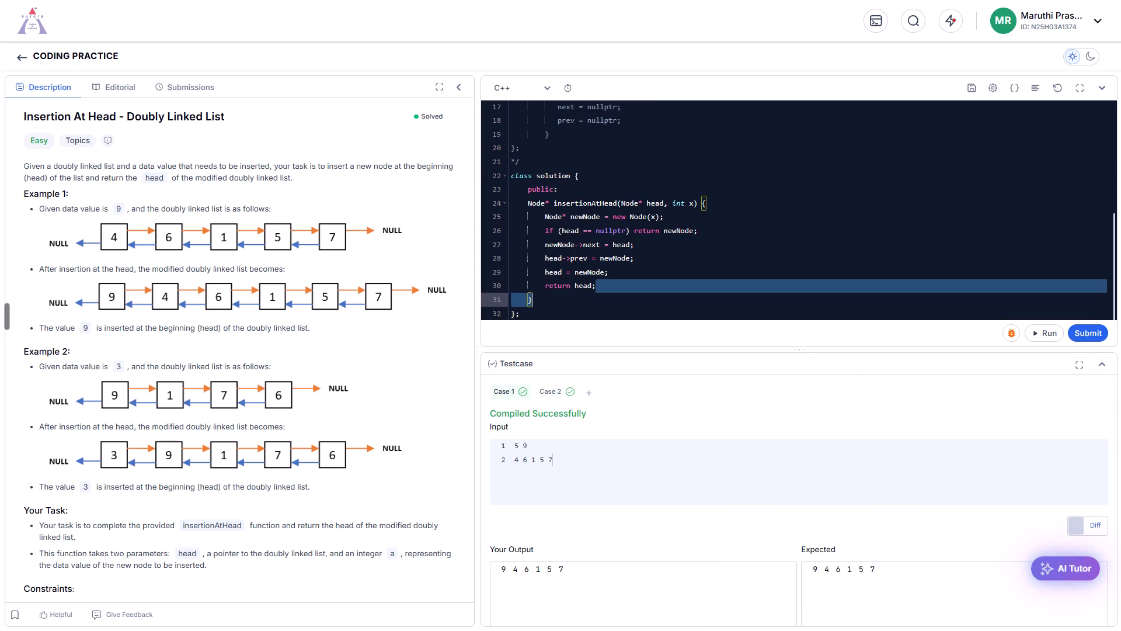
left_click(613, 308)
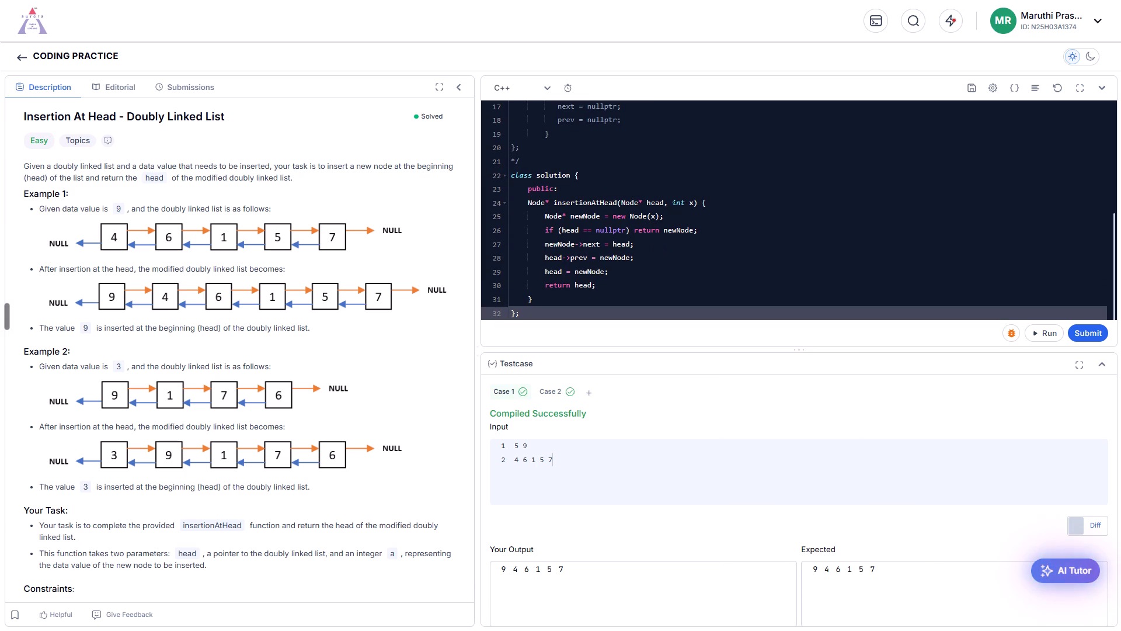
key("super+Print")
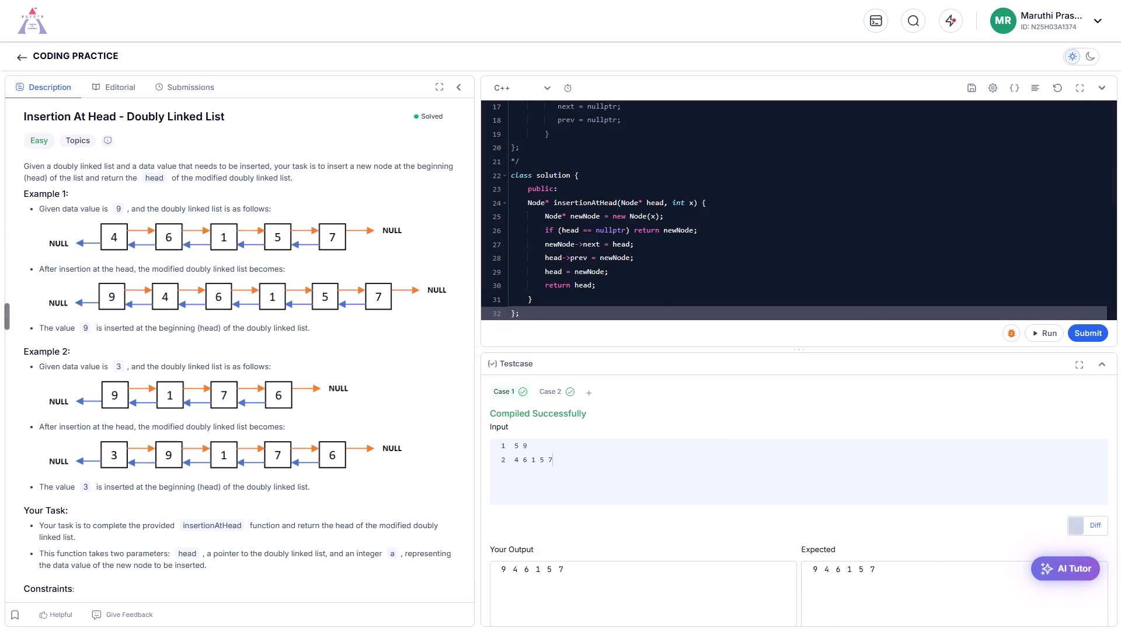
Switch to C++_Lab_report_2, paste the screenshot below the item 11 heading and shrink it to roughly three-quarters of its width.
key("alt+Tab")
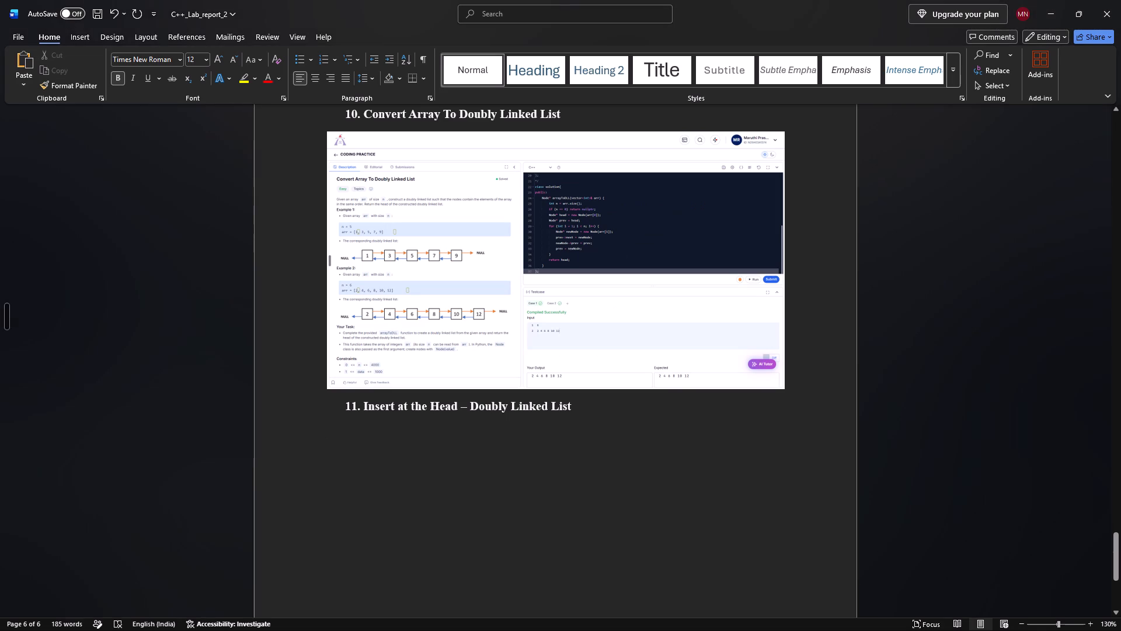
key("ctrl+v")
scroll(397, 459, "down", 1)
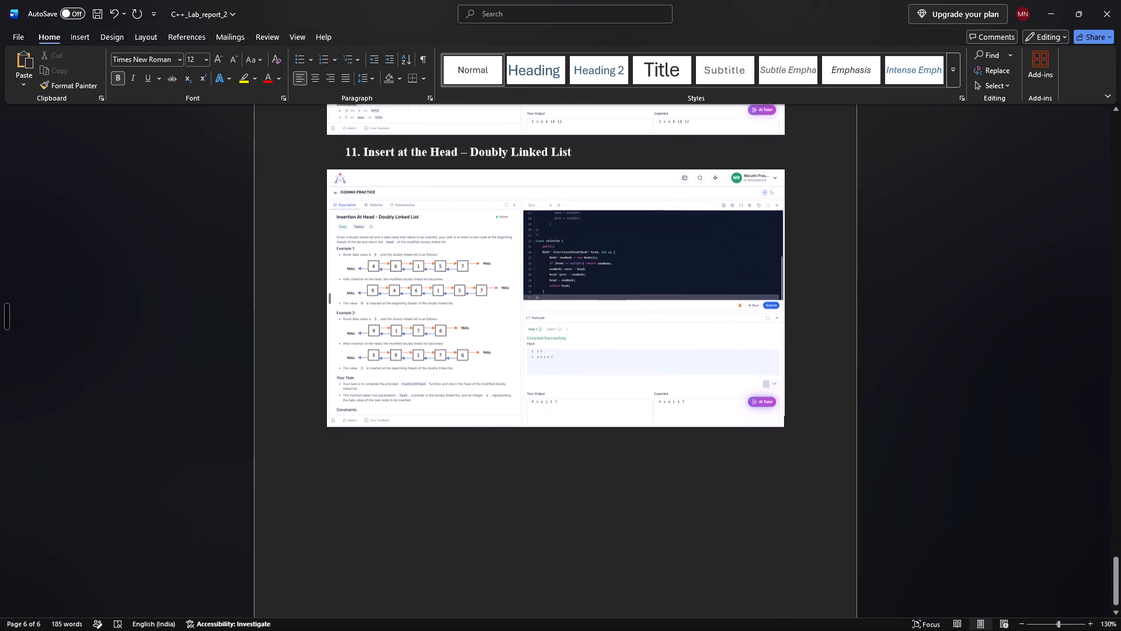
left_click(410, 356)
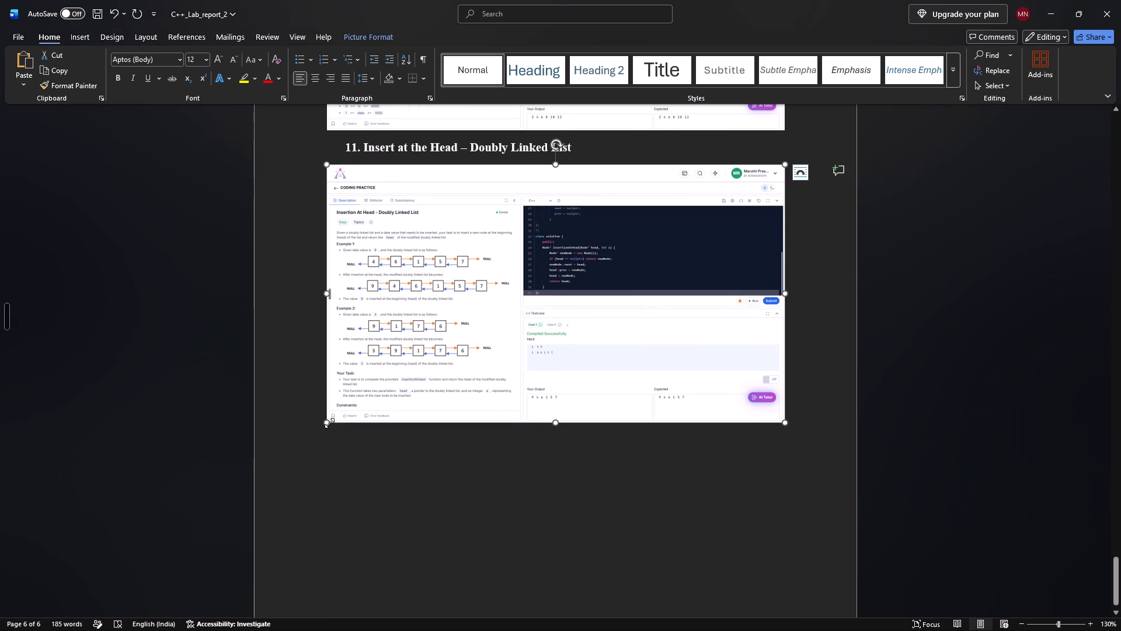
left_click_drag(329, 423, 398, 389)
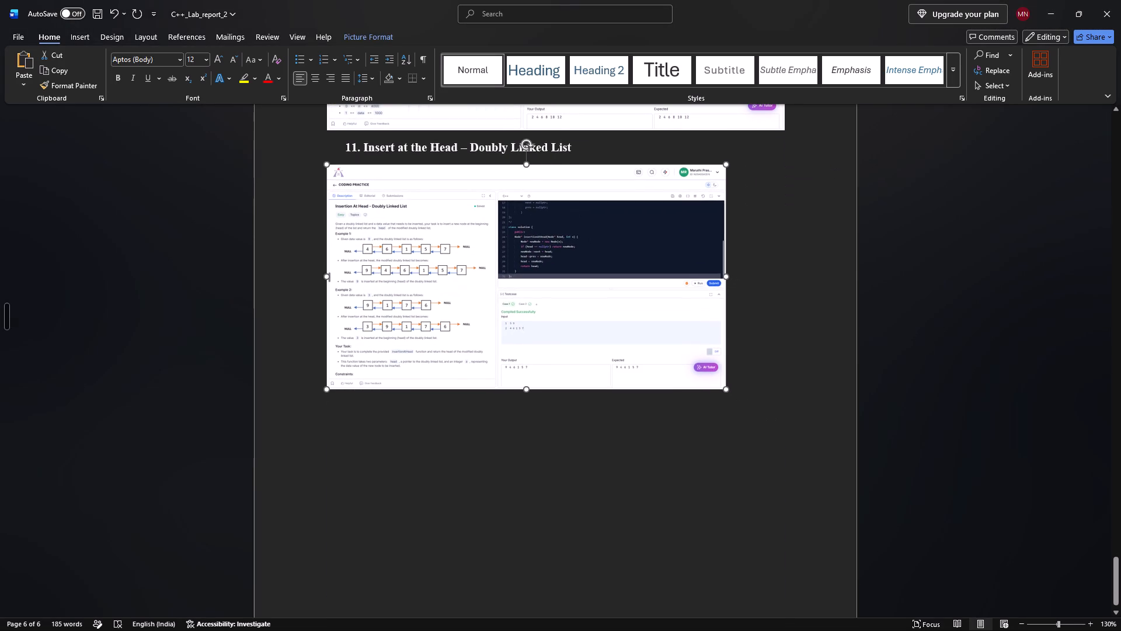
left_click_drag(398, 389, 503, 365)
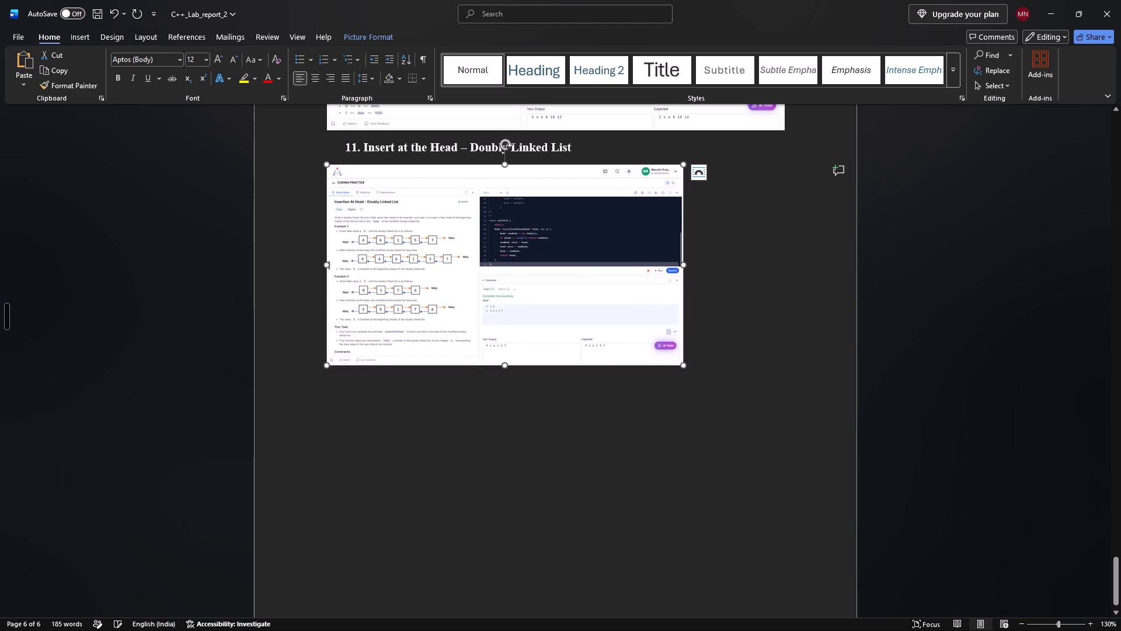
Shrink the Convert Array To Doubly Linked List screenshot under item 10 to nearly match the item 11 screenshot's width.
scroll(444, 341, "up", 1)
left_click(401, 280)
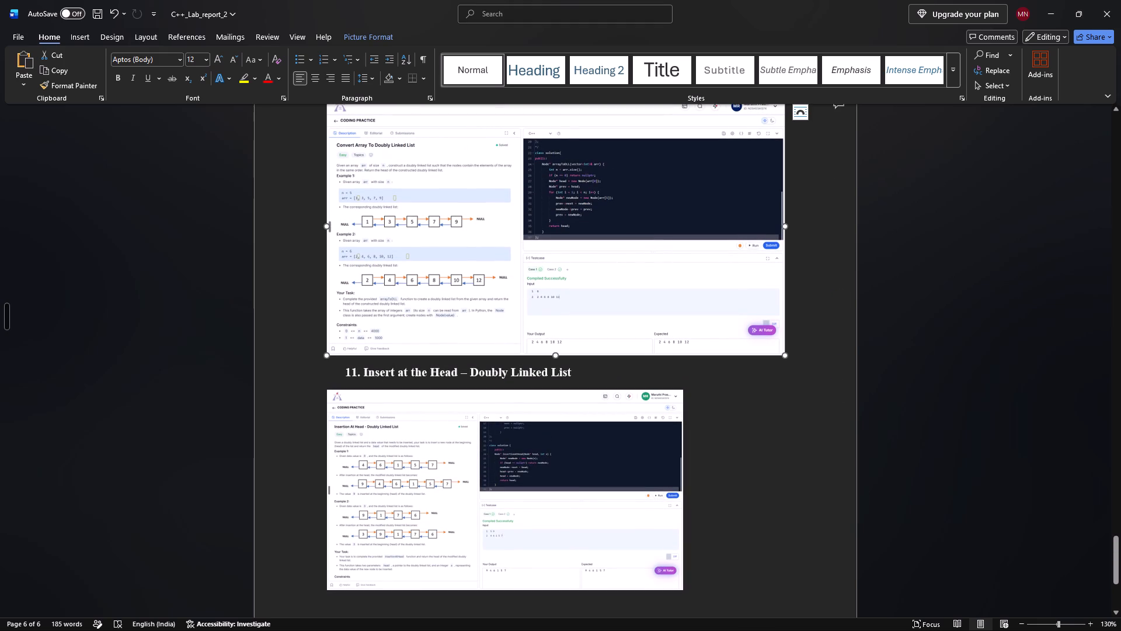
left_click_drag(329, 355, 461, 300)
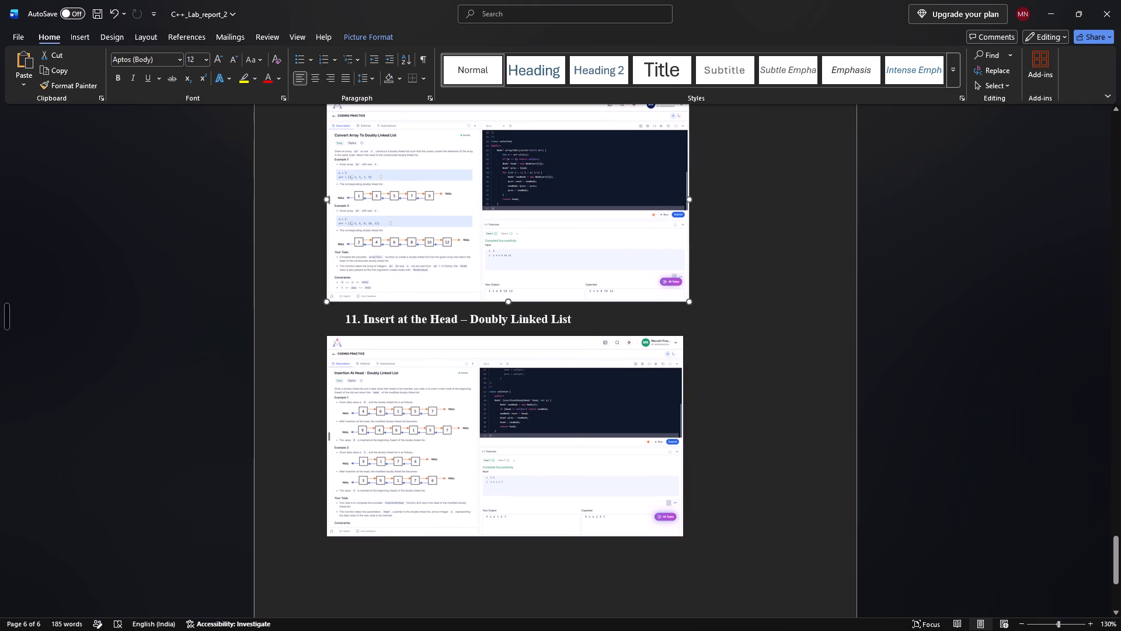
left_click_drag(461, 300, 466, 300)
Start numbered item 12 on a new line below the item 11 screenshot.
left_click(695, 514)
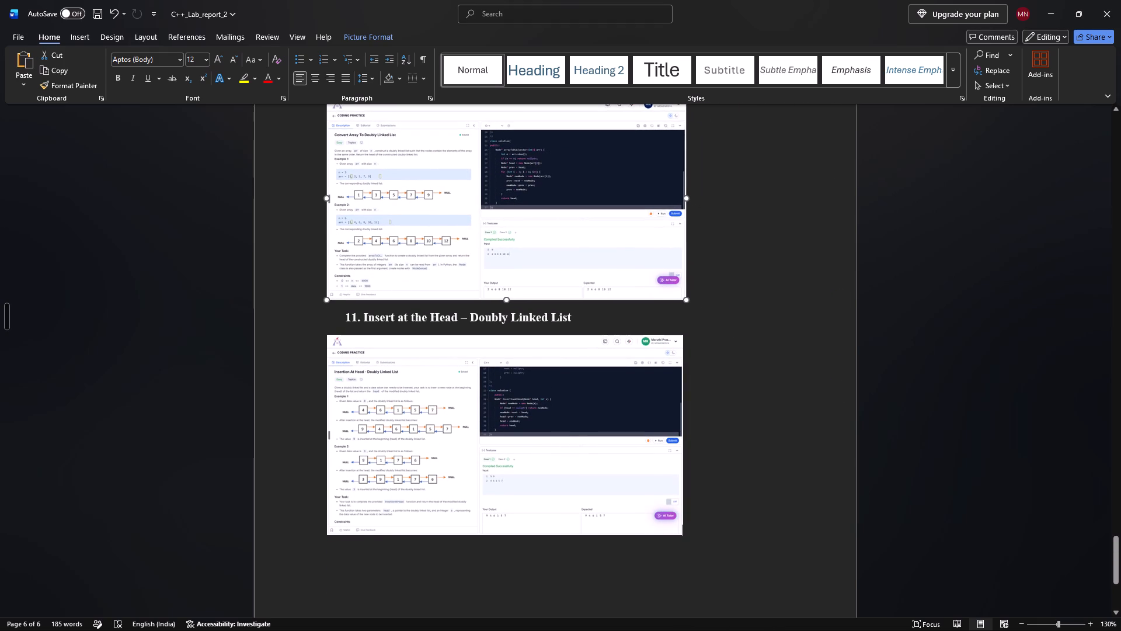
key("Right")
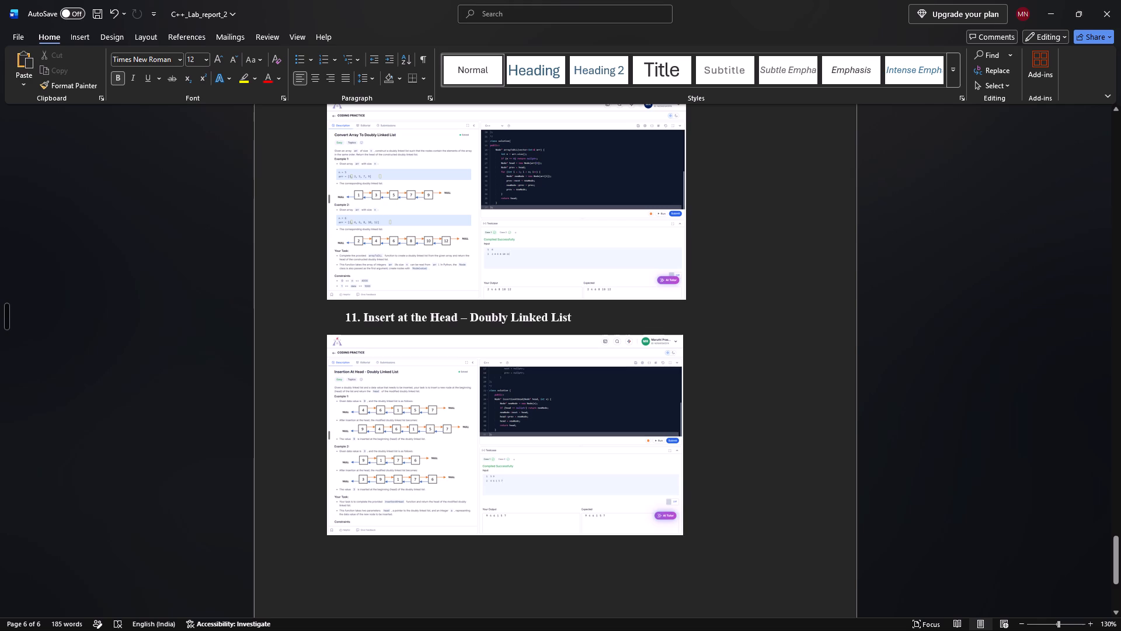
key("Return")
type("12.")
key("space")
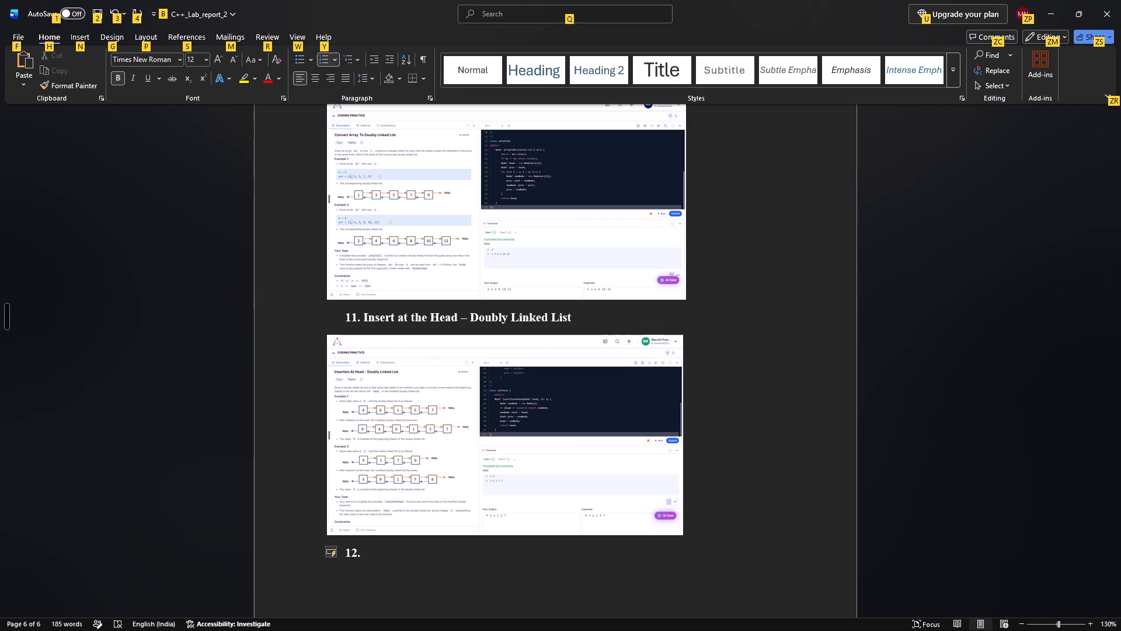
key("alt+Tab")
key("alt+Left")
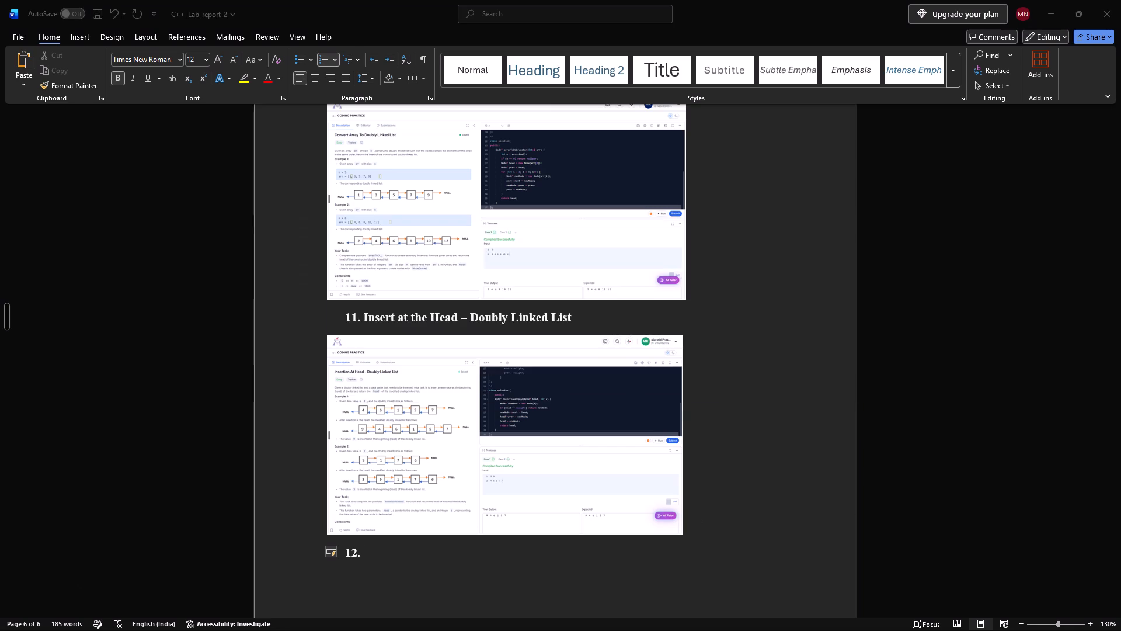
Copy the item 11 heading text into the new item and change "Head" to "Tail", giving "Insert at the Tail – Doubly Linked List".
left_click_drag(363, 315, 569, 316)
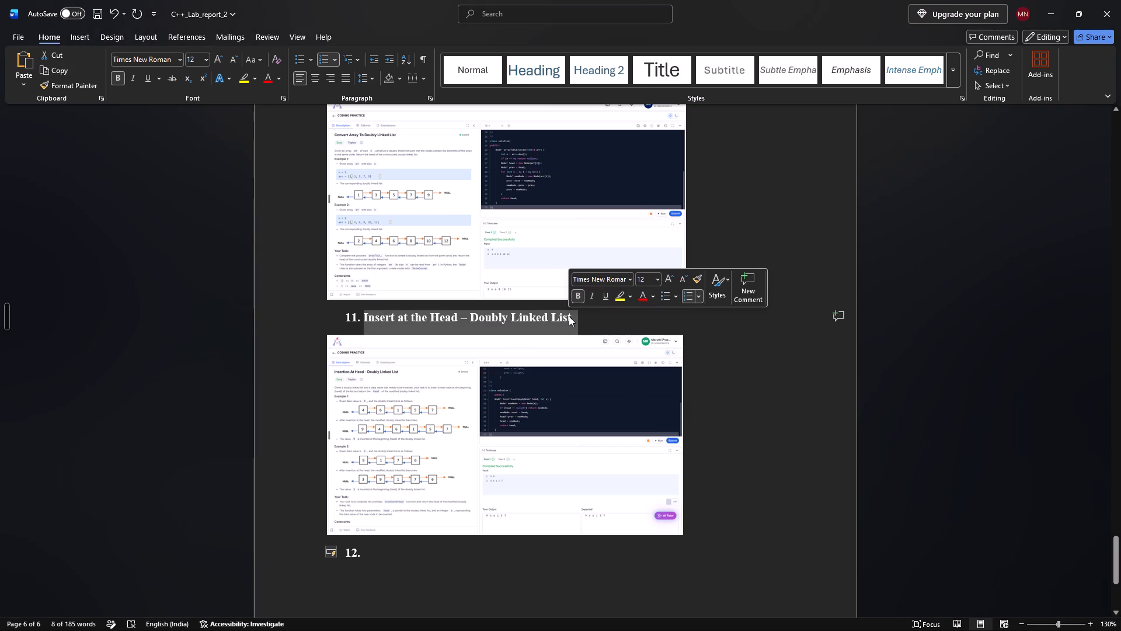
key("ctrl+c")
left_click(389, 557)
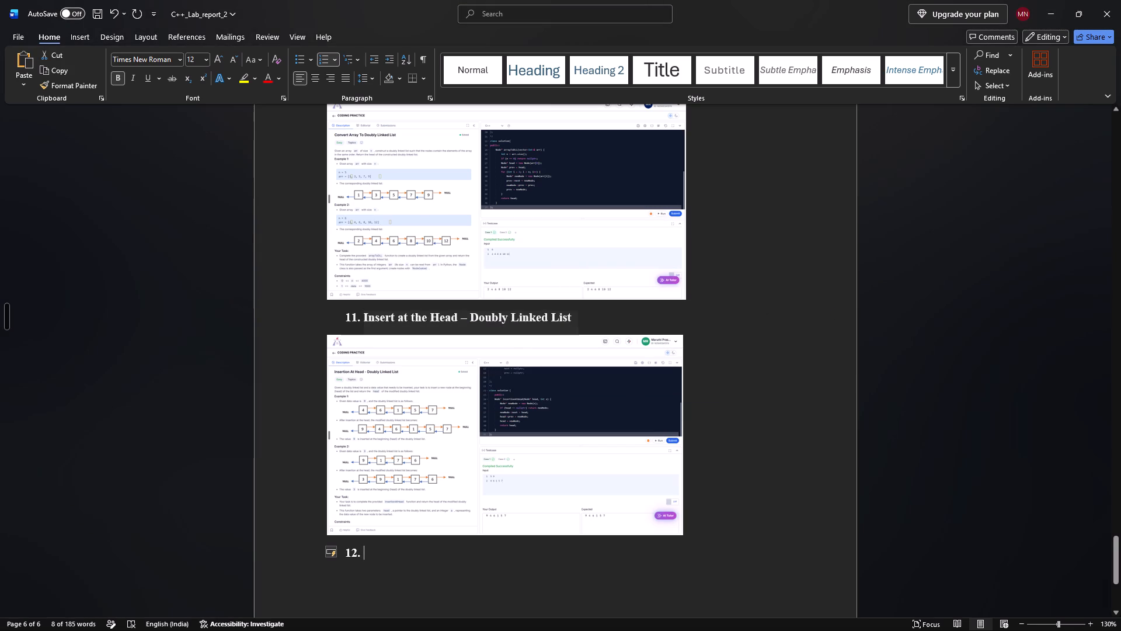
key("ctrl+v")
left_click(438, 552)
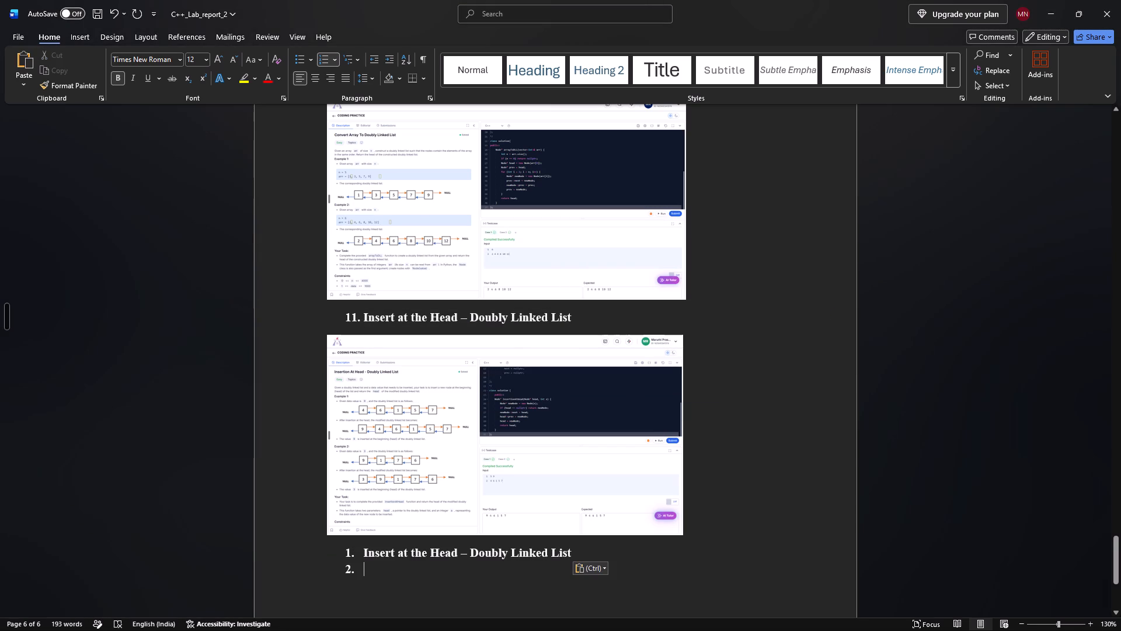
key("BackSpace")
key("Delete")
key("Delete")
key("Delete")
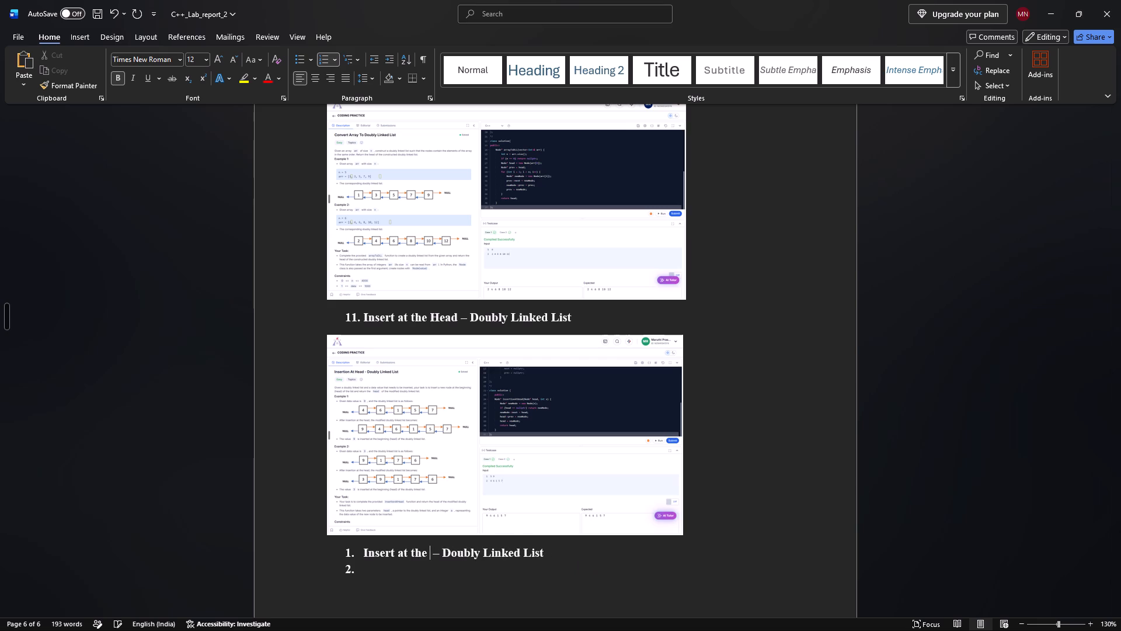
type("Tail")
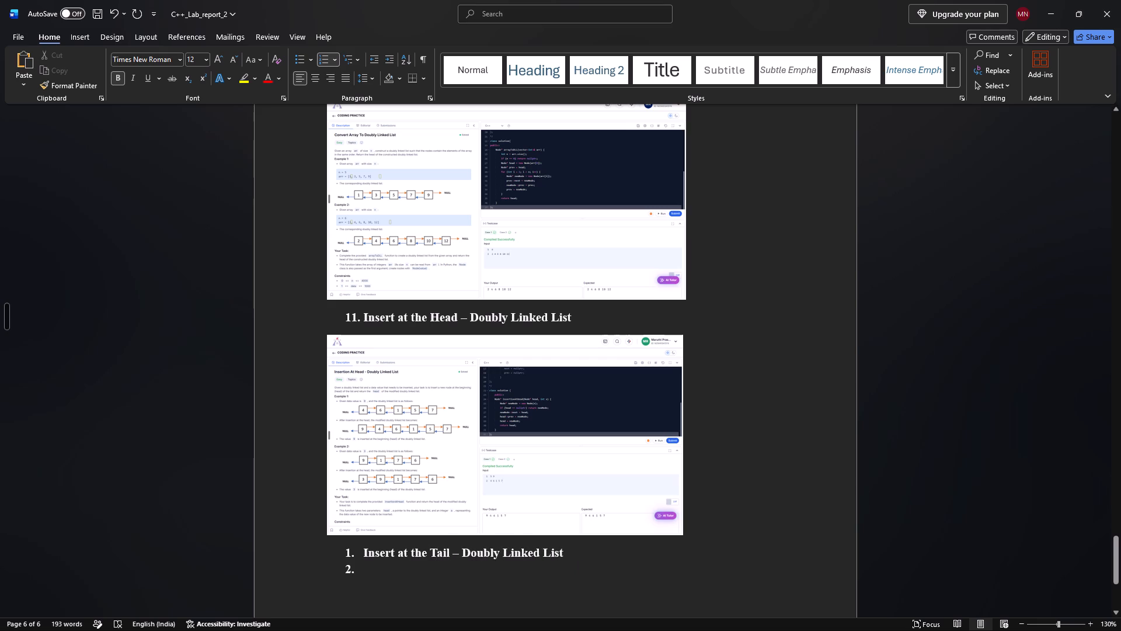
Remove the empty numbered item below the Insert at the Tail heading, keeping the heading text ending in "List".
left_click(362, 568)
key("BackSpace")
key("BackSpace")
key("BackSpace")
key("BackSpace")
key("BackSpace")
key("t")
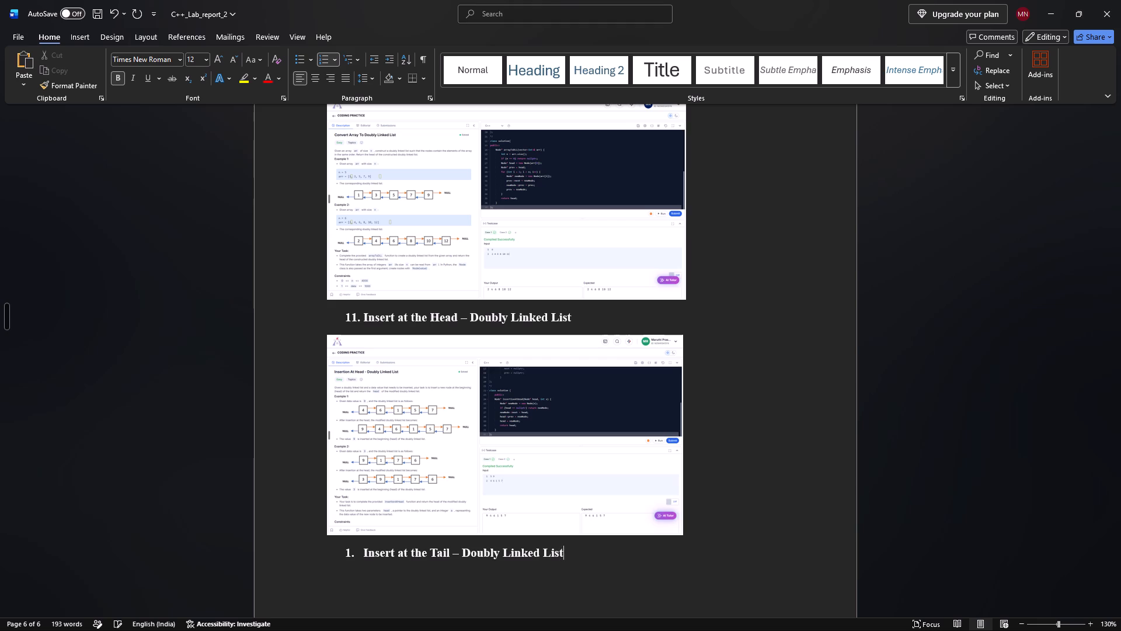
Renumber the "Insert at the Tail – Doubly Linked List" heading as item 12, on its own line below the item 11 screenshot.
key("ctrl+Left")
key("ctrl+Left")
key("ctrl+Left")
key("ctrl+Left")
key("ctrl+Left")
key("ctrl+Left")
key("ctrl+Left")
key("ctrl+Left")
key("ctrl+Left")
key("BackSpace")
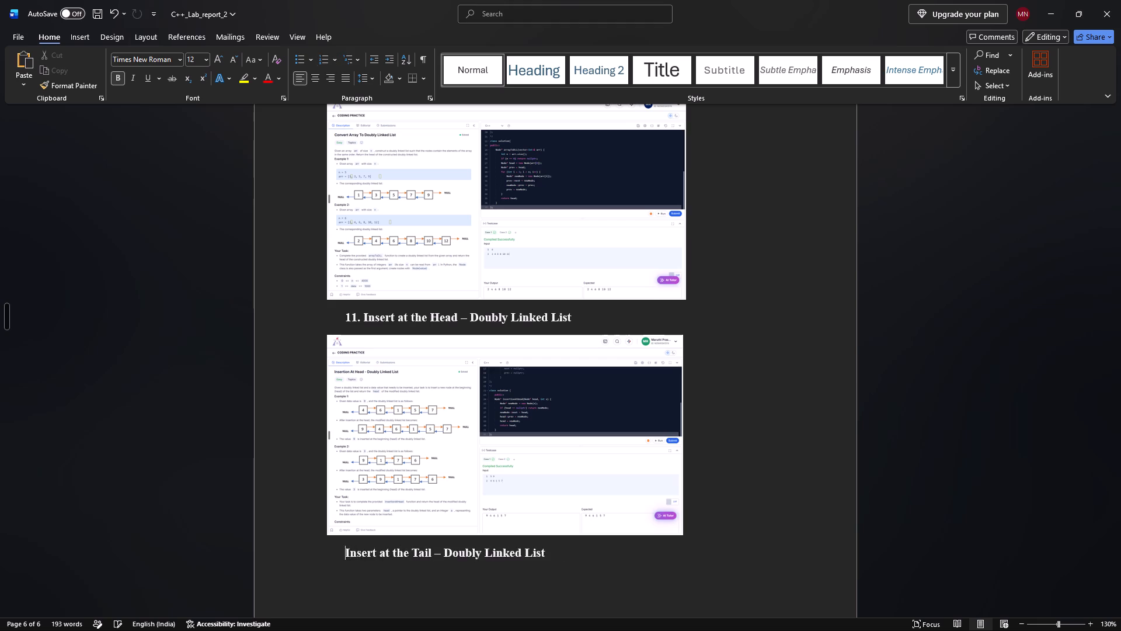
key("BackSpace")
key("BackSpace")
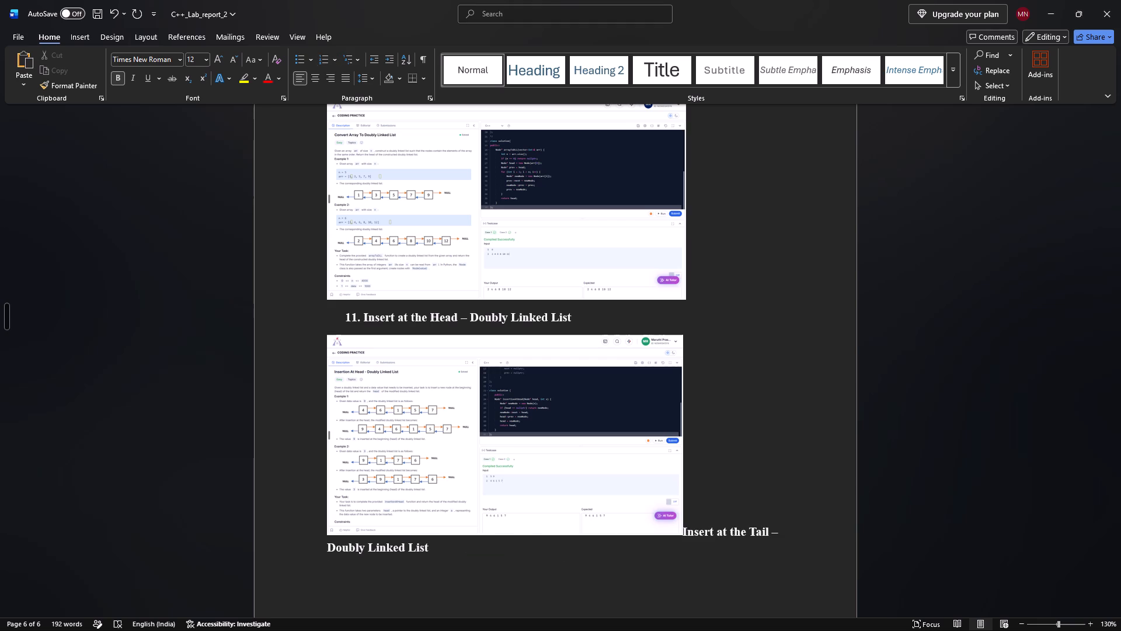
key("Return")
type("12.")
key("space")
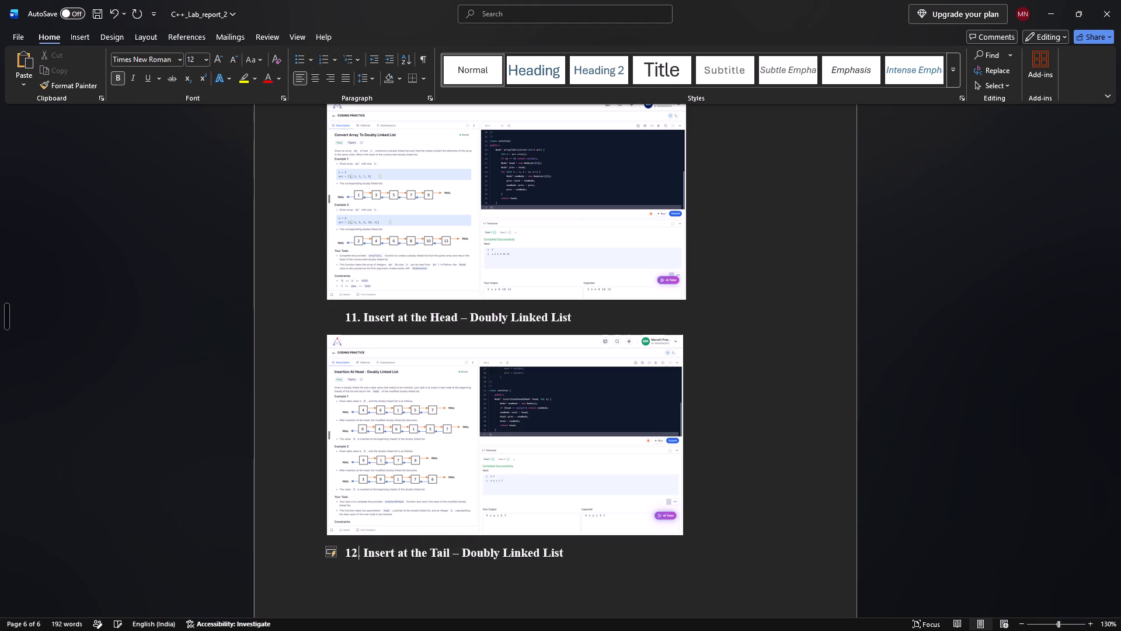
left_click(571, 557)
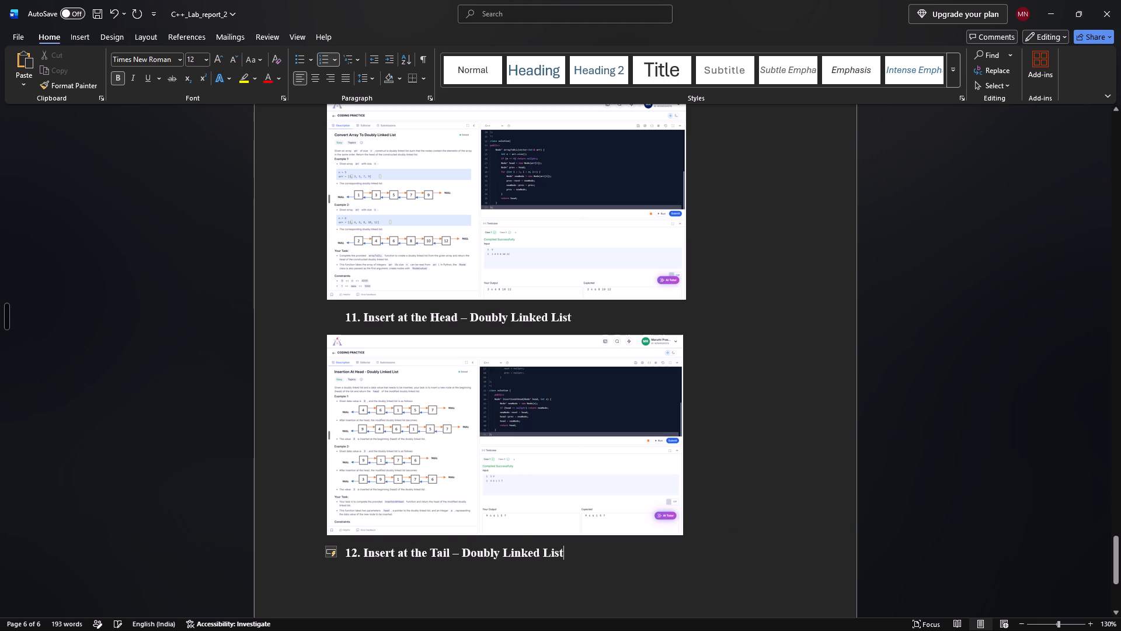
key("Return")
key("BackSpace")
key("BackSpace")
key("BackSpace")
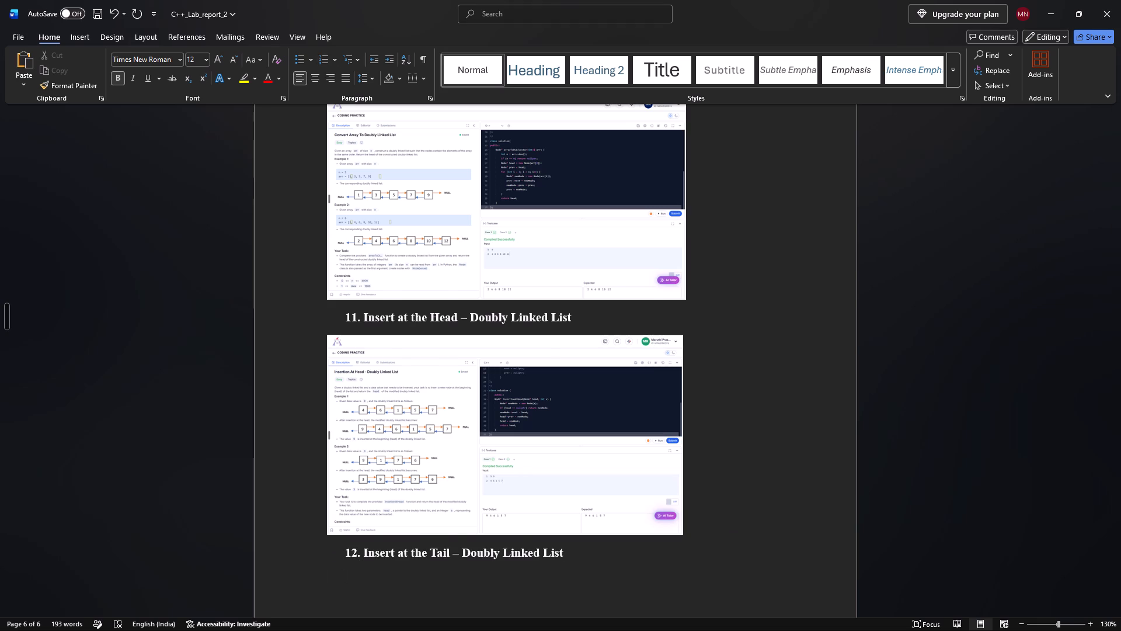
Switch to Chrome and open the "Insertion At Tail - Doubly Linked List" problem from the Module II coding practice list.
key("alt+Tab")
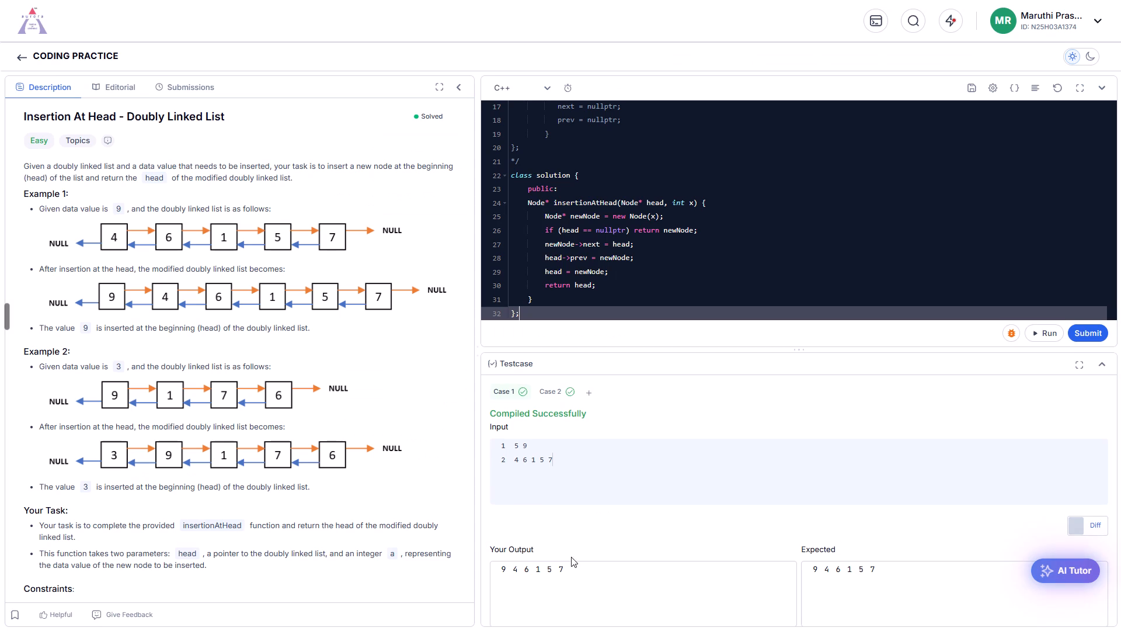
scroll(262, 389, "right", 5)
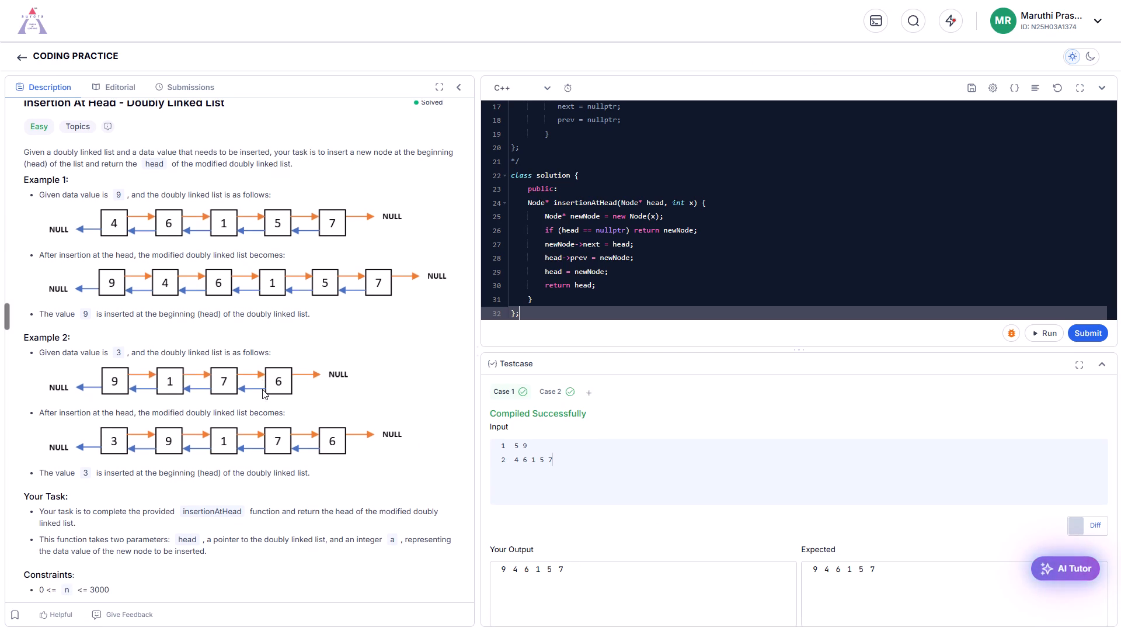
scroll(262, 389, "right", 13)
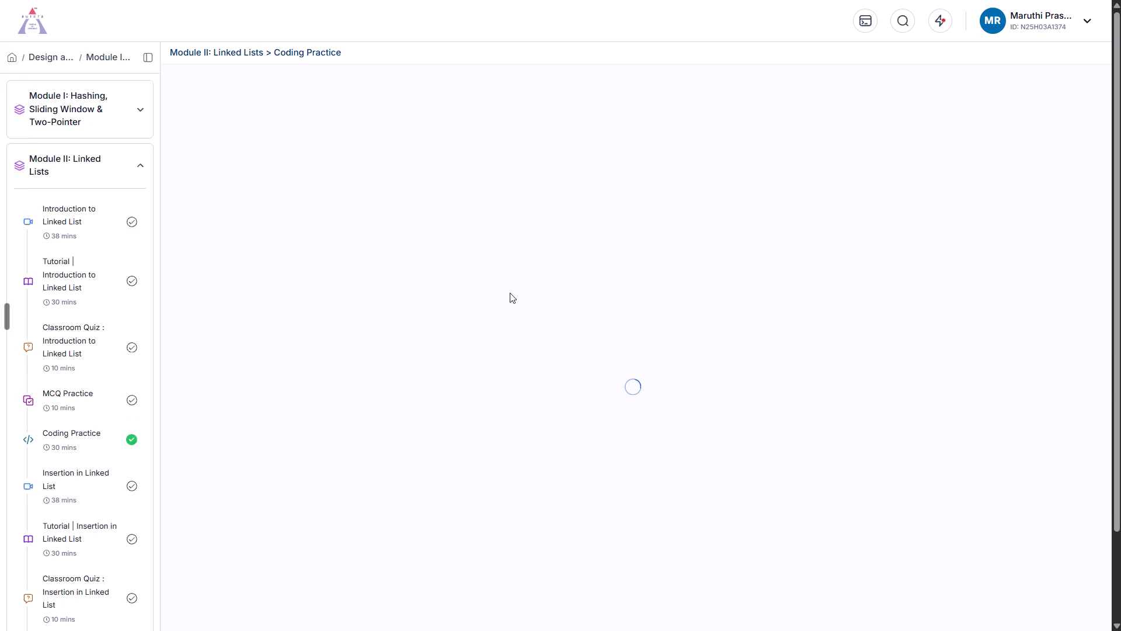
left_click(318, 186)
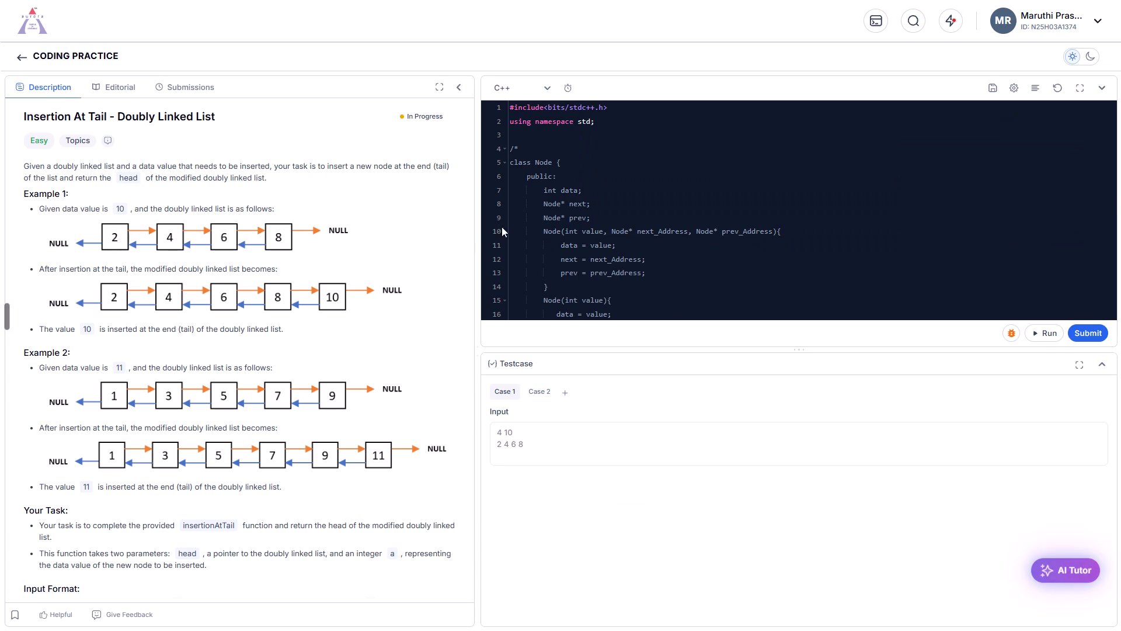
Open the editorial for the Insertion At Tail problem.
left_click(119, 88)
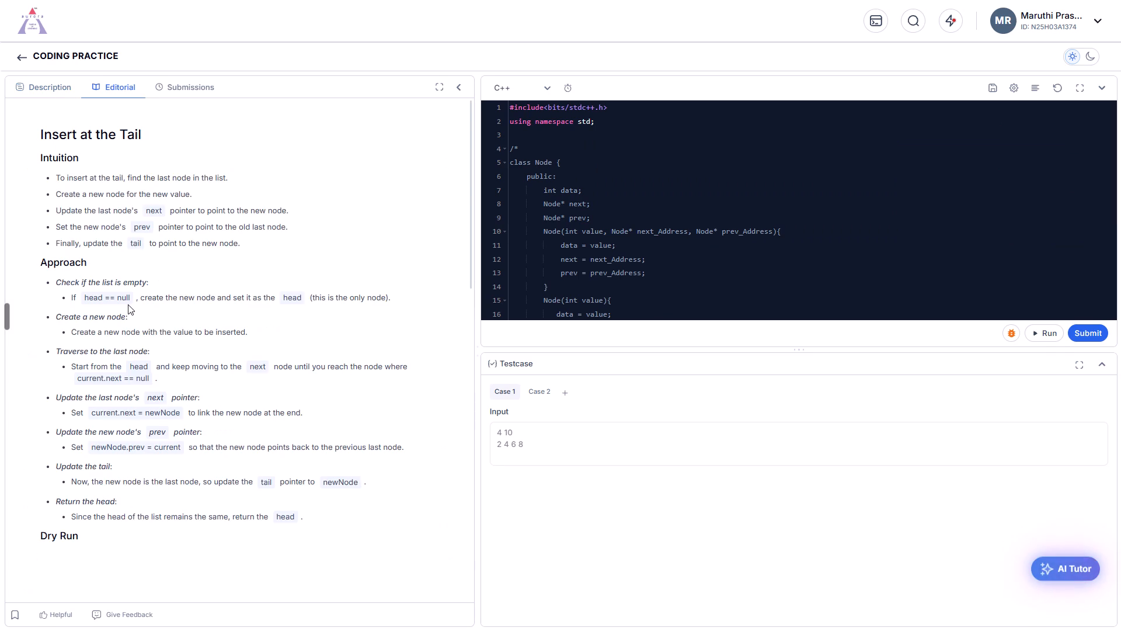
In the browser, copy the complete C++ solution class from the Insert at the Tail editorial's code implementation.
scroll(128, 304, "down", 20)
scroll(128, 304, "down", 6)
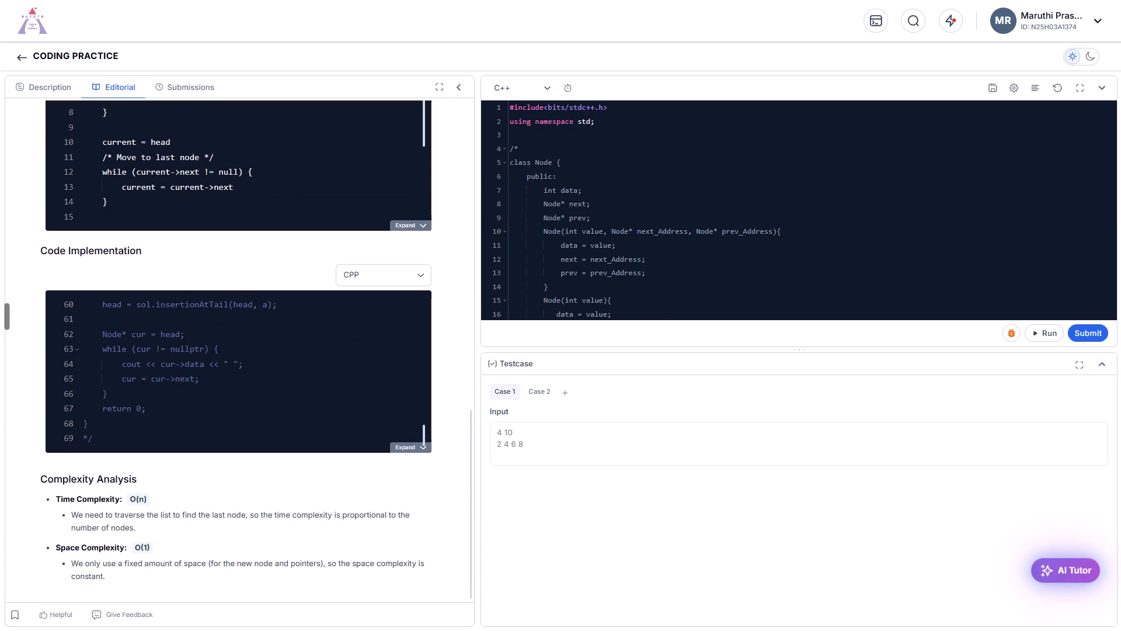
scroll(128, 304, "down", 2)
scroll(125, 419, "down", 6)
scroll(125, 419, "up", 5)
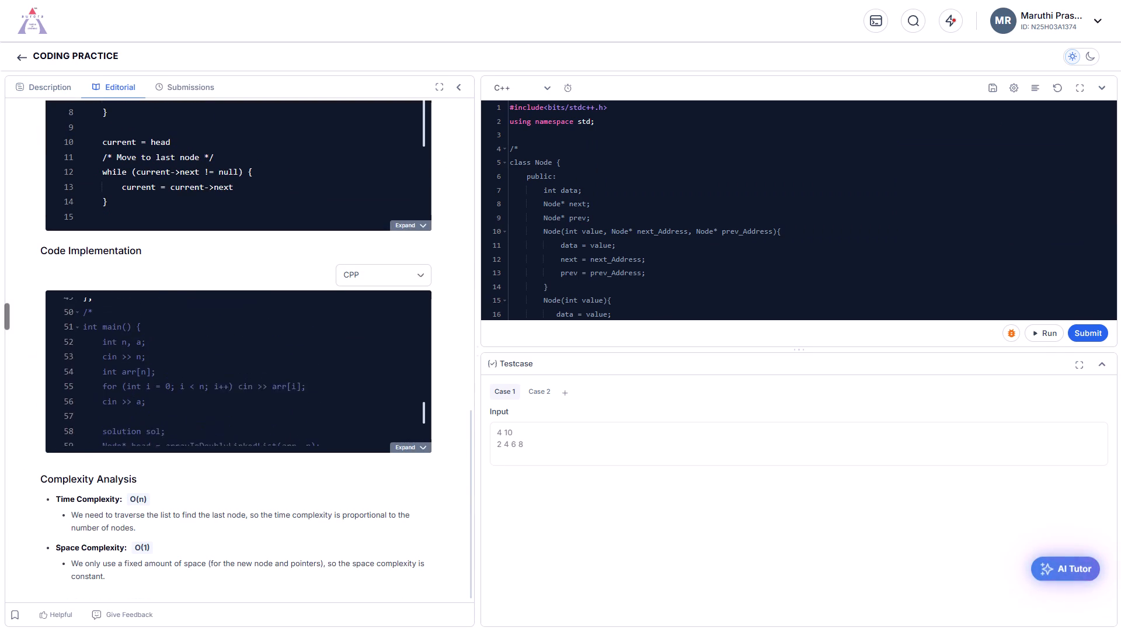
scroll(125, 419, "up", 6)
left_click(74, 373)
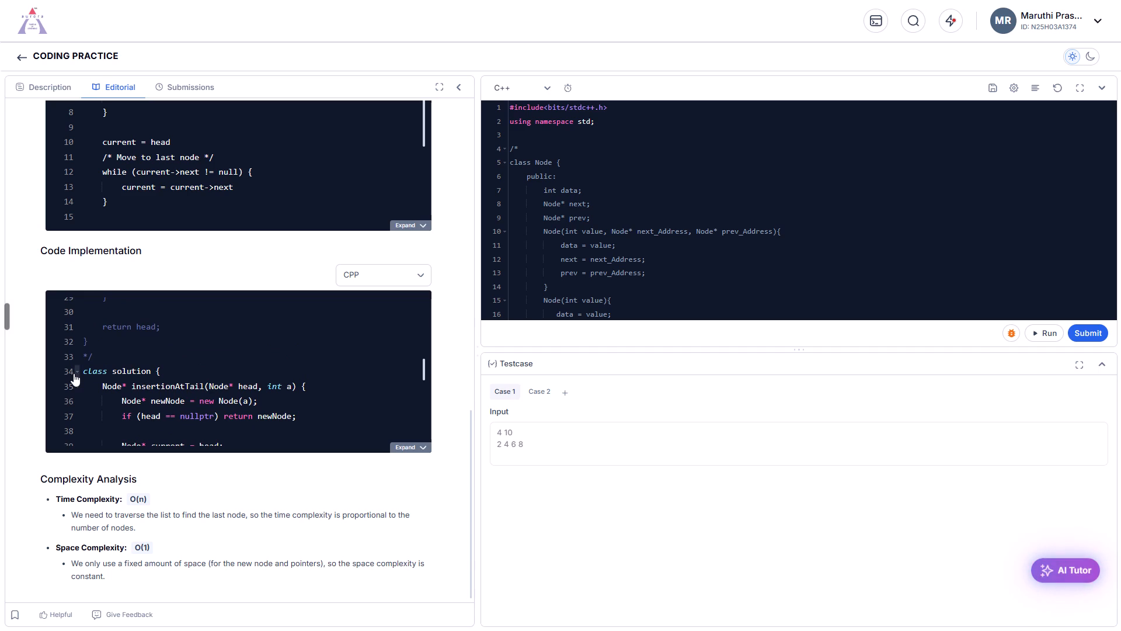
left_click(76, 373)
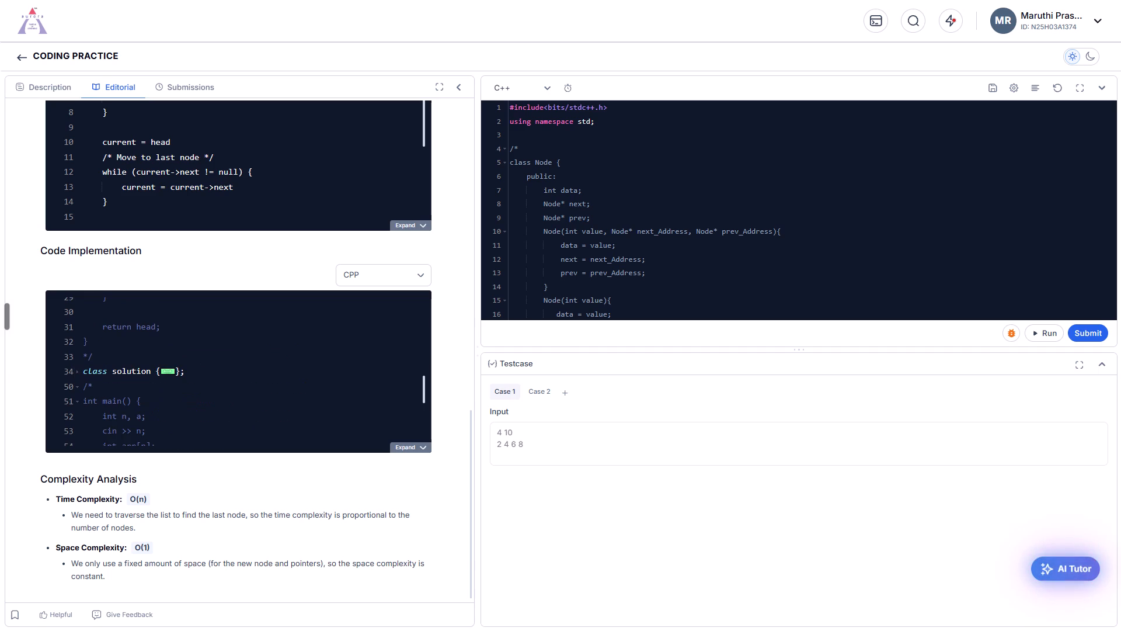
double_click(85, 372)
left_click(85, 372)
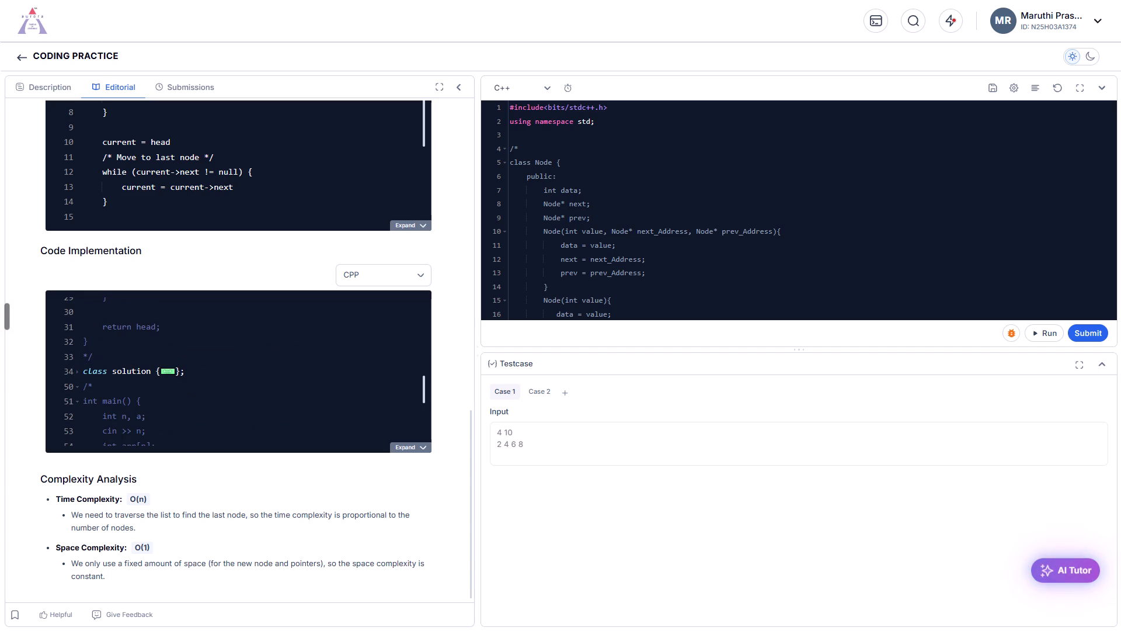
left_click_drag(85, 372, 201, 375)
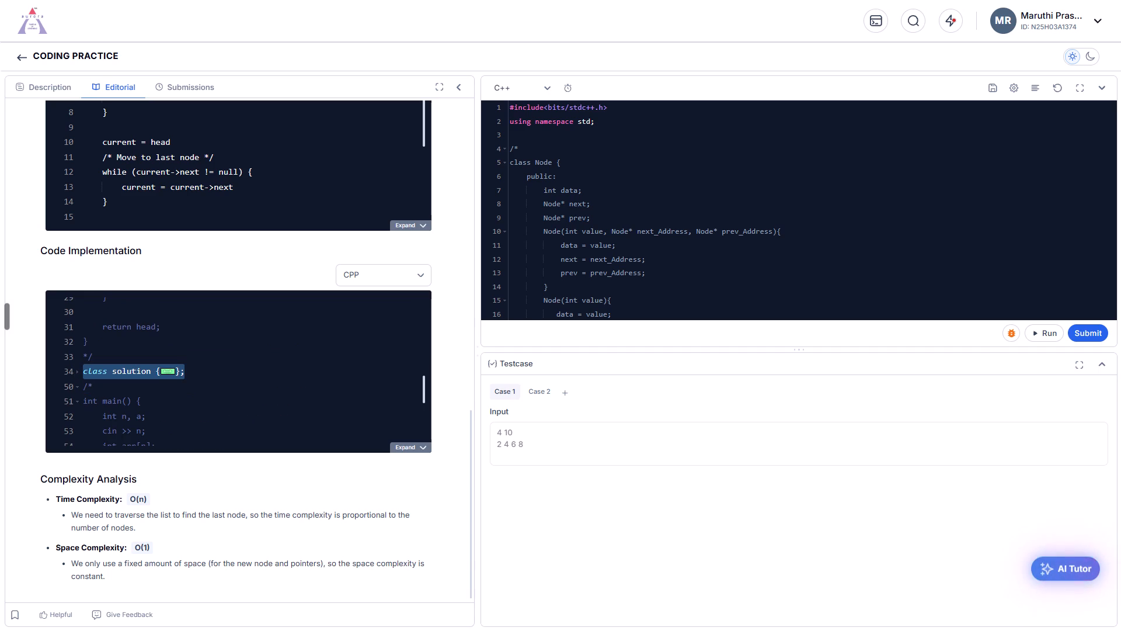
key("ctrl+c")
Replace the starter solution class in the C++ code editor with the copied Insert at the Tail editorial class.
scroll(545, 221, "down", 10)
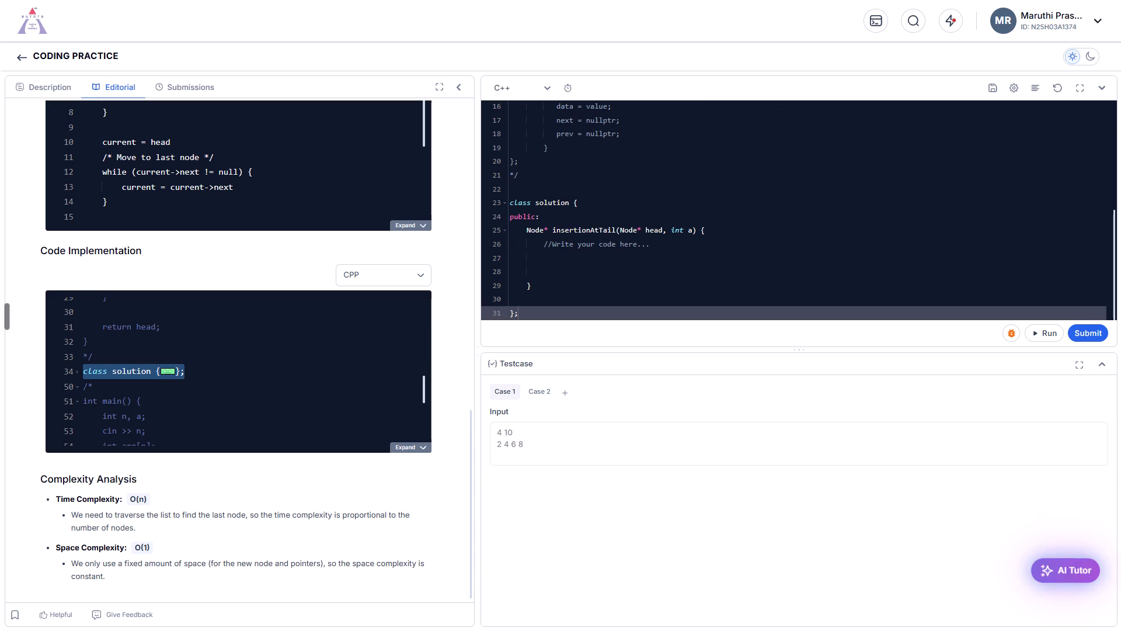
left_click_drag(509, 190, 531, 339)
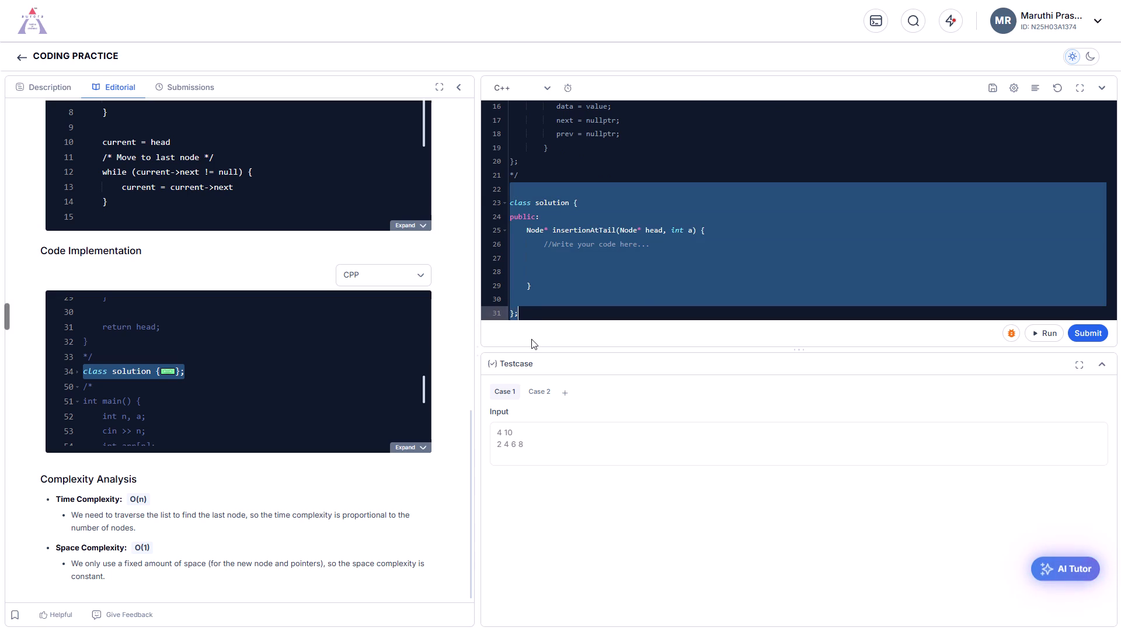
left_click_drag(531, 339, 535, 324)
key("ctrl+v")
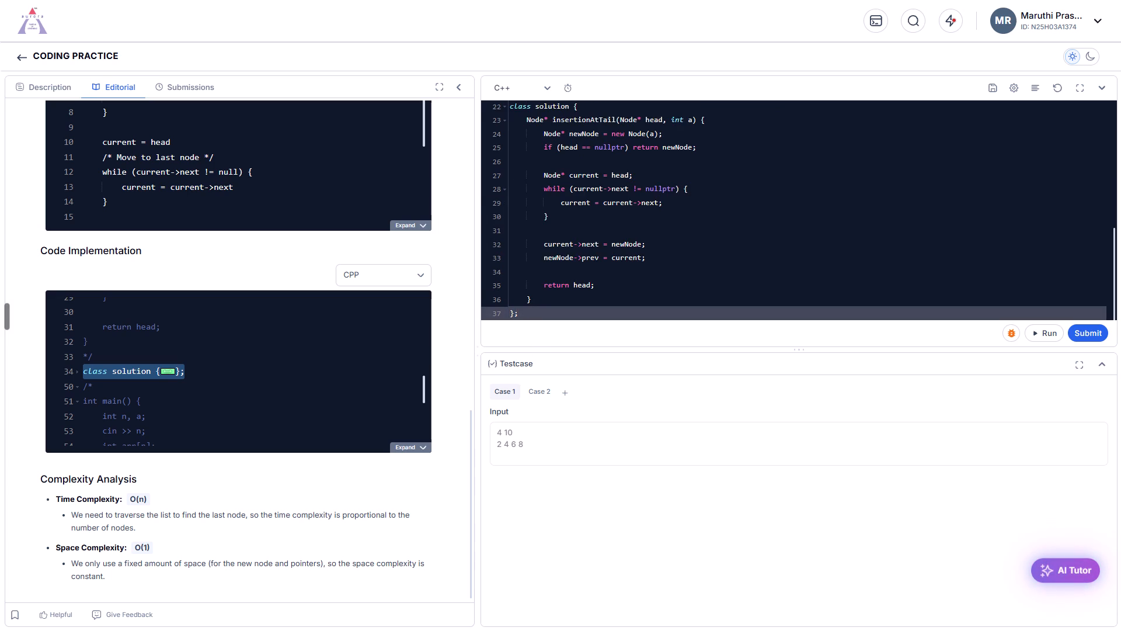
Remove the blank lines inside the insertionAtTail function, above return head, current->next = newNode and Node* current = head.
key("Up")
key("Up")
key("Up")
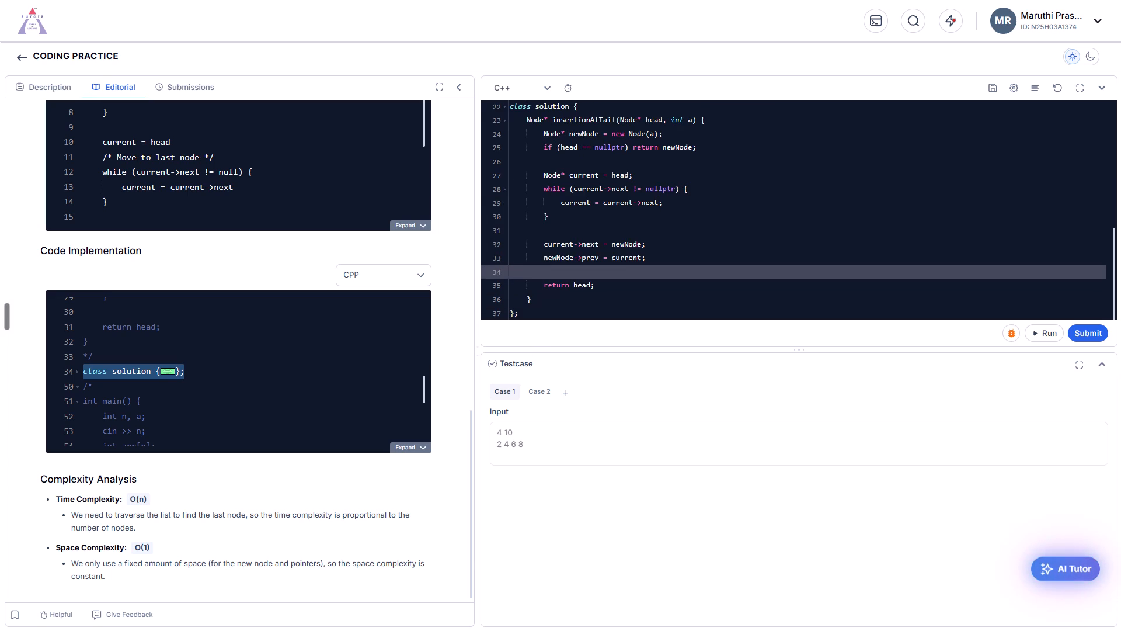
key("BackSpace")
key("BackSpace")
key("BackSpace")
key("Up")
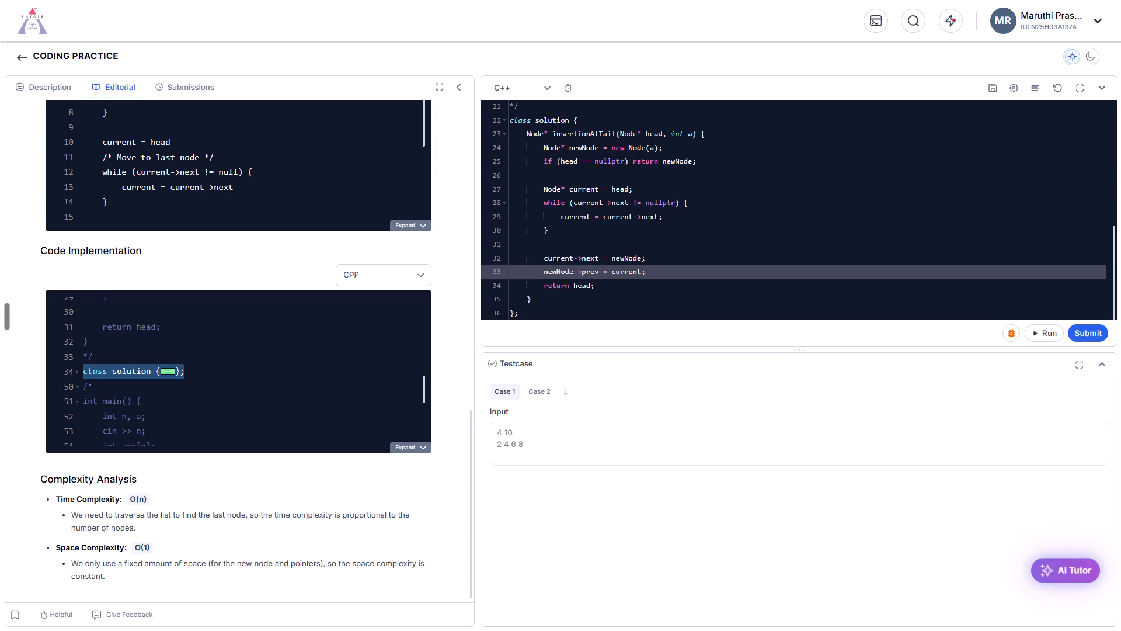
key("Up")
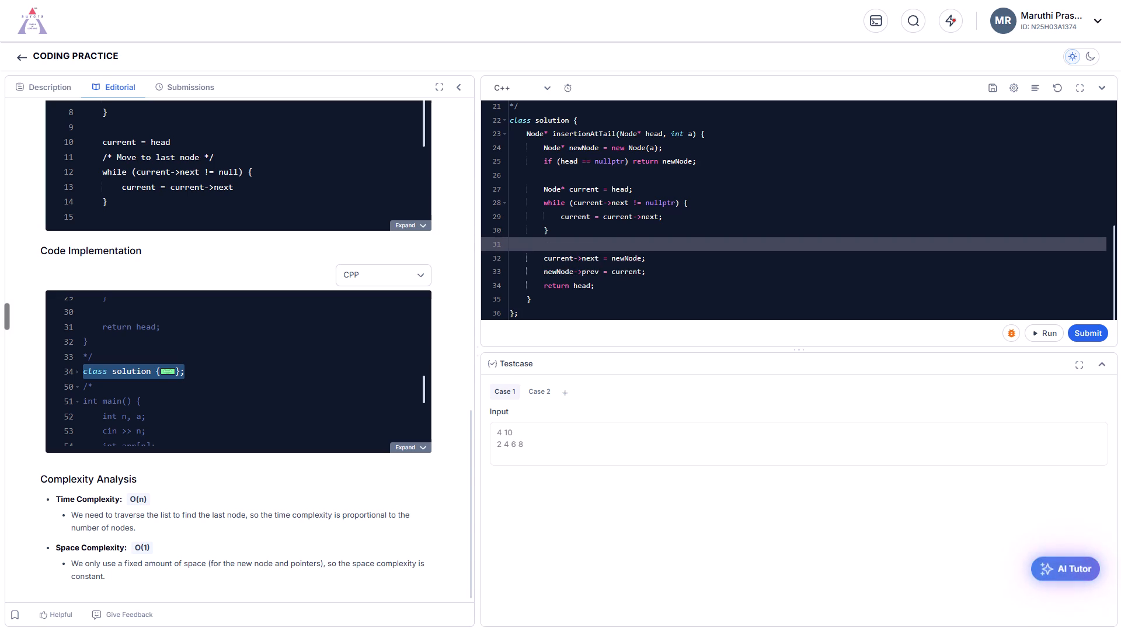
key("BackSpace")
key("BackSpace")
key("Up")
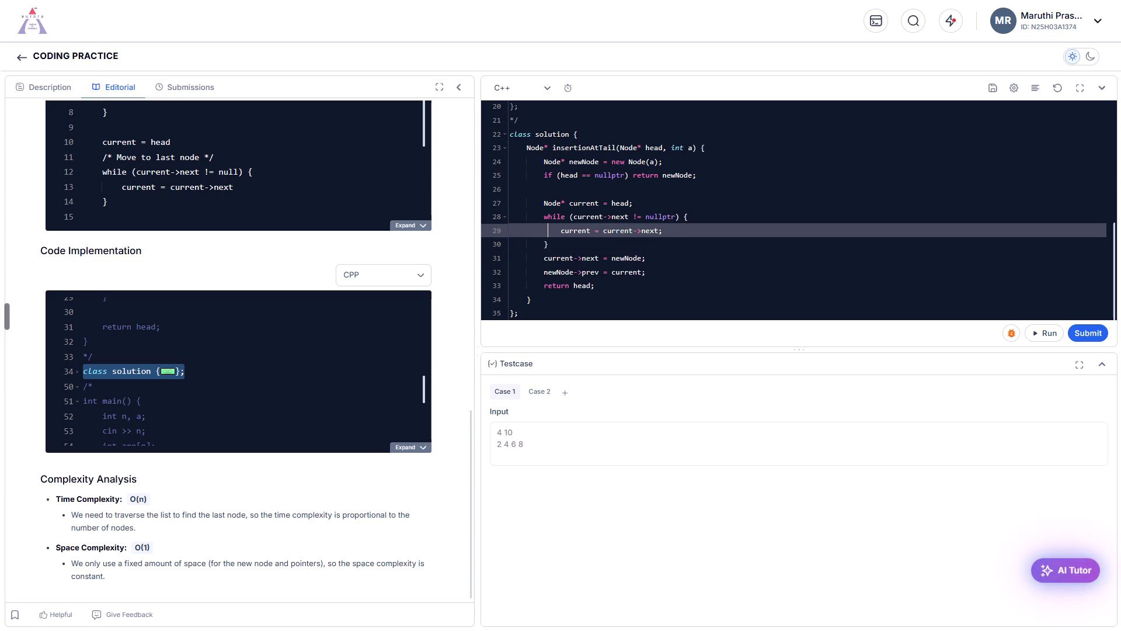
key("Up")
key("Up")
key("Up")
key("BackSpace")
key("BackSpace")
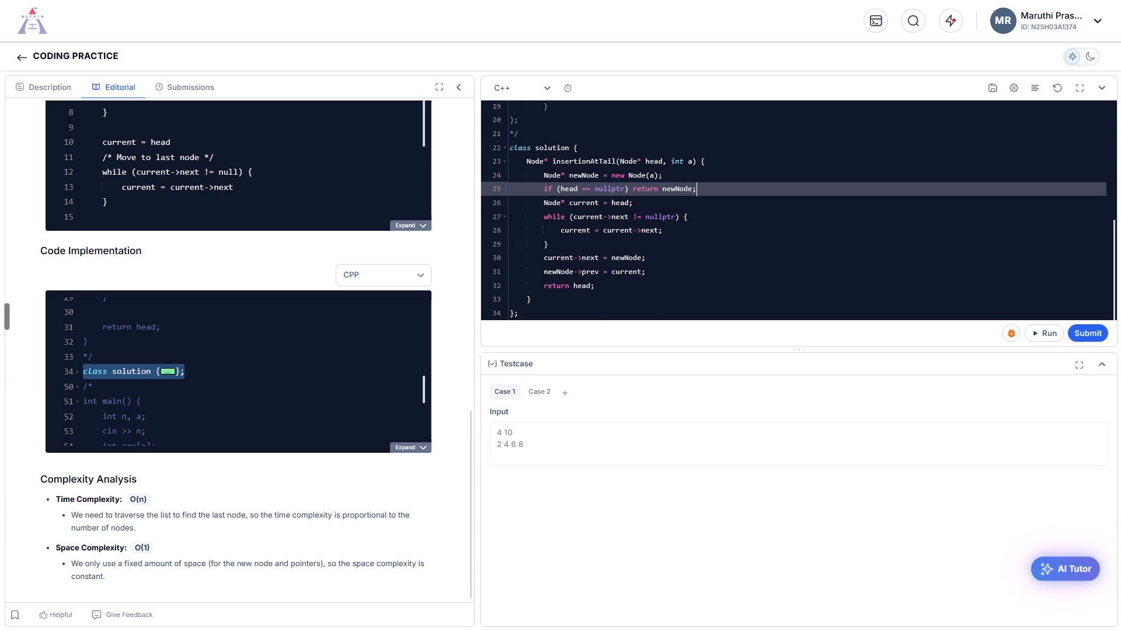
Submit the insertionAtTail solution for evaluation.
left_click(1082, 328)
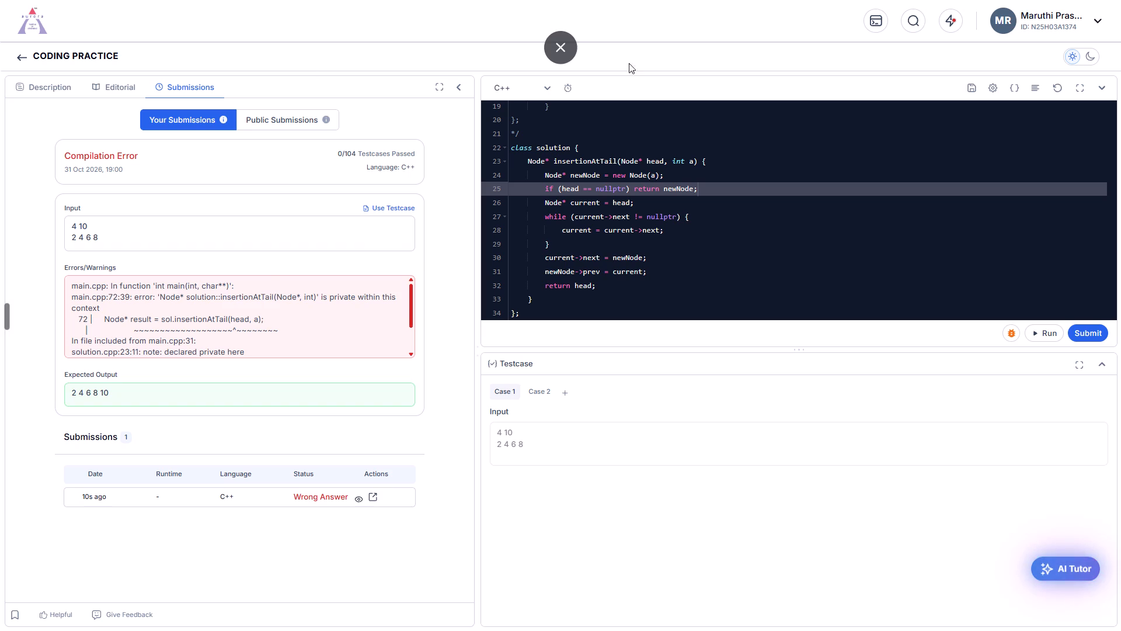
Leave full screen, pause the lyric video on YouTube, and return to the coding practice page.
left_click(565, 48)
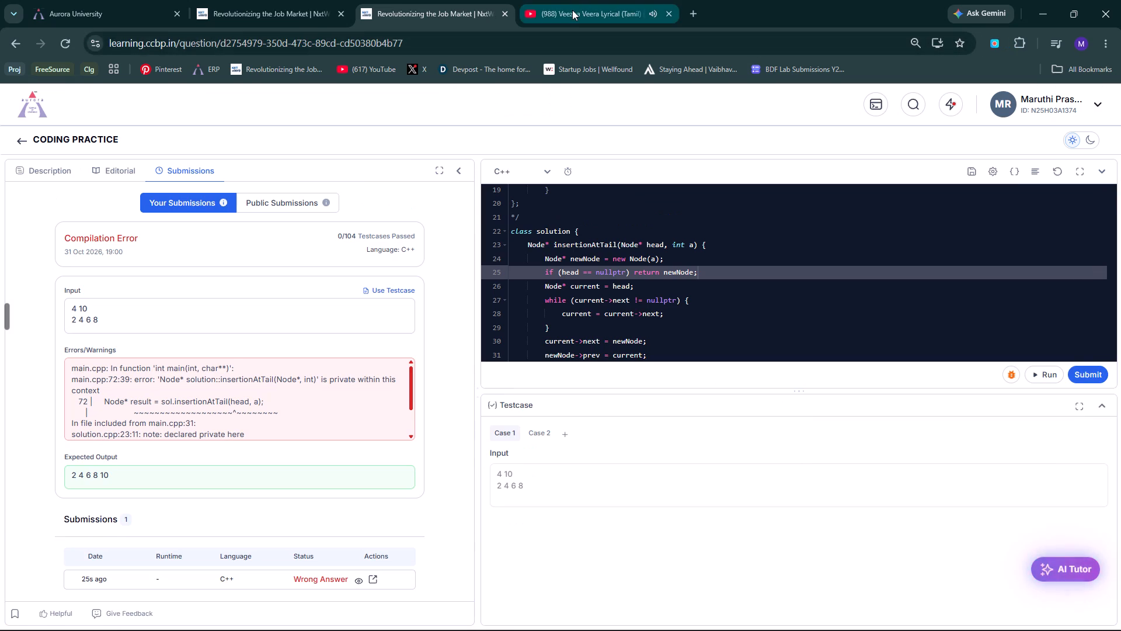
left_click(572, 10)
left_click(316, 327)
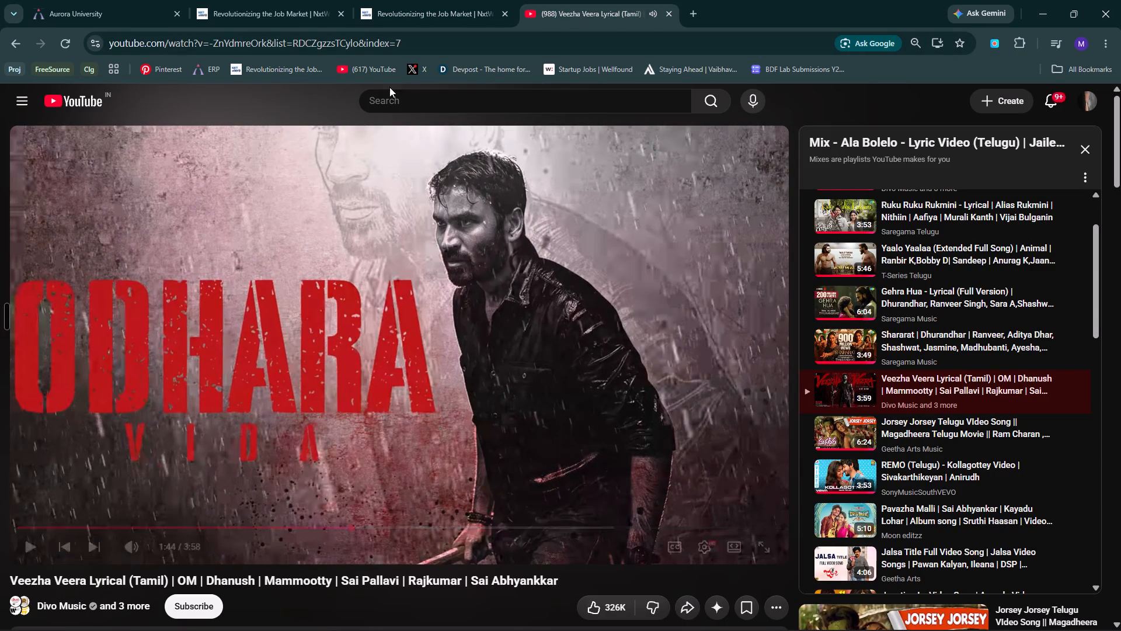
left_click(409, 20)
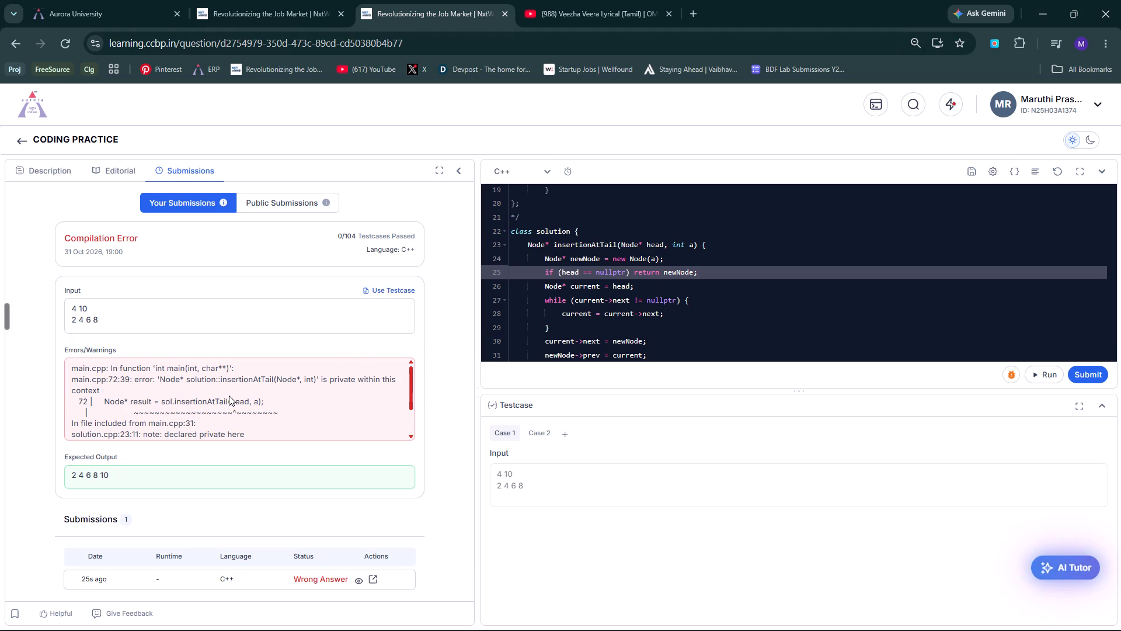
Review the submission's compilation error and ask Gemini to "fix the error".
scroll(119, 420, "down", 1)
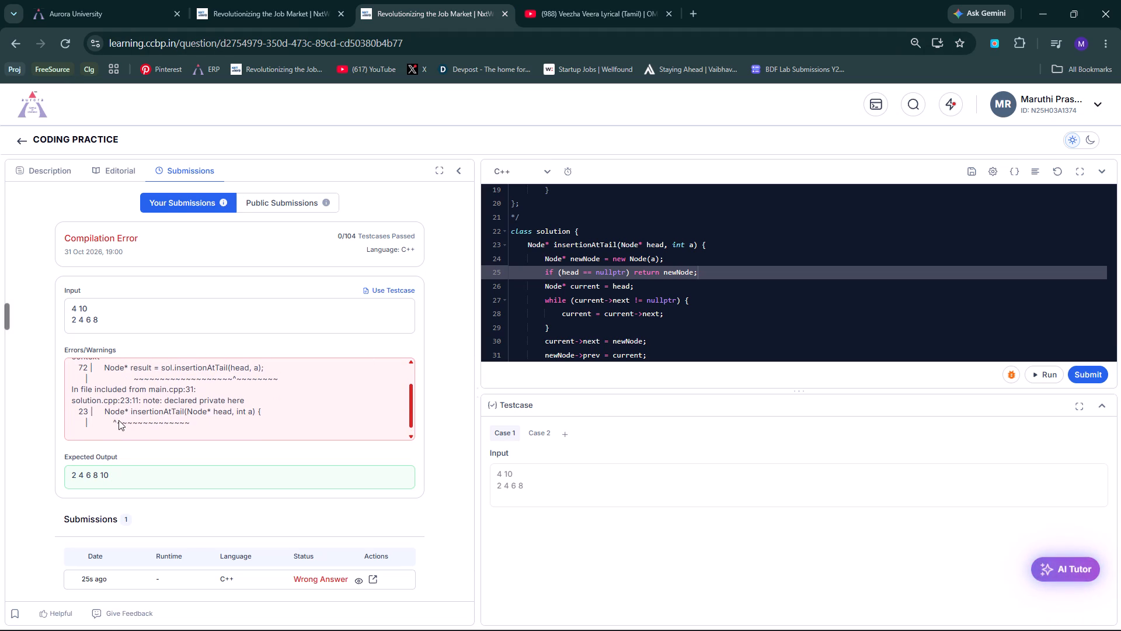
scroll(119, 420, "down", 1)
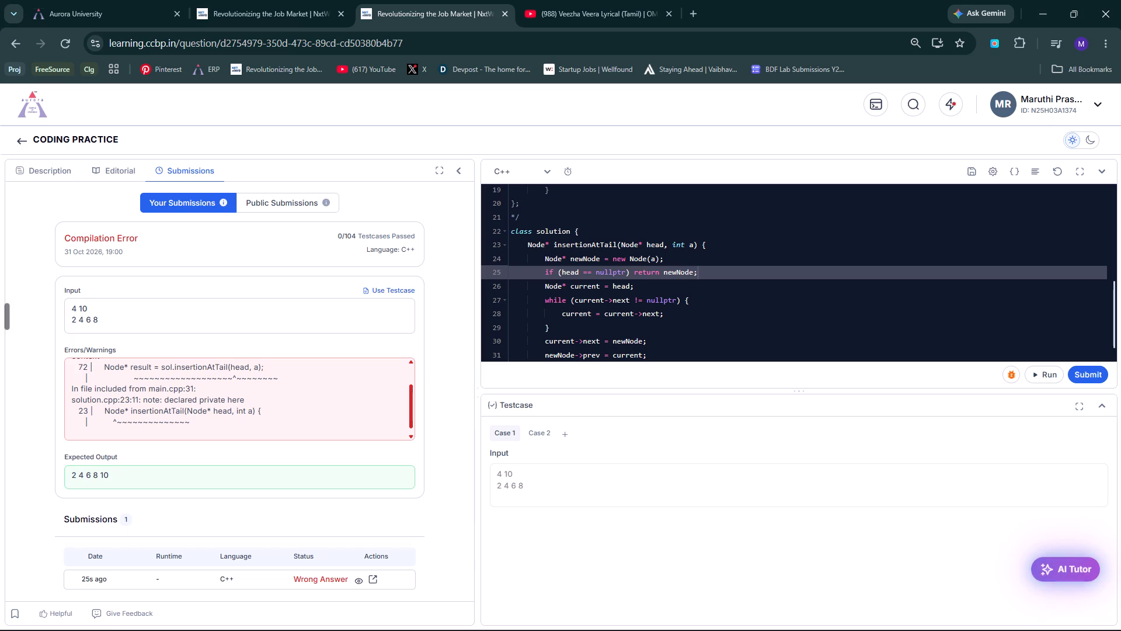
scroll(563, 326, "down", 1)
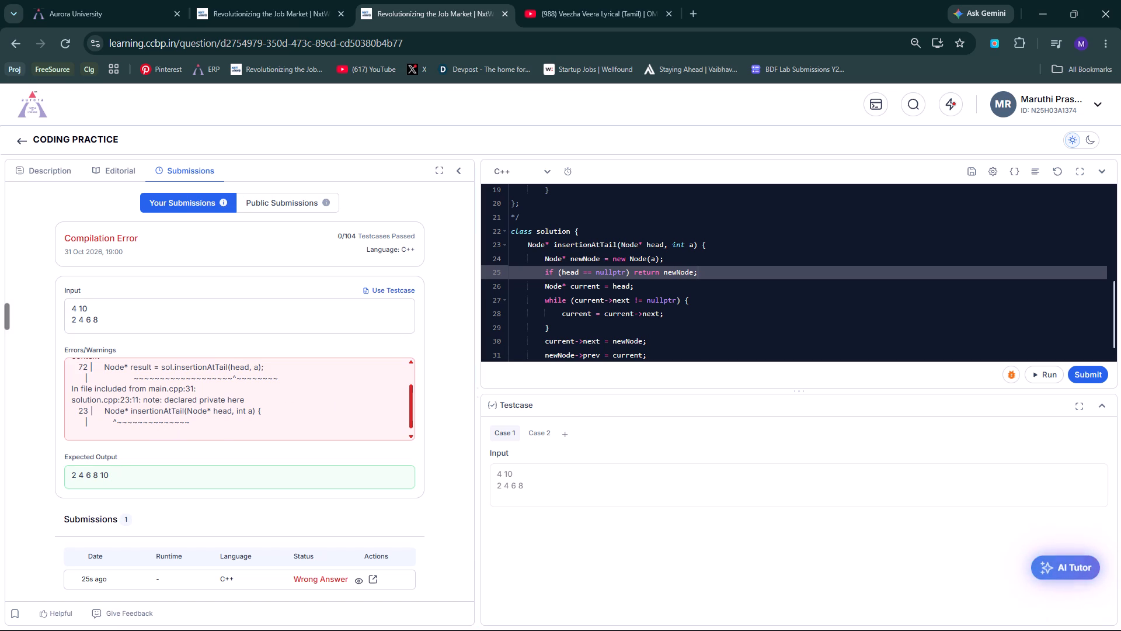
scroll(563, 326, "down", 1)
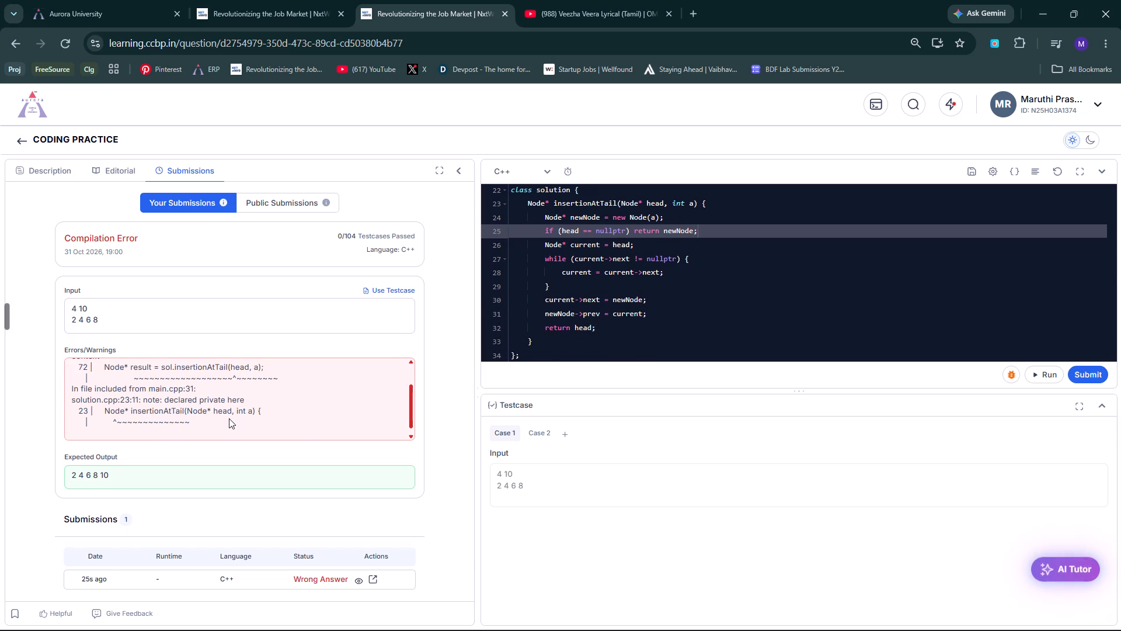
scroll(229, 418, "up", 2)
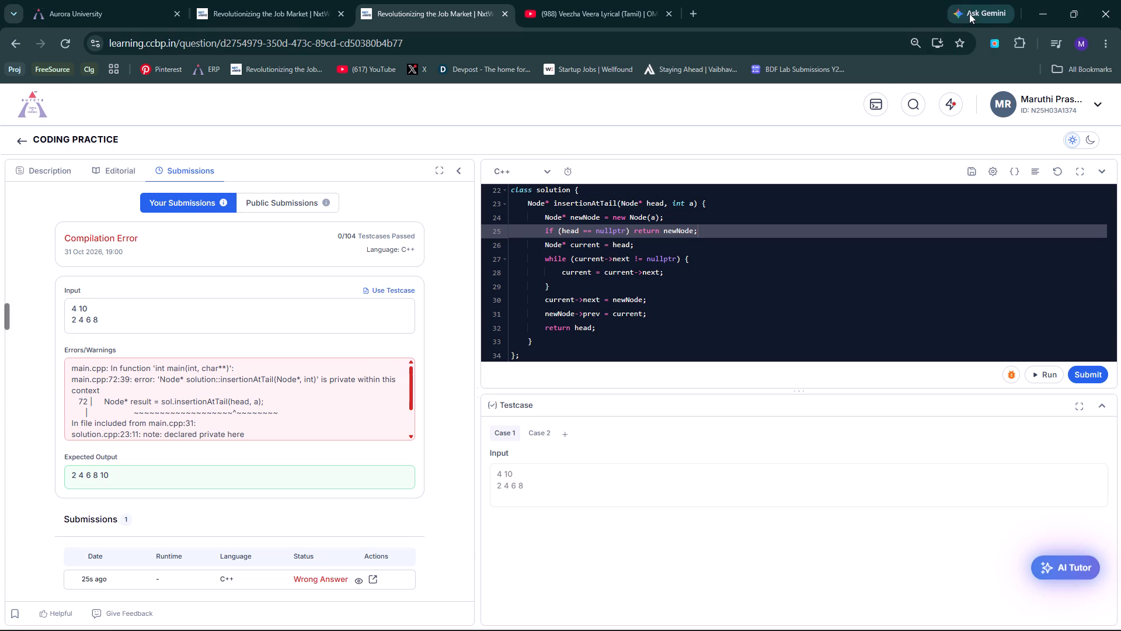
left_click(967, 13)
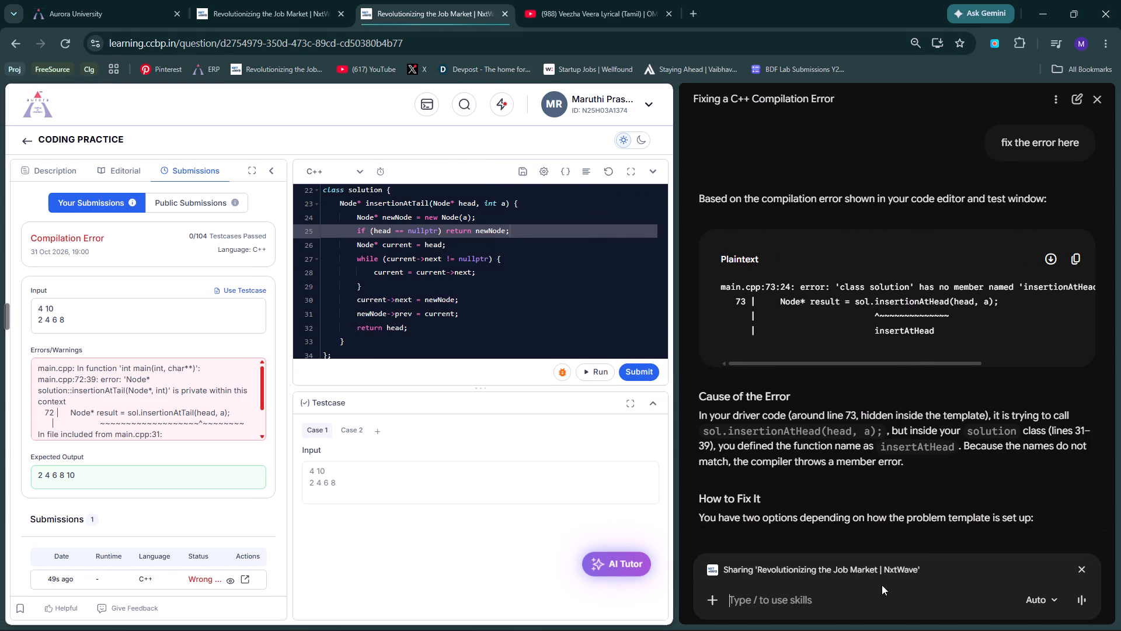
left_click(882, 585)
type("fic")
key("BackSpace")
type("x the error")
key("Return")
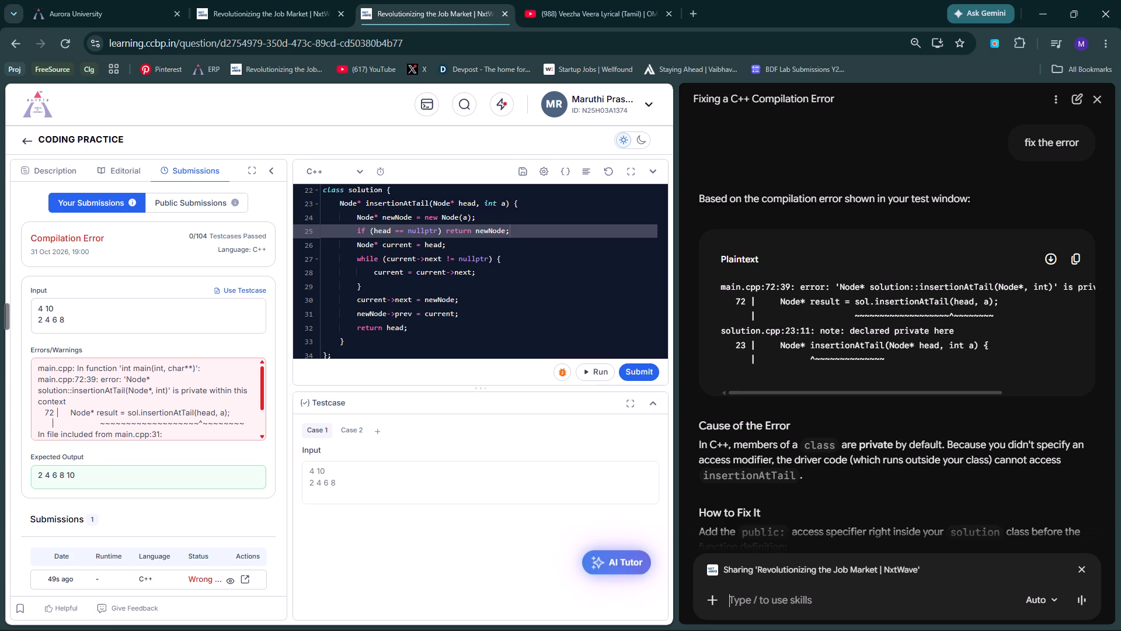
Following Gemini's suggested fix, add a "public:" line directly below the class solution line, before the insertionAtTail function.
scroll(907, 439, "down", 3)
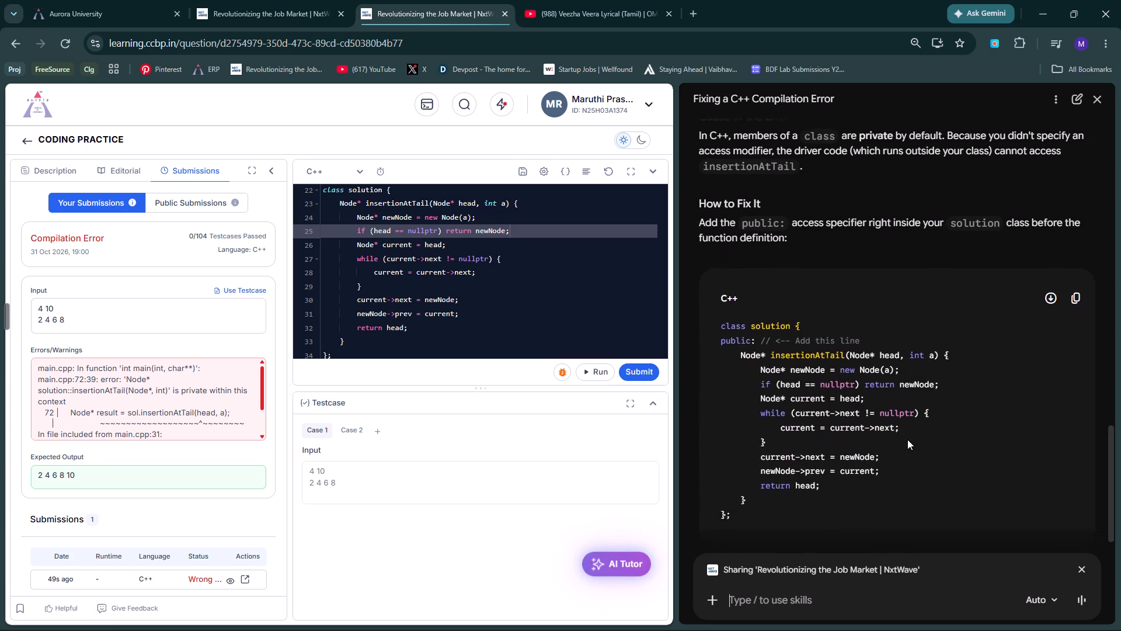
scroll(907, 439, "down", 2)
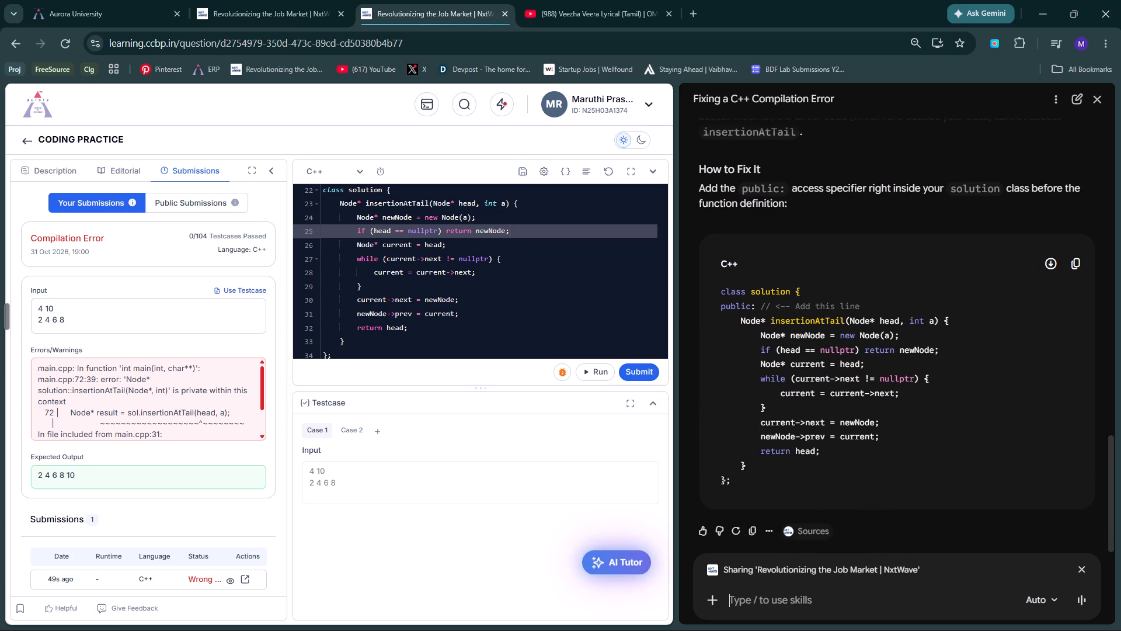
left_click(398, 190)
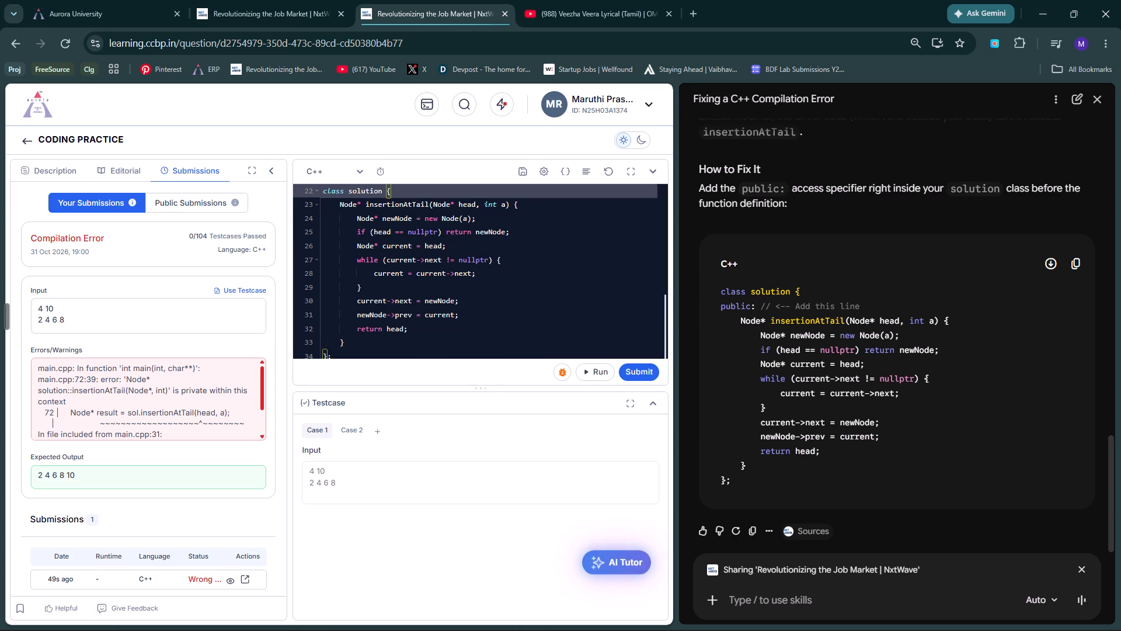
key("Return")
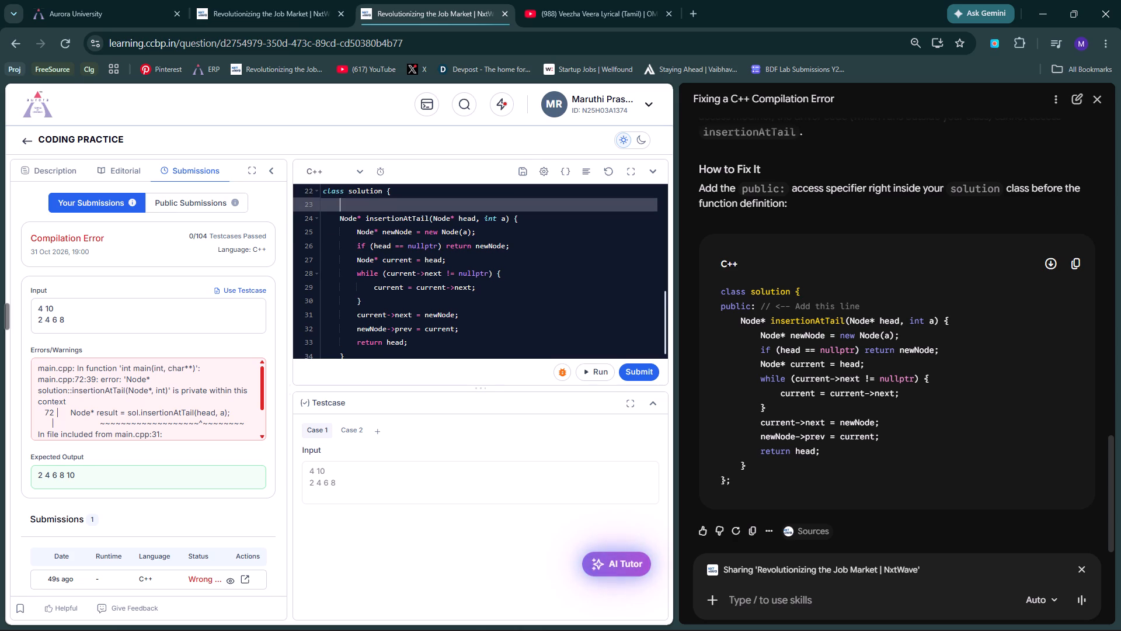
type("public")
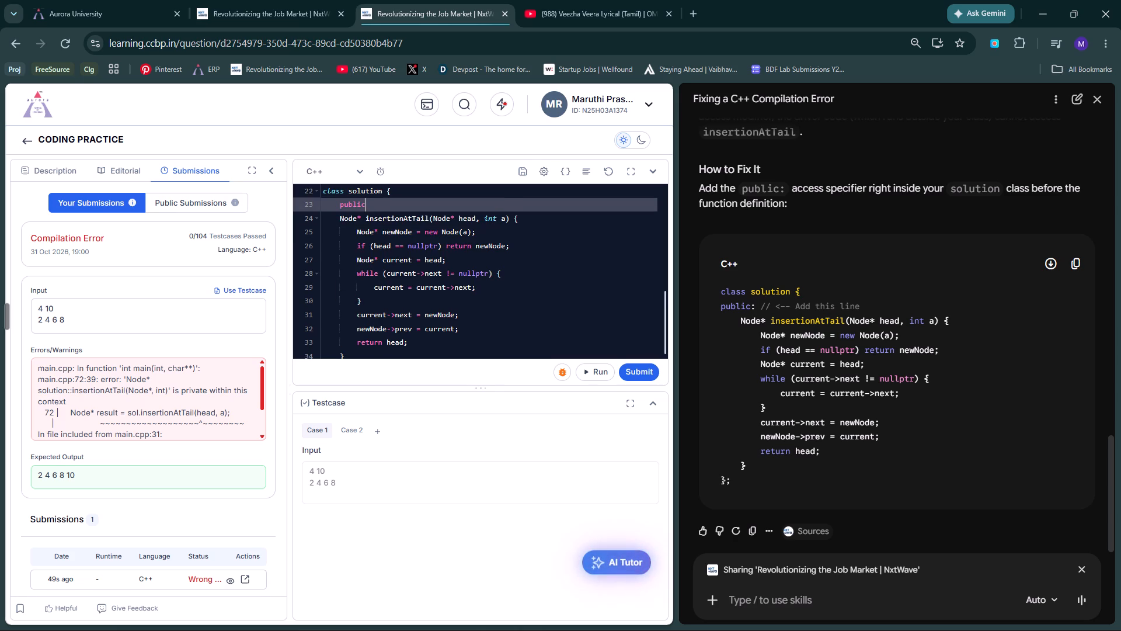
key("shift+colon")
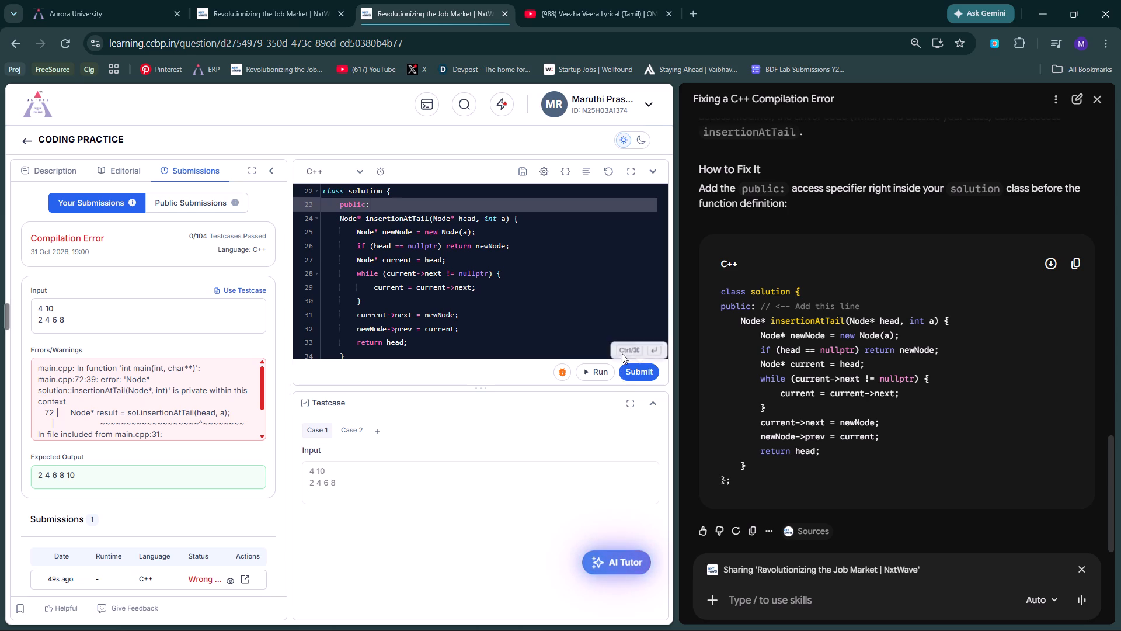
Resubmit the corrected insertionAtTail solution and close the Gemini assistant.
left_click(622, 353)
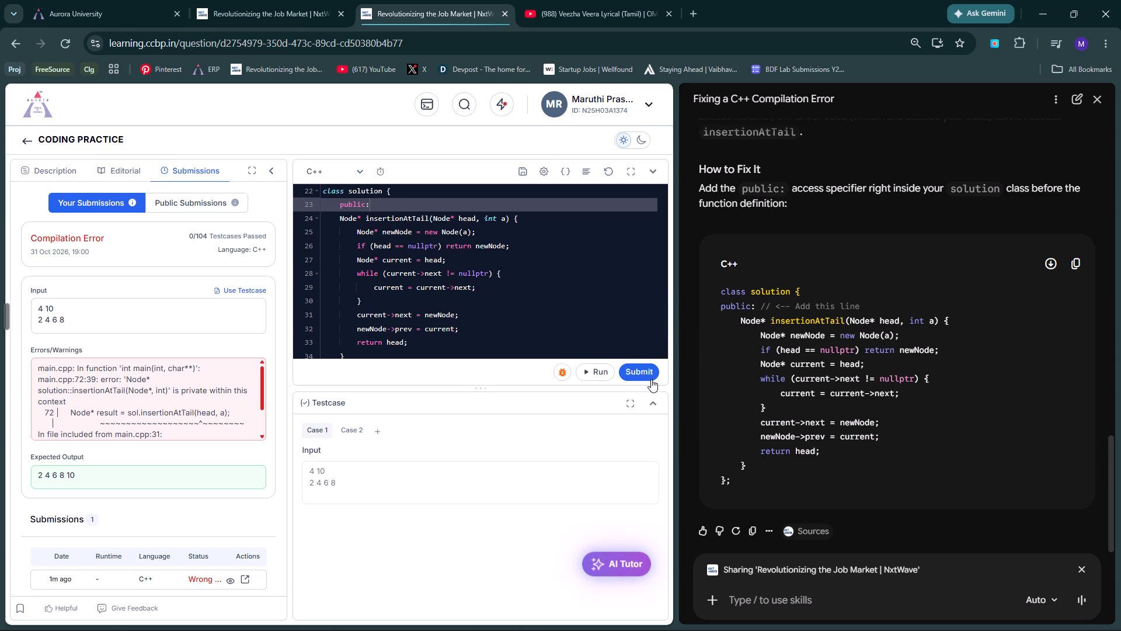
left_click(642, 373)
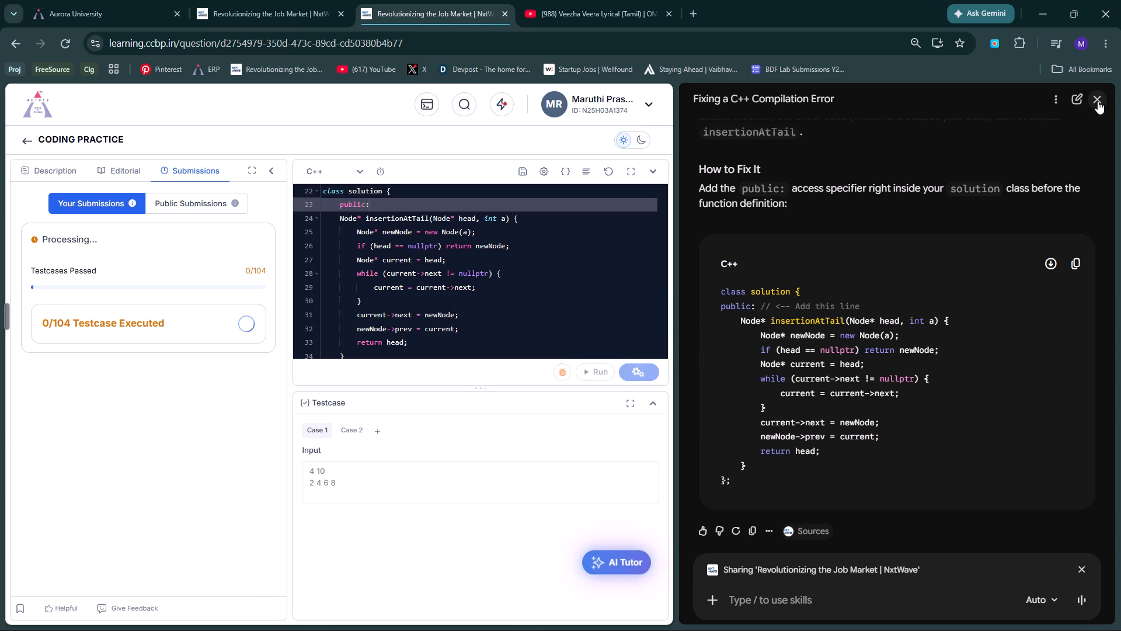
left_click(1097, 99)
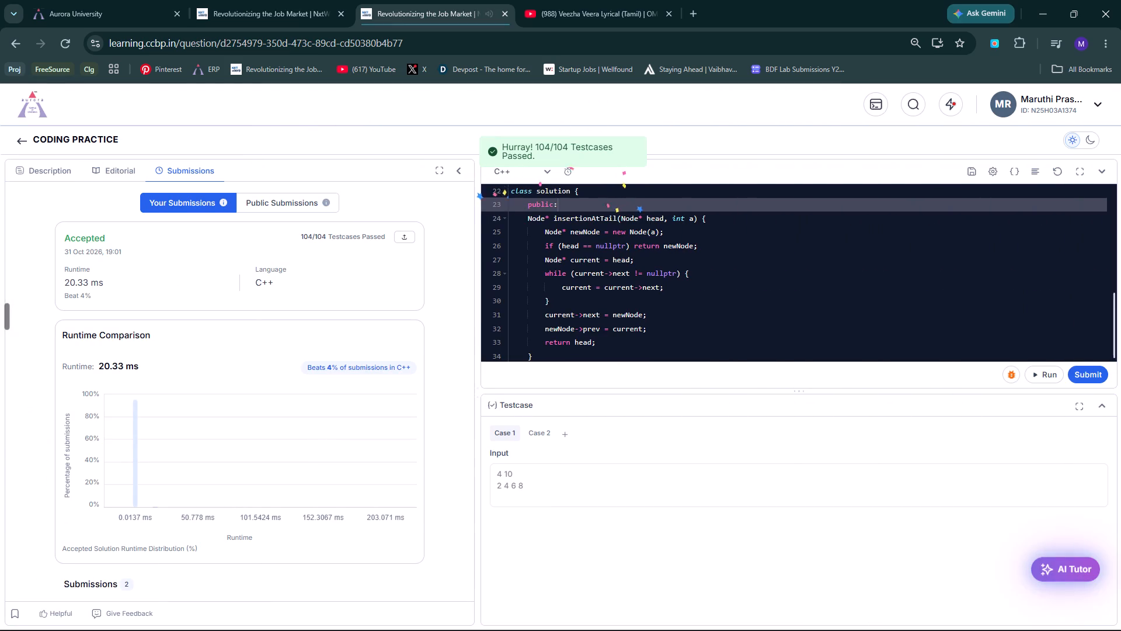
Run the insertionAtTail code against the sample test cases.
left_click(1034, 375)
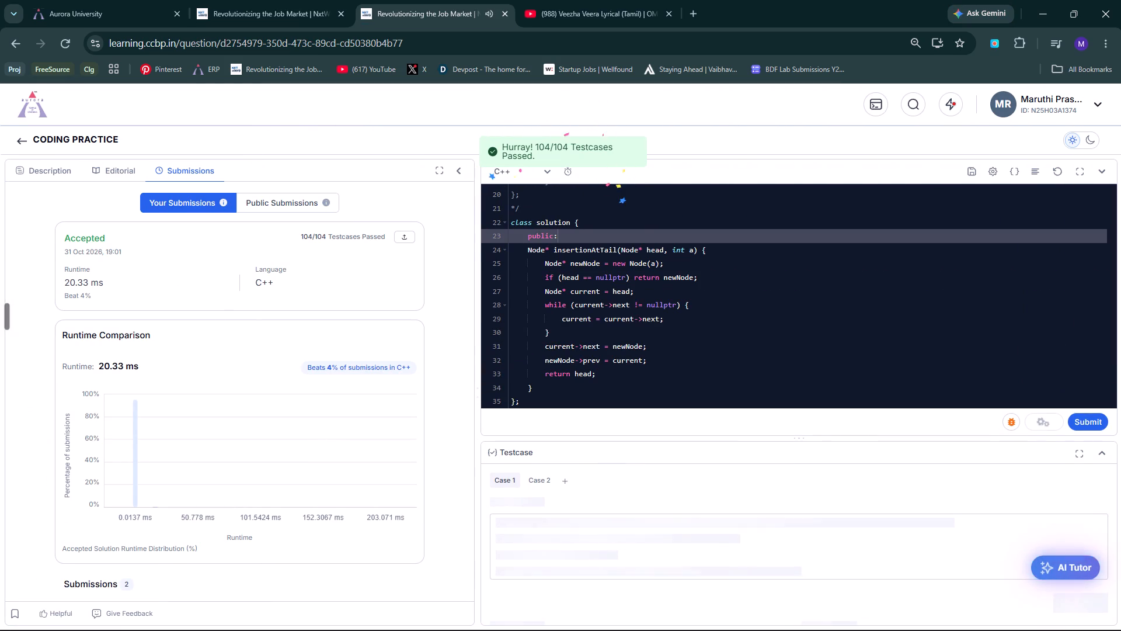
Capture a full-screen screenshot showing the Insertion At Tail problem description, the solution code and the test output.
left_click(36, 171)
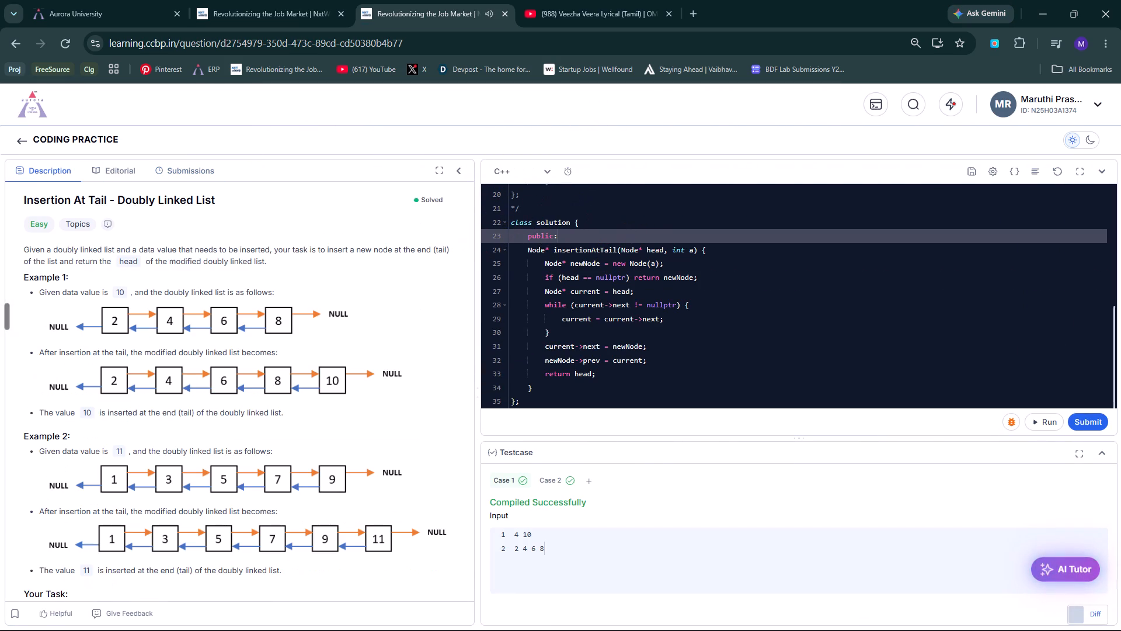
scroll(676, 332, "down", 1)
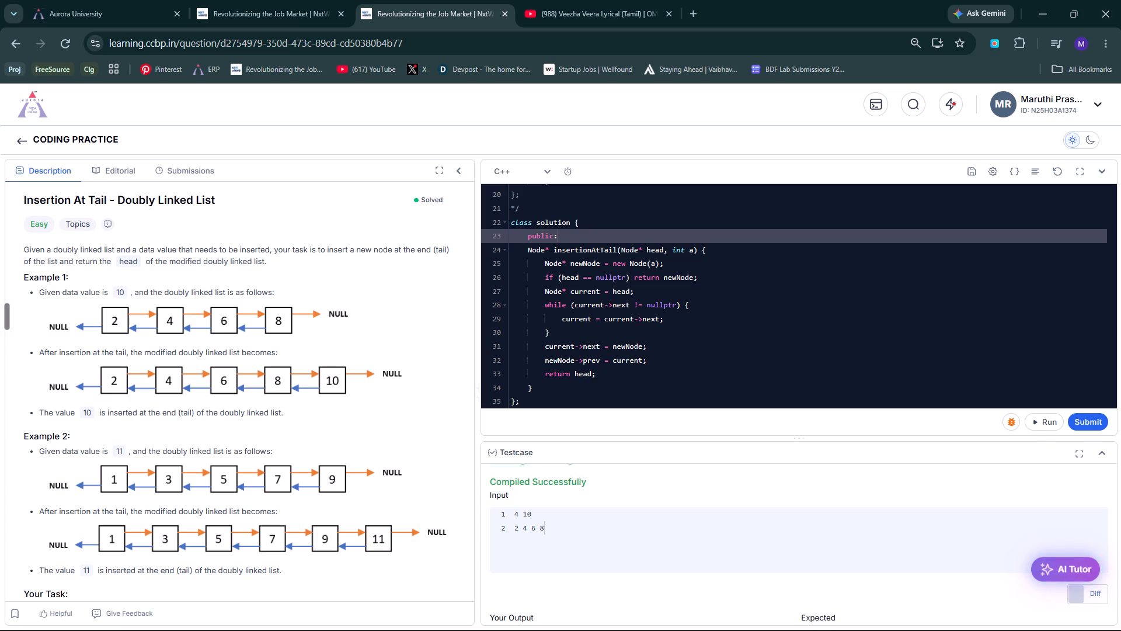
key("F11")
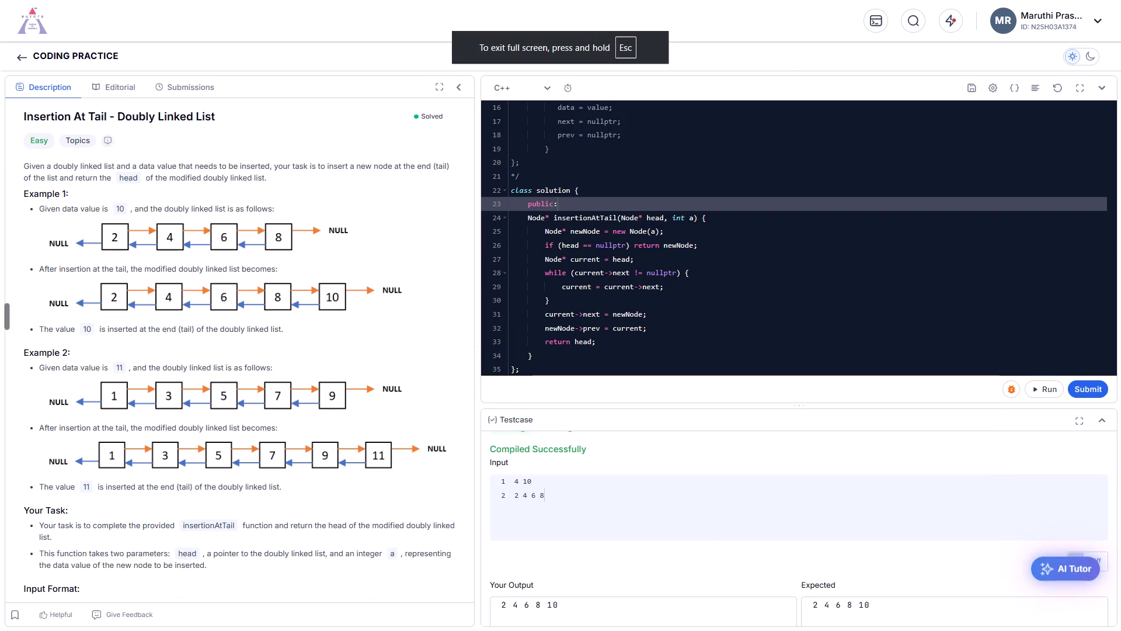
key("super+Print")
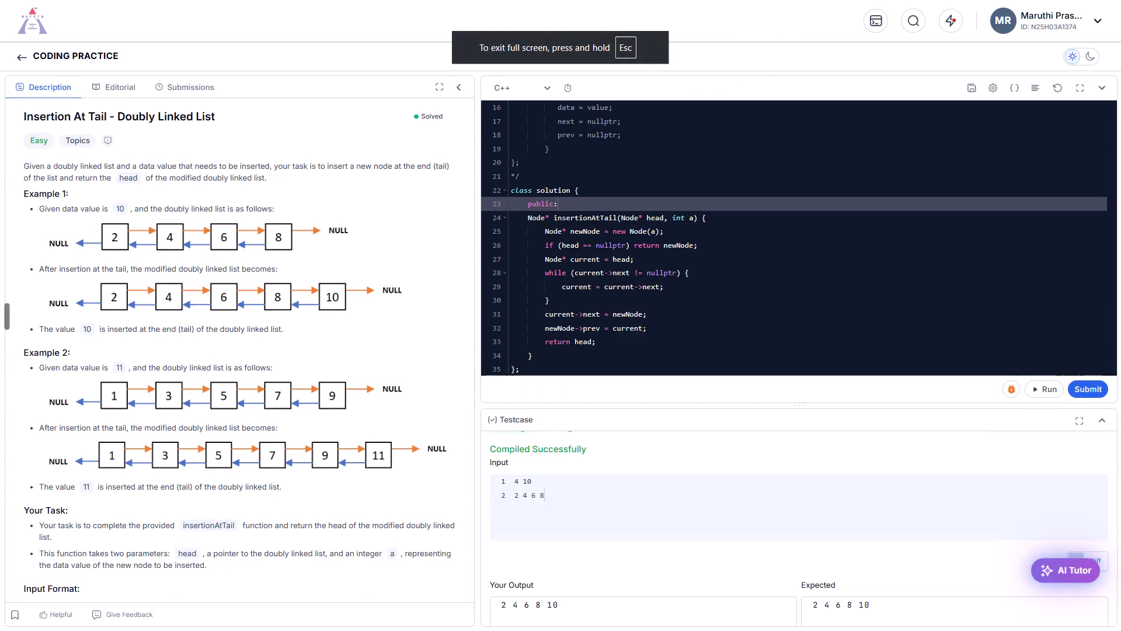
Switch to C++_Lab_report_2 in Word and paste the screenshot below the item 12 "Insert at the Tail – Doubly Linked List" heading.
key("alt+Tab")
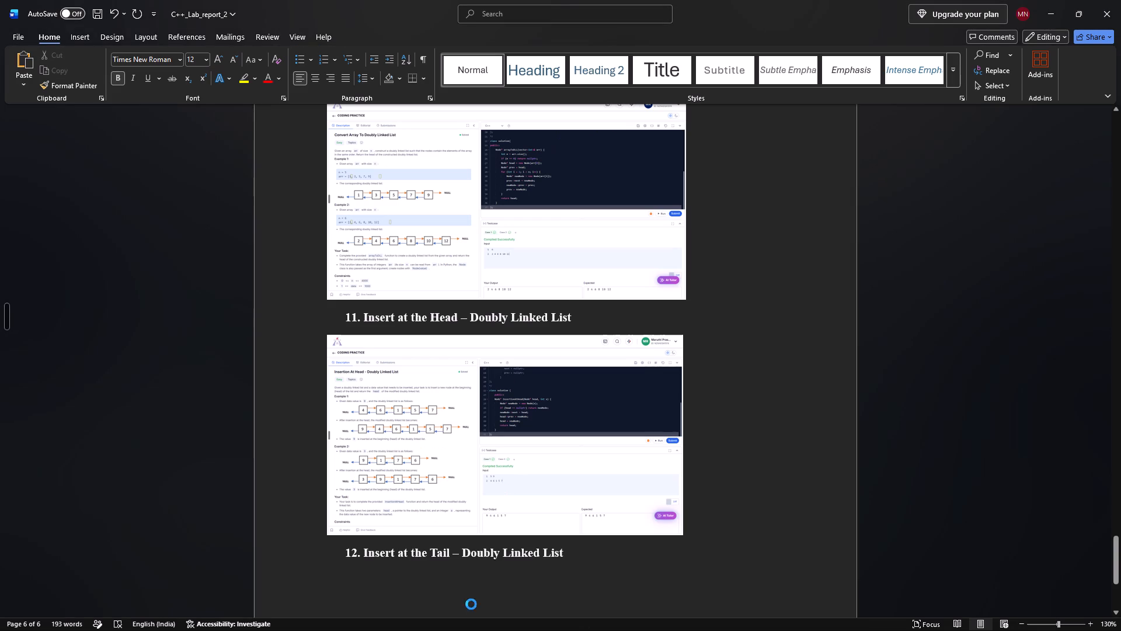
key("ctrl+v")
scroll(442, 450, "right", 1)
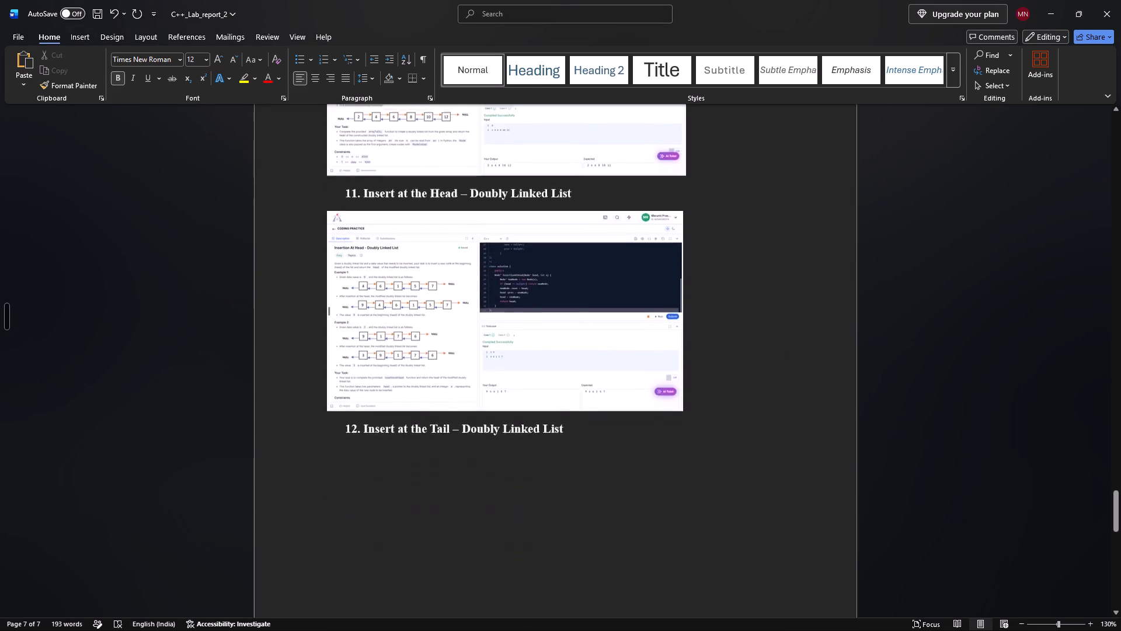
Resize the pasted Insertion At Tail screenshot under heading 12 to match the width of the item 11 screenshot.
scroll(442, 450, "right", 1)
left_click(436, 450)
scroll(436, 450, "down", 1)
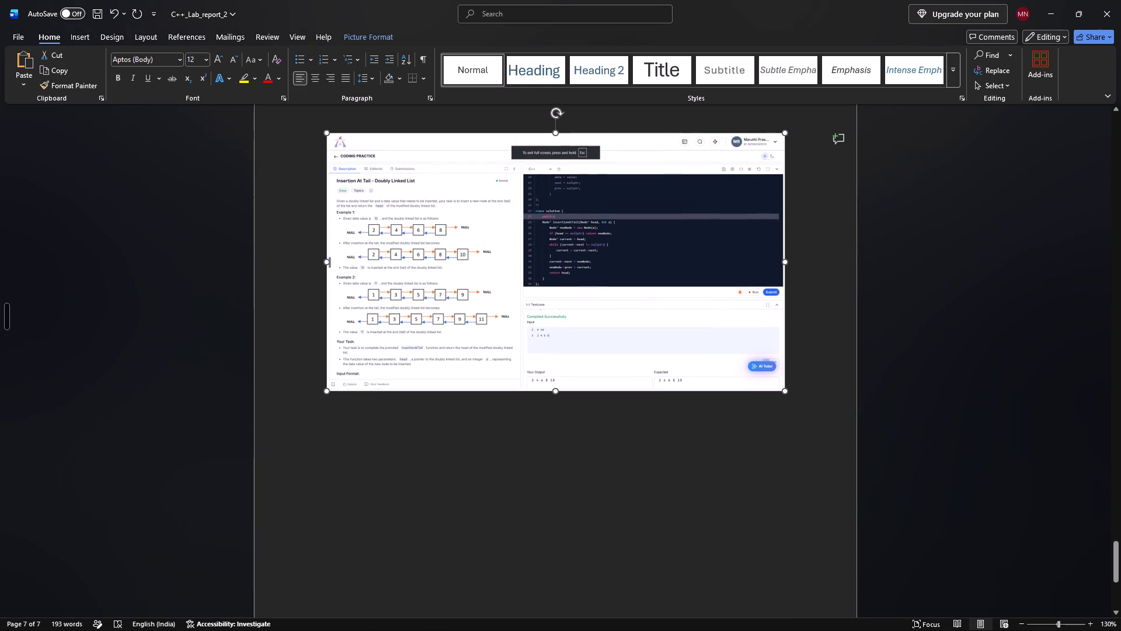
left_click_drag(326, 391, 509, 276)
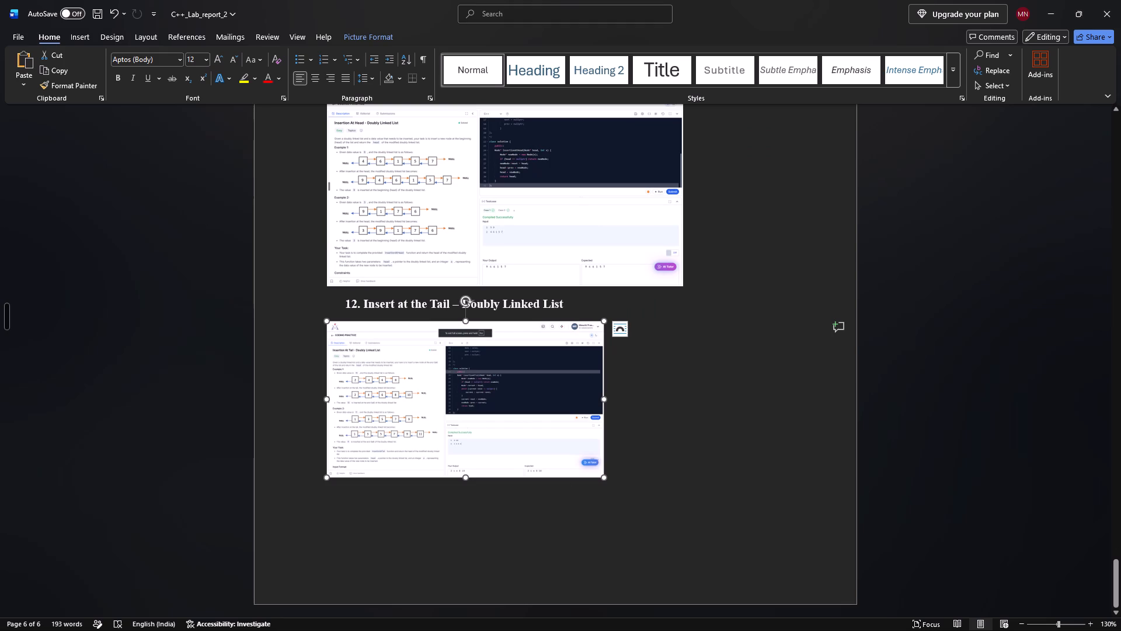
left_click_drag(603, 481, 683, 504)
left_click(711, 514)
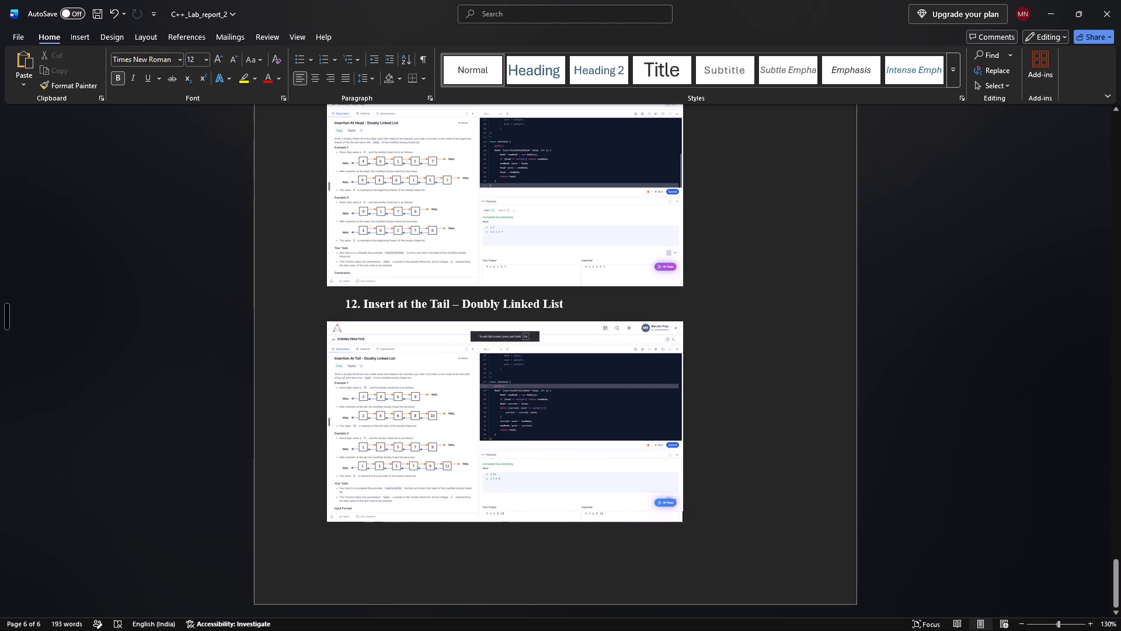
Start a new line below the item 12 screenshot with the digit 1 as the beginning of the heading number.
key("Return")
type("15.")
key("BackSpace")
key("BackSpace")
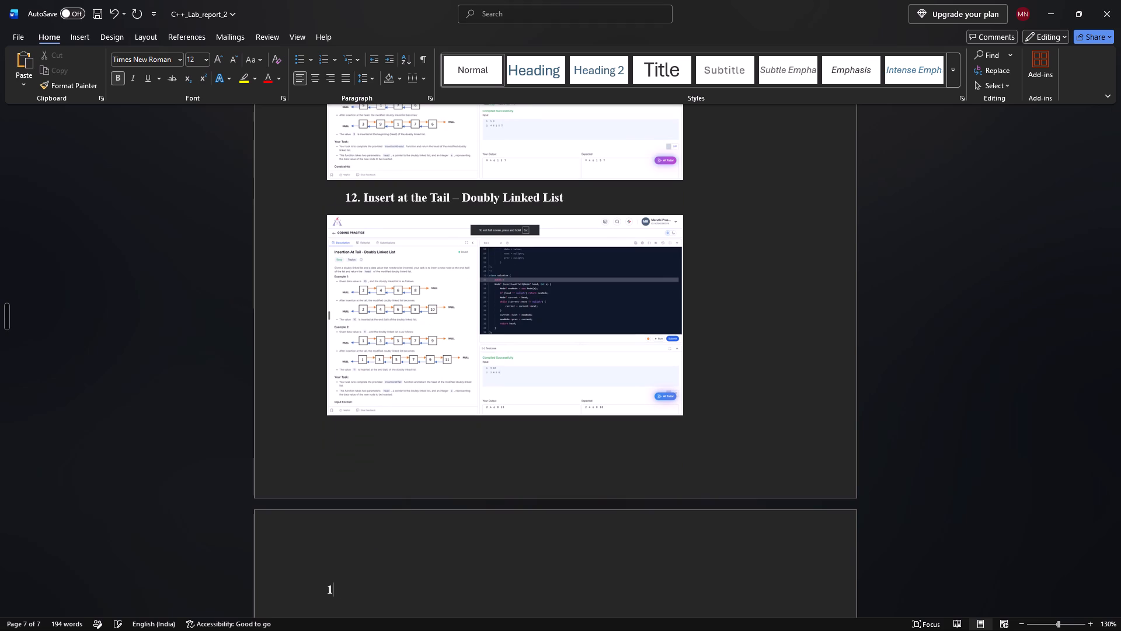
Switch to Chrome, return to the Coding Practice list and open Insert Before Kth Node - Doubly Linked List.
key("alt+Tab")
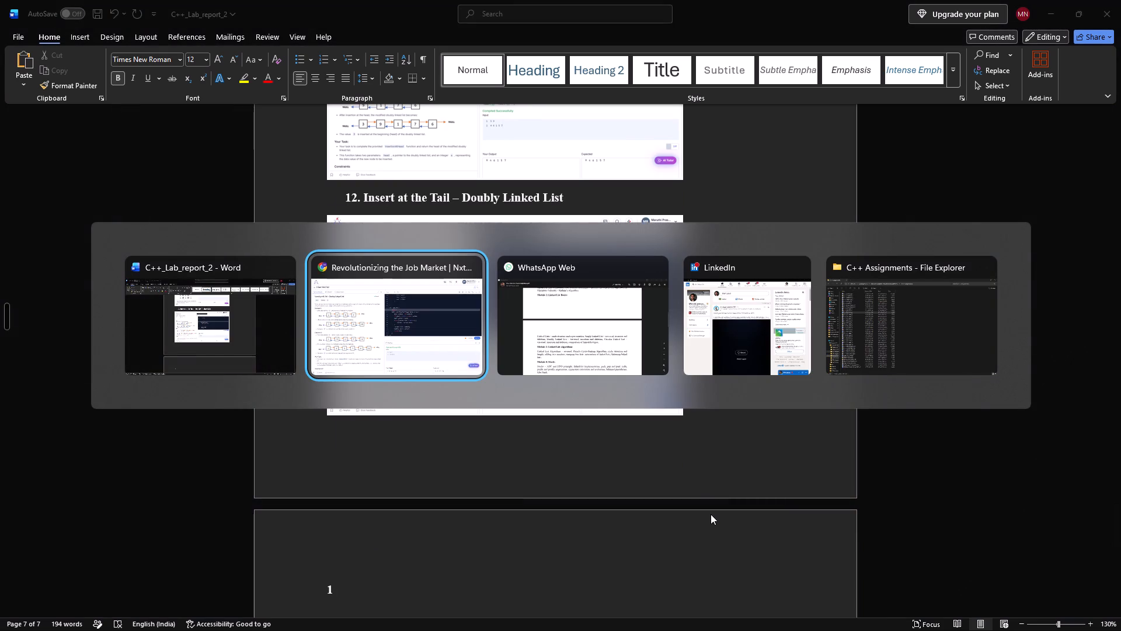
scroll(344, 316, "right", 12)
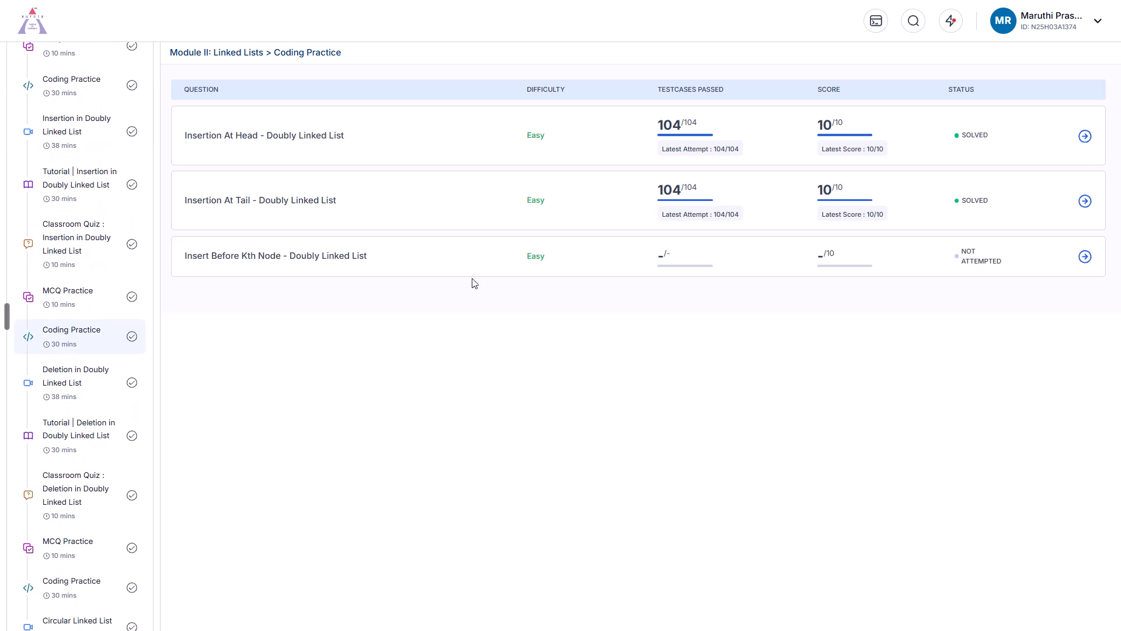
left_click(433, 259)
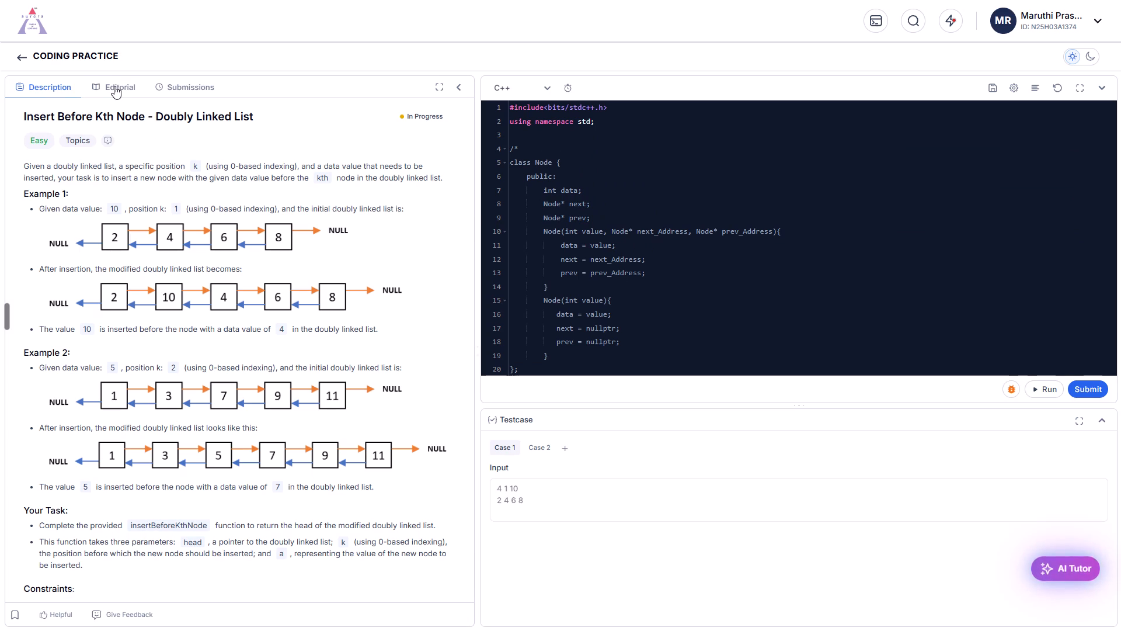
Collapse and copy the whole solution class from the C++ Code Implementation in the problem's Editorial.
left_click(114, 86)
scroll(48, 345, "down", 7)
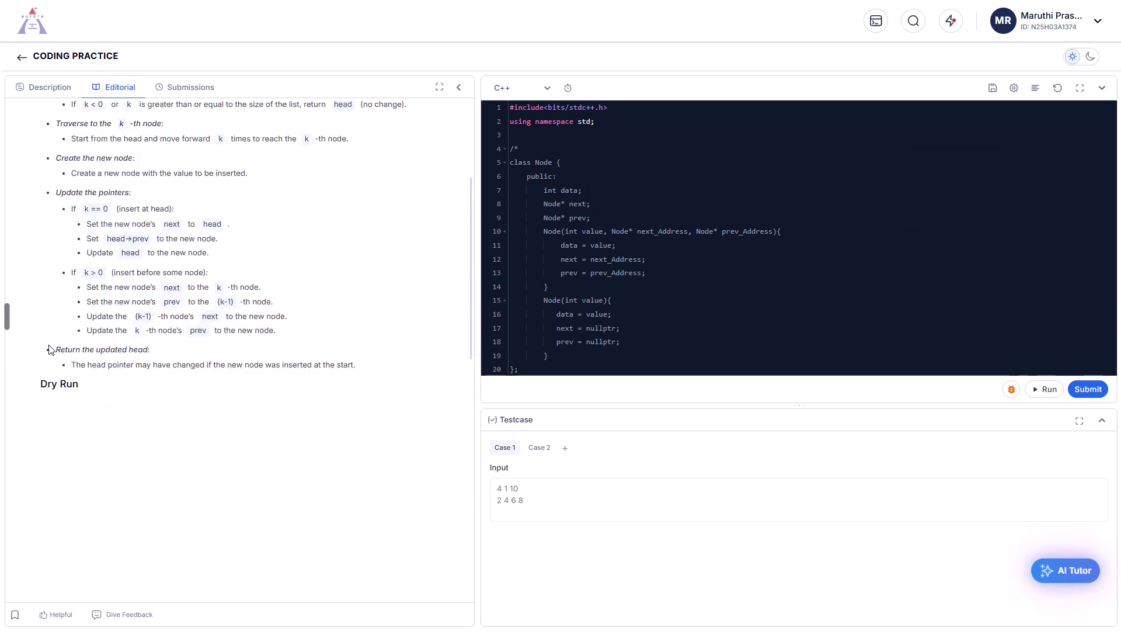
scroll(48, 345, "down", 4)
scroll(113, 377, "down", 13)
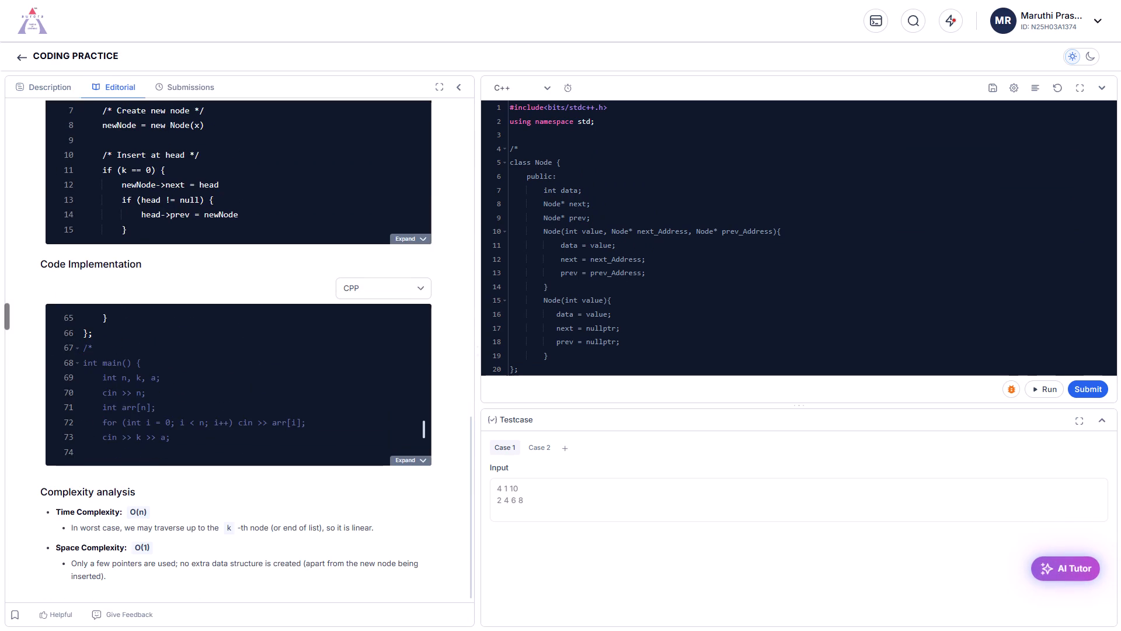
scroll(124, 394, "up", 10)
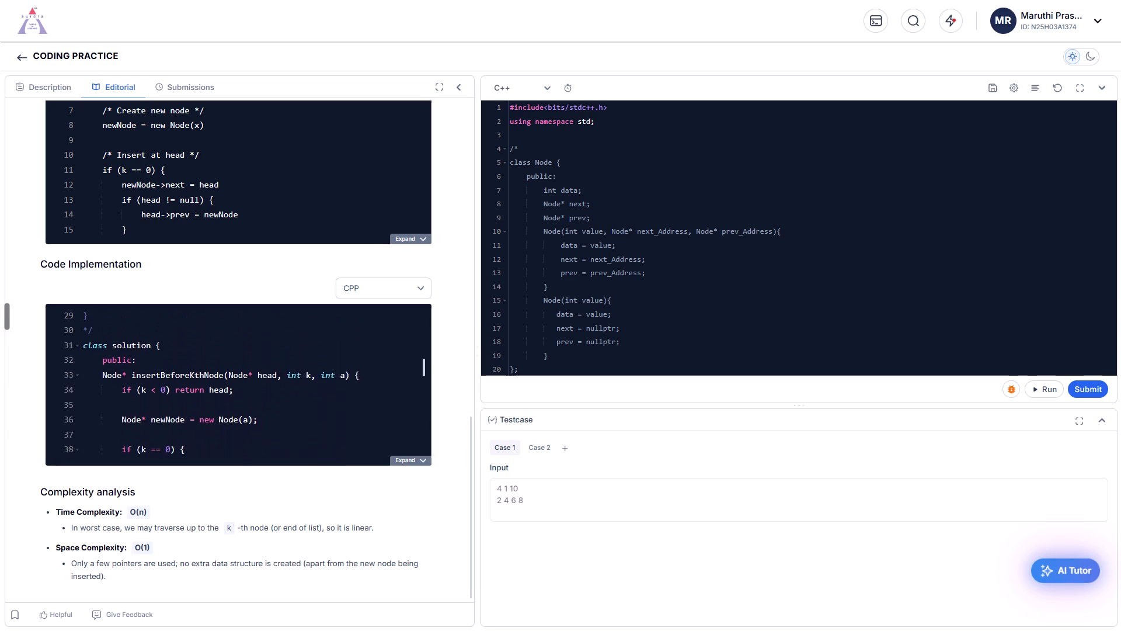
scroll(124, 394, "up", 3)
left_click(77, 363)
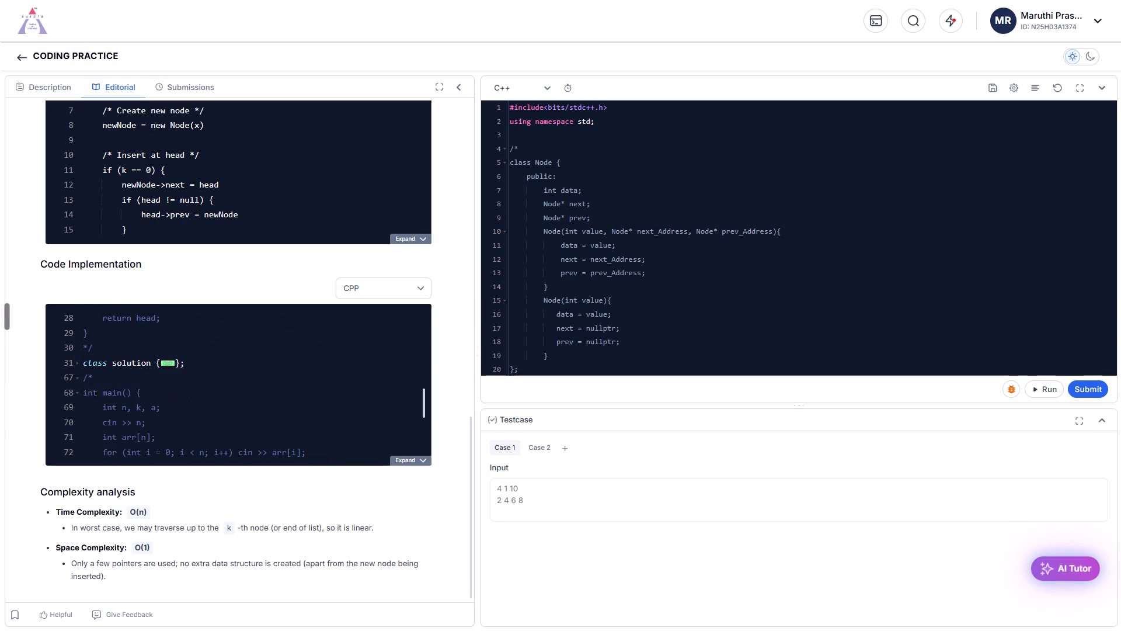
left_click_drag(81, 362, 219, 365)
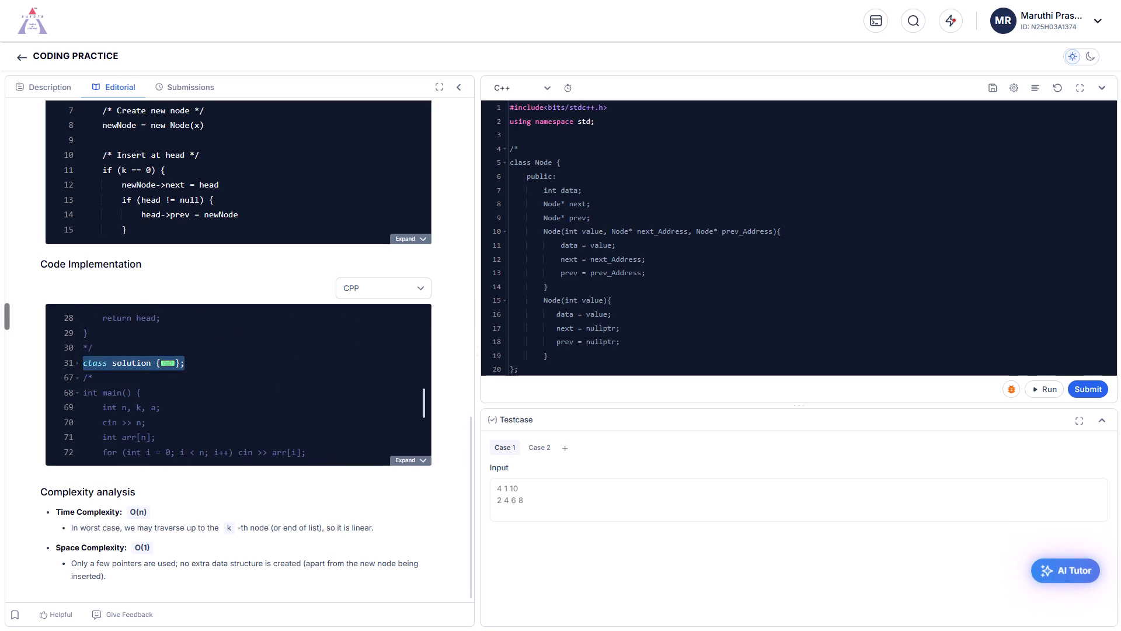
left_click_drag(219, 365, 219, 364)
key("ctrl+c")
Replace the starter solution class in the code editor with the copied insertBeforeKthNode code.
scroll(631, 295, "down", 18)
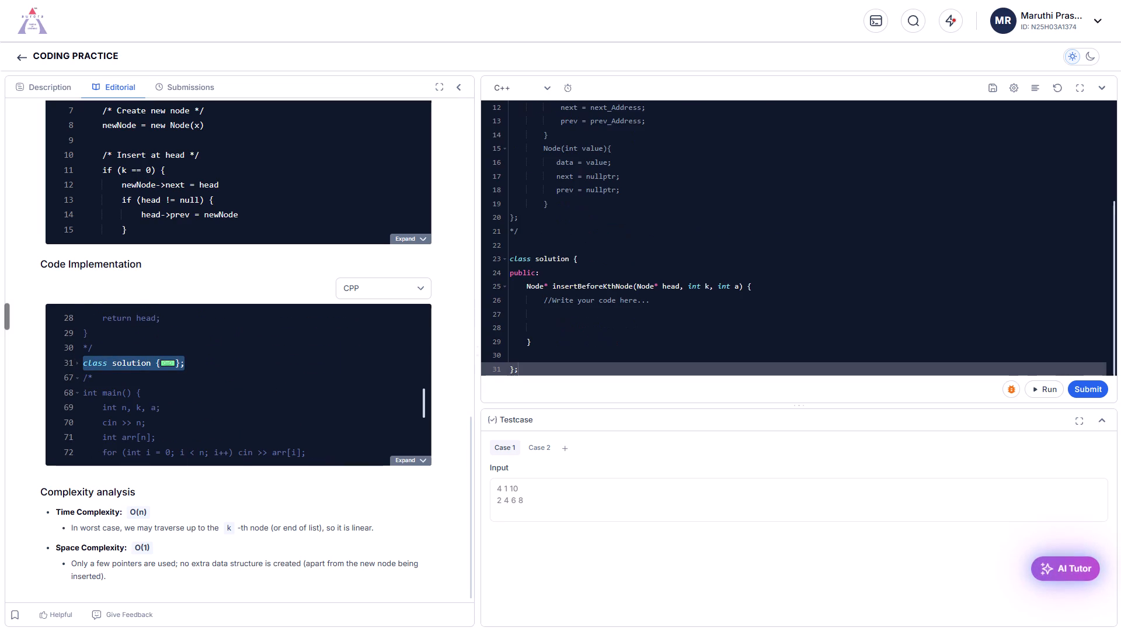
left_click_drag(510, 246, 538, 368)
key("ctrl+v")
Remove the blank lines before the final return head statement and before the Node* prevNode declaration.
key("Up")
key("Up")
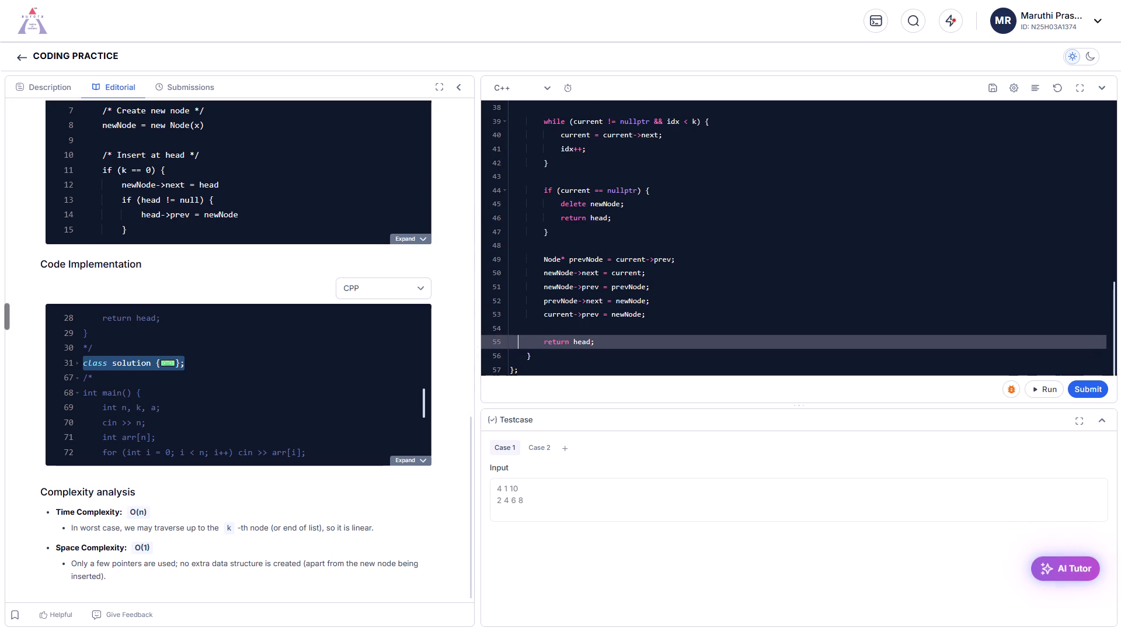
key("Up")
key("Up")
key("Down")
key("BackSpace")
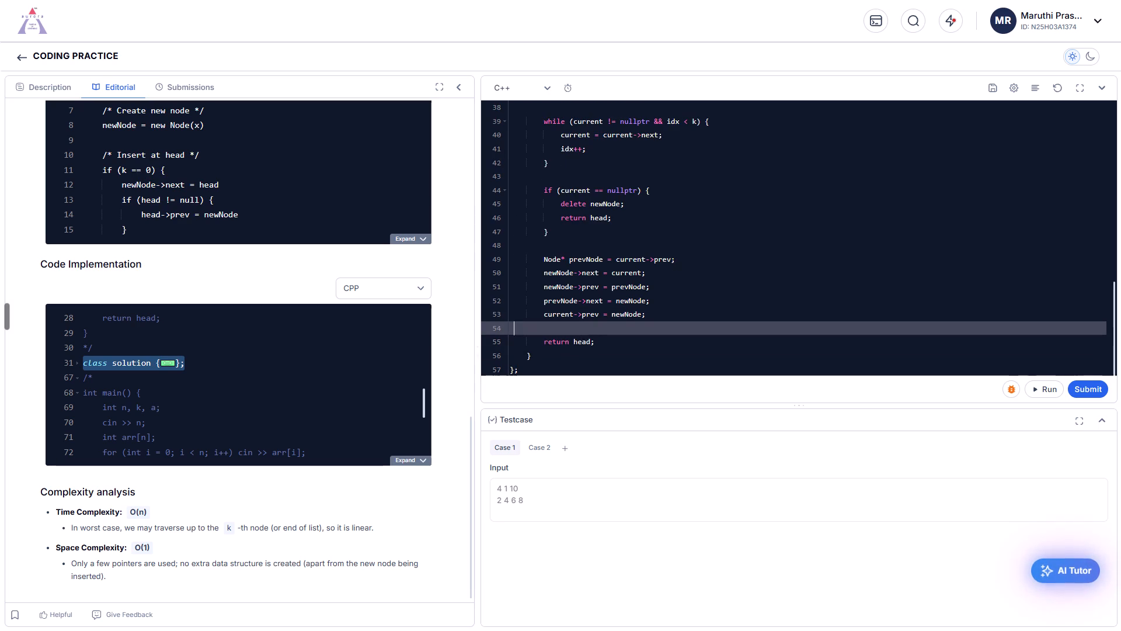
key("BackSpace")
key("BackSpace")
key("Up")
key("Up")
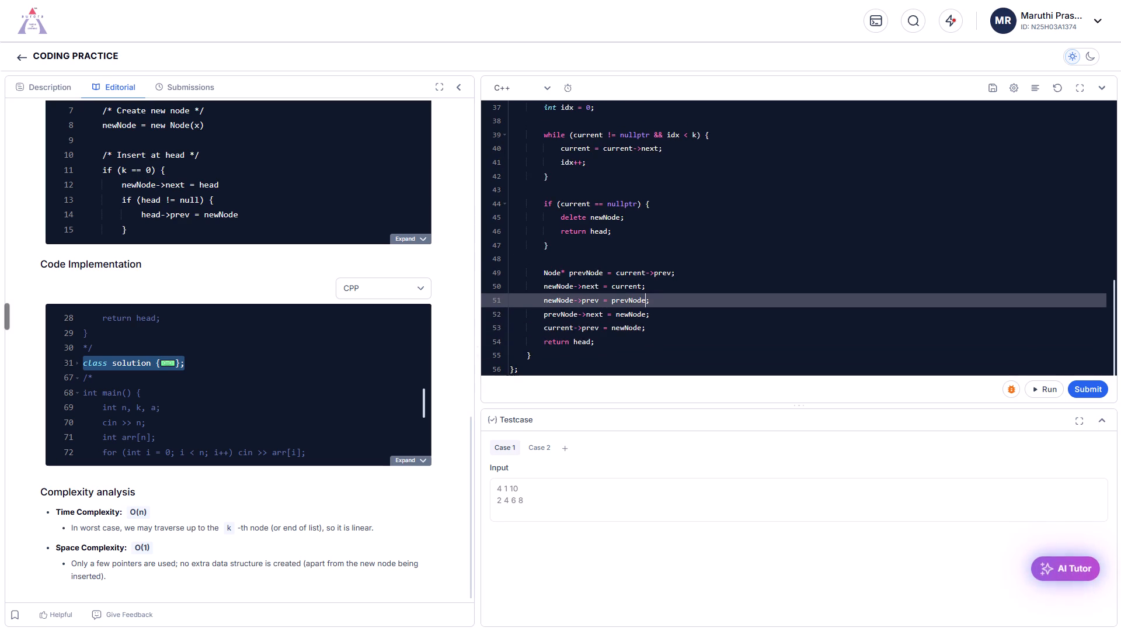
key("Up")
key("Up")
key("Up")
key("BackSpace")
key("BackSpace")
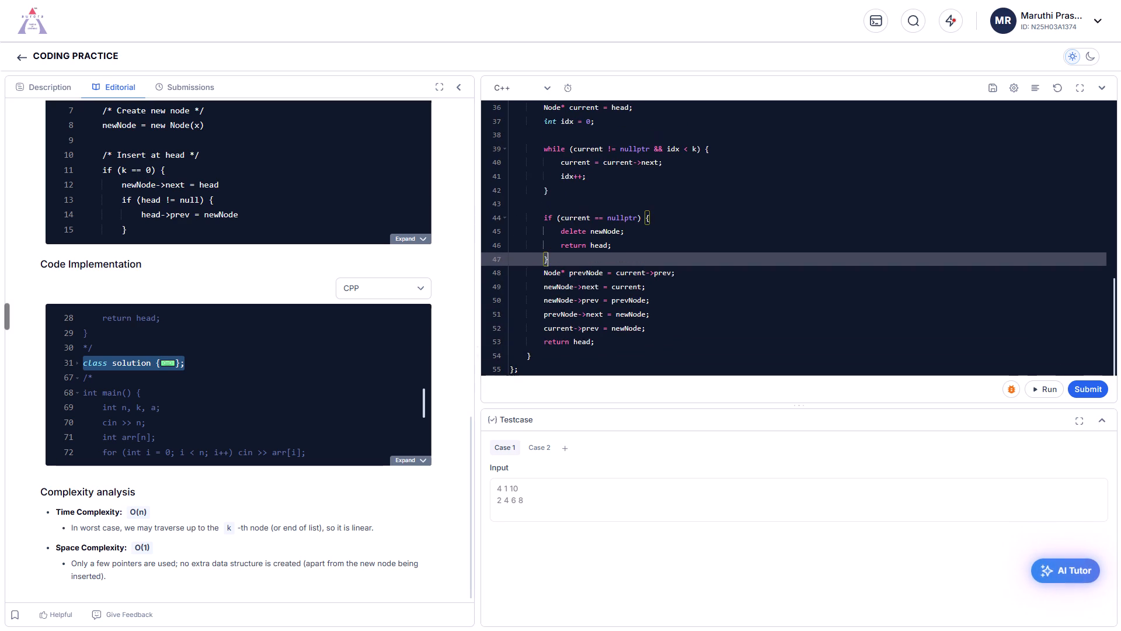
Remove the blank lines before the if (current == nullptr) check, the while loop and the Node* current declaration.
key("Up")
key("Up")
key("Up")
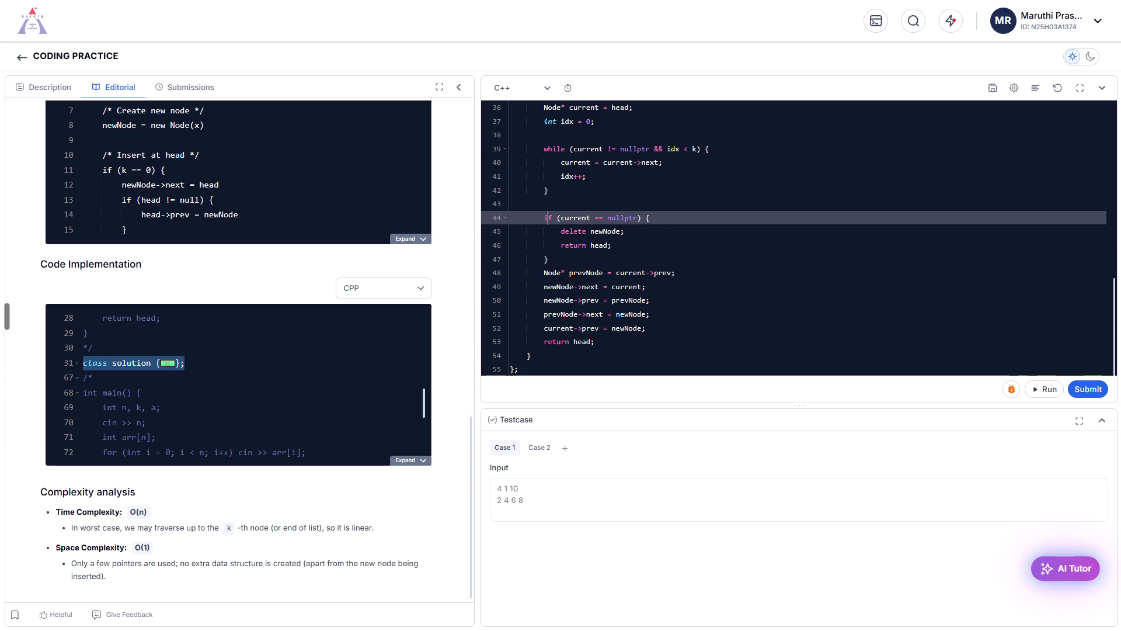
key("Up")
key("BackSpace")
key("BackSpace")
key("Up")
key("Up")
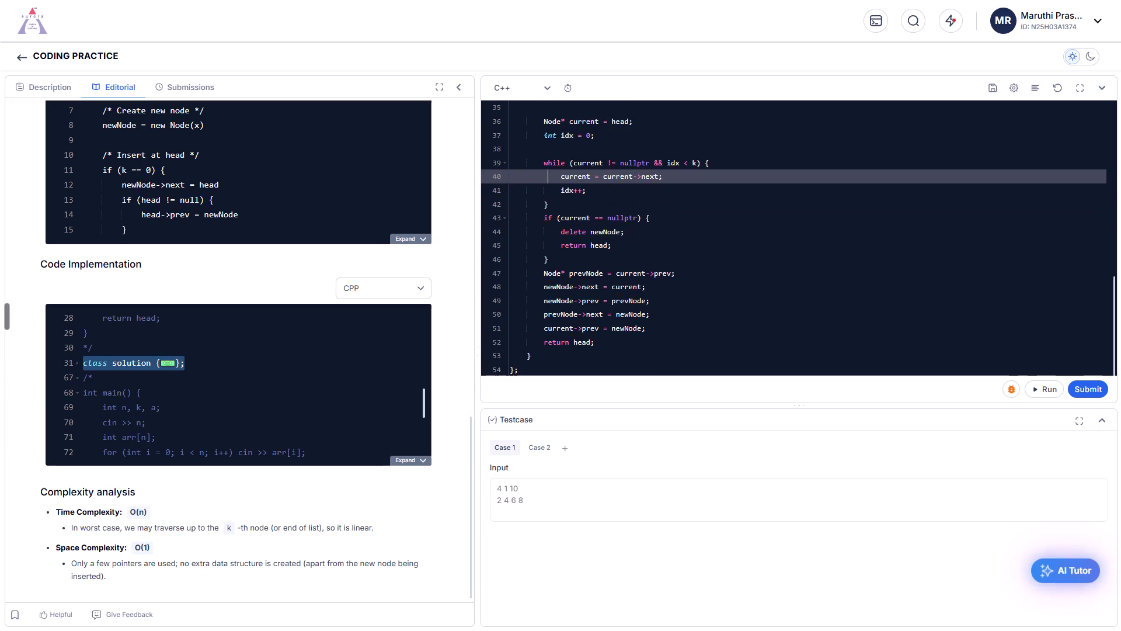
key("Up")
key("Up")
key("BackSpace")
key("BackSpace")
key("Up")
key("Up")
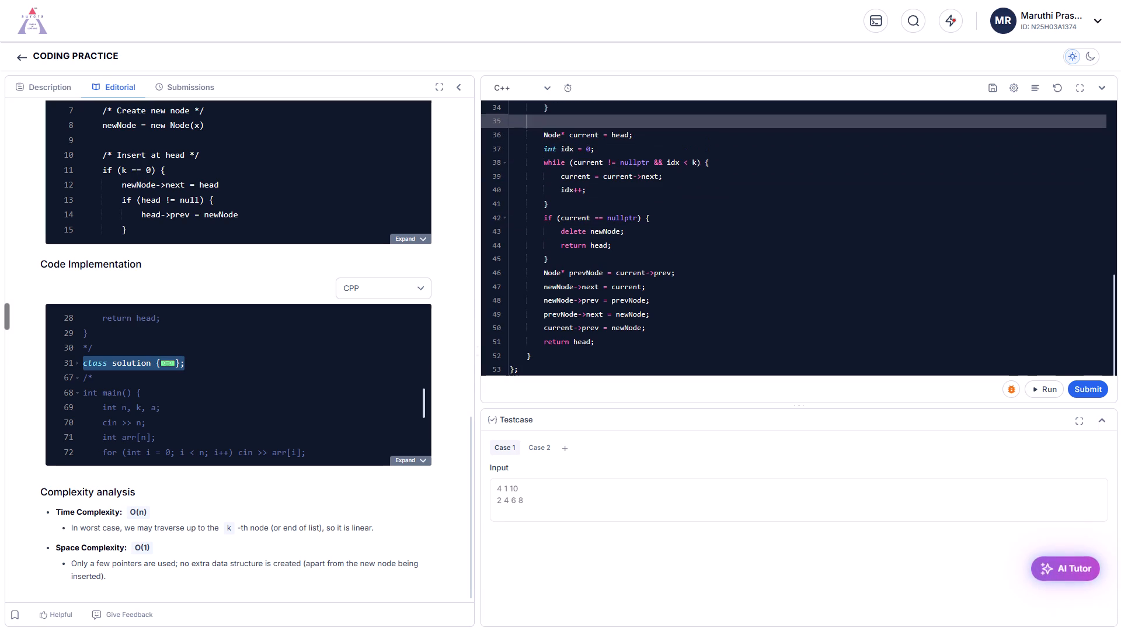
key("BackSpace")
key("BackSpace")
Remove the blank lines before the if (k == 0) block and before the Node* newNode declaration.
scroll(558, 353, "up", 2)
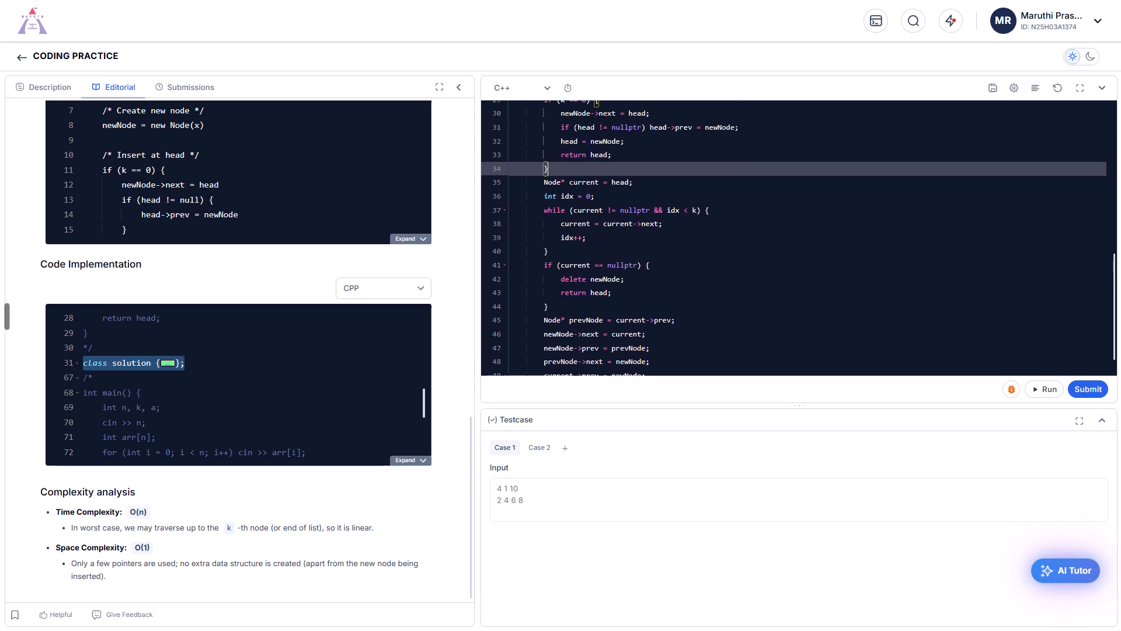
scroll(558, 353, "up", 2)
key("Up")
key("Up")
key("Up")
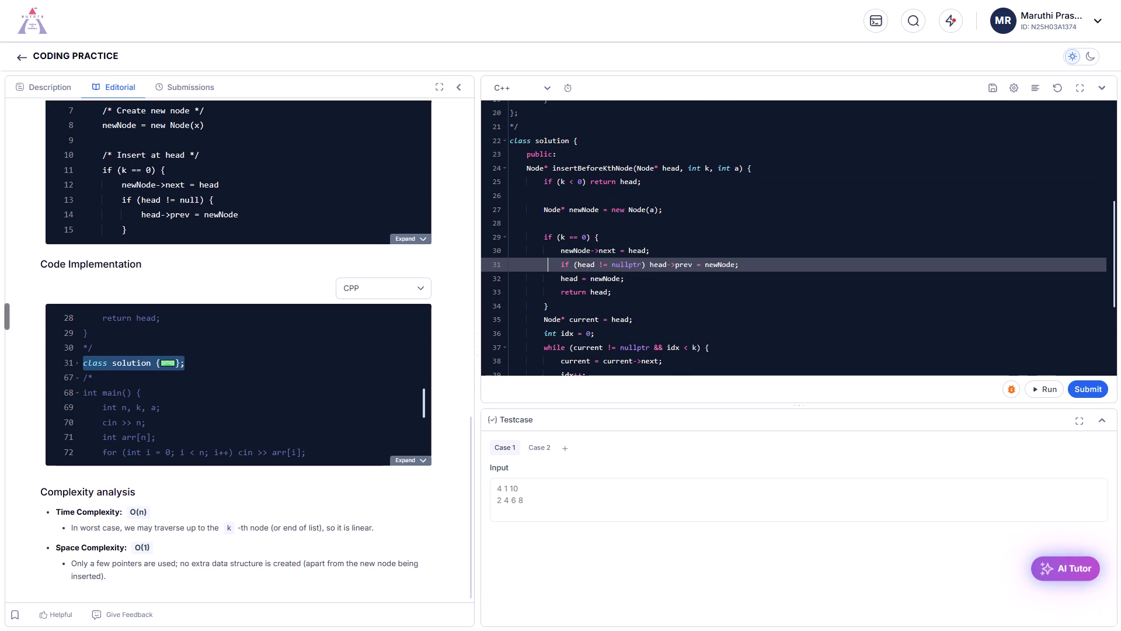
key("Up")
key("Up")
key("Up")
key("BackSpace")
key("BackSpace")
key("Up")
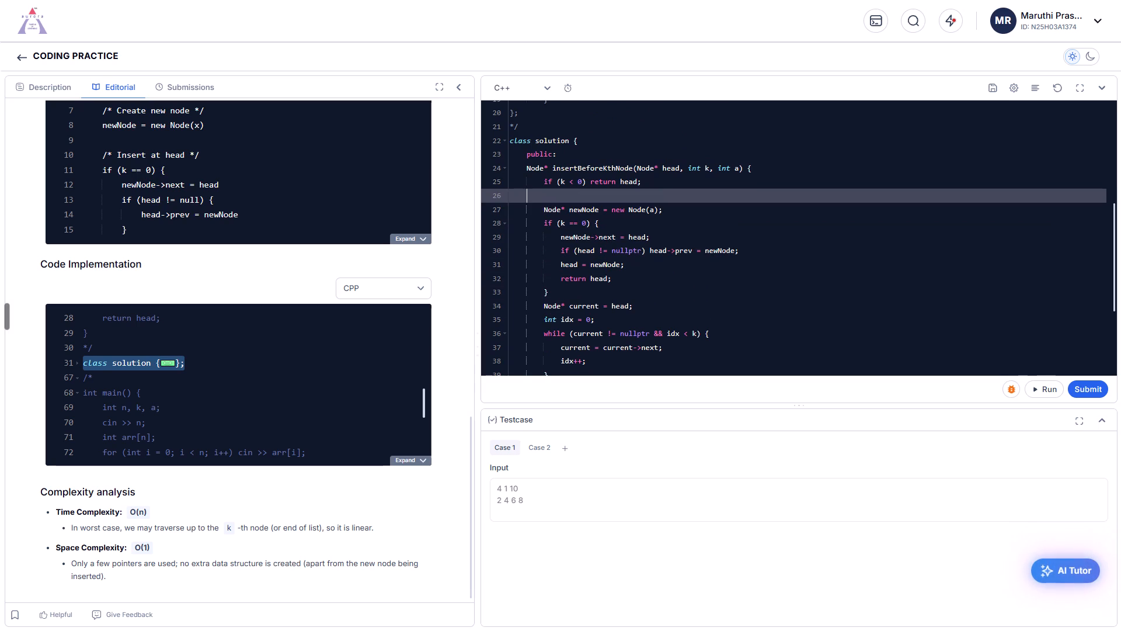
key("BackSpace")
key("BackSpace")
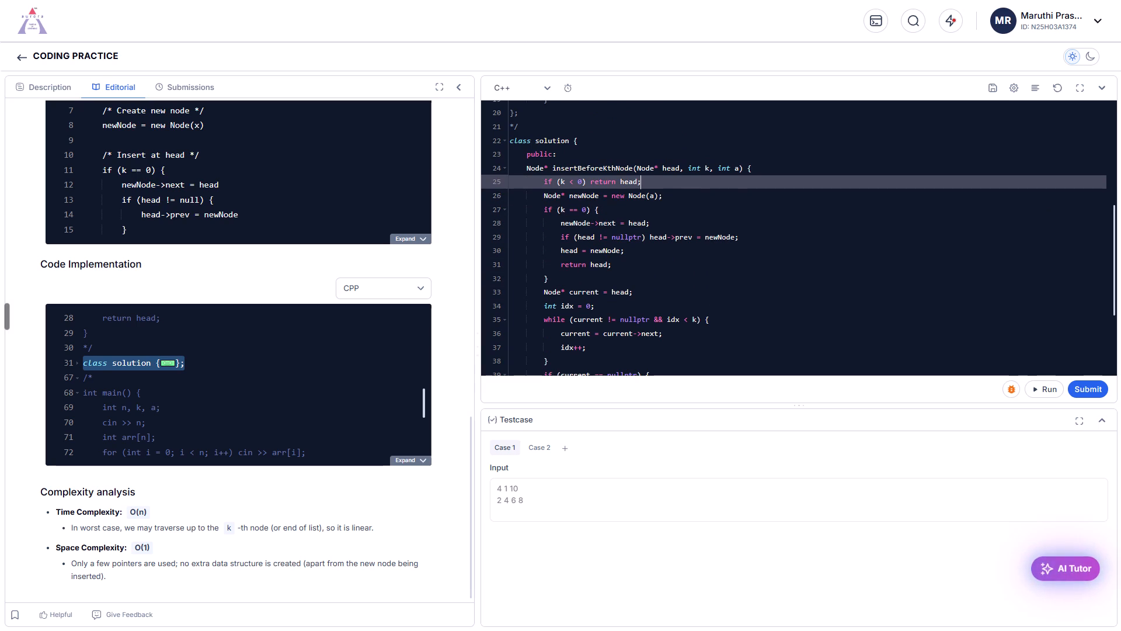
Submit the insertBeforeKthNode solution.
scroll(683, 254, "down", 9)
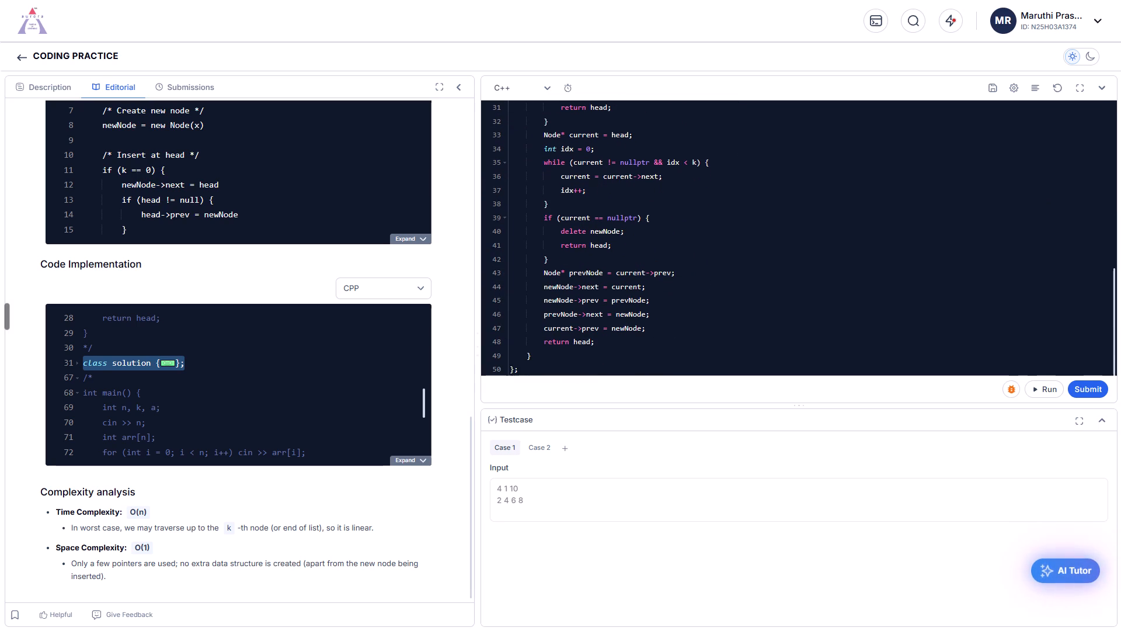
left_click(1085, 392)
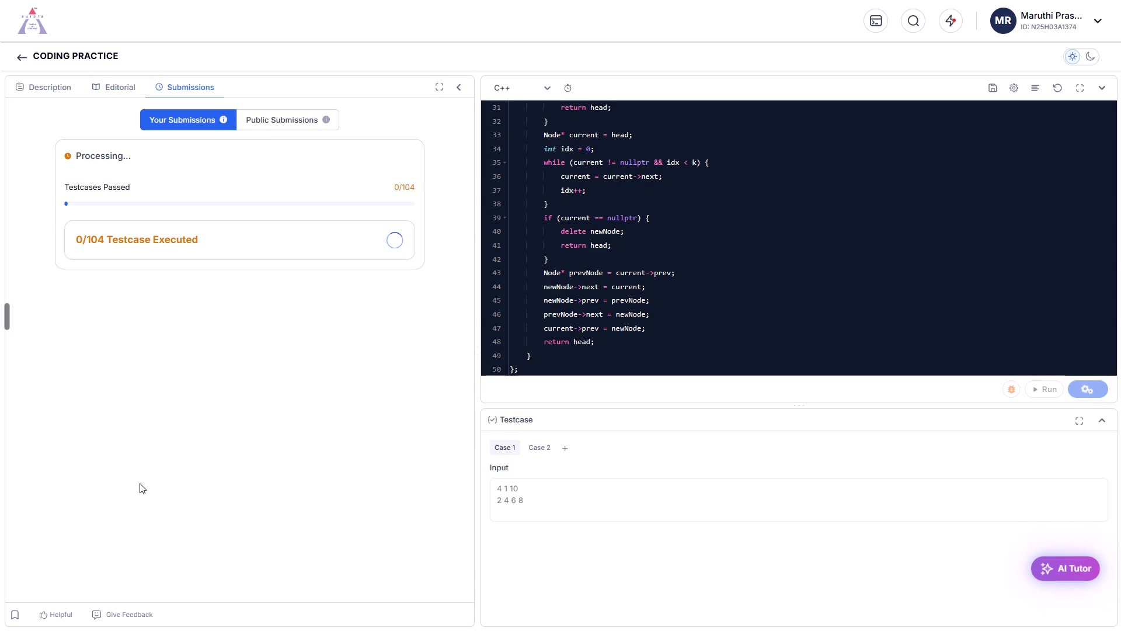
Return to the module list and open Deletion At Head - Doubly Linked List from the next Coding Practice set.
scroll(78, 509, "right", 13)
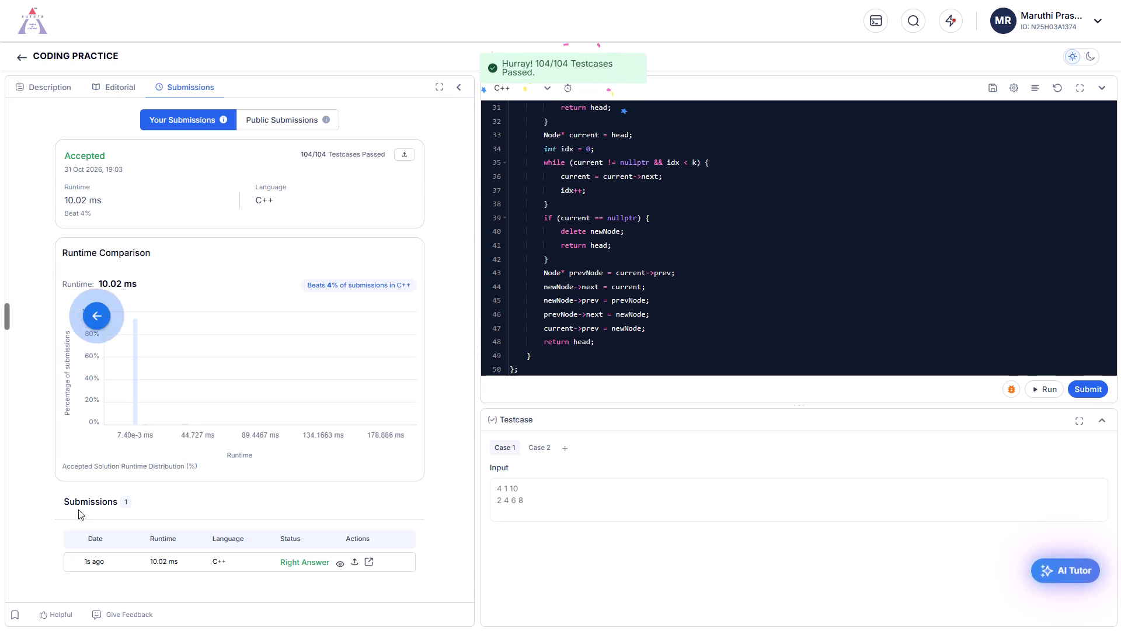
scroll(78, 509, "right", 2)
left_click(626, 327)
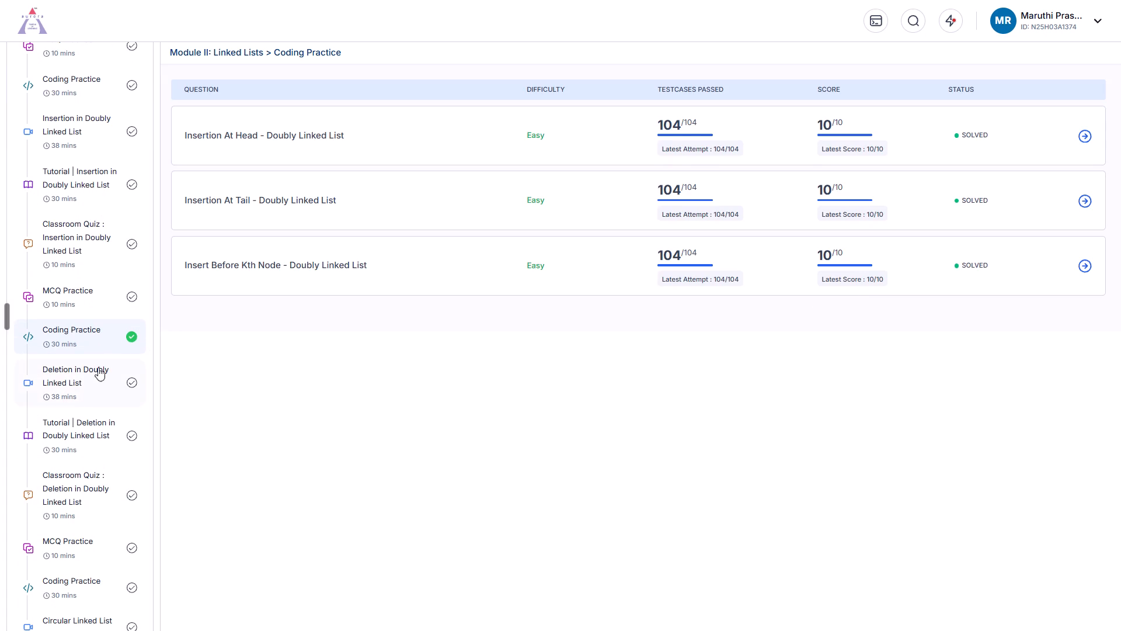
scroll(78, 493, "down", 1)
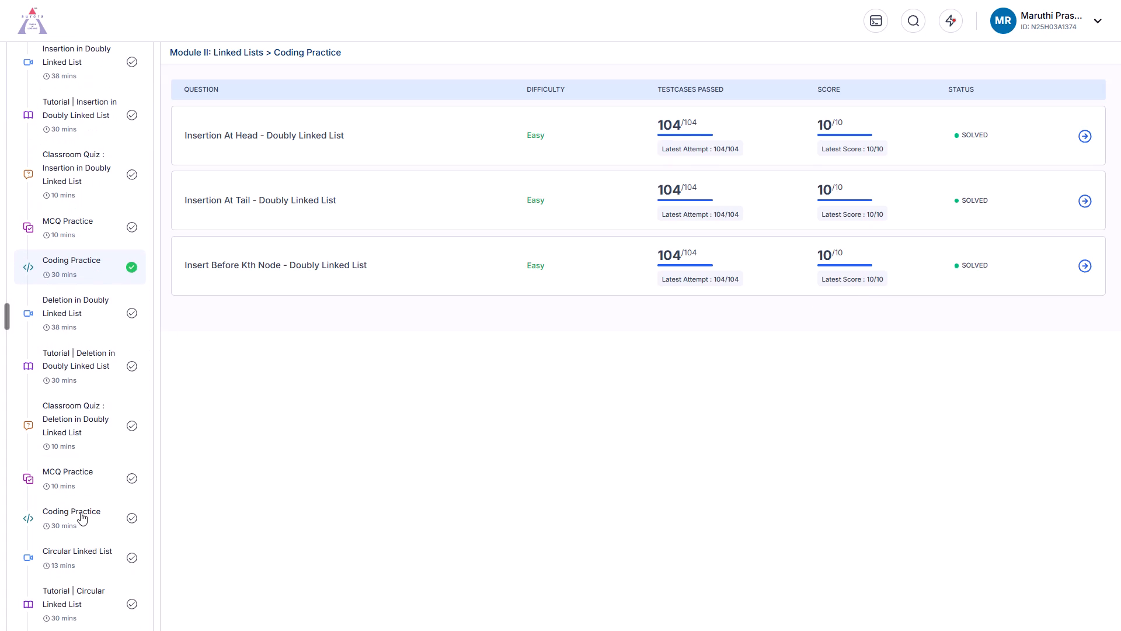
left_click(81, 512)
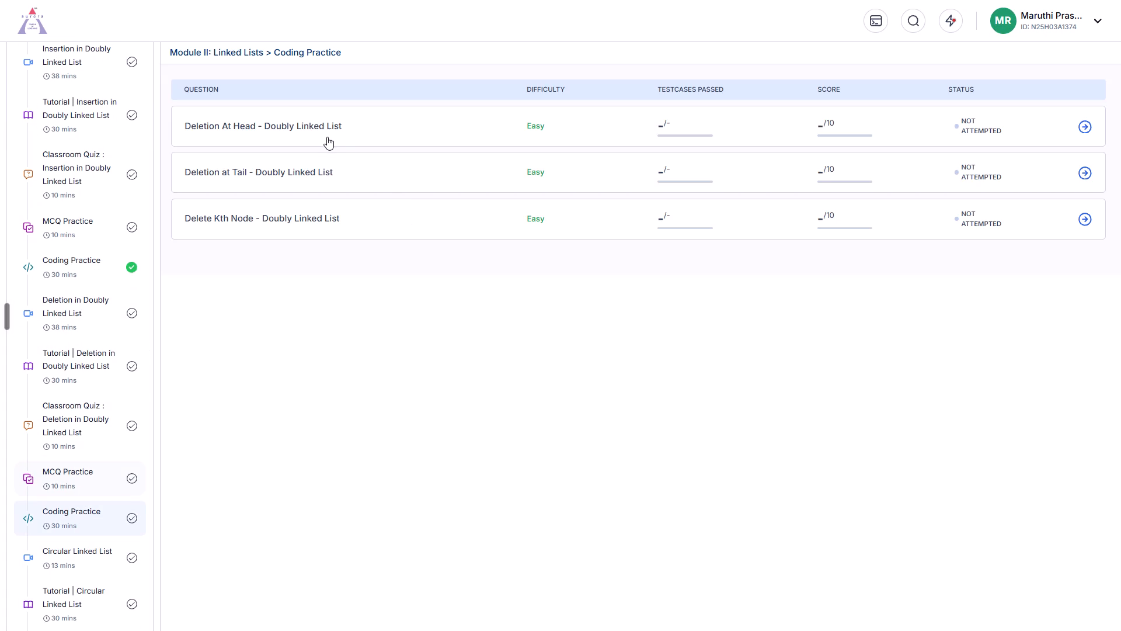
left_click(326, 135)
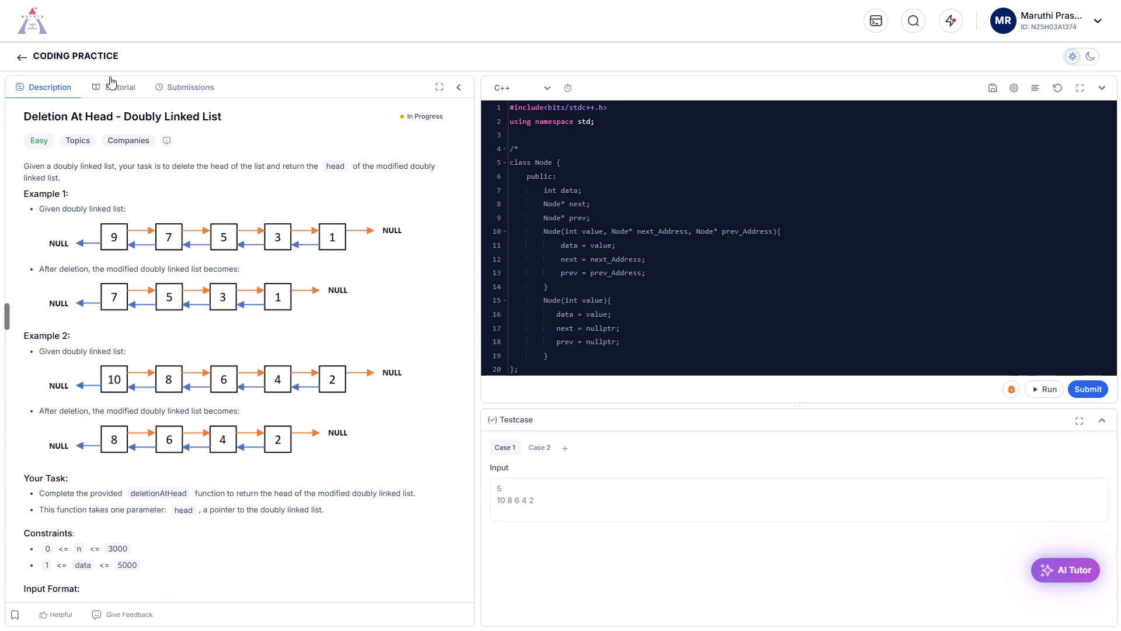
Replace the starter solution class with the complete C++ solution class containing deletionAtHead, copied from the problem's editorial.
left_click(113, 86)
scroll(51, 372, "down", 2)
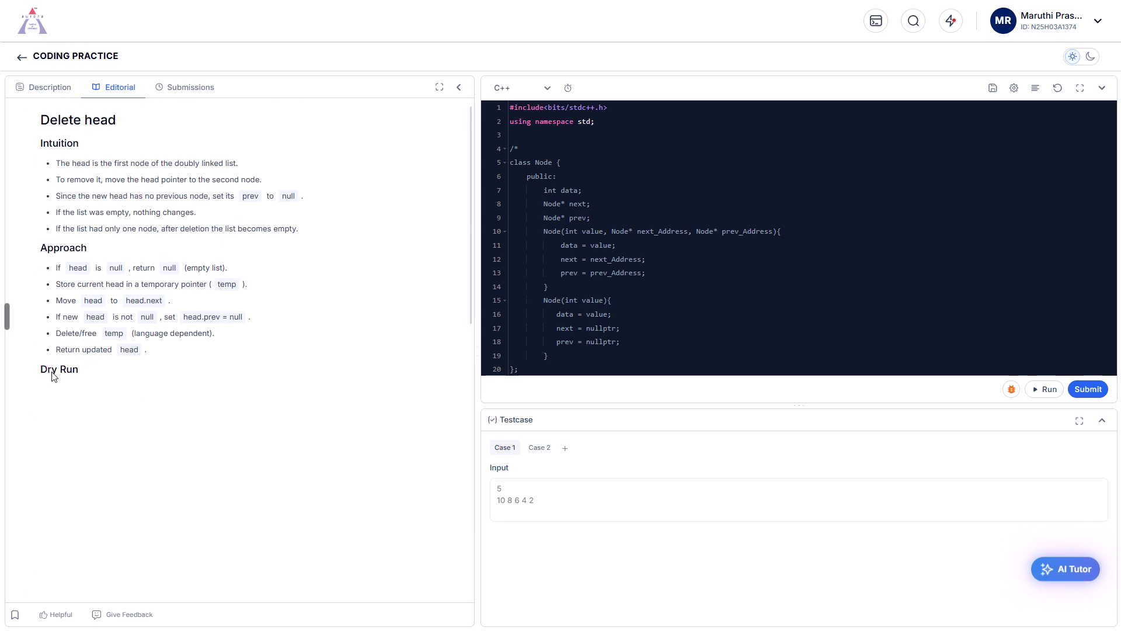
scroll(51, 372, "down", 14)
scroll(99, 405, "down", 6)
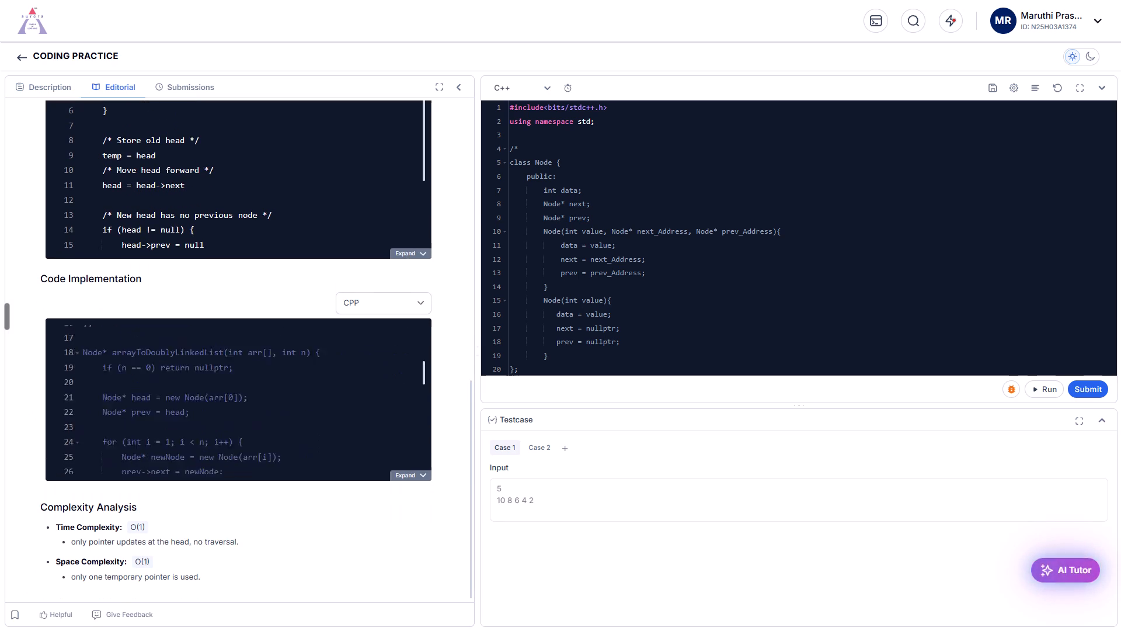
scroll(99, 405, "down", 7)
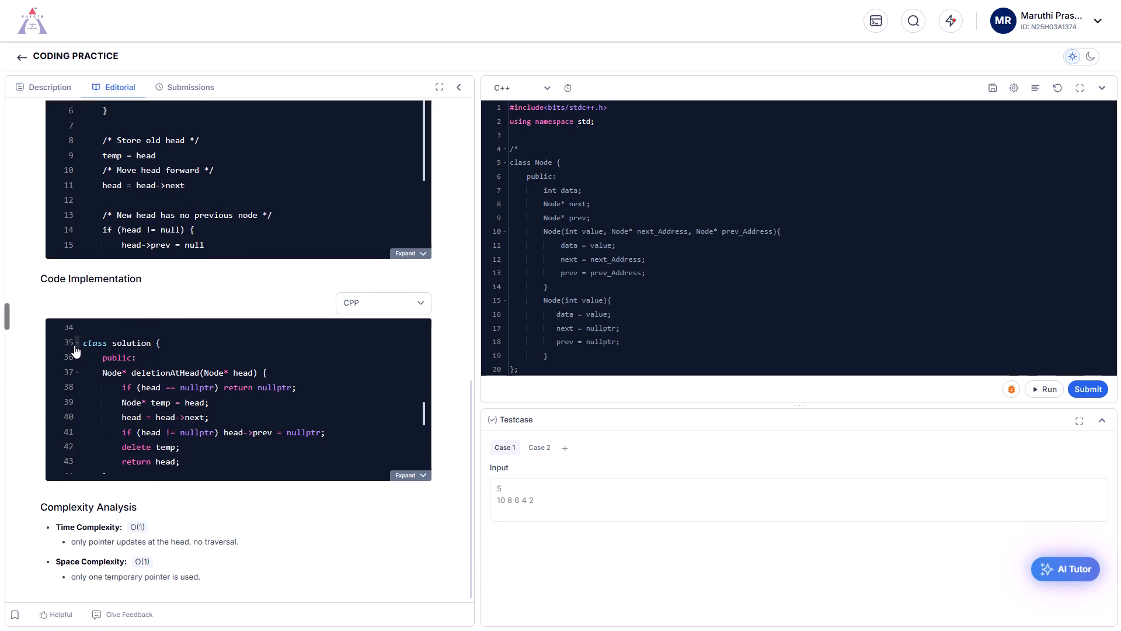
left_click(74, 345)
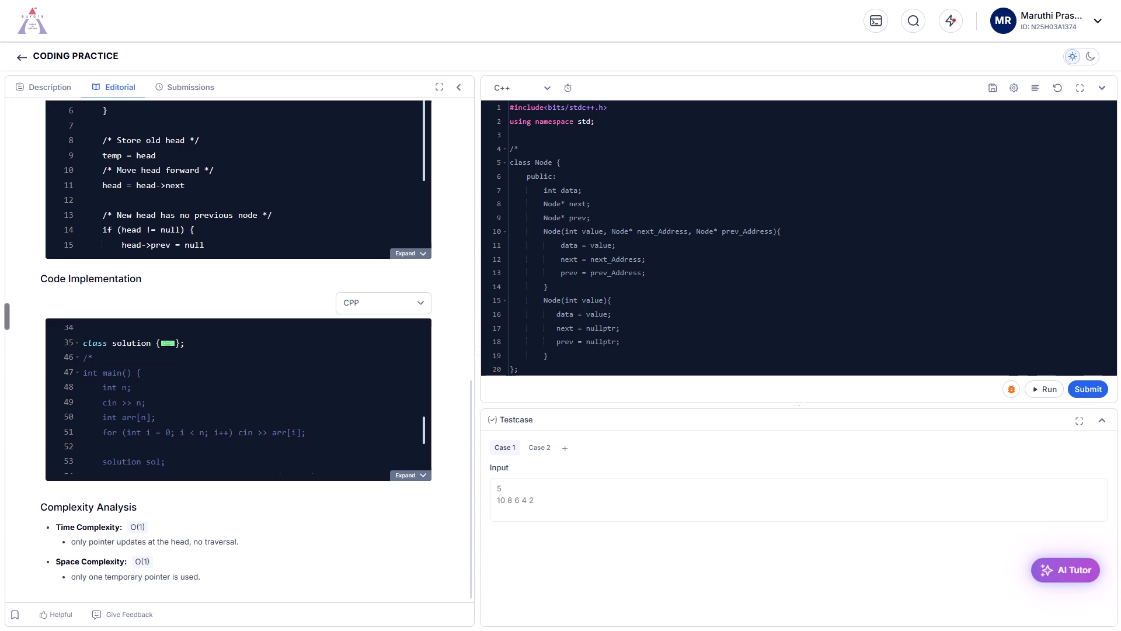
left_click_drag(83, 344, 206, 342)
key("ctrl+c")
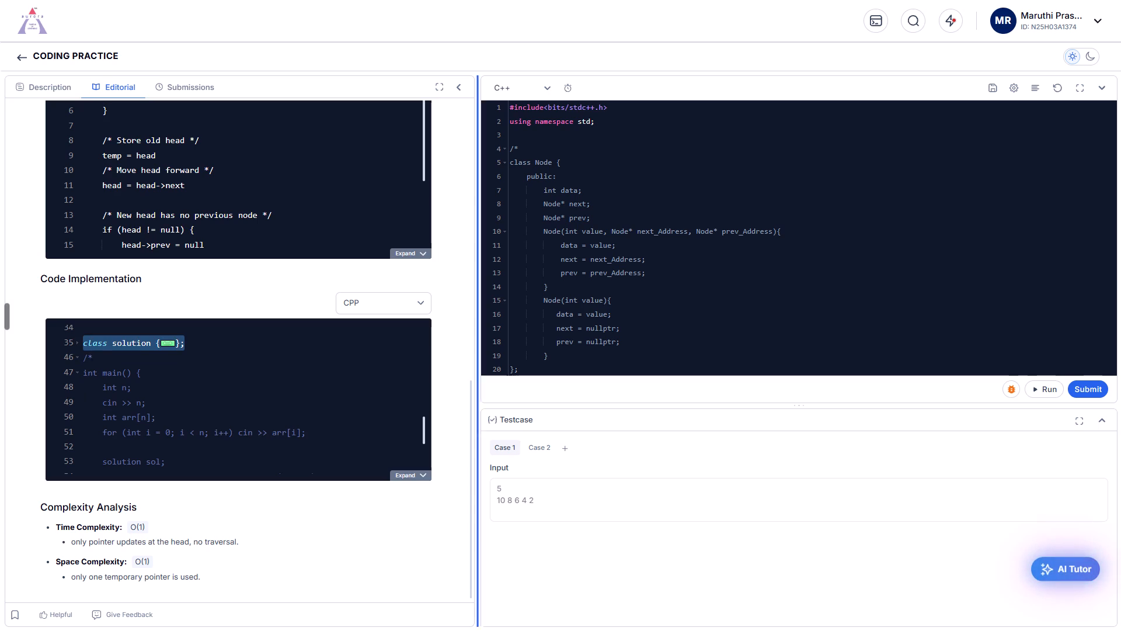
scroll(671, 289, "down", 16)
left_click_drag(509, 249, 526, 367)
key("ctrl+v")
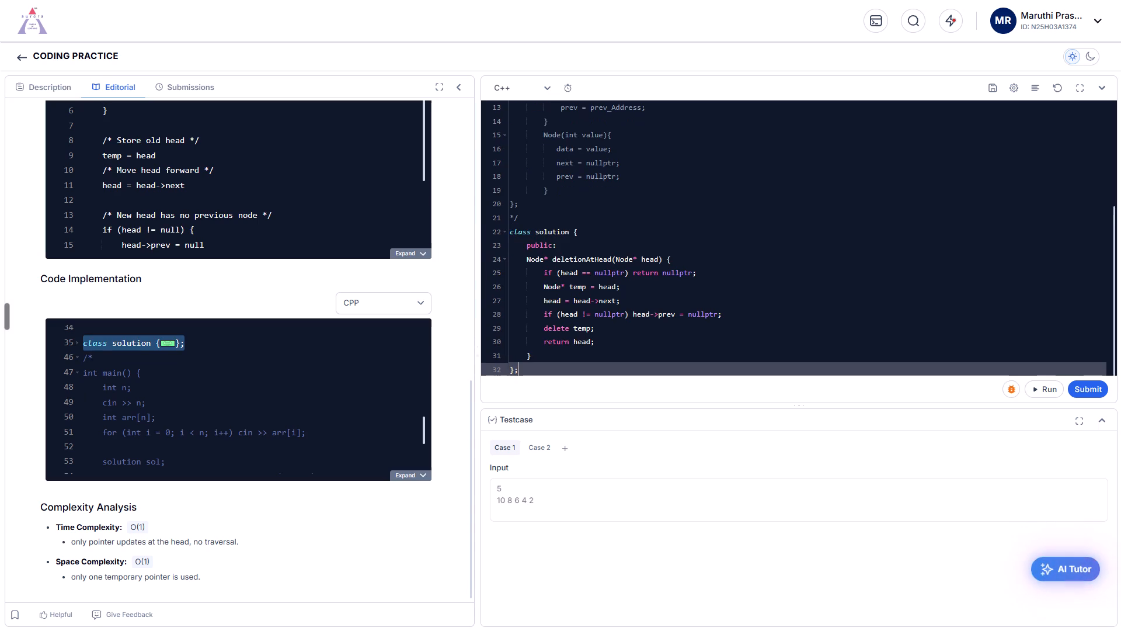
Submit the deletionAtHead solution.
scroll(582, 338, "down", 2)
left_click(1088, 390)
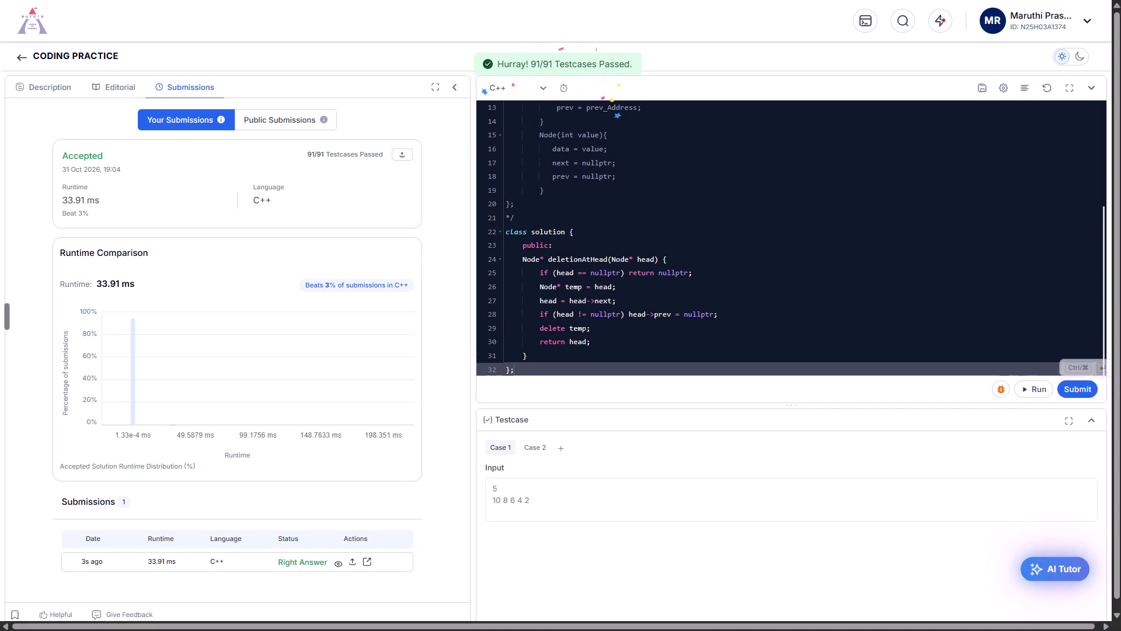
Run deletionAtHead on the sample cases and take a screenshot showing the problem description, full solution class and test output together.
left_click(30, 85)
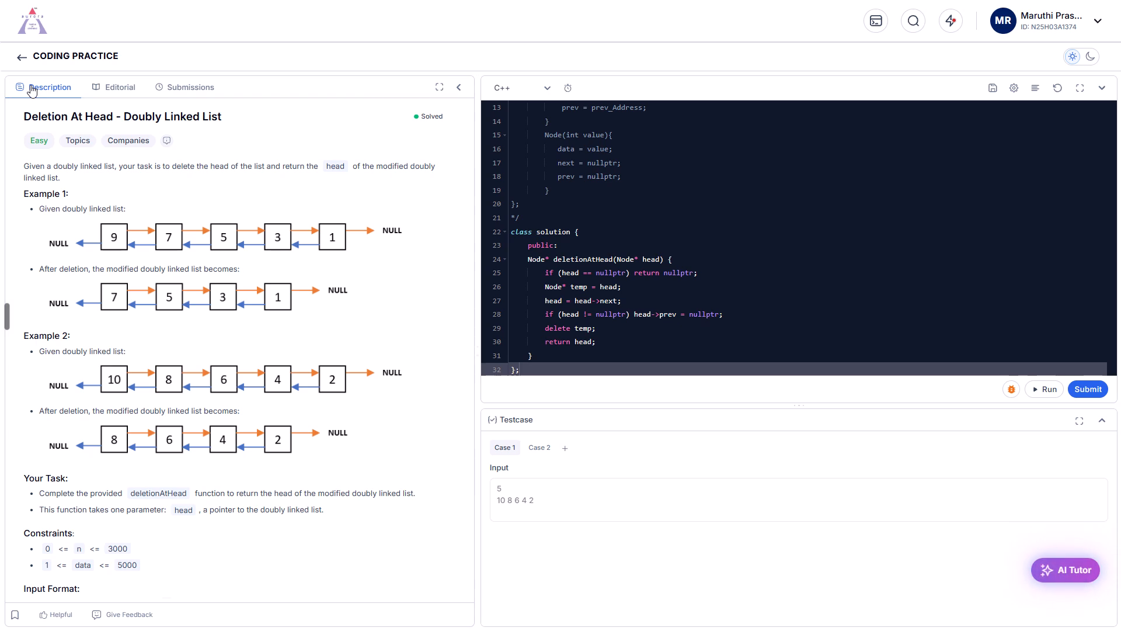
left_click(1049, 398)
scroll(744, 303, "down", 1)
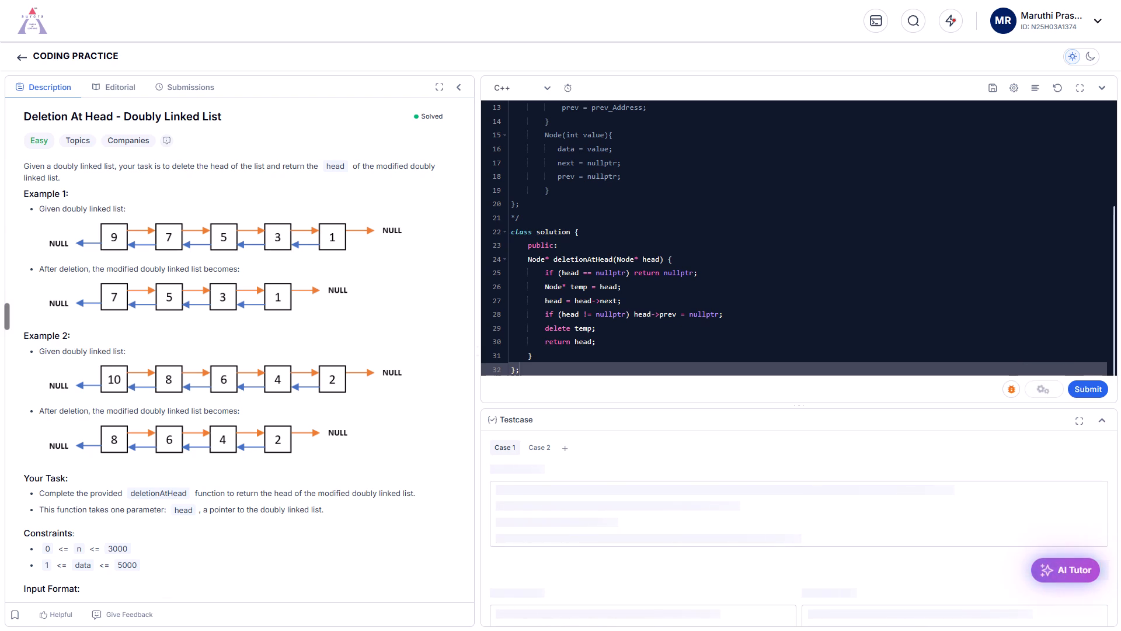
scroll(744, 303, "down", 2)
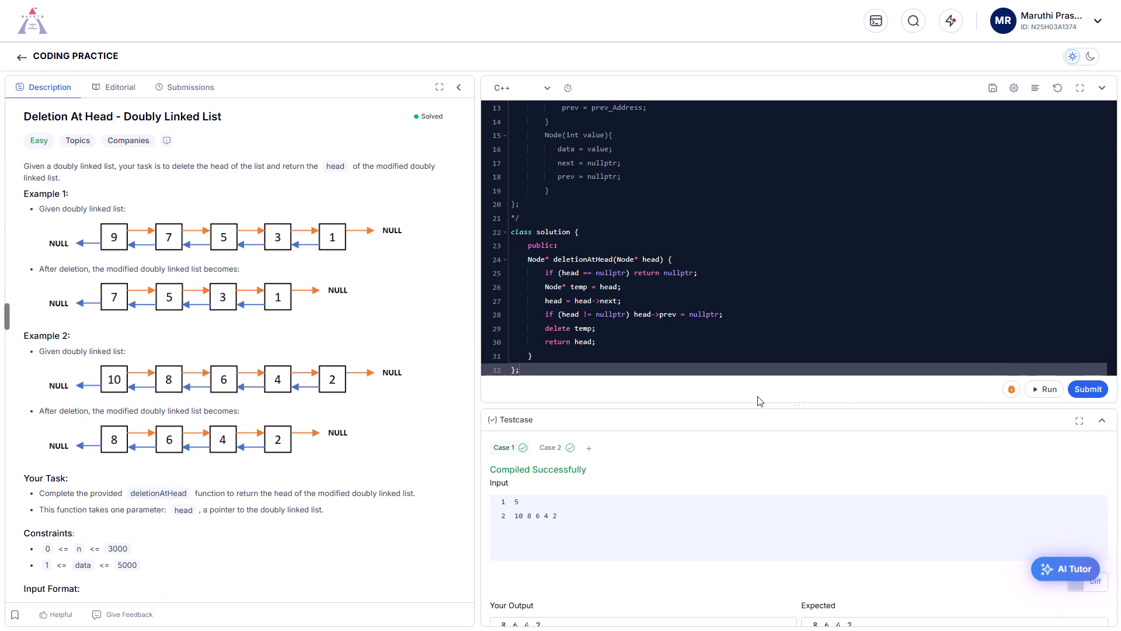
left_click_drag(760, 404, 767, 344)
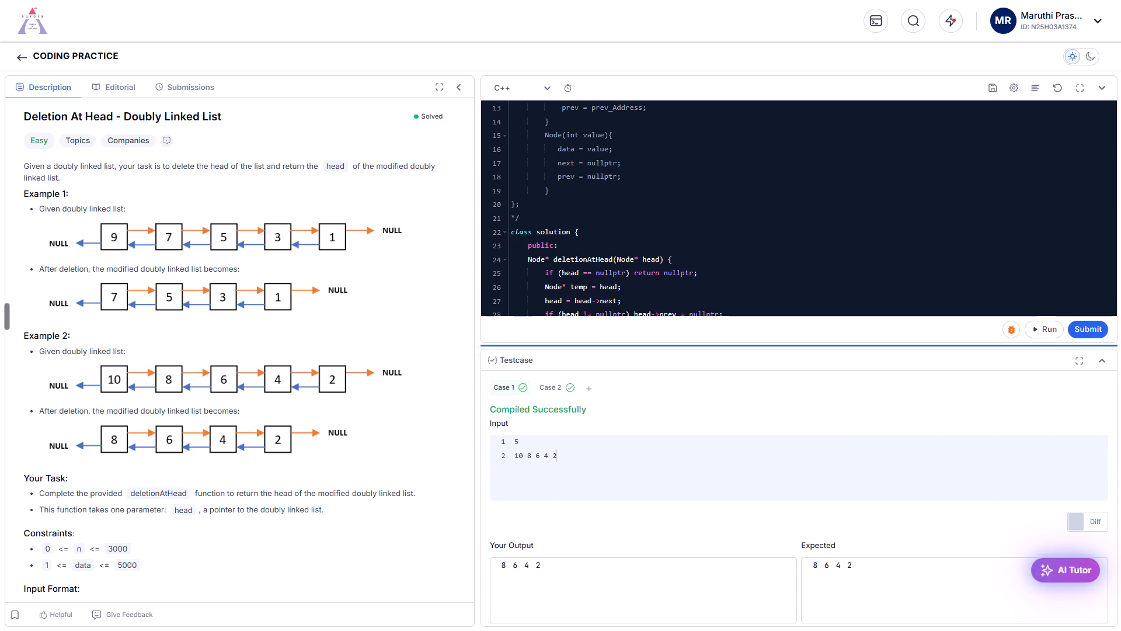
scroll(695, 265, "down", 3)
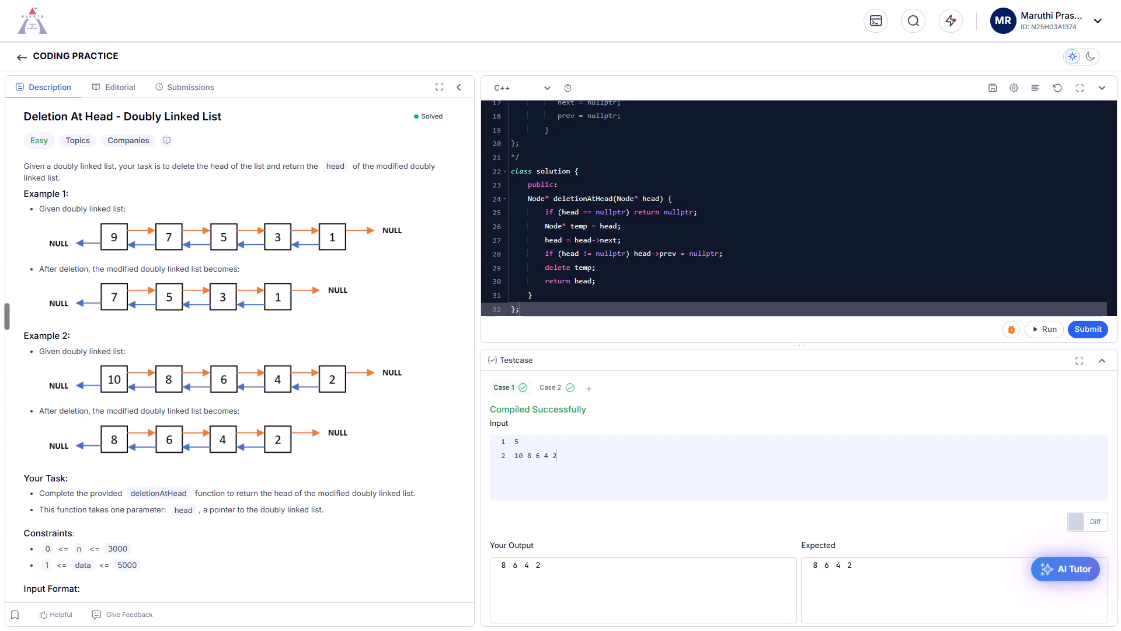
key("super+Print")
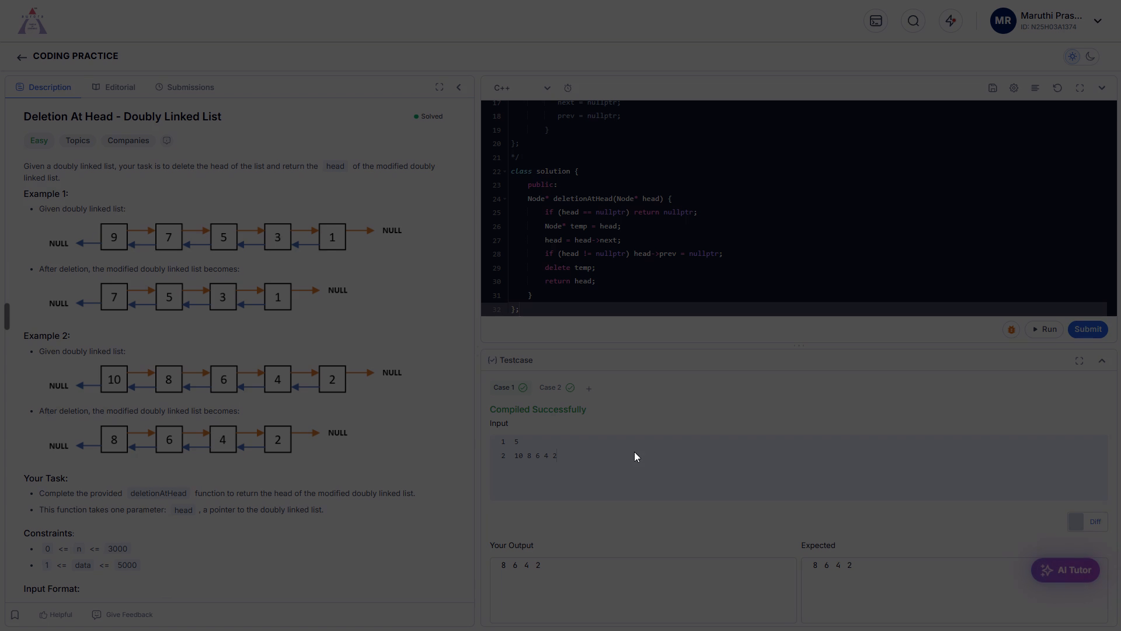
Switch to C++_Lab_report_2 in Word, start item 13 on the last page and copy the heading "Delete Head of the Linked List" into it.
key("alt+Tab")
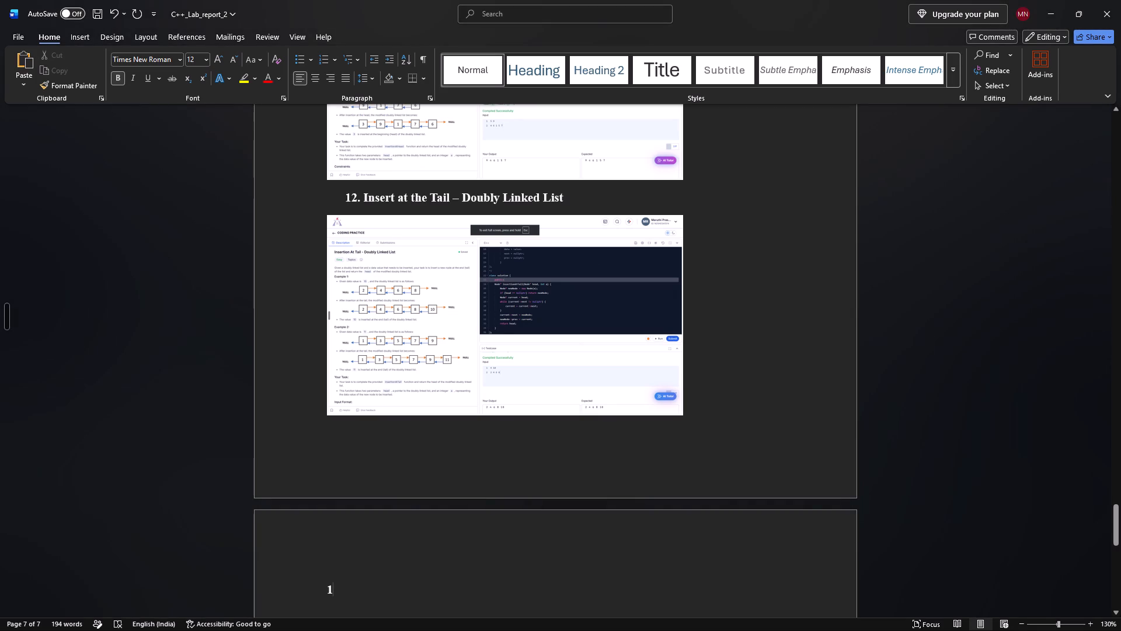
type("3.")
key("space")
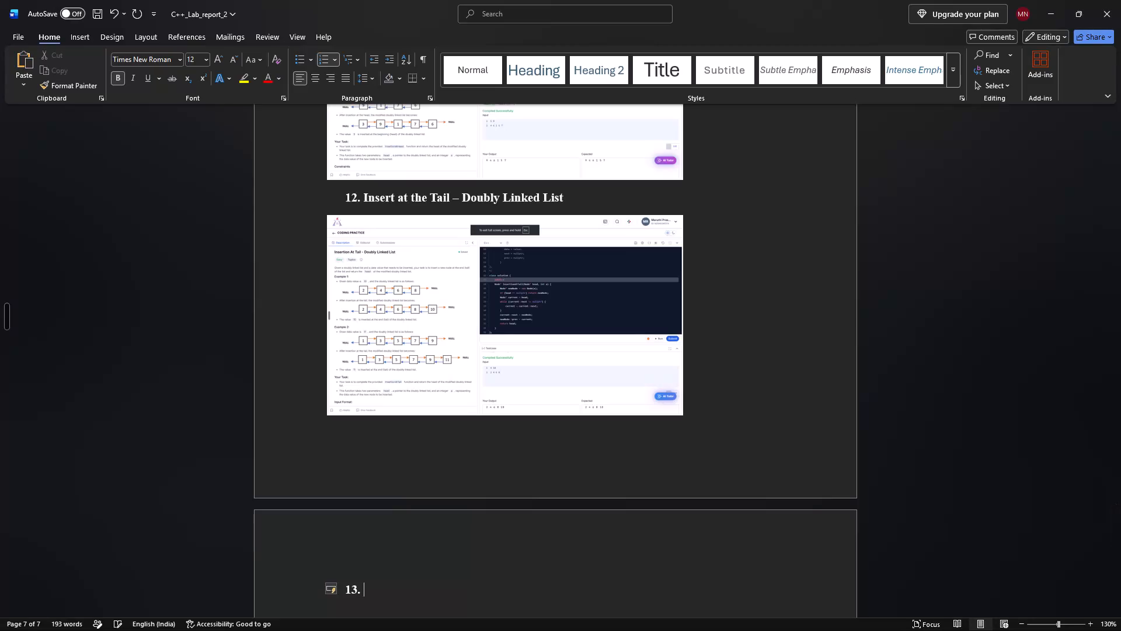
scroll(390, 457, "up", 9)
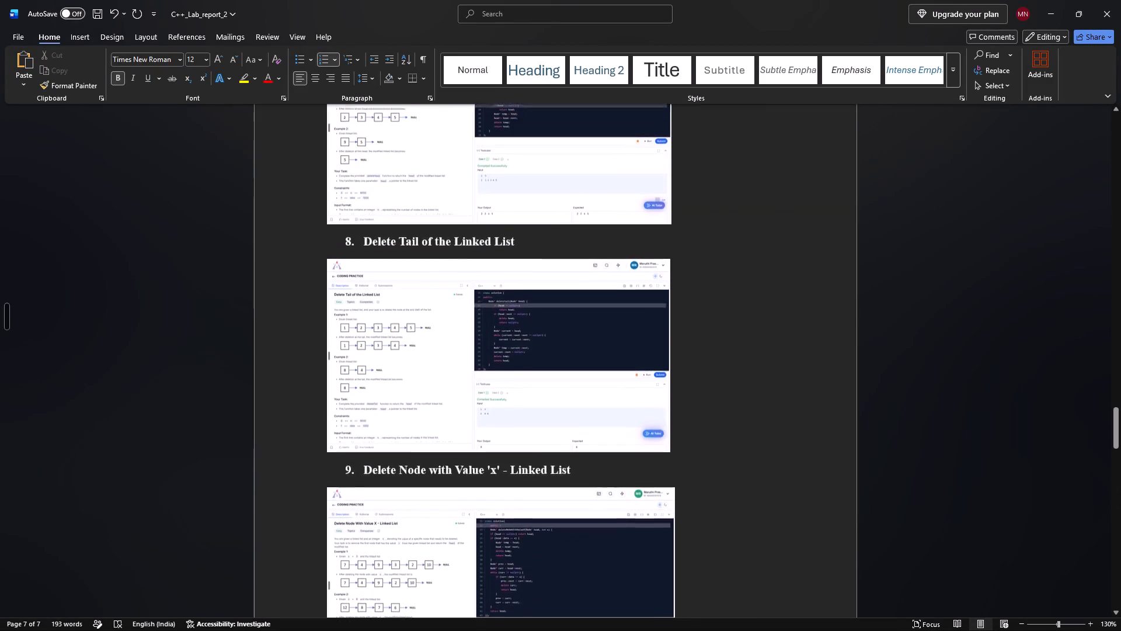
scroll(390, 457, "up", 2)
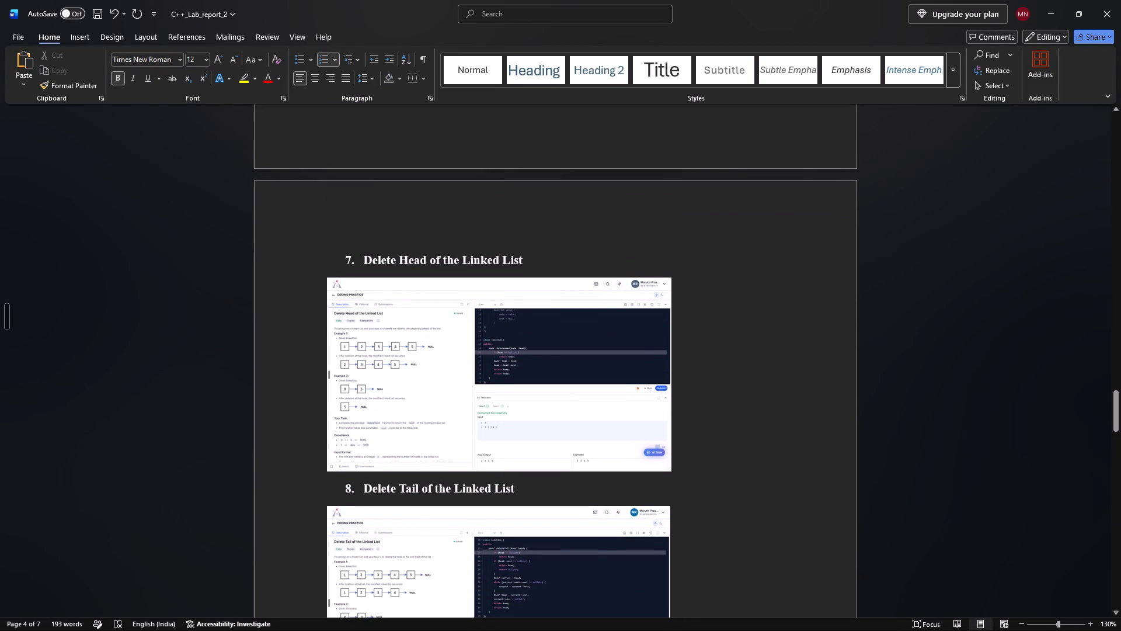
left_click_drag(361, 259, 525, 256)
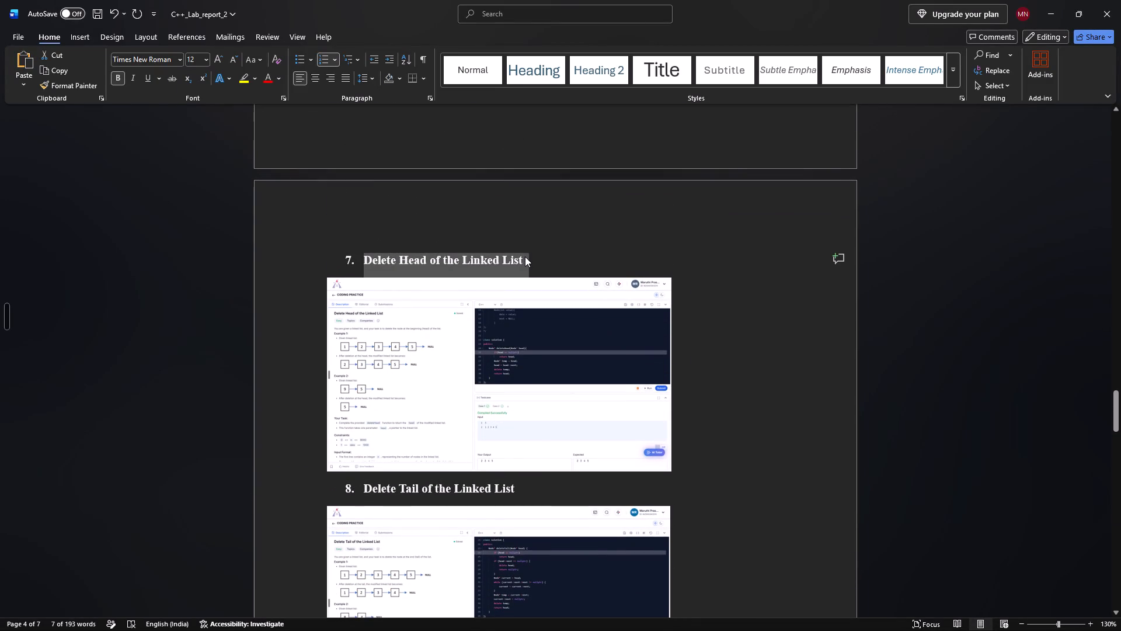
key("ctrl+c")
scroll(461, 347, "down", 8)
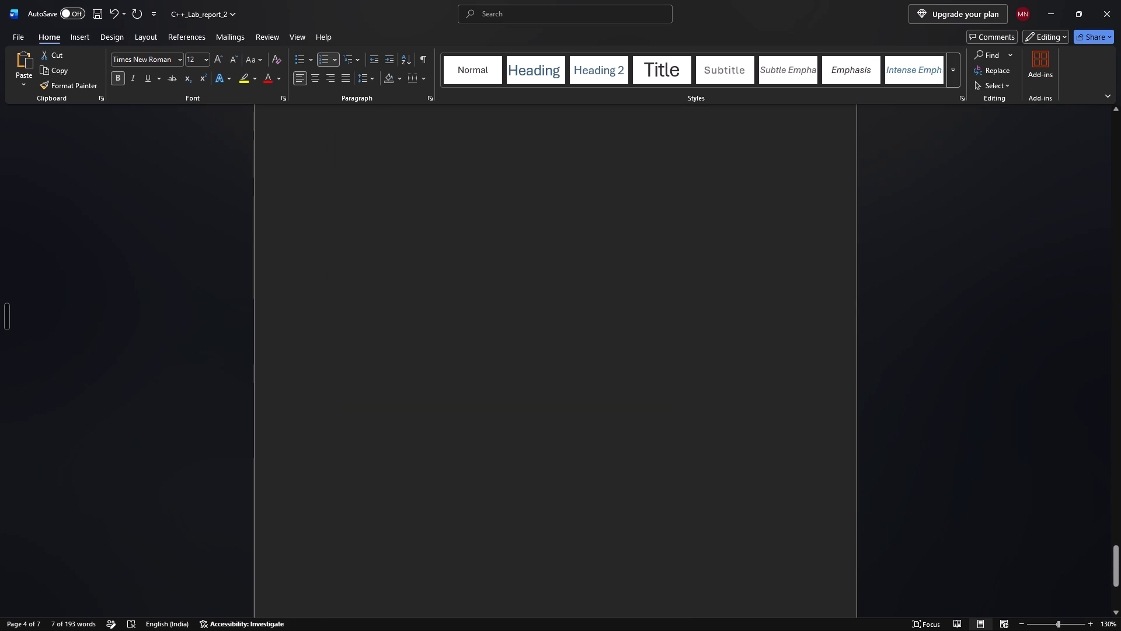
scroll(461, 347, "down", 1)
scroll(428, 285, "up", 1)
left_click(383, 342)
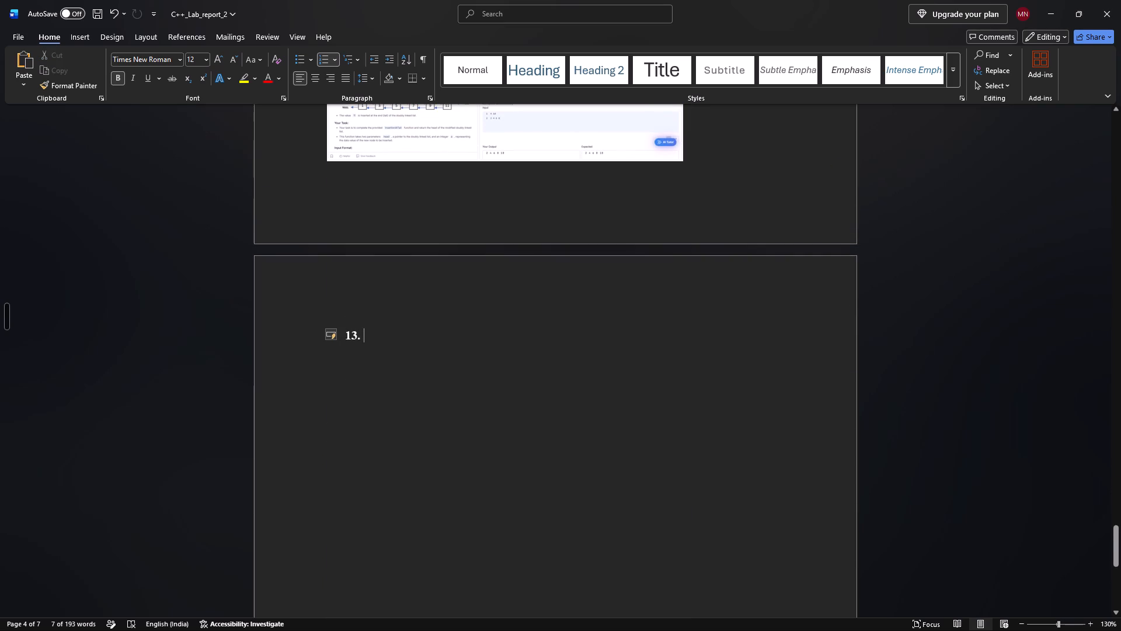
key("ctrl+v")
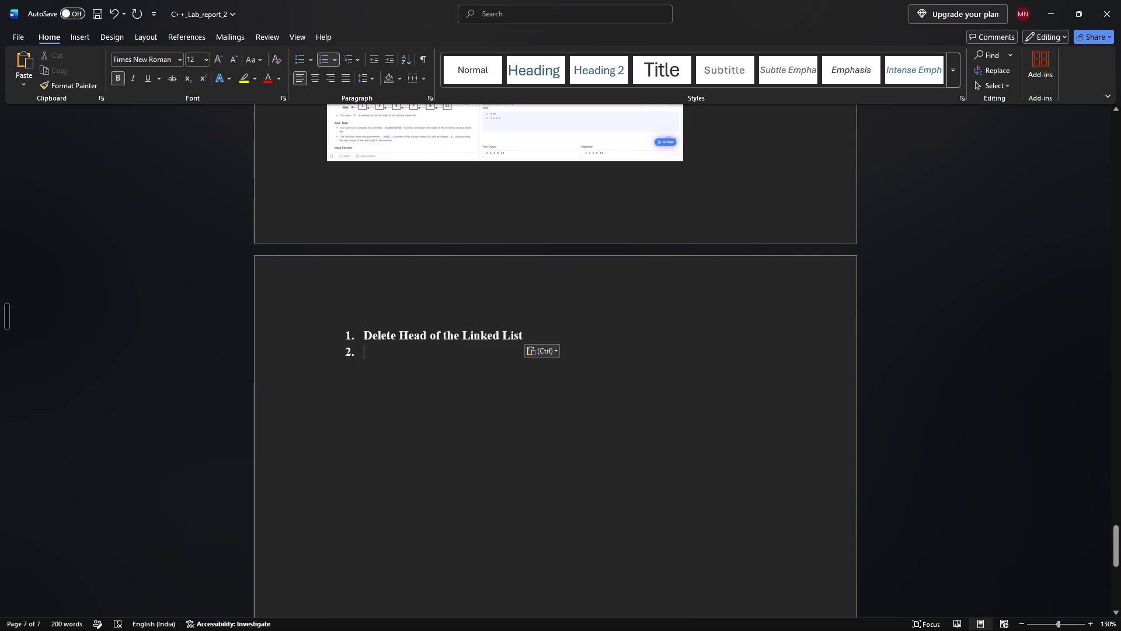
Copy the item 8 heading "Delete Tail of the Linked List" into the empty second list item on the last page.
scroll(429, 259, "up", 5)
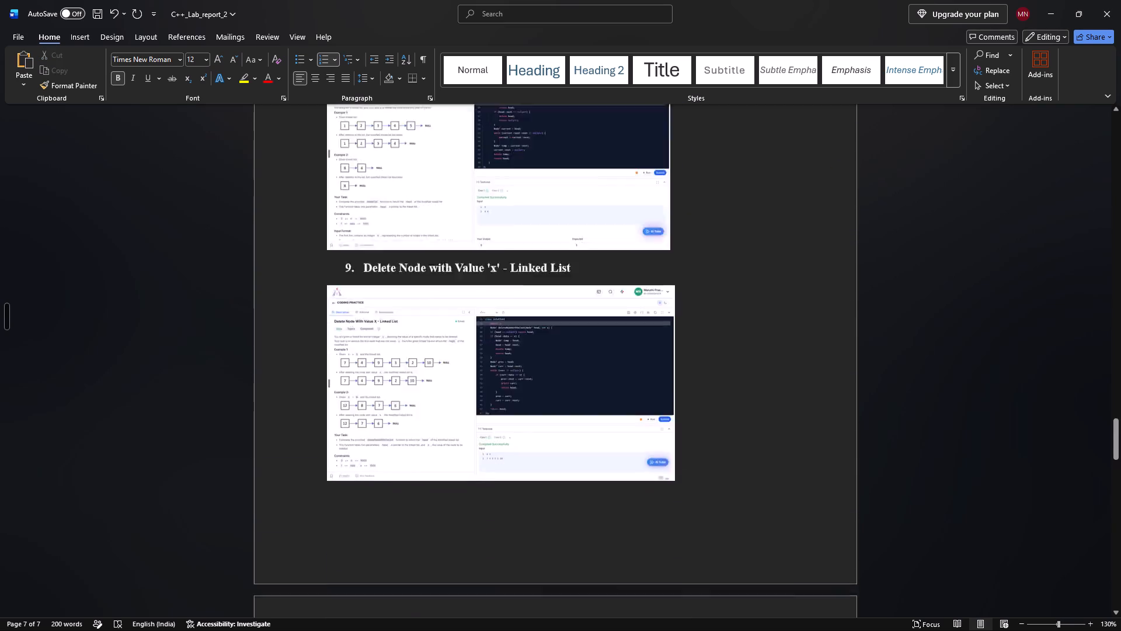
scroll(429, 259, "up", 4)
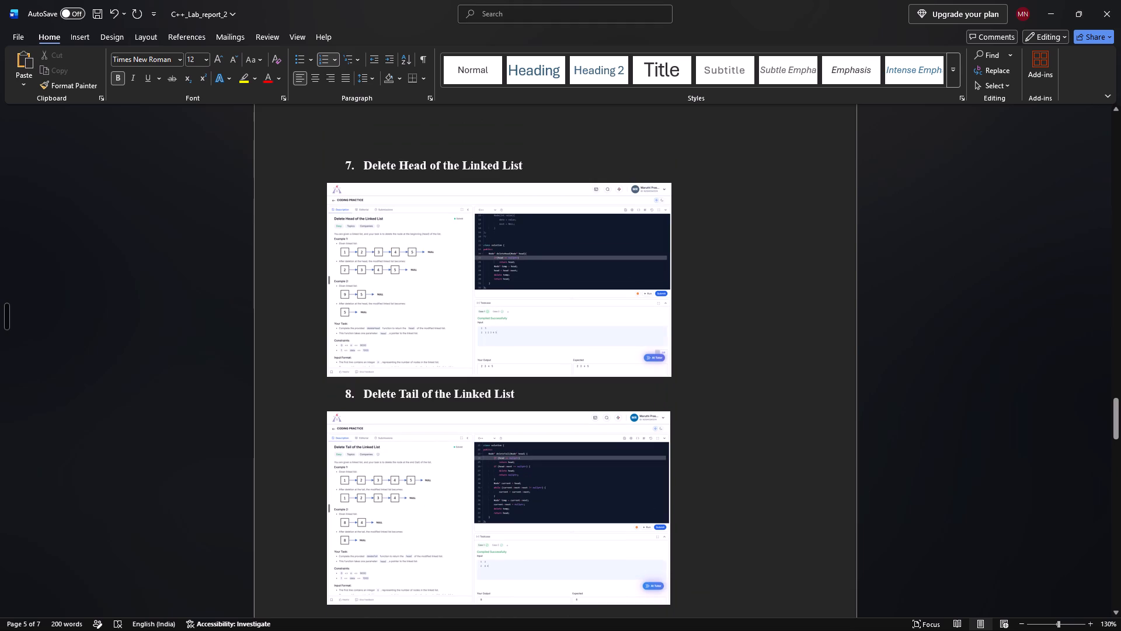
left_click_drag(363, 395, 525, 391)
key("ctrl+c")
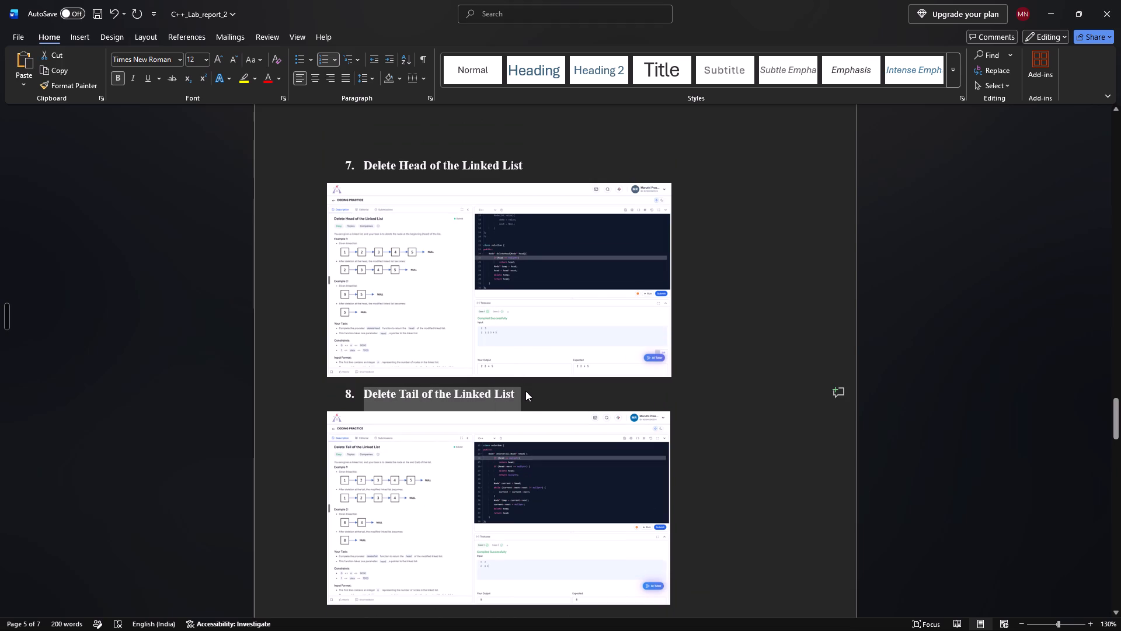
right_click(461, 461)
scroll(468, 446, "down", 1)
scroll(381, 453, "down", 10)
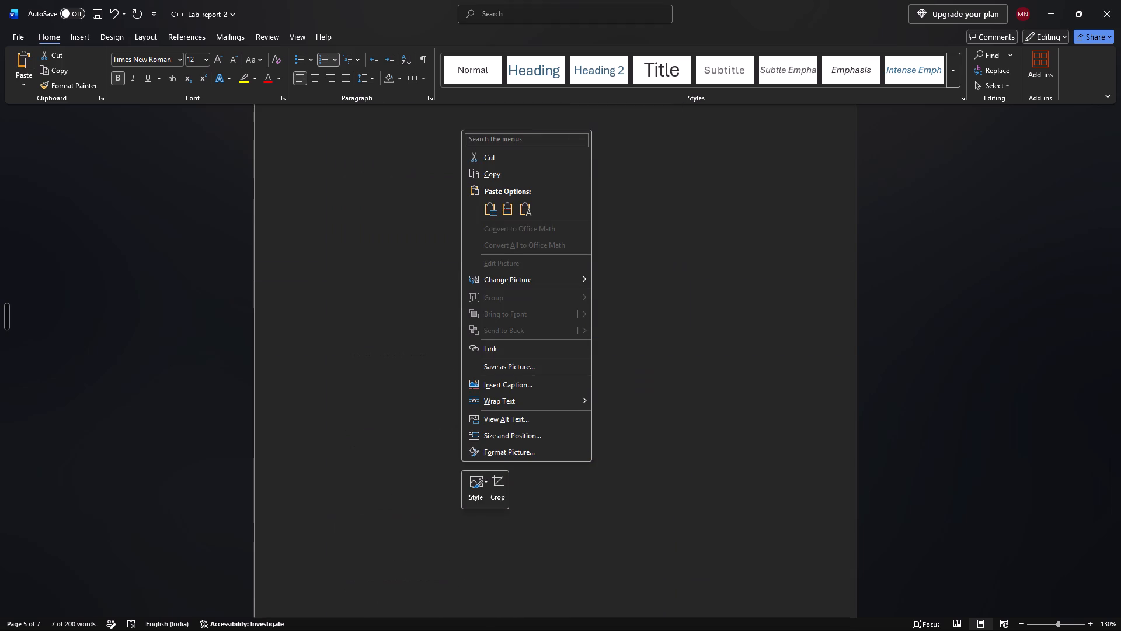
left_click(388, 335)
scroll(388, 335, "up", 3)
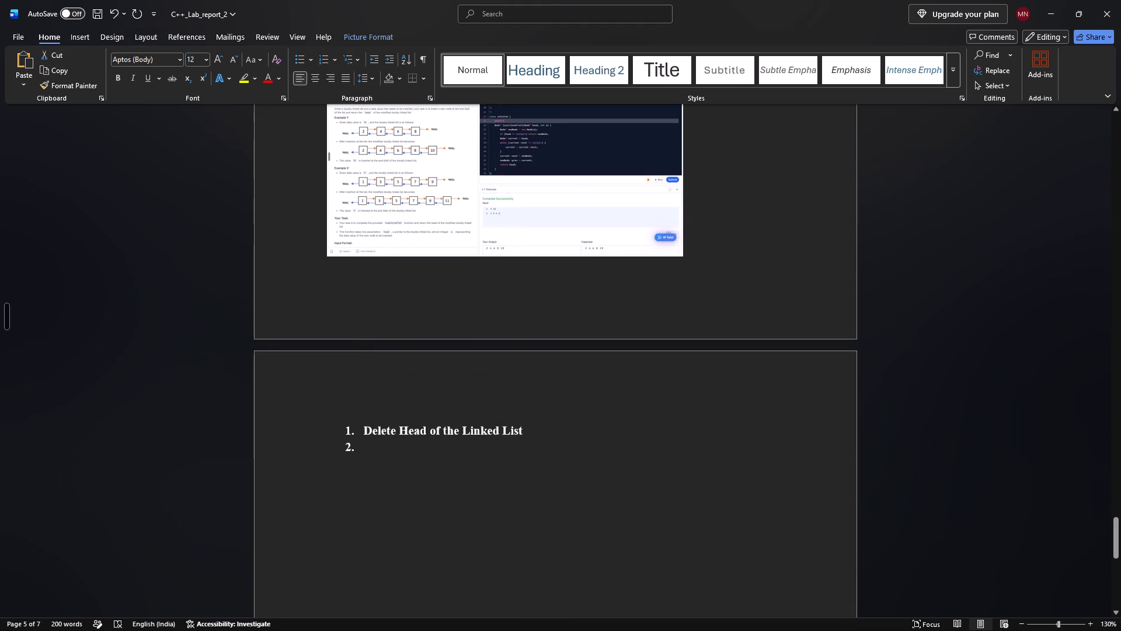
left_click(360, 451)
key("ctrl+v")
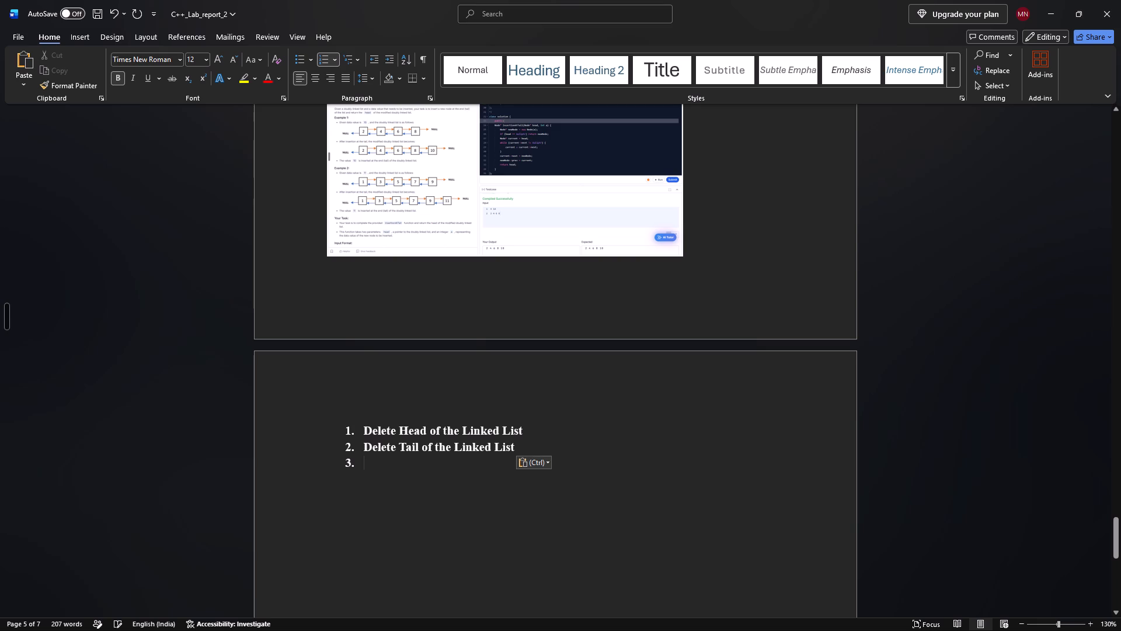
Copy the heading "Delete Node with Value 'x' - Linked List" into the empty third list item and remove the blank item after it.
scroll(433, 336, "up", 6)
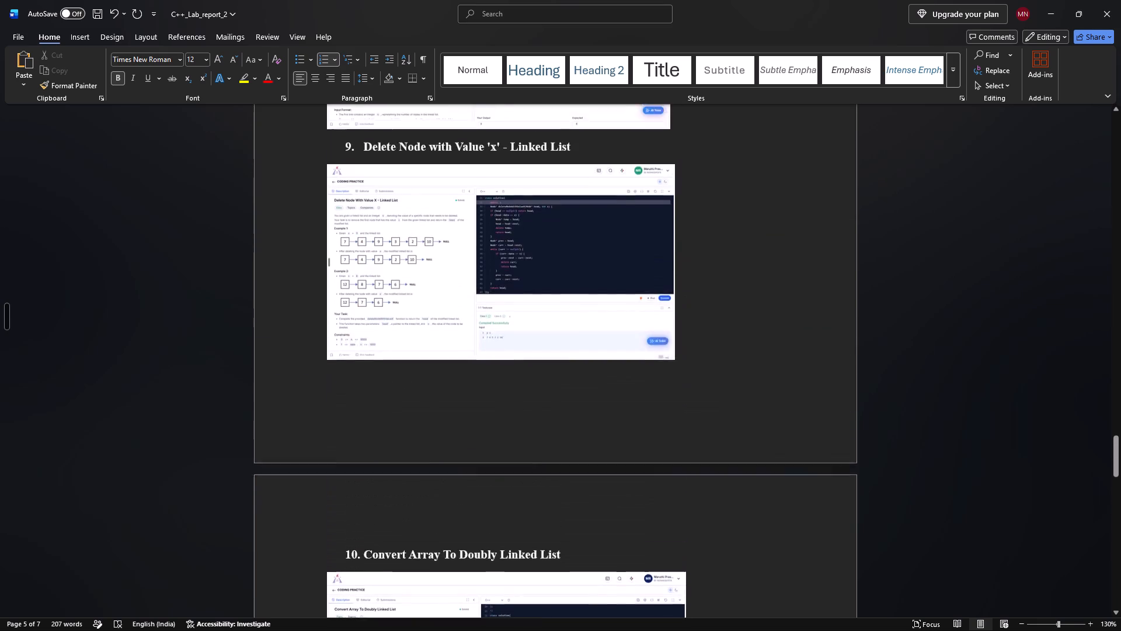
scroll(433, 336, "up", 2)
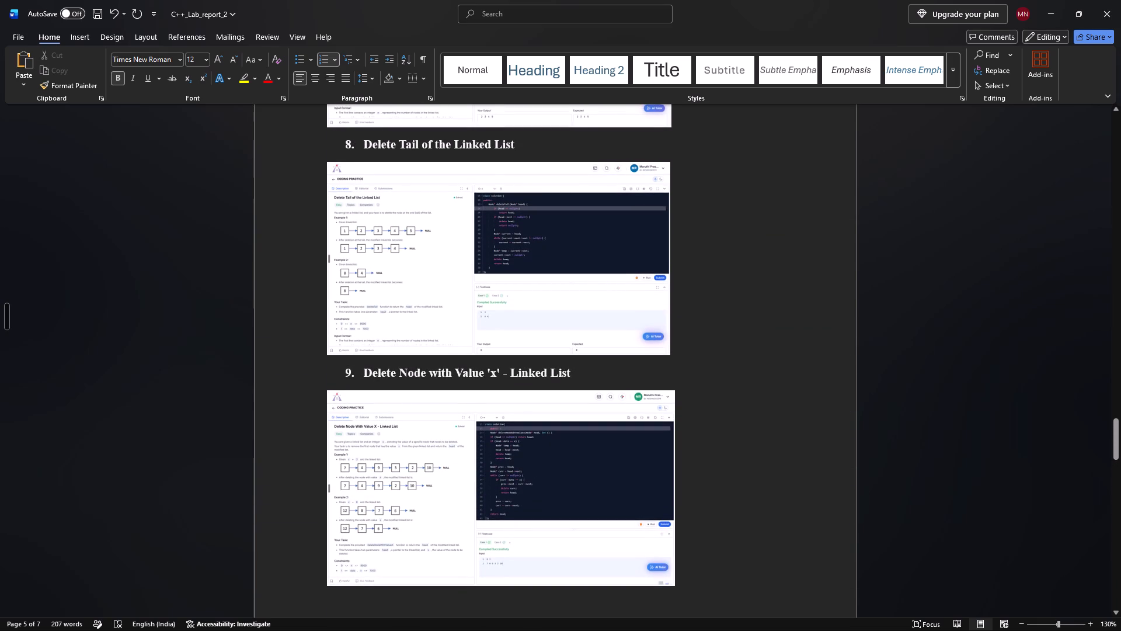
left_click_drag(363, 372, 573, 369)
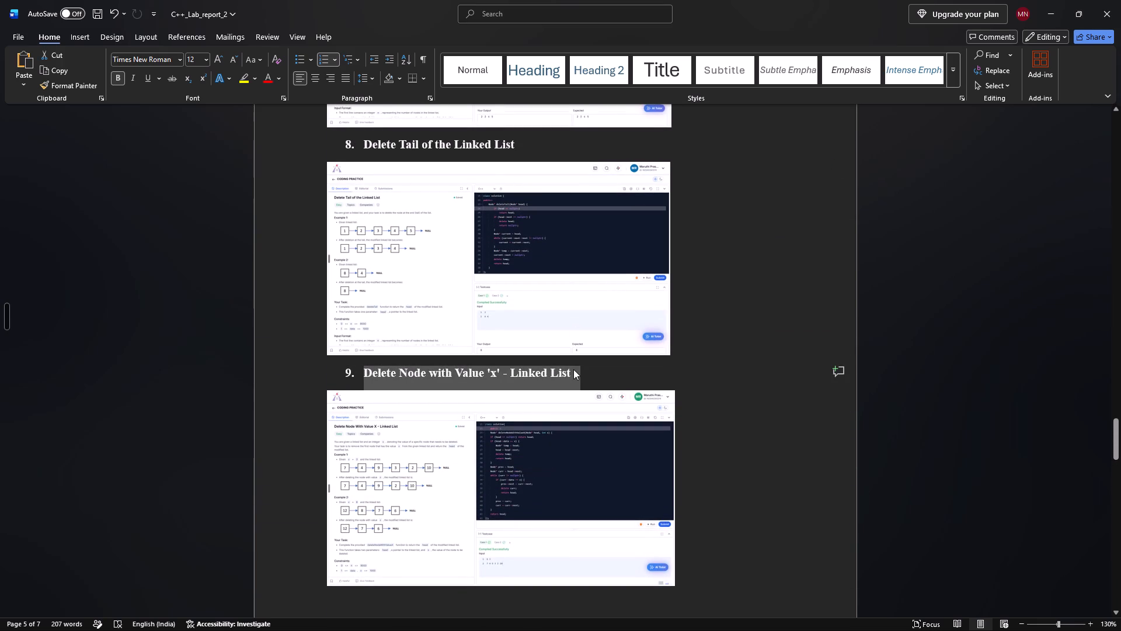
key("ctrl+c")
scroll(442, 416, "down", 20)
scroll(442, 416, "down", 3)
scroll(447, 355, "down", 1)
scroll(447, 355, "up", 1)
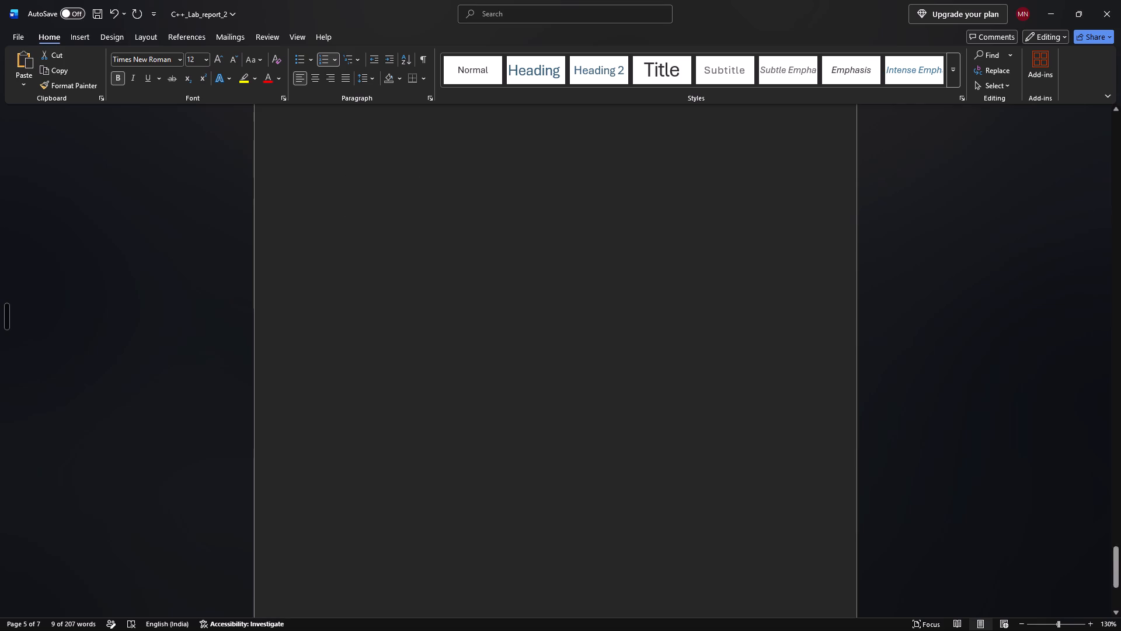
scroll(447, 355, "up", 1)
left_click(398, 339)
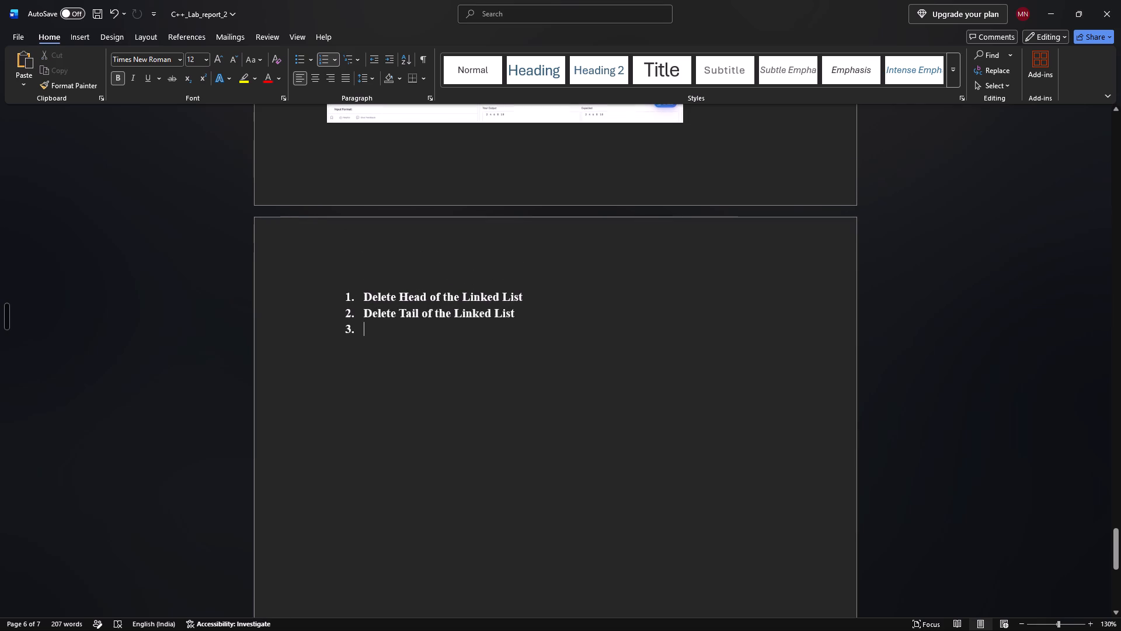
key("ctrl+v")
key("BackSpace")
key("BackSpace")
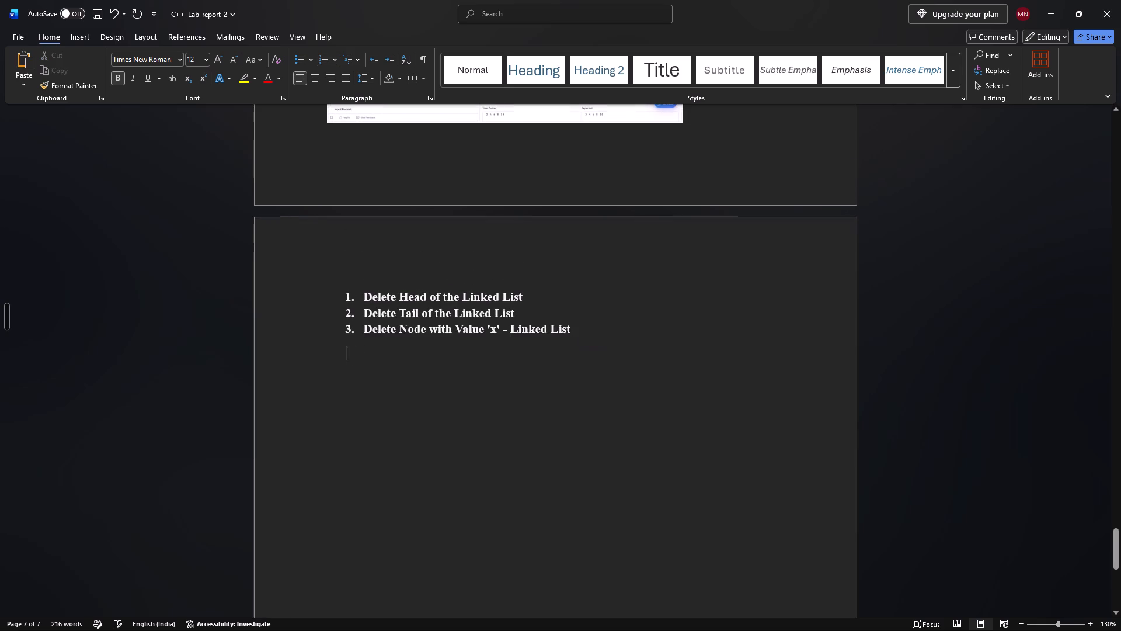
key("BackSpace")
key("BackSpace")
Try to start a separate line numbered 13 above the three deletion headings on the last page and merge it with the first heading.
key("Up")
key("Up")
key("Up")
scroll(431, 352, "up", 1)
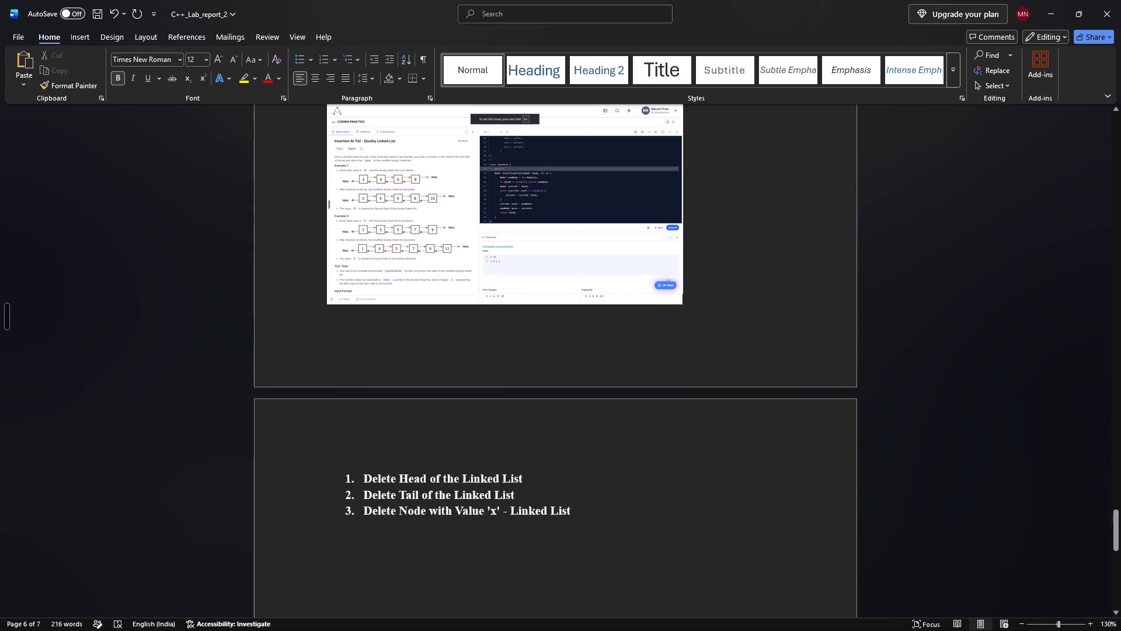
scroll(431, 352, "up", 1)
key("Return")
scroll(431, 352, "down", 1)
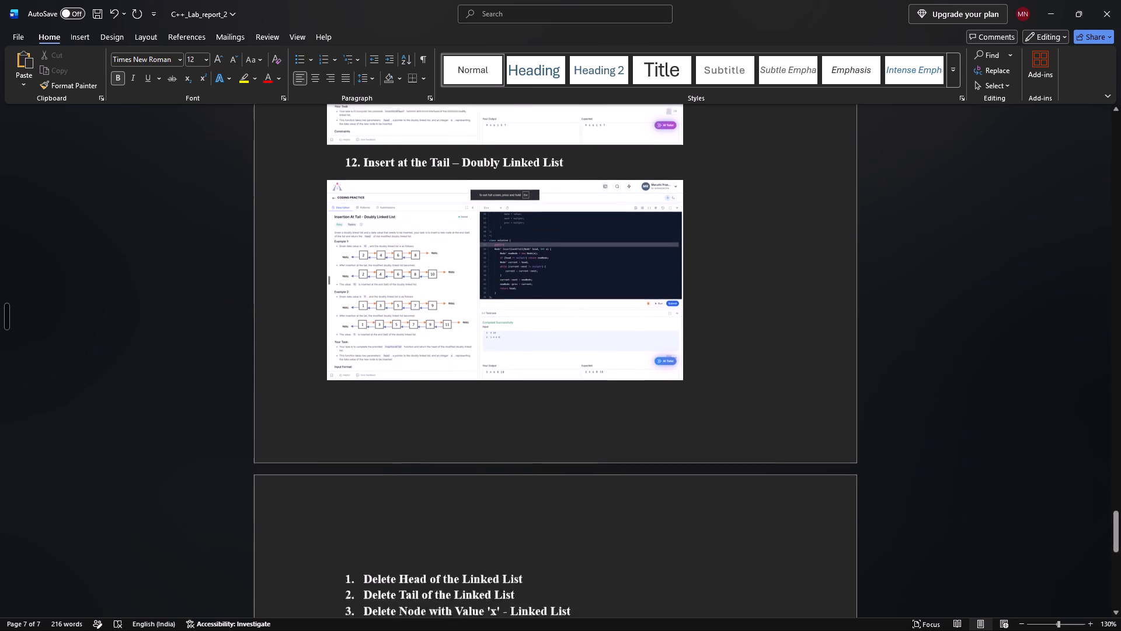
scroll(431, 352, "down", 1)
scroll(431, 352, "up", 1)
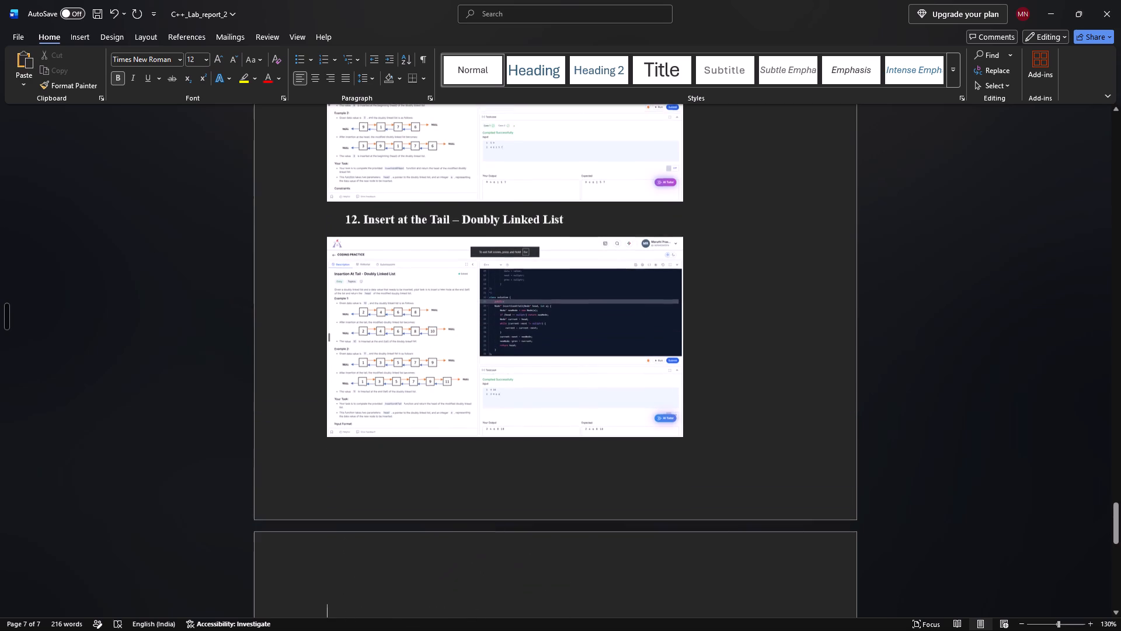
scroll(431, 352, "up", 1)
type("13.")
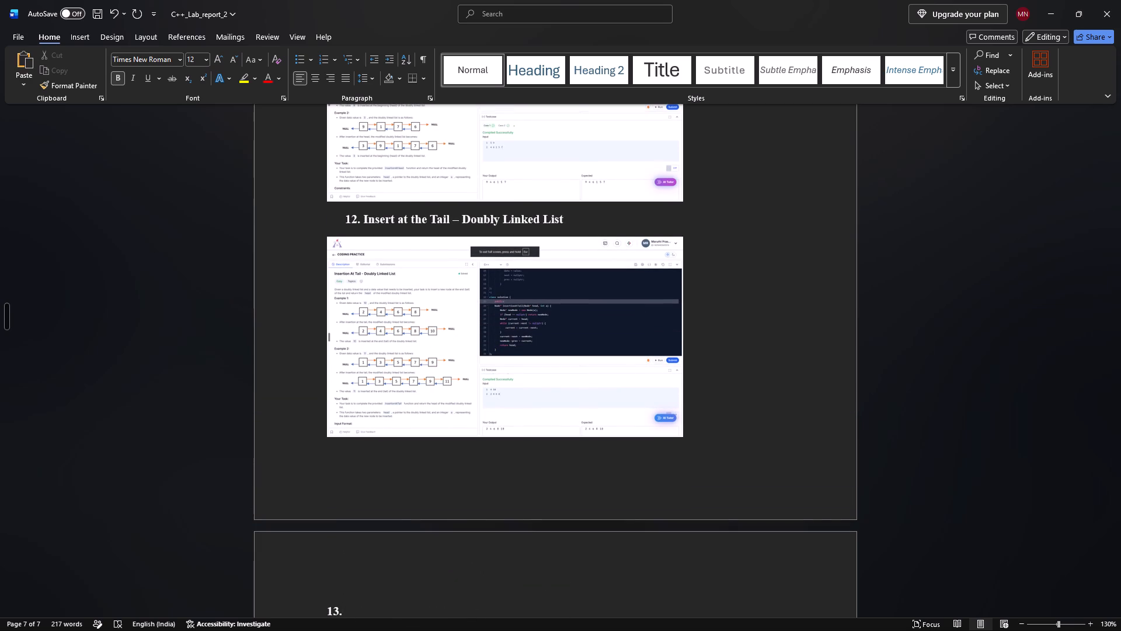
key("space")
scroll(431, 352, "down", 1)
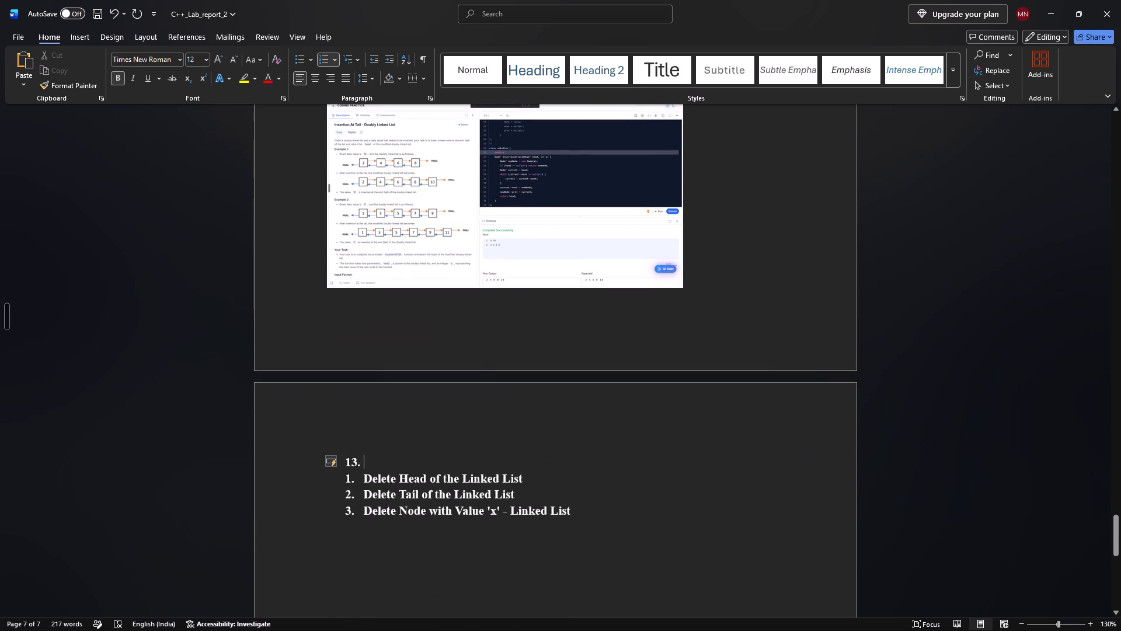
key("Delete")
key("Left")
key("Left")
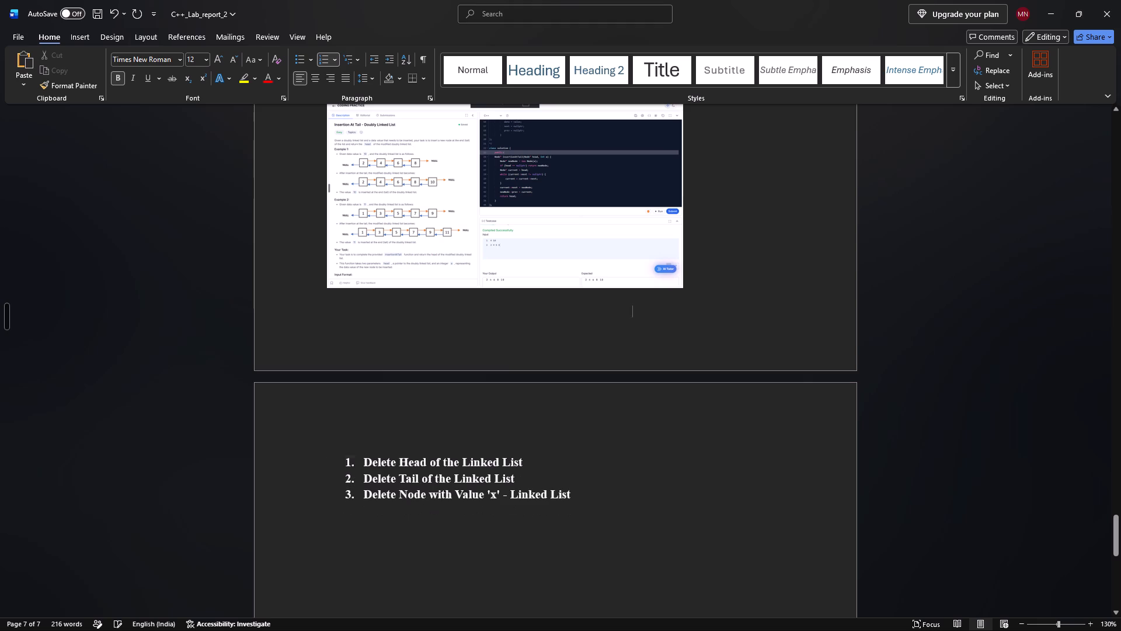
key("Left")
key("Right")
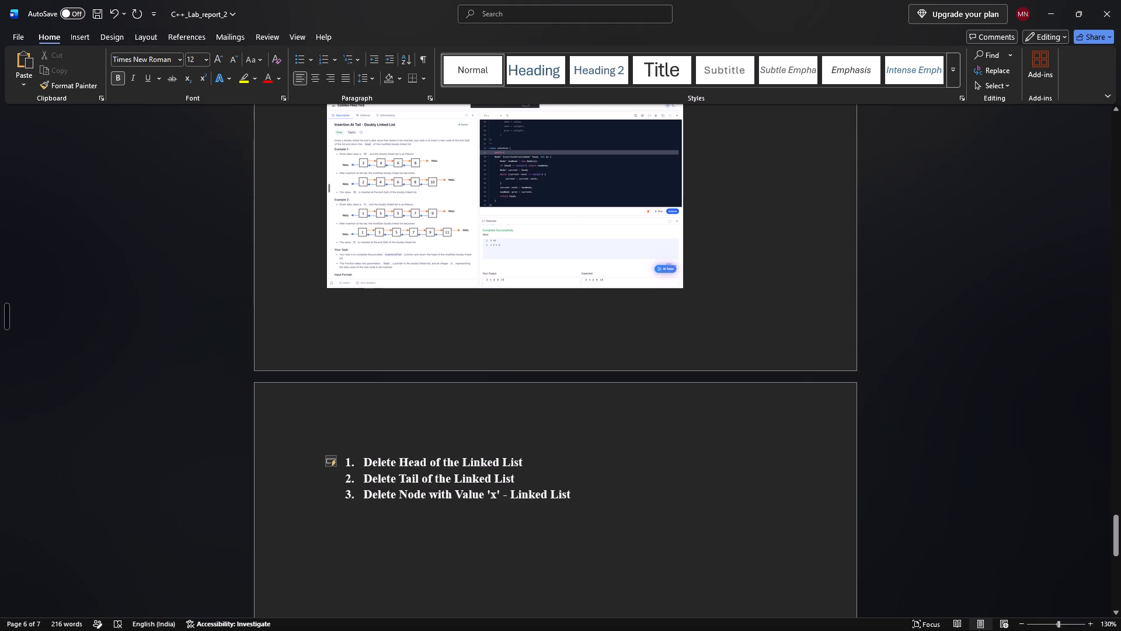
Renumber the three deletion headings on the last page to start from 13 with "Delete Head of the Linked List".
left_click(364, 461)
key("BackSpace")
key("BackSpace")
scroll(364, 461, "up", 1)
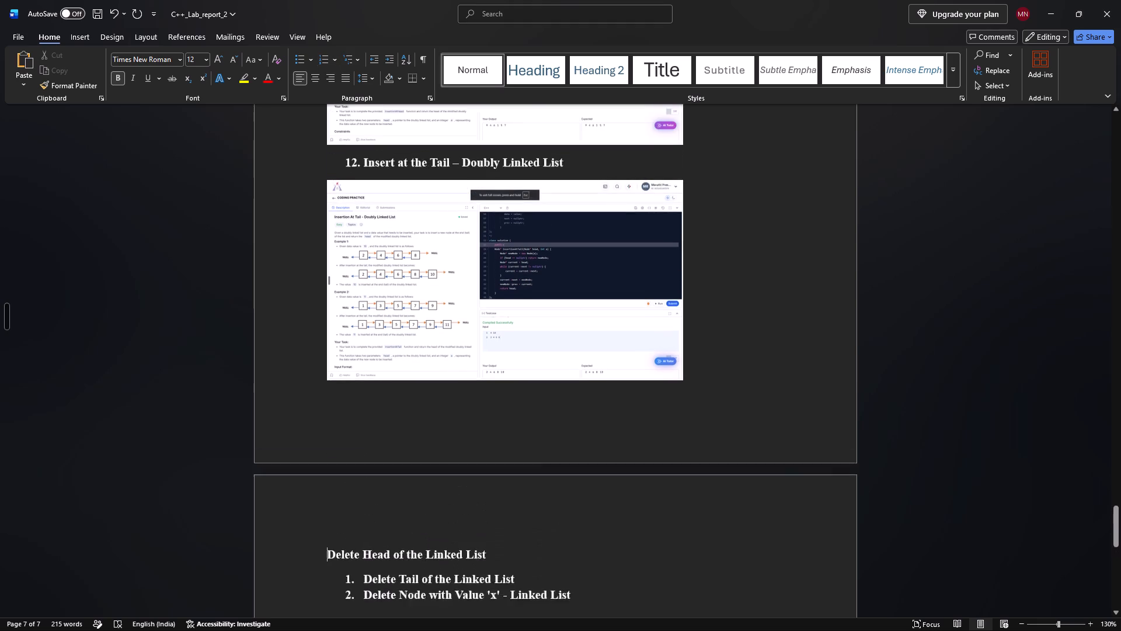
scroll(364, 461, "up", 1)
type("13.")
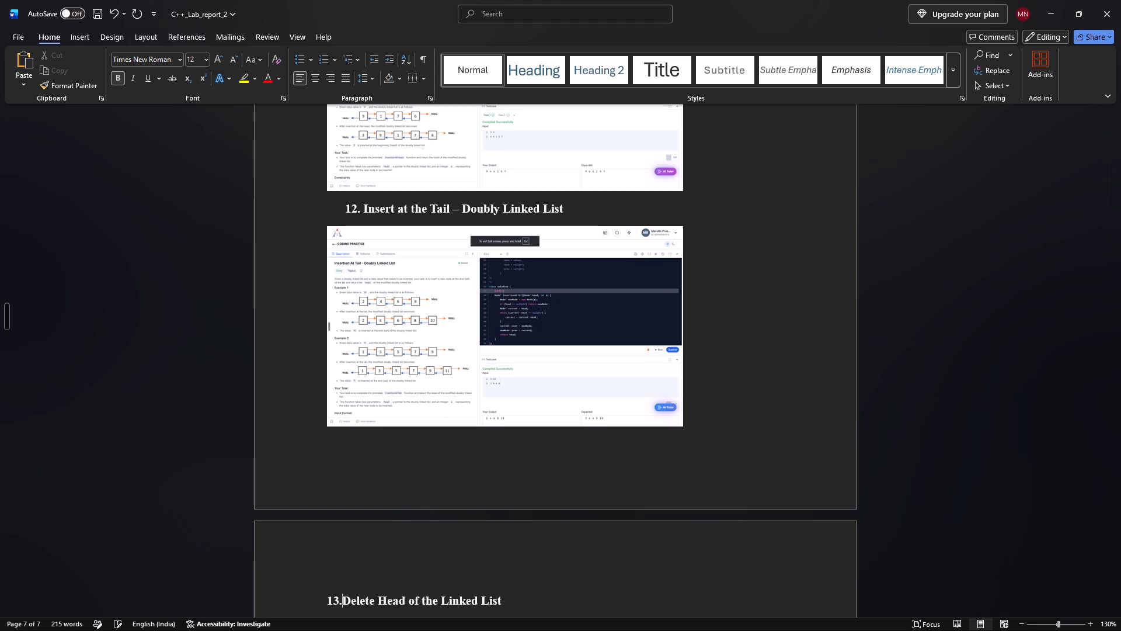
key("space")
scroll(368, 456, "down", 1)
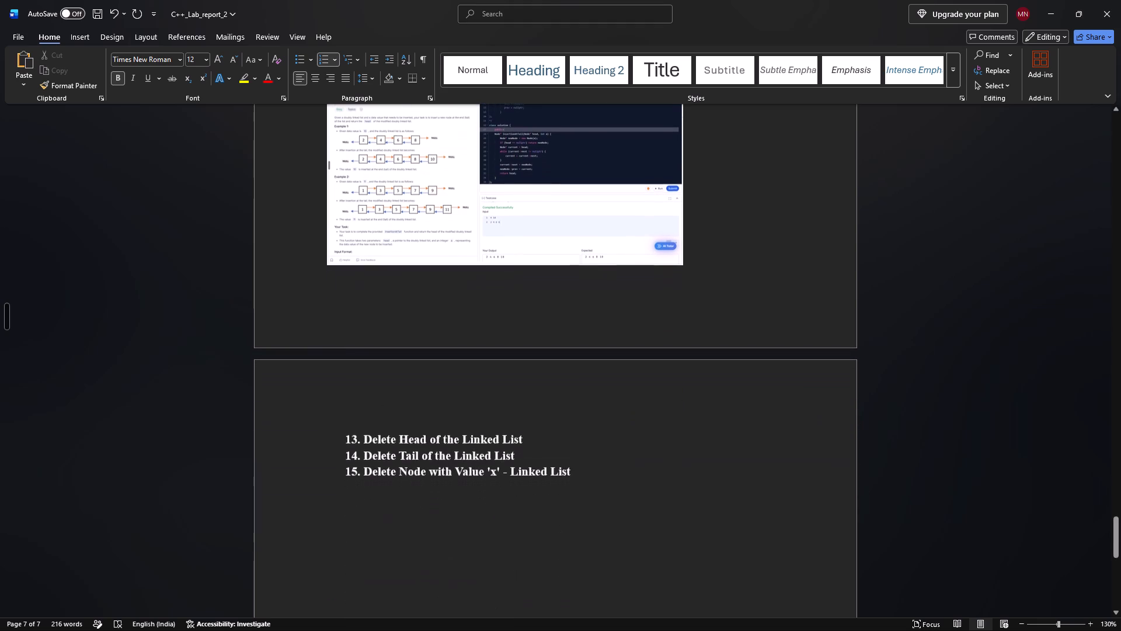
Capture the Deletion At Head - Doubly Linked List problem page in Chrome and paste the screenshot on an unnumbered line beneath heading 13.
left_click(526, 435)
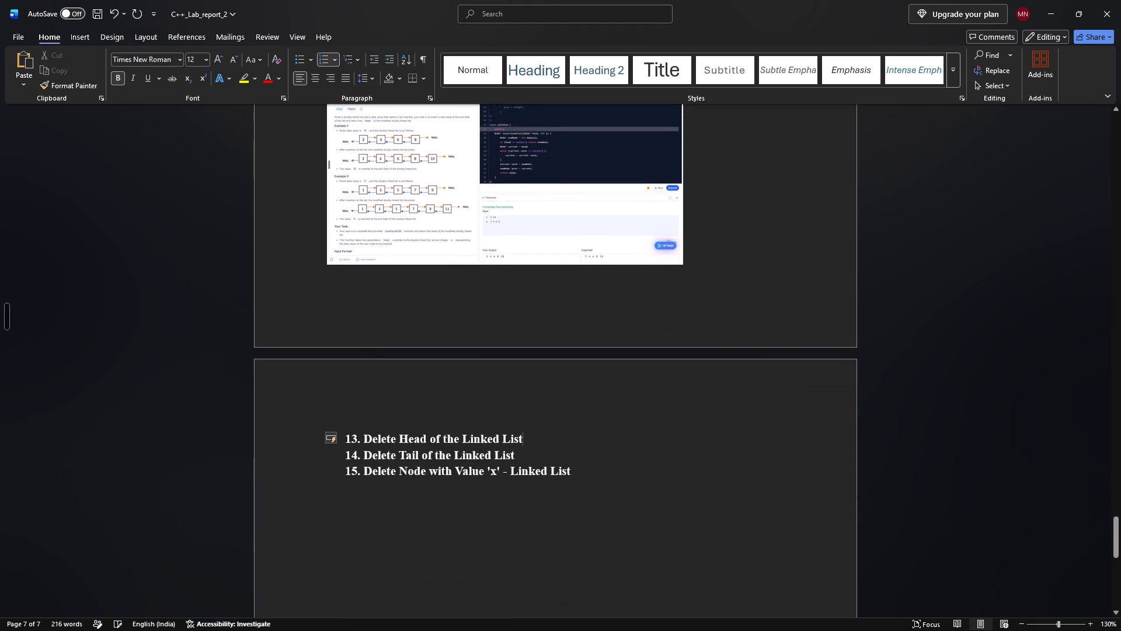
key("Return")
key("BackSpace")
key("BackSpace")
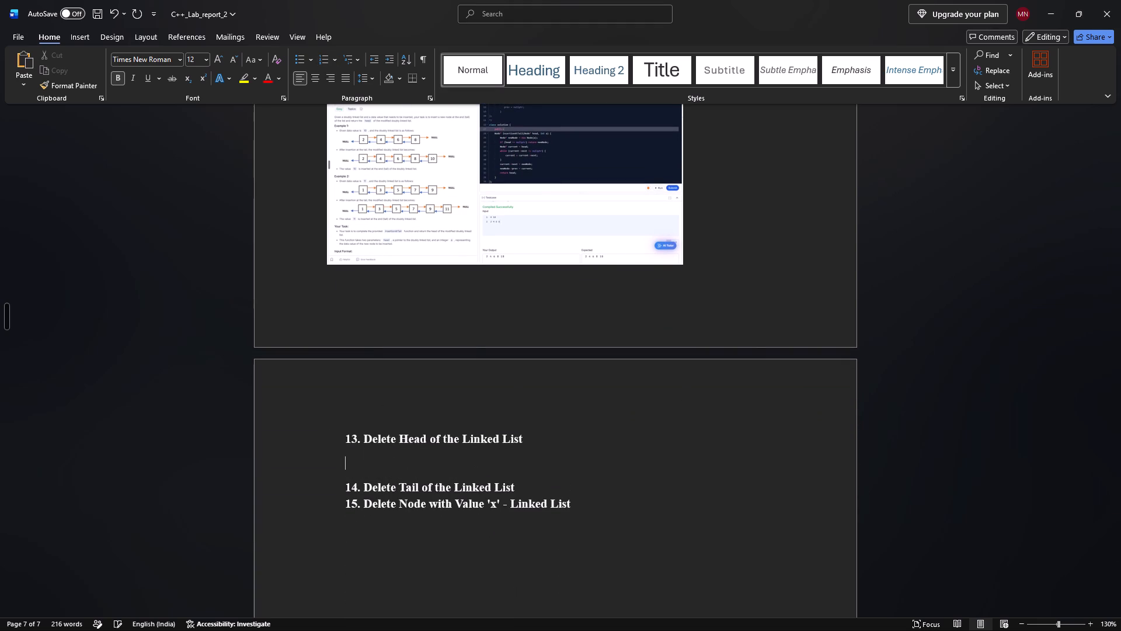
key("BackSpace")
key("alt+Tab")
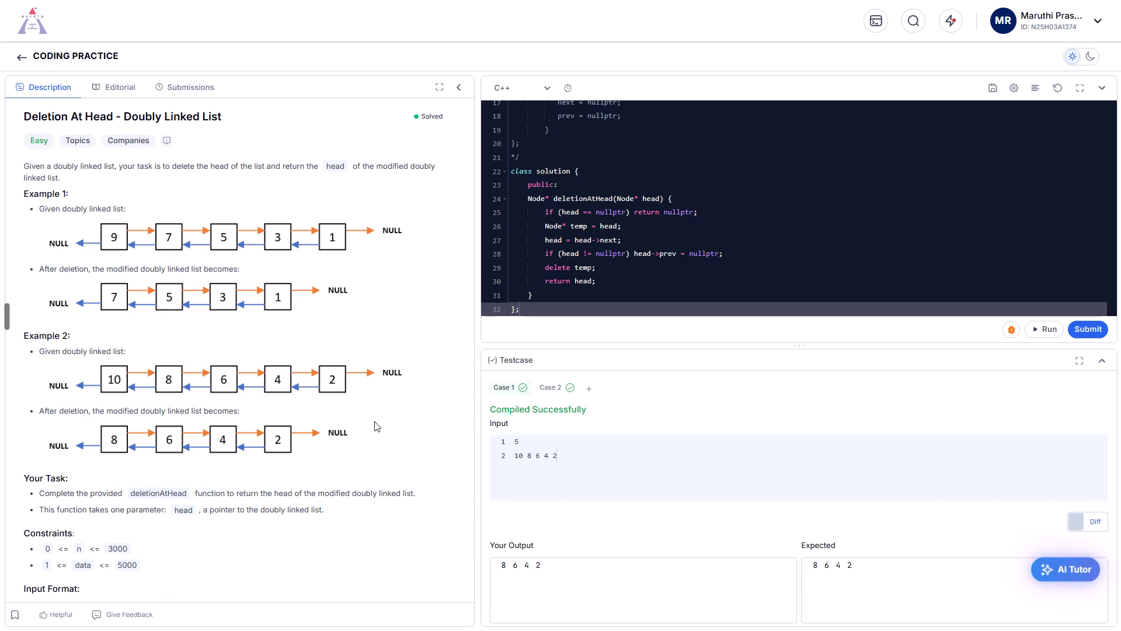
key("super+Print")
key("alt+Tab")
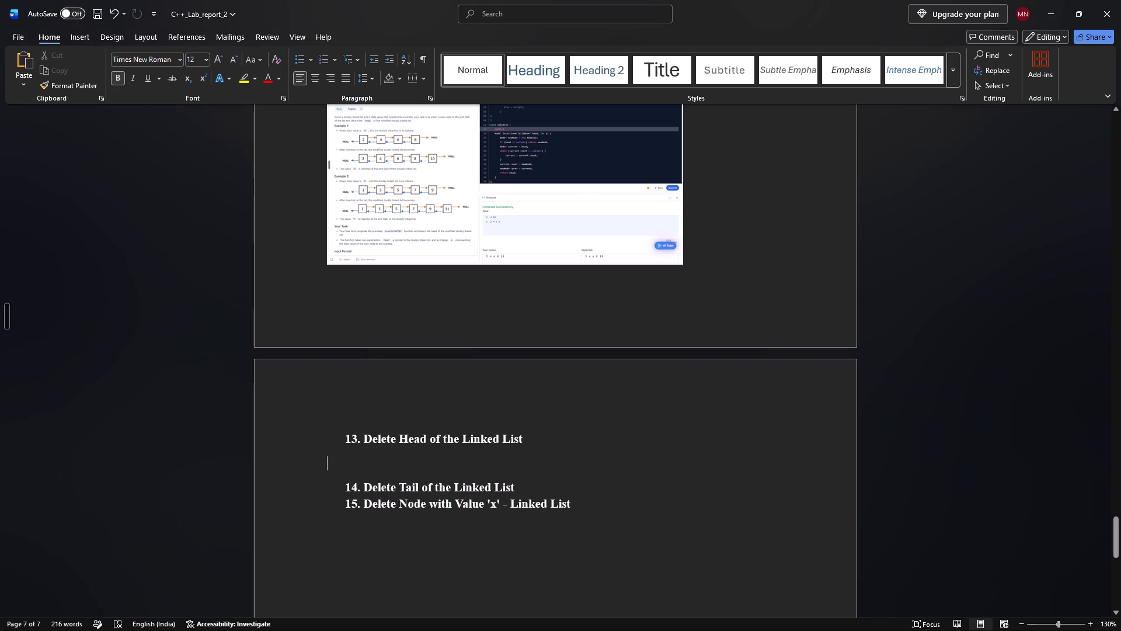
key("ctrl+v")
key("ctrl+v")
Add an empty, unnumbered, unindented line beneath heading 14, "Delete Tail of the Linked List".
scroll(372, 446, "down", 1)
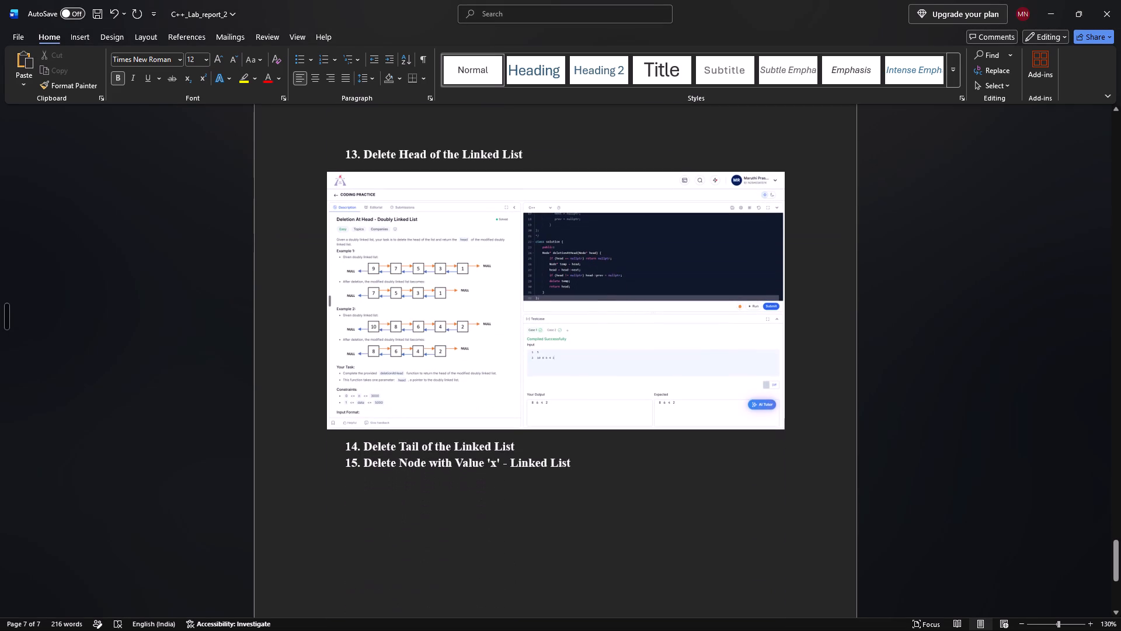
left_click(521, 446)
key("Return")
key("BackSpace")
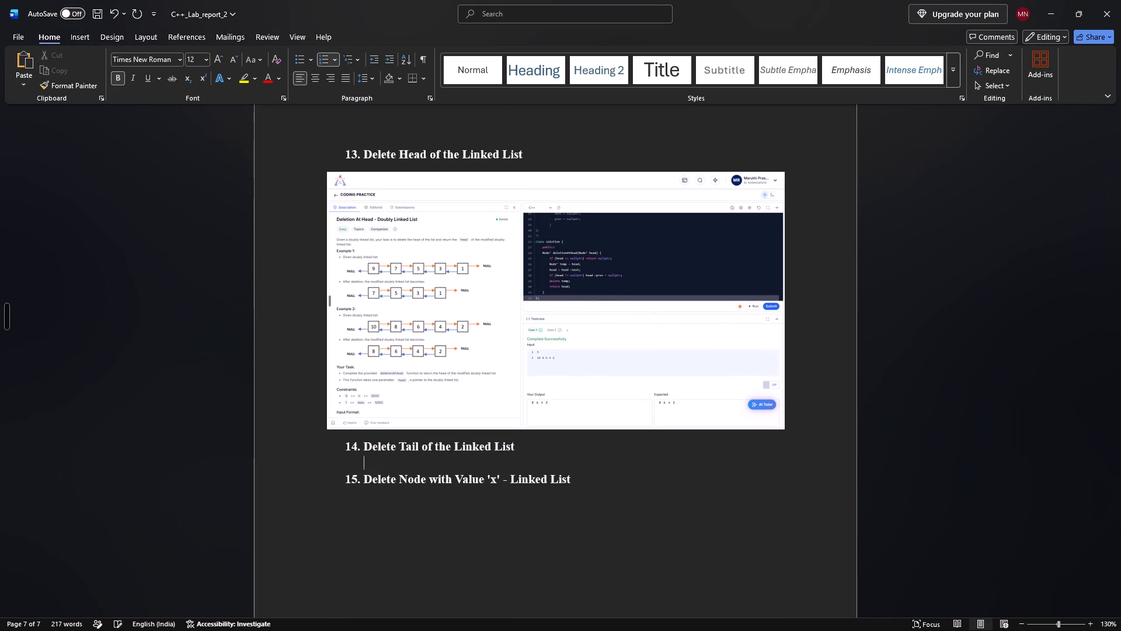
key("BackSpace")
key("BackSpace")
key("BackSpace")
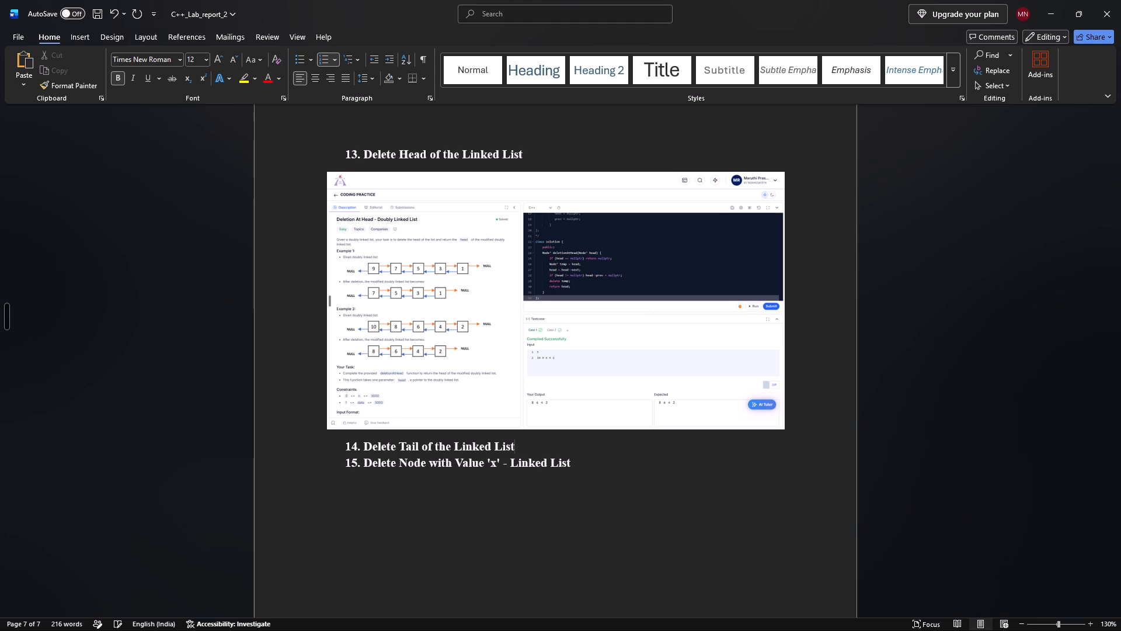
key("Return")
key("BackSpace")
key("BackSpace")
key("BackSpace")
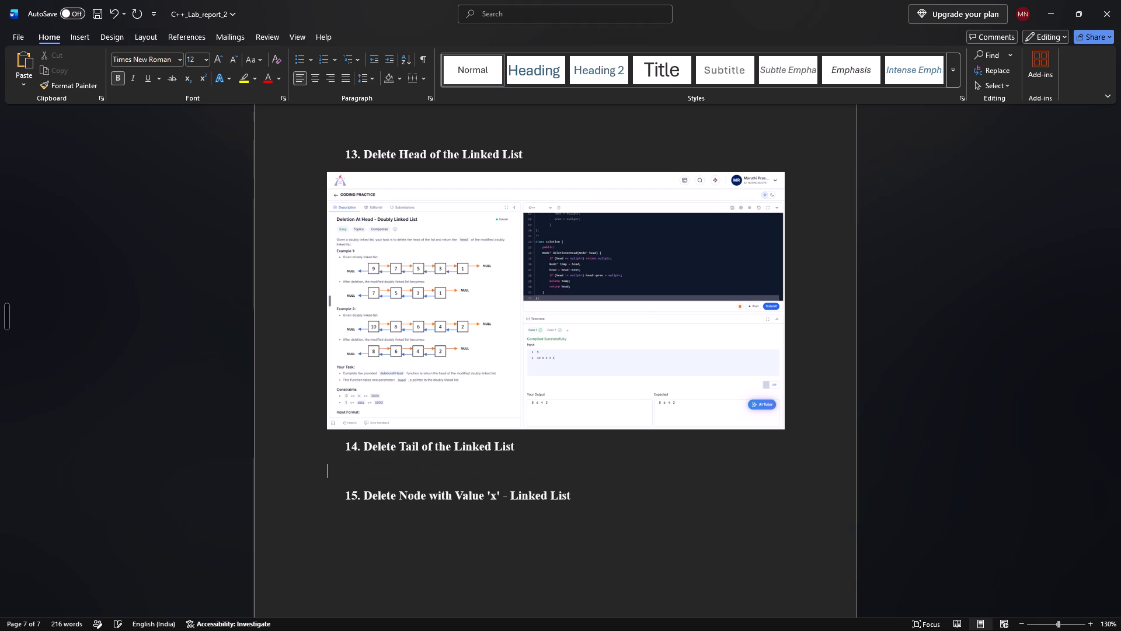
Switch to Chrome and open the Deletion at Tail - Doubly Linked List problem from the coding practice list.
key("alt+Tab")
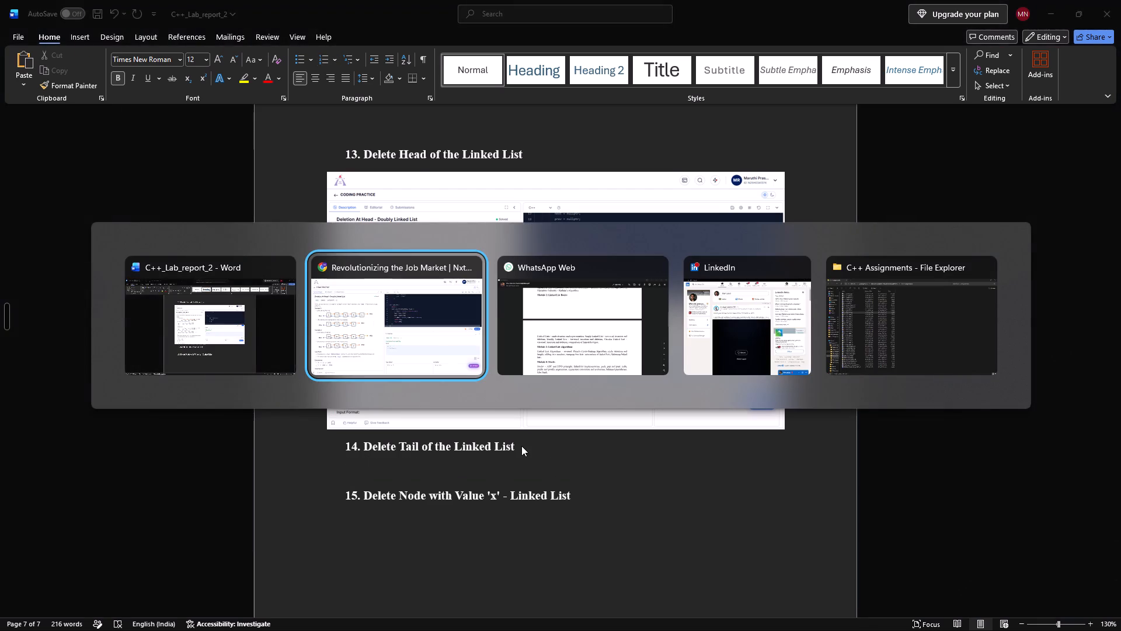
scroll(286, 380, "right", 11)
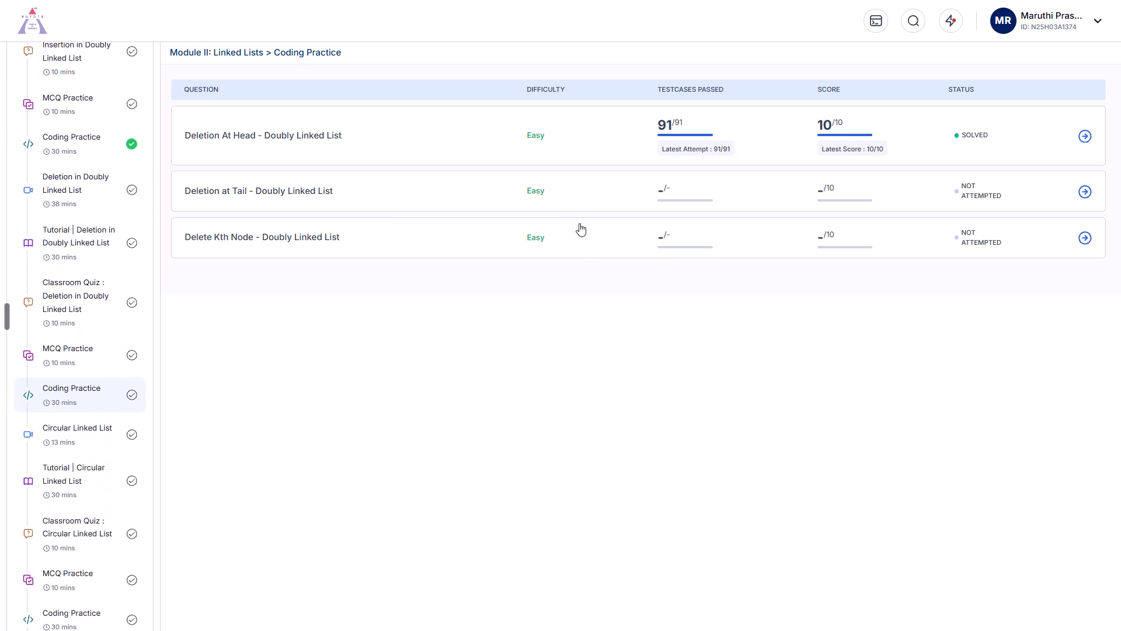
left_click(385, 203)
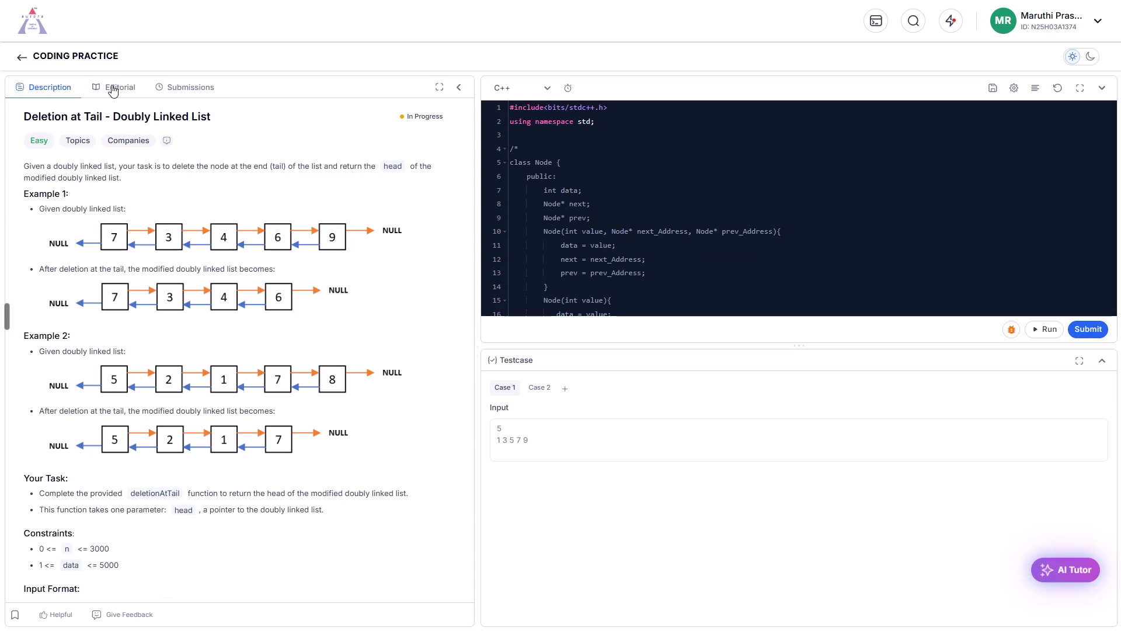
Replace the starter solution class in the code editor with the full solution class from the editorial's CPP implementation of deletionAtTail.
left_click(112, 85)
scroll(25, 357, "down", 14)
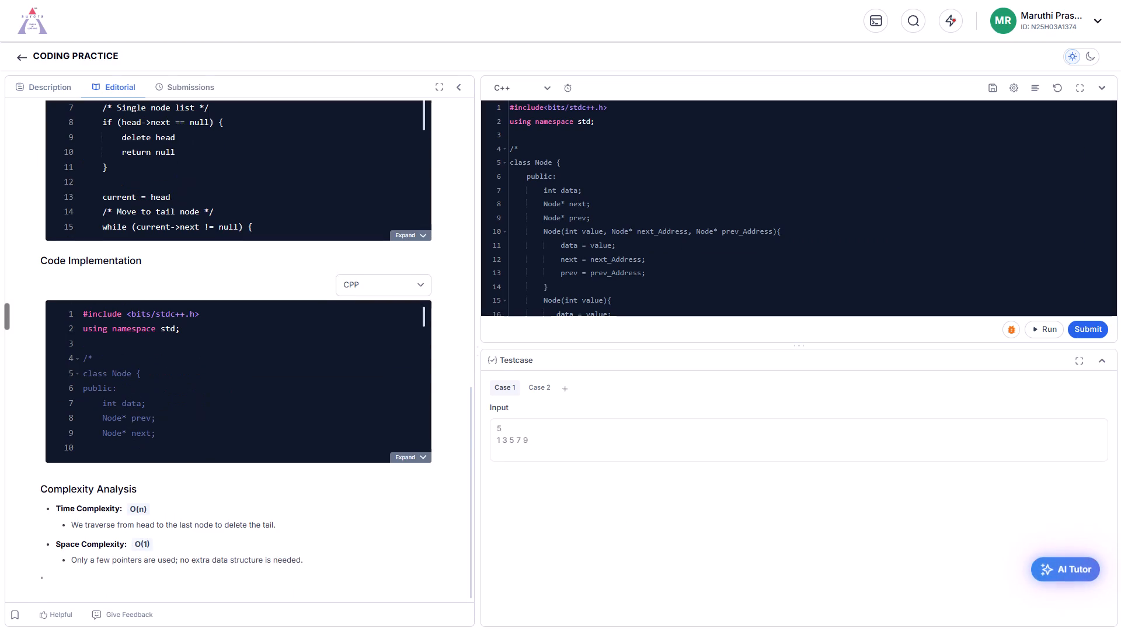
scroll(99, 390, "down", 15)
scroll(147, 348, "up", 2)
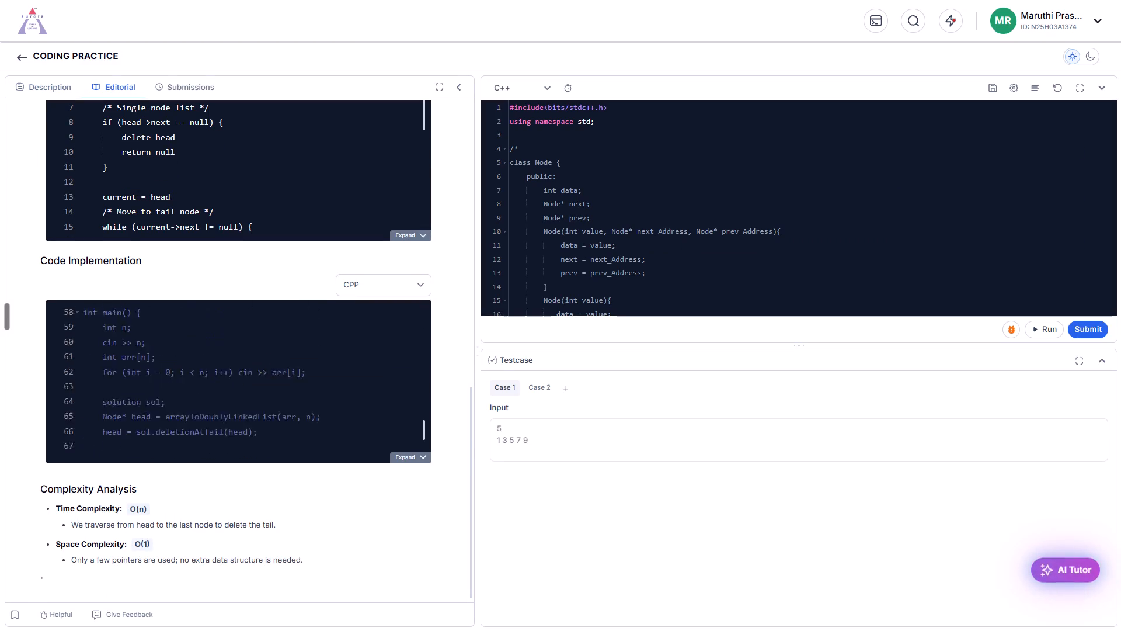
scroll(147, 348, "up", 9)
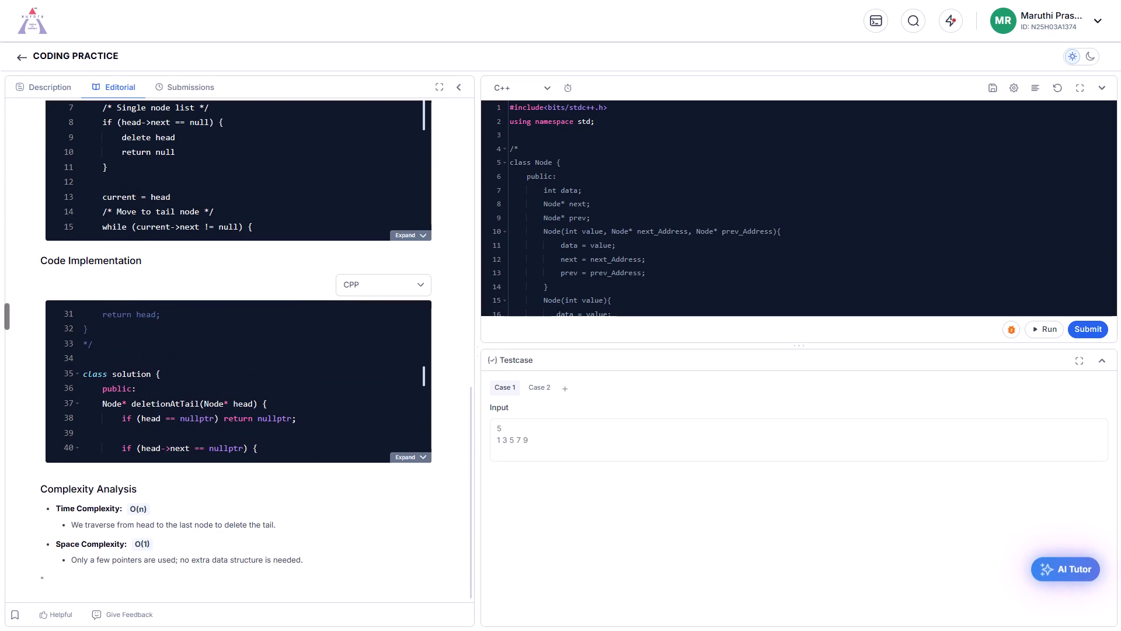
left_click(78, 377)
left_click_drag(82, 374, 84, 374)
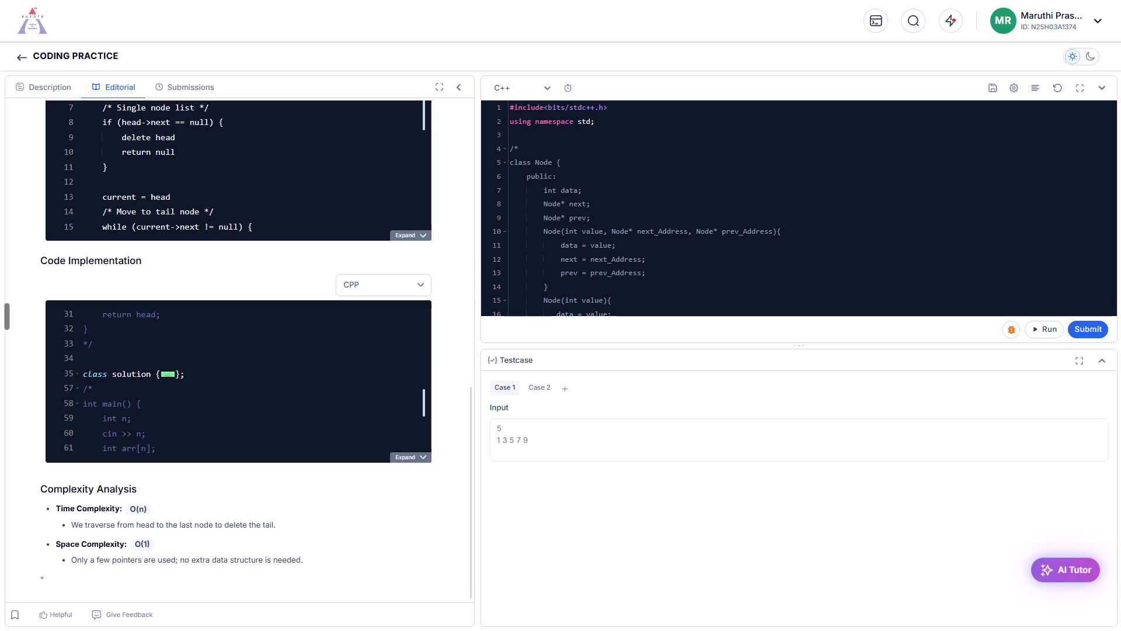
left_click_drag(84, 374, 208, 375)
key("ctrl+c")
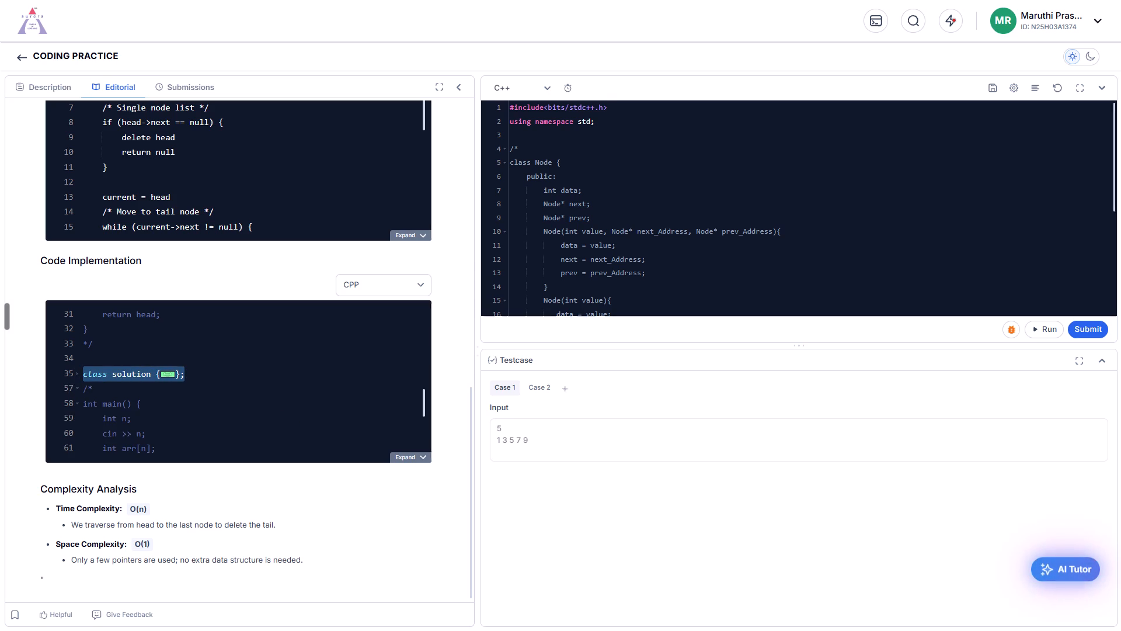
scroll(630, 277, "down", 10)
left_click_drag(510, 188, 521, 244)
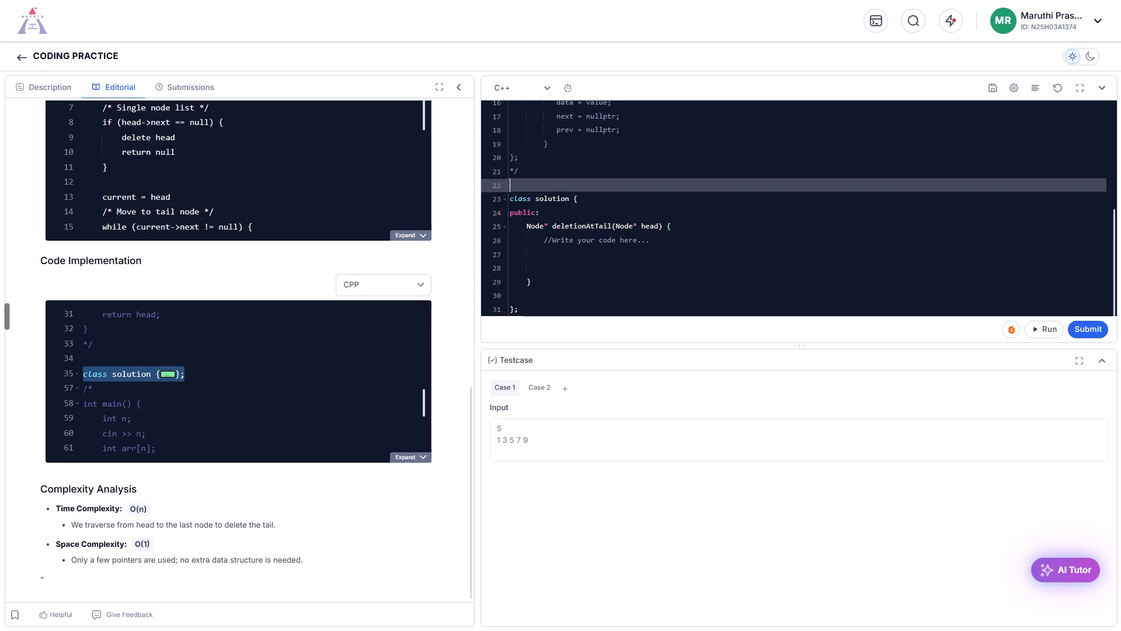
left_click_drag(521, 244, 534, 308)
key("ctrl+v")
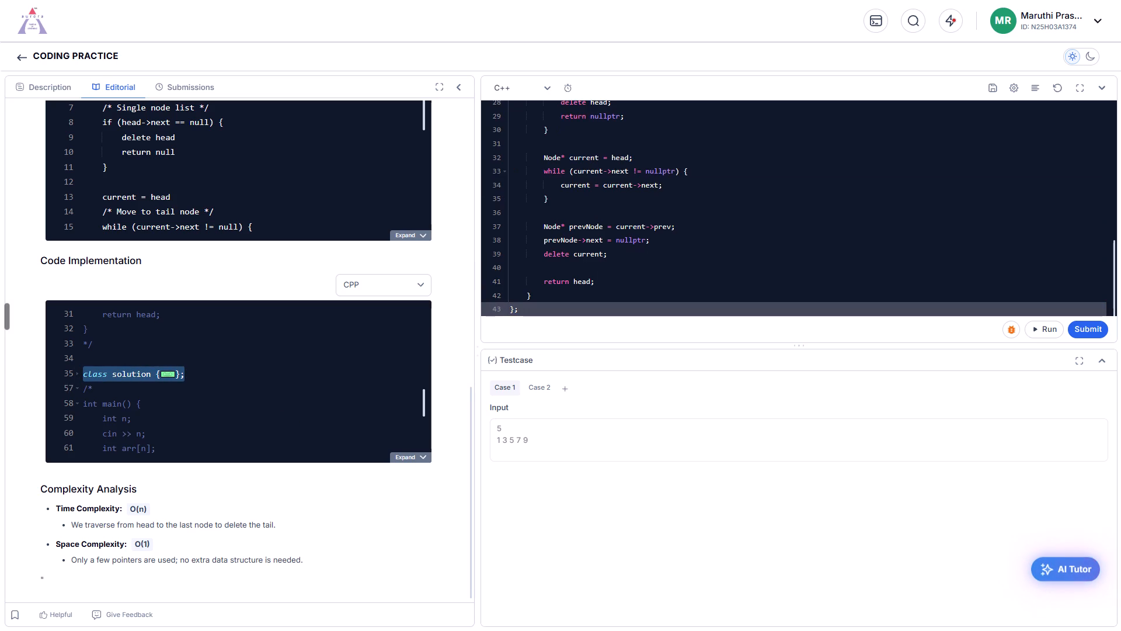
Remove the blank lines between the statements inside the deletionAtTail function.
key("Up")
key("Up")
key("Up")
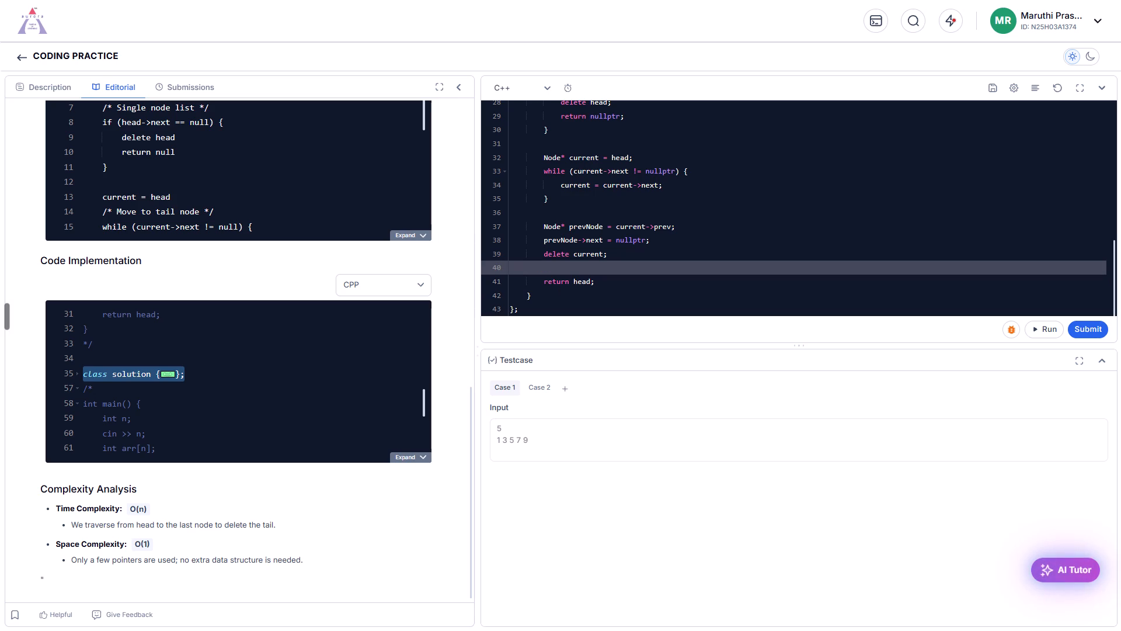
key("BackSpace")
key("BackSpace")
key("BackSpace")
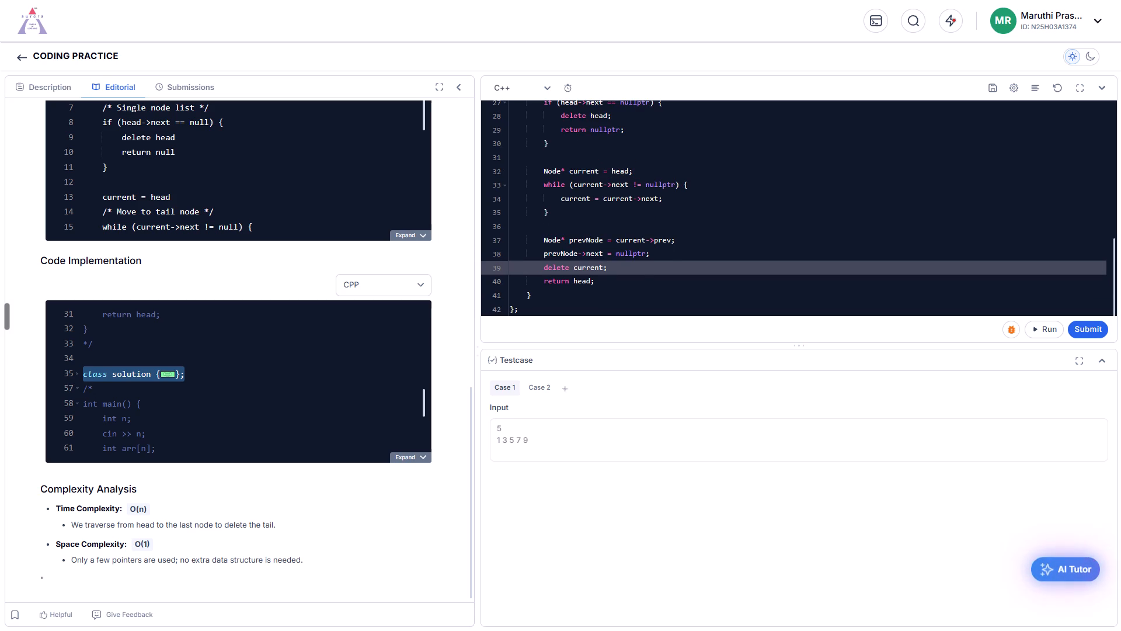
key("Up")
key("Up")
key("Up")
key("BackSpace")
key("BackSpace")
key("Up")
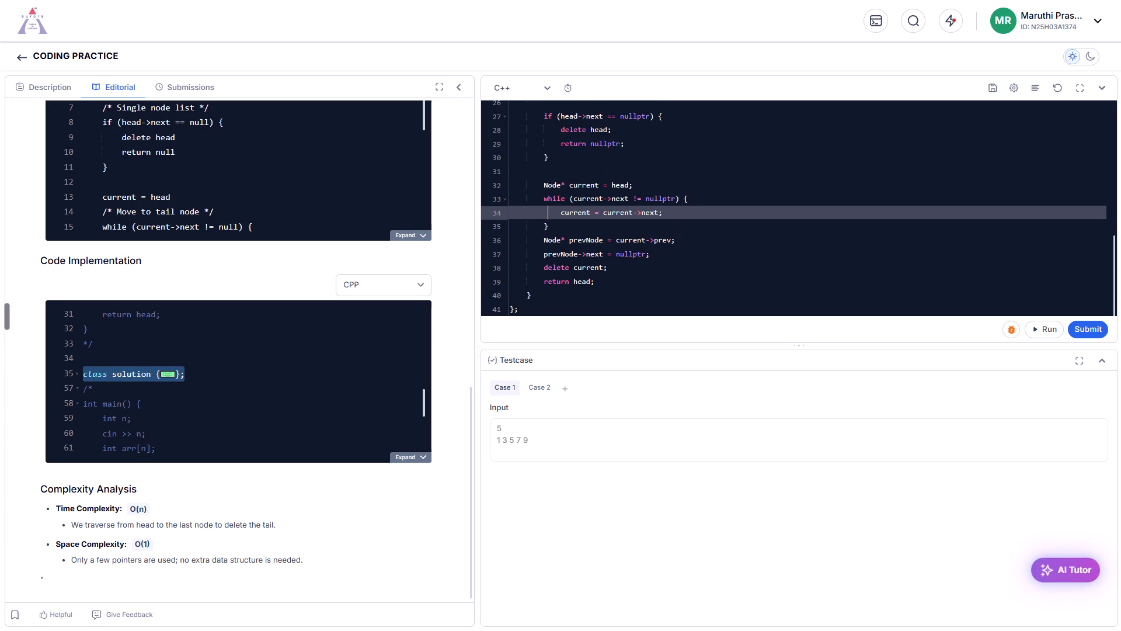
key("Up")
key("Up")
key("Up")
key("BackSpace")
key("BackSpace")
key("Up")
key("Up")
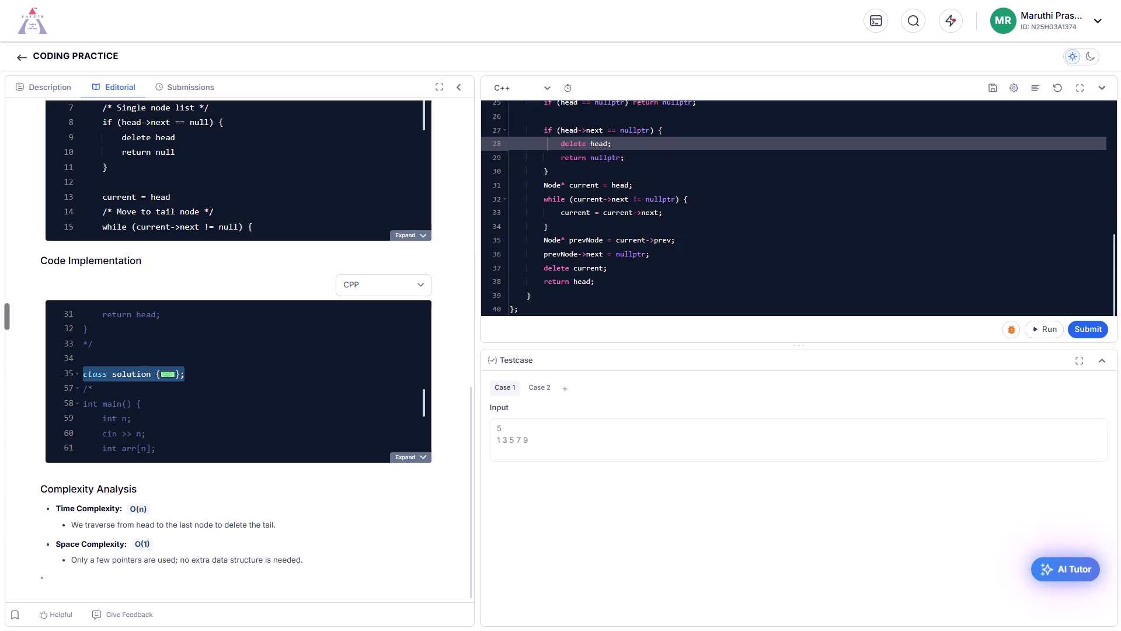
key("Up")
key("Up")
key("BackSpace")
key("BackSpace")
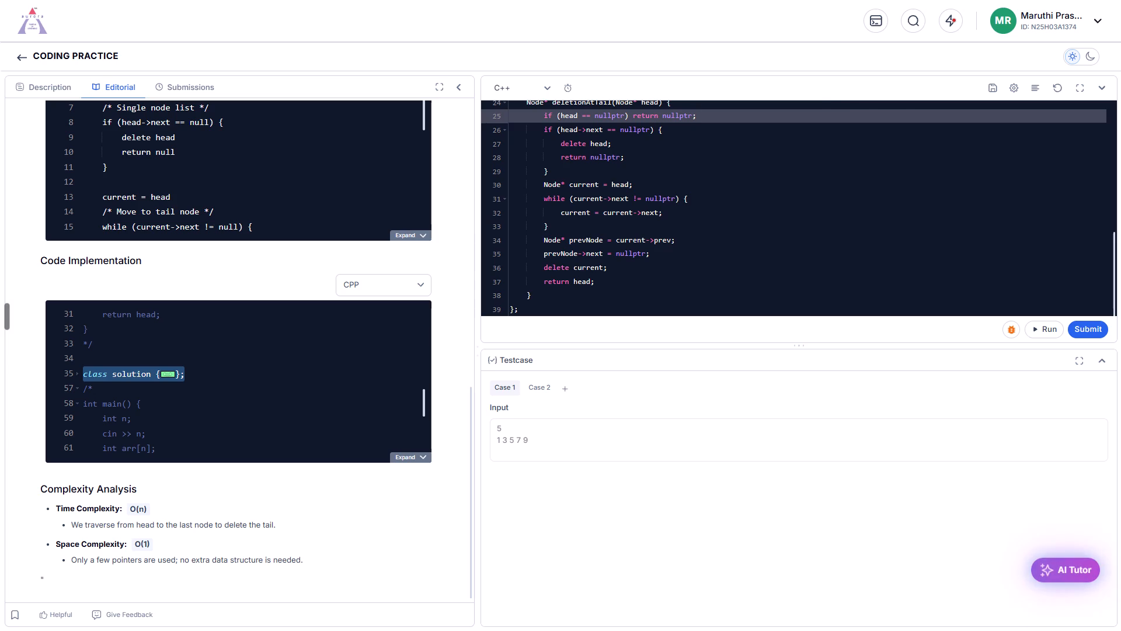
Submit the deletionAtTail solution, and run it against the sample test cases.
scroll(534, 308, "up", 3)
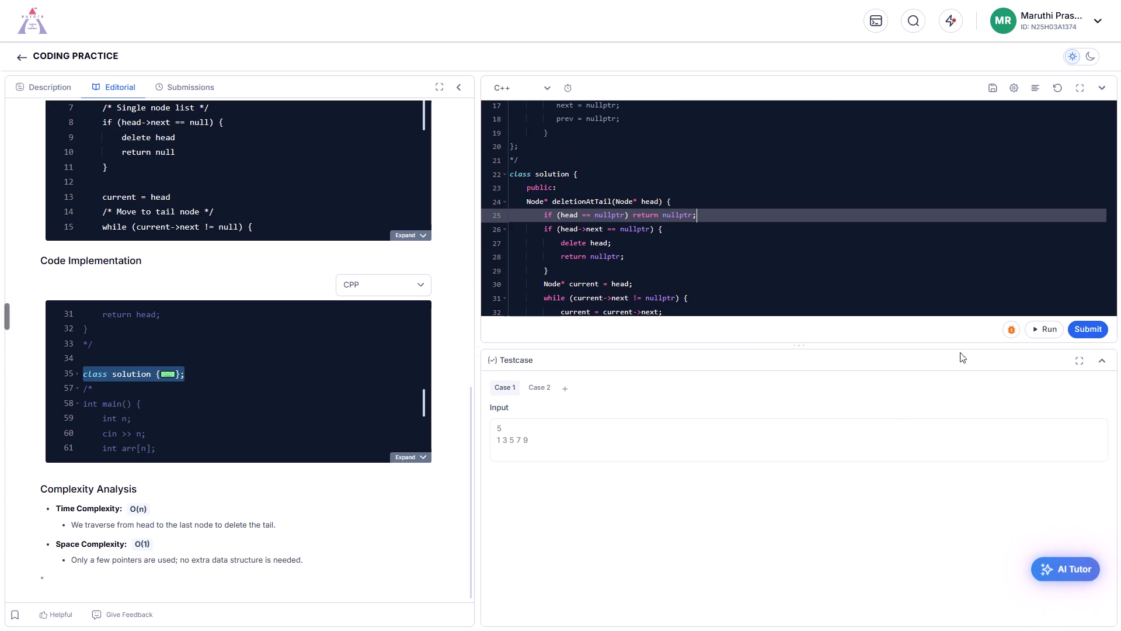
left_click(1087, 332)
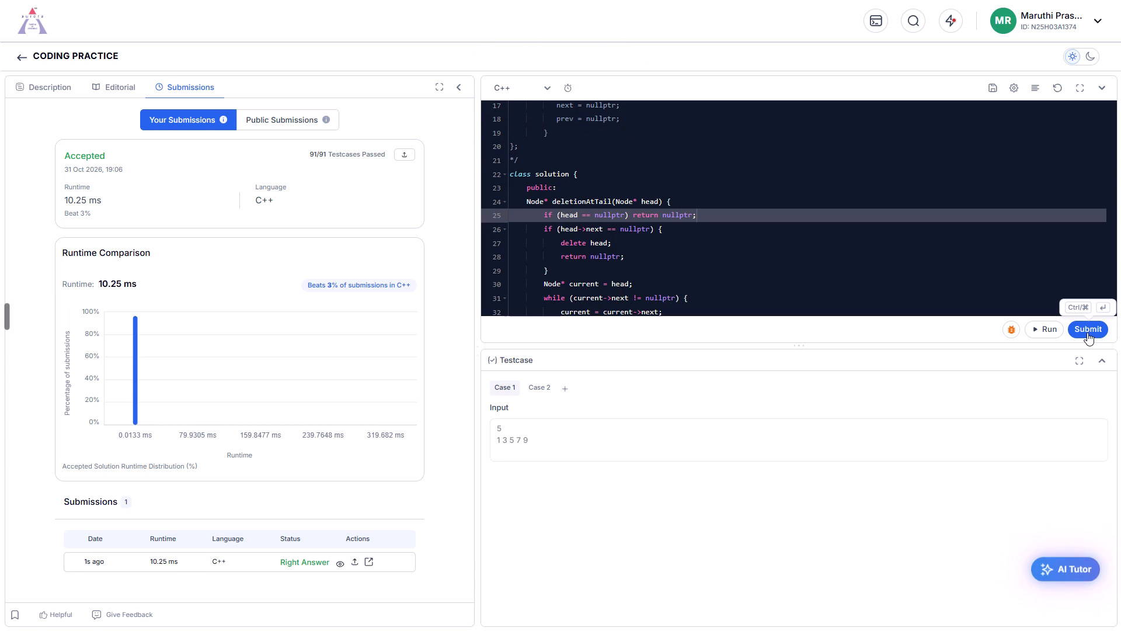
left_click(1051, 329)
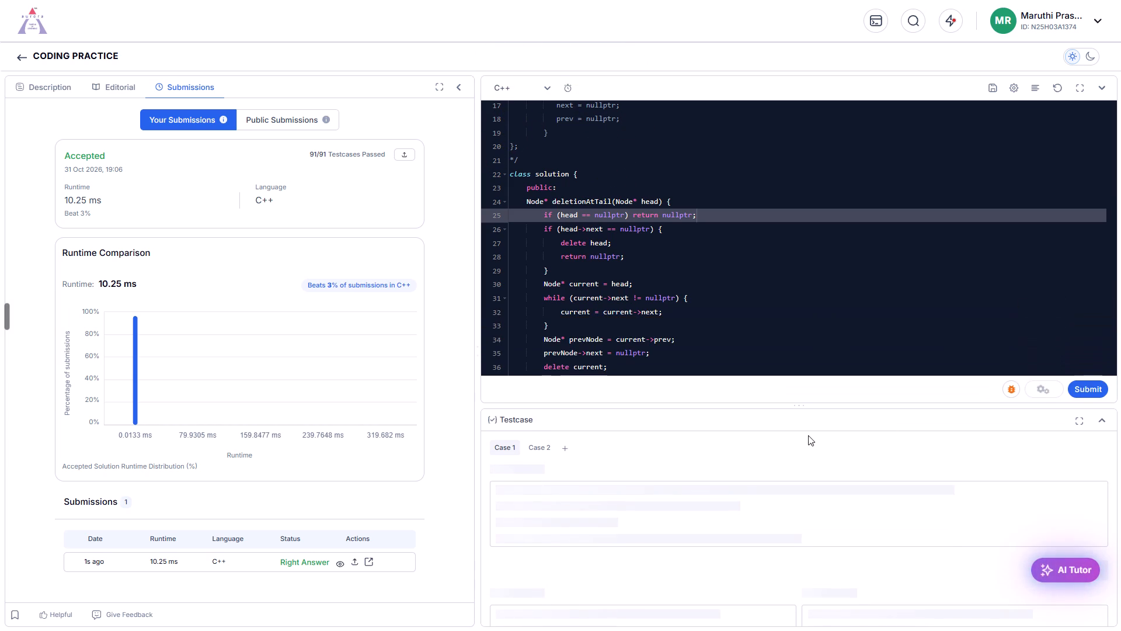
Capture the Deletion at Tail problem page with its description, full solution class and test output visible, and switch to the lab report.
scroll(671, 324, "down", 3)
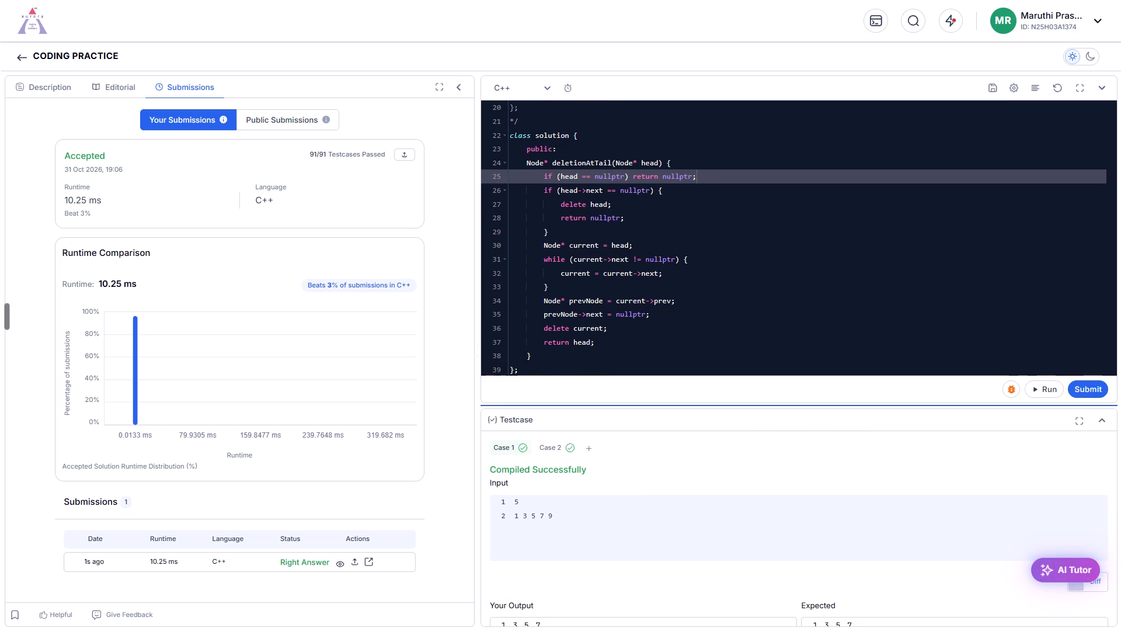
left_click_drag(716, 407, 715, 383)
scroll(661, 297, "down", 2)
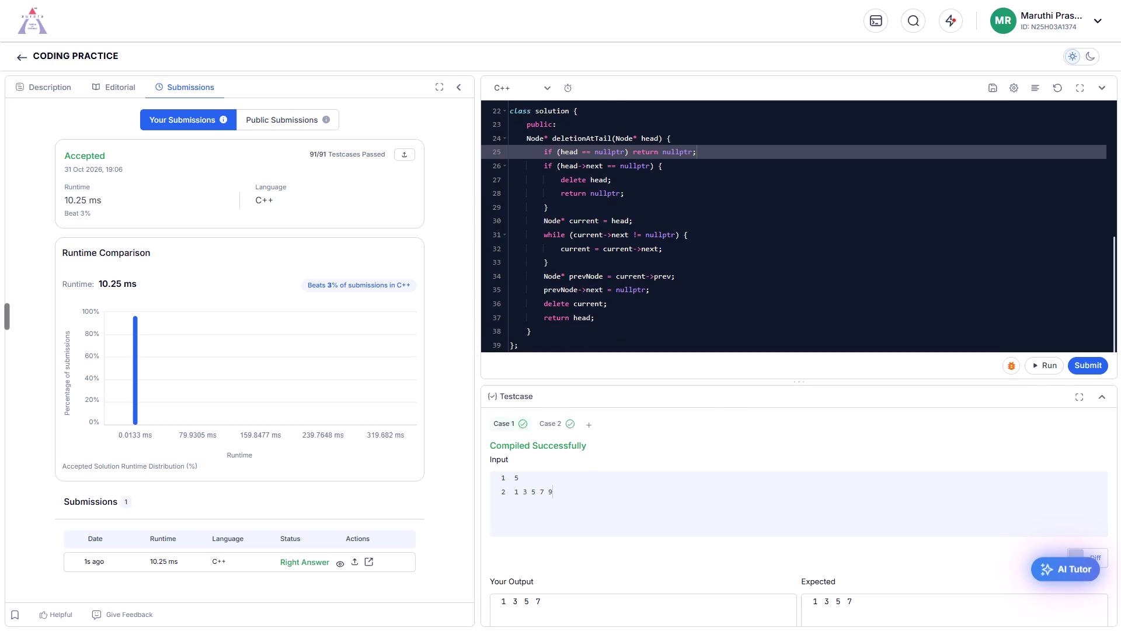
scroll(661, 297, "down", 1)
left_click(27, 89)
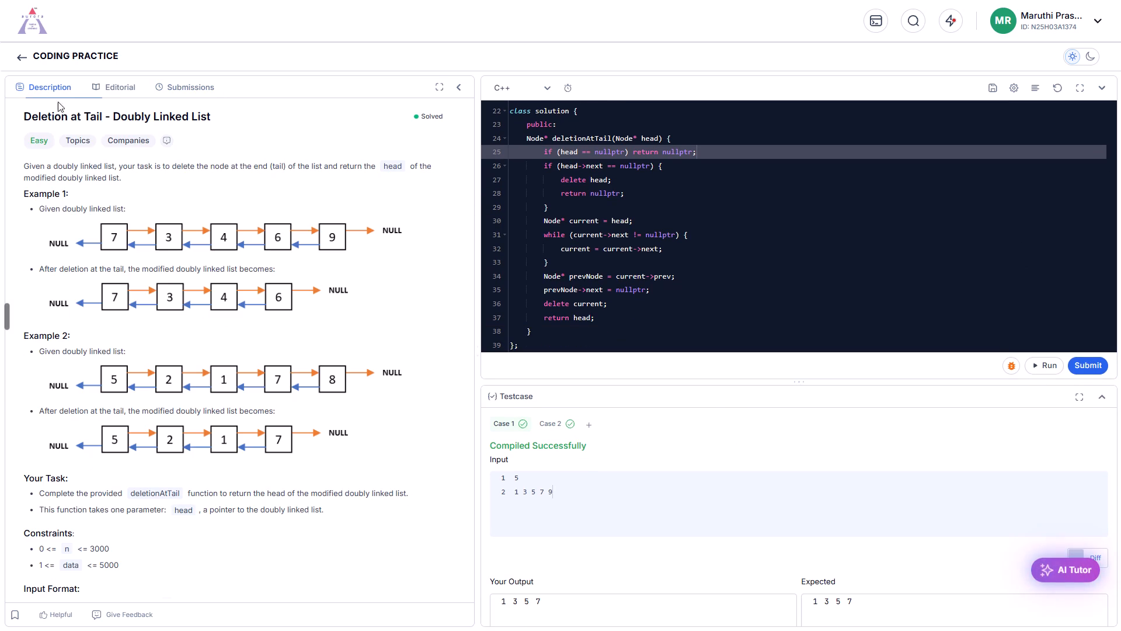
key("super+Print")
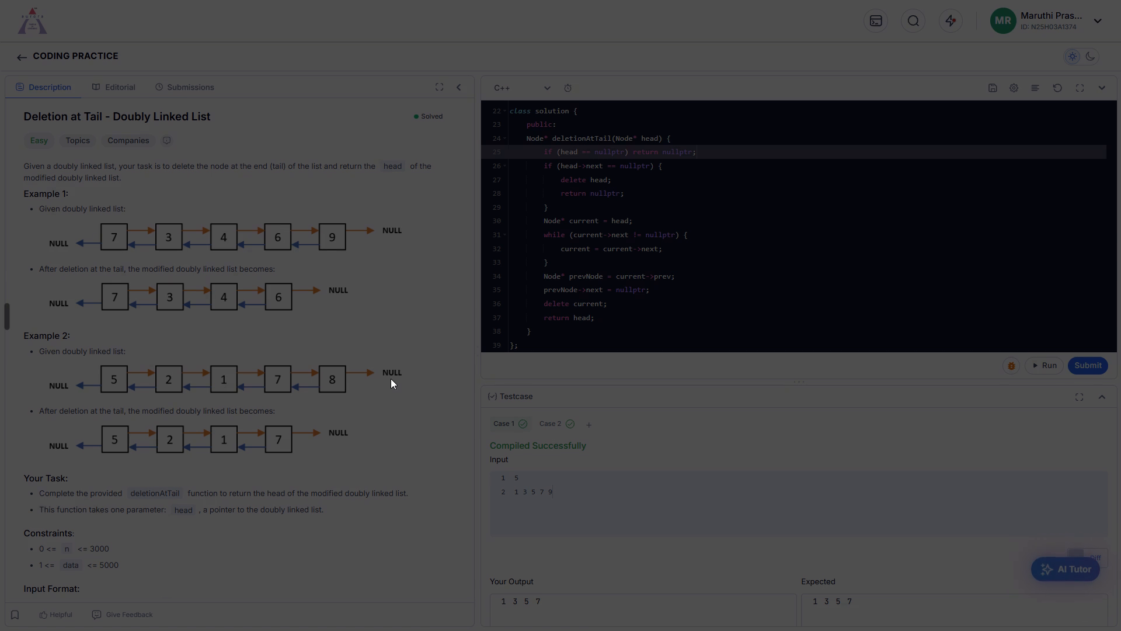
key("alt+Tab")
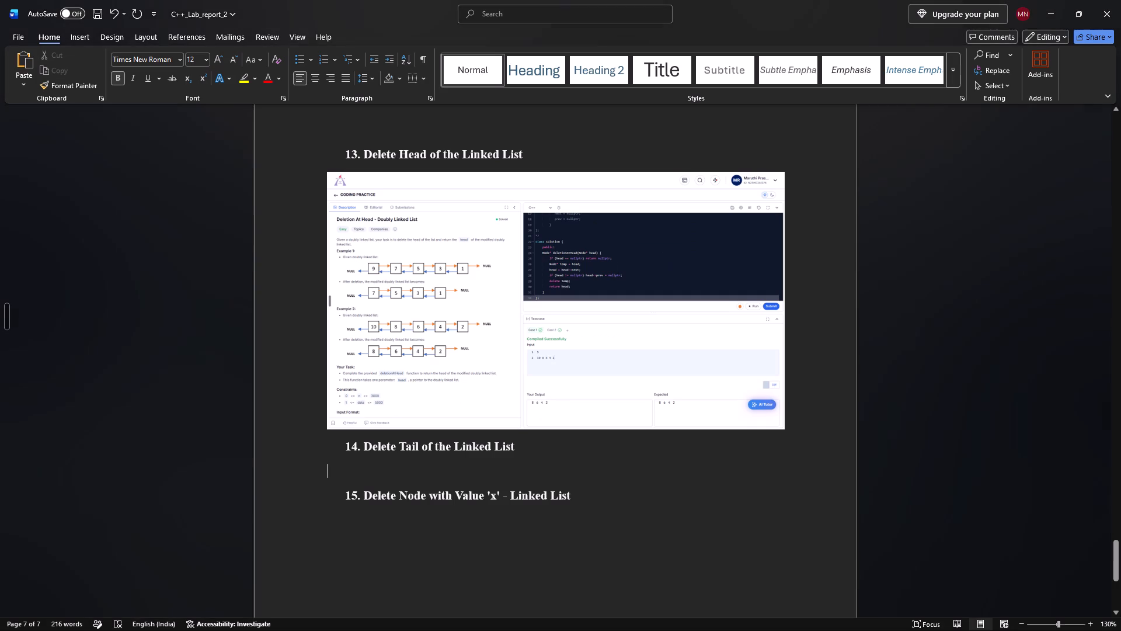
Paste the captured Deletion at Tail screenshot under heading 14, Delete Tail of the Linked List.
key("ctrl+v")
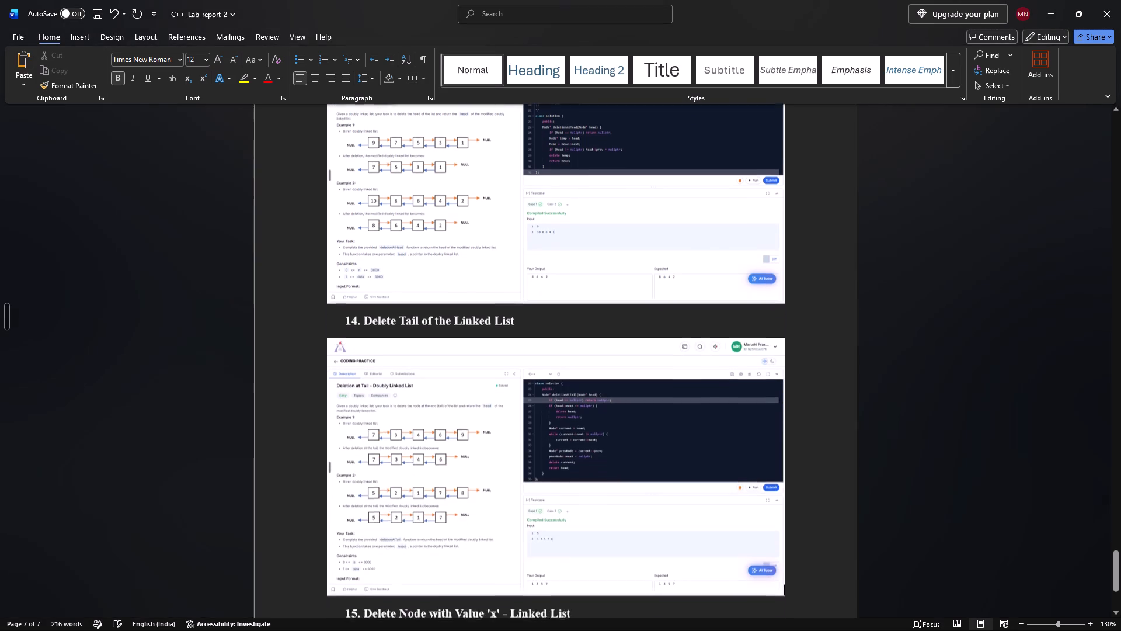
Shrink the screenshots under headings 13 and 14 proportionally to about three quarters of their width.
scroll(461, 477, "down", 1)
scroll(536, 370, "up", 1)
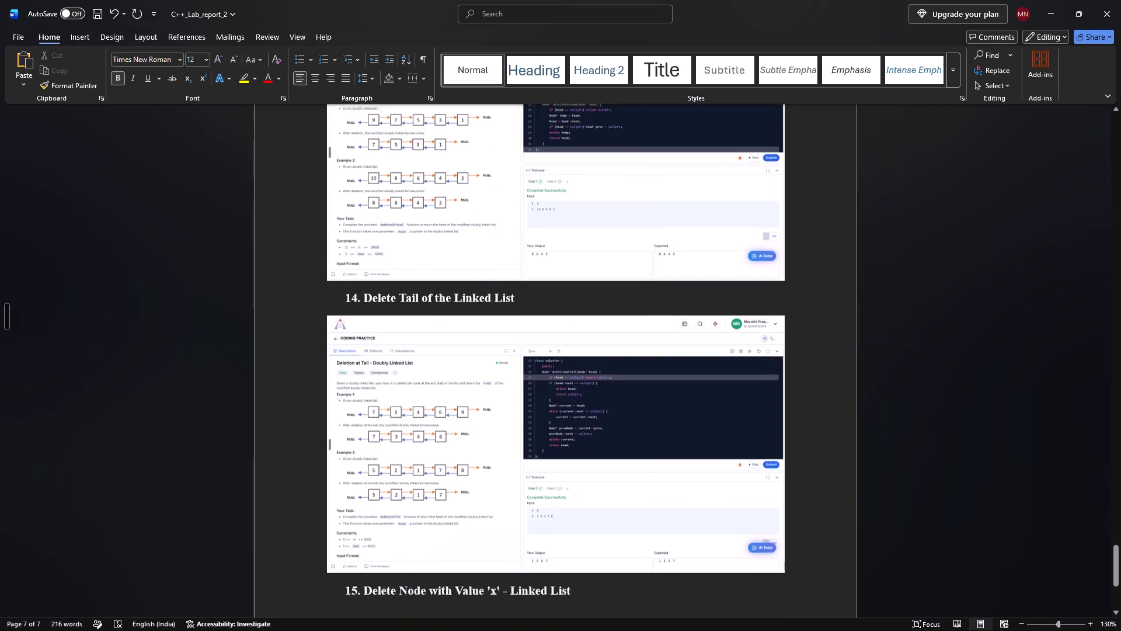
scroll(536, 370, "up", 1)
left_click(486, 363)
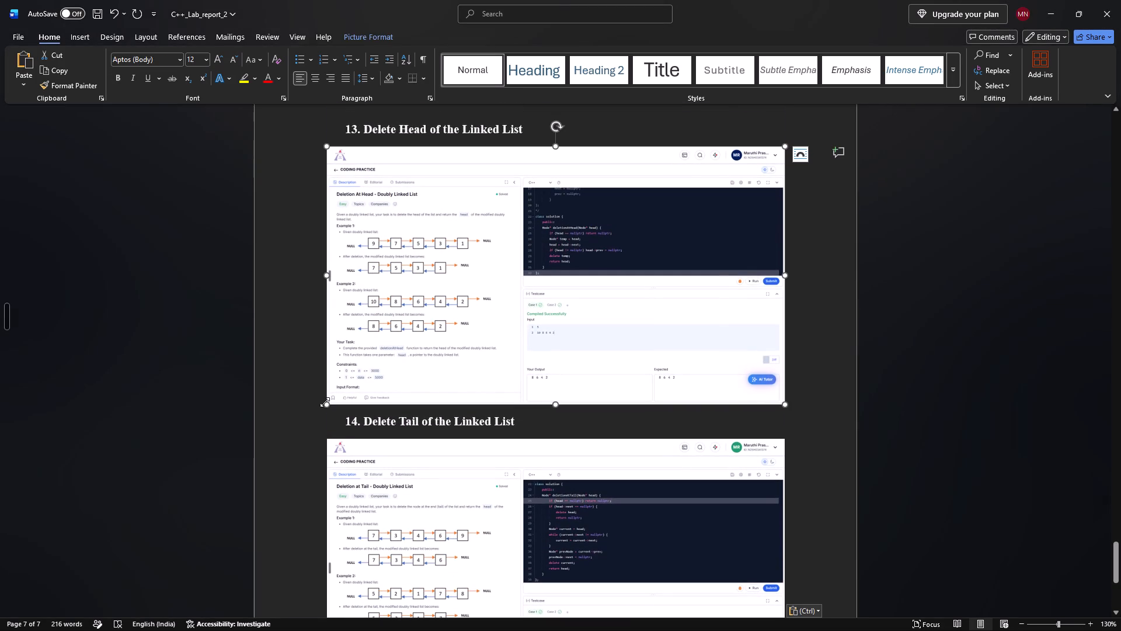
left_click_drag(328, 404, 452, 344)
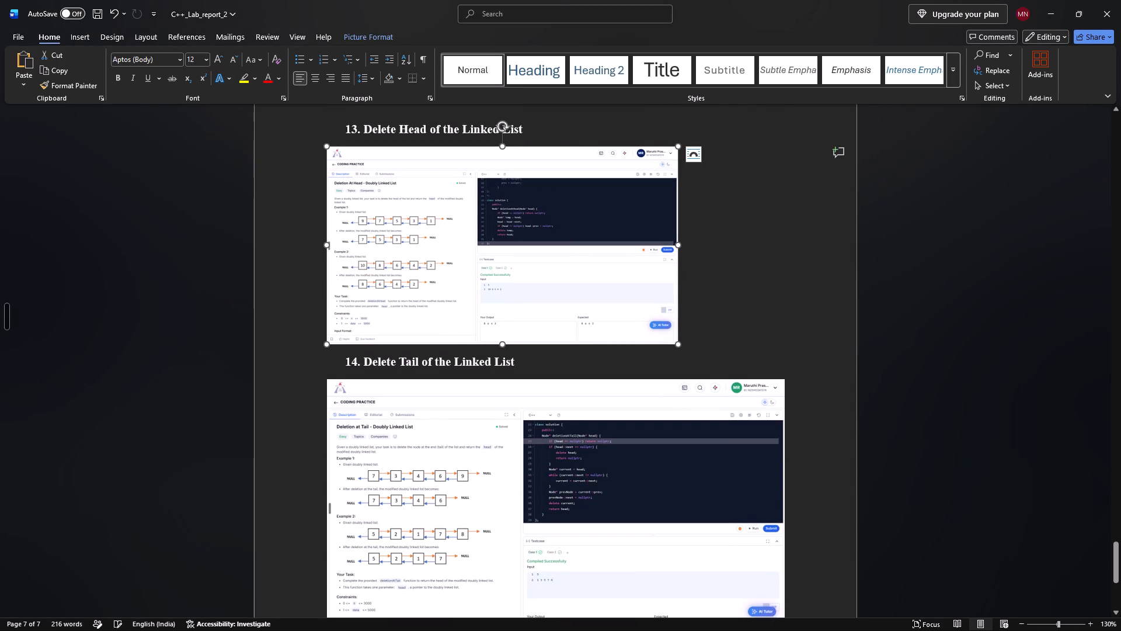
left_click(437, 489)
scroll(437, 489, "down", 1)
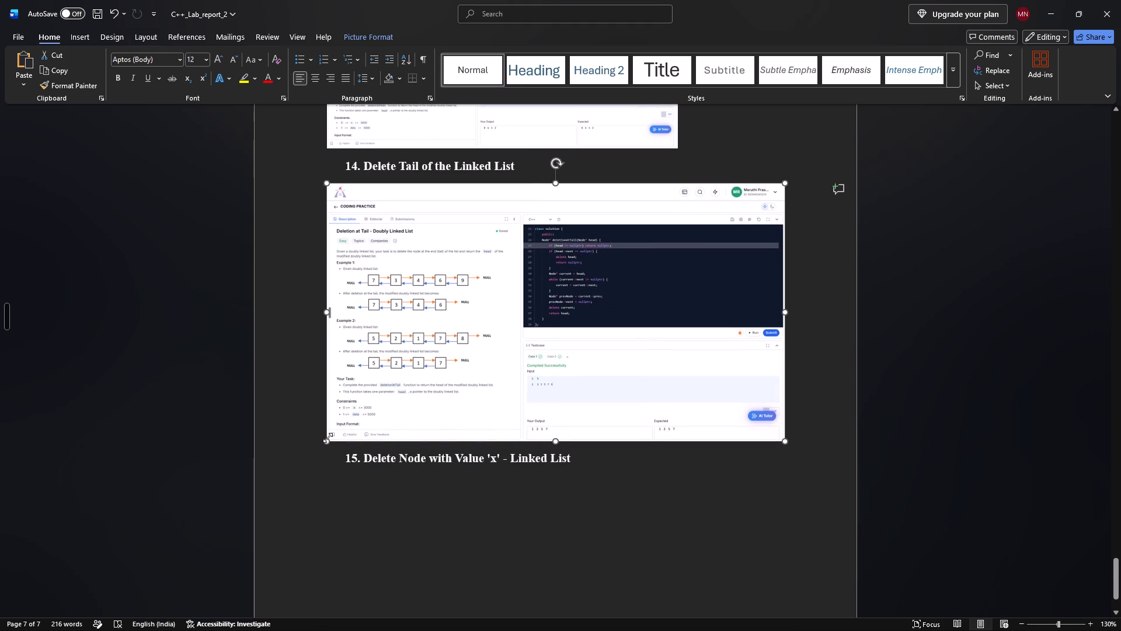
left_click_drag(328, 438, 507, 380)
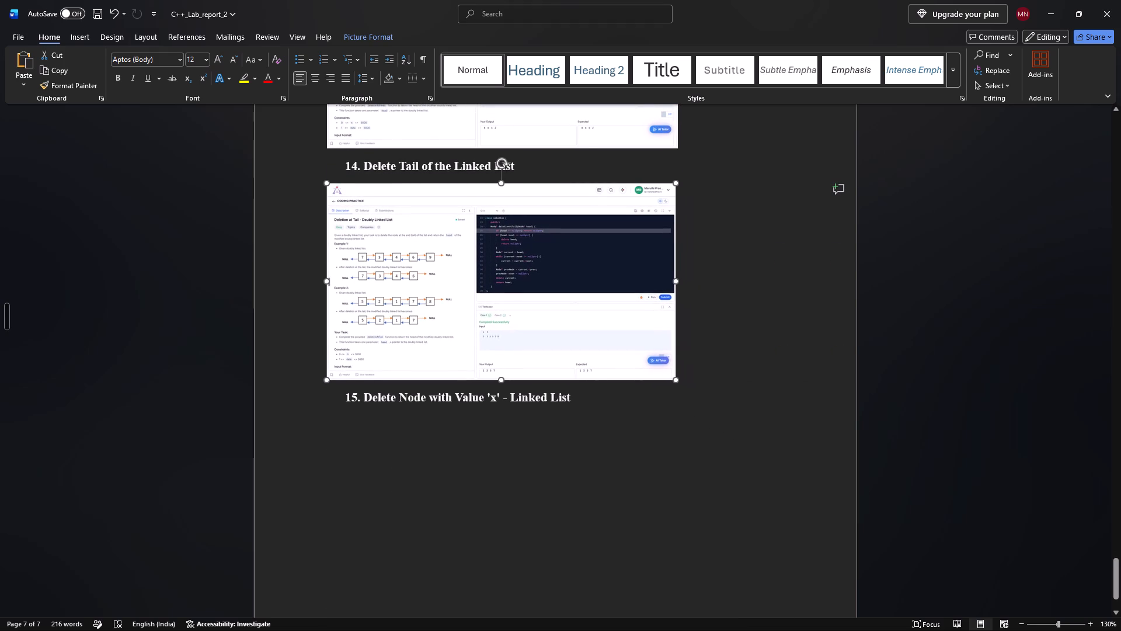
Add an empty unnumbered line below heading 15, Delete Node with Value 'x' - Linked List.
left_click(577, 404)
key("Return")
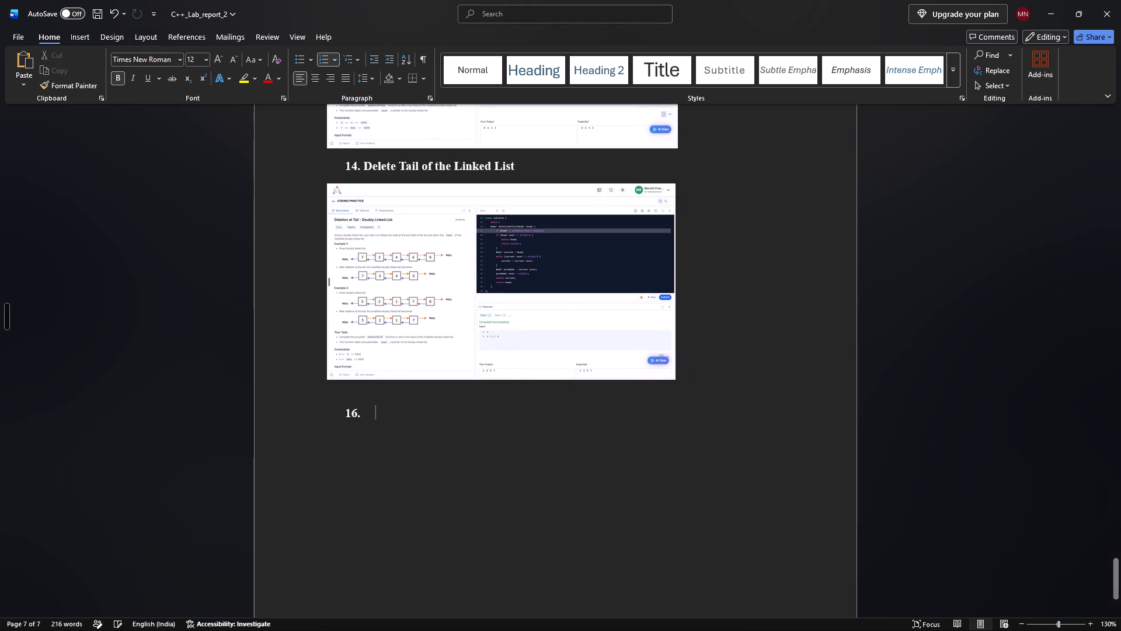
key("BackSpace")
key("BackSpace")
key("BackSpace")
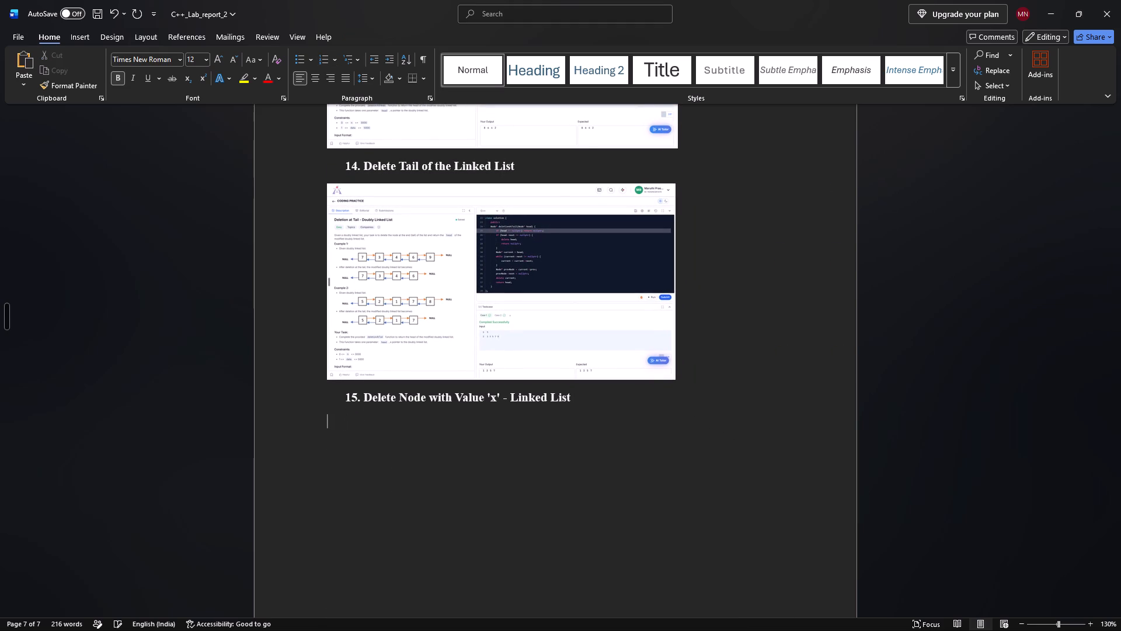
Switch to the browser and open the Delete Kth Node - Doubly Linked List problem from the coding practice list.
key("alt+Tab")
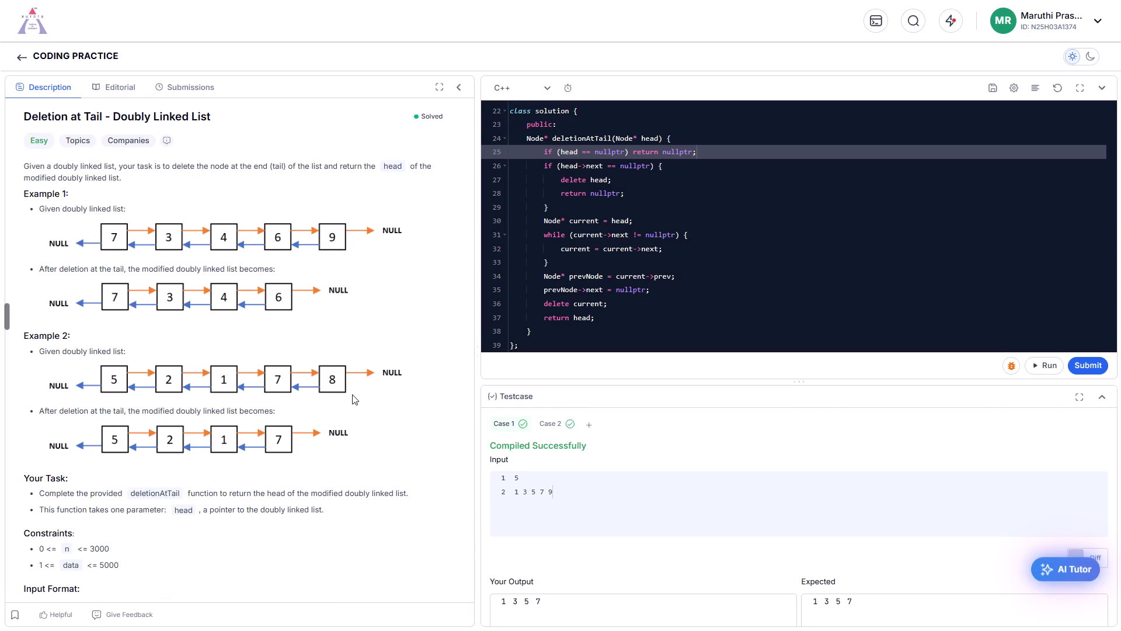
scroll(352, 394, "right", 14)
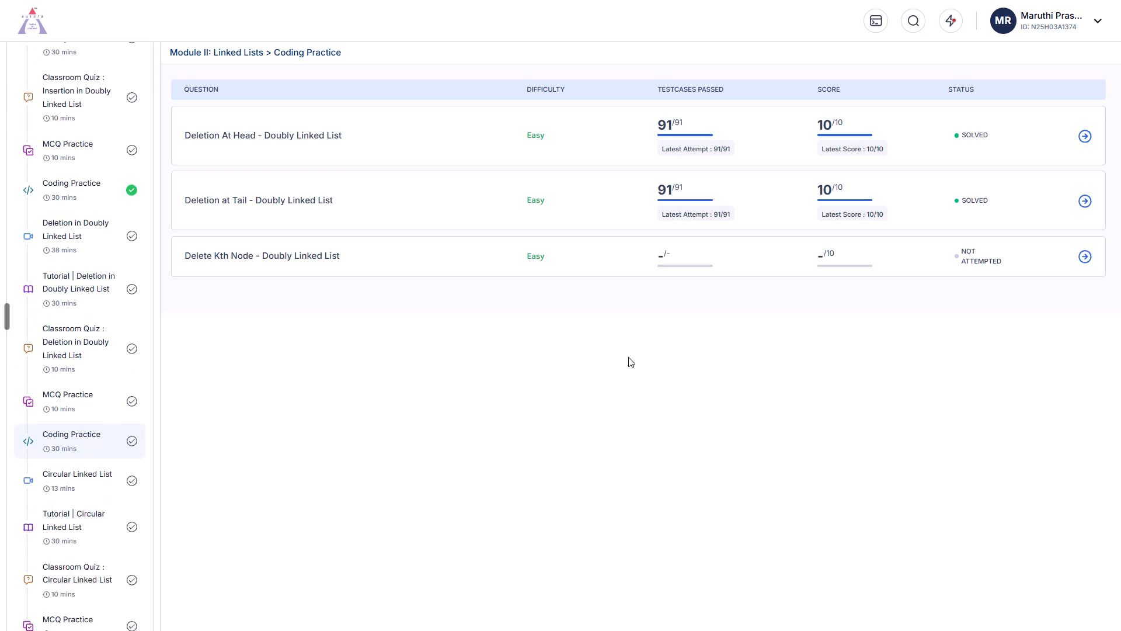
left_click(293, 268)
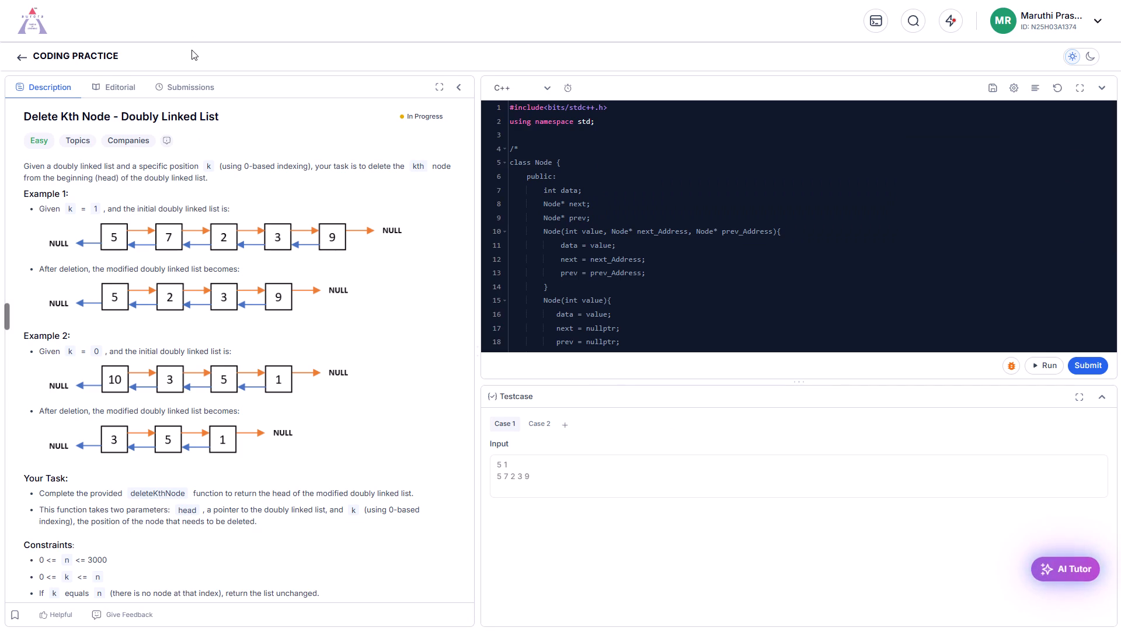
Replace the starter solution class in the code editor with the full solution class from the editorial's CPP implementation of Delete Kth node.
left_click(128, 85)
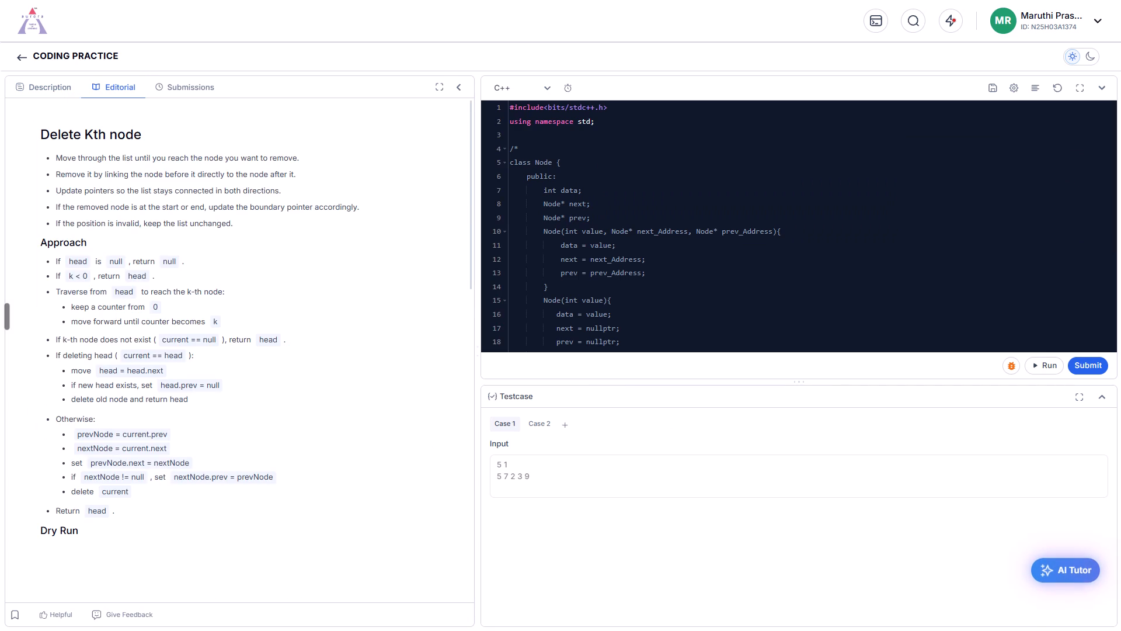
scroll(93, 319, "down", 20)
scroll(93, 319, "down", 2)
scroll(127, 349, "up", 5)
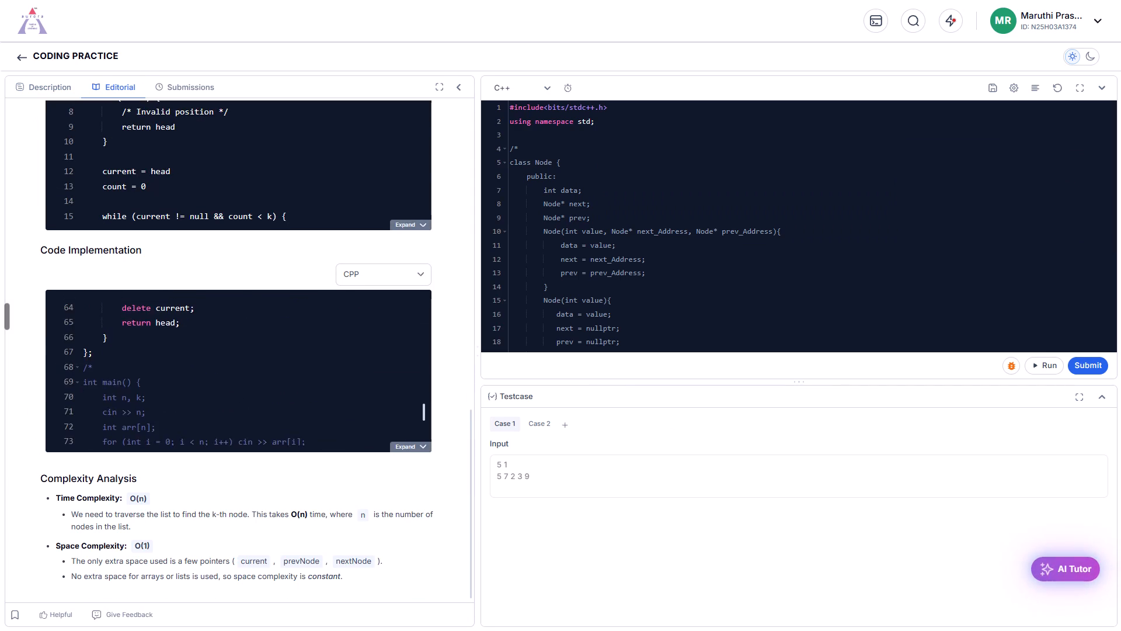
scroll(127, 349, "up", 11)
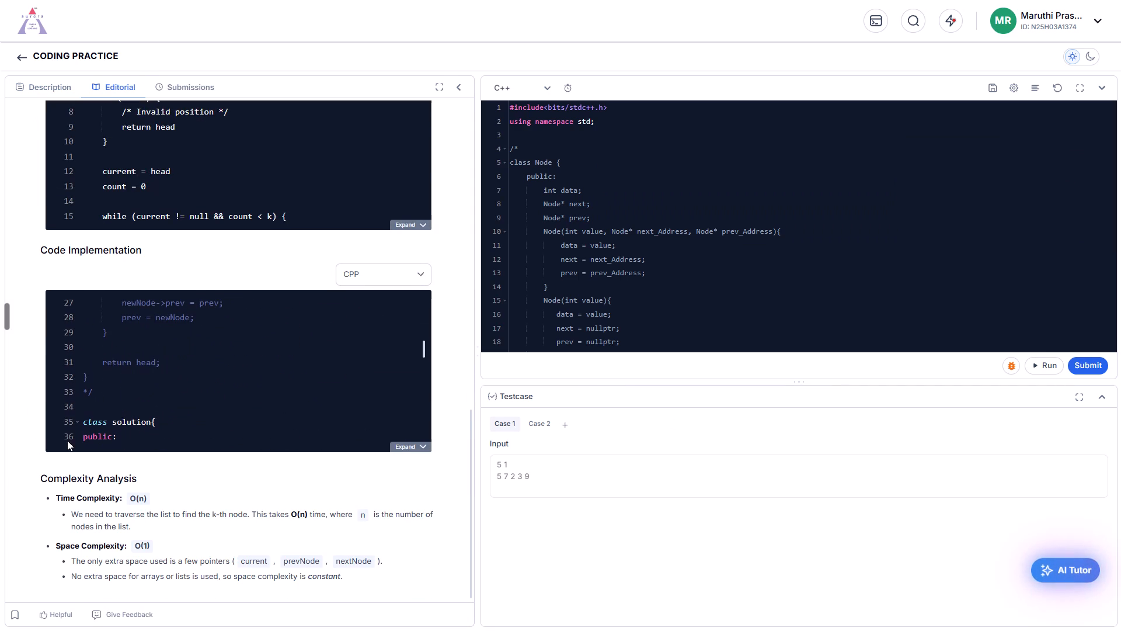
left_click(76, 418)
left_click_drag(82, 419, 215, 421)
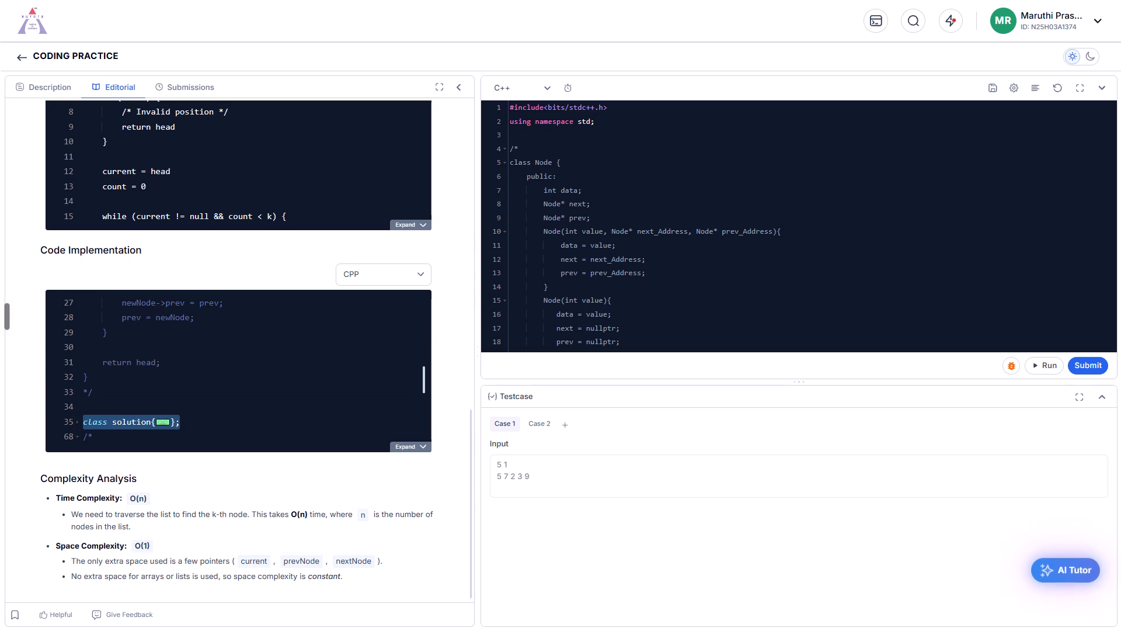
key("ctrl+c")
scroll(583, 264, "down", 6)
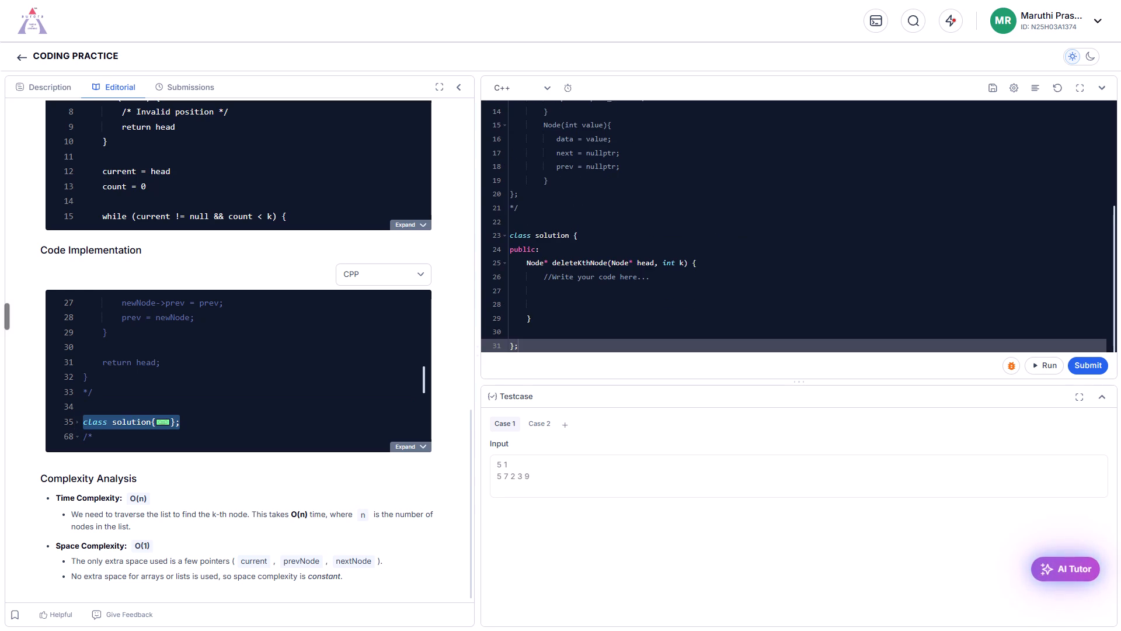
left_click_drag(510, 225, 528, 350)
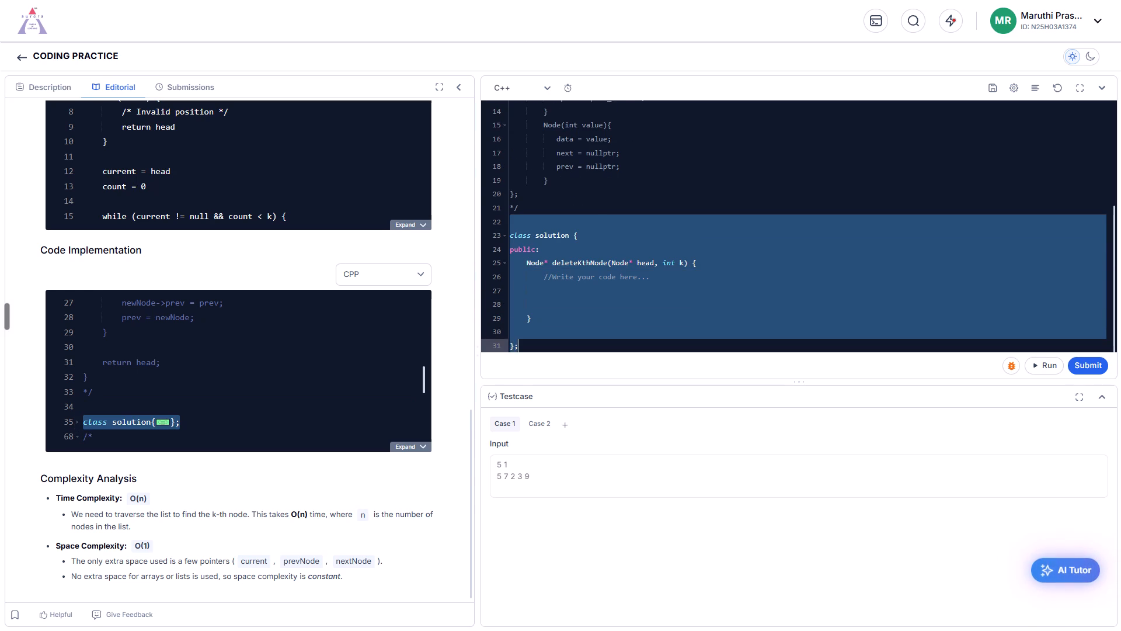
Replace the selected starter class of the Delete Kth Node problem with the copied CPP solution class from the editorial.
key("ctrl+v")
Remove the blank lines below the while loop in the deleteKthNode function.
key("Up")
key("Up")
key("Up")
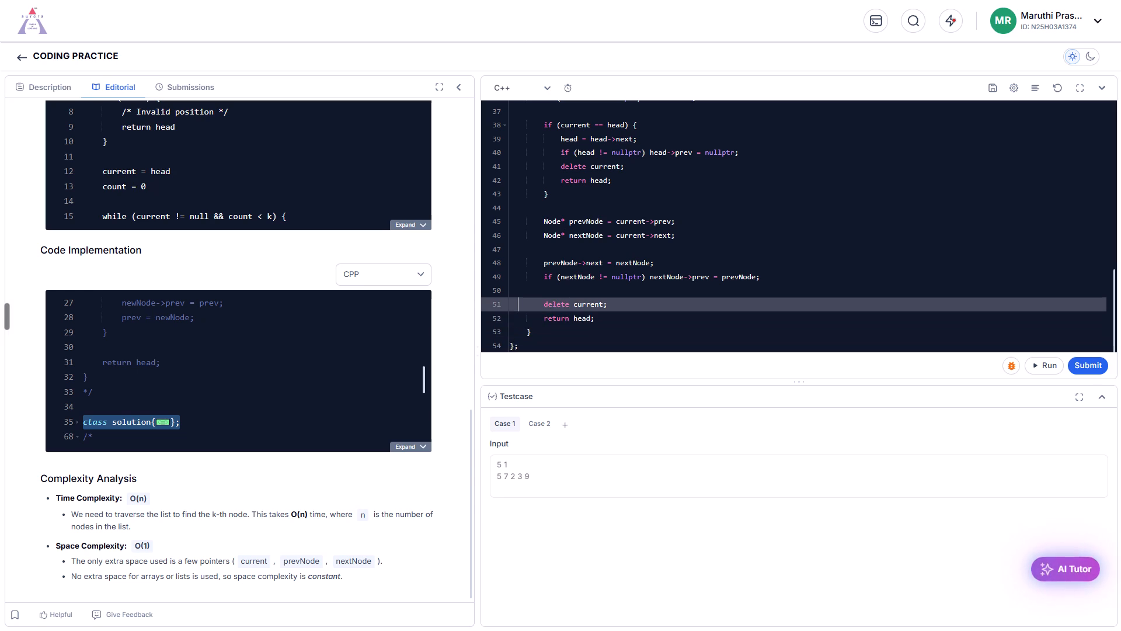
key("Up")
key("BackSpace")
key("BackSpace")
key("BackSpace")
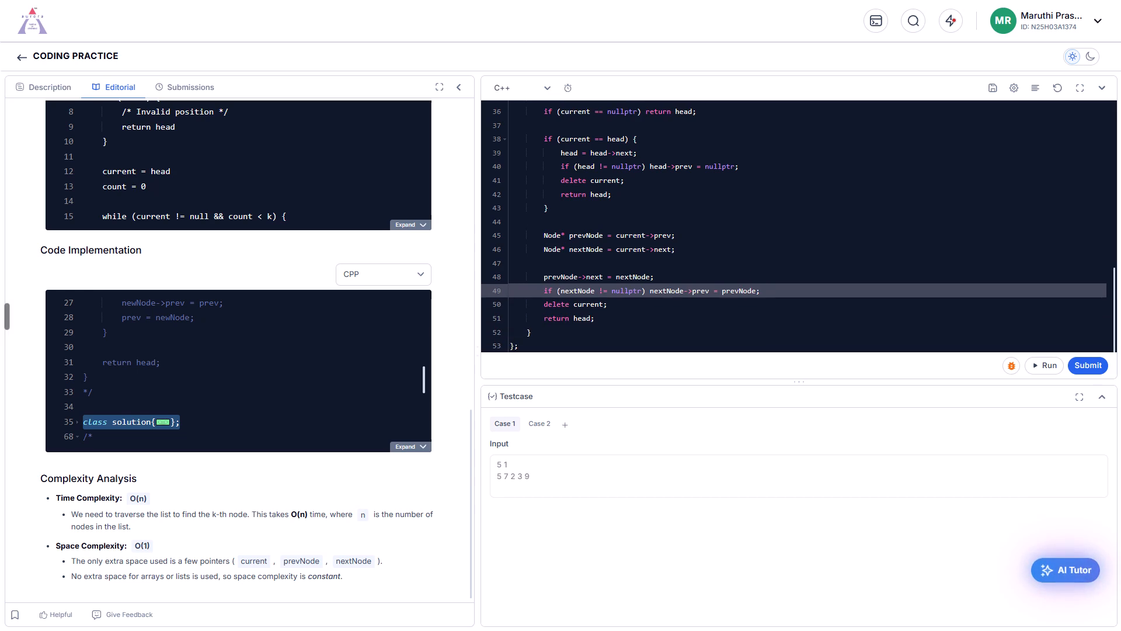
key("Up")
key("Up")
key("BackSpace")
key("BackSpace")
key("Up")
key("Up")
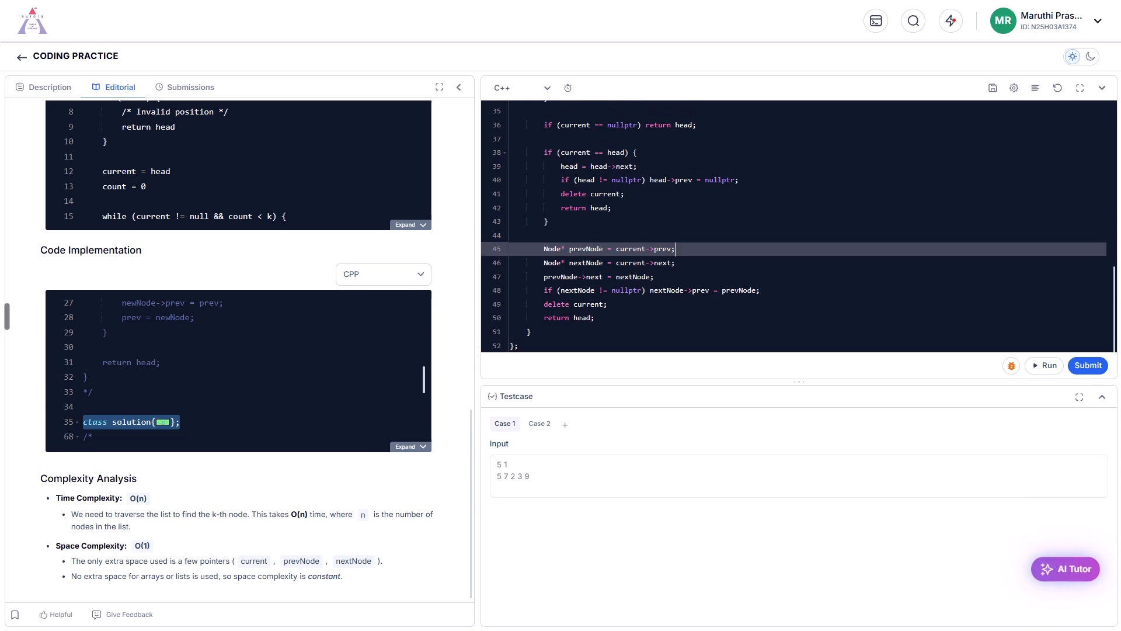
key("BackSpace")
key("BackSpace")
key("Up")
key("Up")
key("Up")
key("Up")
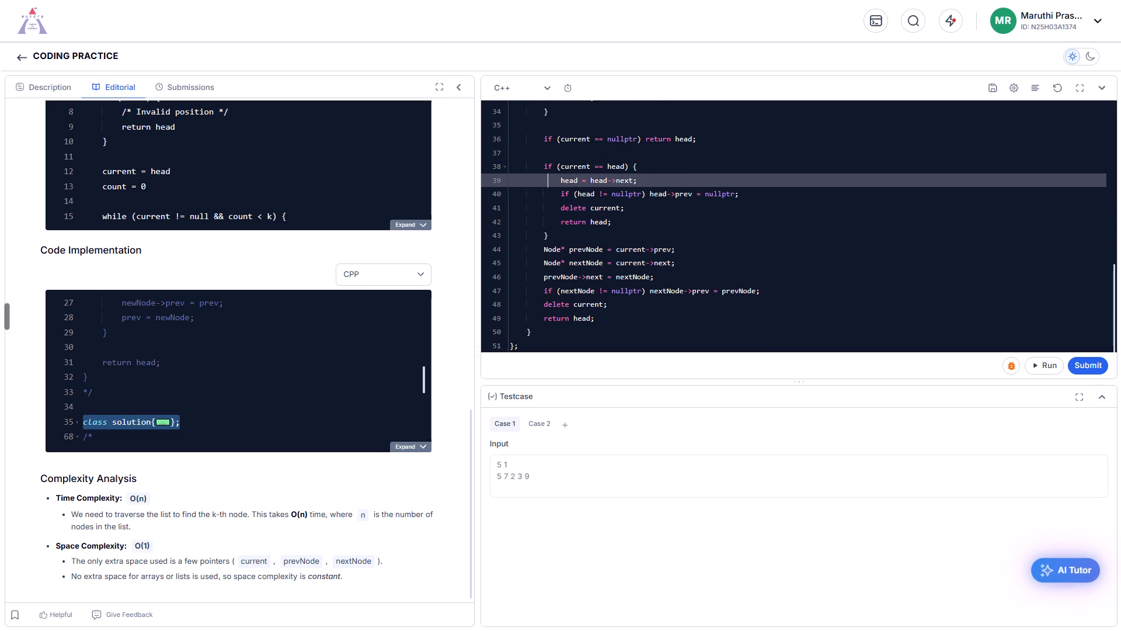
key("Up")
key("Up")
key("BackSpace")
key("BackSpace")
key("Up")
key("Up")
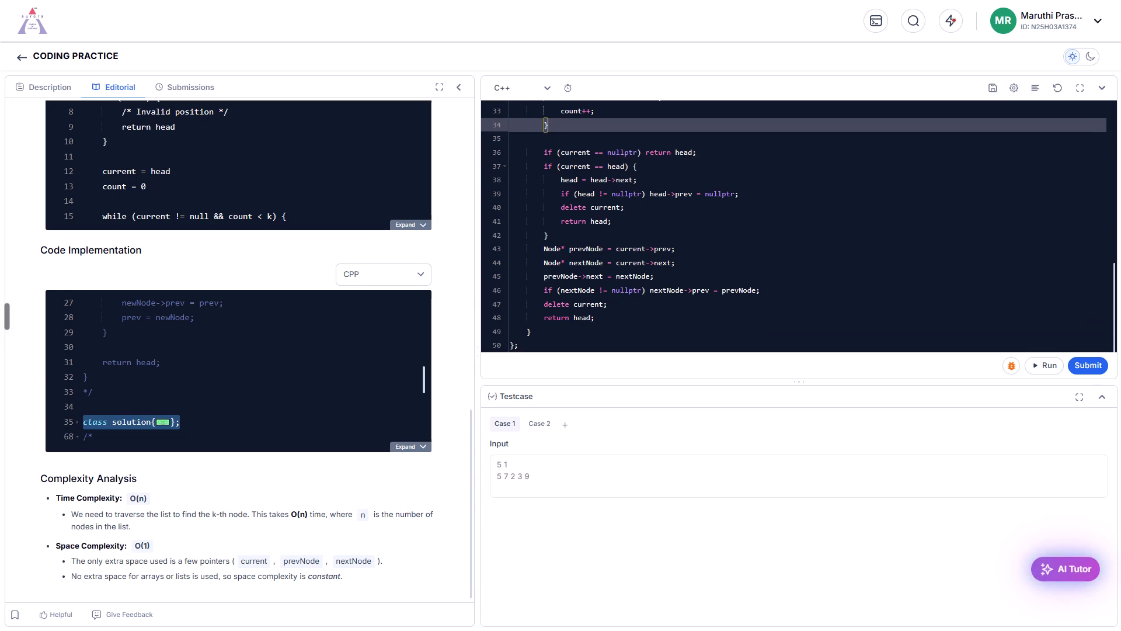
key("Delete")
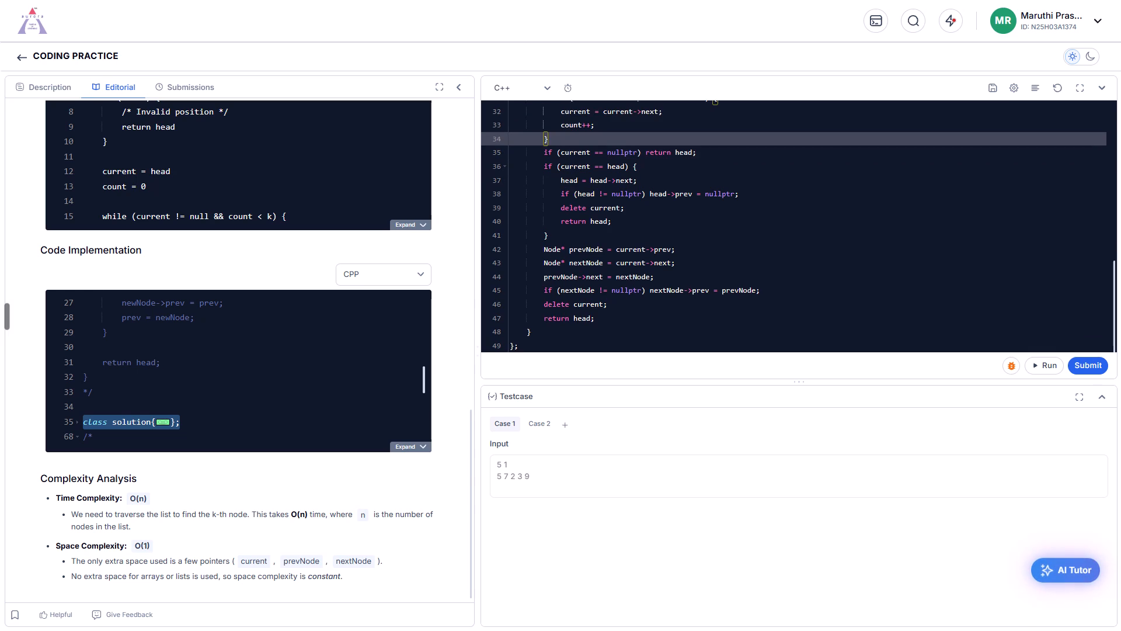
Remove the remaining blank lines above the while loop in deleteKthNode, around the current and count declarations.
scroll(556, 337, "up", 7)
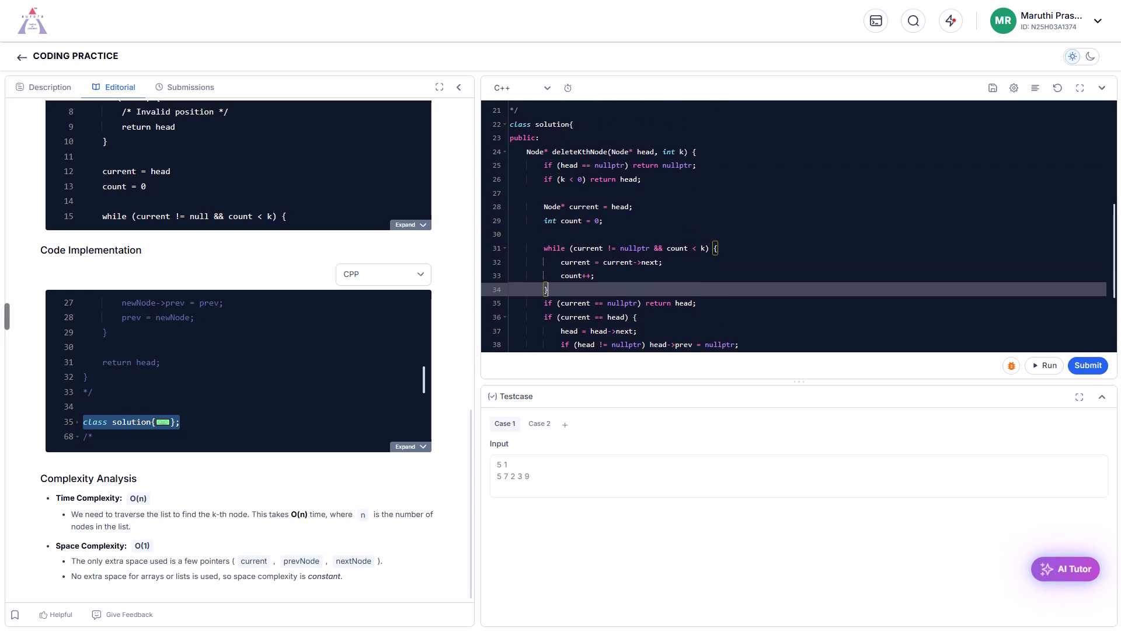
key("Up")
key("Up")
key("Up")
key("Up")
key("Up")
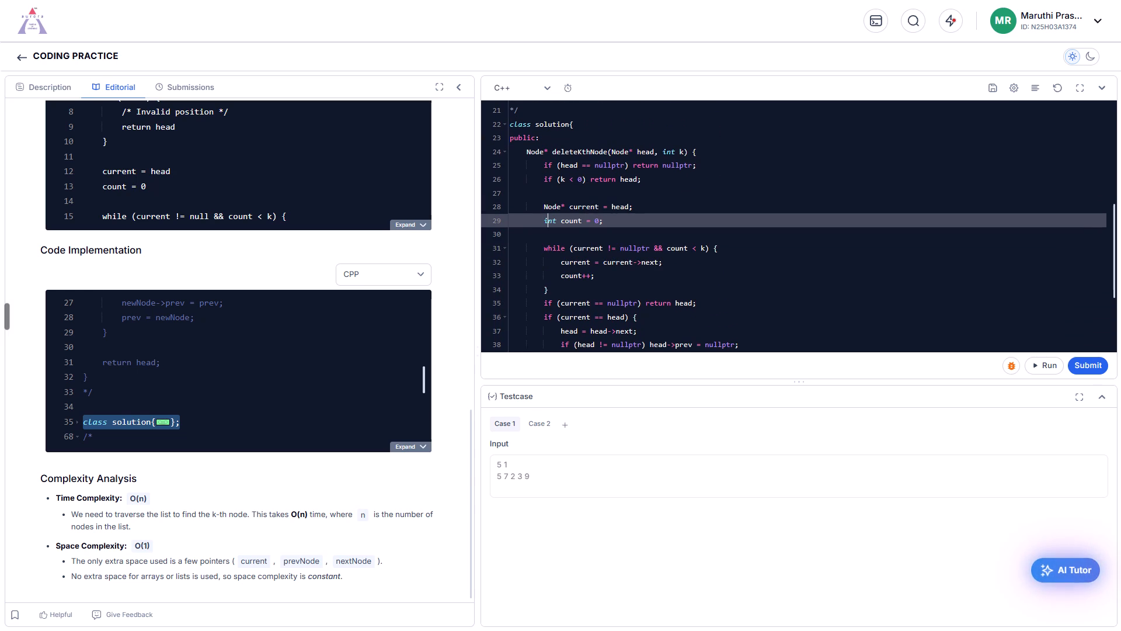
key("Down")
key("Left")
key("Left")
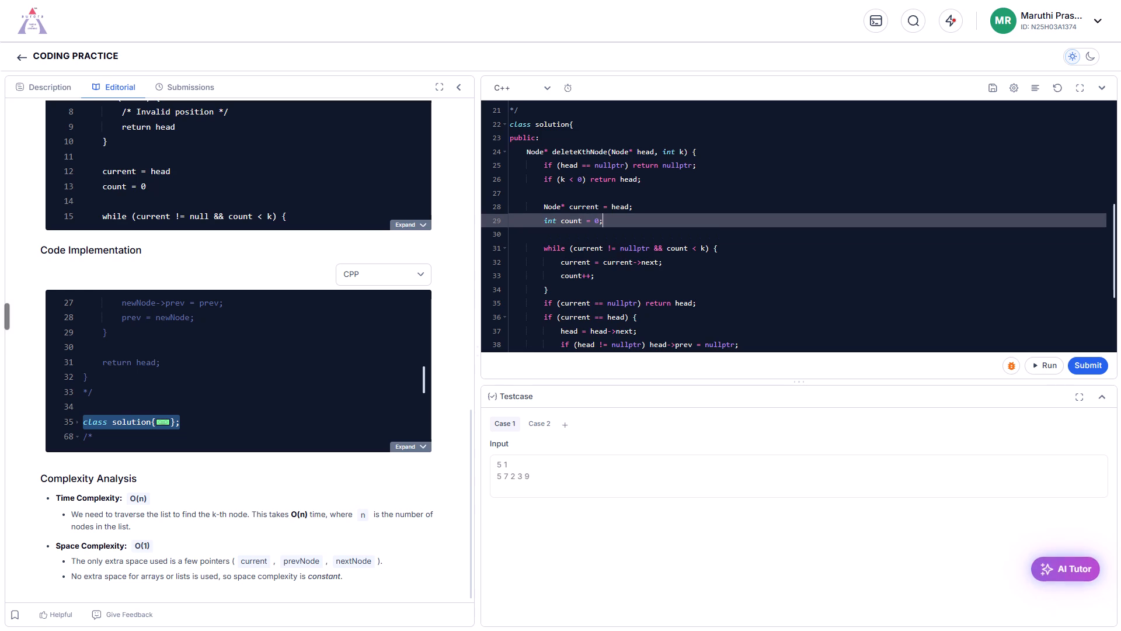
key("Delete")
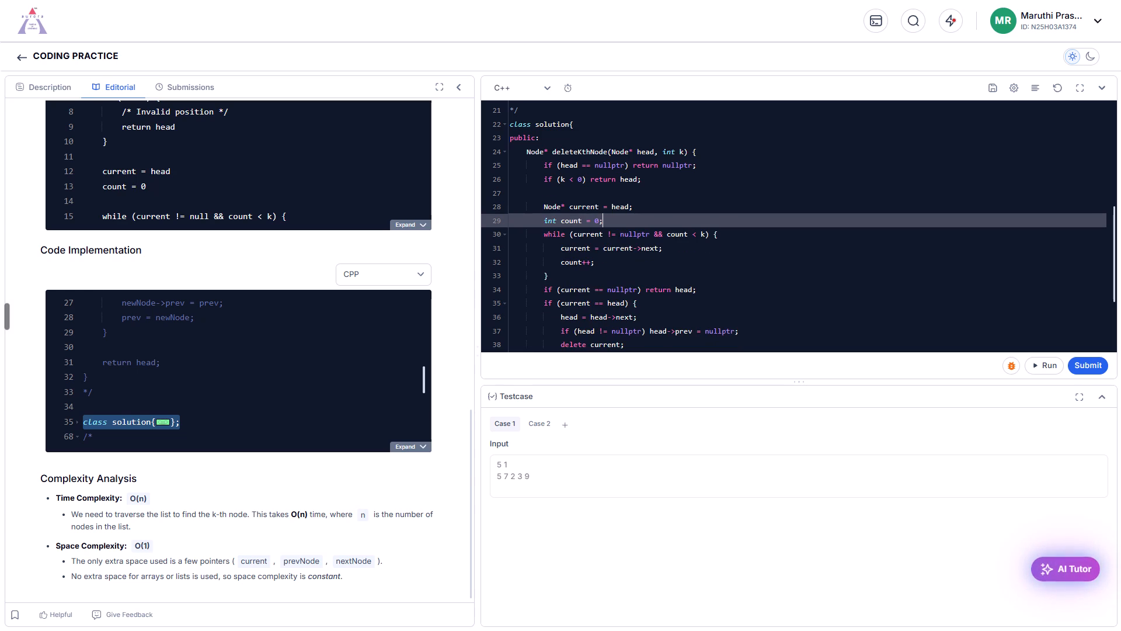
key("Up")
key("Up")
key("BackSpace")
key("BackSpace")
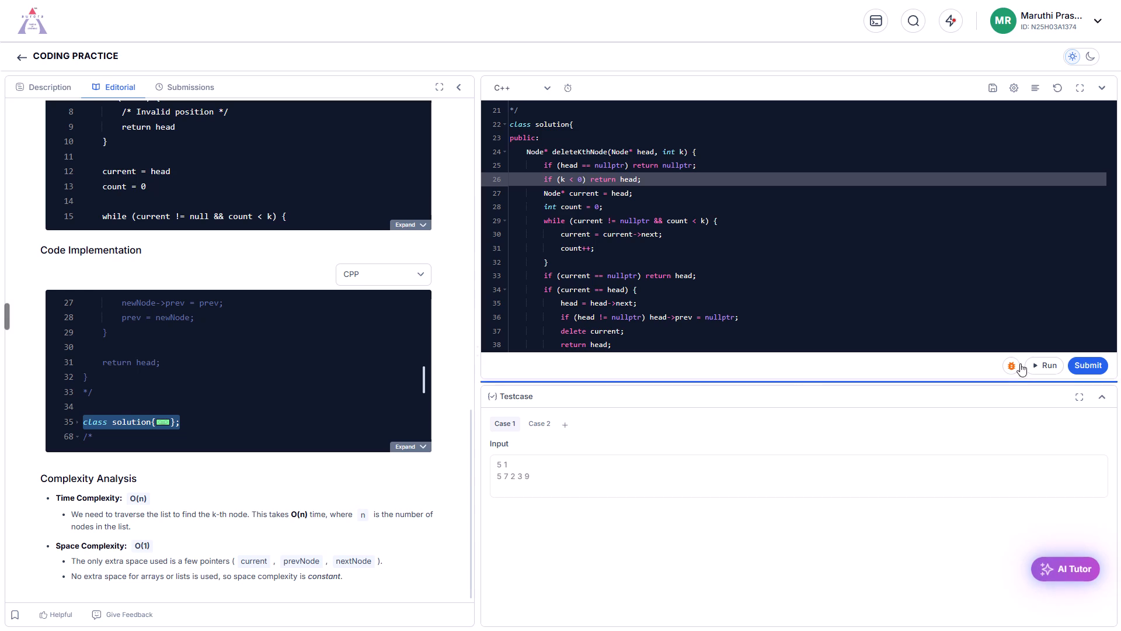
Submit the deleteKthNode solution, return to the problem description, and run the code against the sample test cases.
left_click(1088, 362)
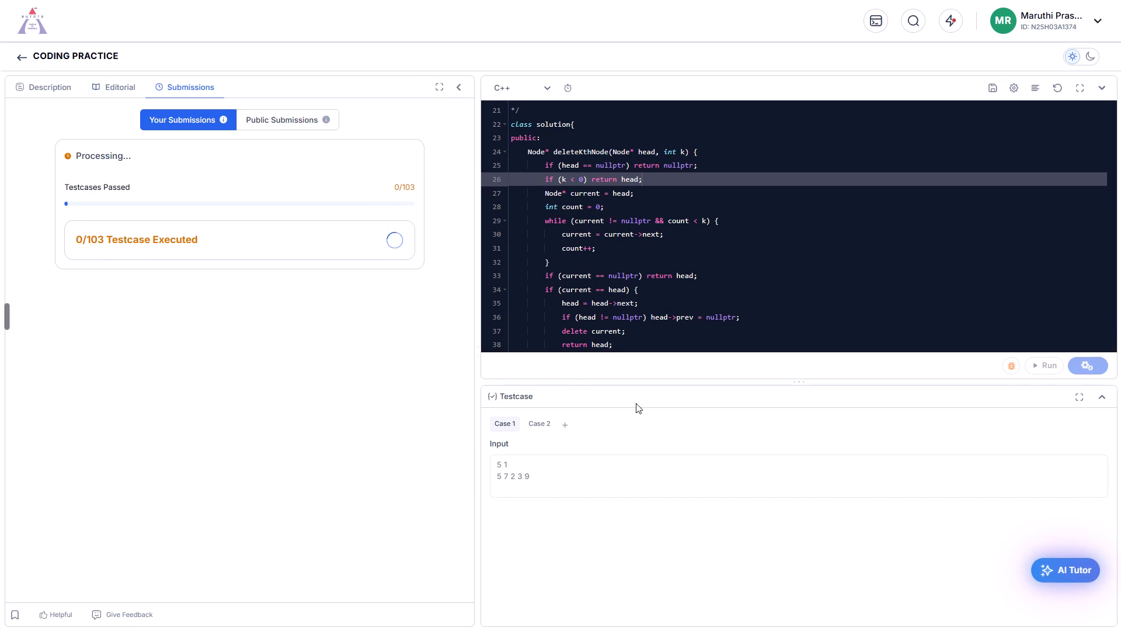
left_click(29, 85)
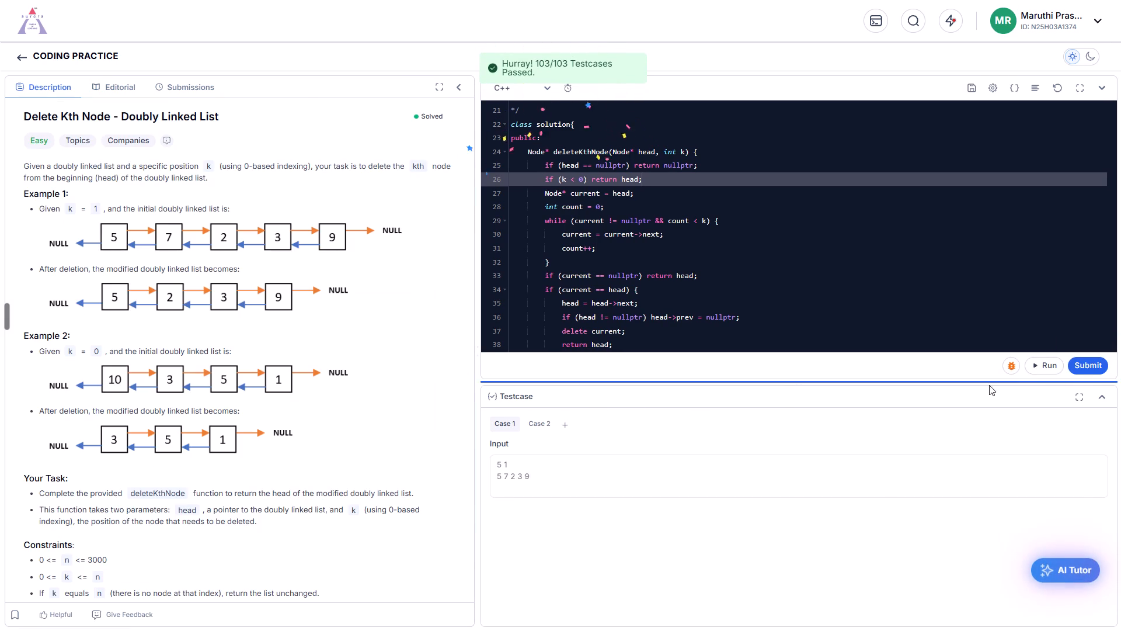
left_click(1047, 365)
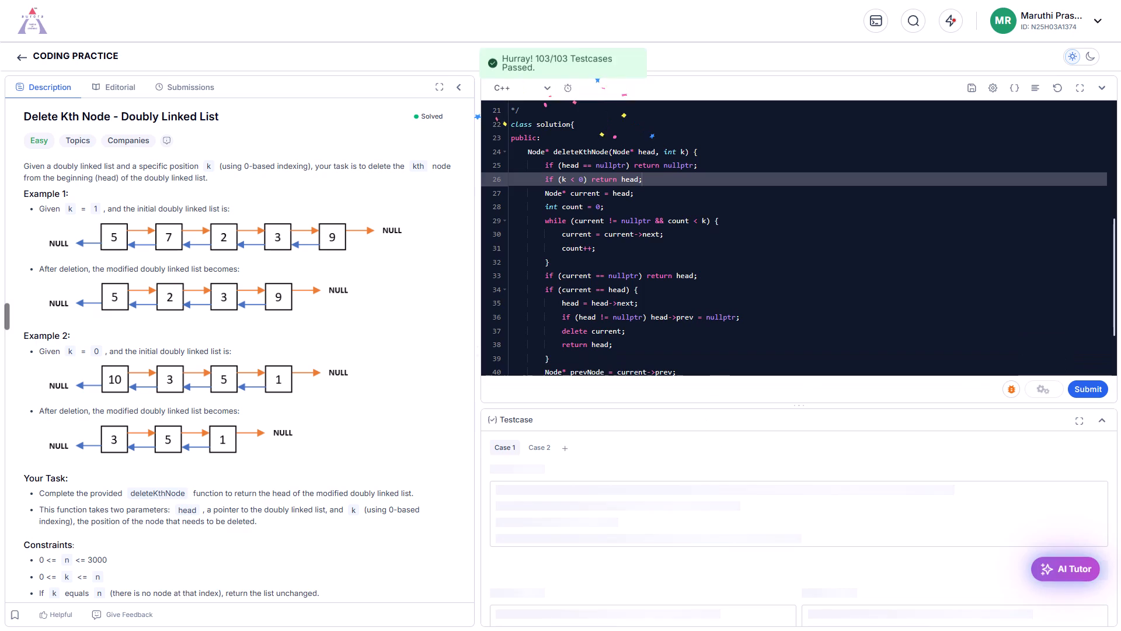
Enlarge the code editor until the whole deleteKthNode solution class fits, and capture the Delete Kth Node - Doubly Linked List page.
scroll(708, 345, "down", 3)
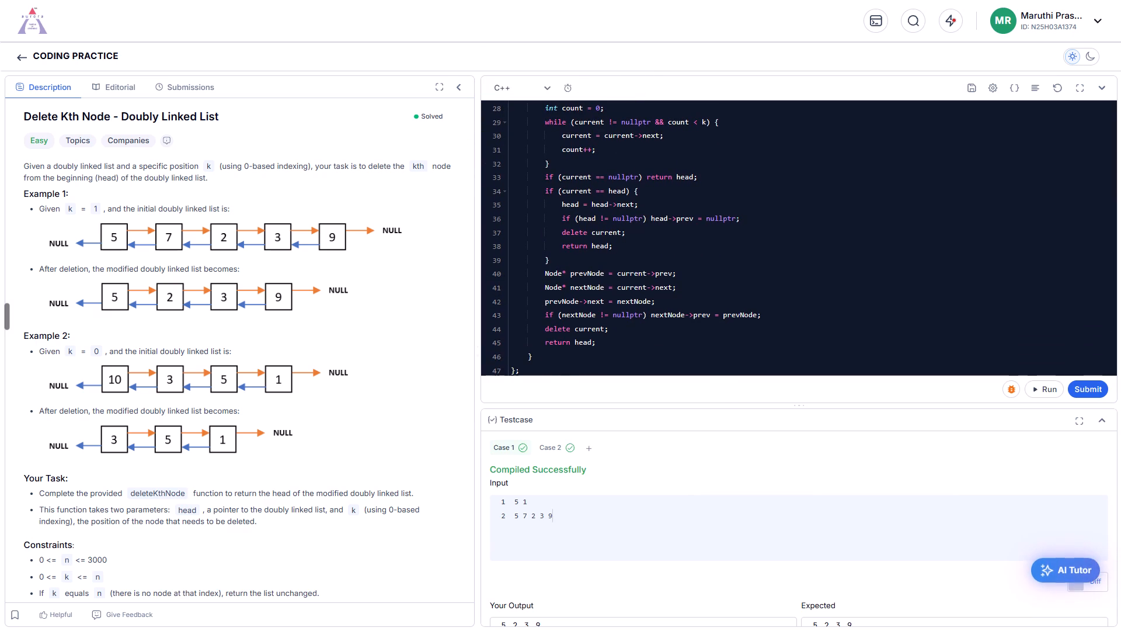
left_click_drag(725, 403, 728, 442)
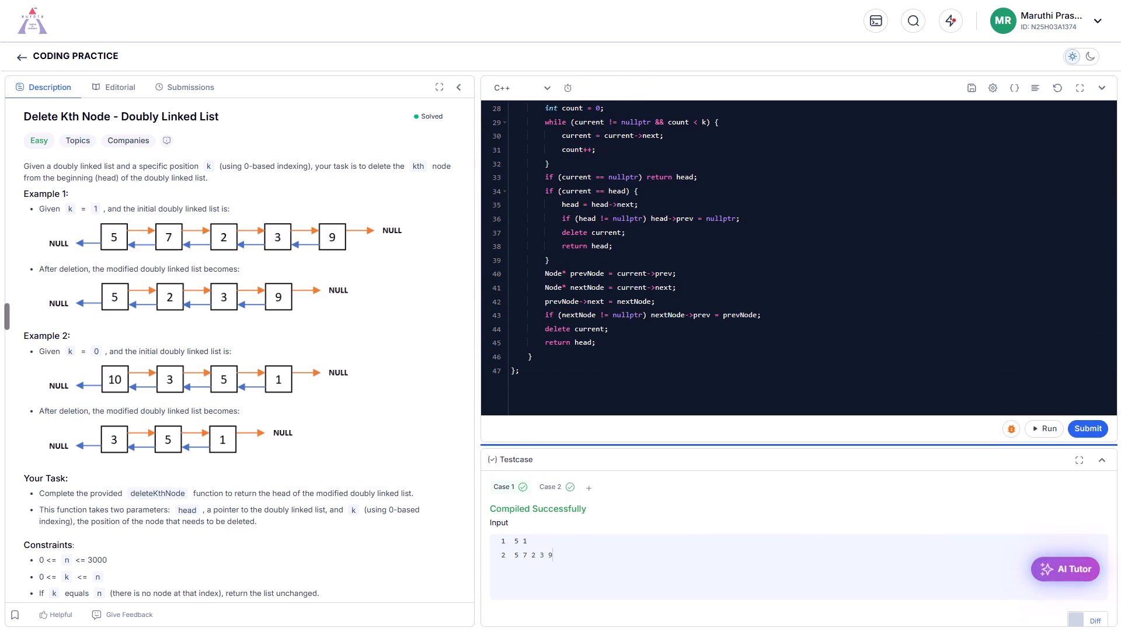
left_click_drag(728, 442, 728, 440)
scroll(722, 306, "down", 1)
scroll(722, 306, "up", 1)
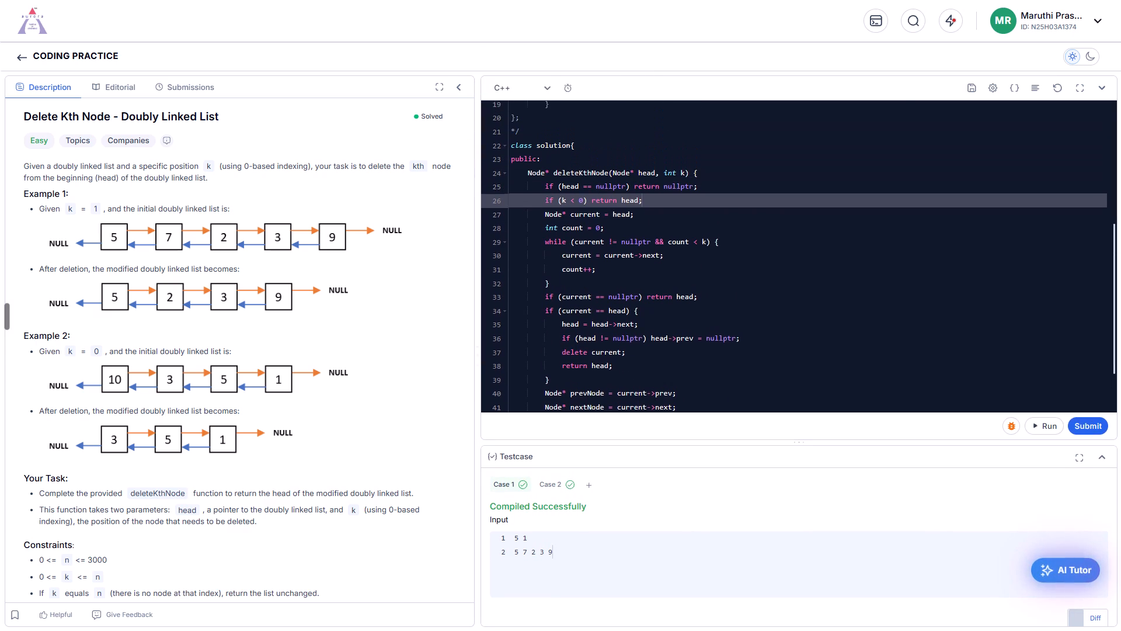
scroll(722, 306, "up", 1)
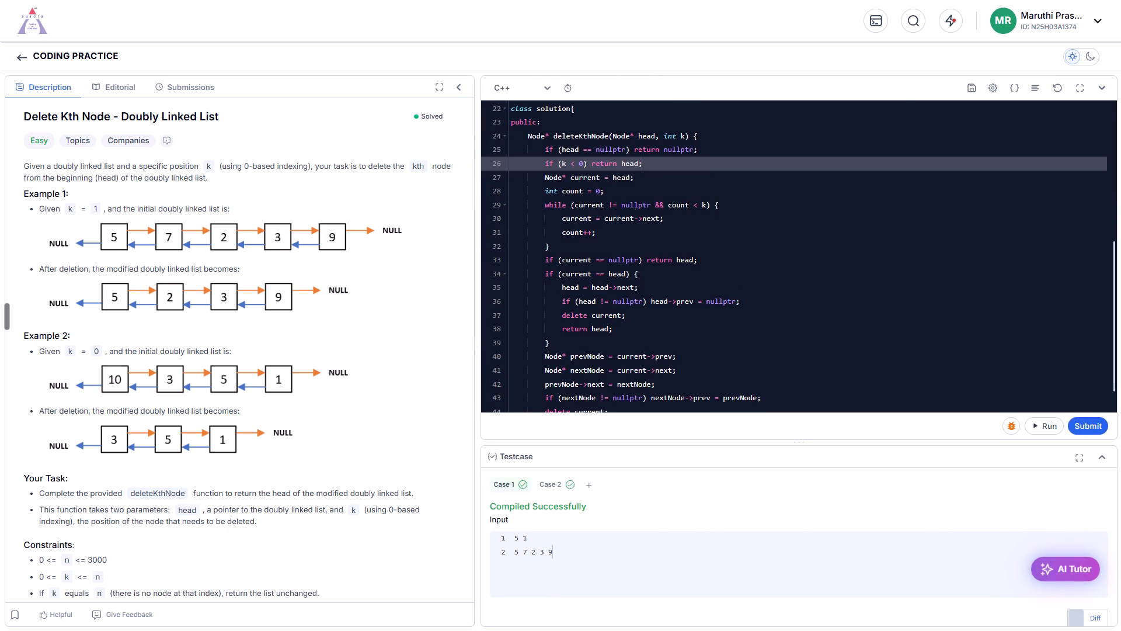
left_click_drag(742, 443, 749, 476)
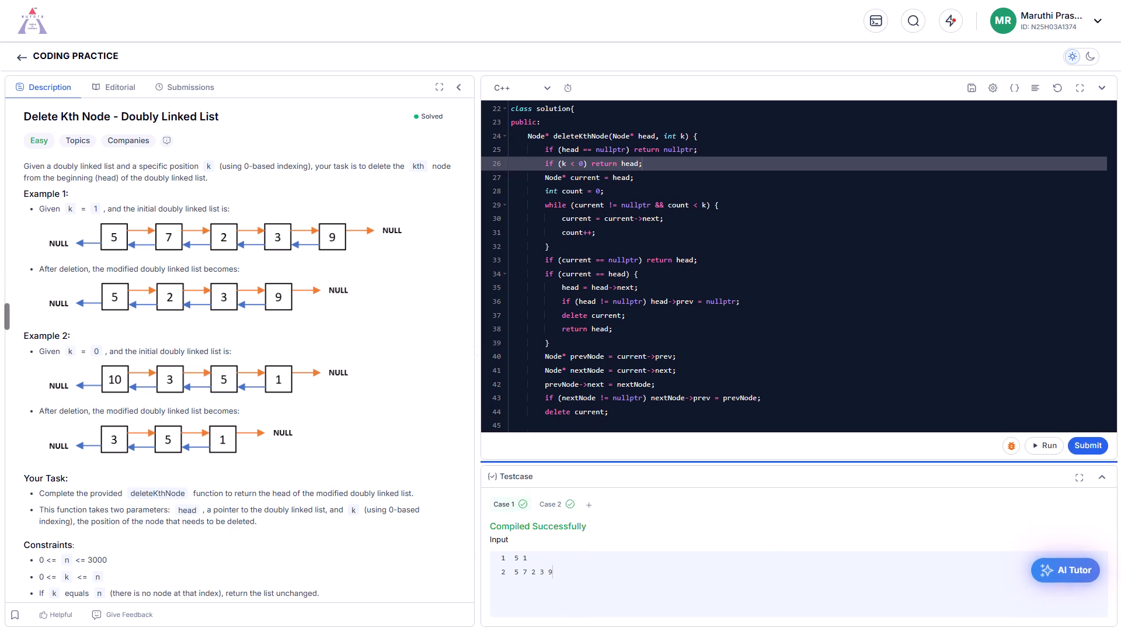
left_click_drag(749, 476, 749, 493)
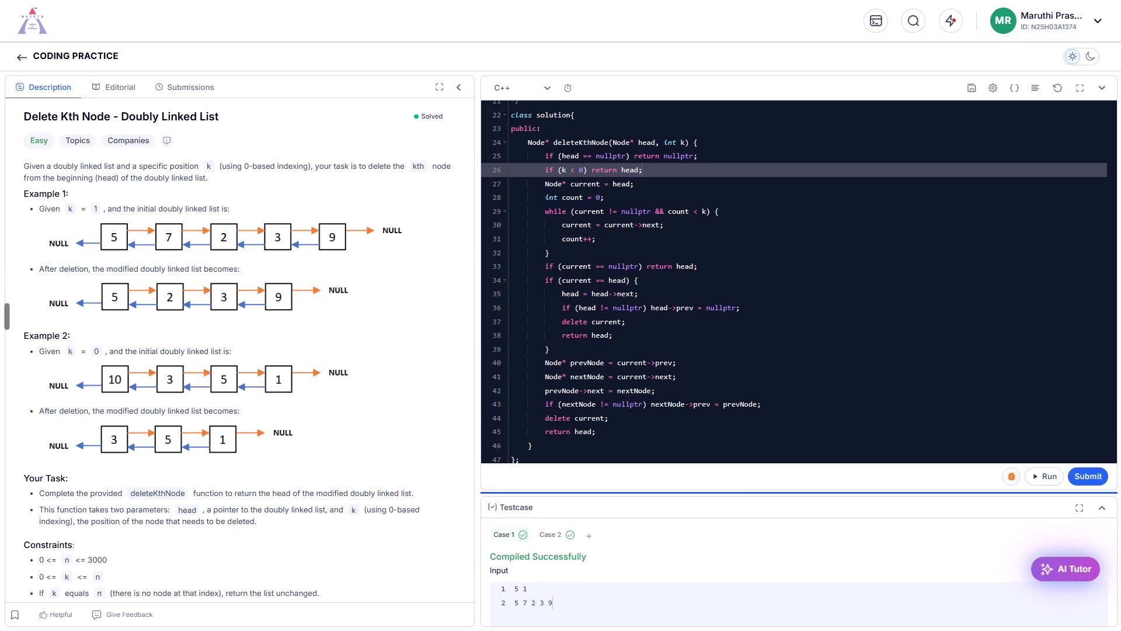
scroll(719, 387, "down", 3)
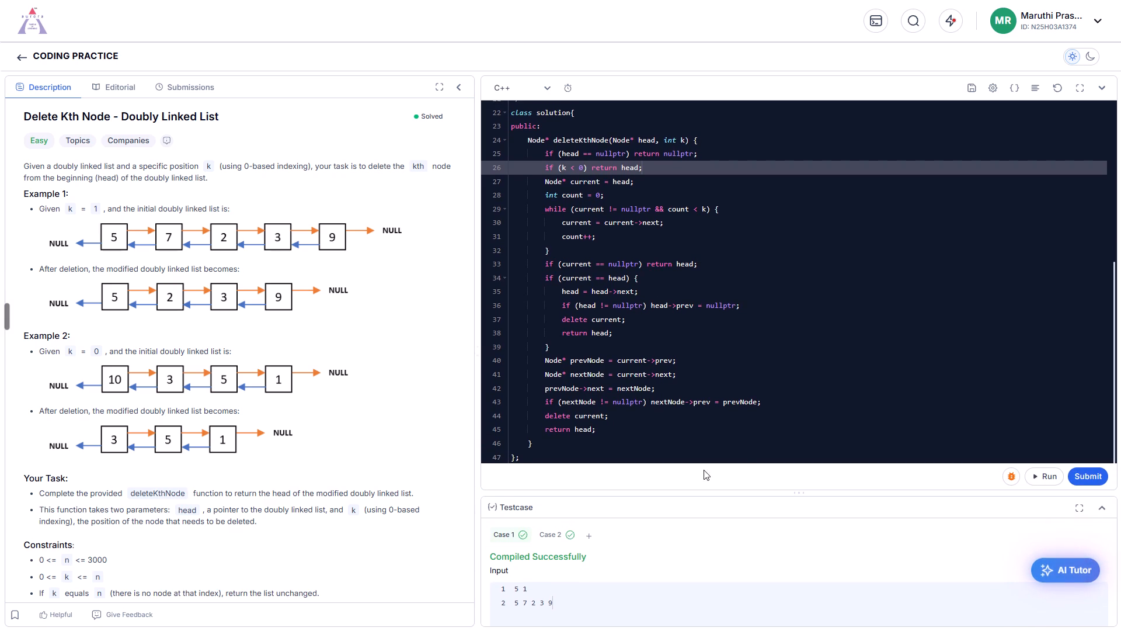
key("super+Print")
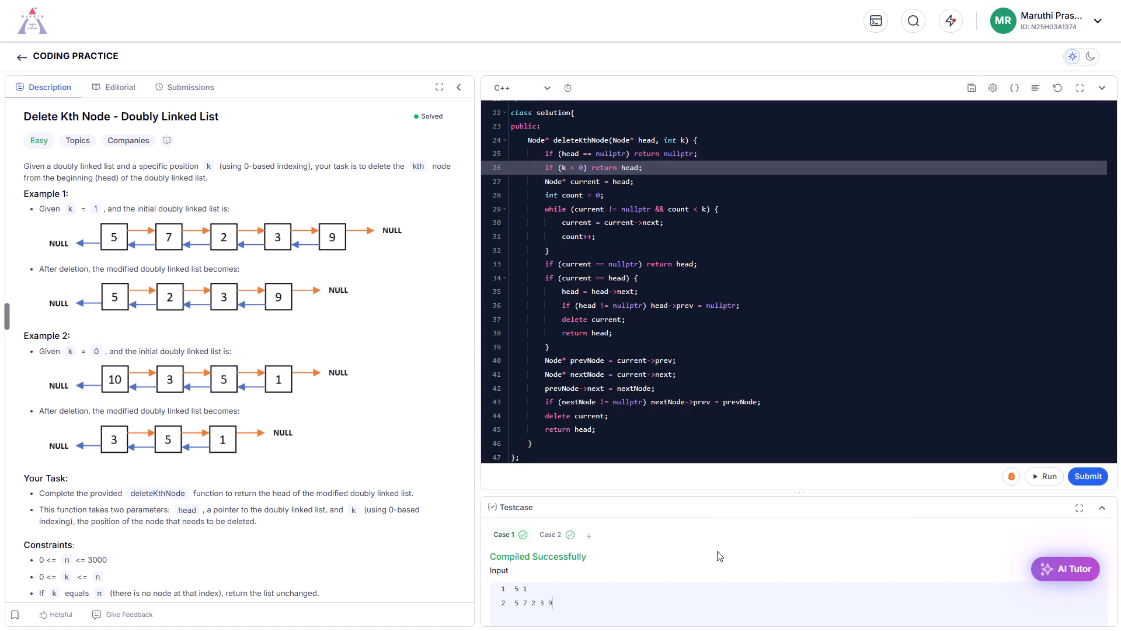
Switch to the C++_Lab_report_2 document in Word and paste the captured Delete Kth Node screenshot below heading 15.
key("alt+Tab")
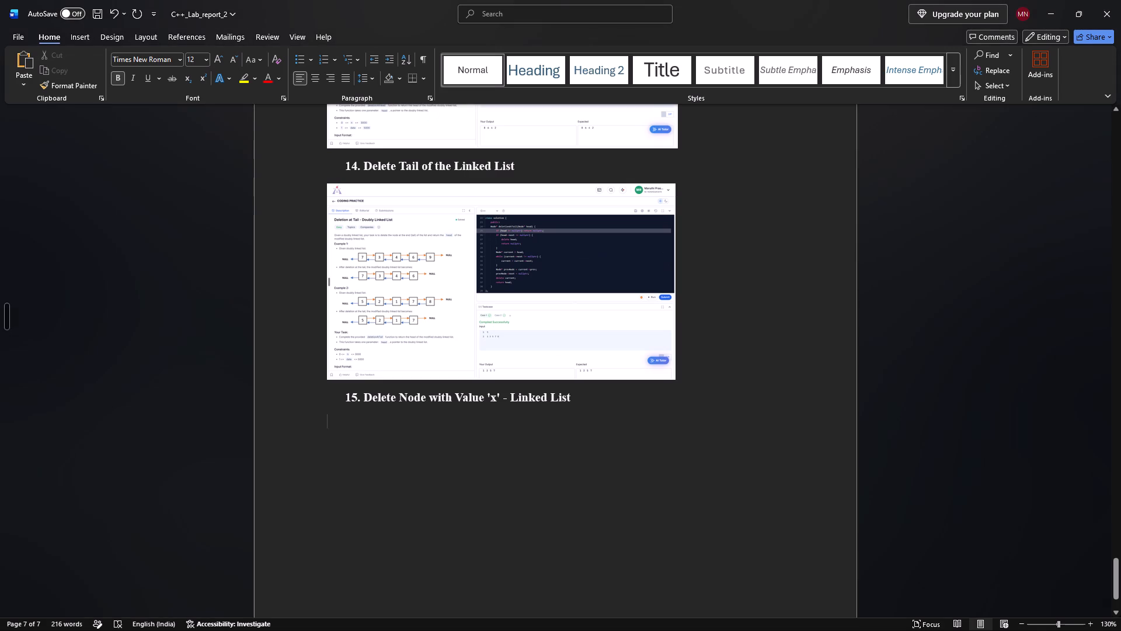
key("ctrl+v")
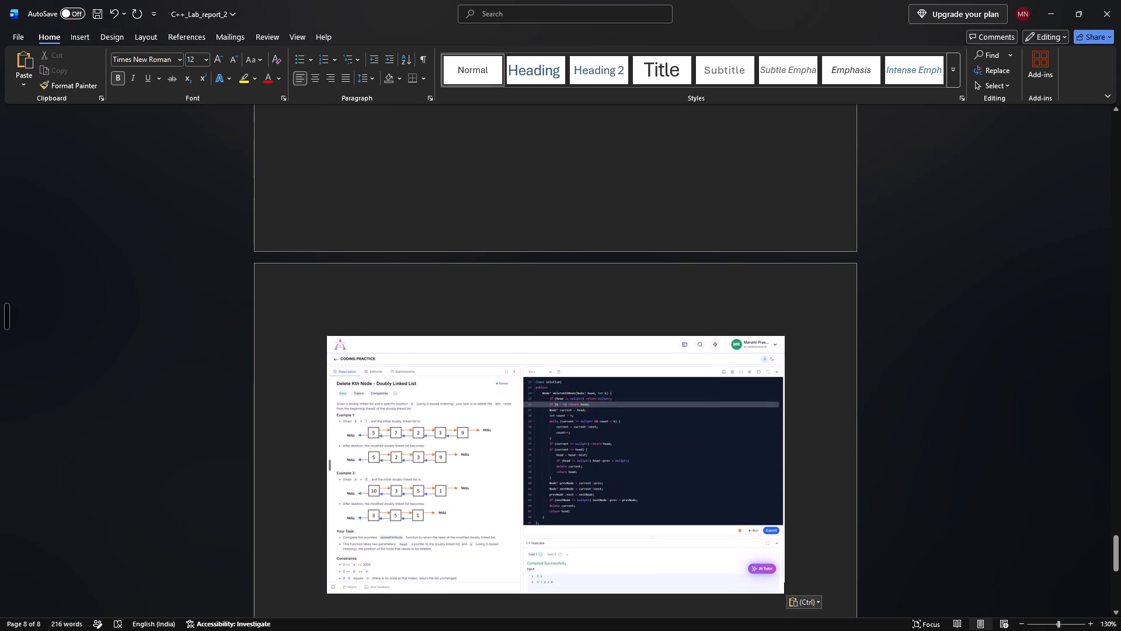
Check the problem's title in Chrome, and reword heading 15 in the report as "Delete the Kth Node - Linked List".
key("alt+Tab")
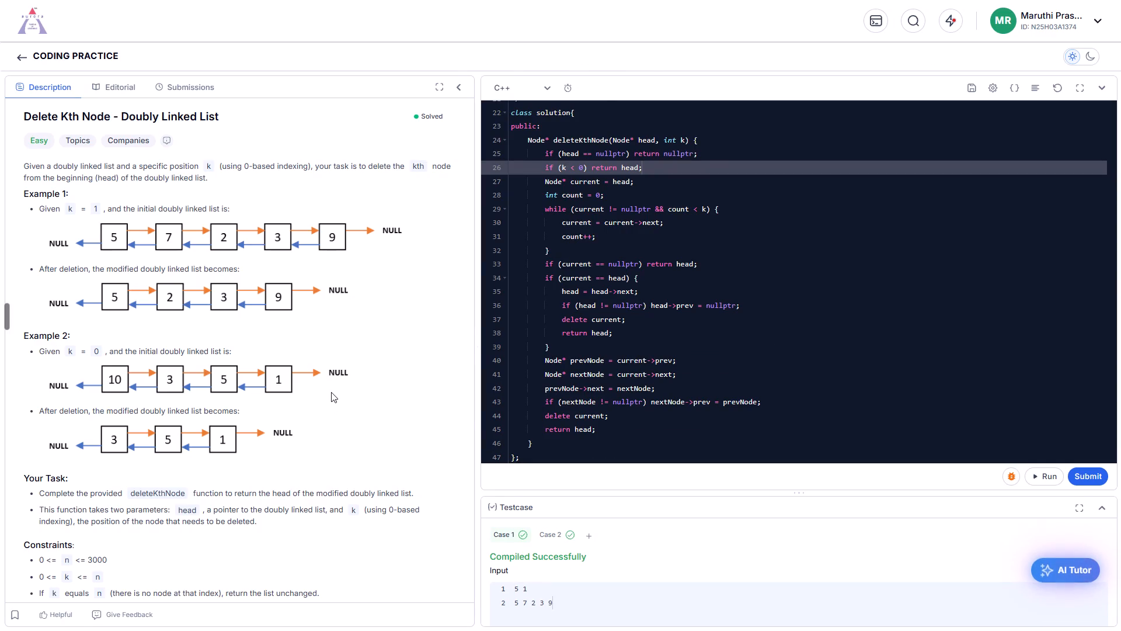
key("alt+Tab")
scroll(502, 362, "up", 1)
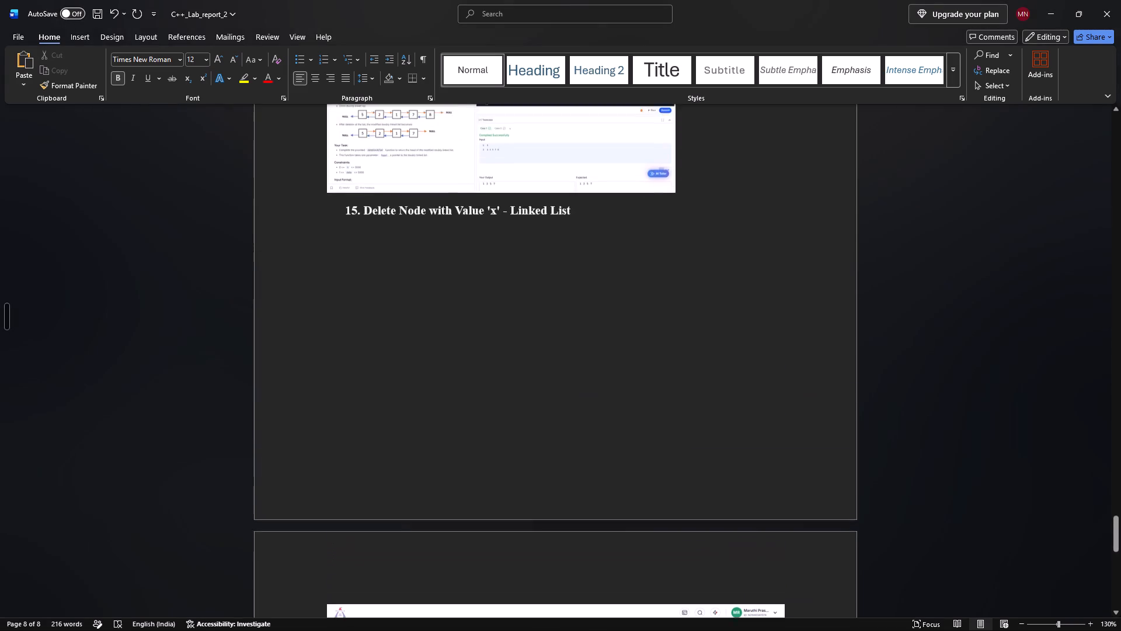
scroll(502, 362, "up", 1)
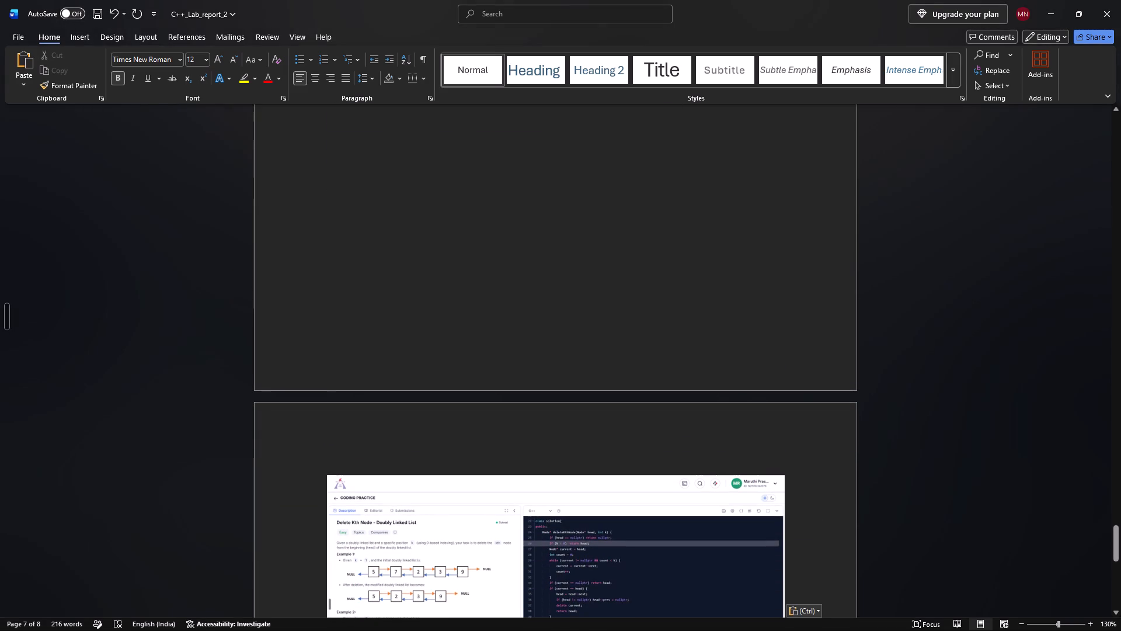
scroll(402, 372, "up", 2)
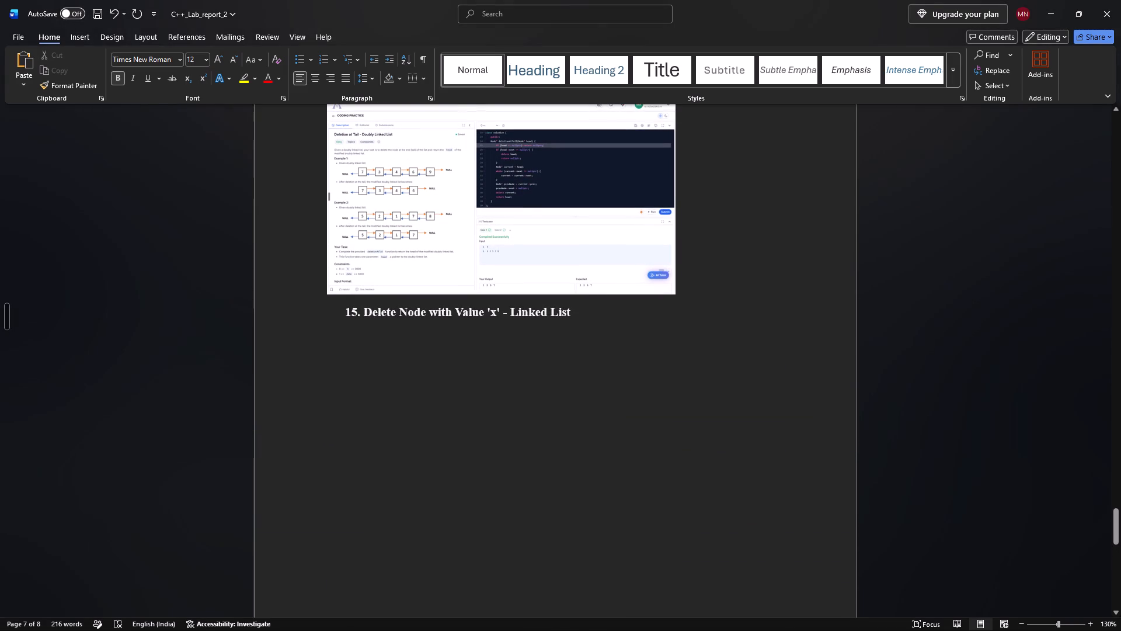
left_click(497, 311)
key("Delete")
key("BackSpace")
key("BackSpace")
key("BackSpace")
key("BackSpace")
key("BackSpace")
key("BackSpace")
key("BackSpace")
key("BackSpace")
key("BackSpace")
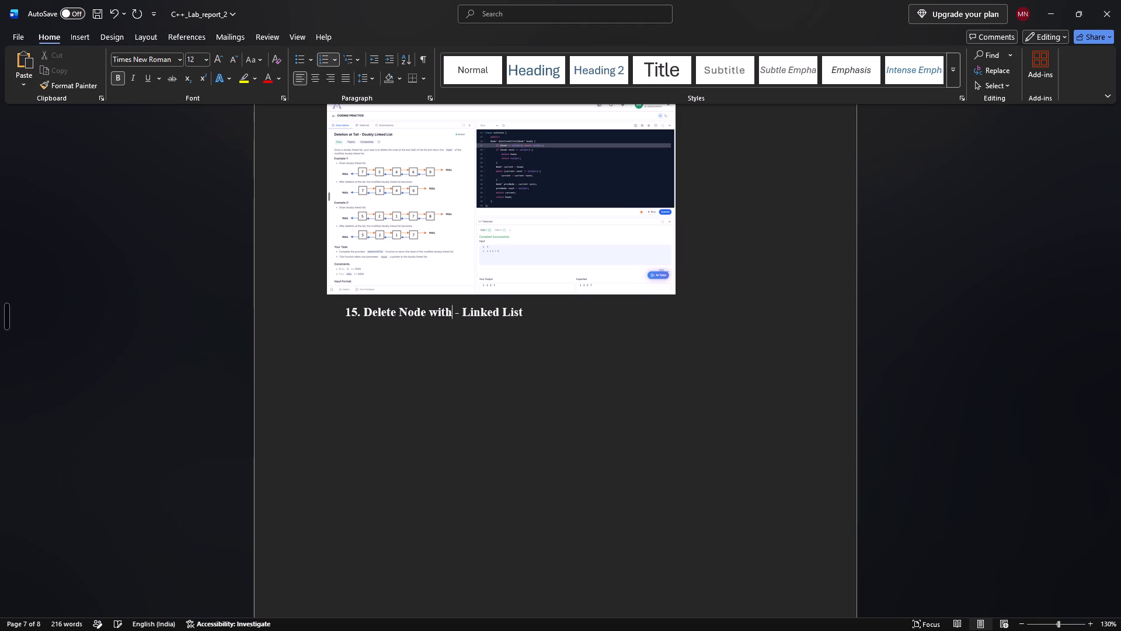
key("BackSpace")
key("BackSpace")
key("BackSpace")
key("BackSpace")
key("BackSpace")
key("ctrl+Left")
type("the")
key("space")
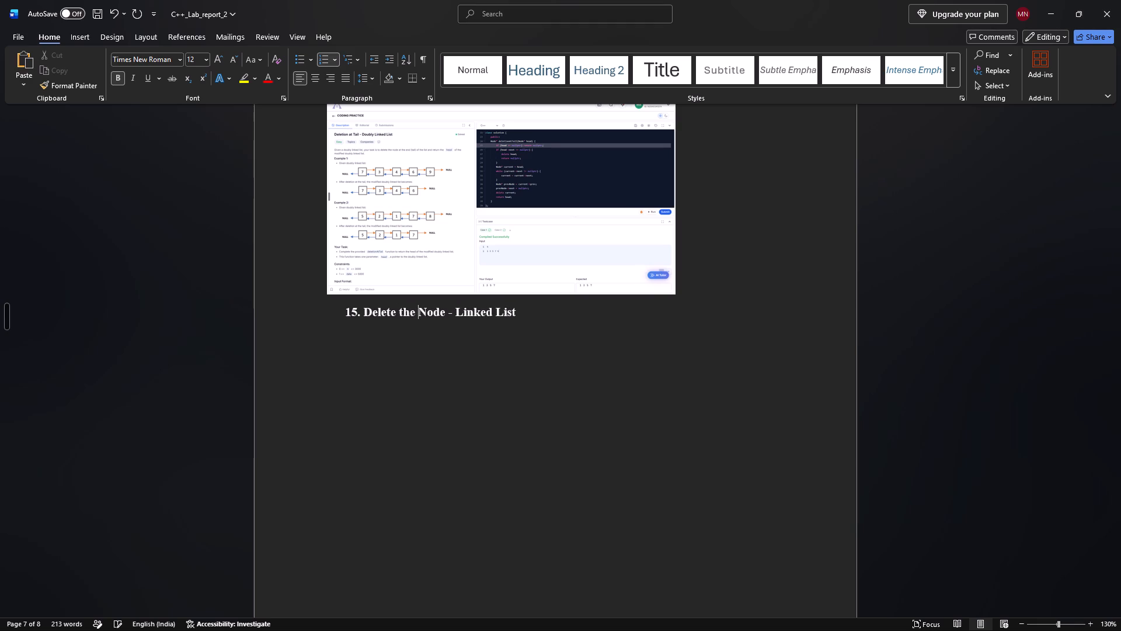
type("Kth")
key("space")
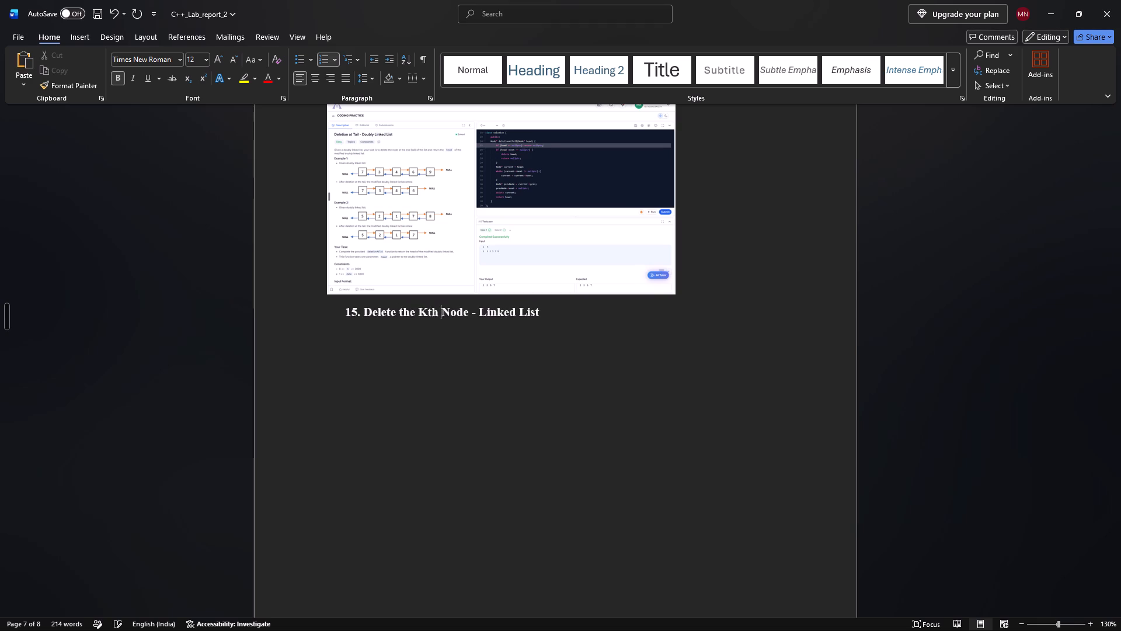
Scale down the Delete Kth Node screenshot so it fits directly under heading 15, slightly narrower than the screenshot above.
scroll(492, 387, "down", 1)
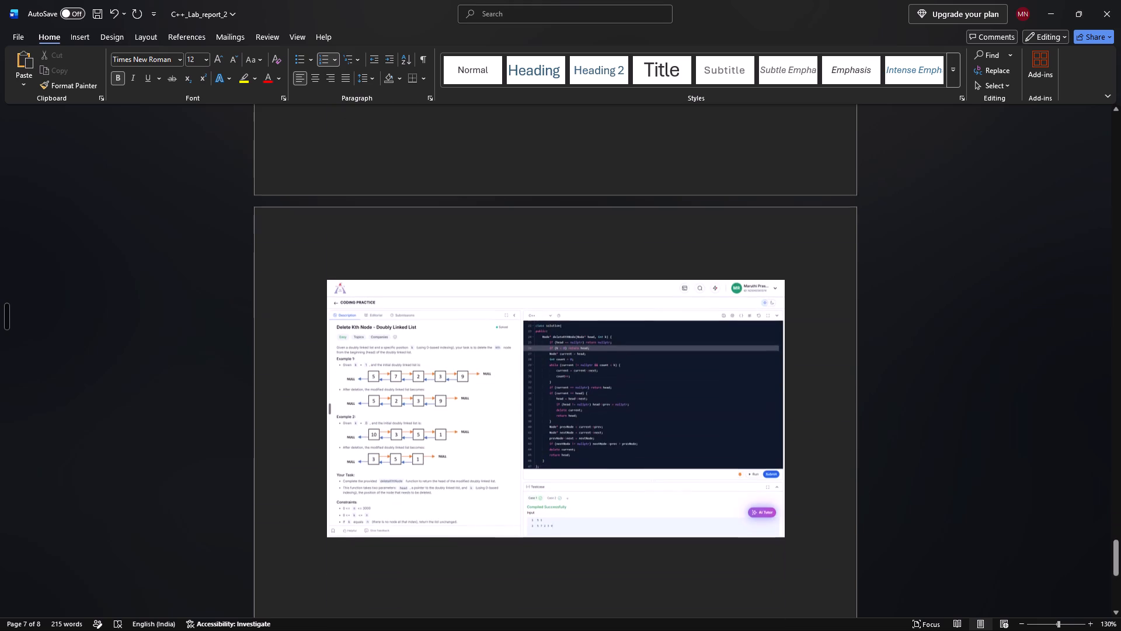
scroll(492, 387, "down", 1)
left_click(428, 443)
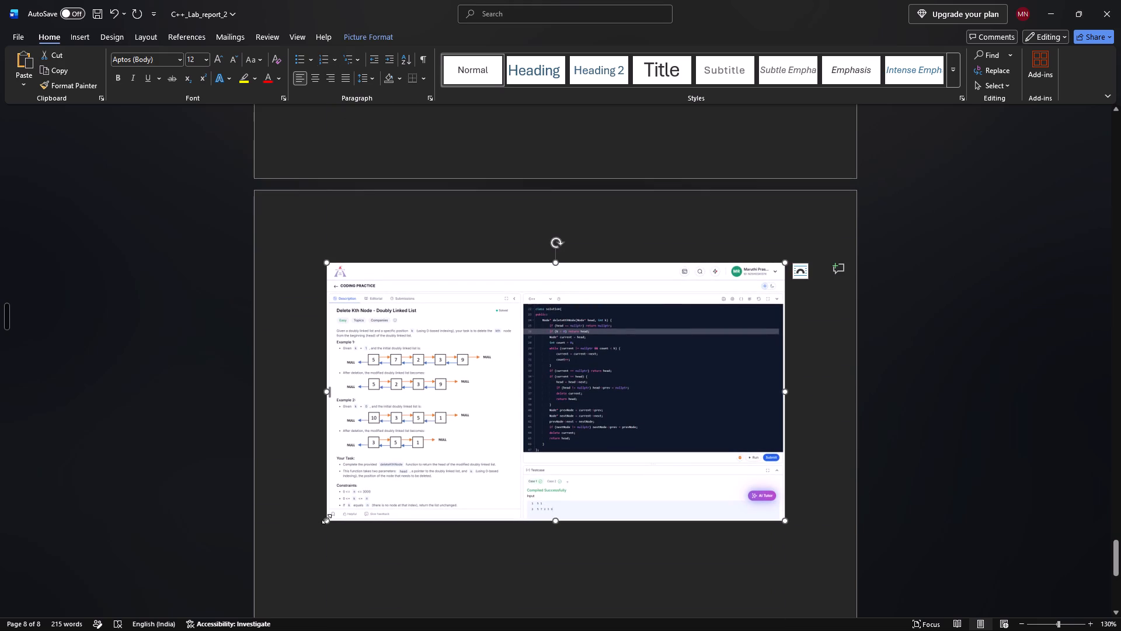
left_click_drag(326, 519, 598, 391)
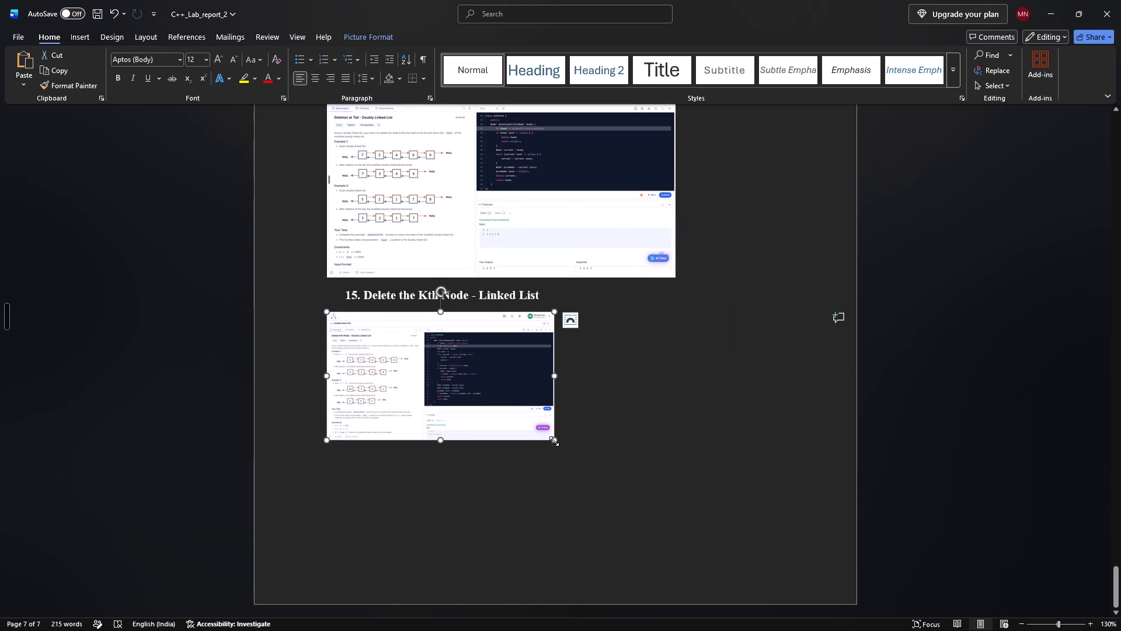
left_click_drag(553, 441, 663, 461)
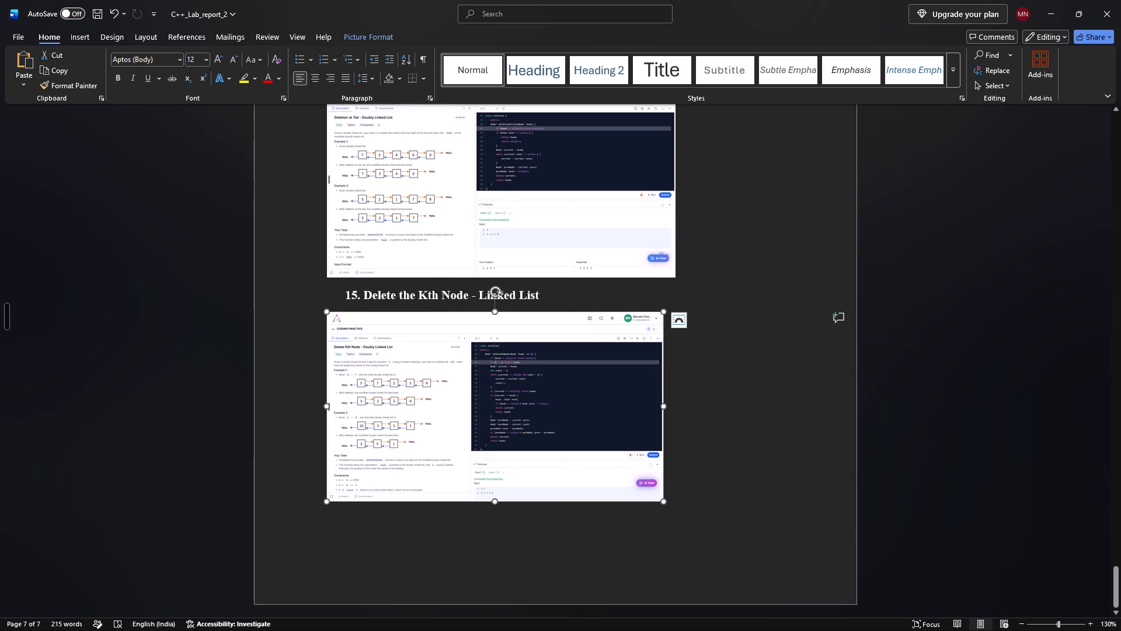
Remove the word "the" from heading 15 so it reads "Delete Kth Node - Linked List".
left_click(417, 294)
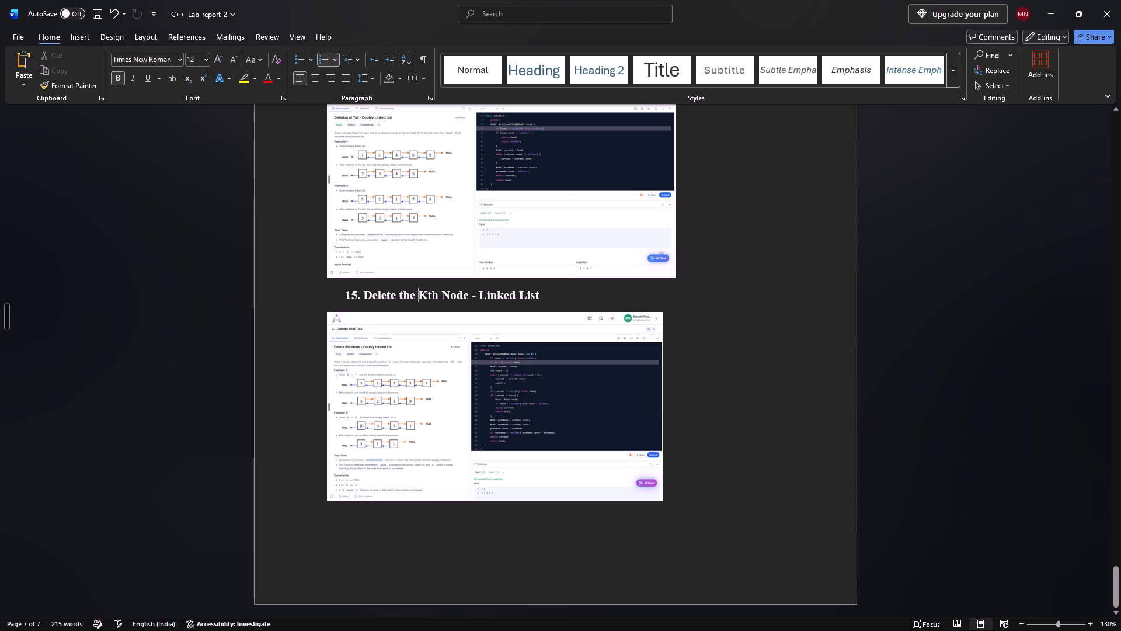
key("BackSpace")
key("BackSpace")
key("BackSpace")
key("BackSpace")
key("BackSpace")
key("space")
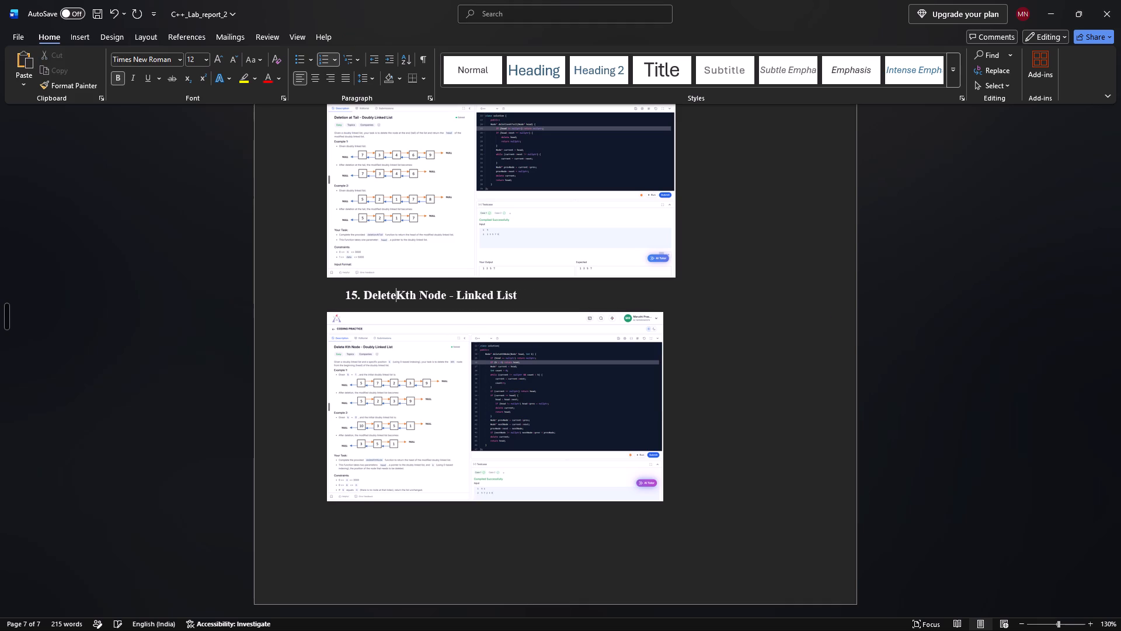
Enlarge the Delete Kth Node screenshot under heading 15 until it is slightly wider than the screenshot under heading 14.
left_click(641, 472)
left_click_drag(661, 501, 685, 502)
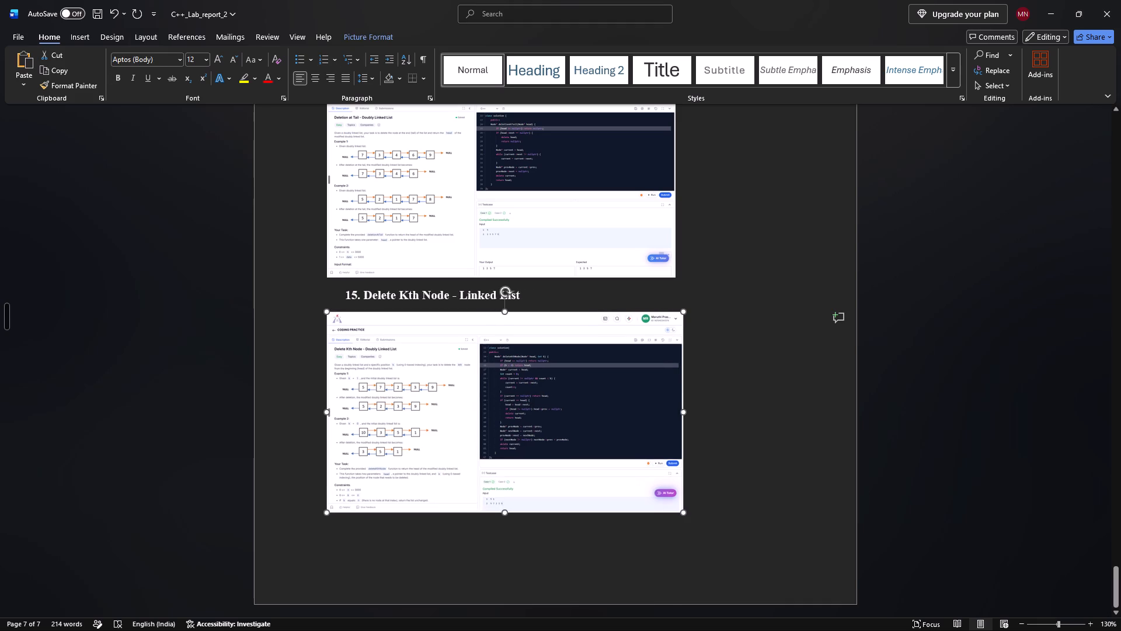
left_click_drag(685, 502, 685, 502)
Change heading 14 to read "Delete at Tail of the Doubly Linked List".
scroll(734, 467, "up", 1)
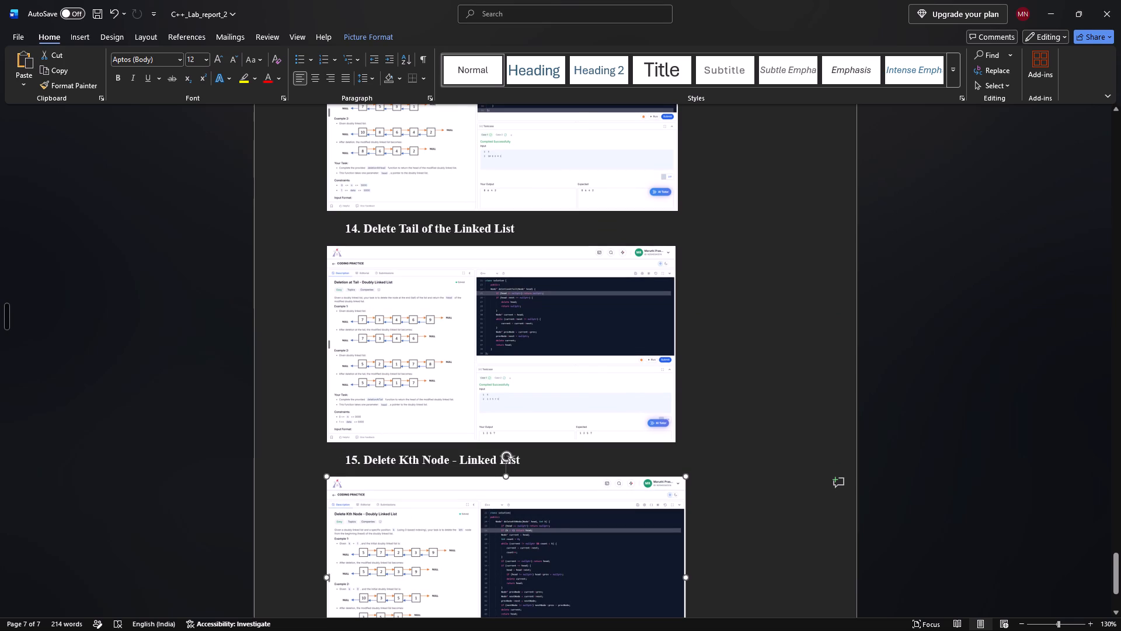
left_click(396, 229)
key("space")
type("at")
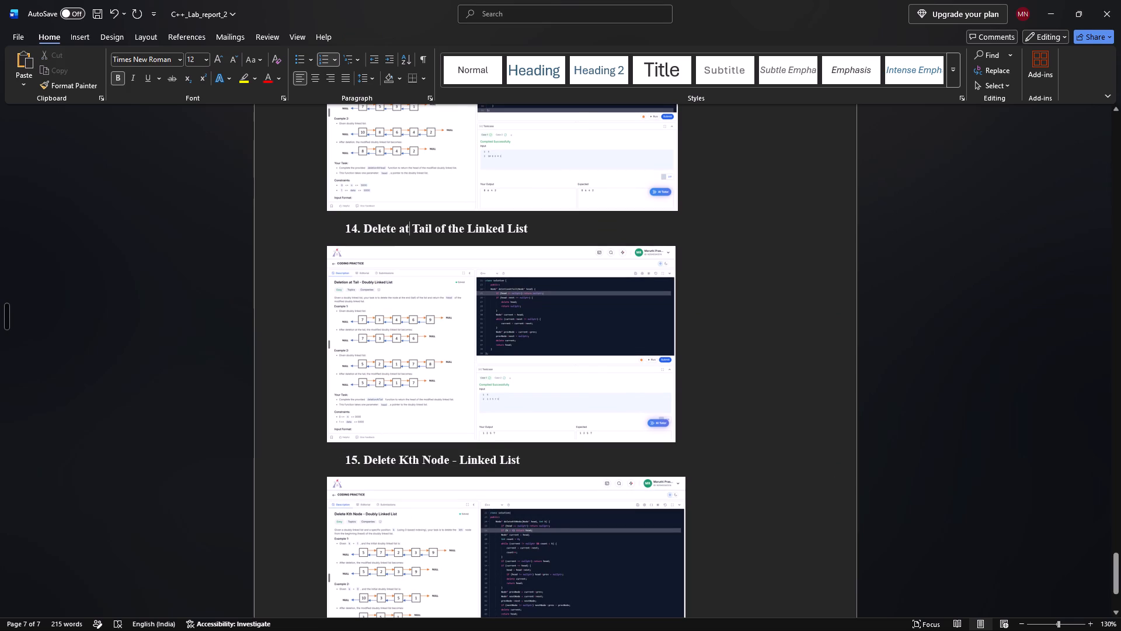
left_click(464, 230)
key("space")
type("Doubly")
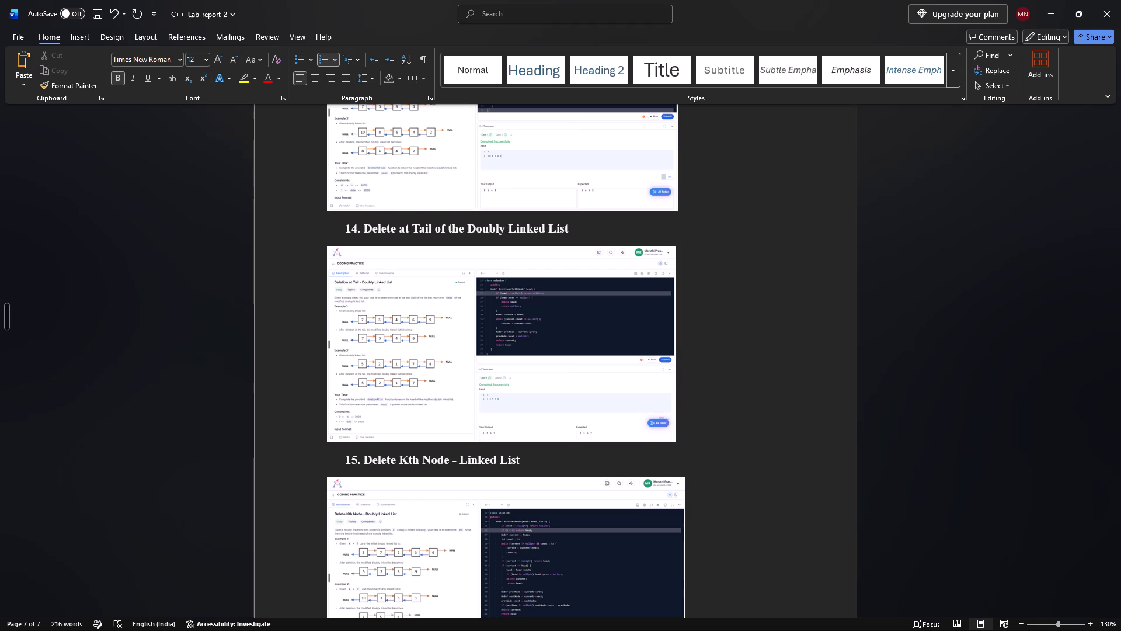
key("space")
key("Delete")
Insert "Doubly" into heading 15 so it reads "Delete Kth Node – Doubly Linked List".
left_click(458, 462)
key("space")
type("Doubly")
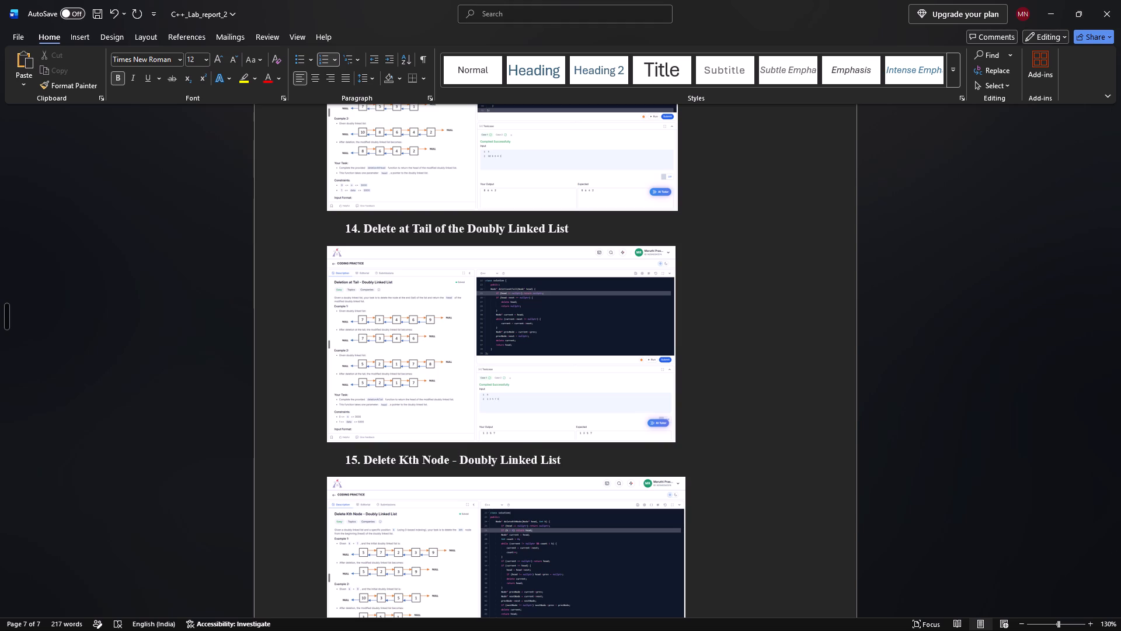
key("space")
key("Delete")
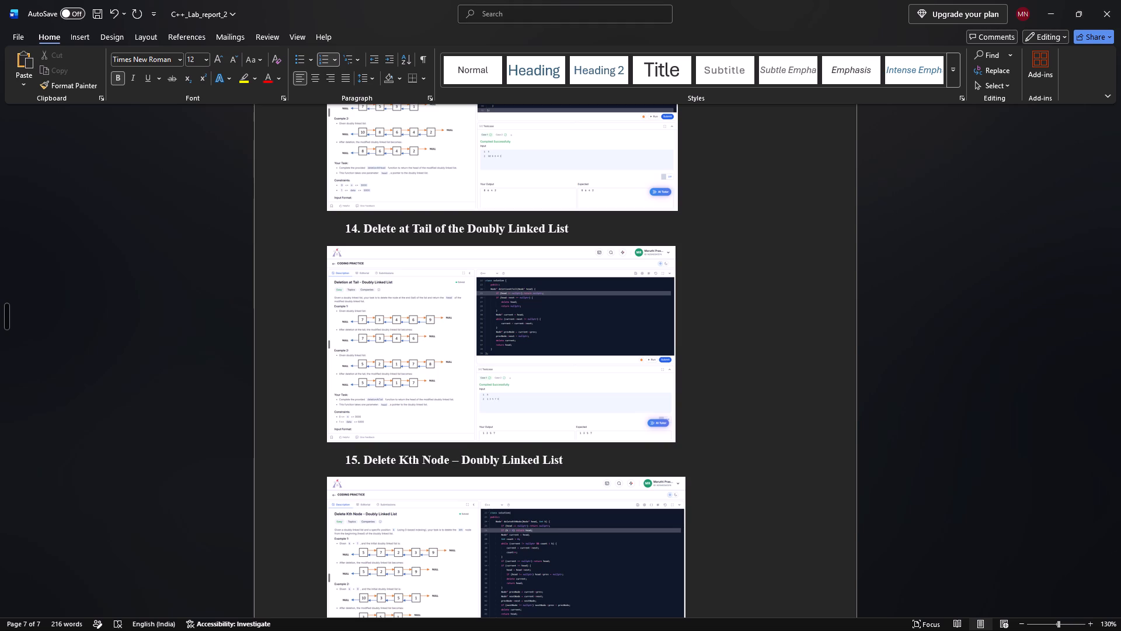
Check the wording of heading 13, "Delete Head of the Linked List", against its screenshot.
scroll(498, 443, "up", 2)
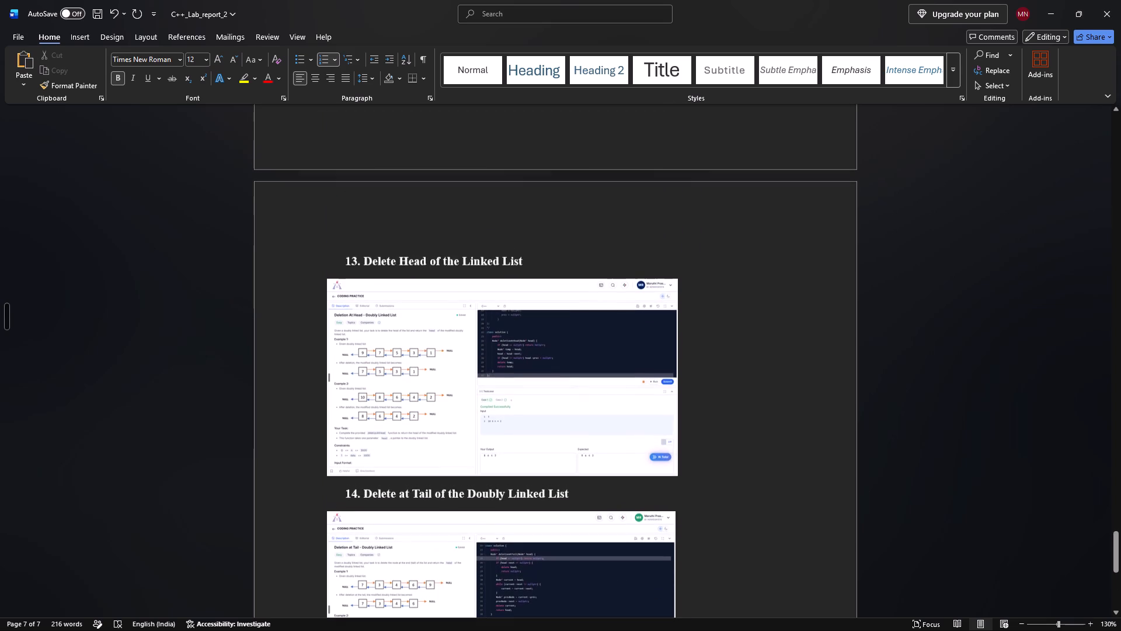
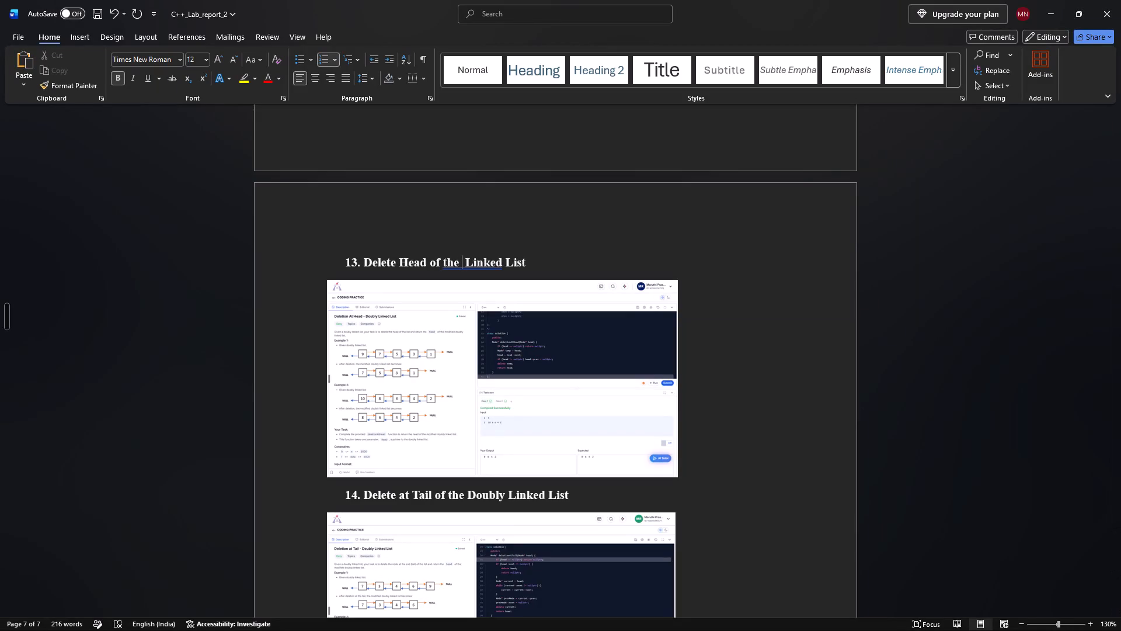
Insert "Doubly" into heading 13 so it reads "Delete Head of the Doubly Linked List".
type("Doubly")
key("space")
key("Delete")
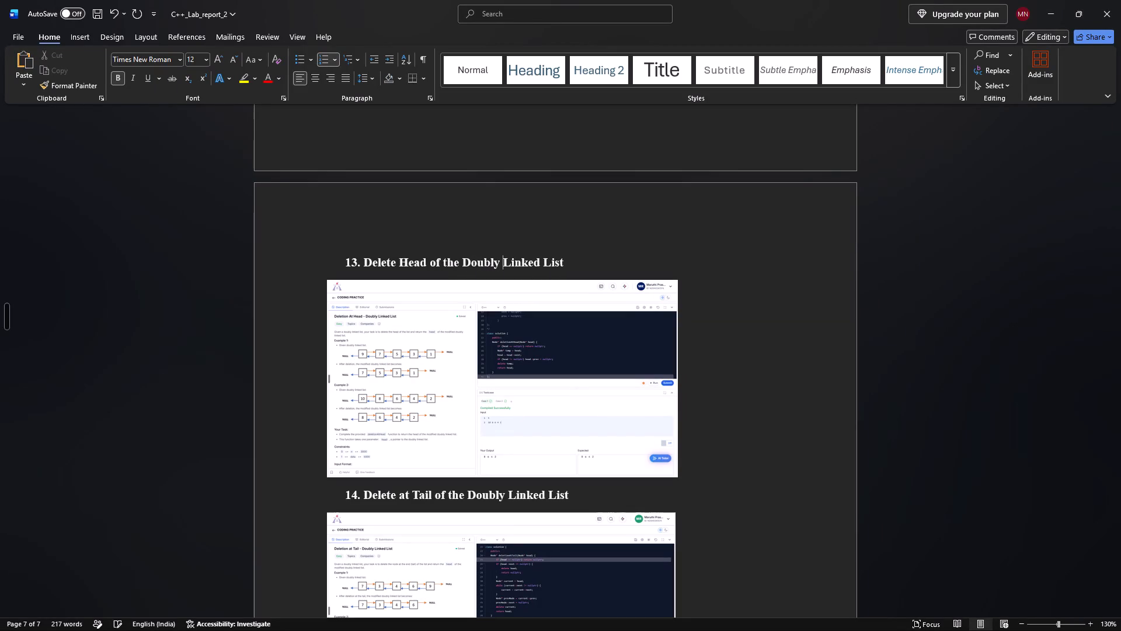
Review the report's headings and screenshots backwards from heading 13 to the cover page.
scroll(448, 276, "up", 1)
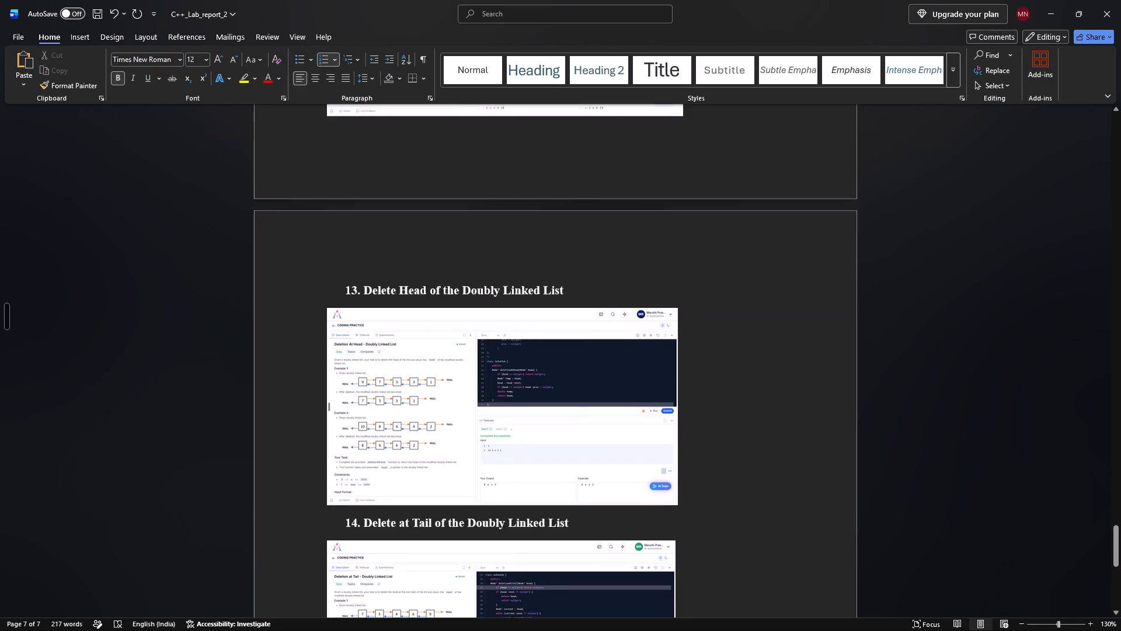
scroll(448, 276, "up", 3)
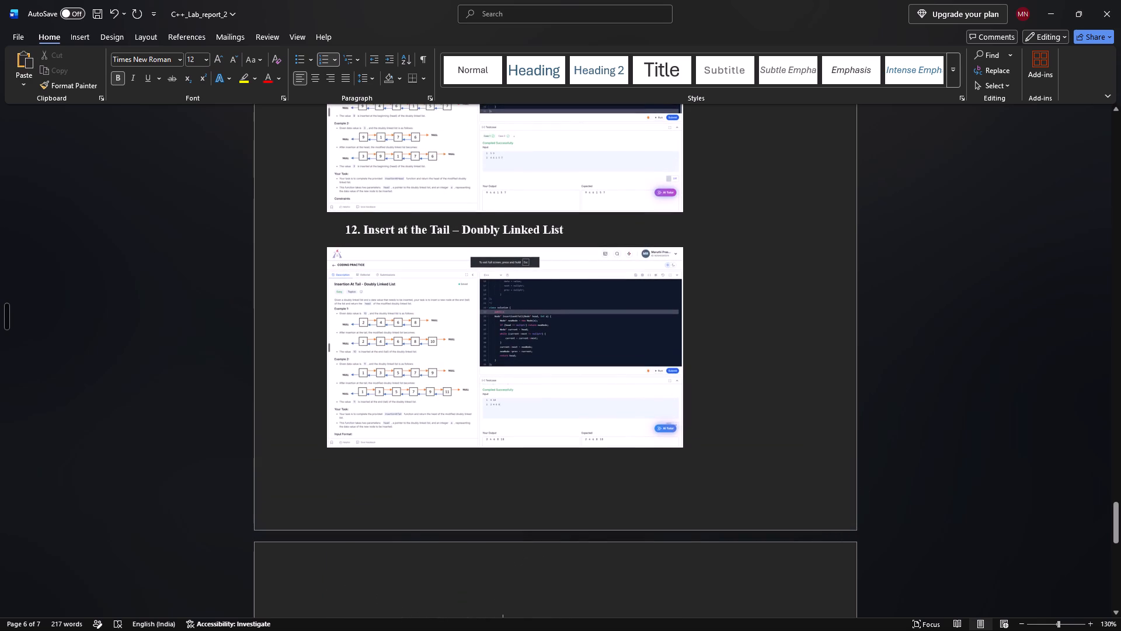
scroll(403, 270, "up", 1)
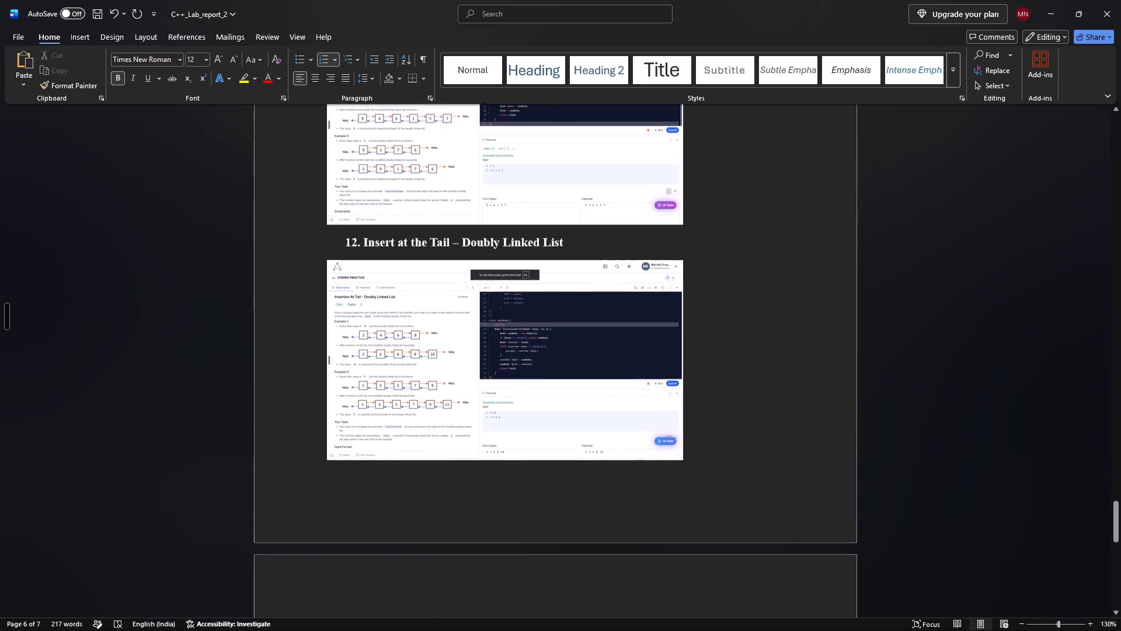
scroll(403, 270, "up", 3)
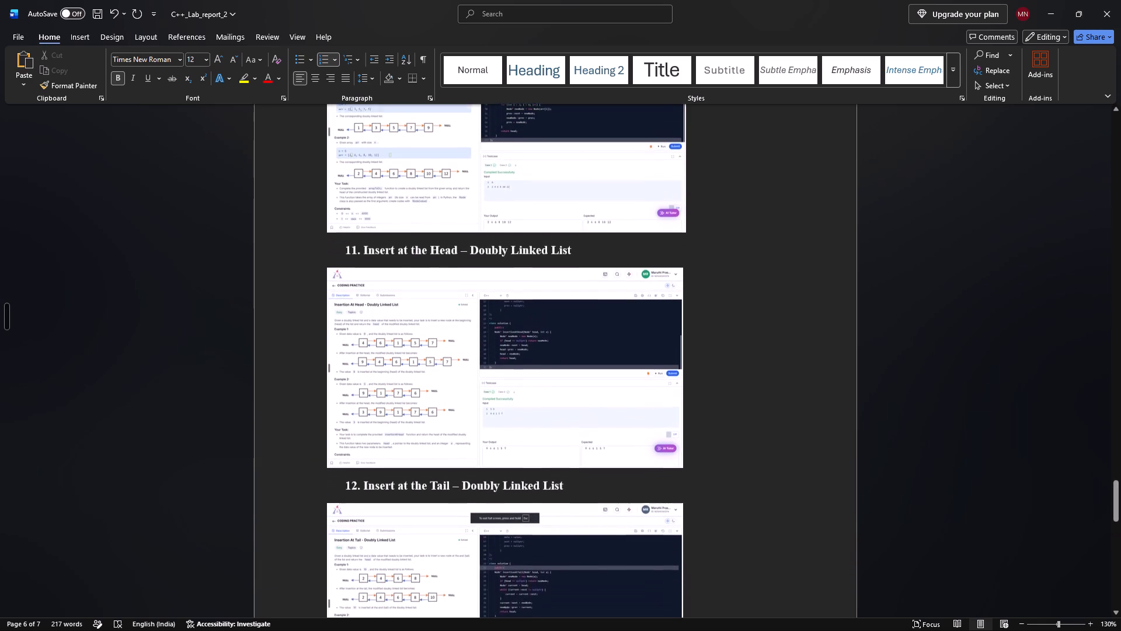
scroll(403, 270, "up", 1)
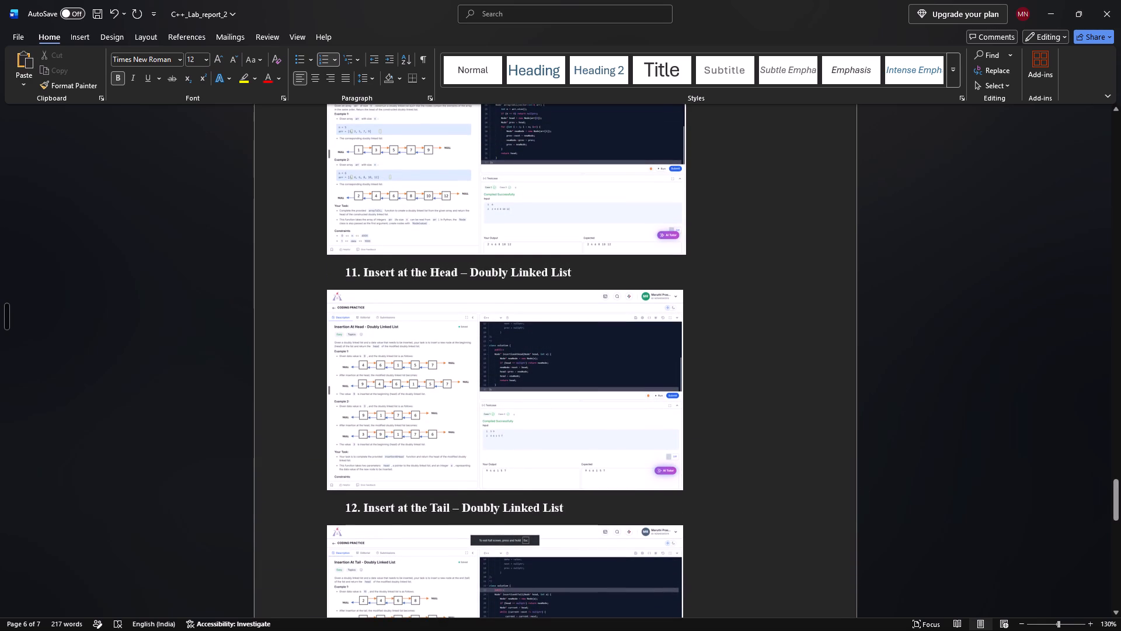
scroll(405, 340, "up", 1)
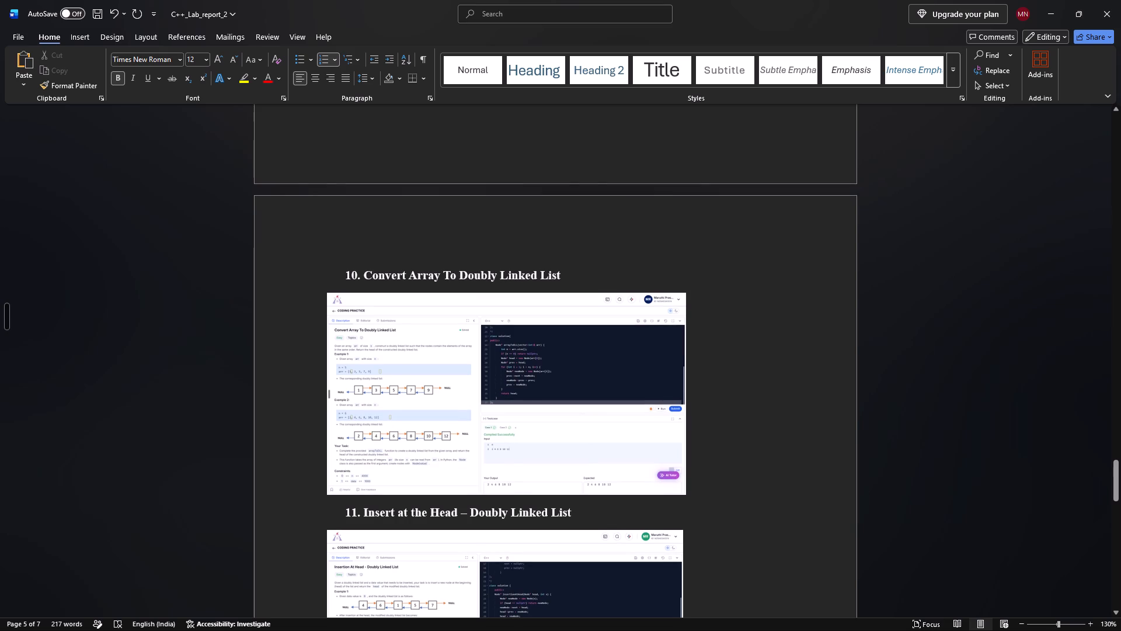
scroll(459, 320, "up", 2)
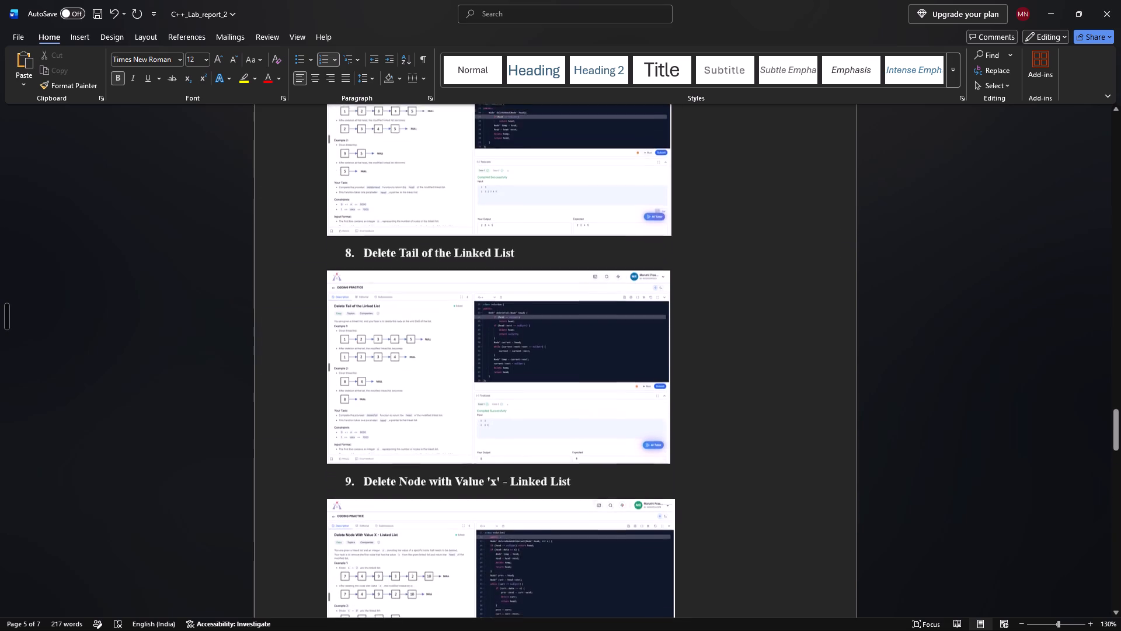
scroll(459, 320, "up", 1)
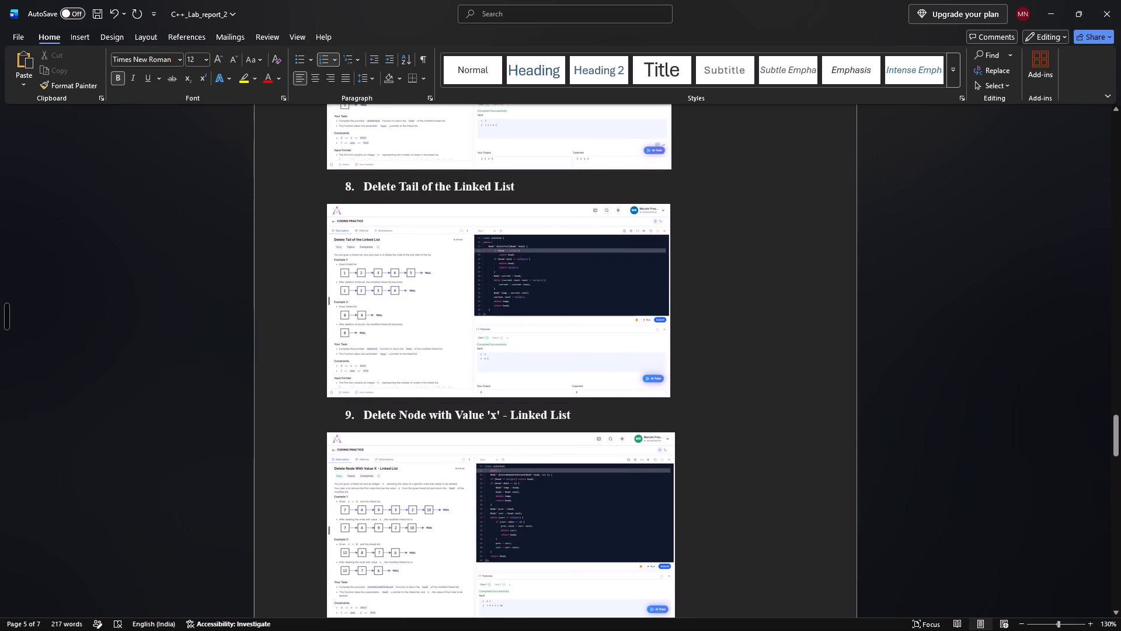
scroll(441, 459, "up", 2)
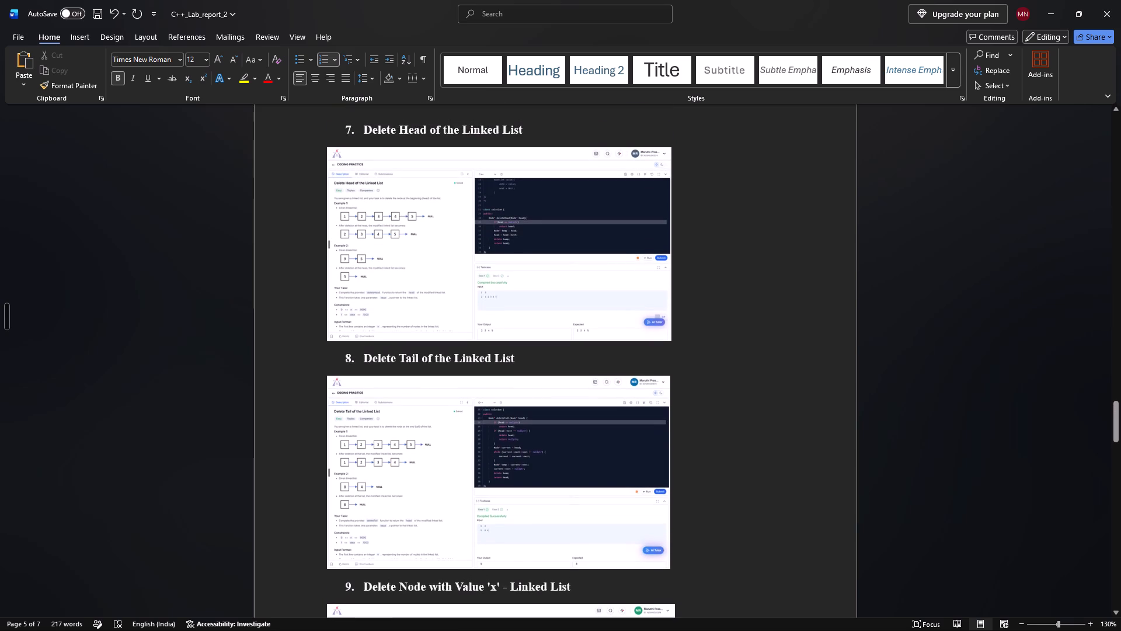
scroll(431, 407, "up", 2)
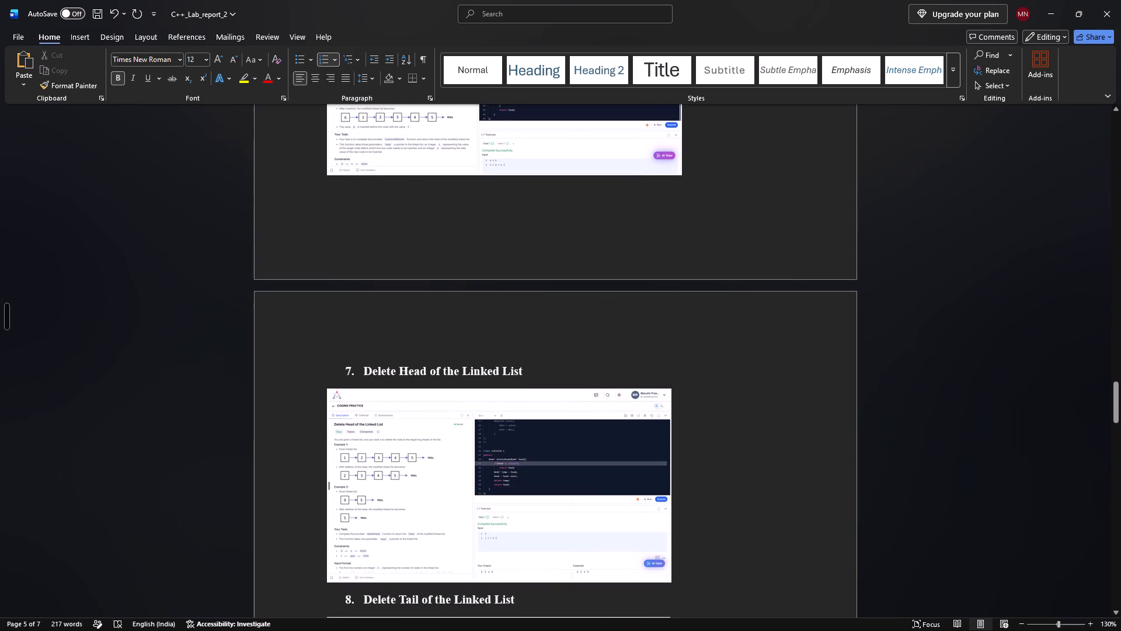
scroll(443, 416, "up", 2)
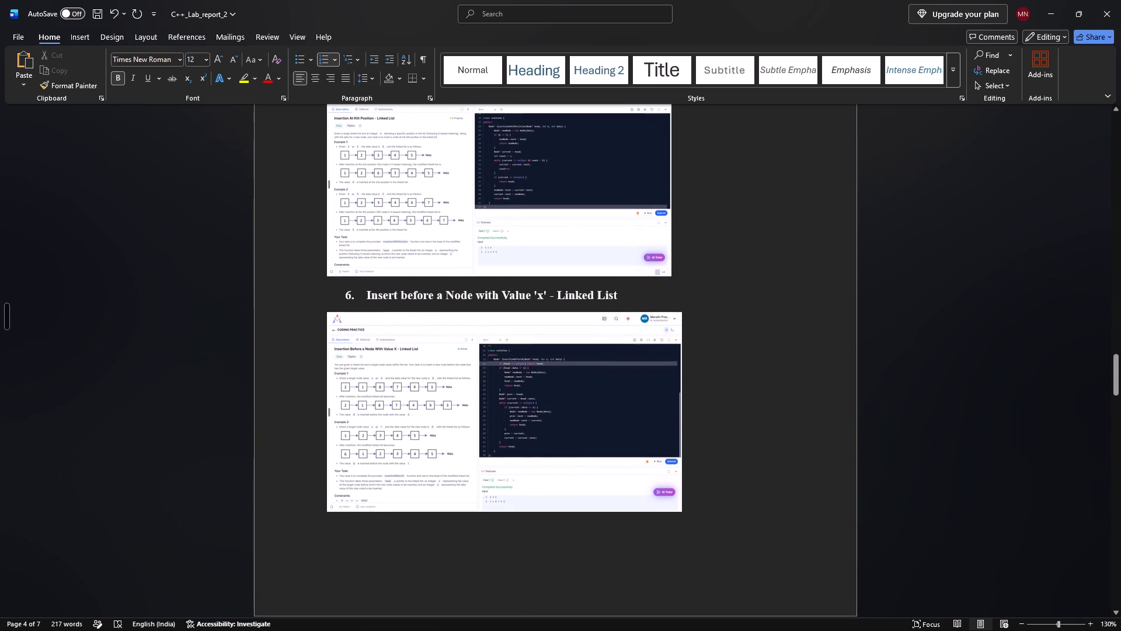
scroll(435, 410, "up", 2)
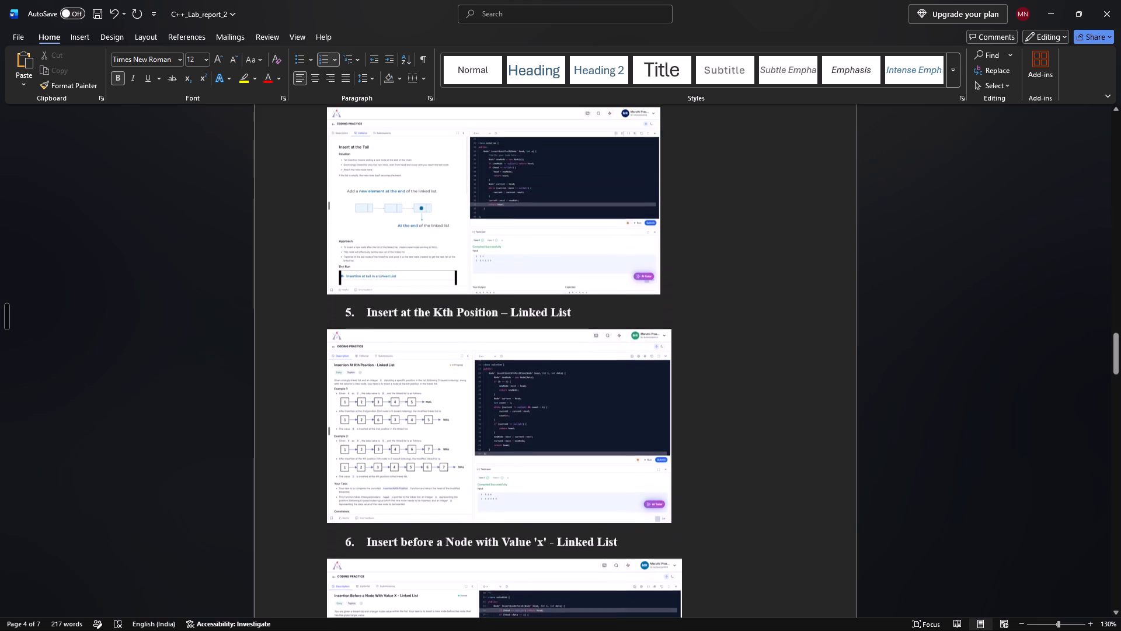
scroll(435, 410, "up", 1)
scroll(391, 439, "up", 2)
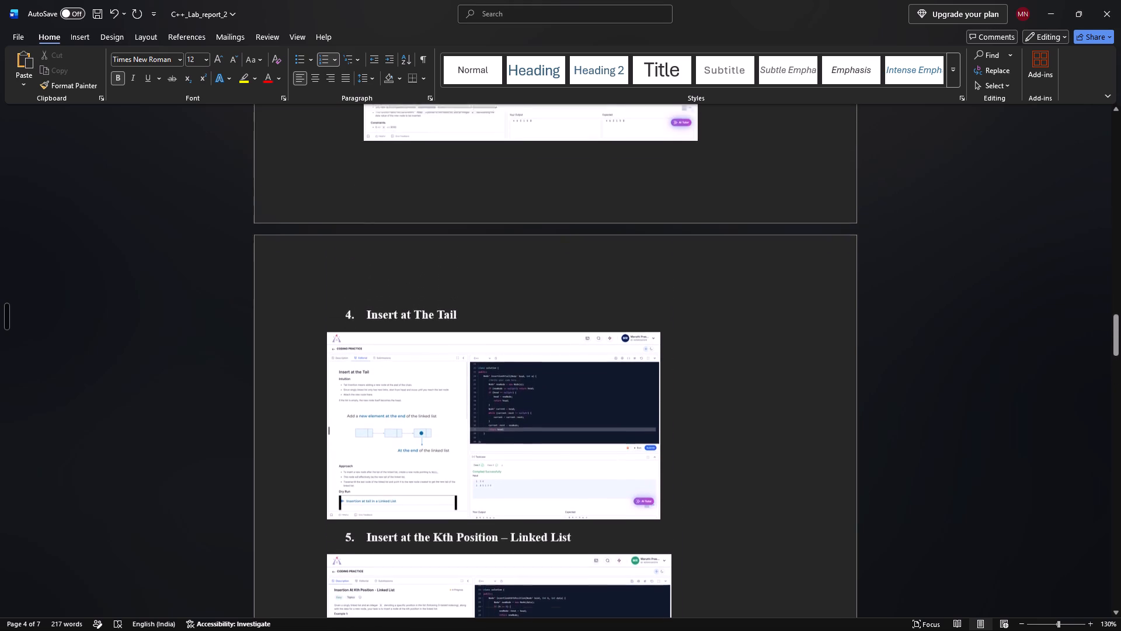
scroll(391, 439, "up", 4)
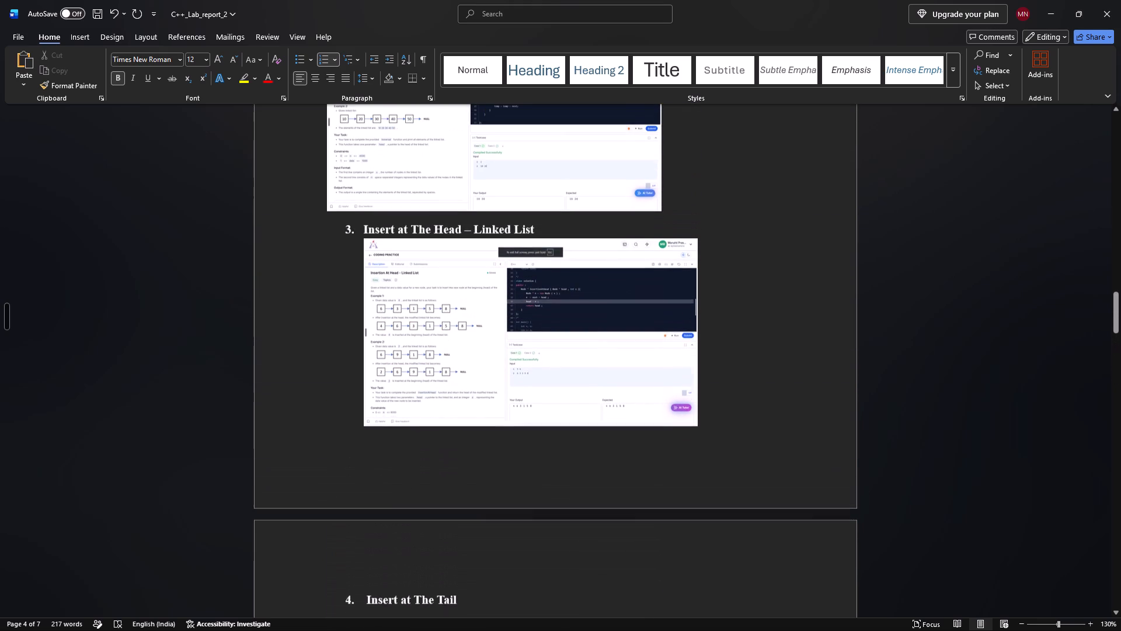
scroll(391, 439, "up", 1)
scroll(424, 394, "up", 3)
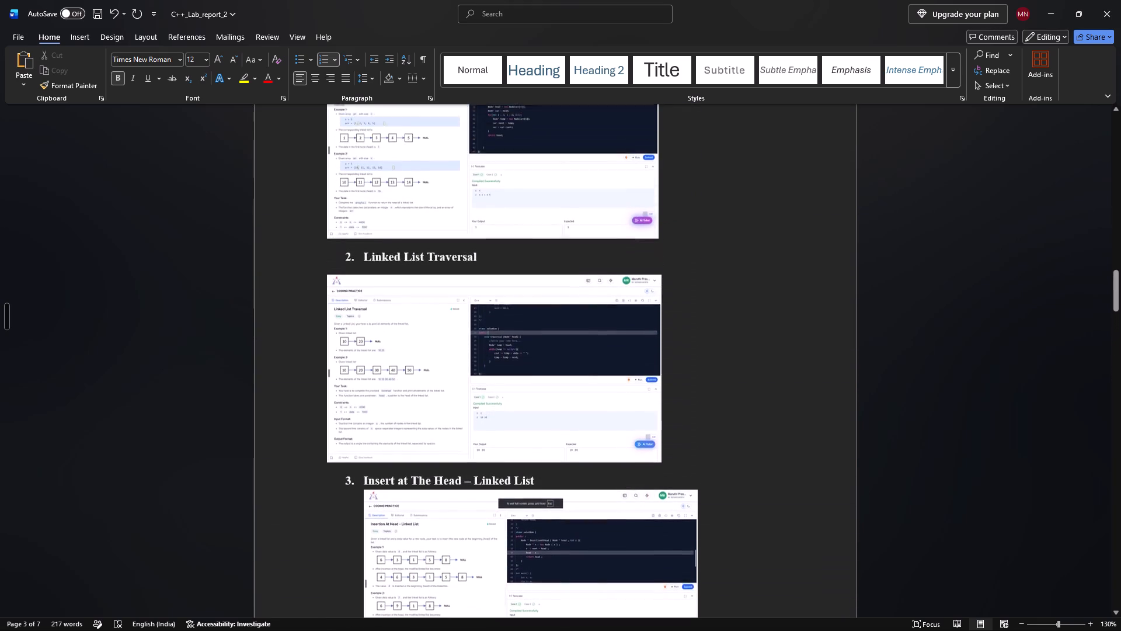
scroll(424, 394, "up", 4)
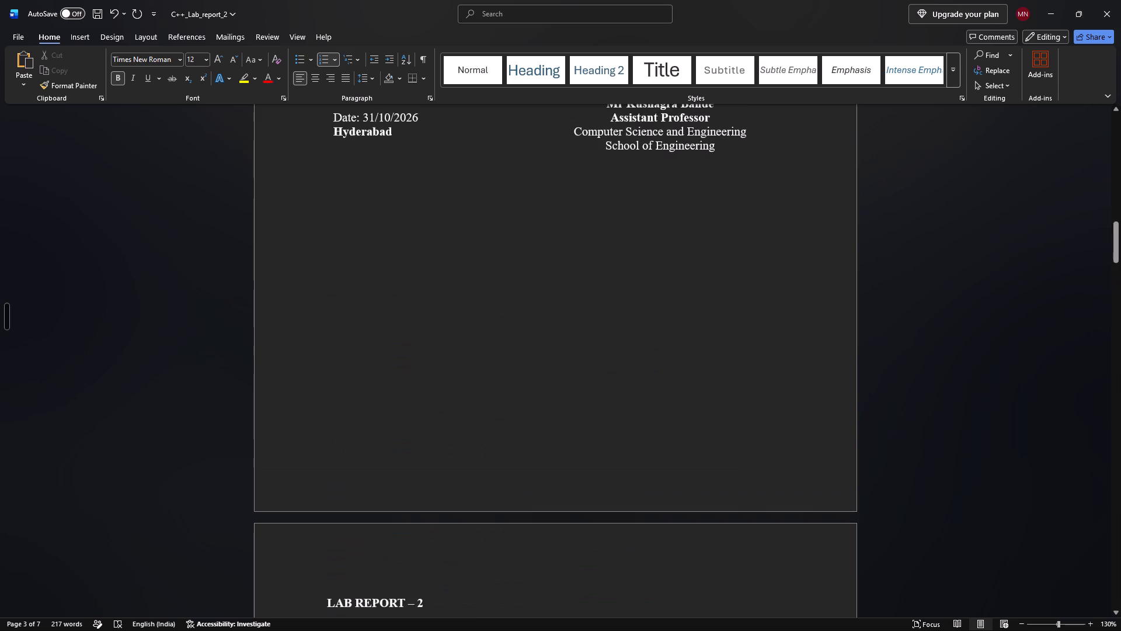
scroll(424, 394, "down", 1)
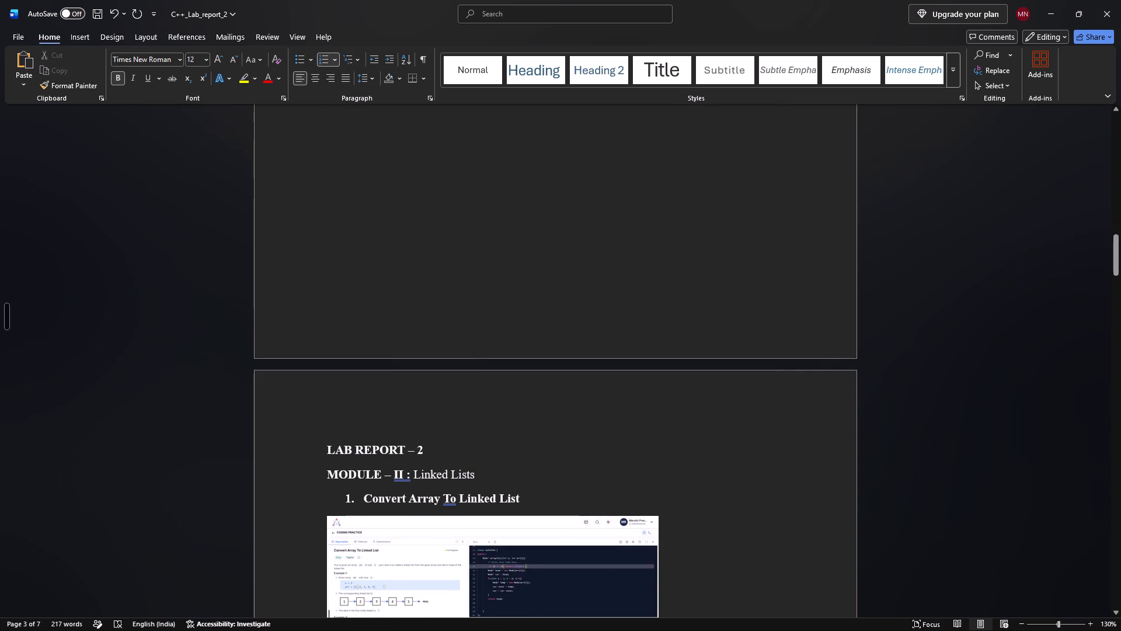
scroll(413, 474, "up", 7)
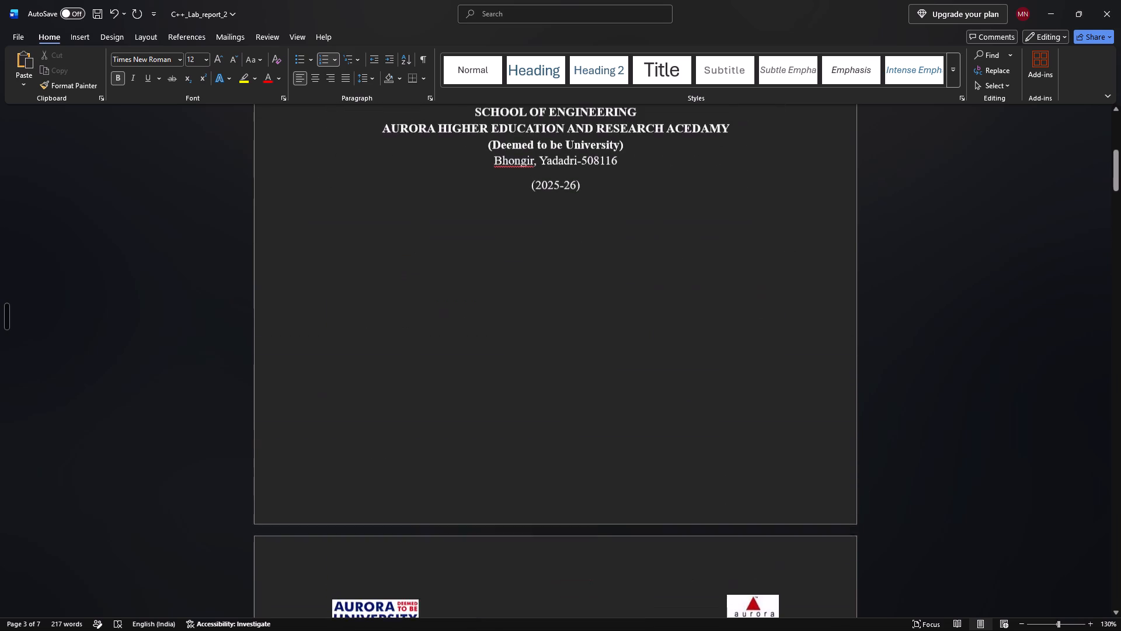
scroll(451, 419, "up", 3)
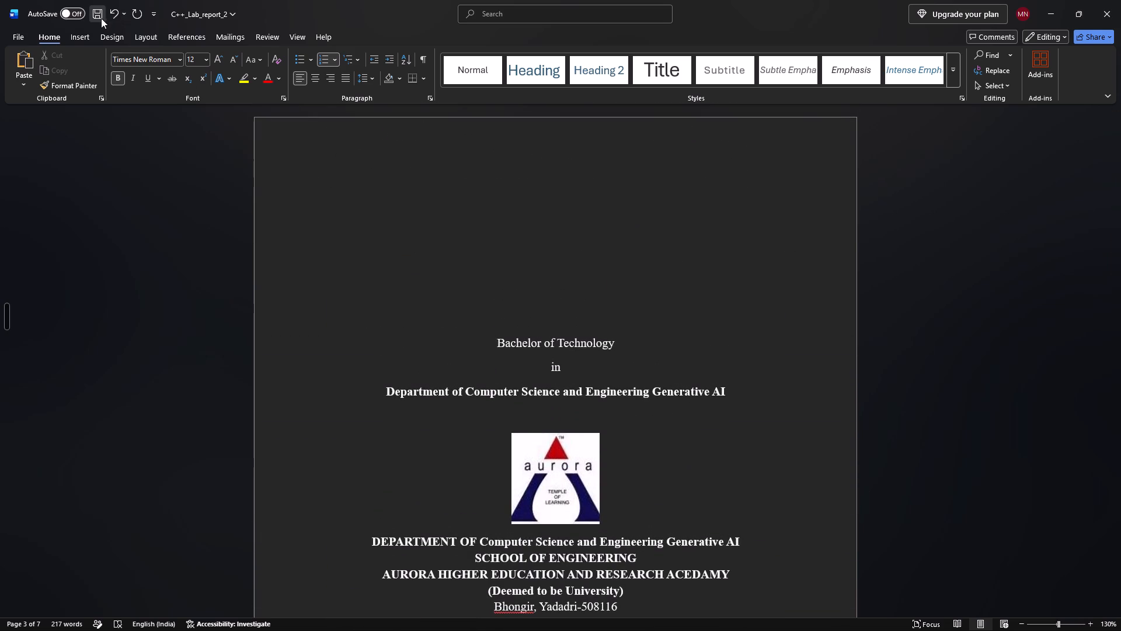
Save the lab report document.
left_click(99, 19)
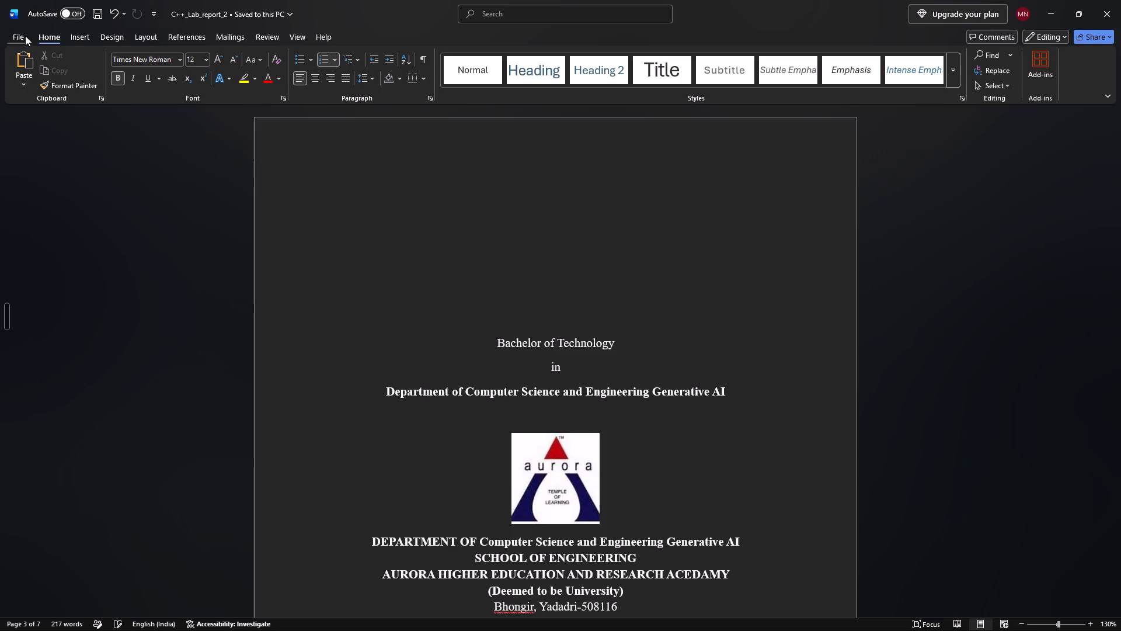
Export the report as the PDF C++_Lab_report_2 in the C++ Assignments folder, replacing the existing file, and close the document.
left_click(25, 36)
left_click(36, 261)
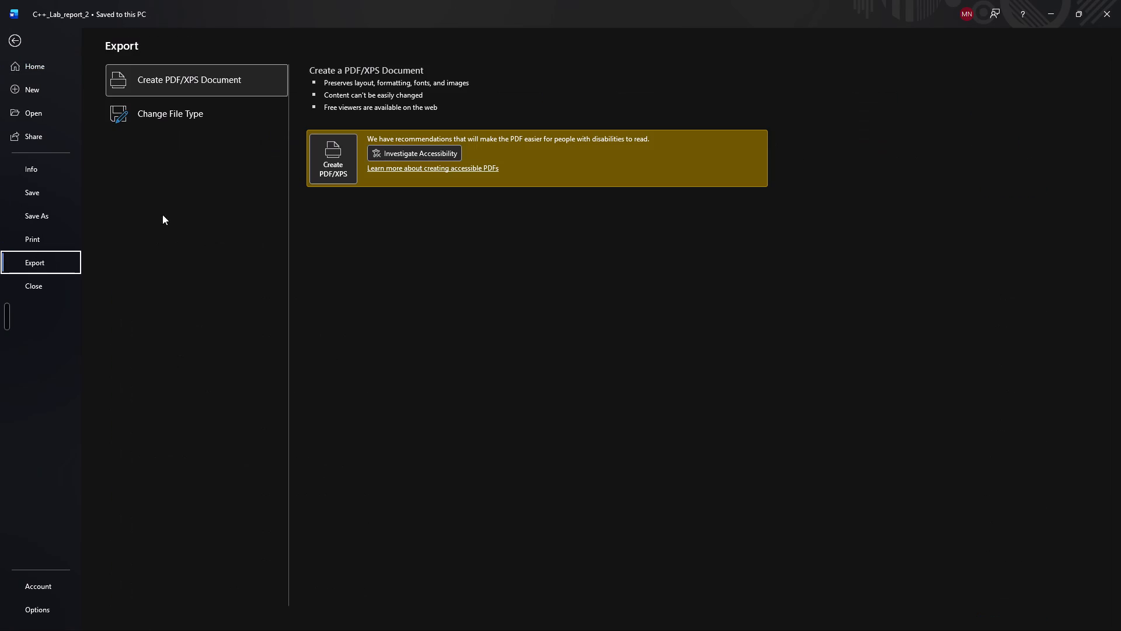
double_click(217, 86)
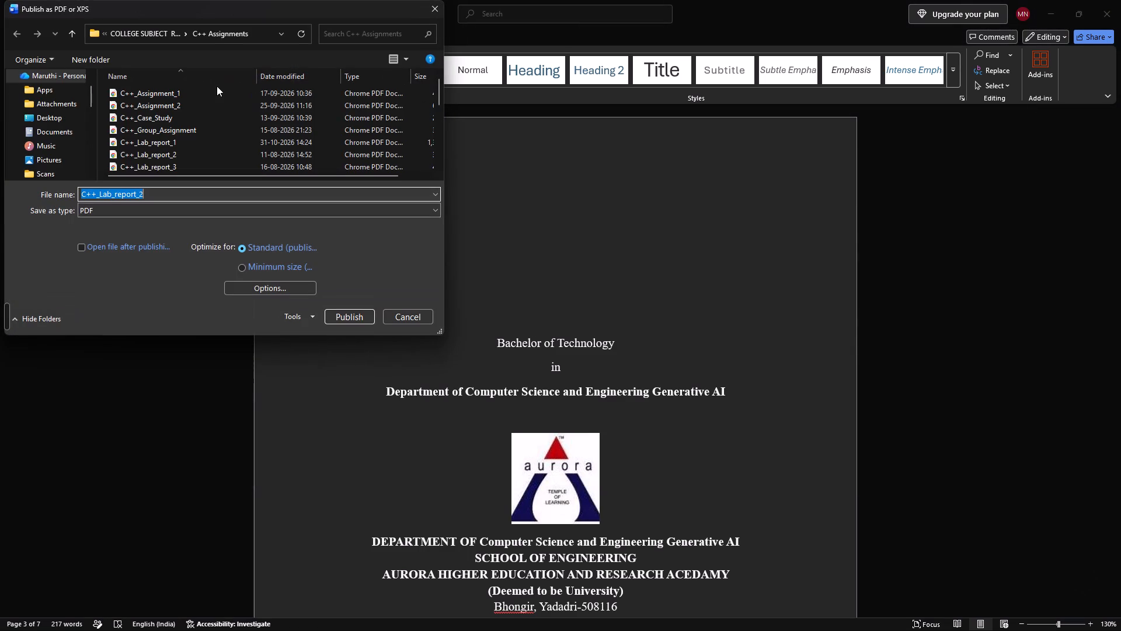
left_click(350, 313)
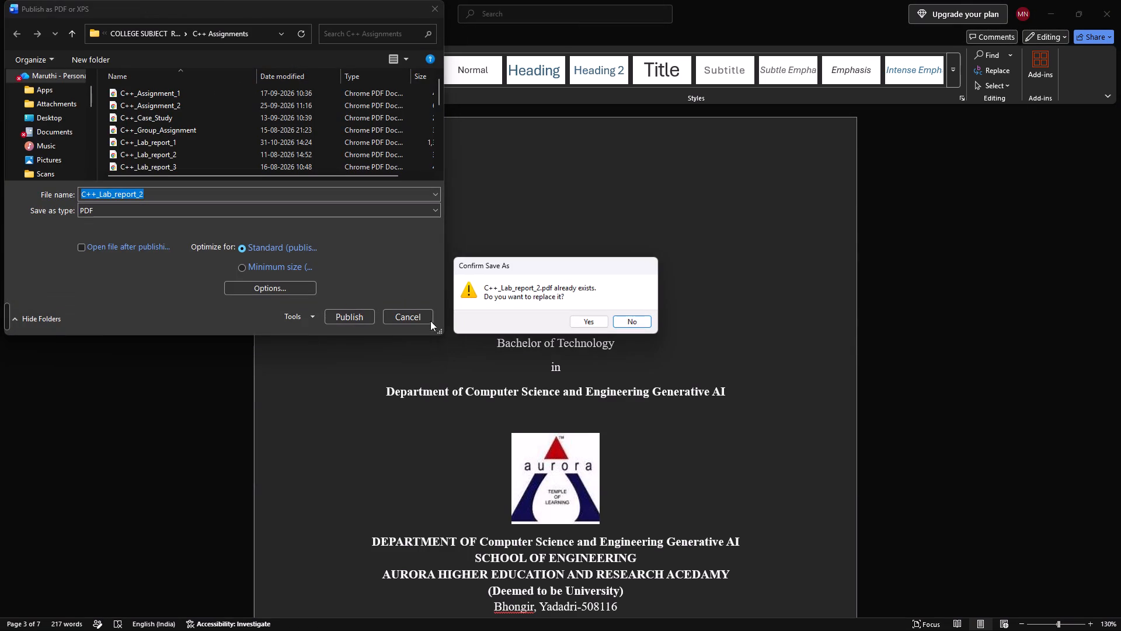
left_click(582, 325)
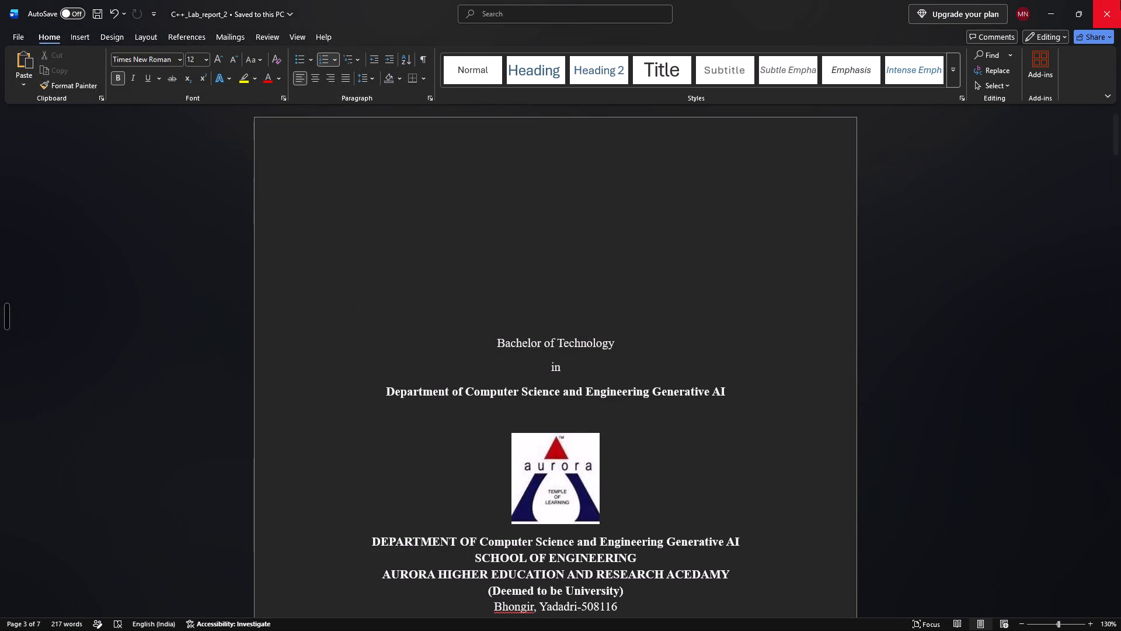
left_click(1112, 8)
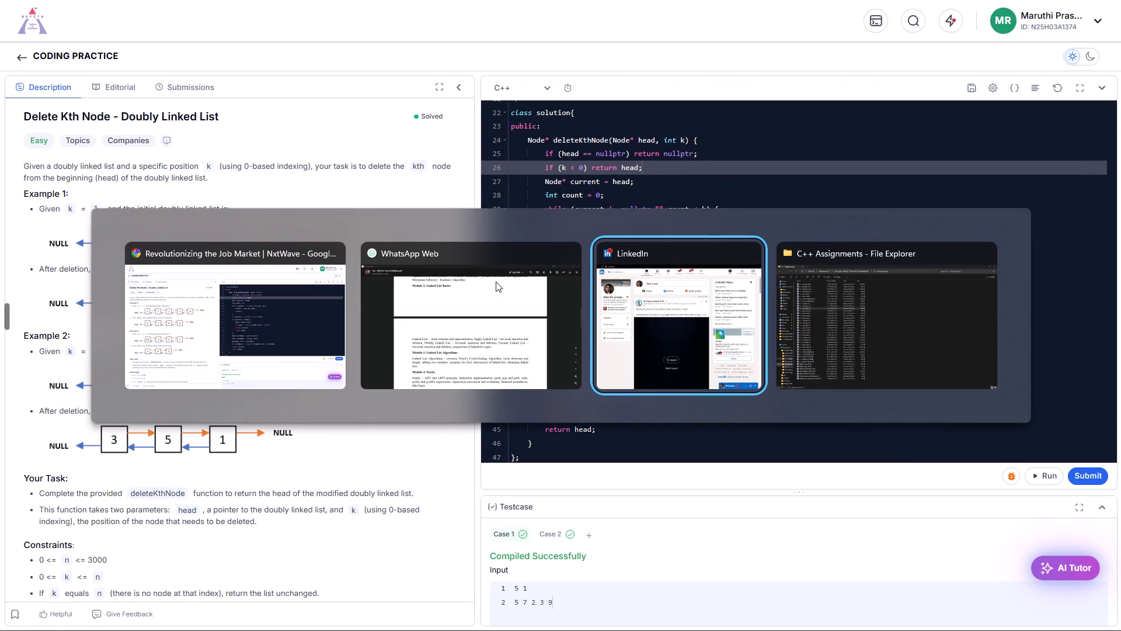
Leave the full-screen coding problem in Chrome for the Aurora University assessments page and close the first NxtWave page.
left_click(559, 46)
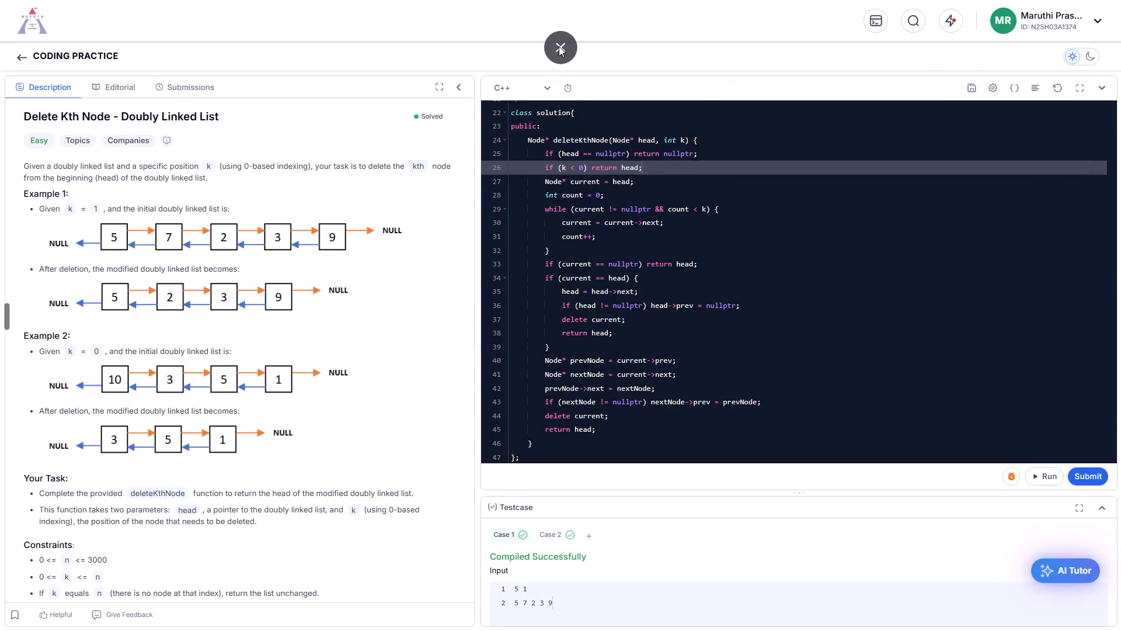
left_click(87, 14)
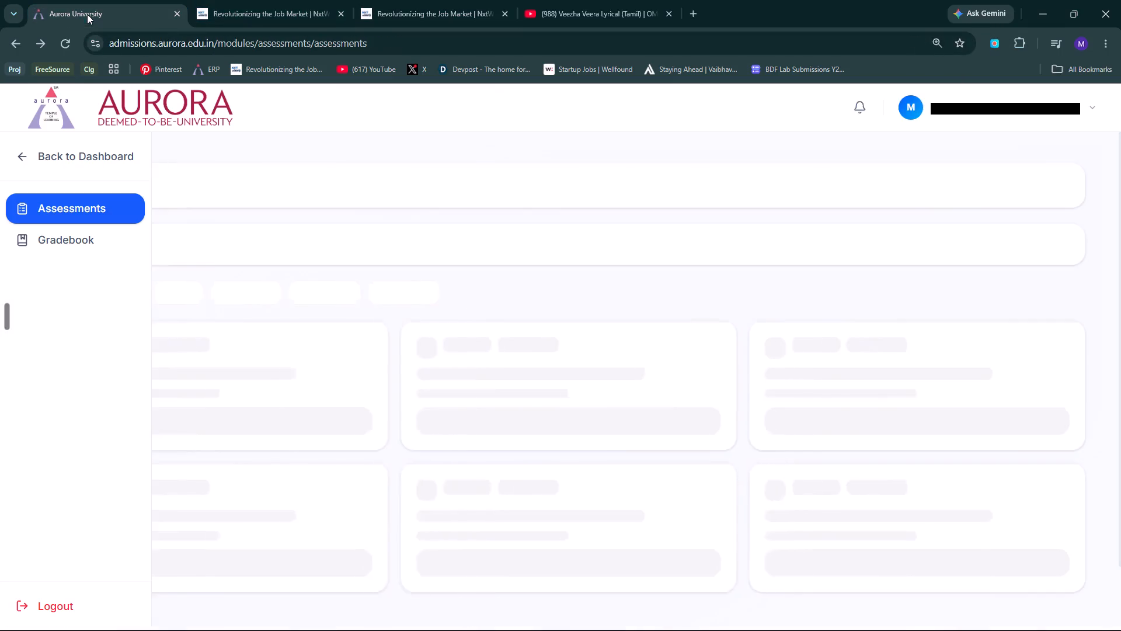
left_click(341, 19)
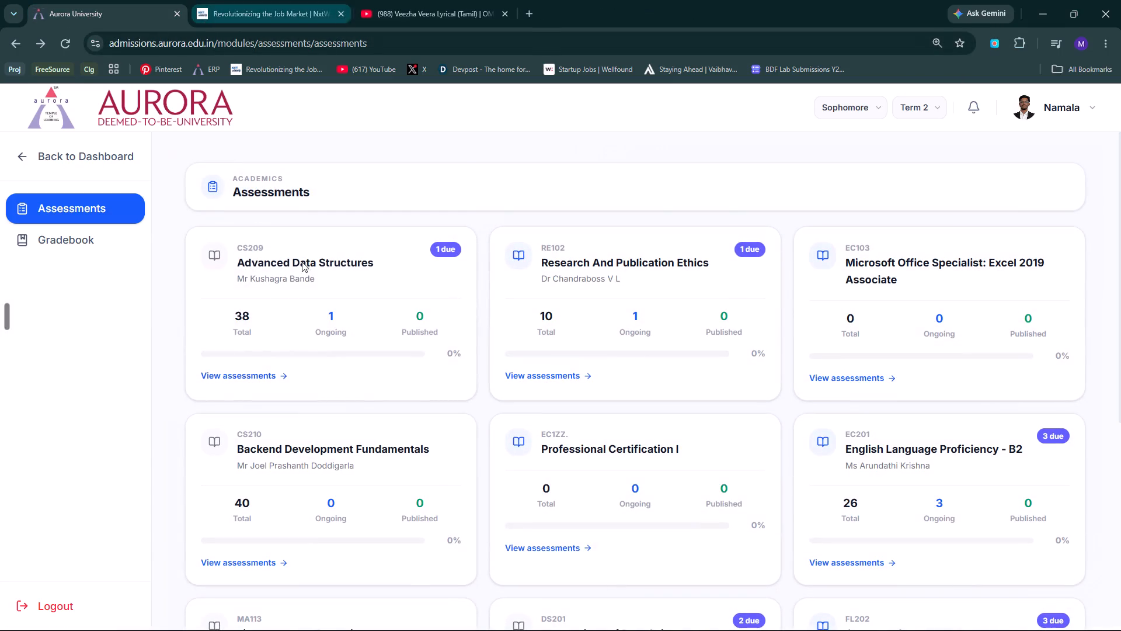
Submit the C++_Lab_report_2 PDF for the Lab Report 2 assessment in Advanced Data Structures.
left_click(349, 317)
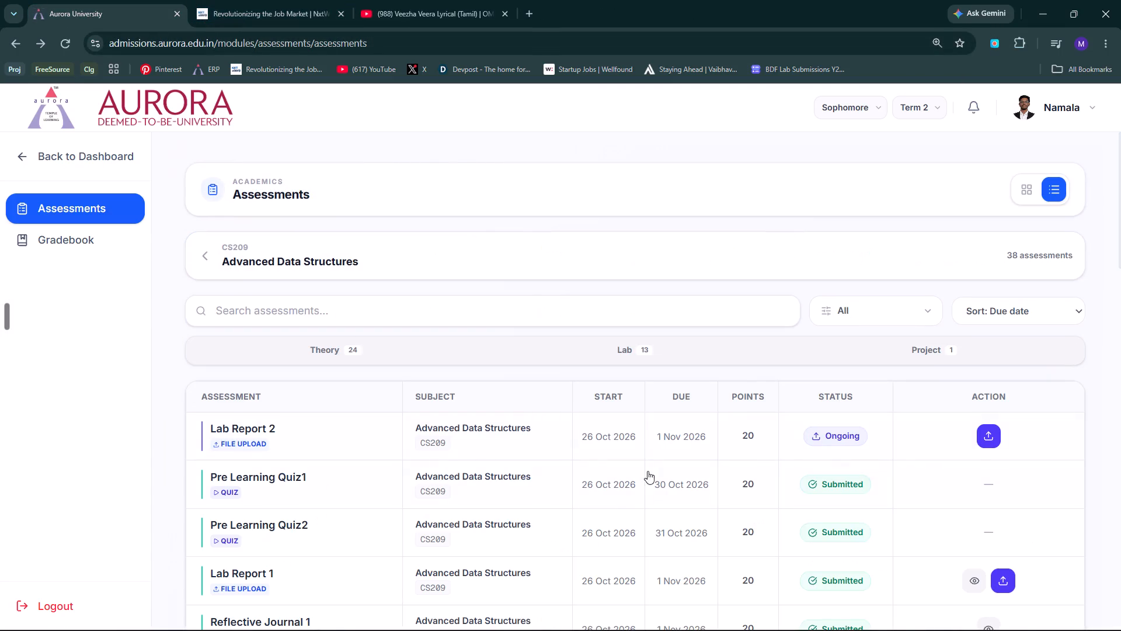
left_click(984, 441)
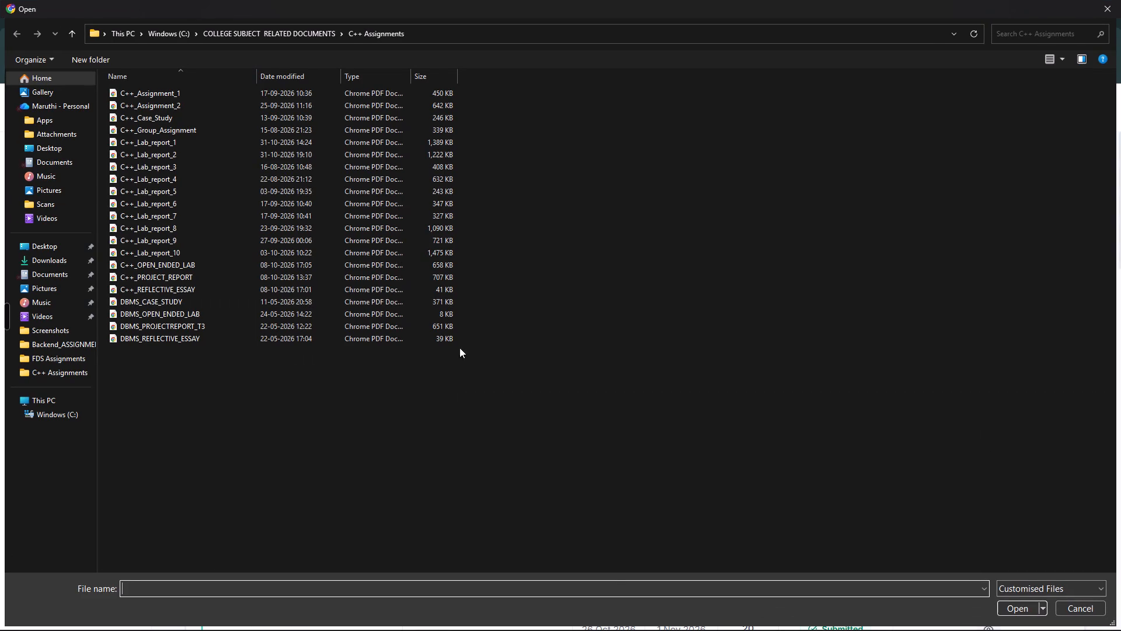
left_click(255, 160)
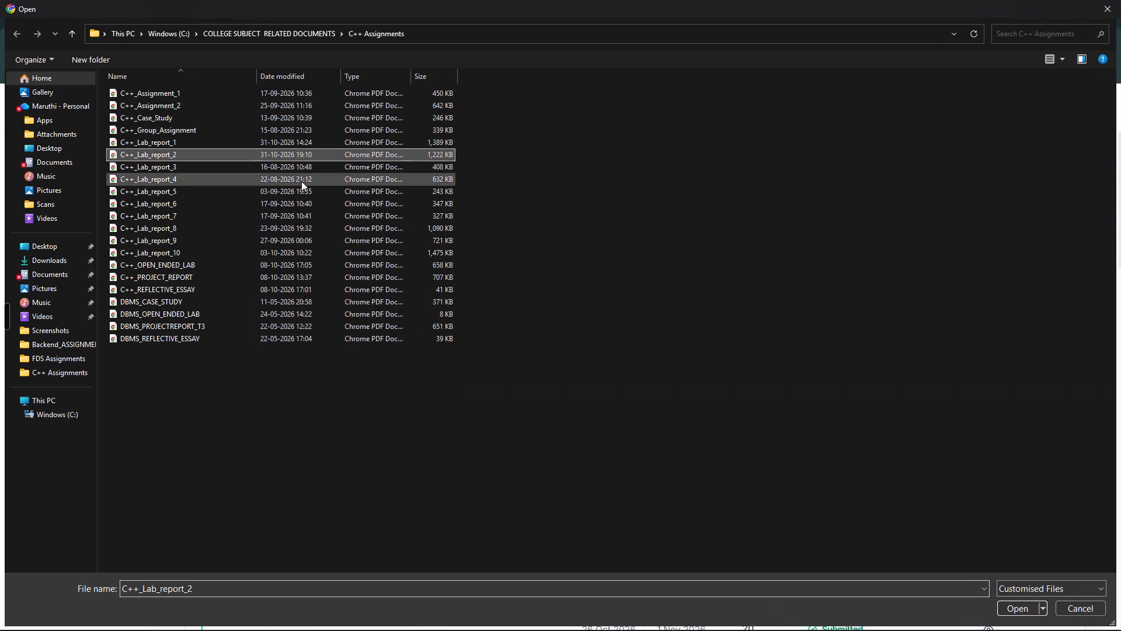
key("Return")
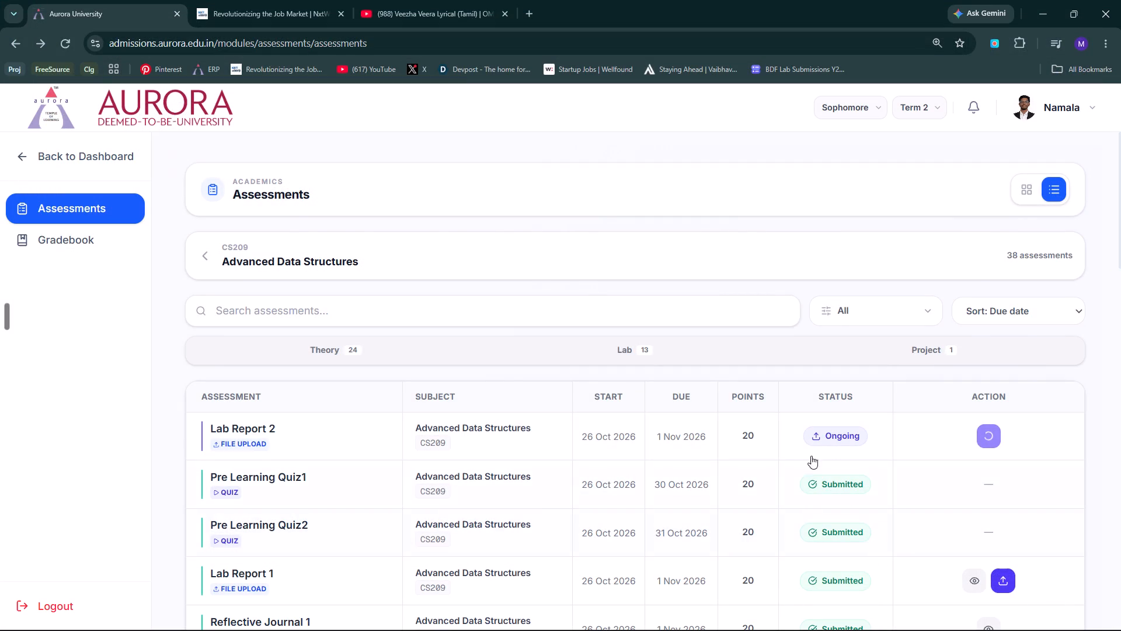
scroll(938, 434, "down", 1)
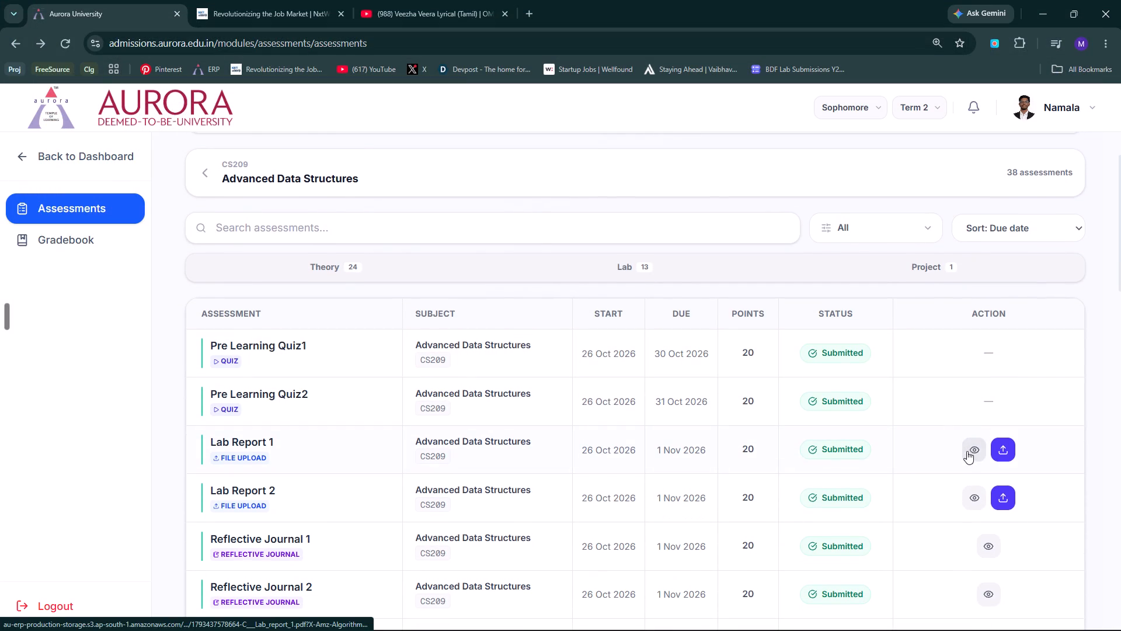
Open the submitted Lab Report 1 PDF from the Advanced Data Structures assessments and review its pages through to the end.
left_click(971, 448)
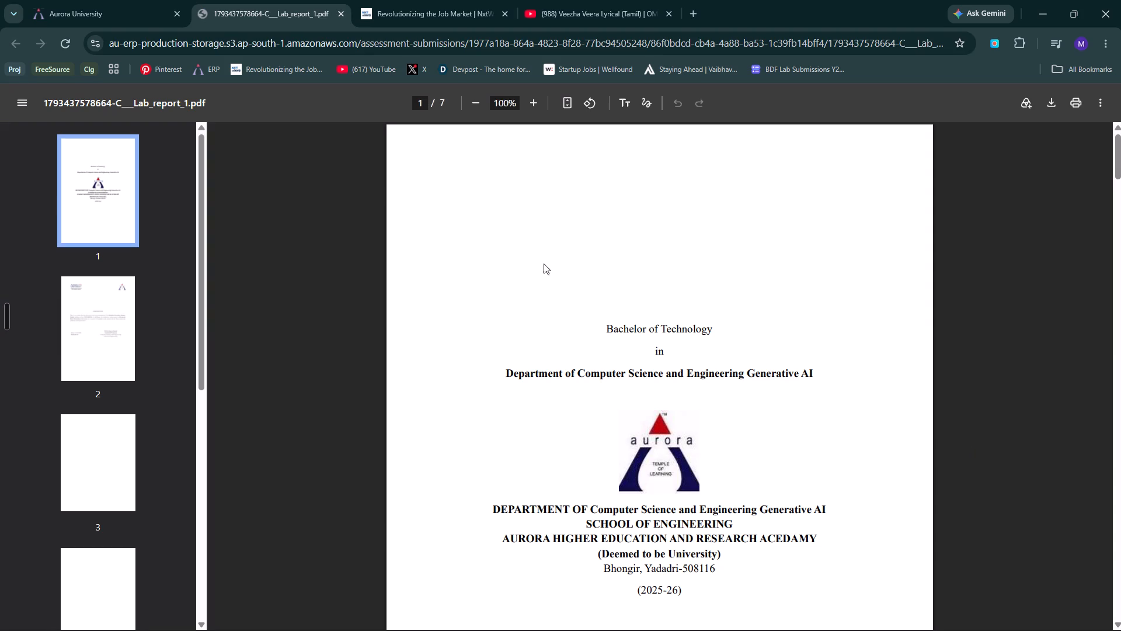
scroll(427, 348, "down", 3)
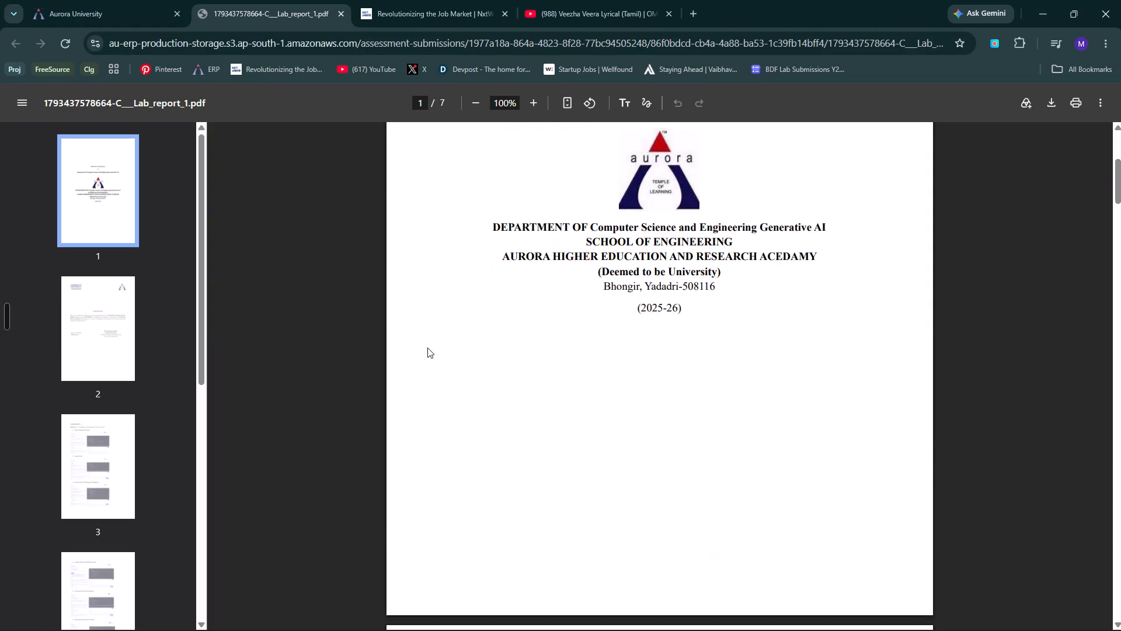
scroll(427, 348, "down", 6)
scroll(427, 348, "up", 1)
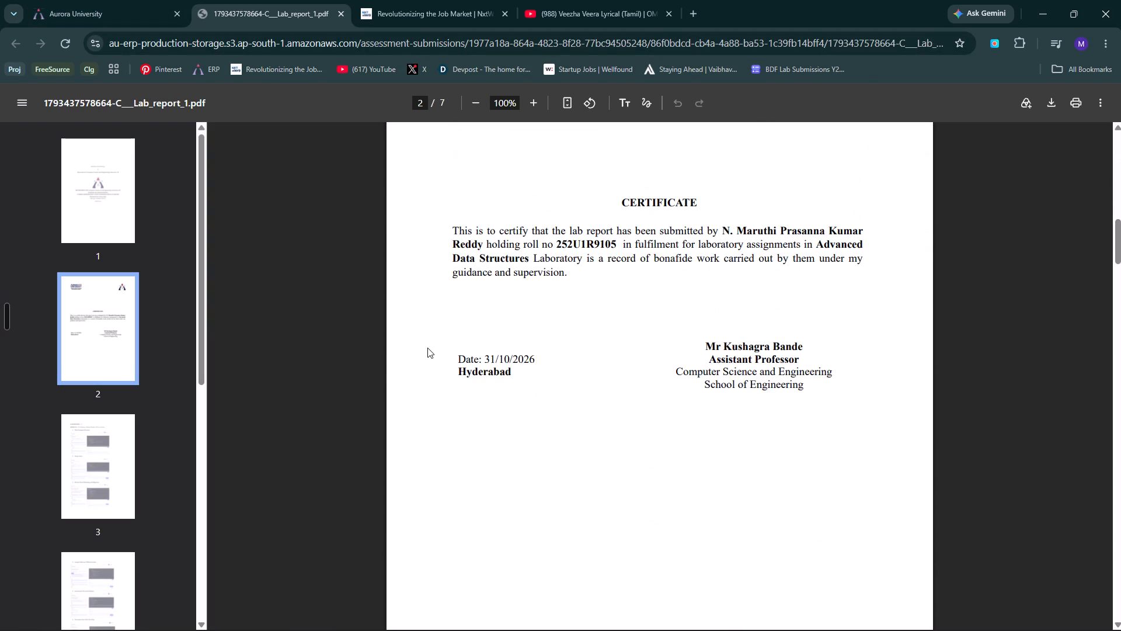
scroll(427, 348, "up", 1)
scroll(427, 348, "down", 7)
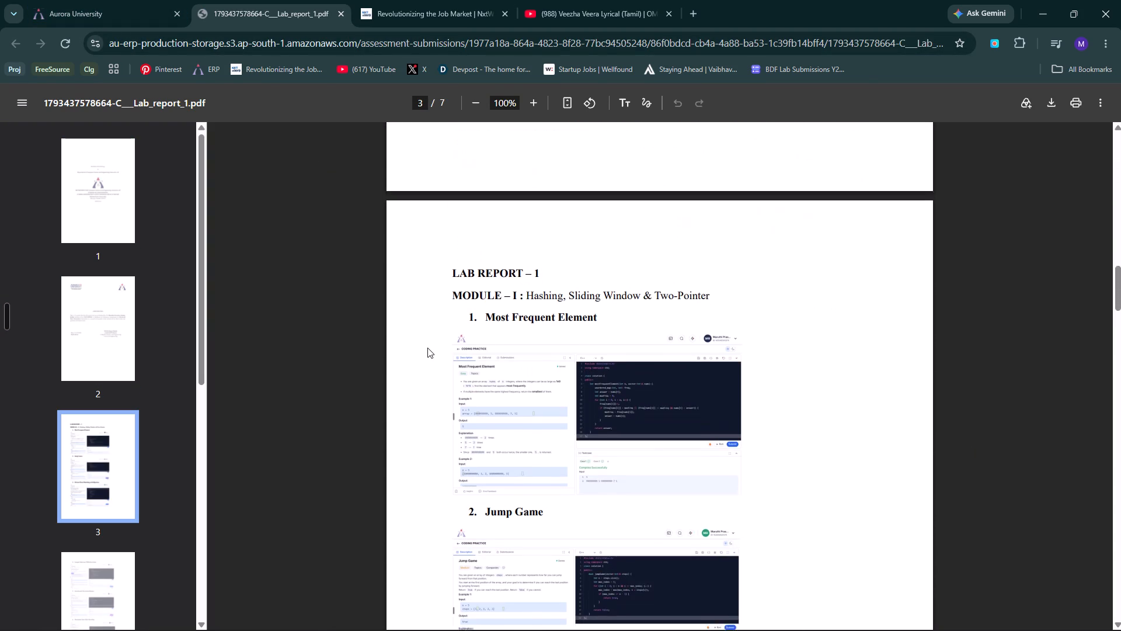
scroll(427, 348, "down", 9)
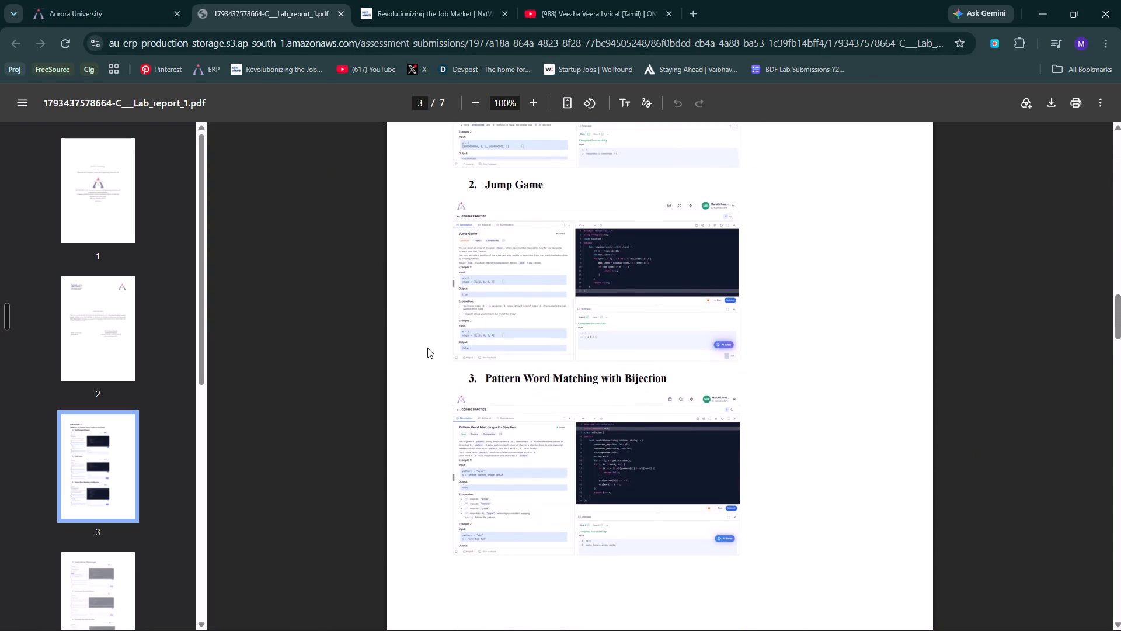
scroll(427, 348, "down", 7)
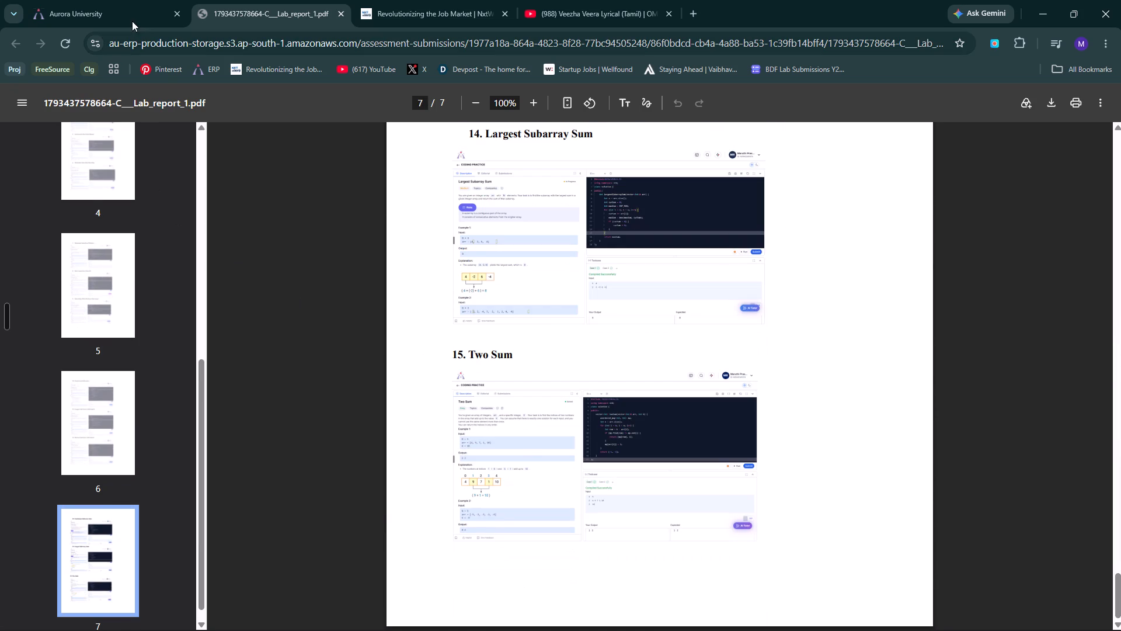
Open the submitted Lab Report 2 PDF, close the Lab Report 1 PDF, check the linked-list problem screenshots, and close the report.
left_click(124, 20)
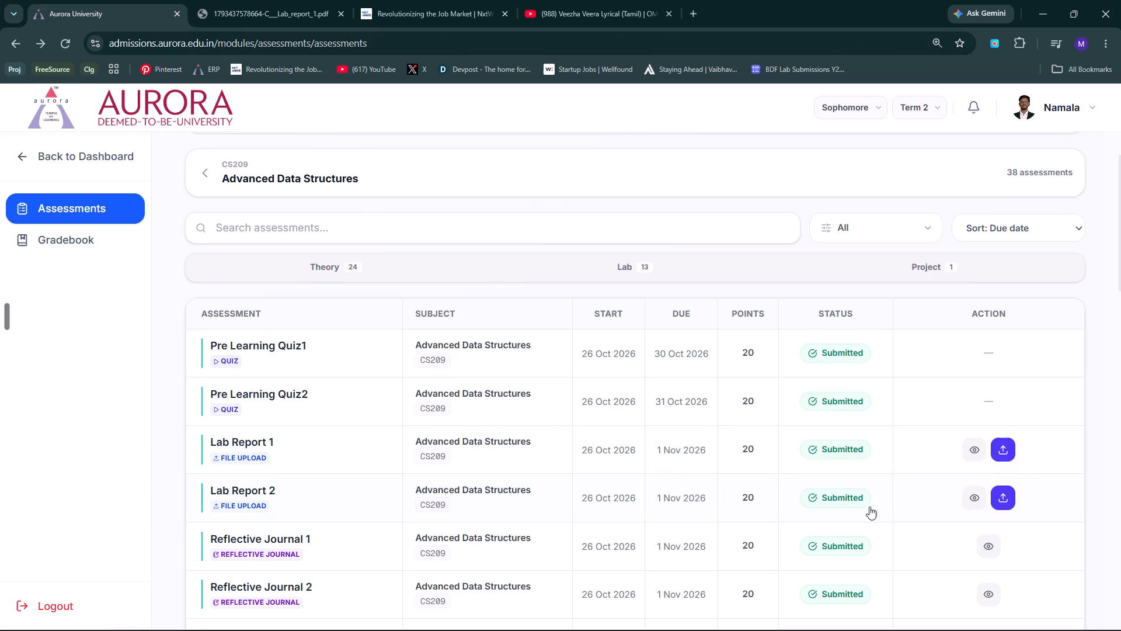
left_click(976, 498)
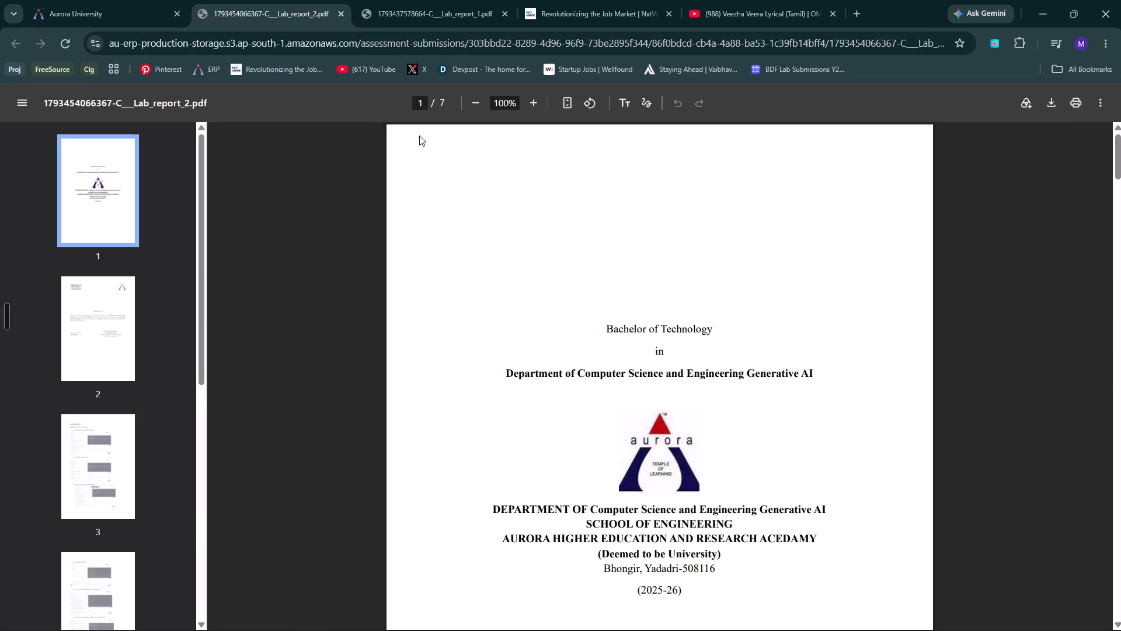
left_click(504, 14)
scroll(395, 318, "down", 2)
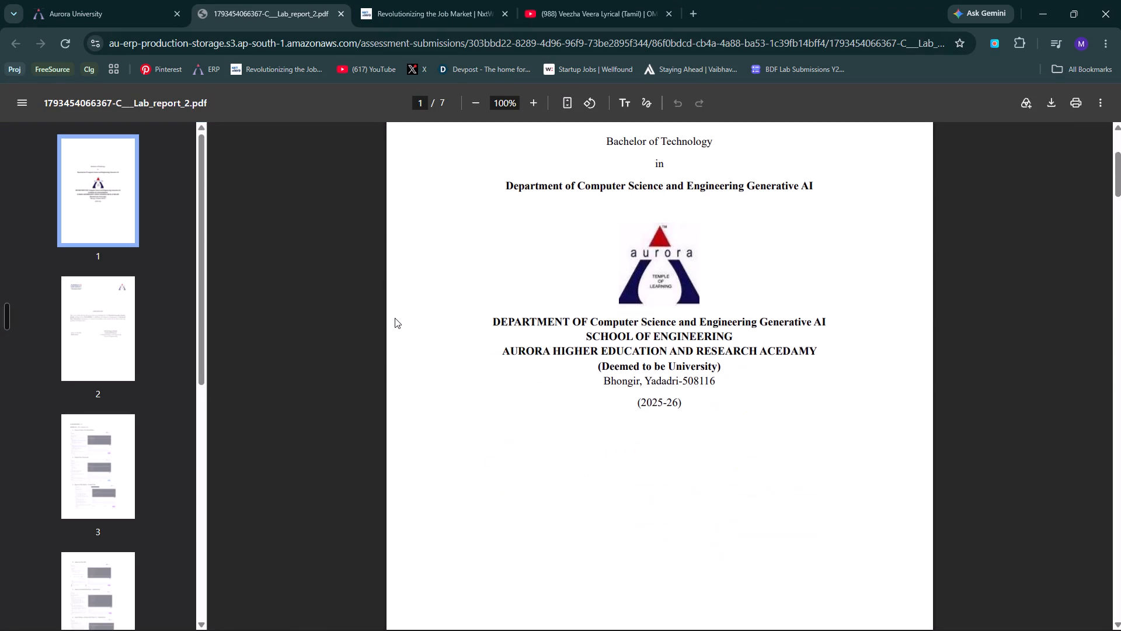
scroll(395, 318, "down", 9)
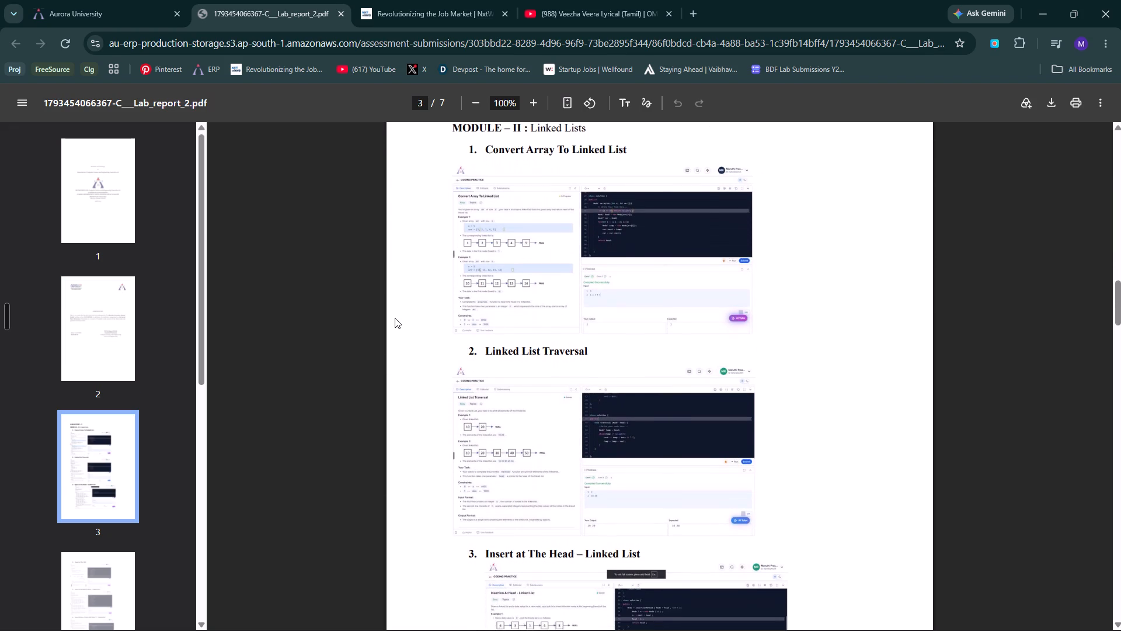
scroll(395, 318, "down", 8)
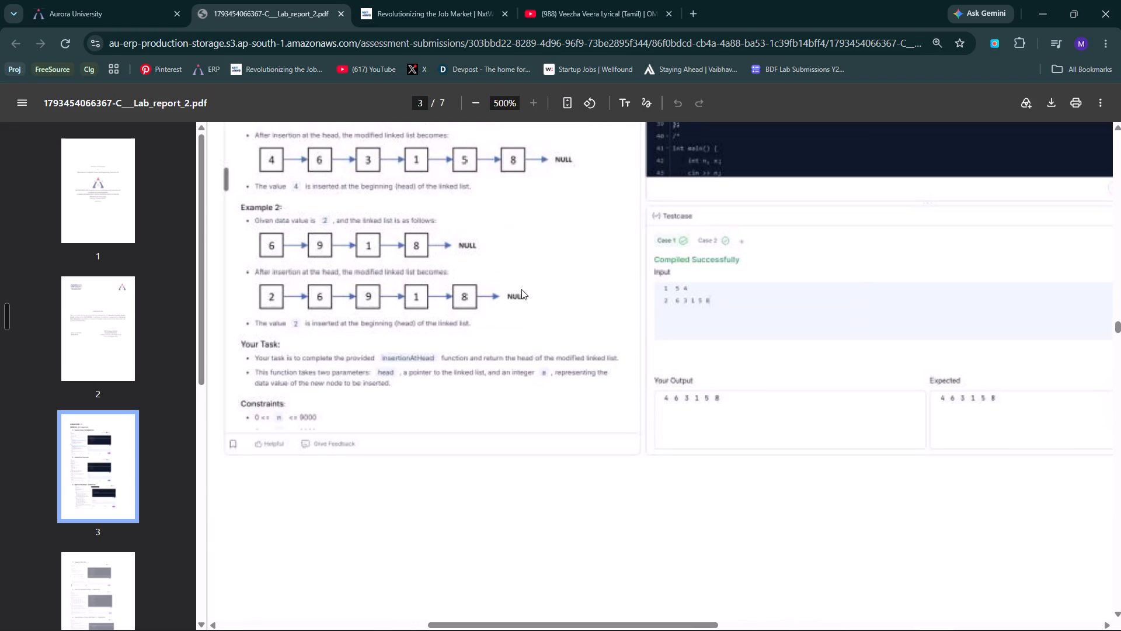
scroll(521, 289, "up", 6)
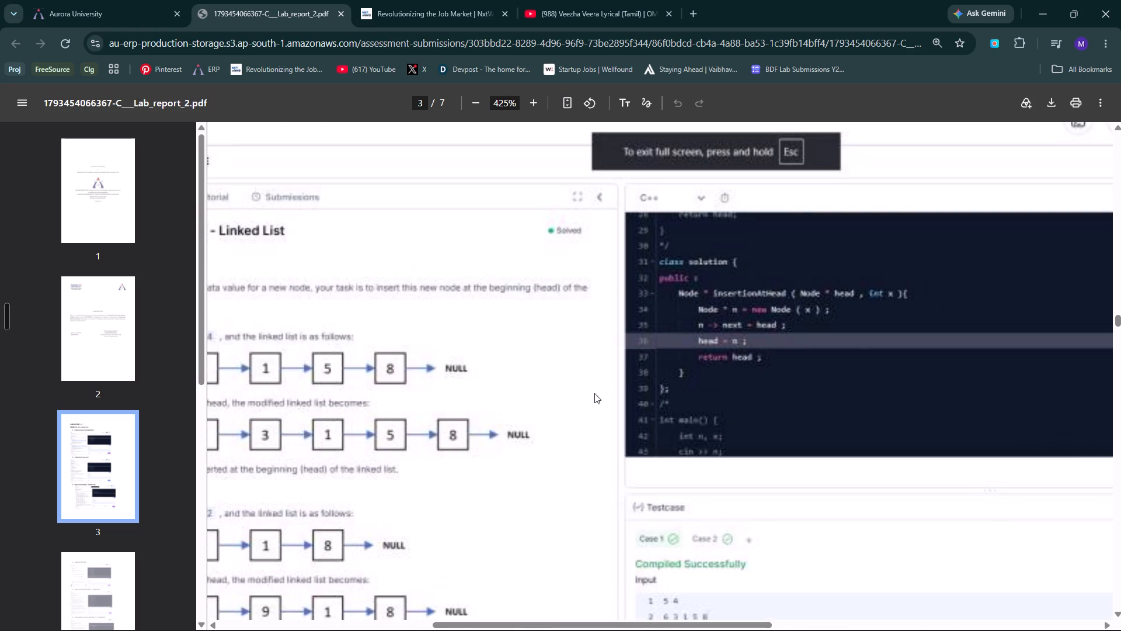
scroll(594, 393, "down", 17)
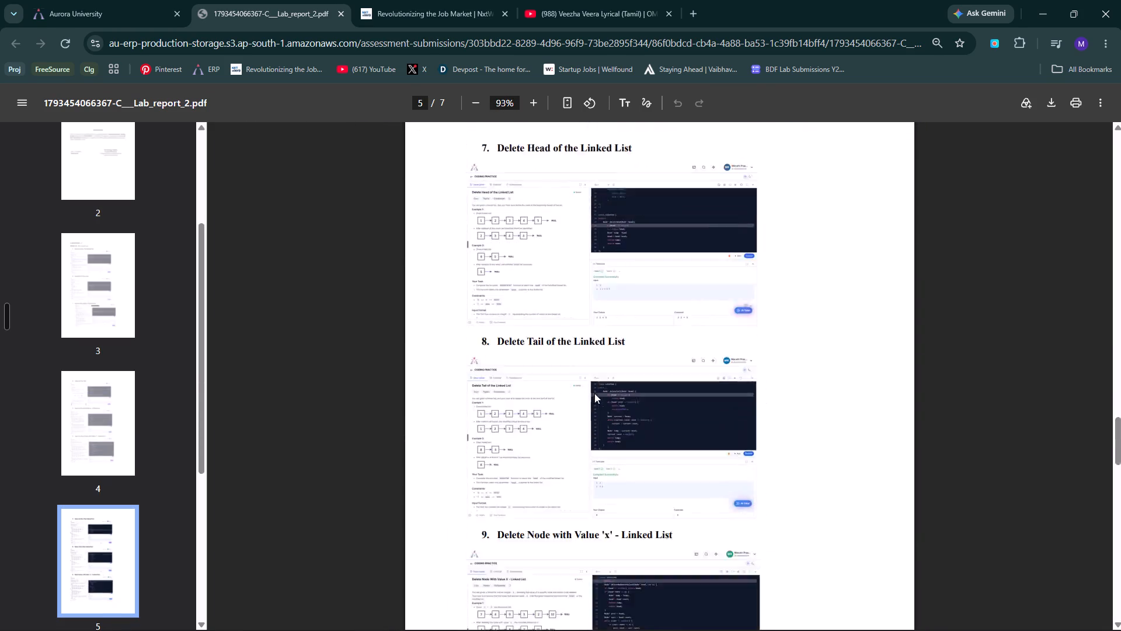
left_click(339, 10)
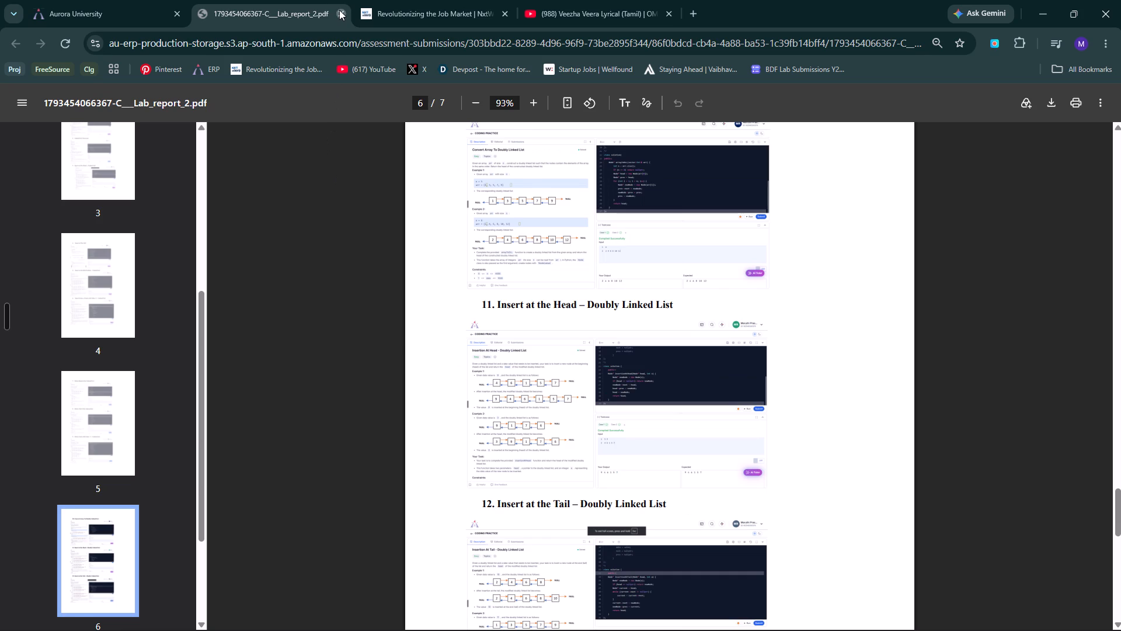
Go back from Advanced Data Structures to the overview of all courses and look through the course cards for due assessments.
scroll(518, 393, "up", 1)
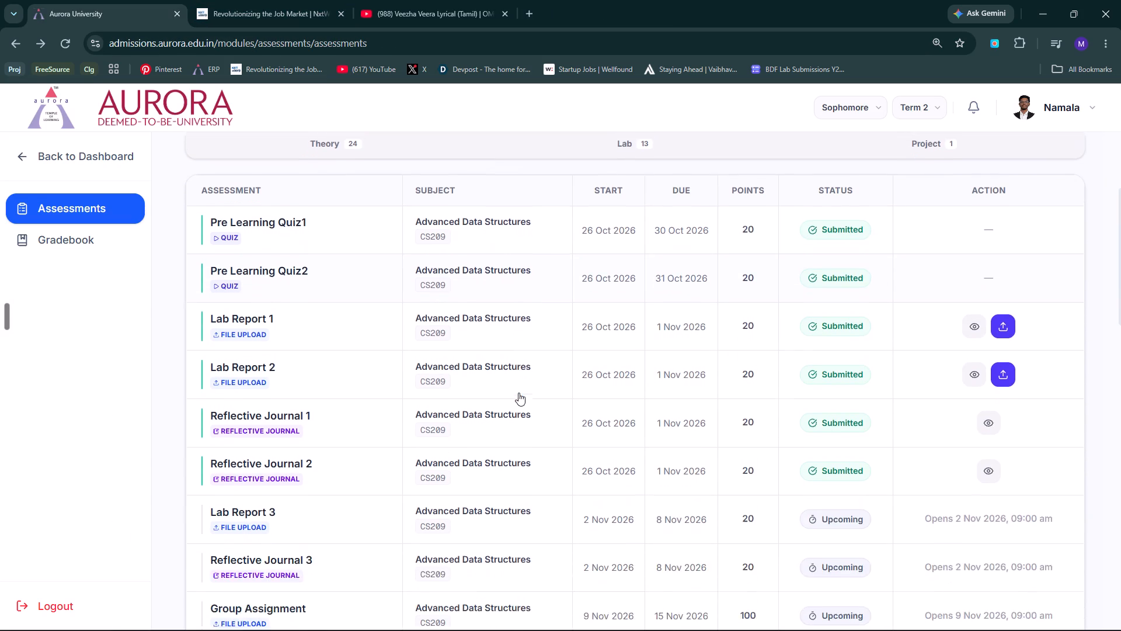
scroll(518, 393, "up", 1)
left_click(203, 260)
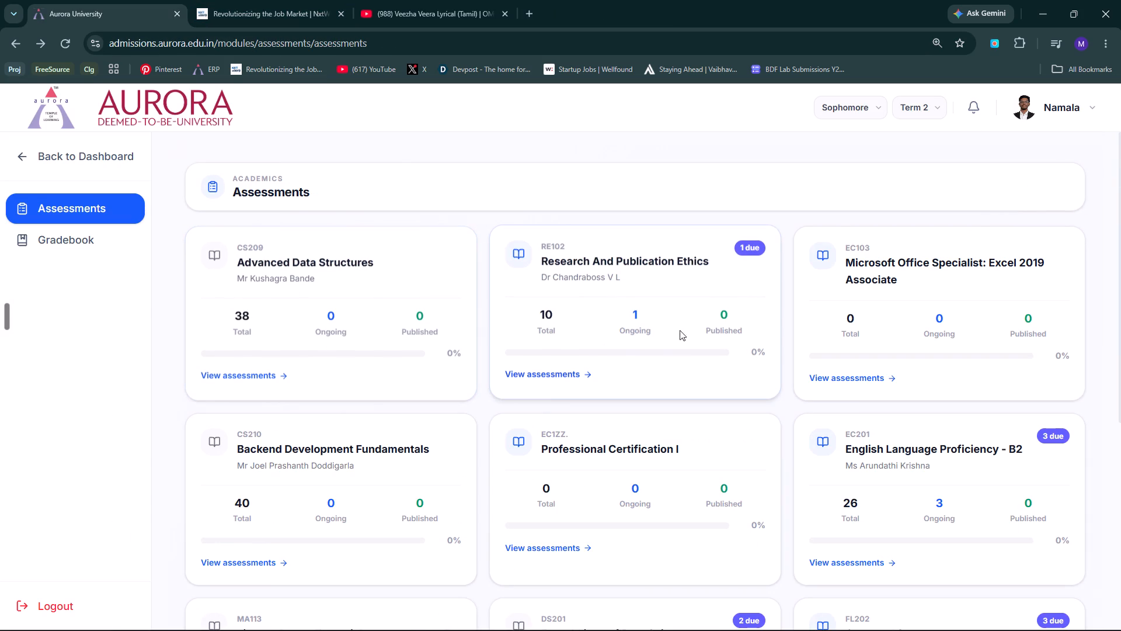
scroll(325, 422, "down", 1)
scroll(259, 425, "down", 1)
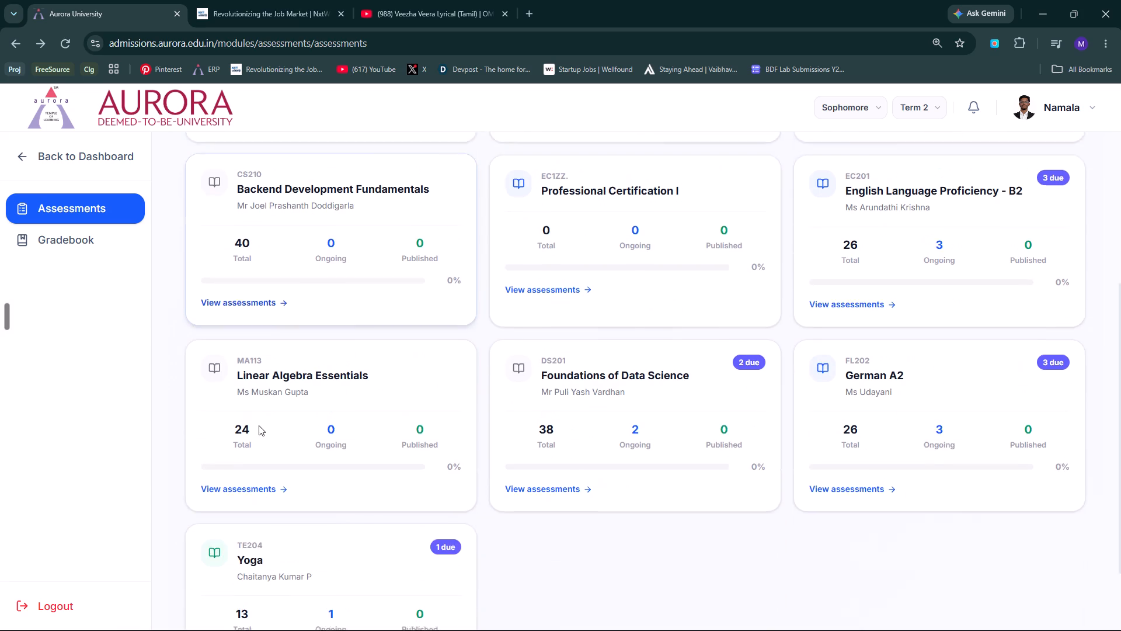
Check the remaining course cards at the end of the assessments overview for due assessments.
scroll(259, 425, "down", 2)
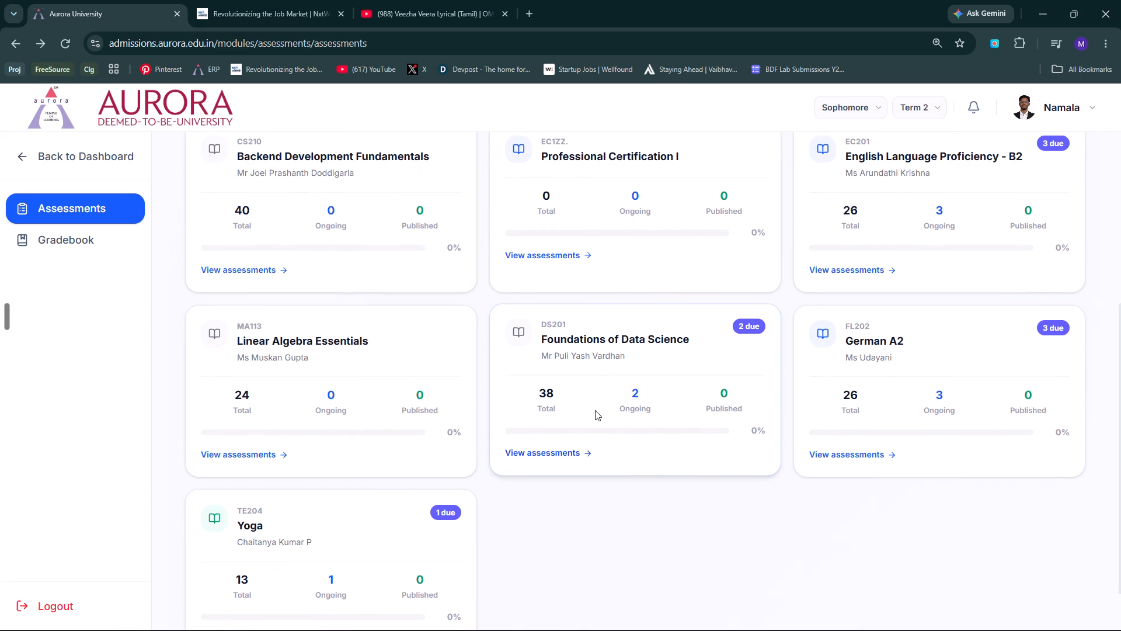
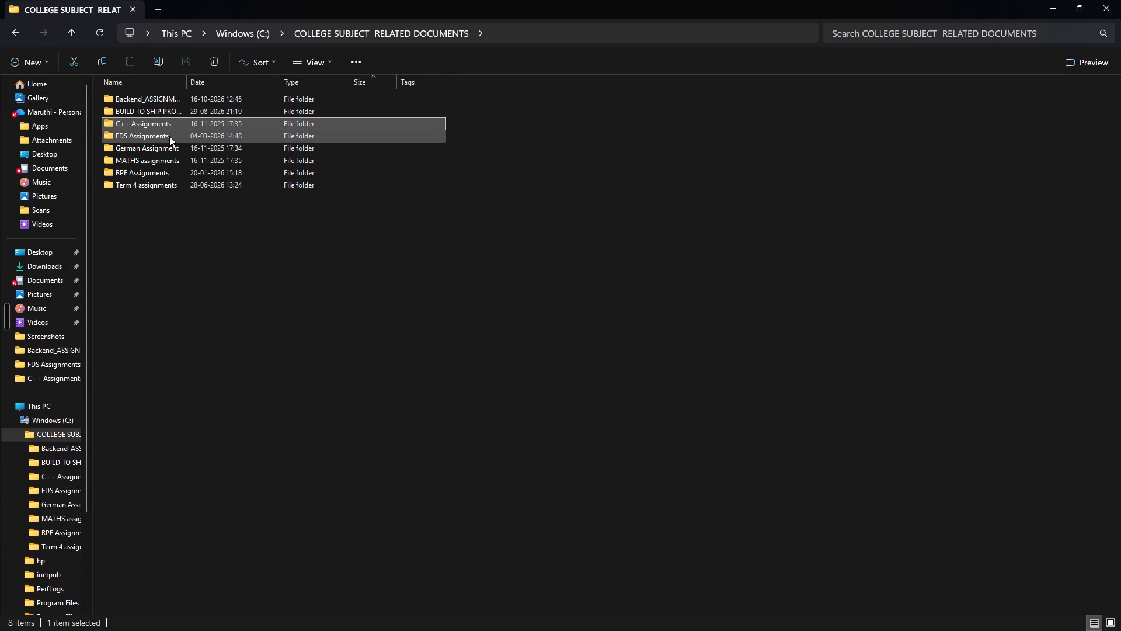
double_click(169, 134)
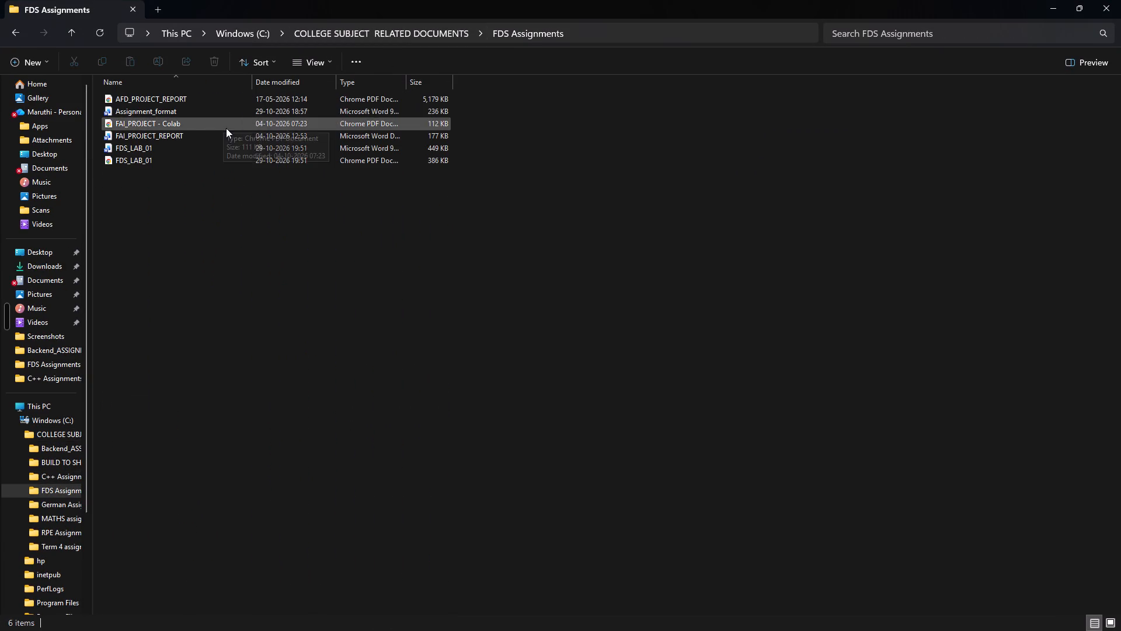
double_click(197, 153)
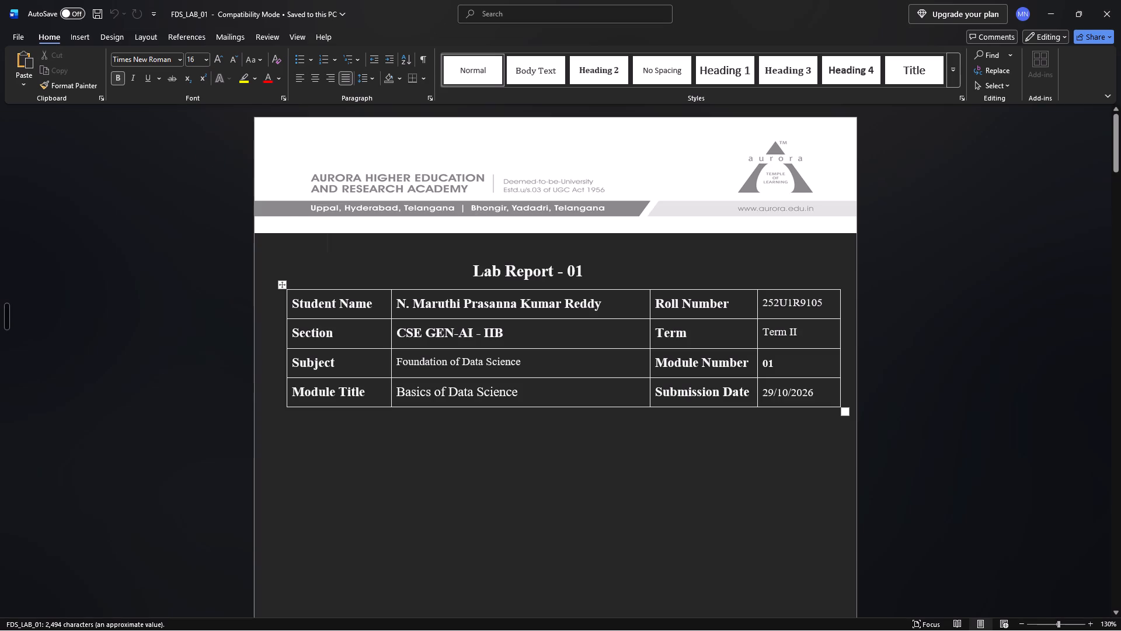
Add the label "Google Colab Link :" a few blank lines below the last explanation at the end of the FDS_LAB_01 report.
scroll(341, 446, "down", 6)
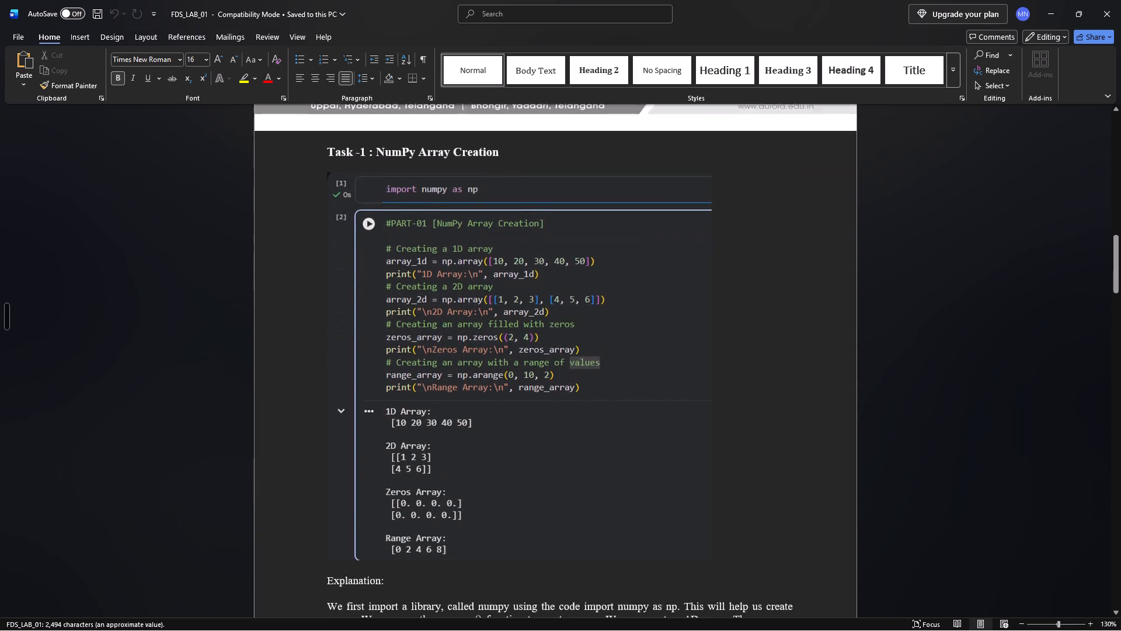
scroll(341, 446, "down", 6)
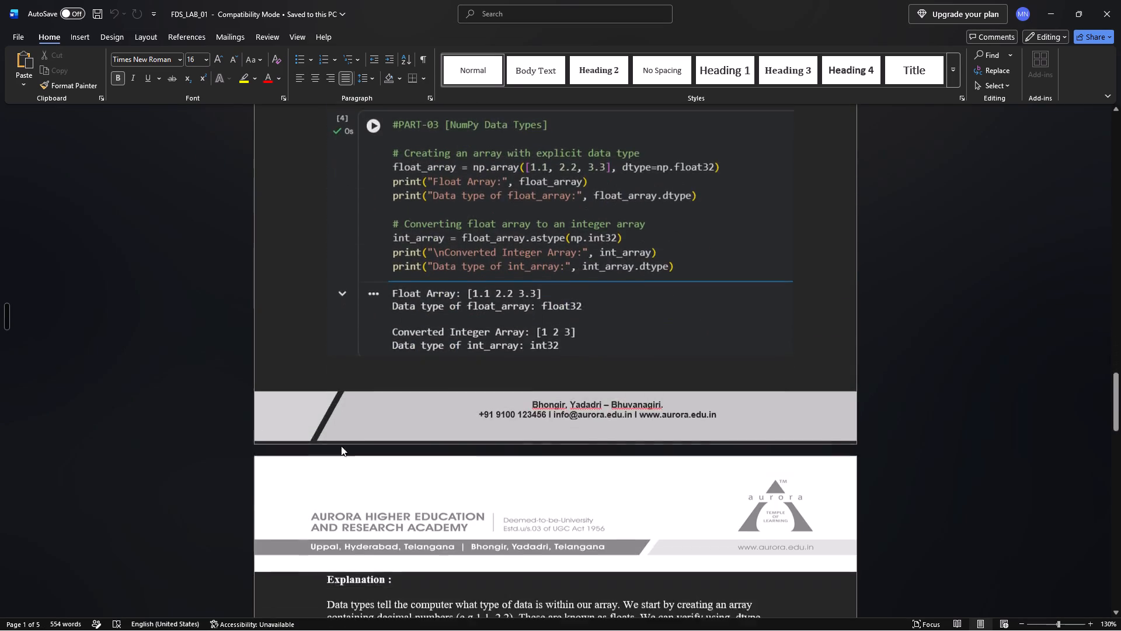
scroll(341, 446, "down", 6)
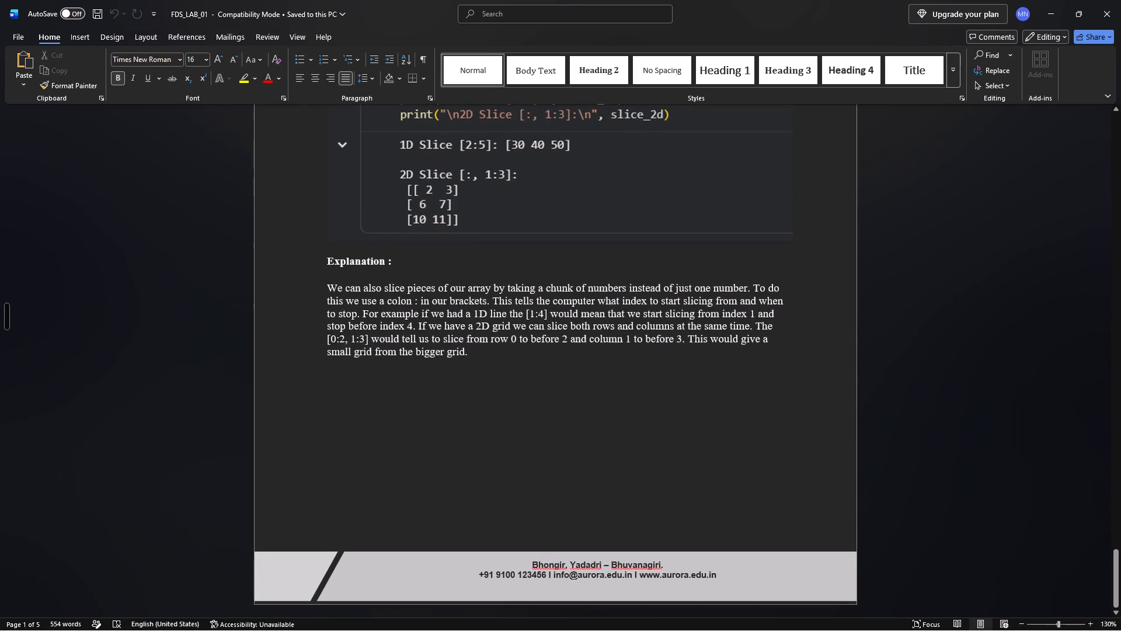
scroll(341, 446, "down", 2)
left_click(345, 411)
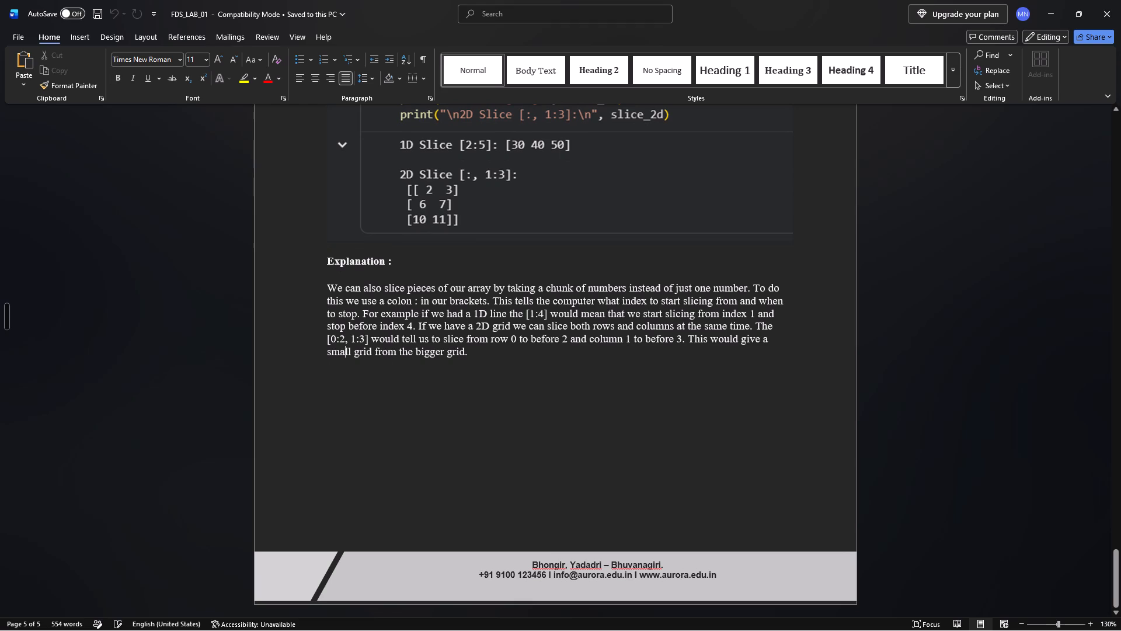
left_click(487, 360)
key("Return")
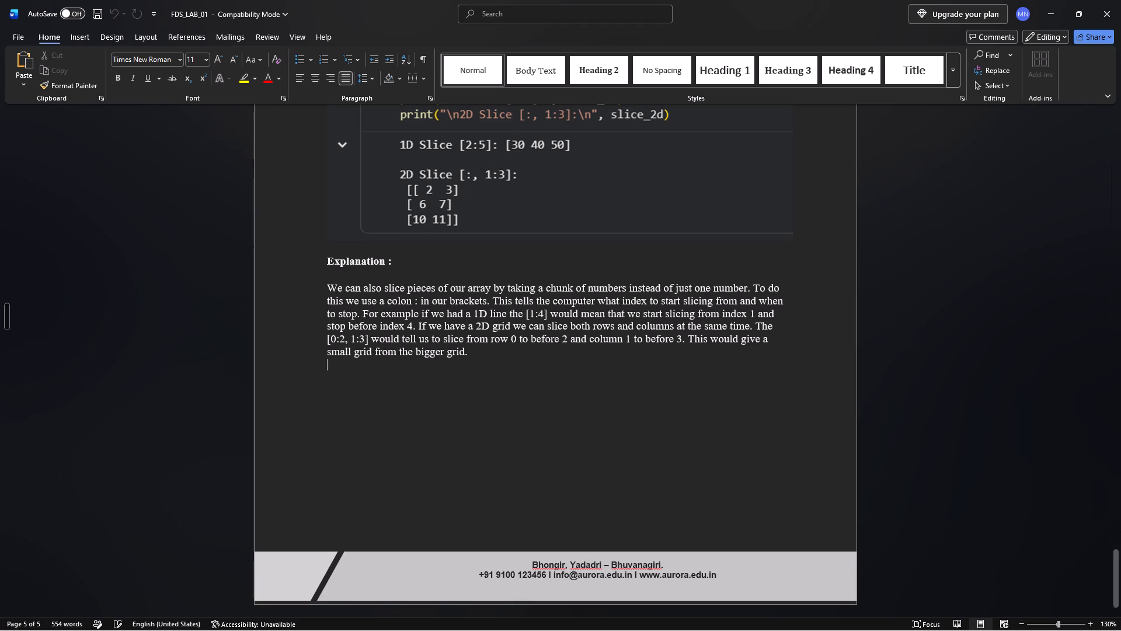
key("Return")
key("Return")
key("Return")
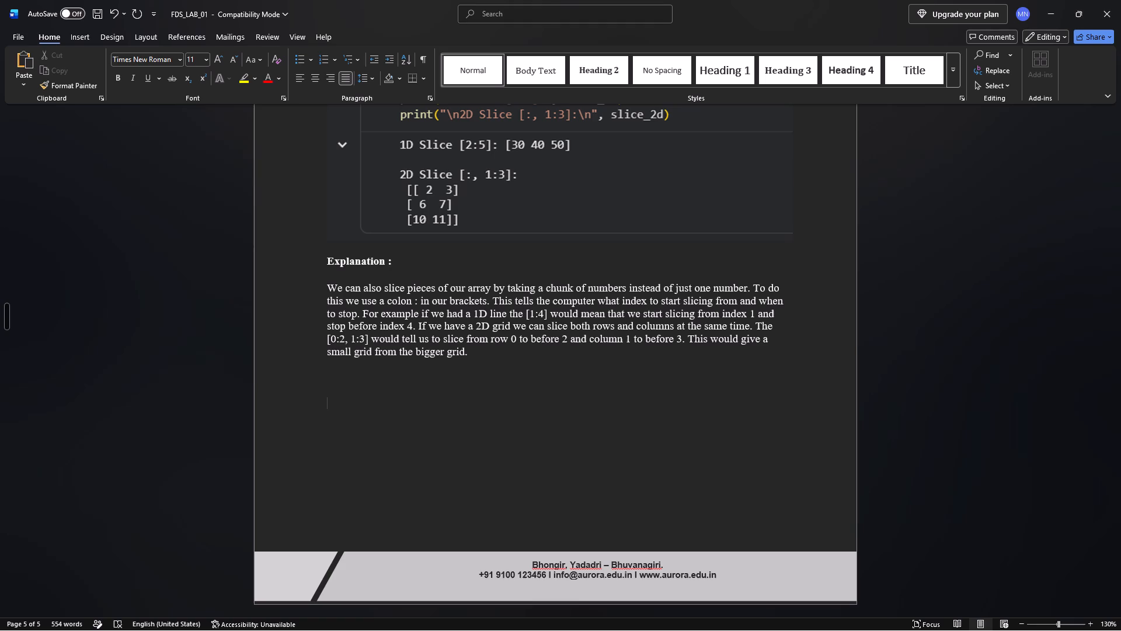
type("Google COla")
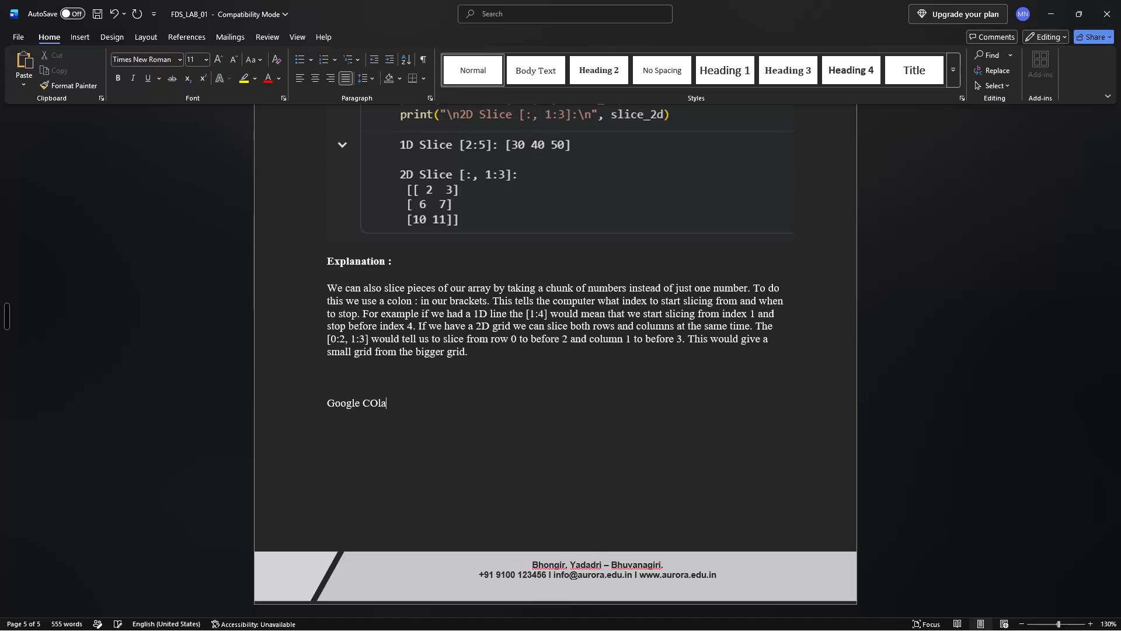
Correct and complete the label below the last explanation in the FDS_LAB_01 report as "Google Colab Link :".
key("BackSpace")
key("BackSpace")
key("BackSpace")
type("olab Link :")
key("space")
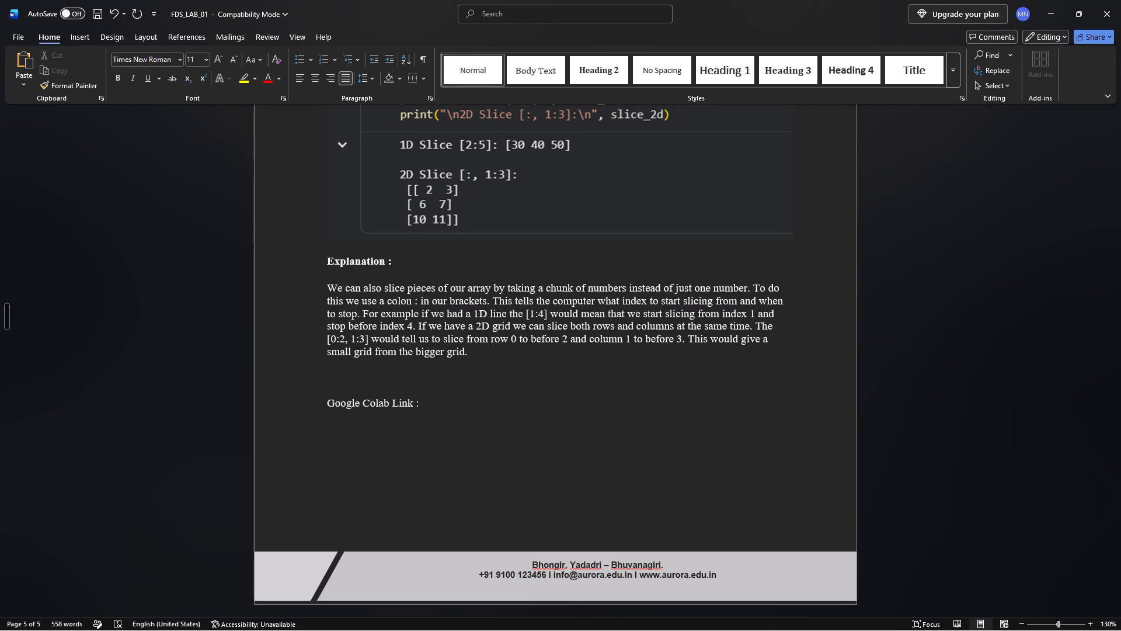
Switch to the FDS Assignments folder in File Explorer and clear the file selection.
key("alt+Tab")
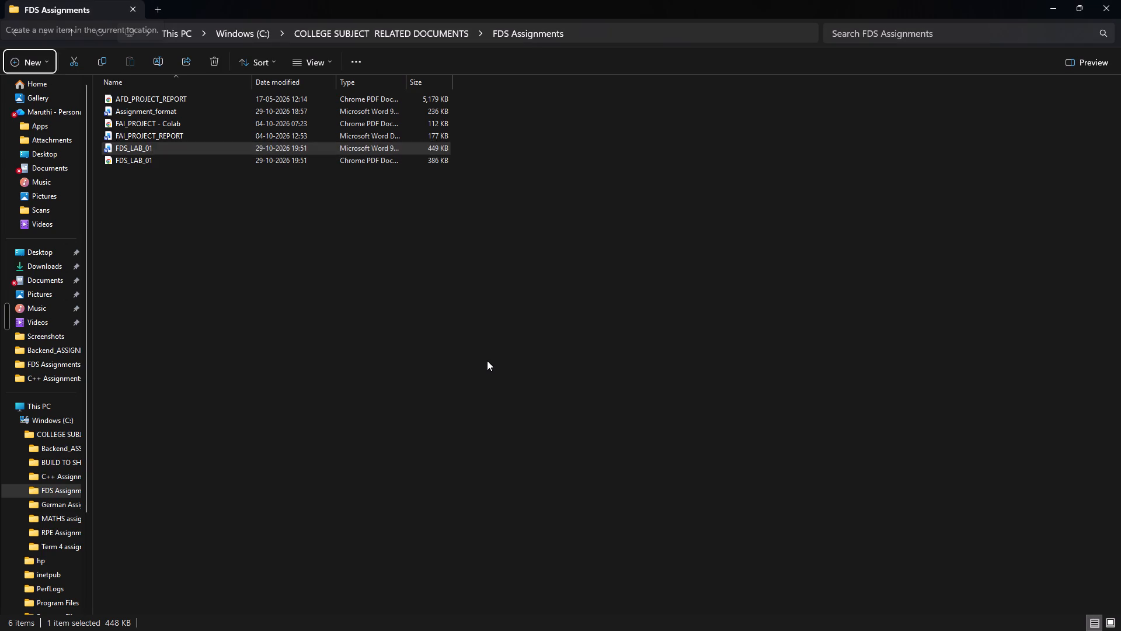
left_click(487, 360)
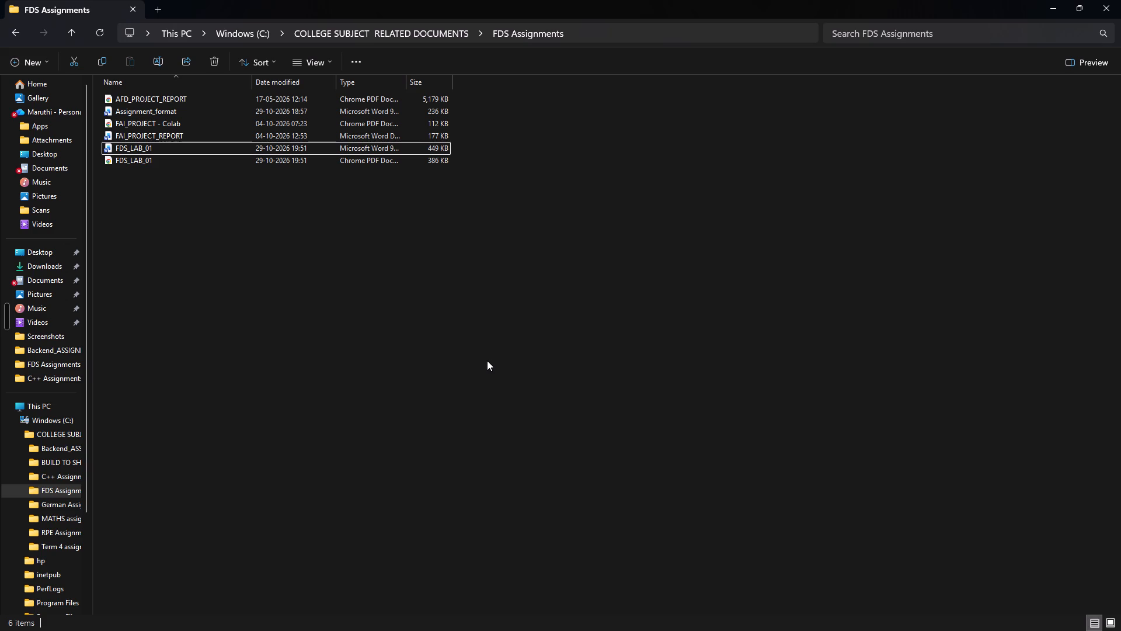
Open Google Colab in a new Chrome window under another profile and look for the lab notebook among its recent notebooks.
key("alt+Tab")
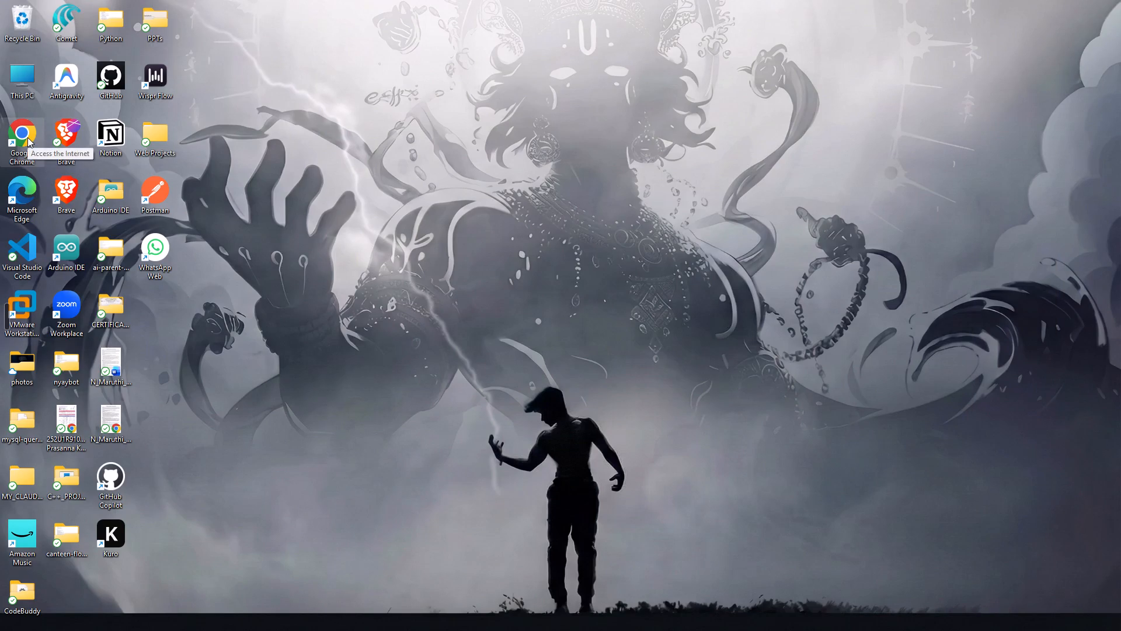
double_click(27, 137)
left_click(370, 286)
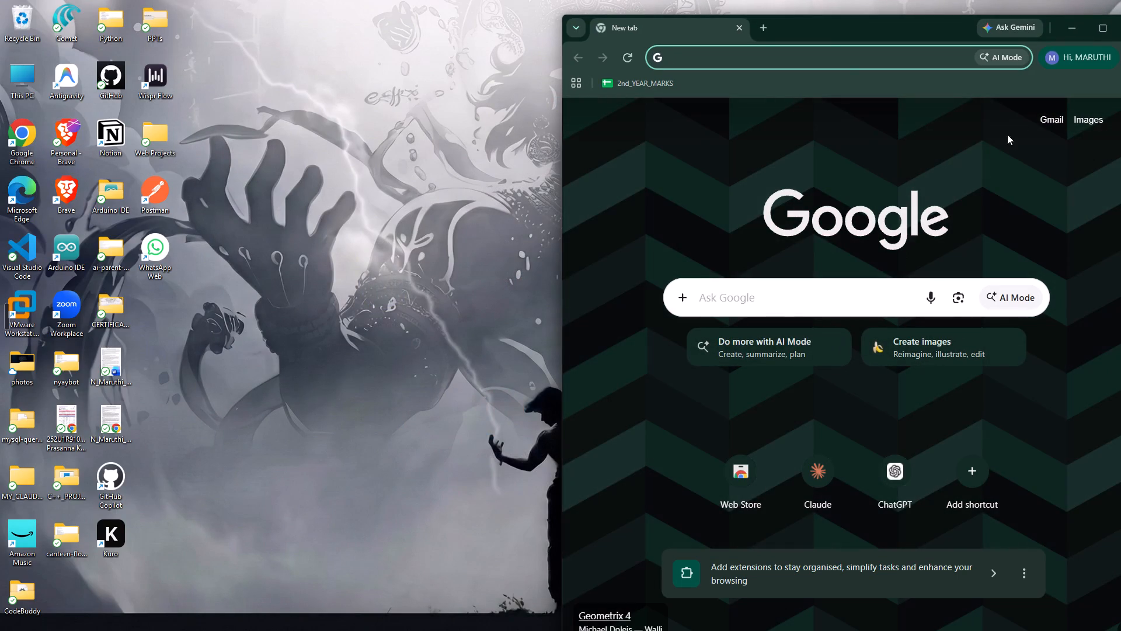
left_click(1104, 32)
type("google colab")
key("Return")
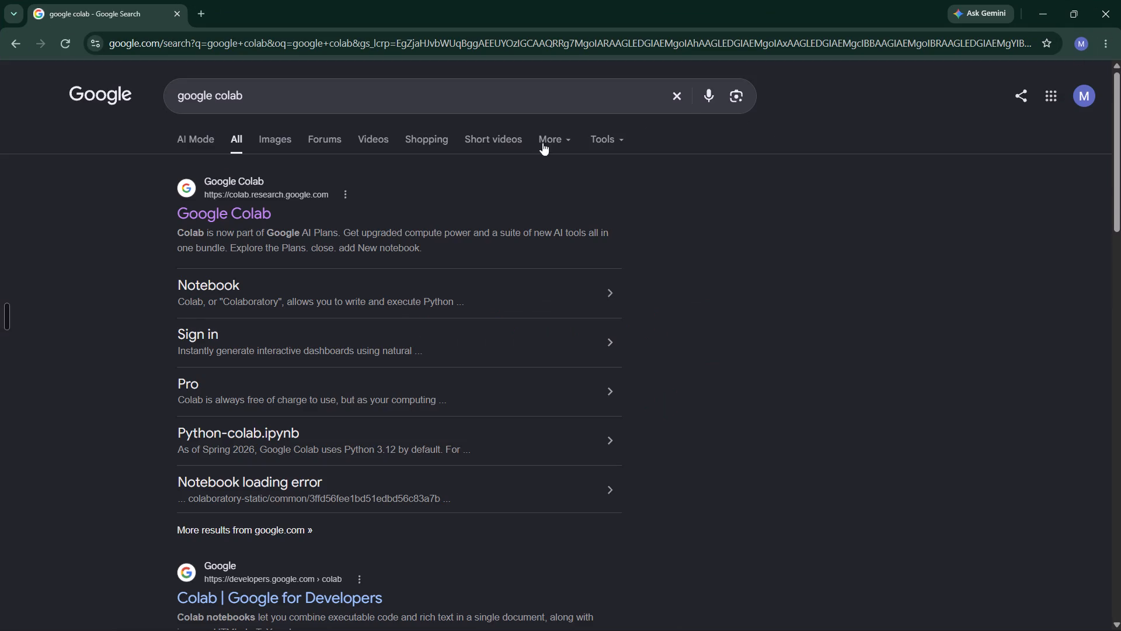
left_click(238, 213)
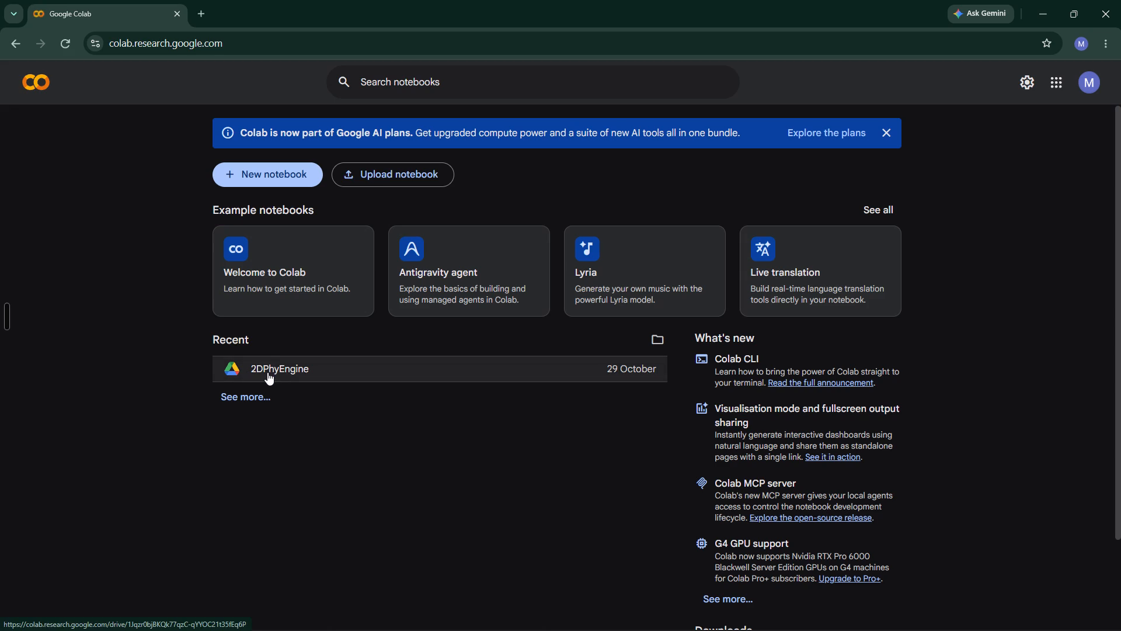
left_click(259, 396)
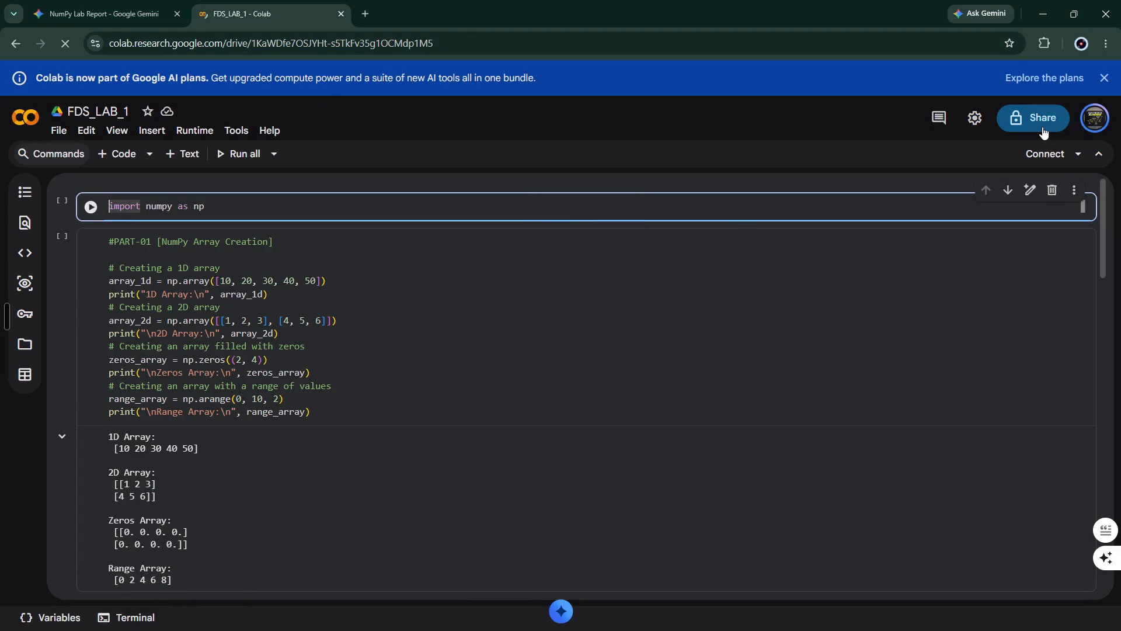
Share the FDS_LAB_1 notebook with anyone who has the link, keeping the Viewer role.
left_click(1018, 121)
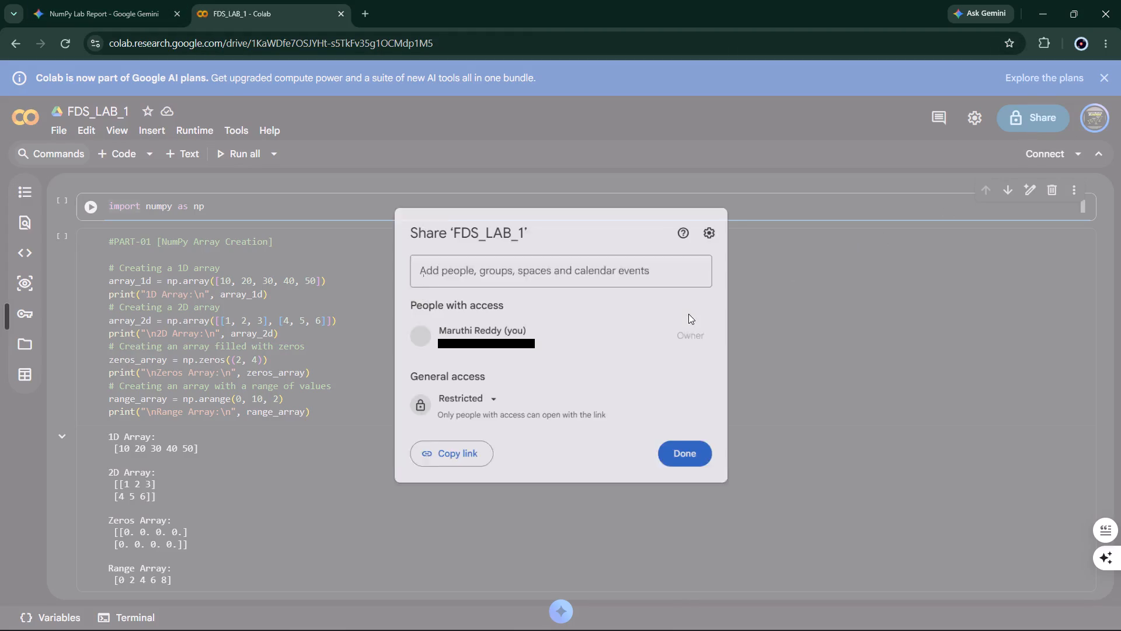
left_click(465, 402)
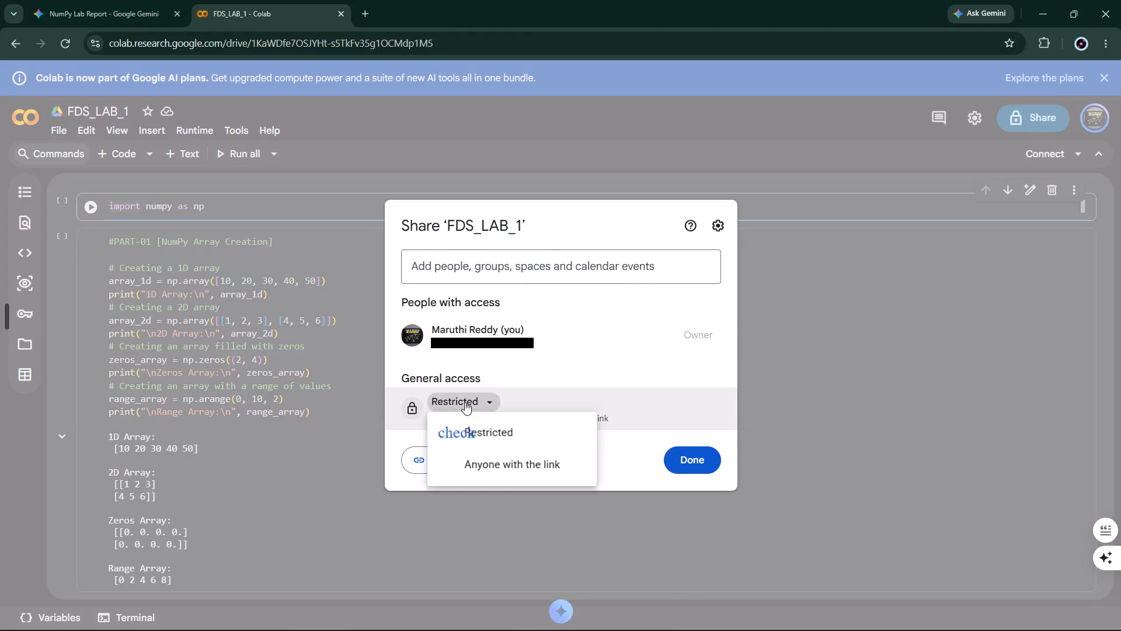
left_click(479, 467)
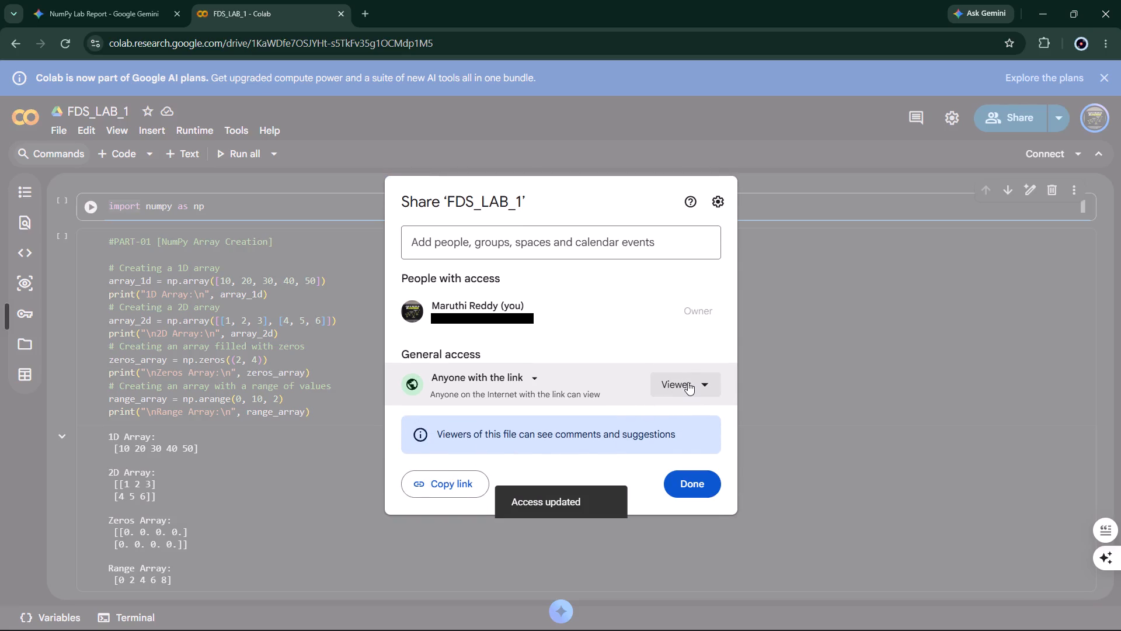
left_click(688, 382)
left_click(658, 439)
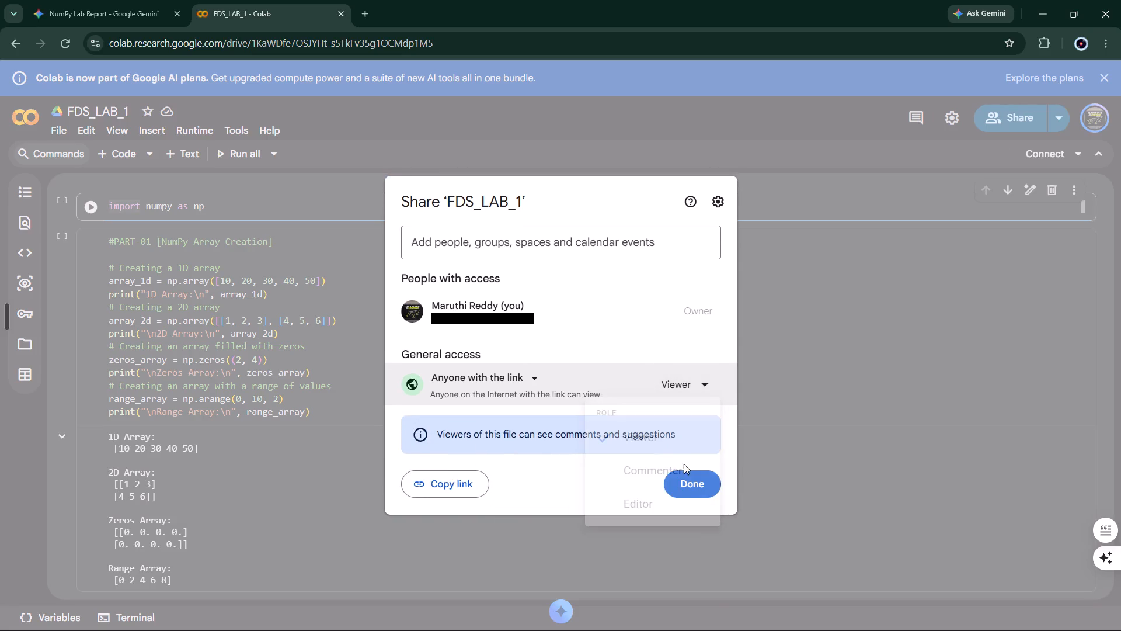
left_click(686, 485)
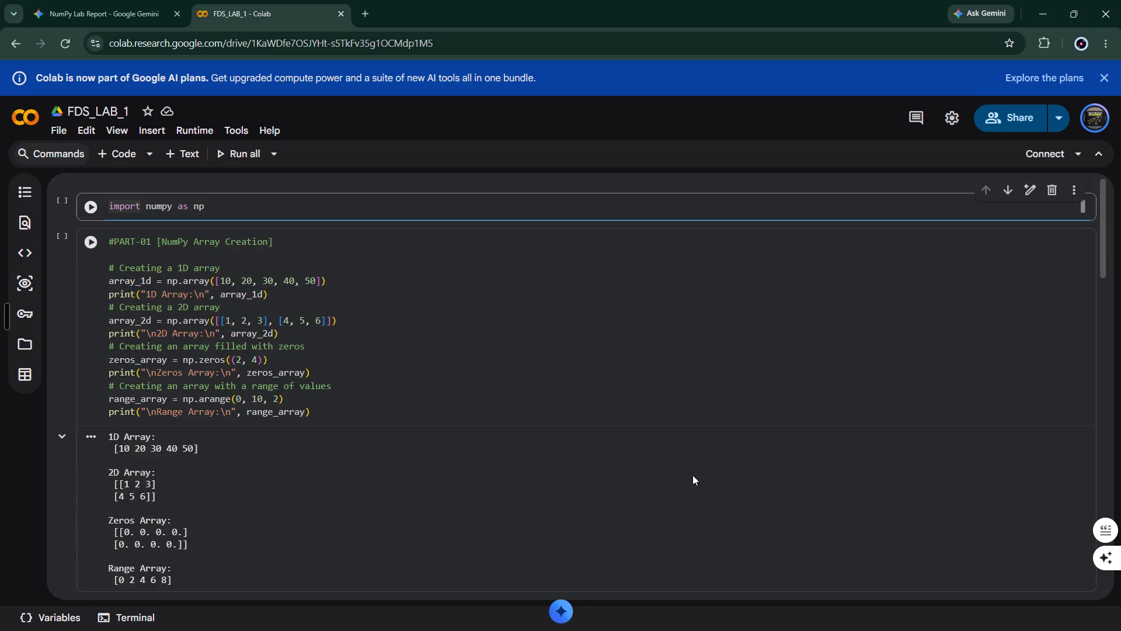
Copy the notebook's sharing link and paste it after "Google Colab Link :" in the FDS_LAB_01 Word document.
left_click(1000, 124)
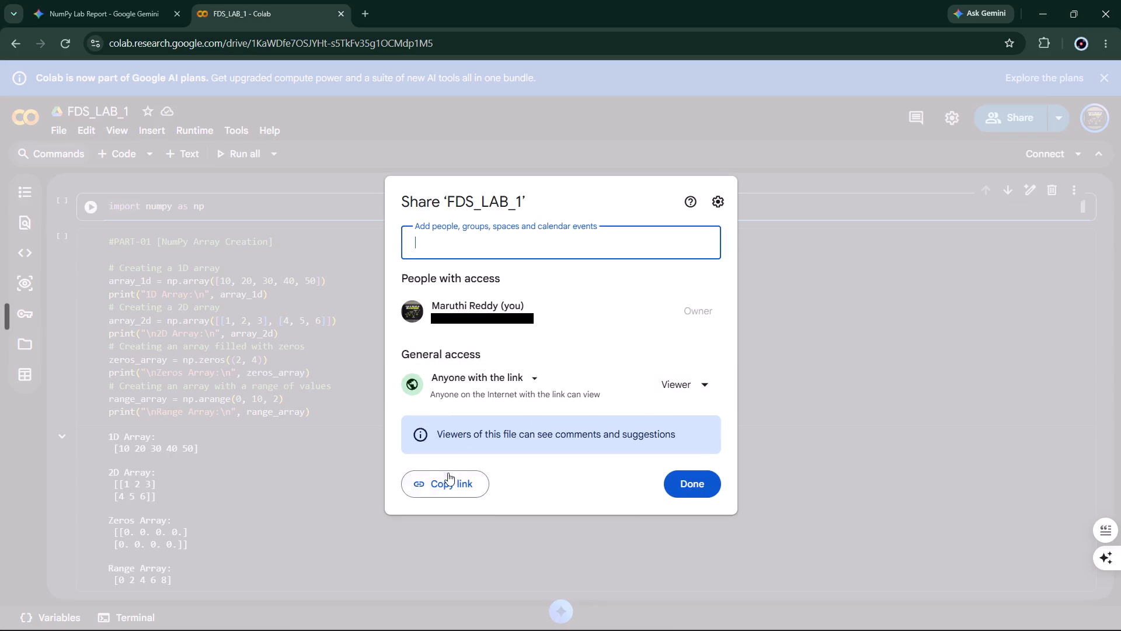
left_click(451, 479)
key("alt+Tab")
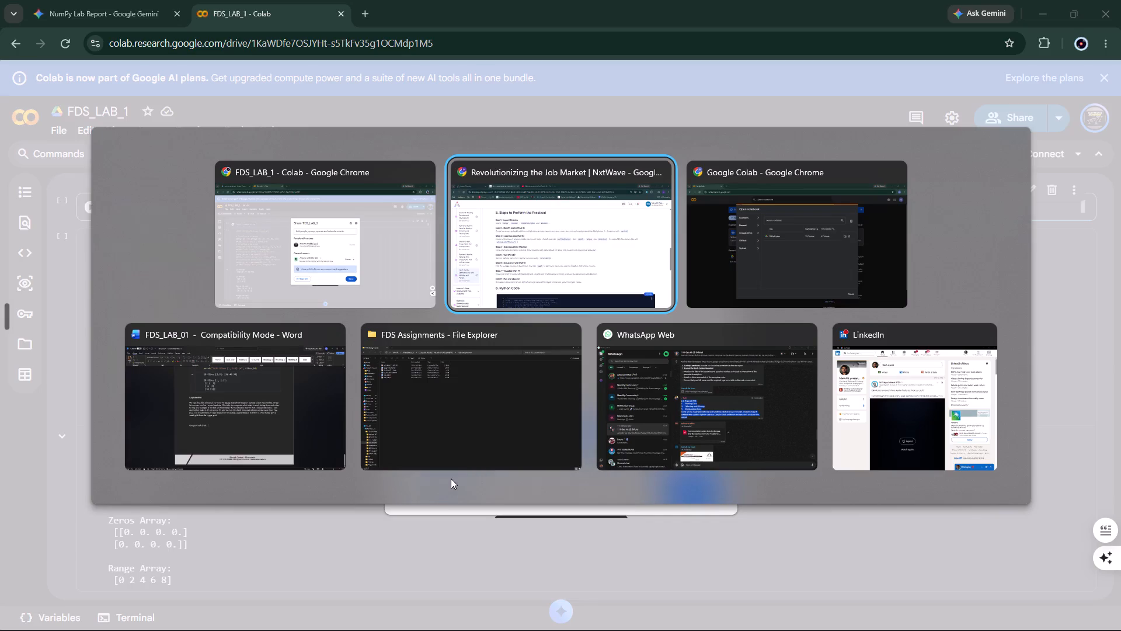
key("alt+Down")
key("alt+Left")
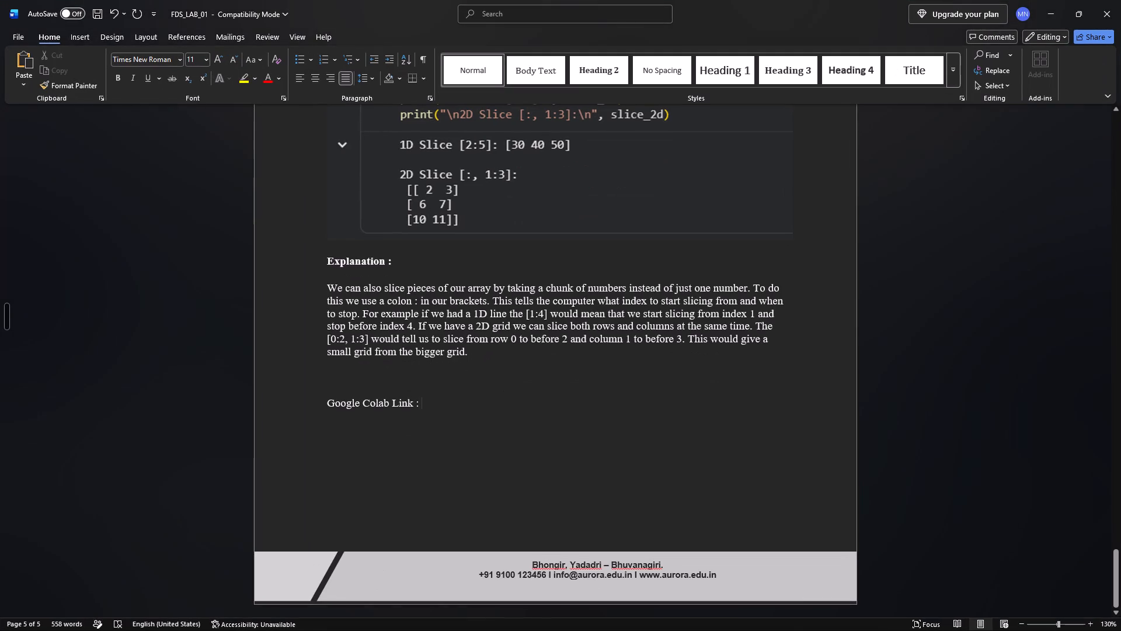
key("ctrl+v")
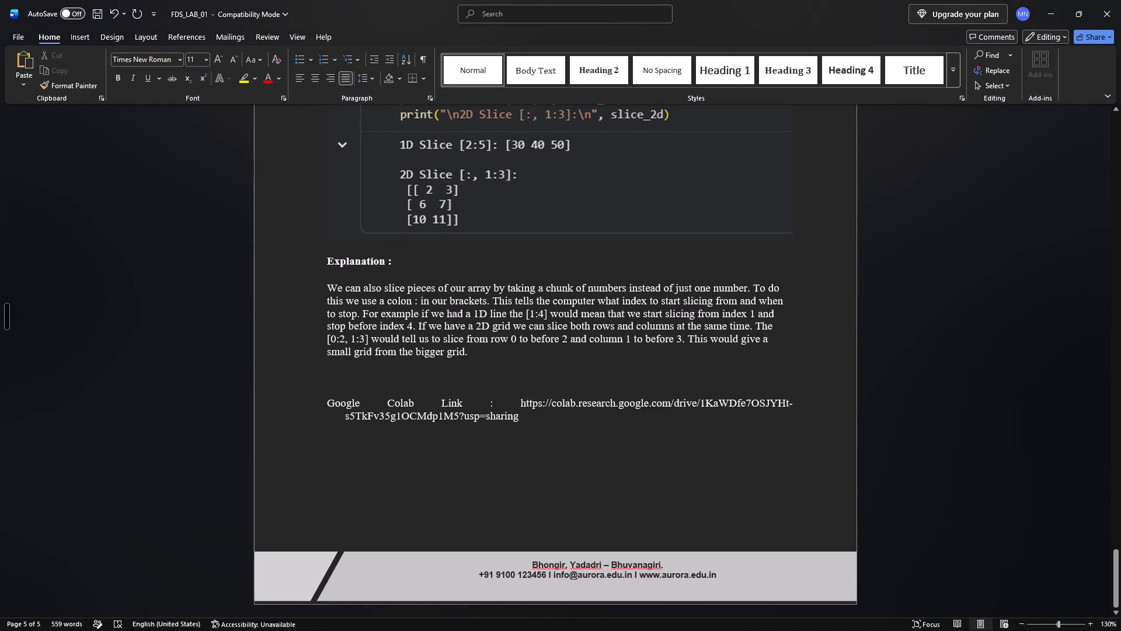
Left-align the Colab link paragraph and move the URL onto its own line below the "Google Colab Link :" label.
left_click(516, 402)
key("BackSpace")
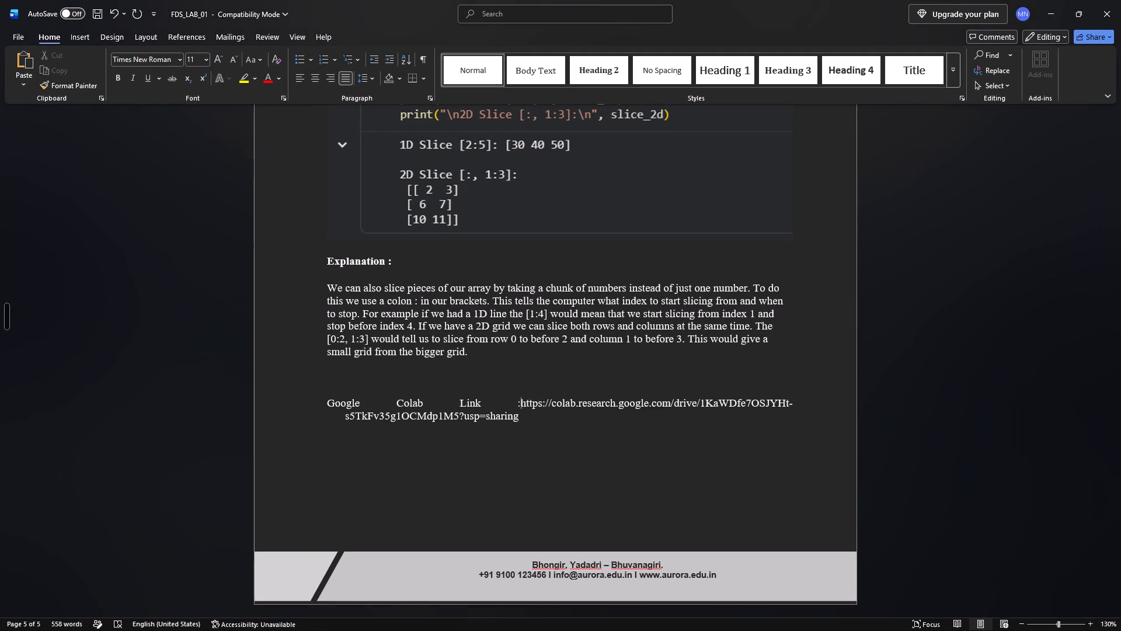
left_click(300, 78)
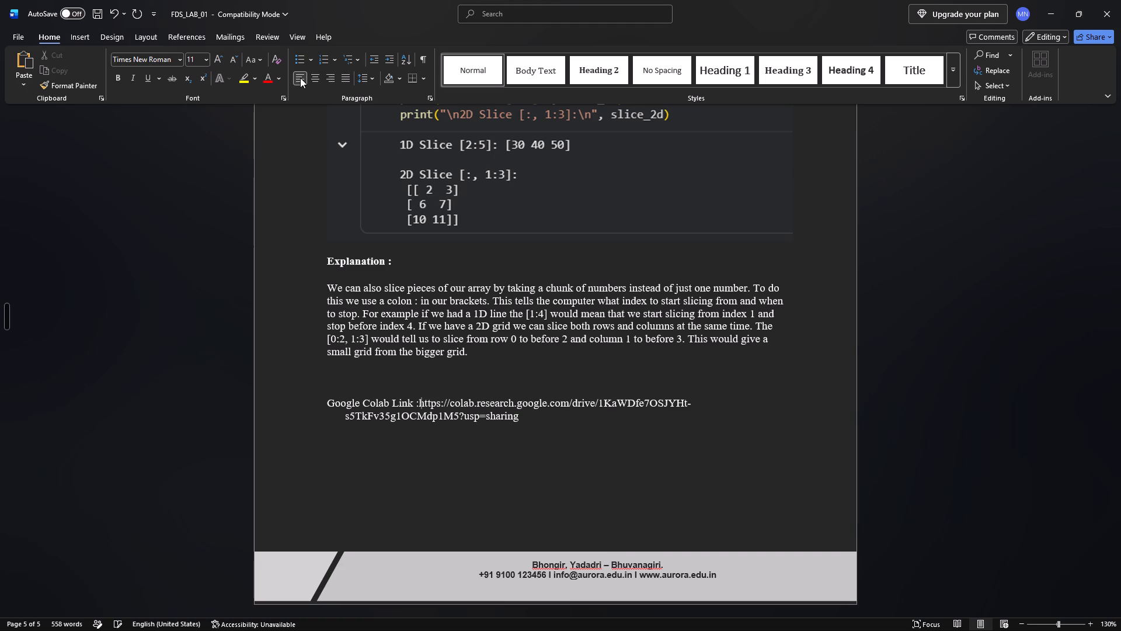
key("space")
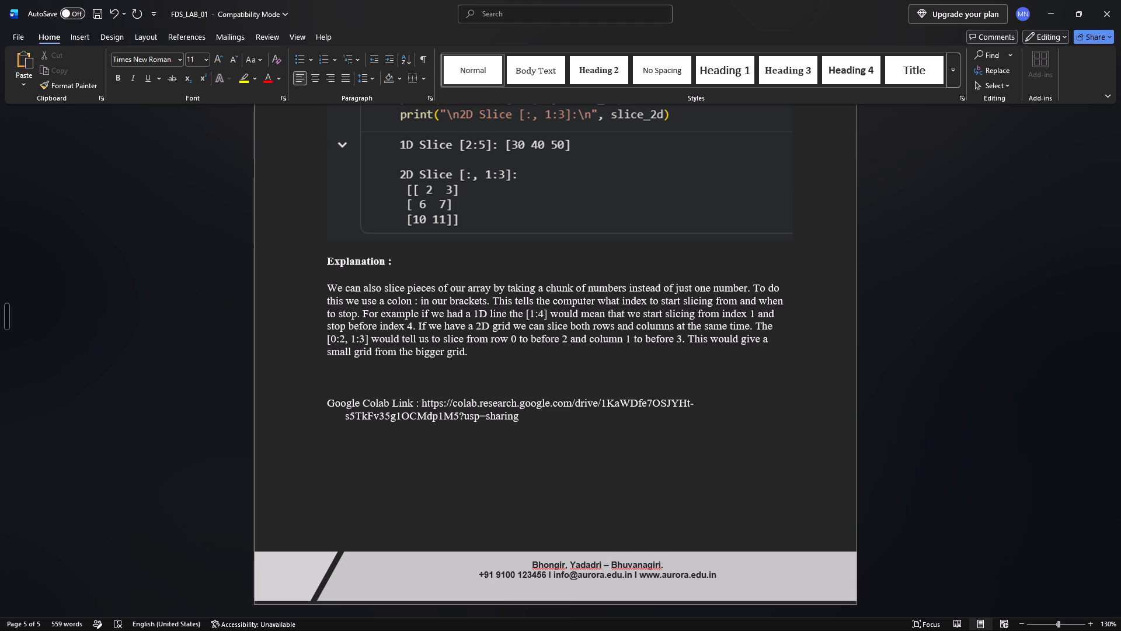
key("Return")
key("Return")
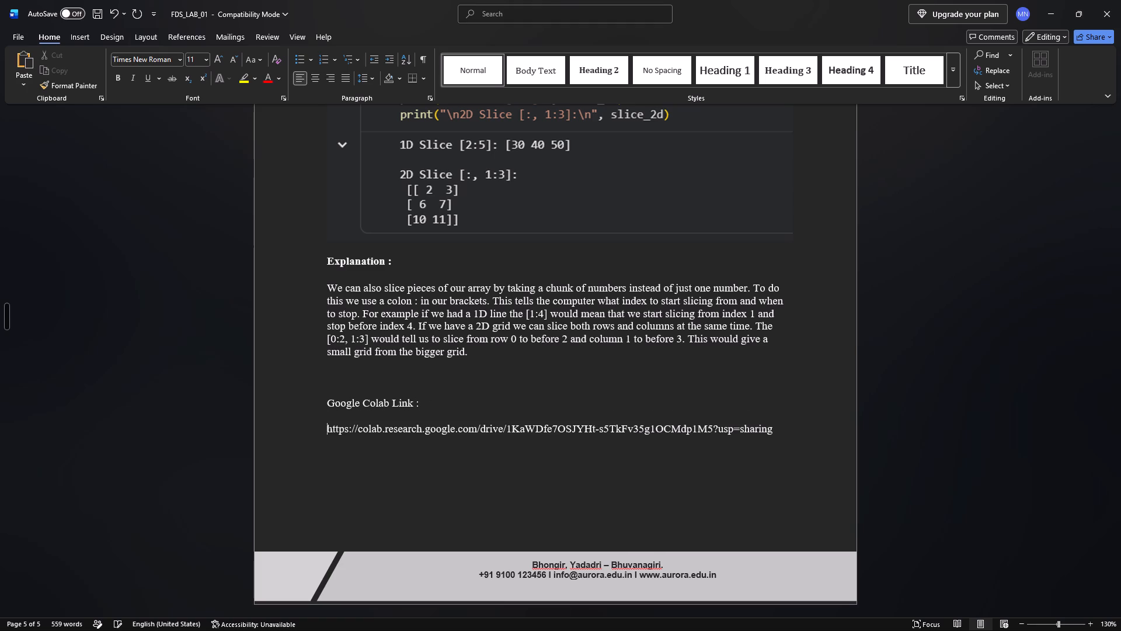
Format the "Google Colab Link :" label as 12 pt bold and save the document.
left_click_drag(325, 403, 392, 396)
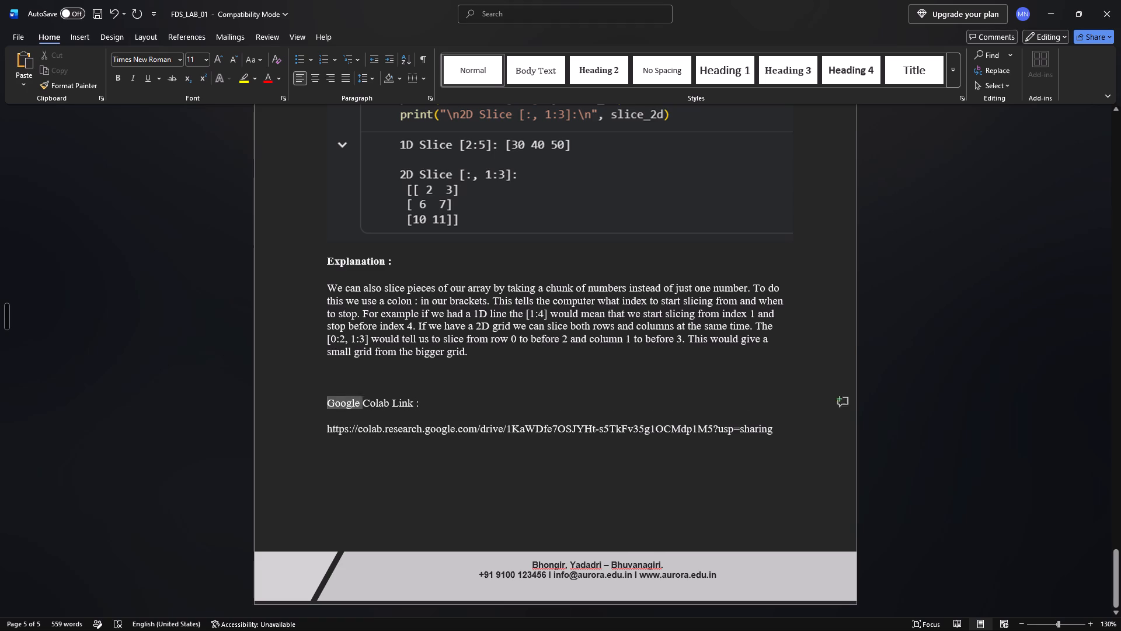
left_click_drag(392, 396, 429, 399)
left_click(503, 360)
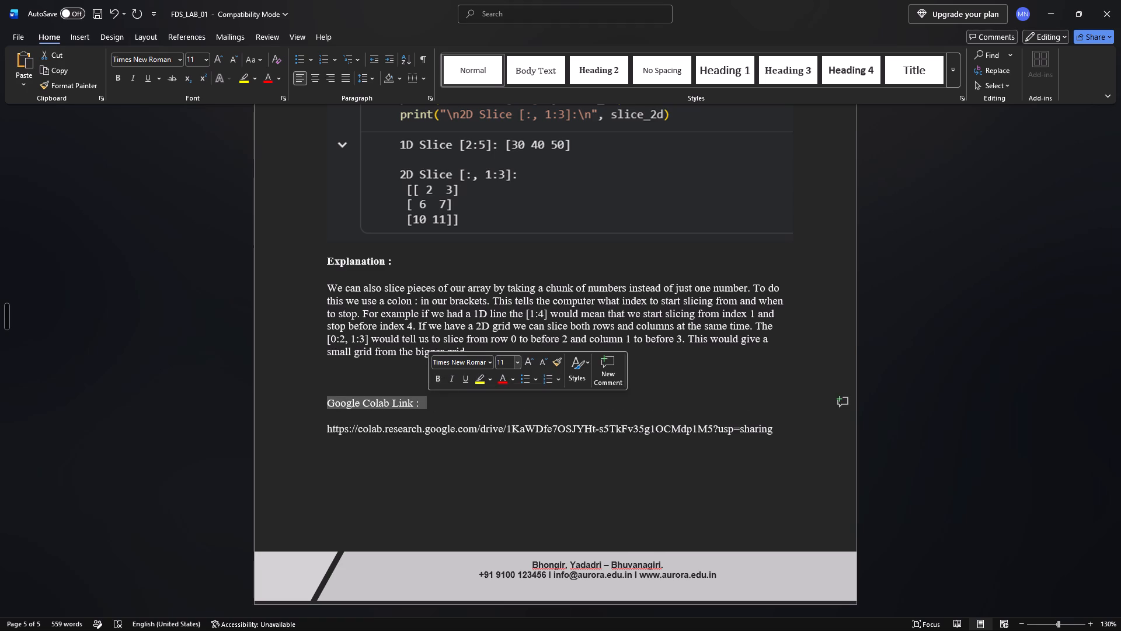
type("12")
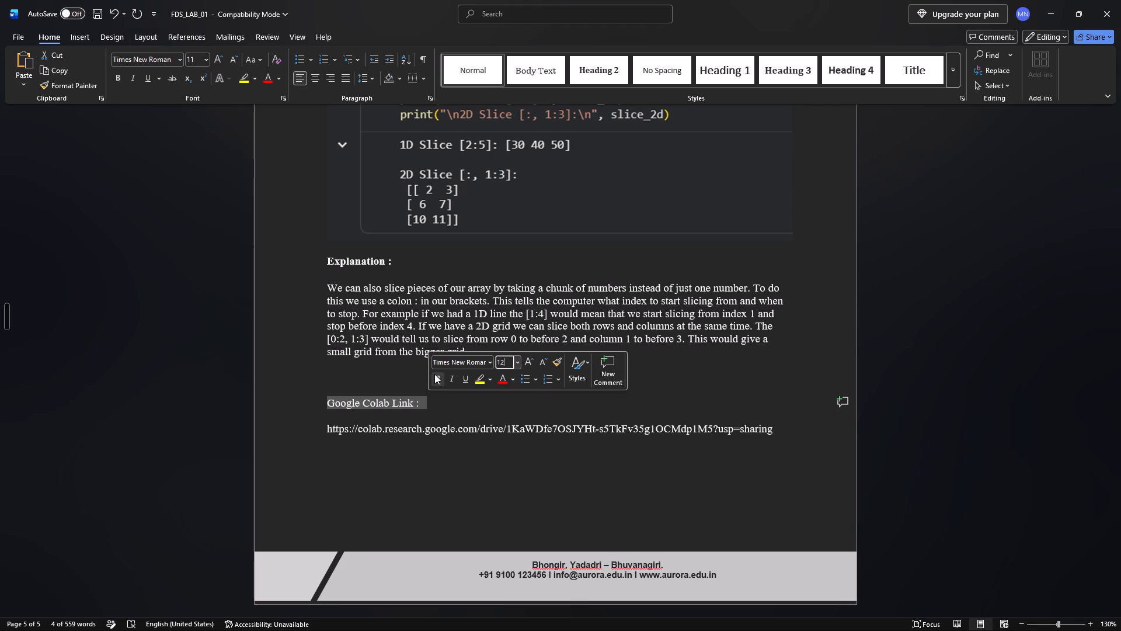
left_click(434, 375)
left_click(448, 404)
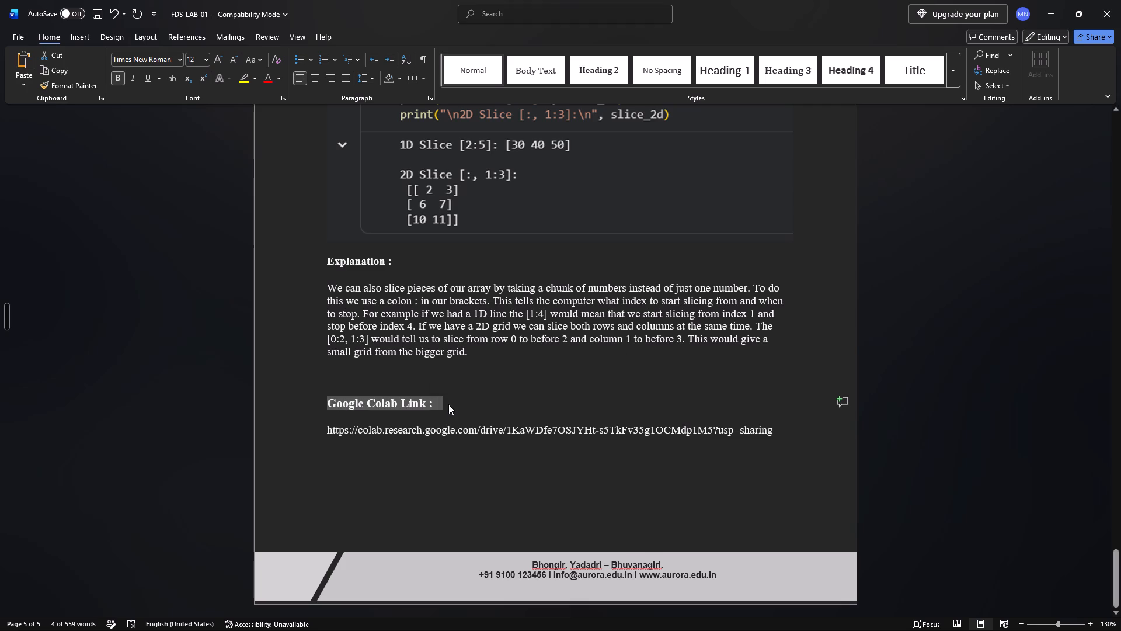
key("ctrl+s")
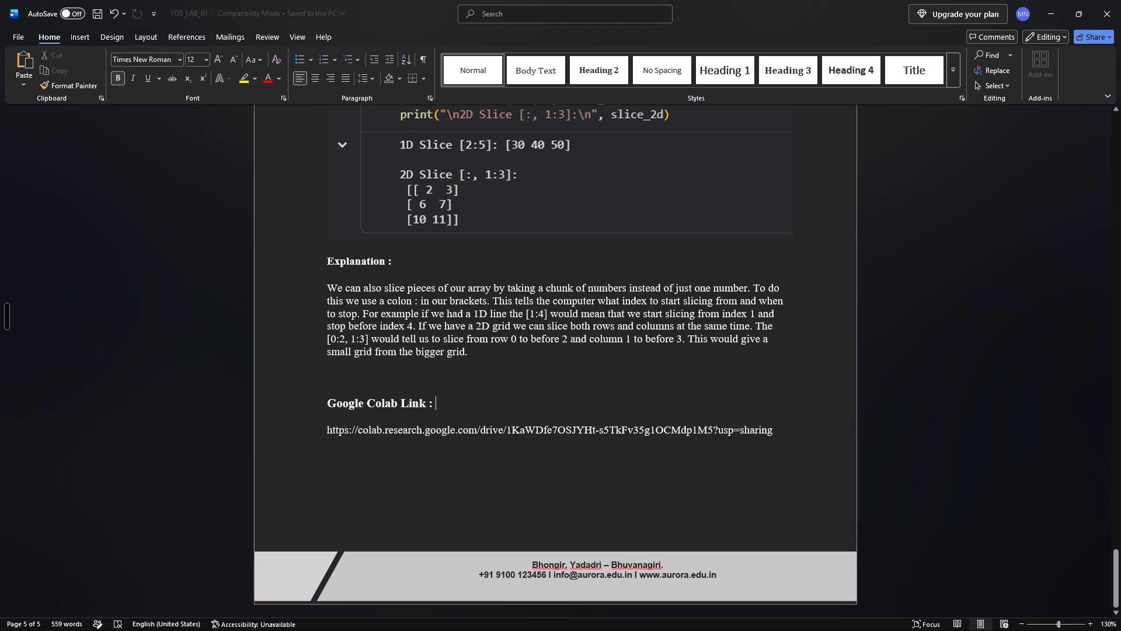
Export the report as the PDF FDS_LAB_01 in the FDS Assignments folder, replacing the existing file, and close the document.
left_click(25, 34)
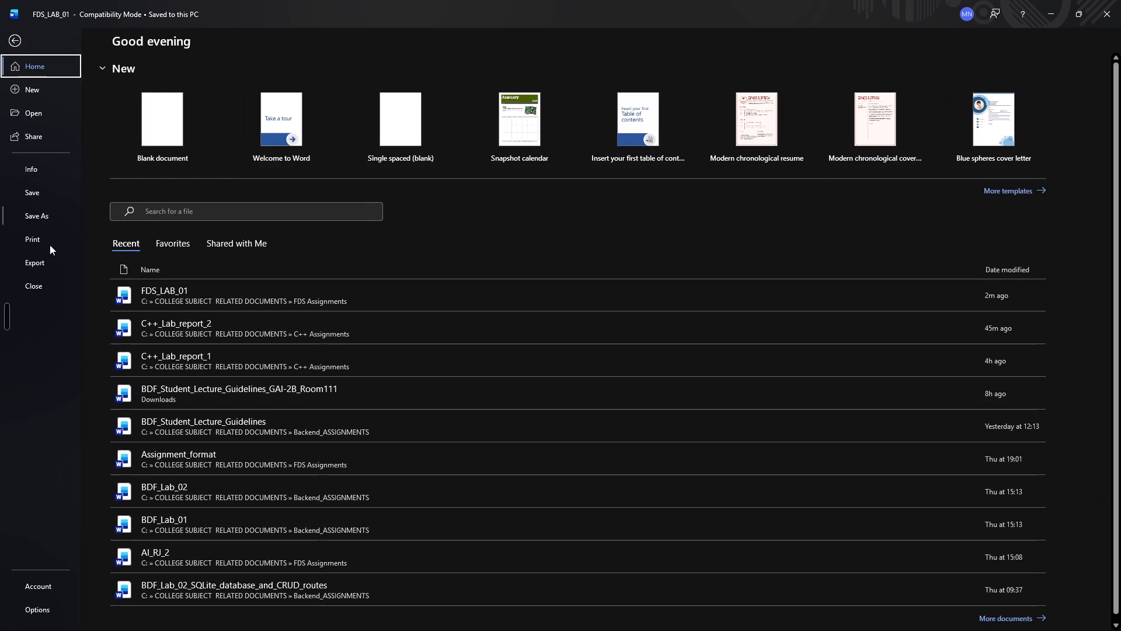
left_click_drag(40, 267, 238, 78)
double_click(238, 78)
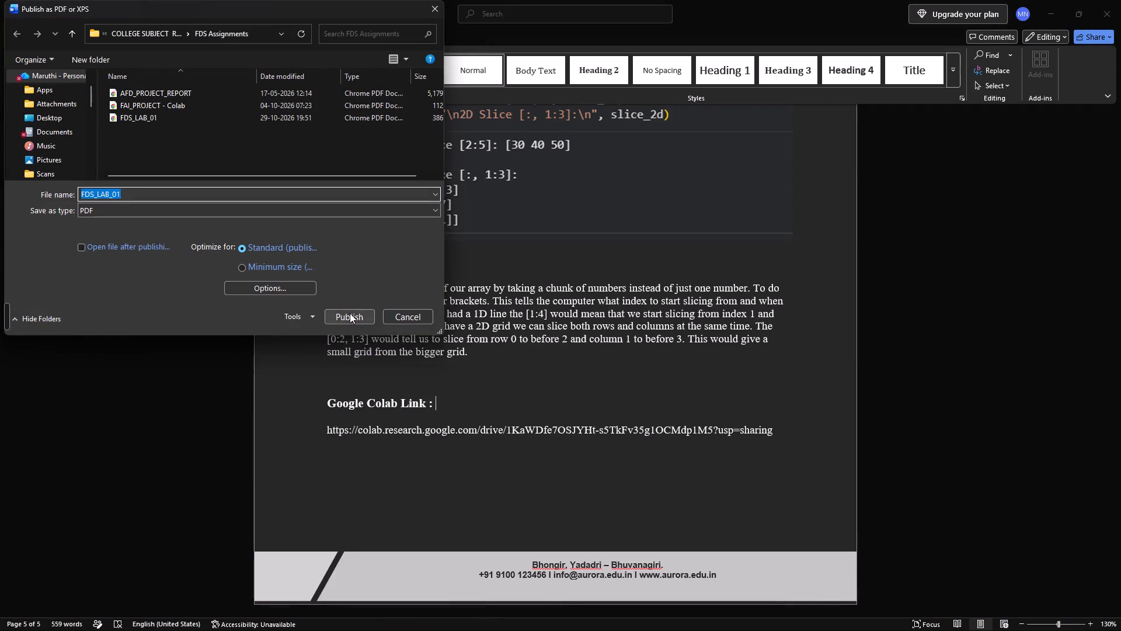
left_click(350, 313)
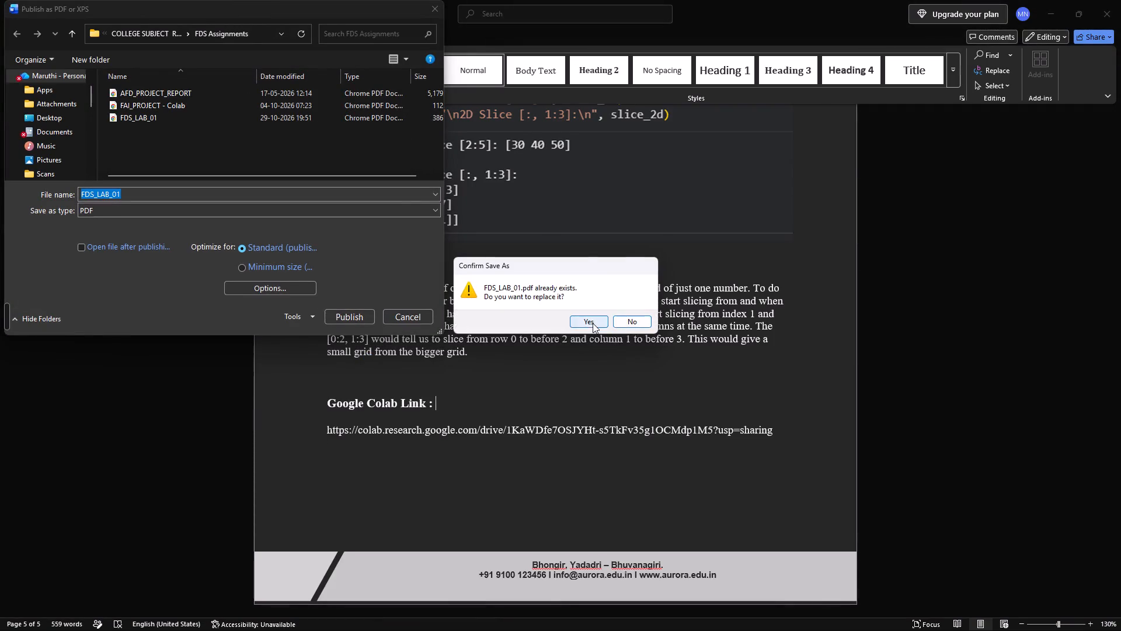
left_click(593, 323)
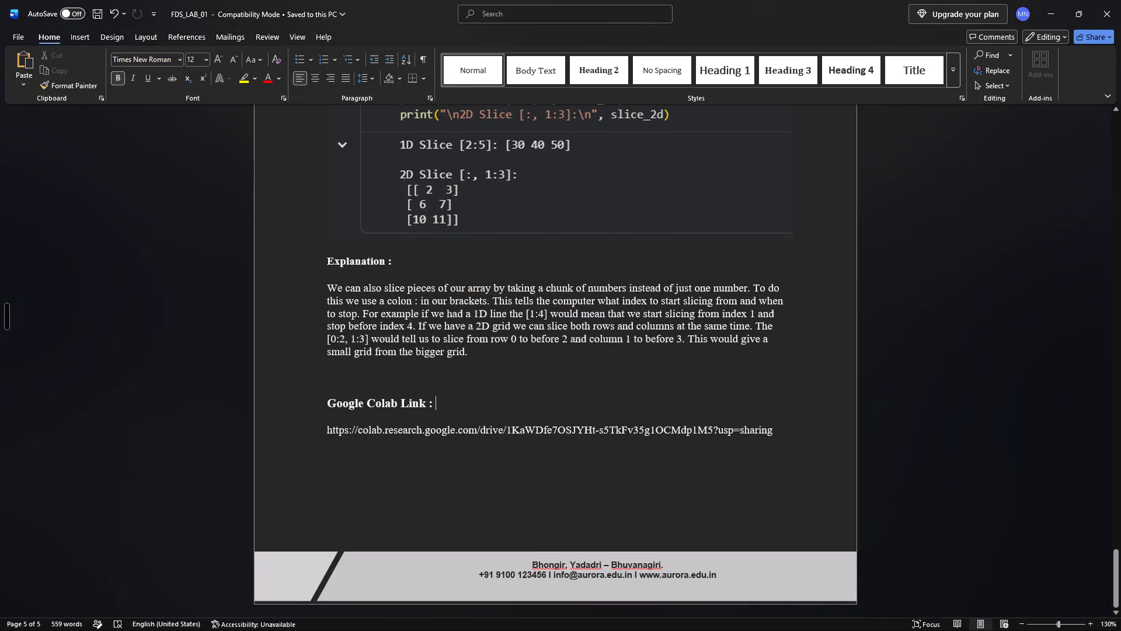
left_click(1112, 15)
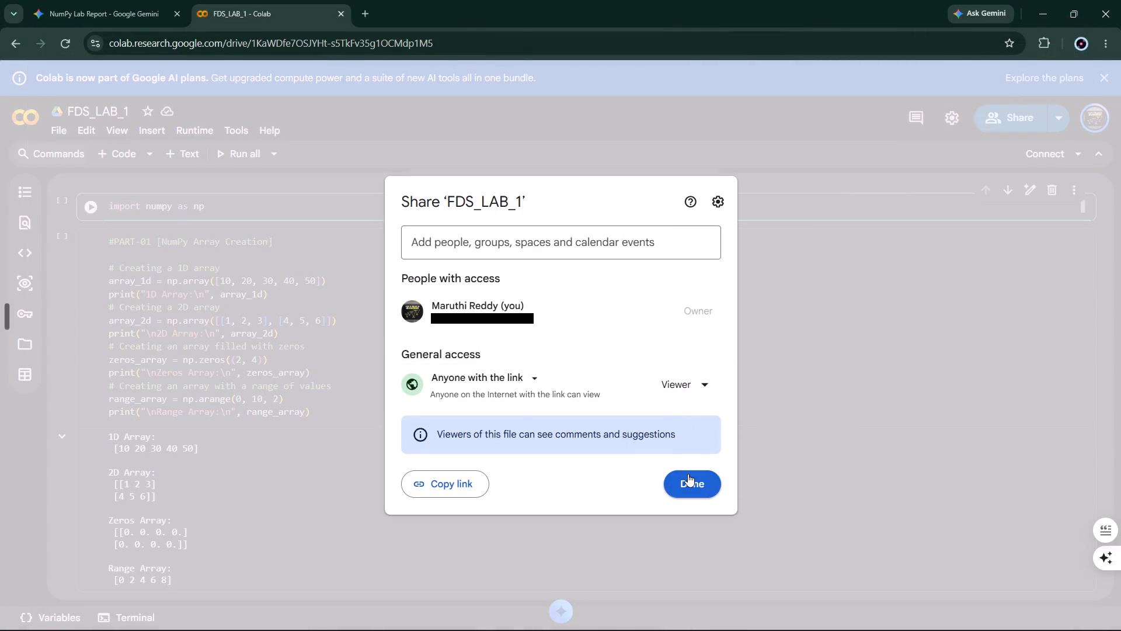
left_click(688, 474)
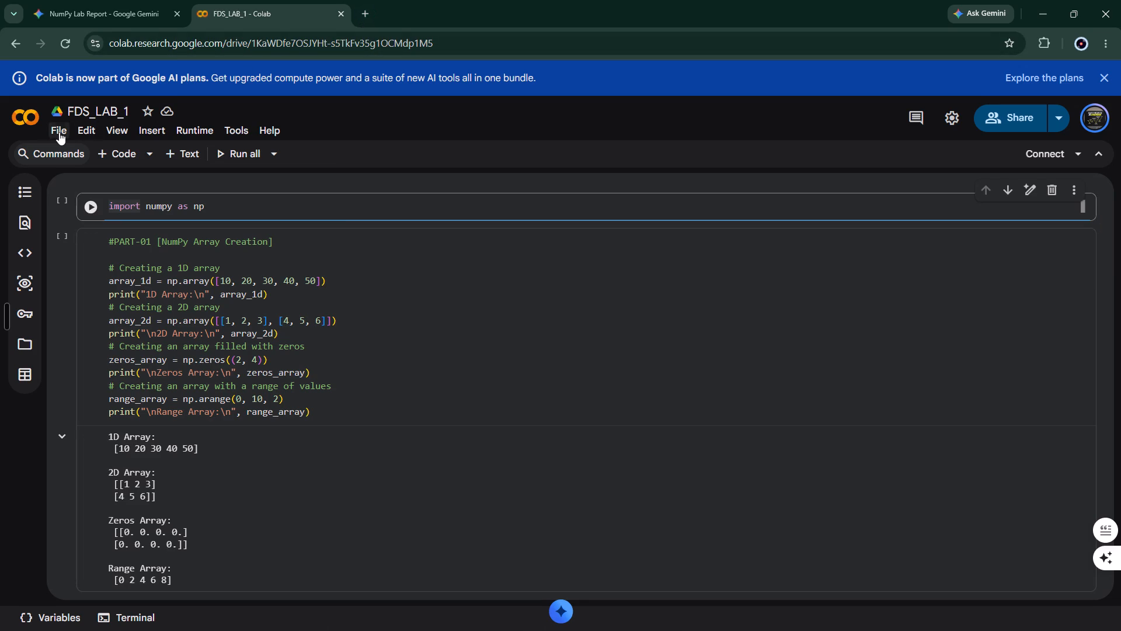
left_click(27, 122)
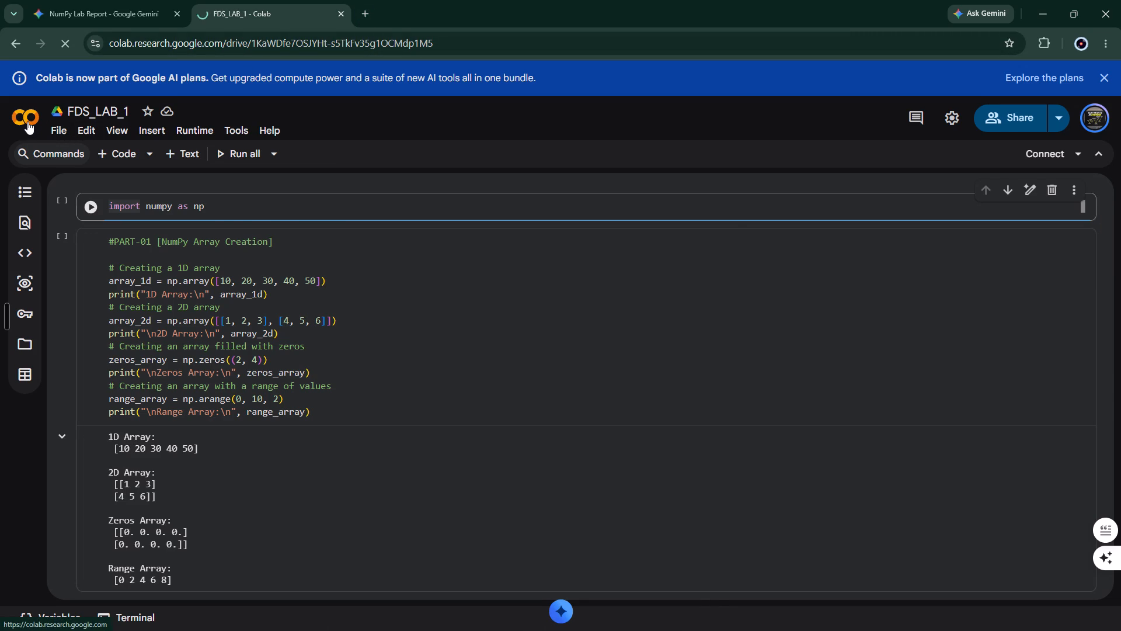
left_click(237, 174)
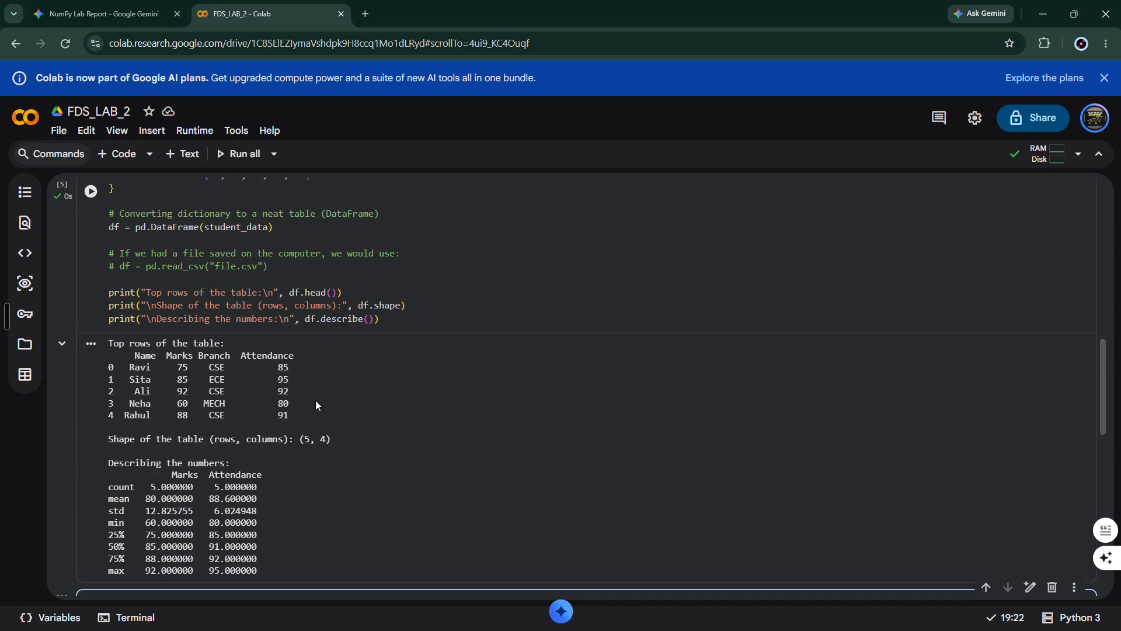
scroll(318, 400, "up", 2)
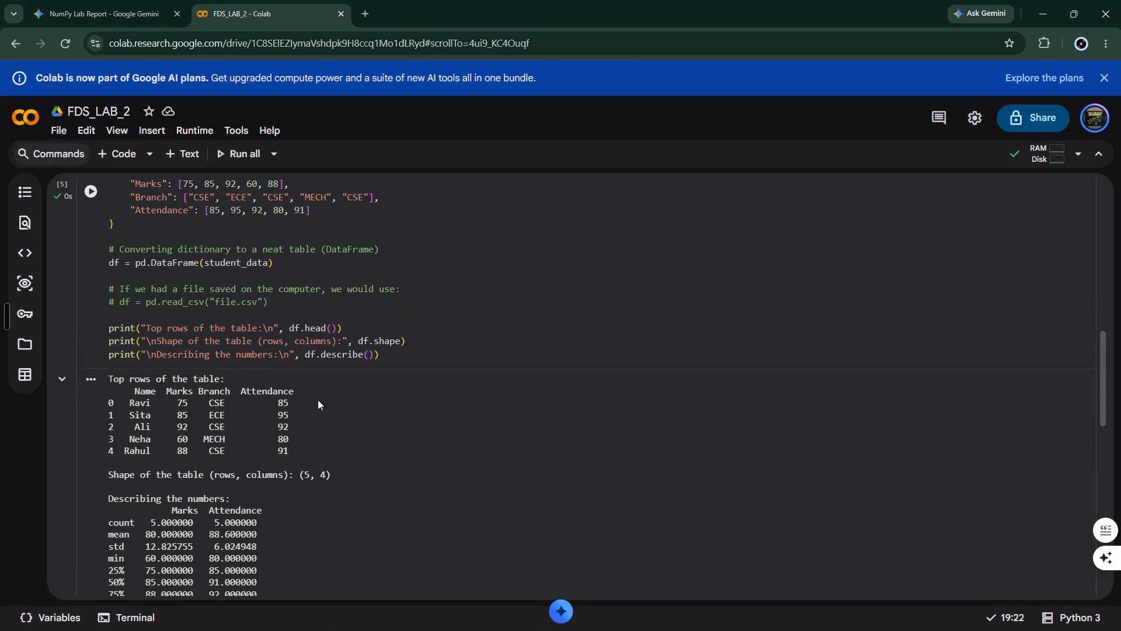
scroll(318, 400, "up", 3)
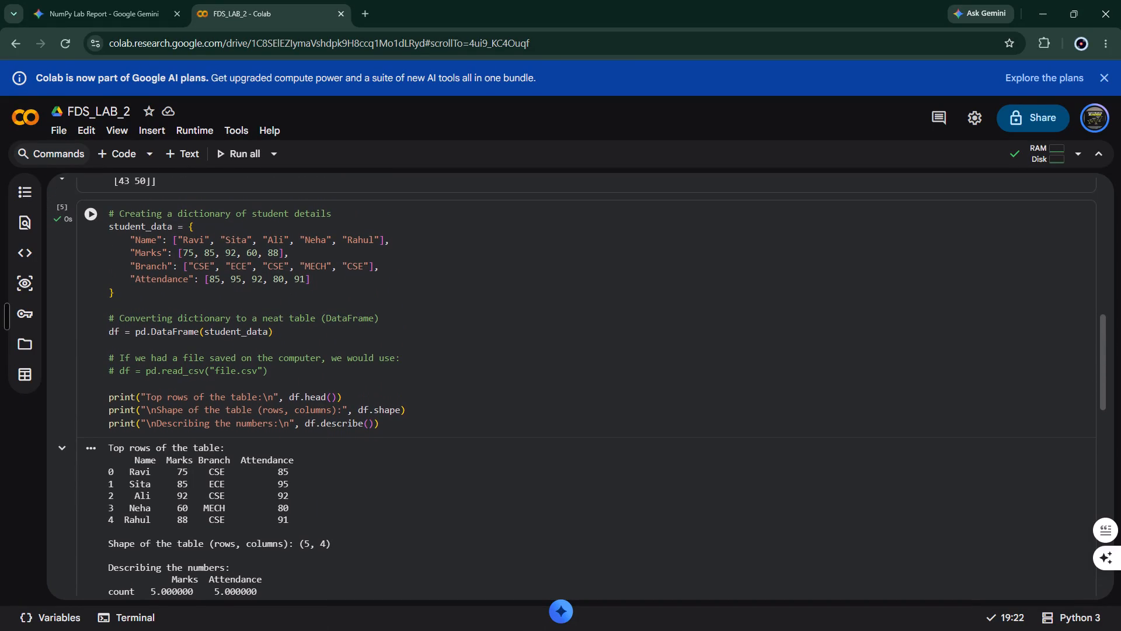
scroll(261, 360, "down", 2)
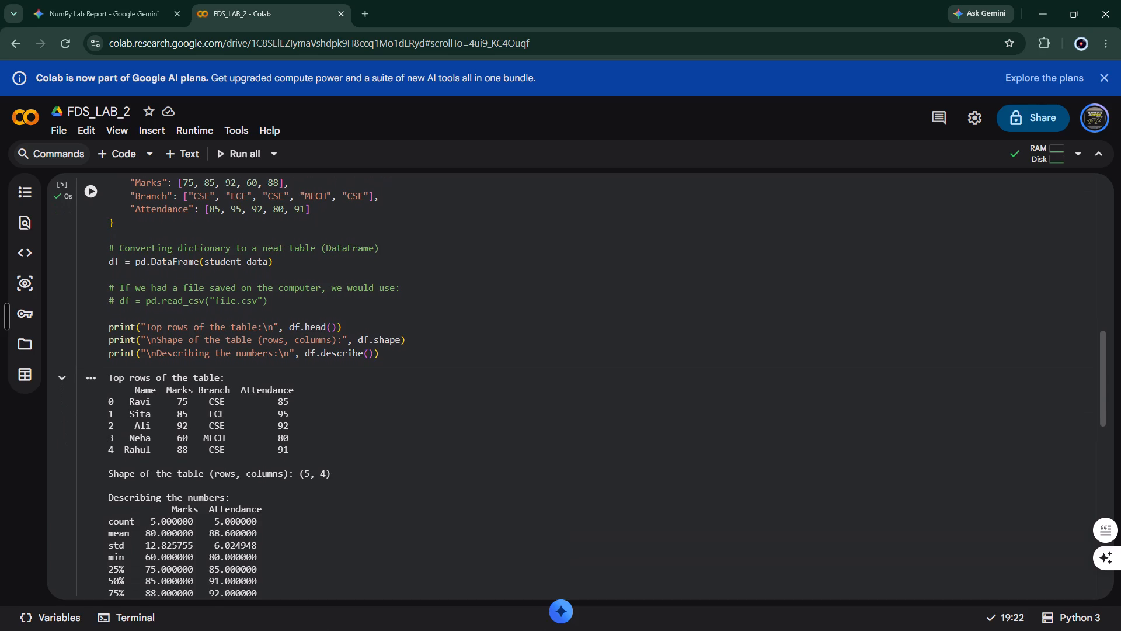
scroll(221, 373, "down", 1)
scroll(295, 349, "up", 5)
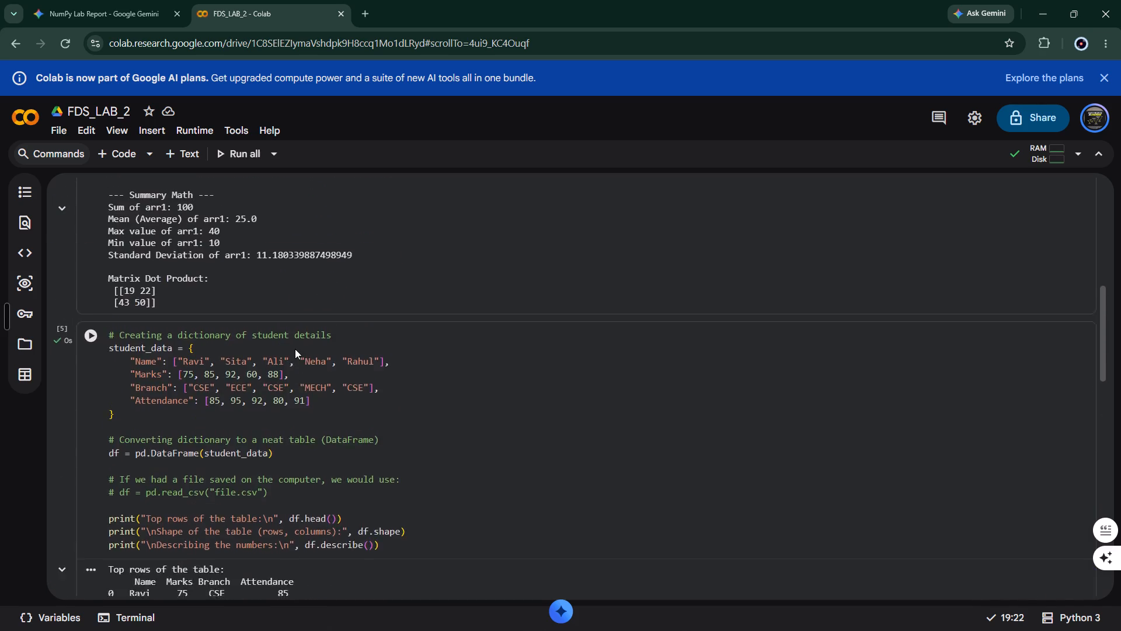
scroll(295, 349, "up", 4)
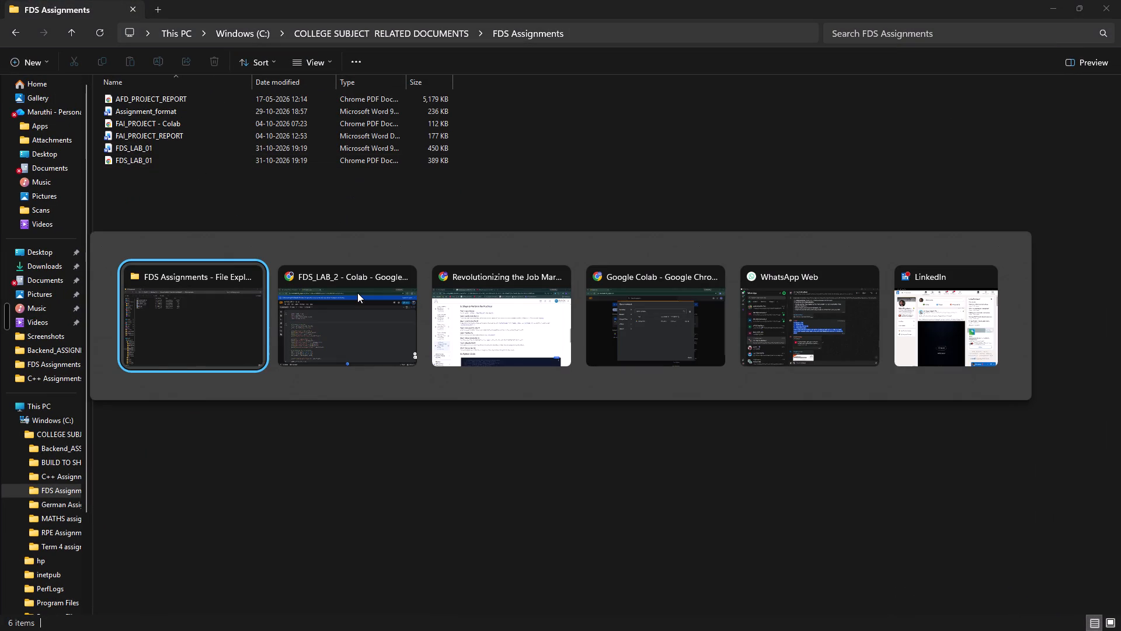
Switch to the FDS Assignments folder in File Explorer and open the FDS_LAB_01 PDF.
double_click(178, 164)
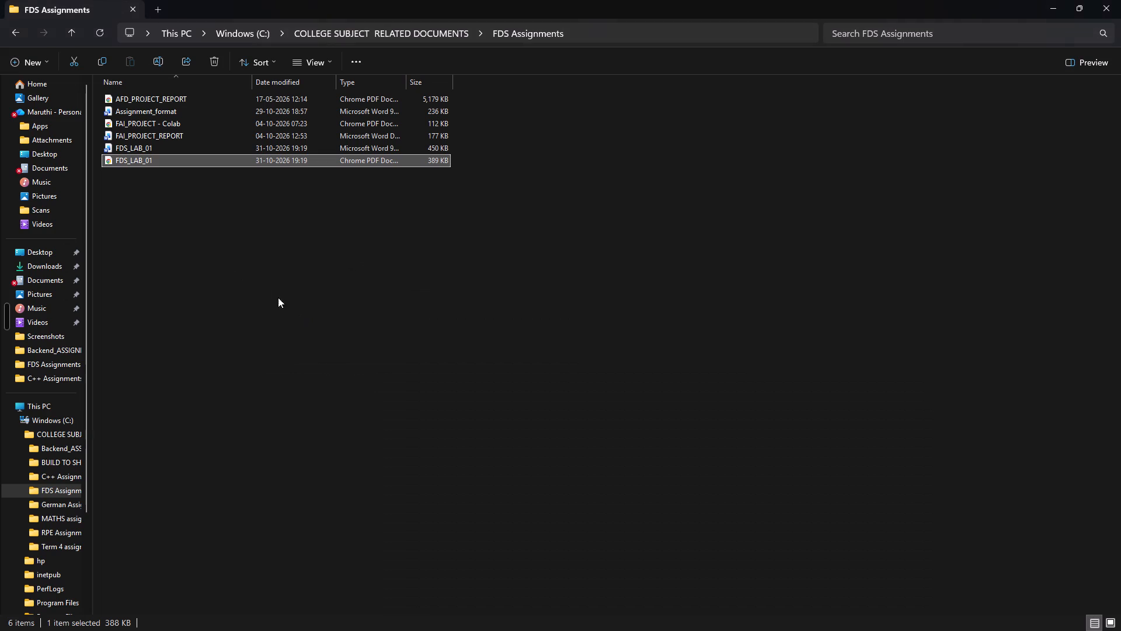
Duplicate the FDS_LAB_01 Word document within the FDS Assignments folder.
left_click(175, 150)
right_click(175, 150)
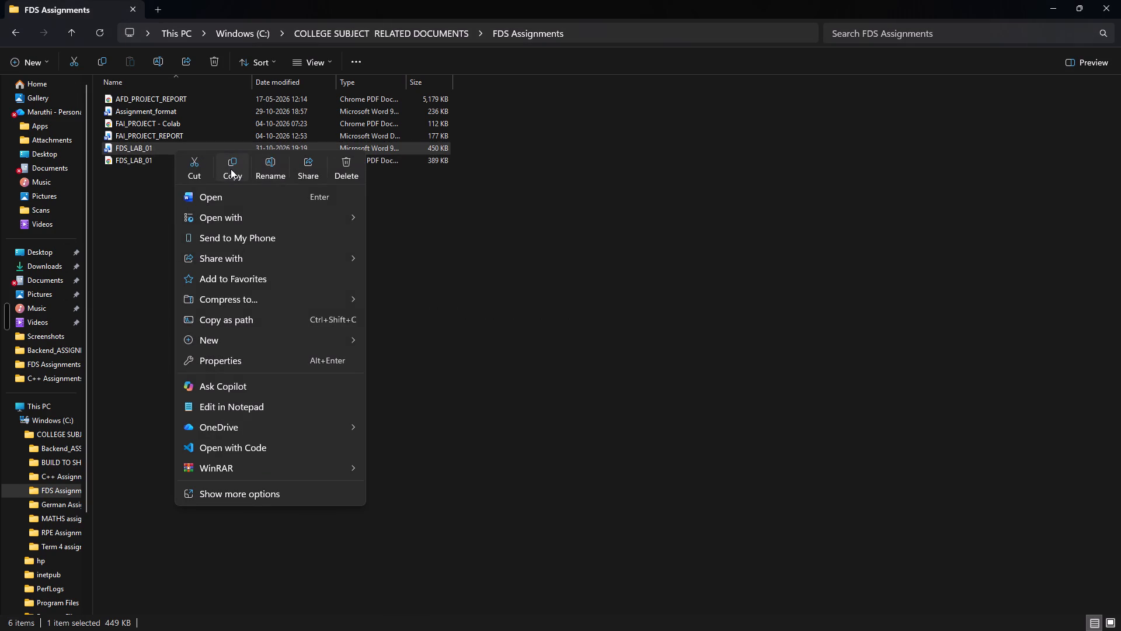
left_click(231, 169)
key("ctrl+v")
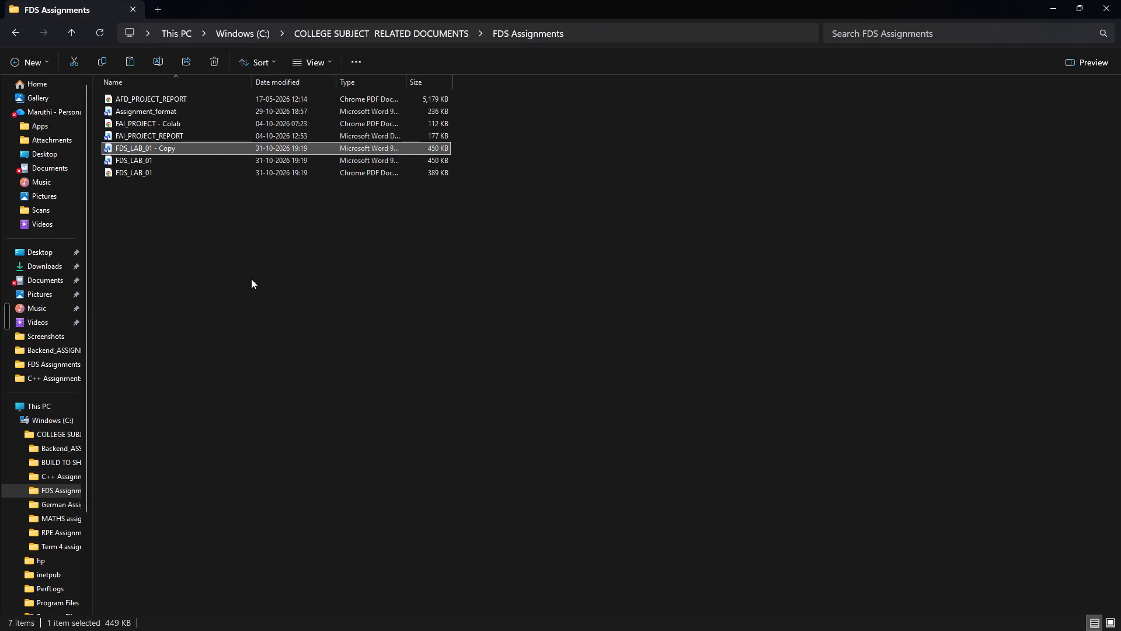
Rename the copied Word document as FDS_LAB_02.
left_click(175, 147)
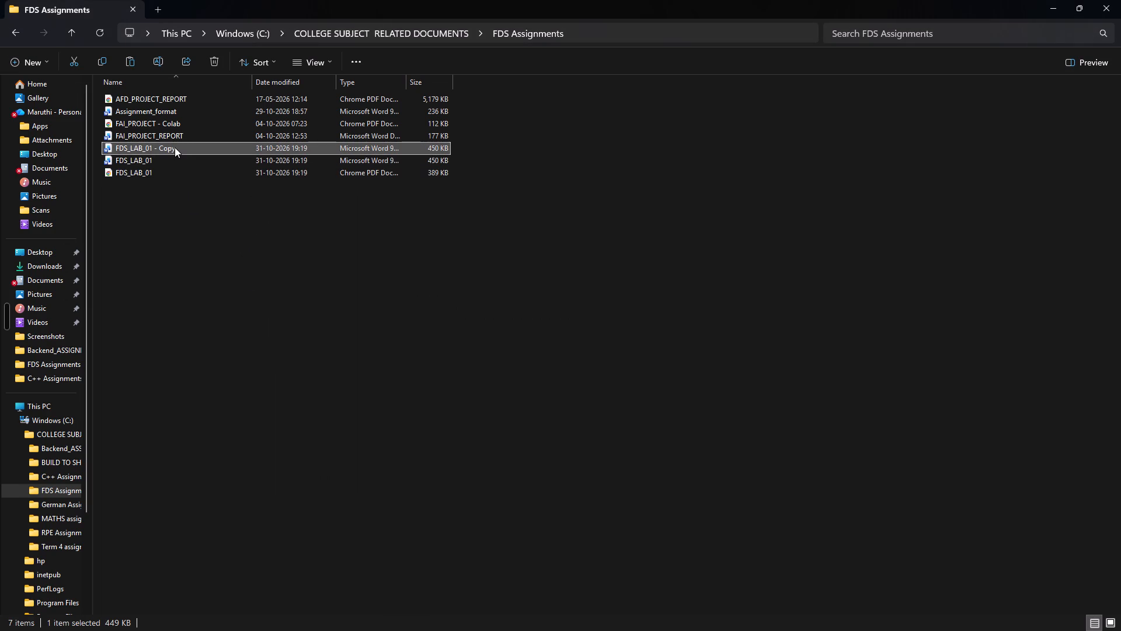
left_click(175, 147)
key("BackSpace")
key("BackSpace")
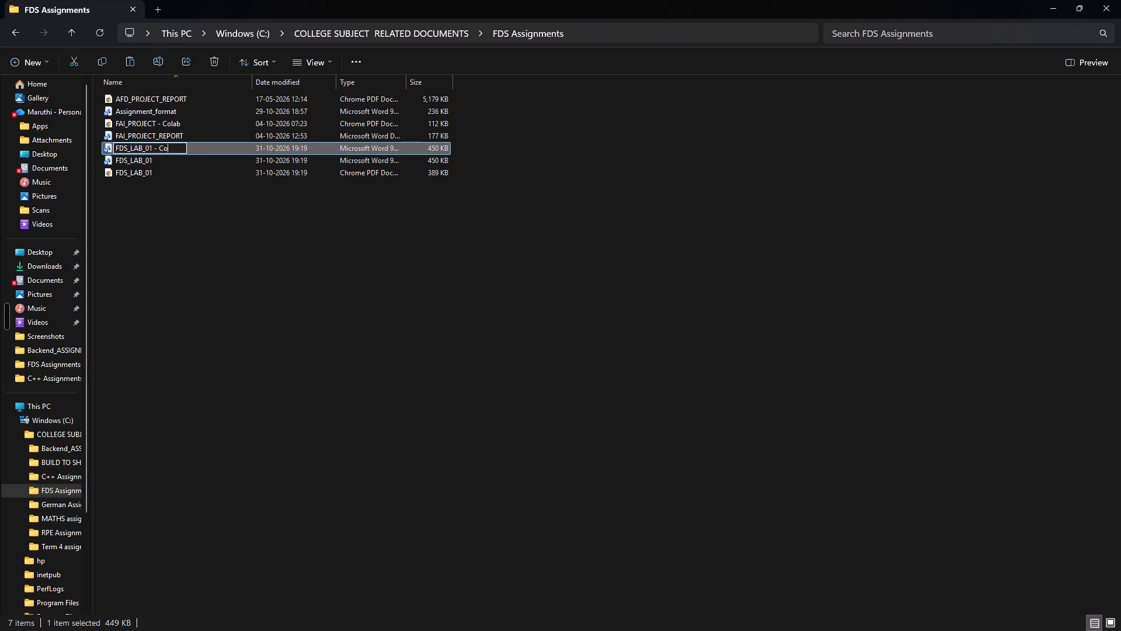
key("BackSpace")
key("BackSpace")
key("BackSpace")
key("BackSpace")
key("BackSpace")
key("BackSpace")
key("2")
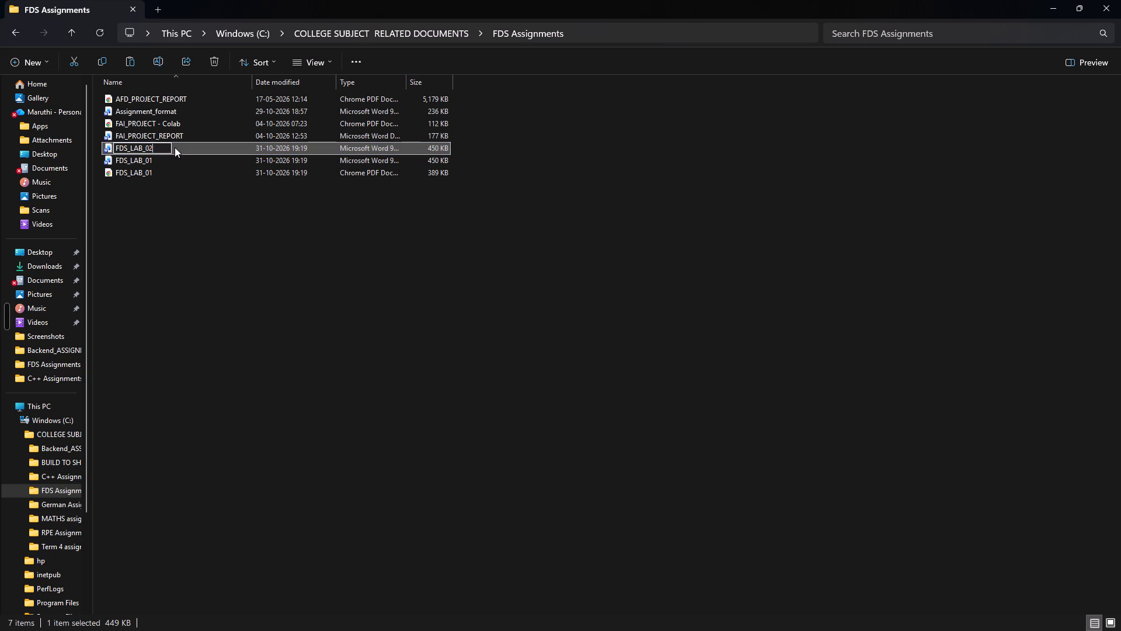
key("Return")
Open the FDS_LAB_02 document in Word and enable editing.
double_click(162, 173)
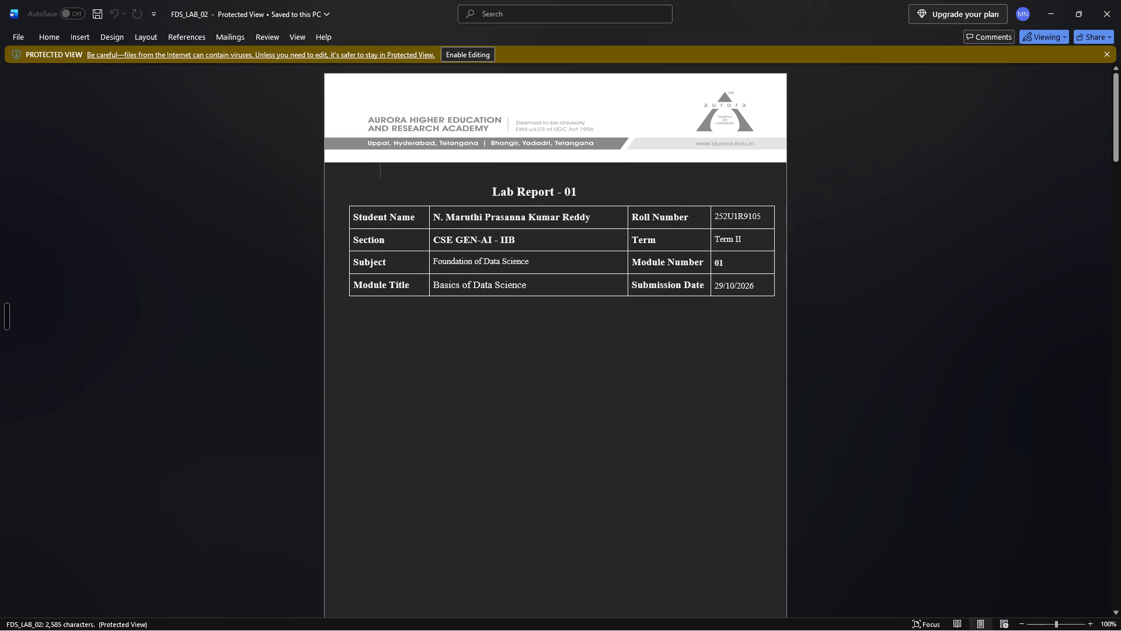
left_click(458, 56)
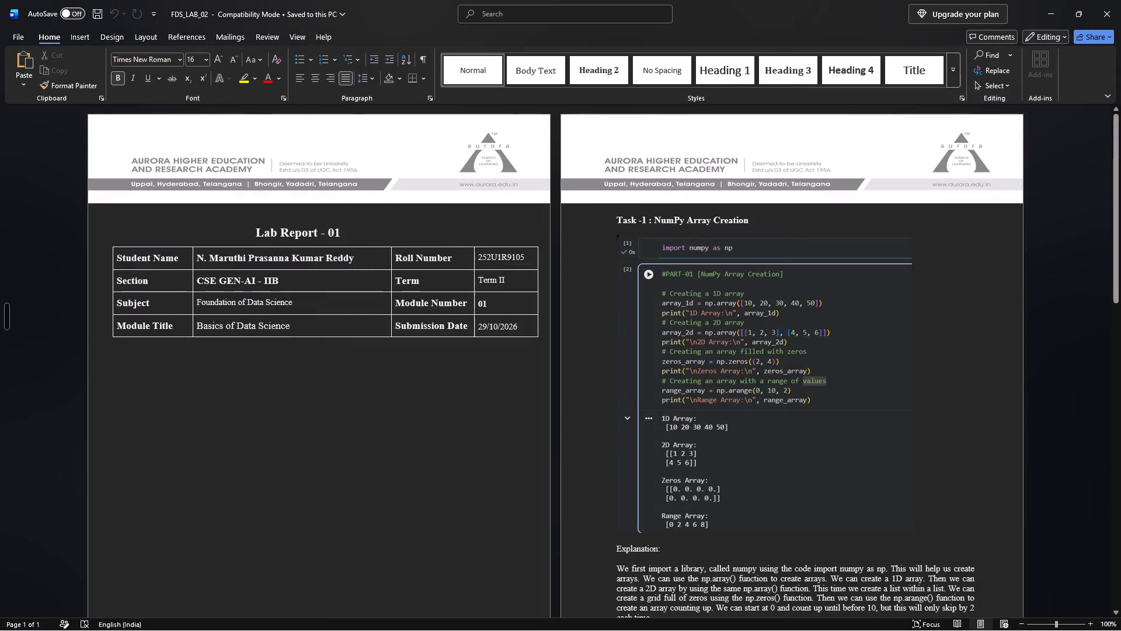
Change the report heading on the first page to Lab Report - 02.
left_click(343, 231)
key("BackSpace")
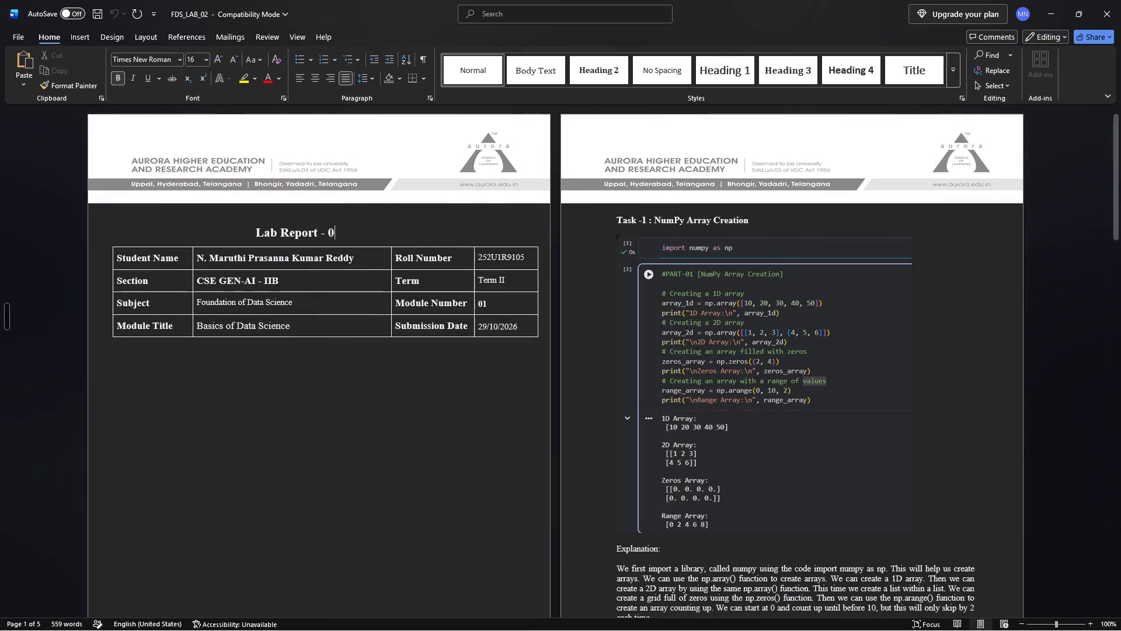
key("2")
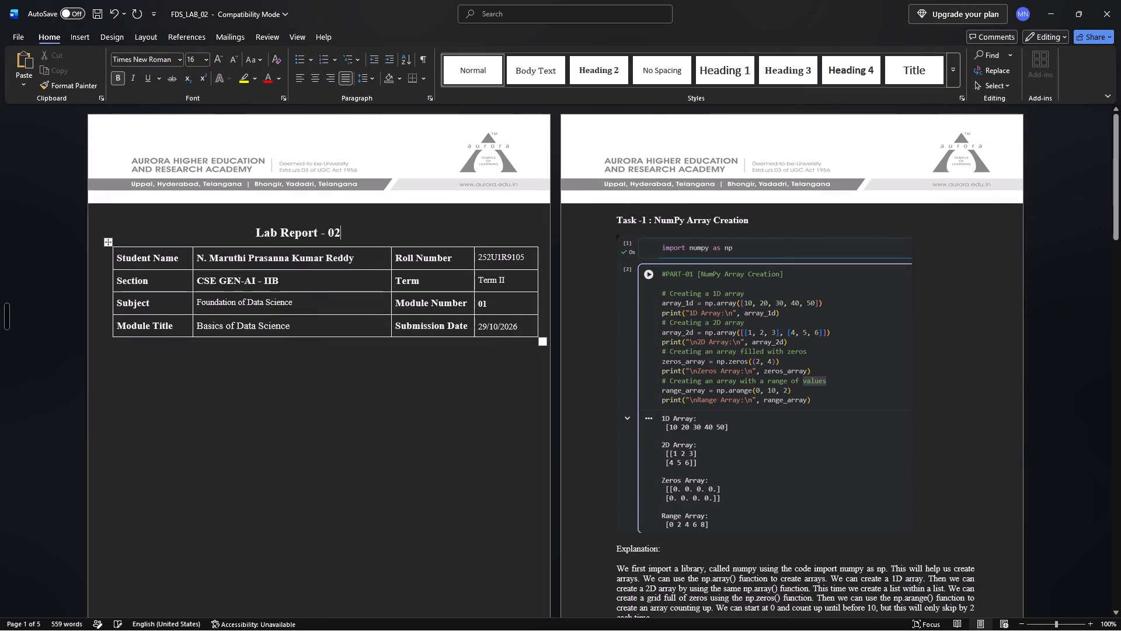
Replace the Module Title entry with "Tool Boxes for Data Scientist", copied from the Module 2 heading on the course page in Chrome.
left_click(318, 322)
key("alt+Tab")
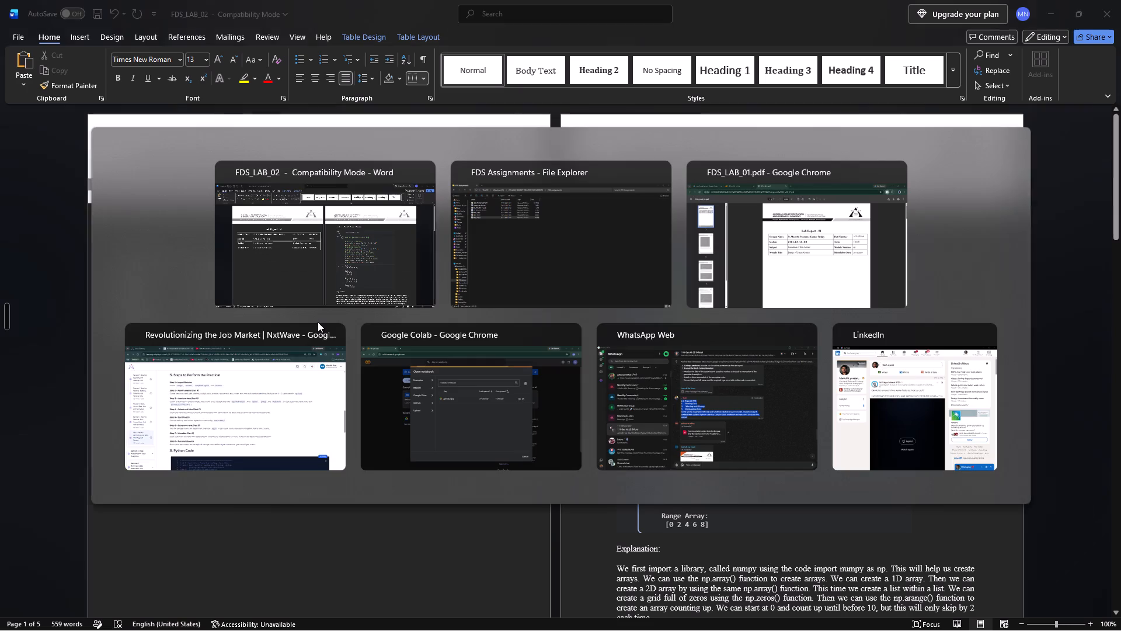
key("alt+Down")
key("alt+Left")
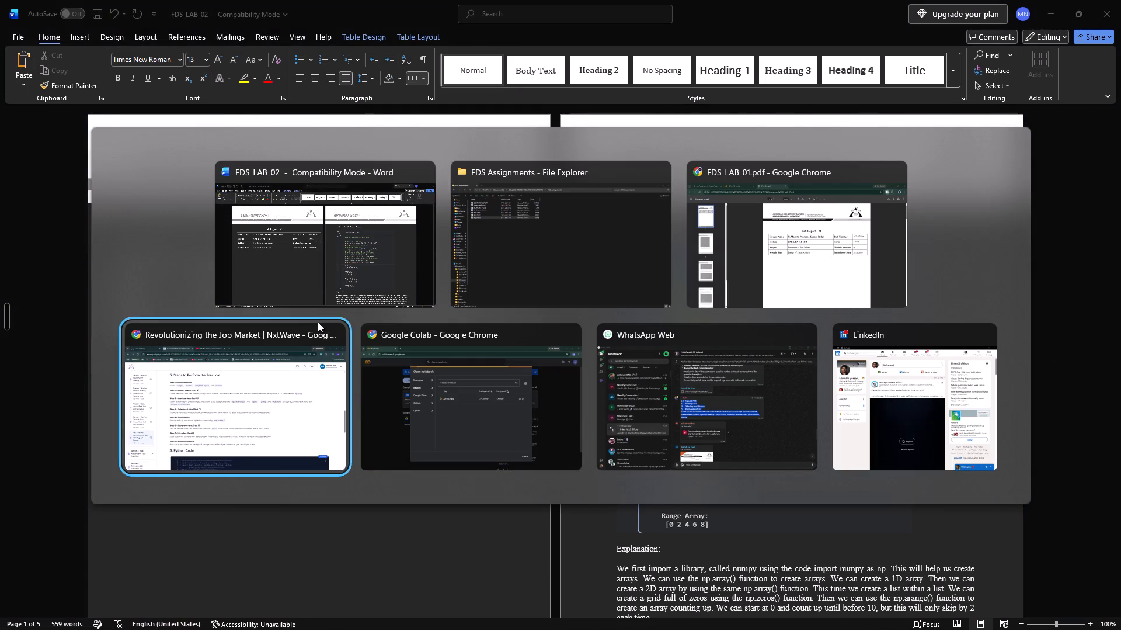
scroll(79, 461, "up", 2)
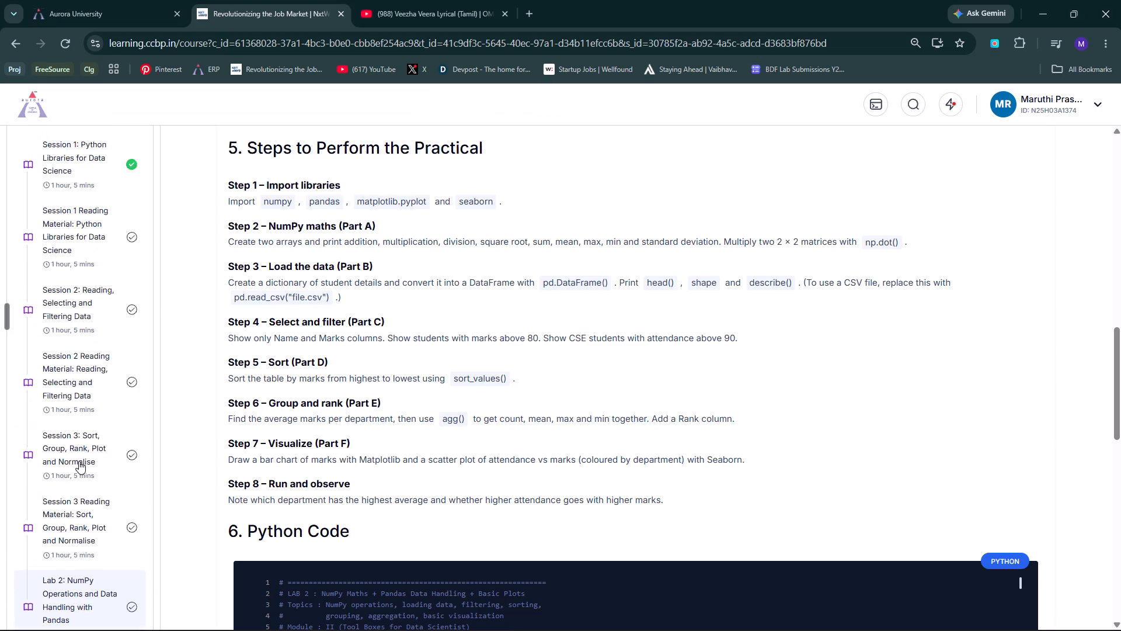
scroll(79, 461, "up", 4)
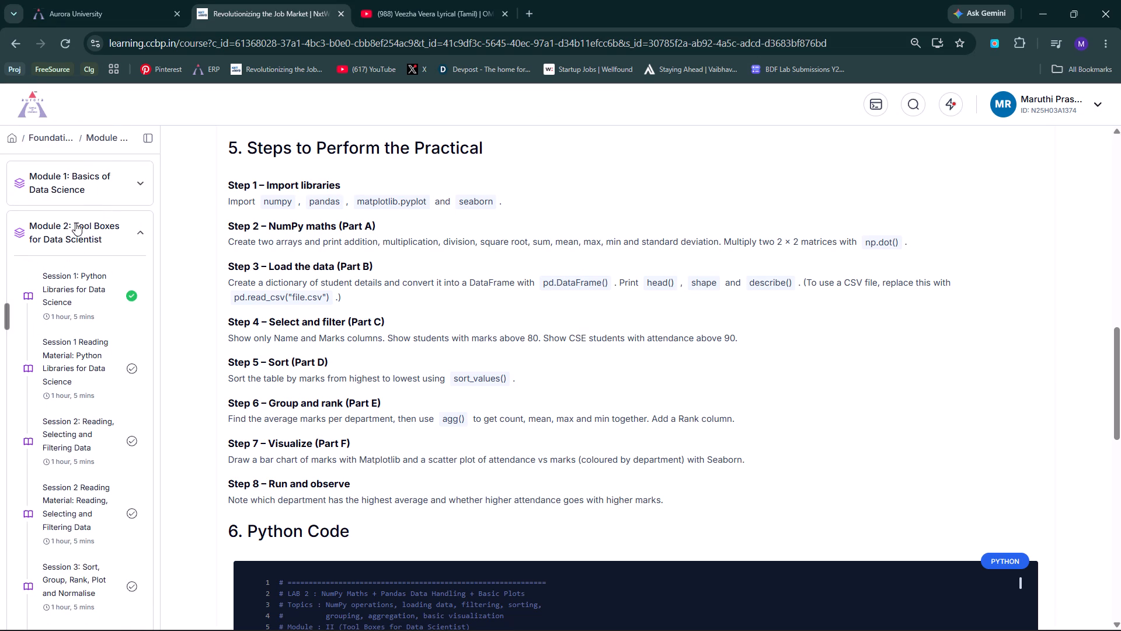
left_click_drag(75, 223, 107, 235)
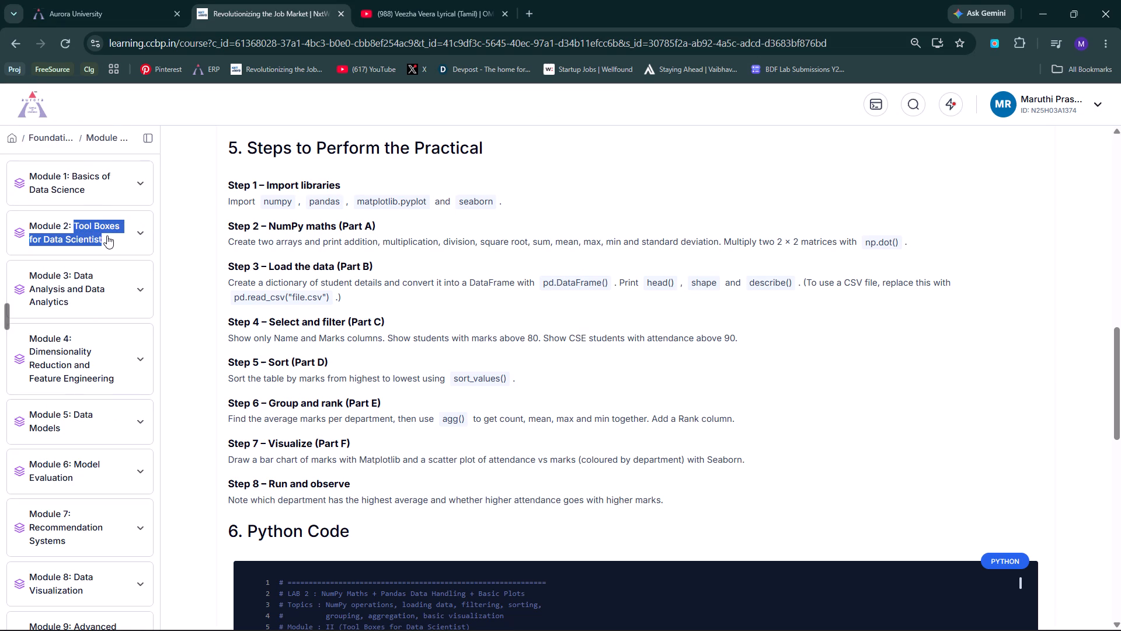
key("ctrl+c")
key("alt+Tab")
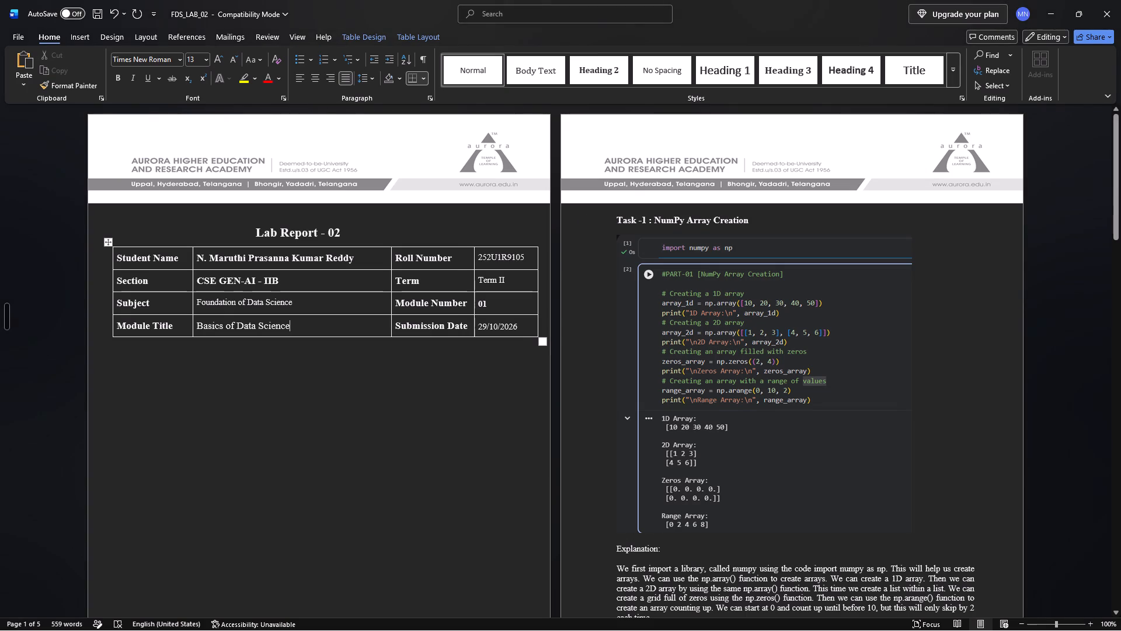
left_click_drag(299, 327, 207, 325)
key("ctrl+v")
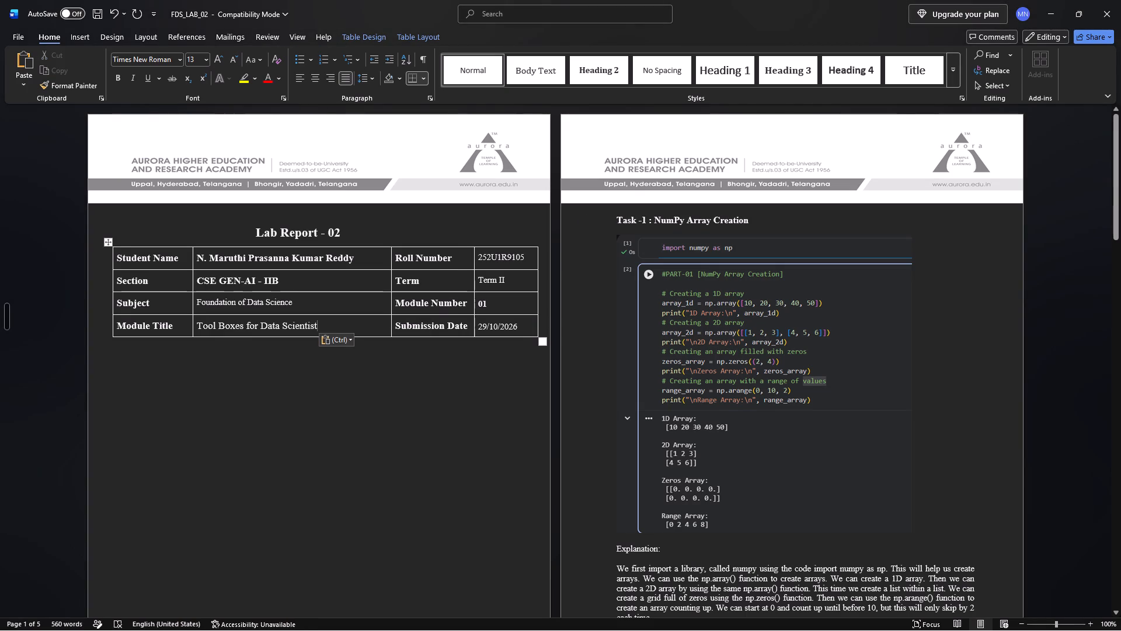
Set the Submission Date in the details table to 31/10/2026.
left_click(486, 327)
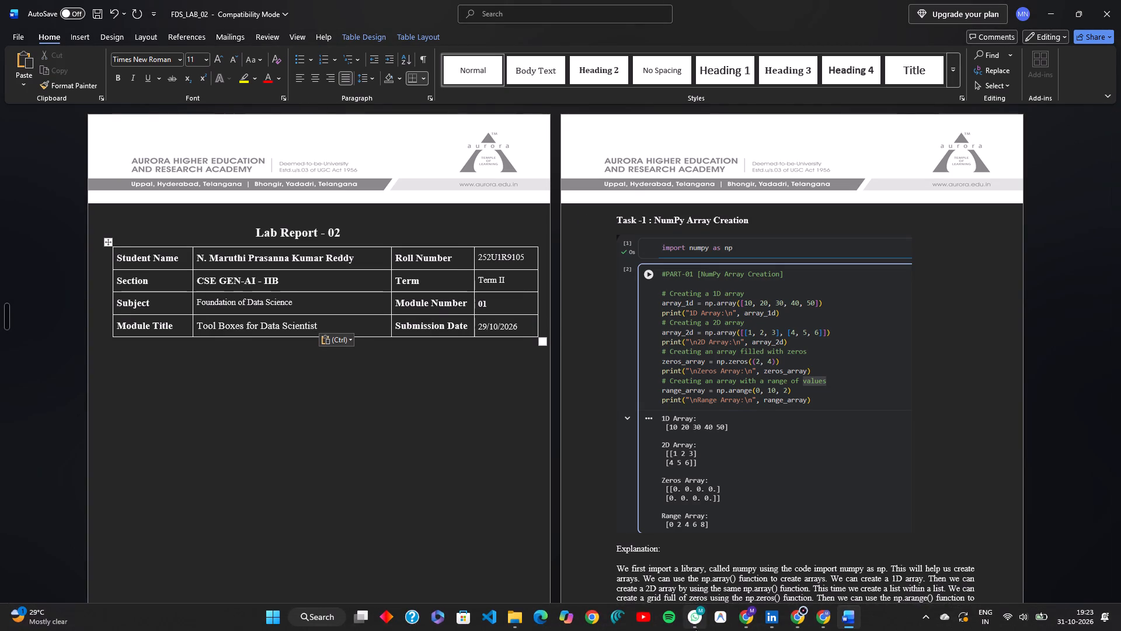
key("BackSpace")
key("BackSpace")
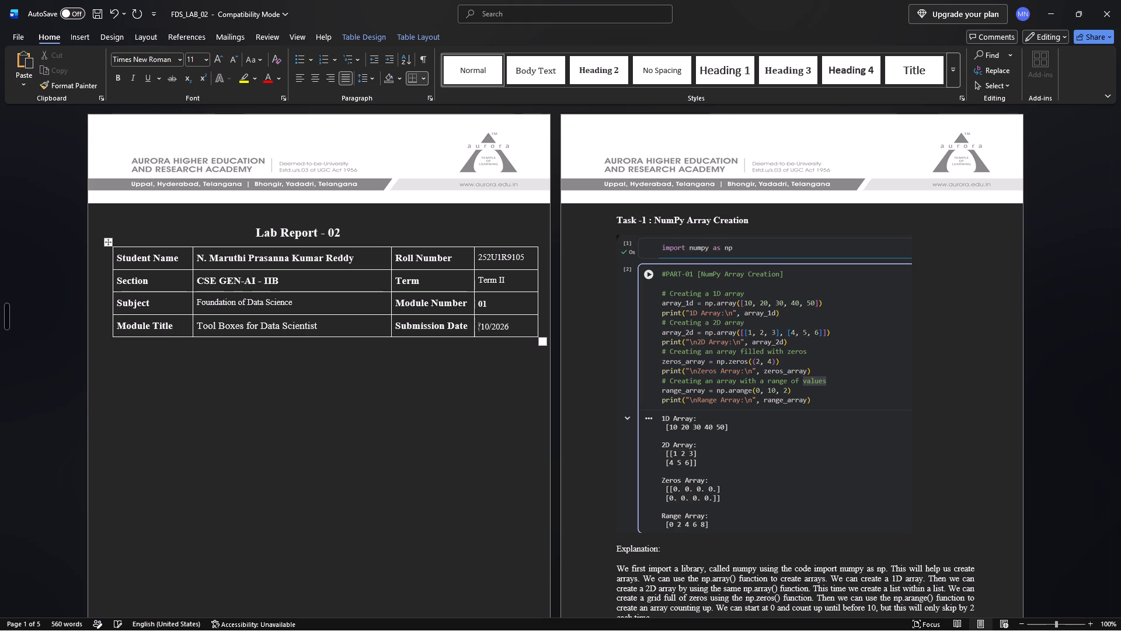
type("31")
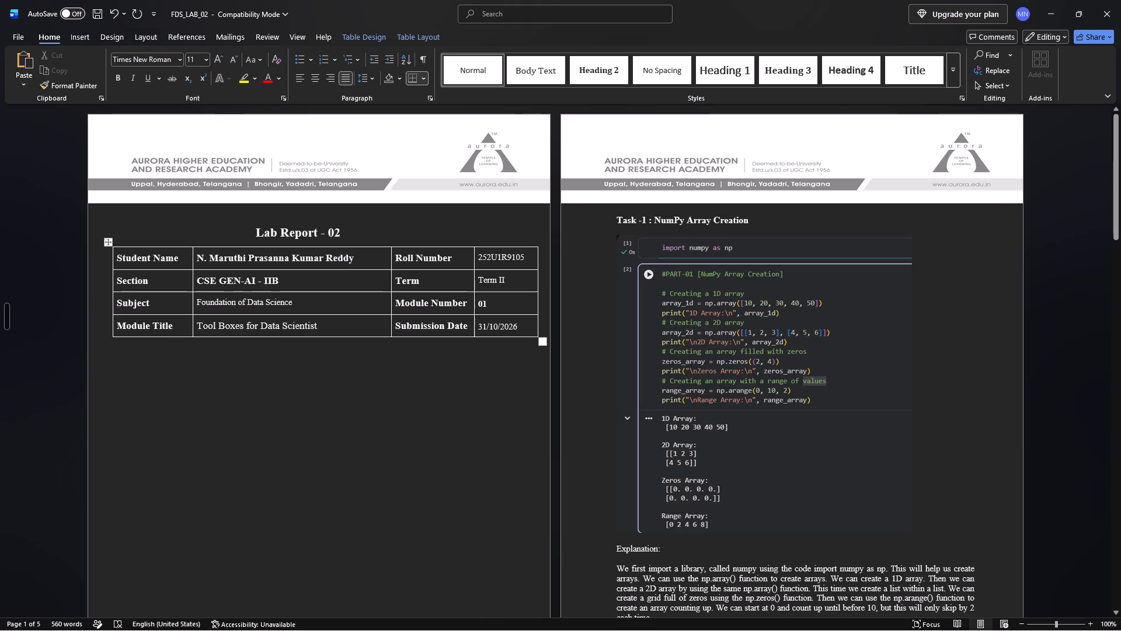
Set the Module Number in the details table to 02.
left_click(496, 306)
key("BackSpace")
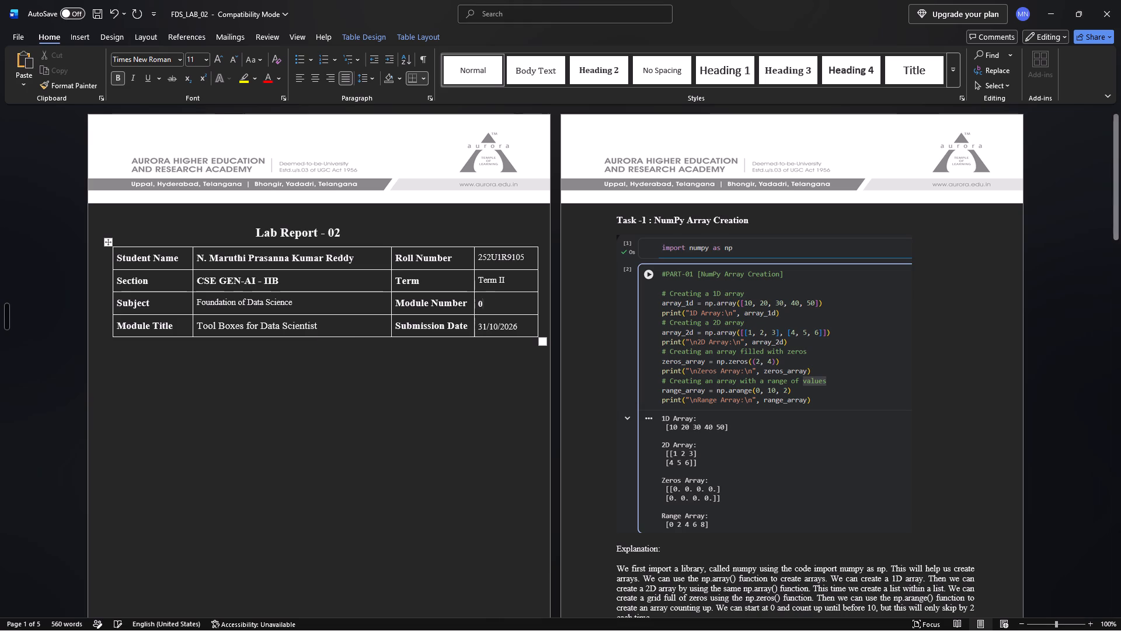
key("2")
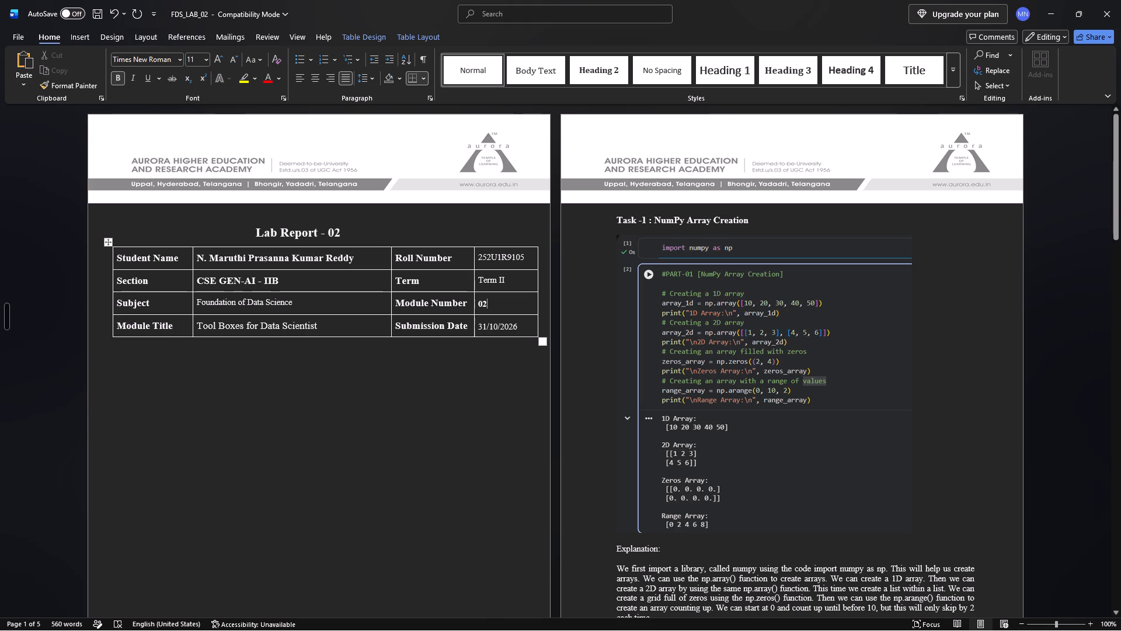
Delete the code screenshot and the explanation paragraph under Task 1, NumPy Array Creation, keeping the headings.
left_click(670, 301)
key("BackSpace")
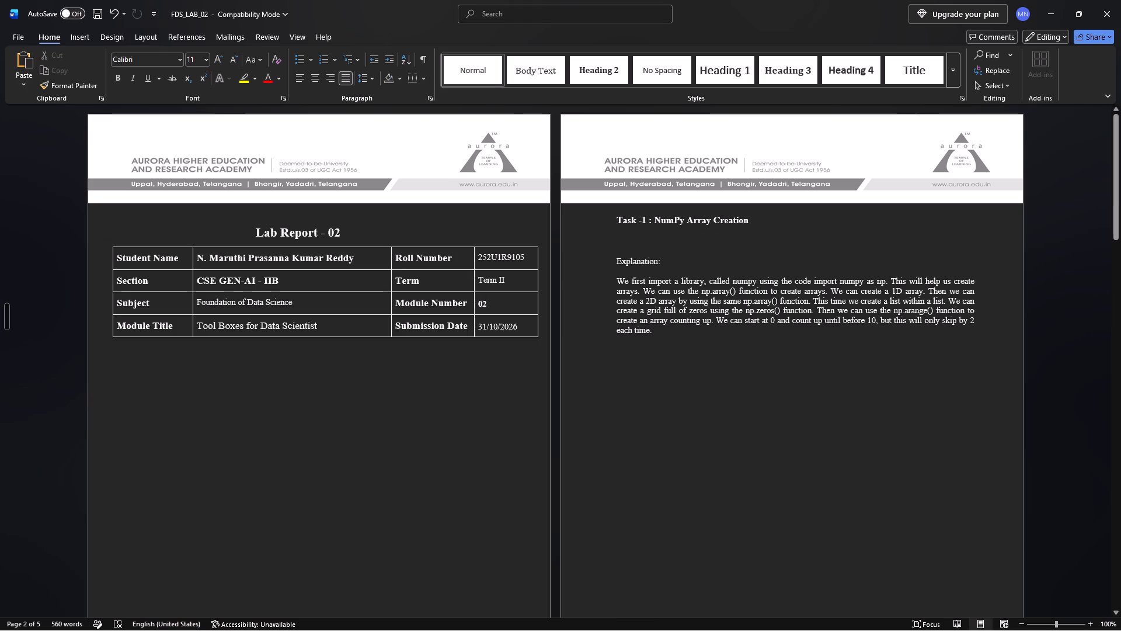
left_click_drag(617, 280, 655, 319)
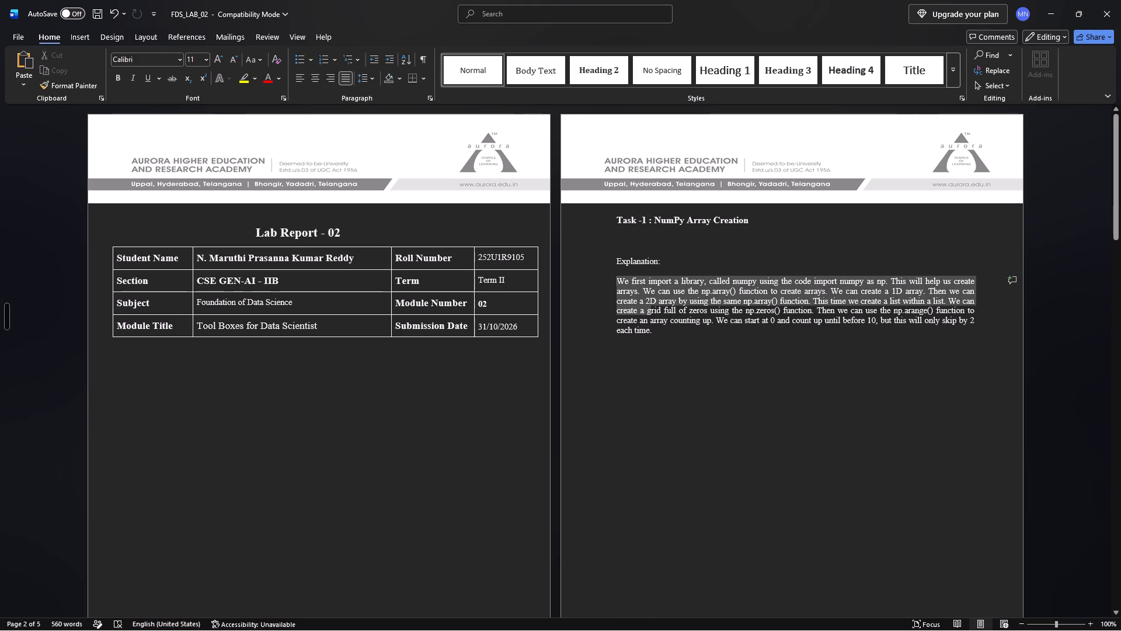
left_click_drag(655, 319, 663, 332)
key("BackSpace")
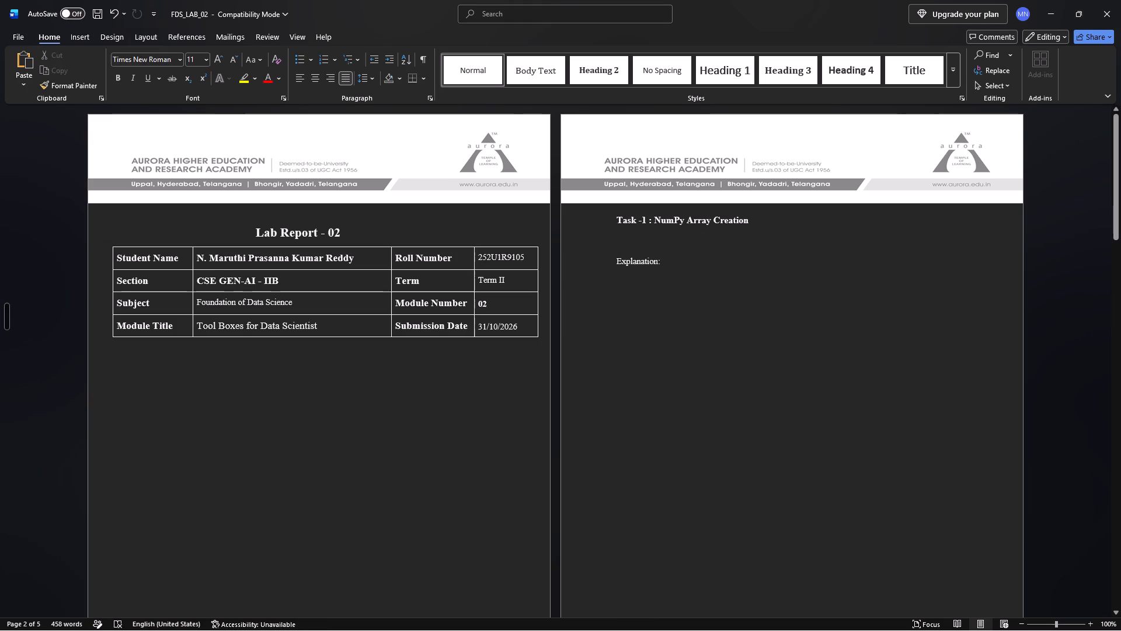
Delete the code screenshot and the explanation paragraph under Task 2, NumPy Attributes, keeping the headings.
scroll(642, 332, "down", 5)
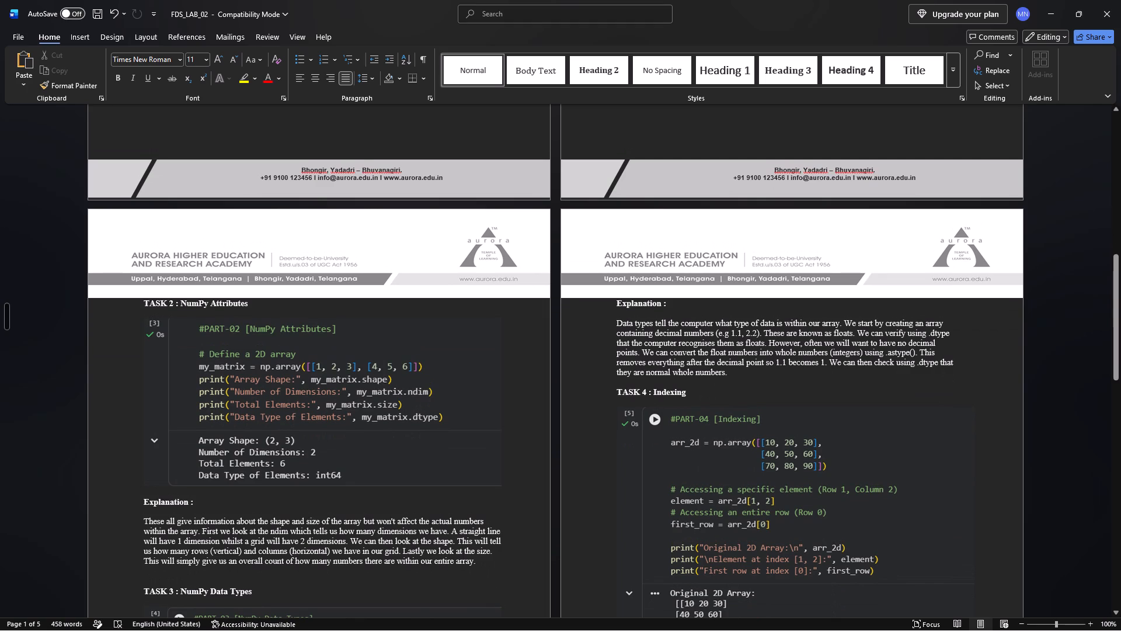
left_click(319, 382)
key("BackSpace")
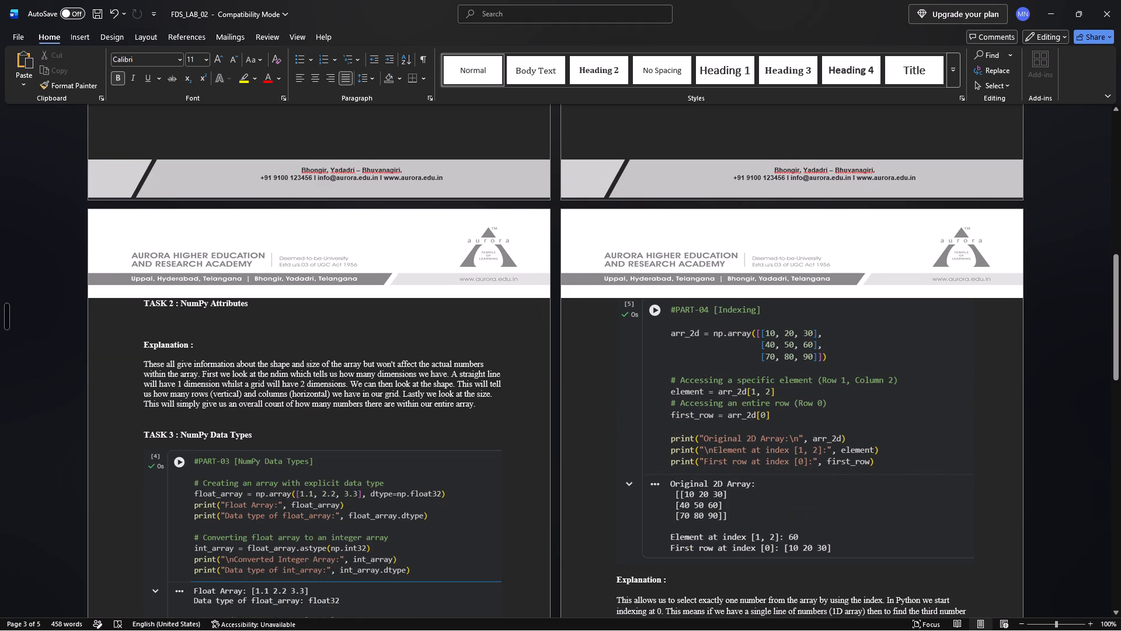
left_click_drag(143, 361, 464, 404)
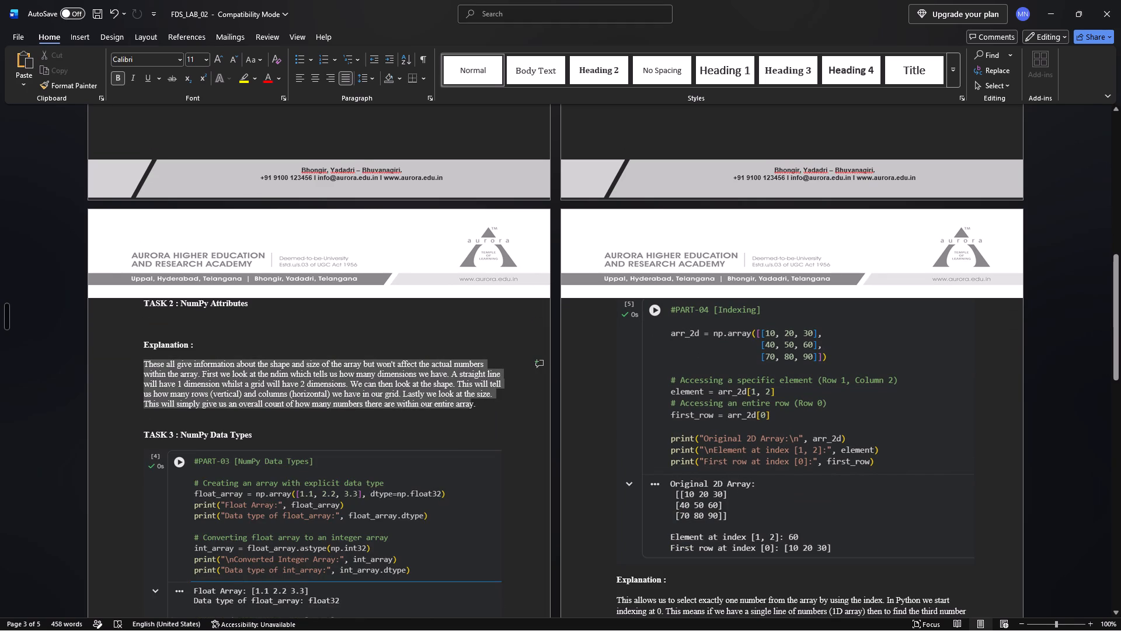
left_click_drag(464, 404, 484, 405)
key("BackSpace")
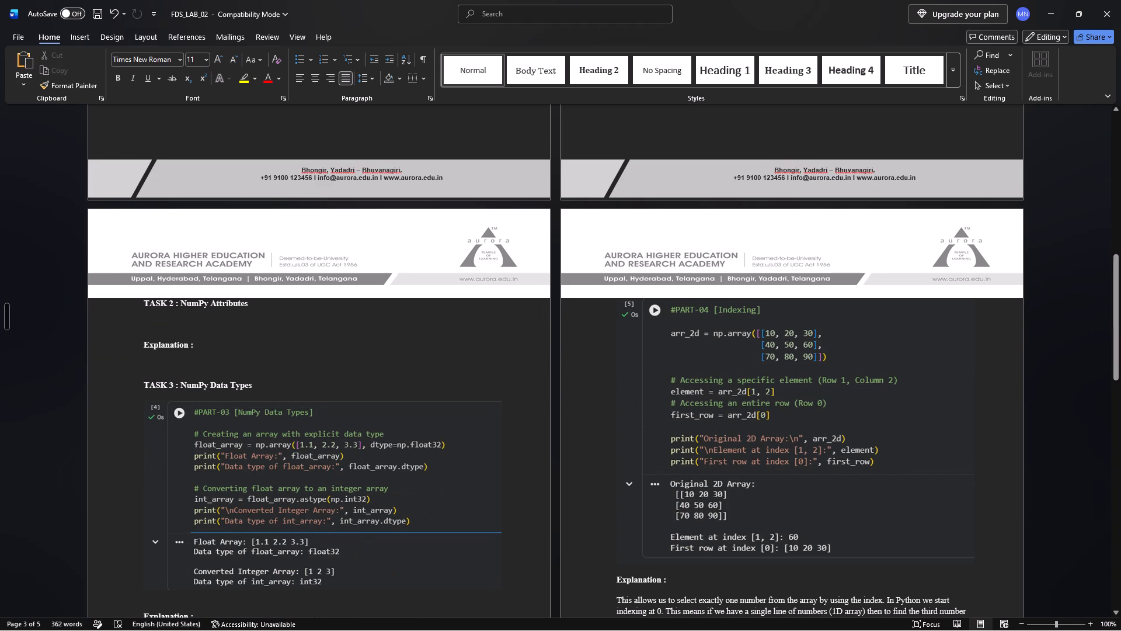
Delete the code screenshot and the explanation paragraph under Task 3, NumPy Data Types, keeping the headings.
left_click(314, 487)
key("BackSpace")
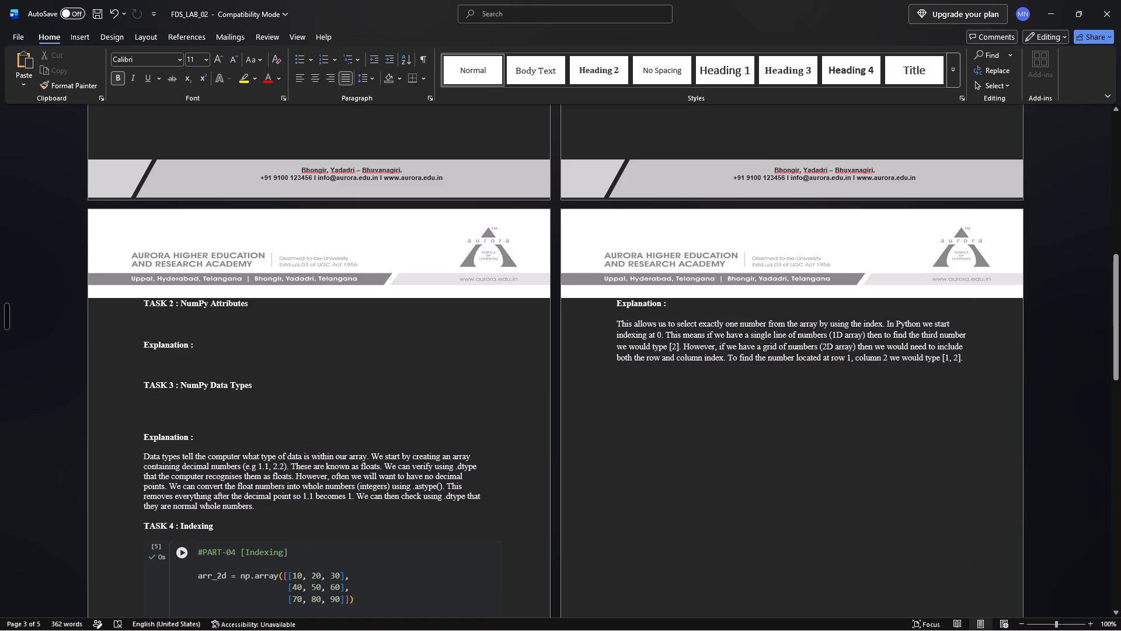
left_click_drag(141, 455, 276, 512)
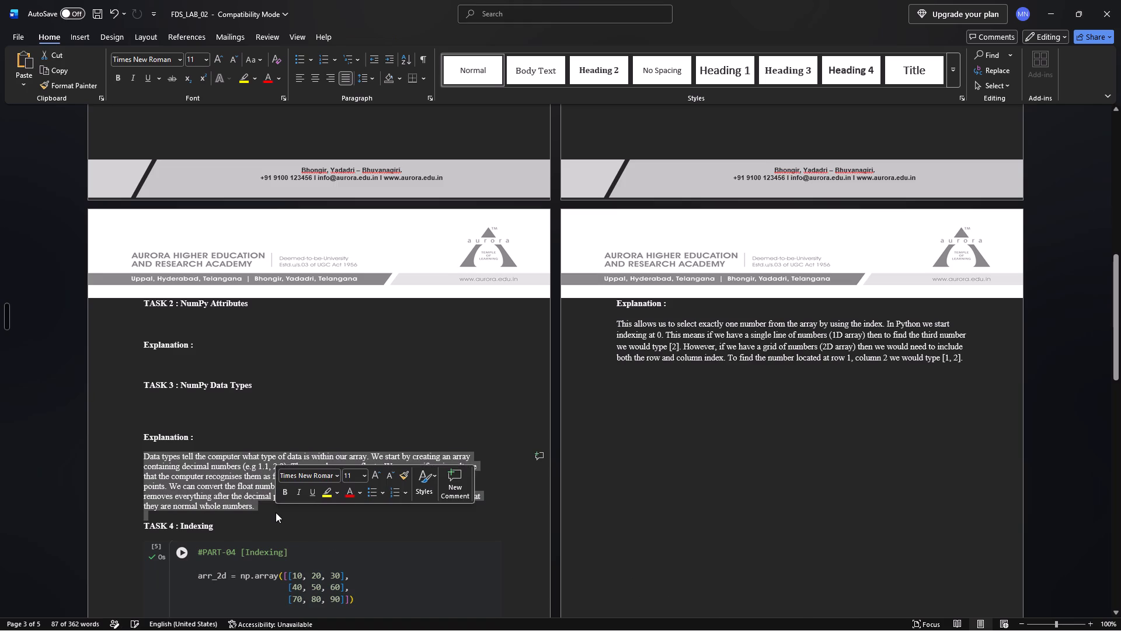
key("BackSpace")
Delete the code screenshot and the explanation paragraph under Task 4, Indexing, keeping the headings.
left_click(276, 542)
key("BackSpace")
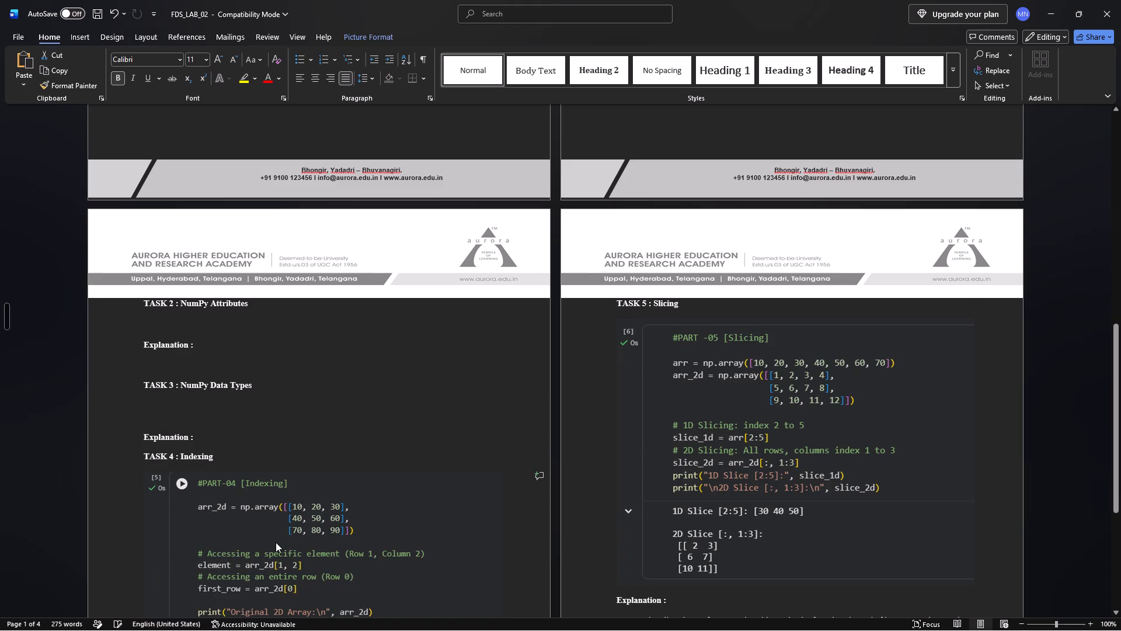
left_click_drag(144, 516, 148, 517)
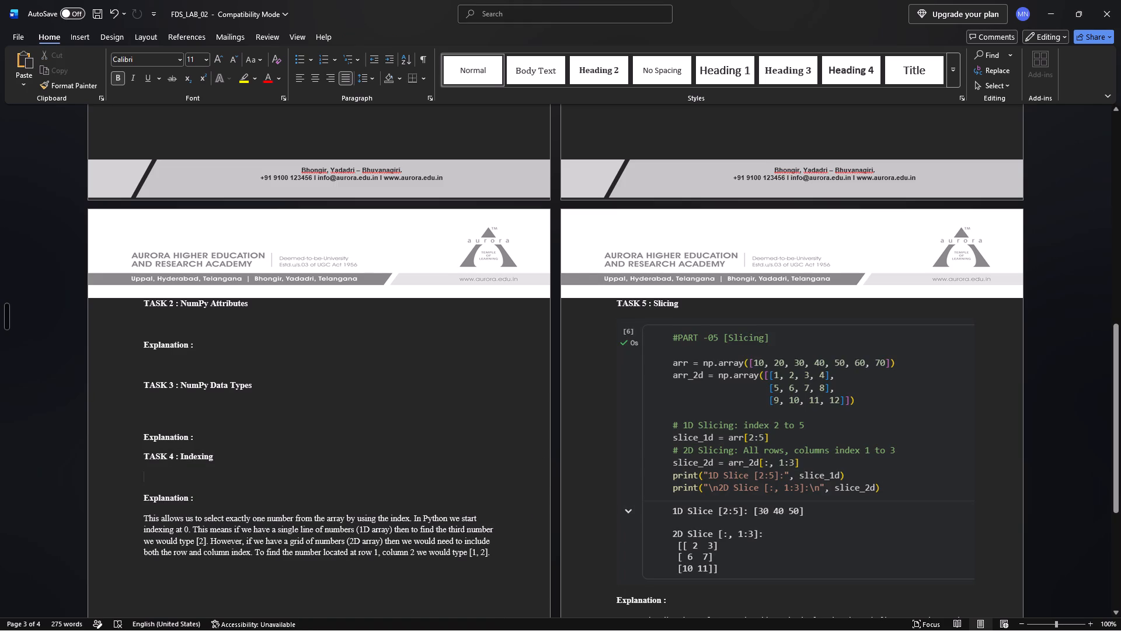
left_click_drag(148, 517, 510, 552)
key("BackSpace")
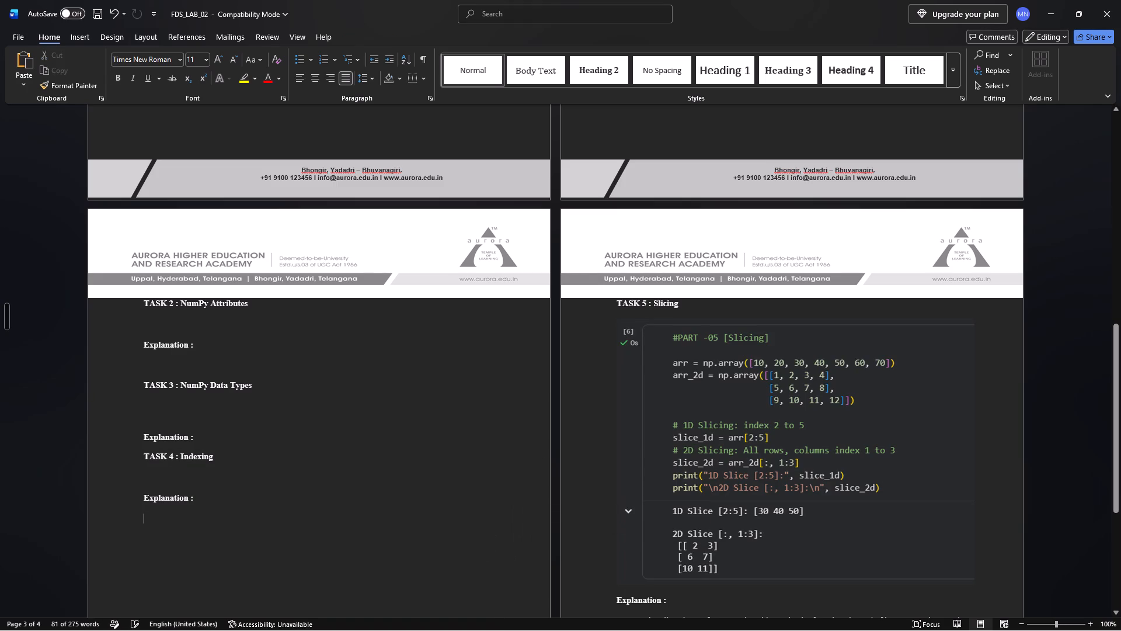
Delete the code screenshot and the explanation paragraph under Task 5, Slicing, keeping the headings.
left_click(740, 433)
key("BackSpace")
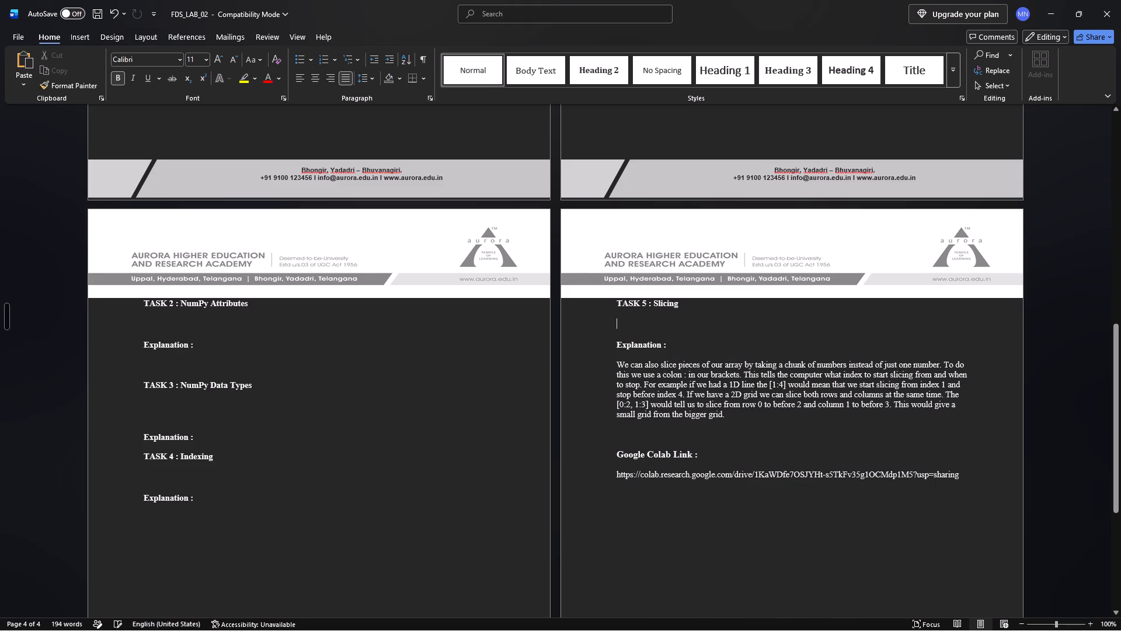
left_click_drag(615, 366, 726, 397)
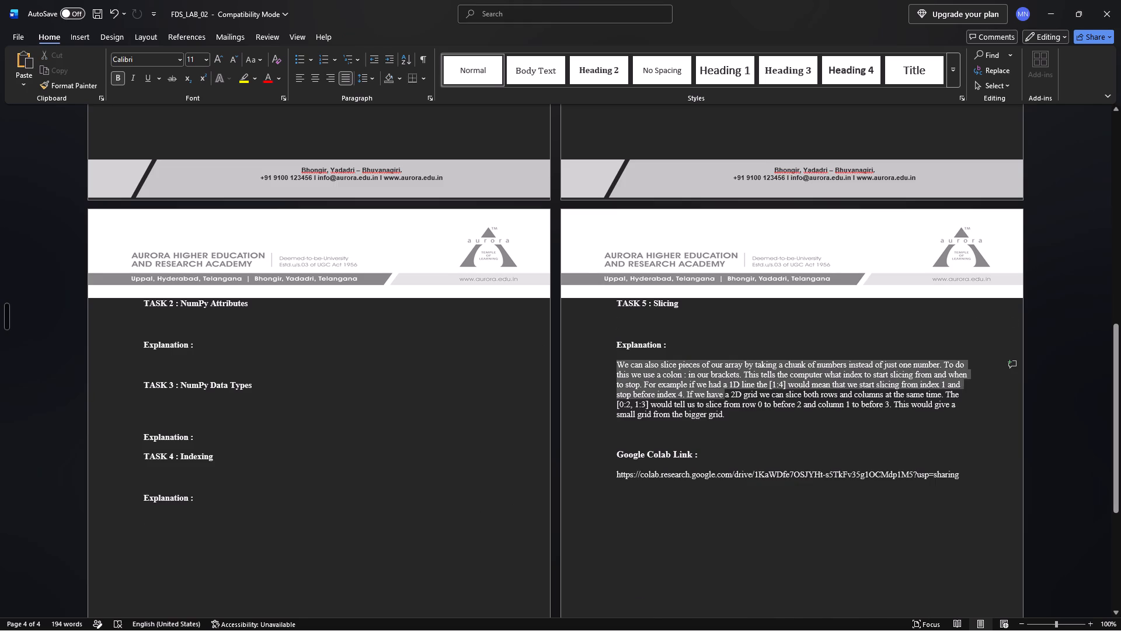
left_click_drag(726, 397, 730, 412)
key("BackSpace")
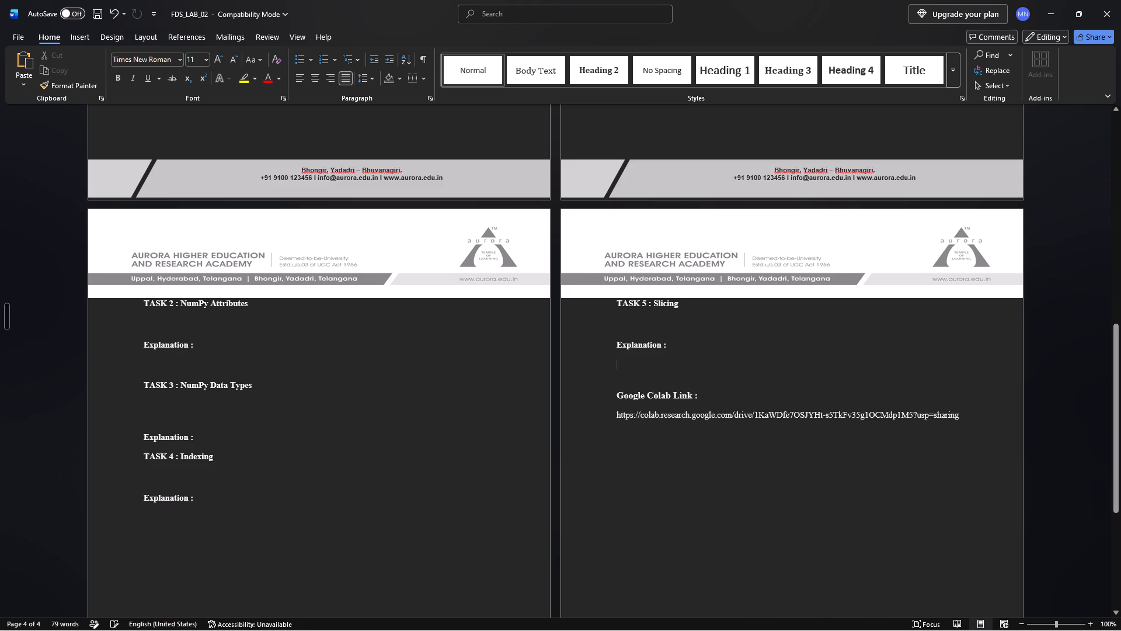
Delete the old notebook URL under the Google Colab Link heading, keeping the heading.
left_click_drag(613, 415, 864, 420)
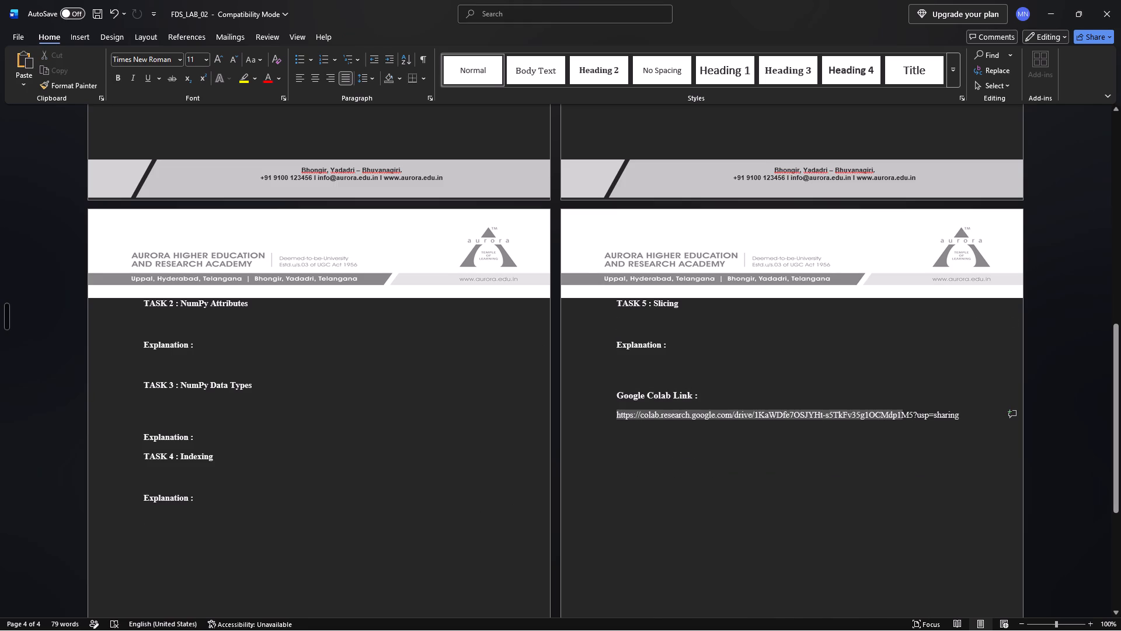
left_click_drag(864, 420, 954, 417)
key("BackSpace")
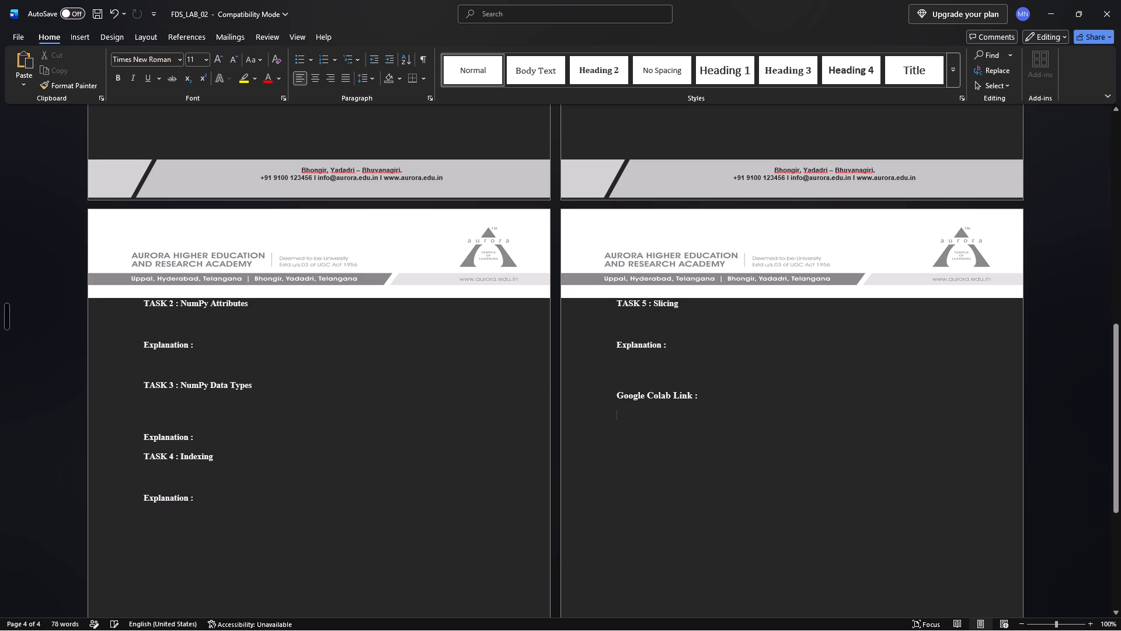
Switch from the report to the Google Colab window in Chrome.
scroll(393, 404, "up", 3)
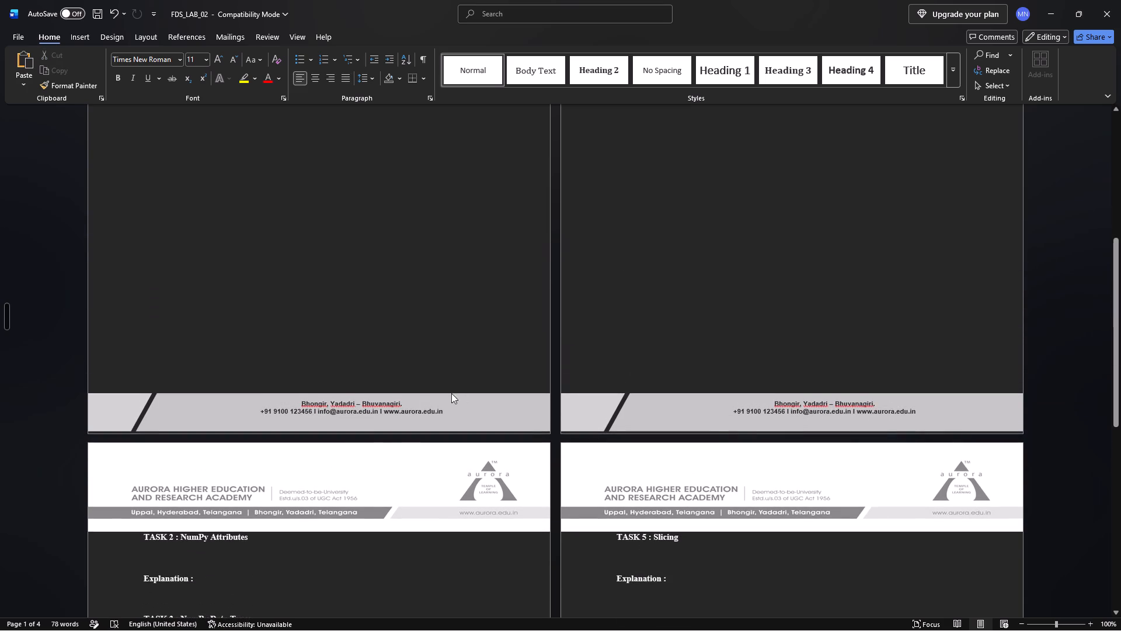
scroll(422, 388, "up", 1)
key("alt+Tab")
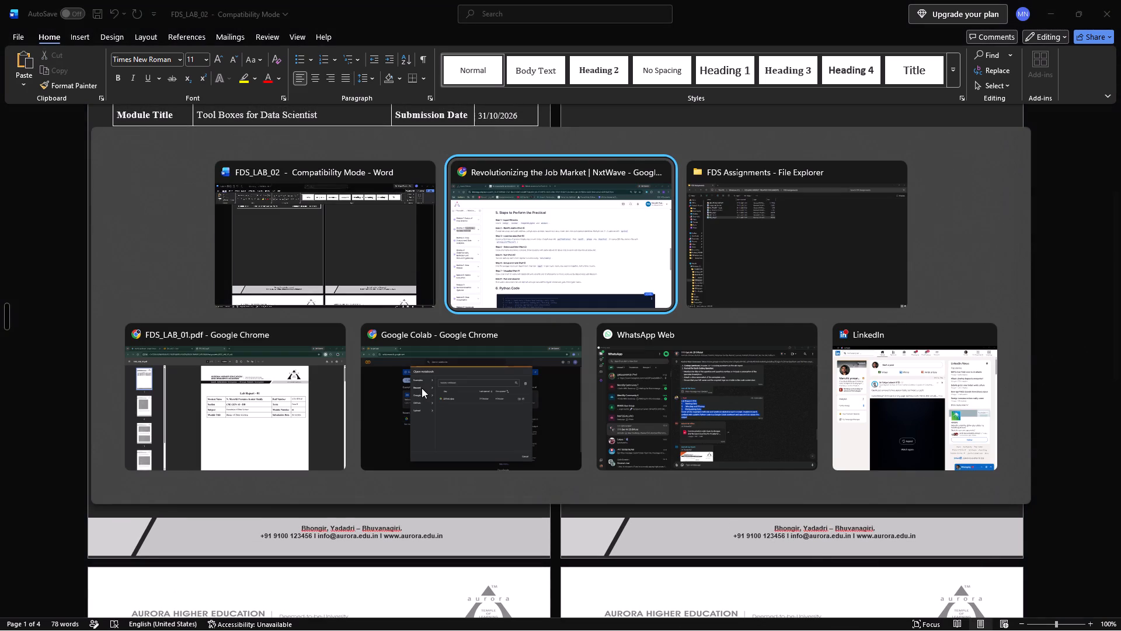
key("alt+Down")
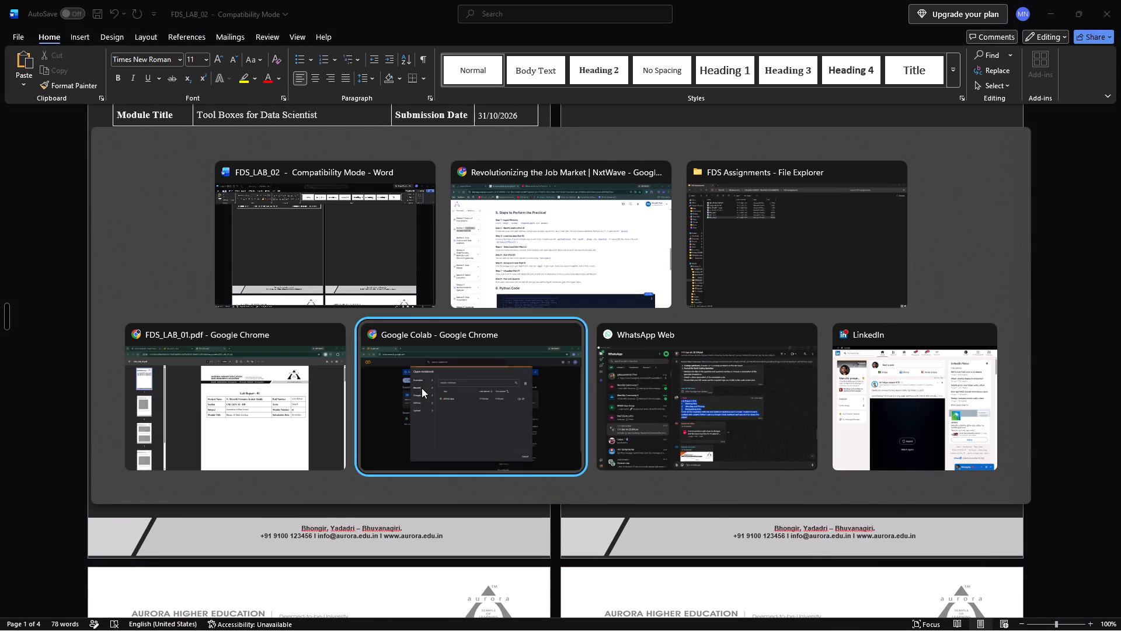
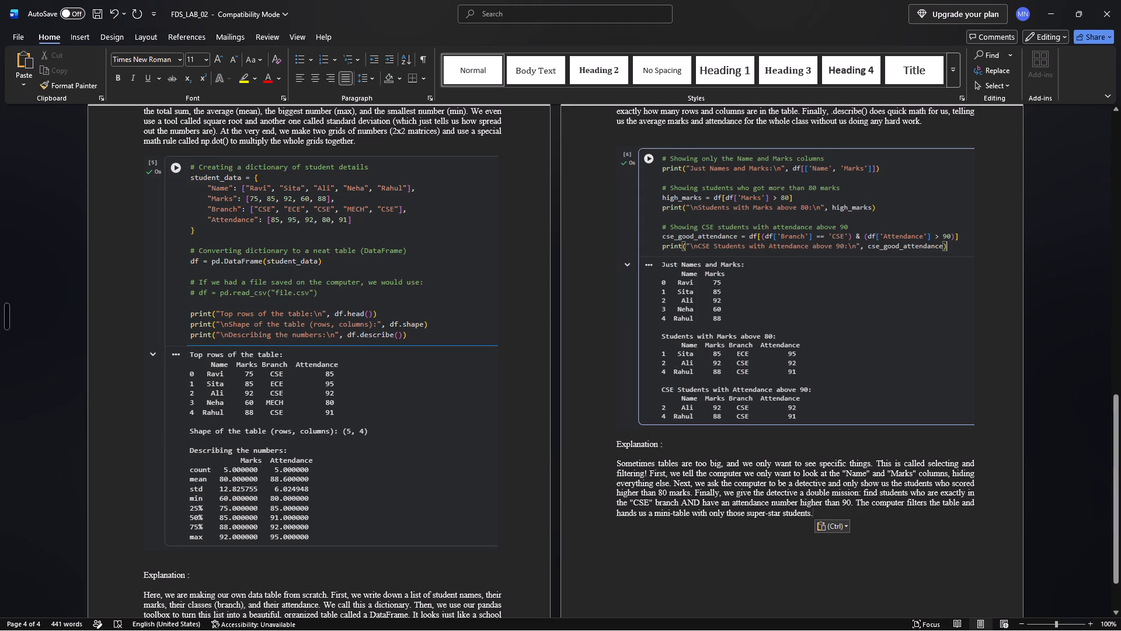
Share the FDS_LAB_2 Colab notebook with anyone with the link as Viewer and copy its link.
key("alt+Tab")
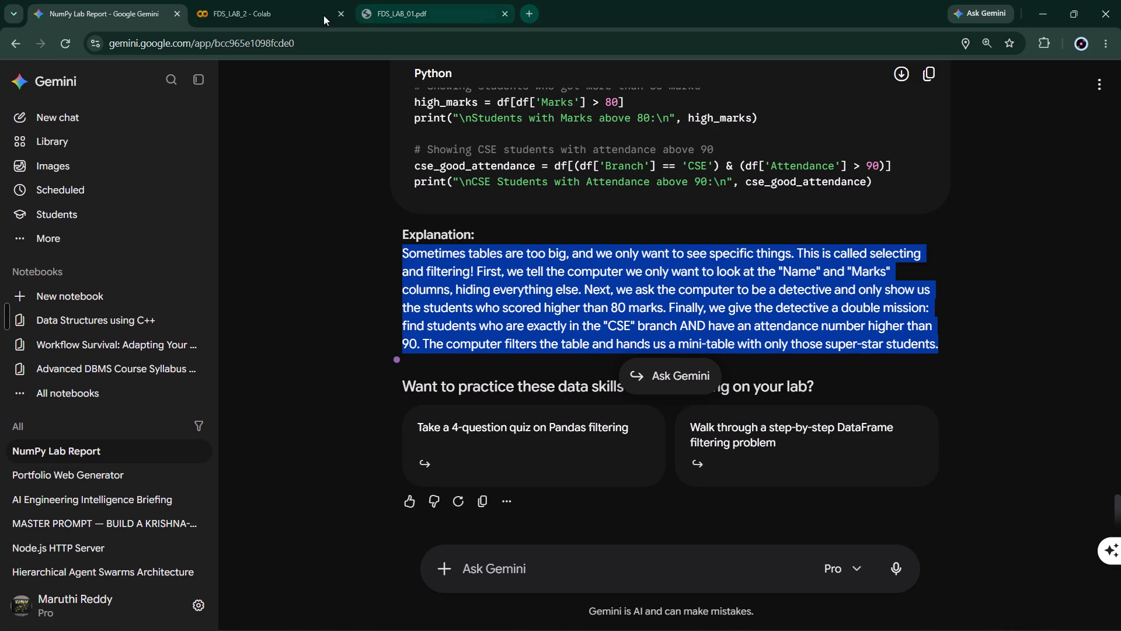
left_click(283, 10)
left_click(1042, 108)
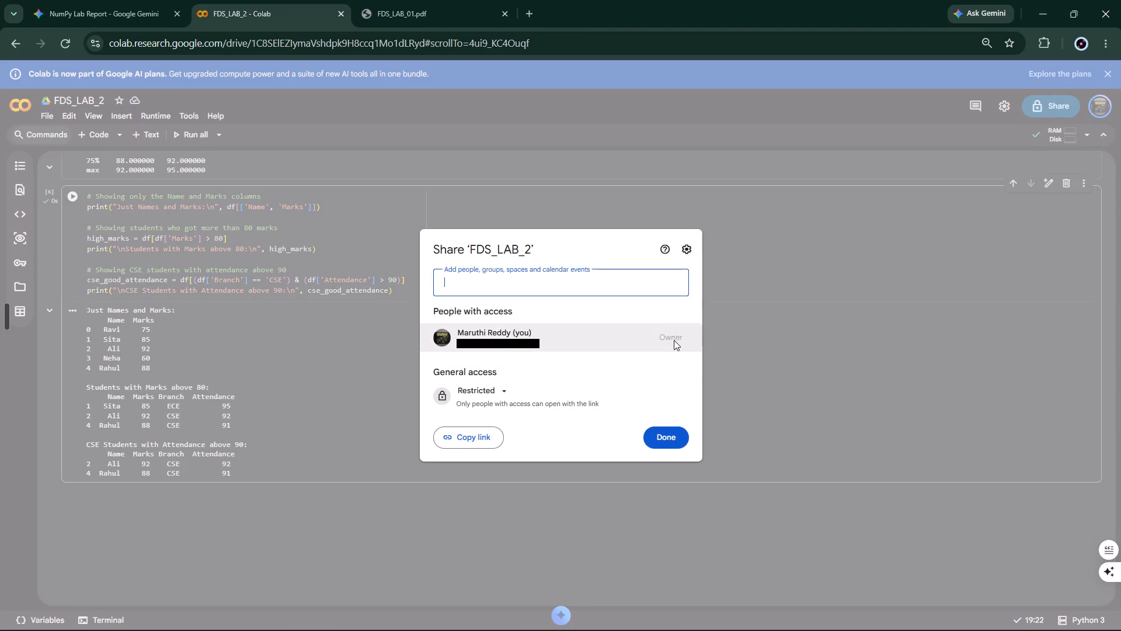
left_click(491, 390)
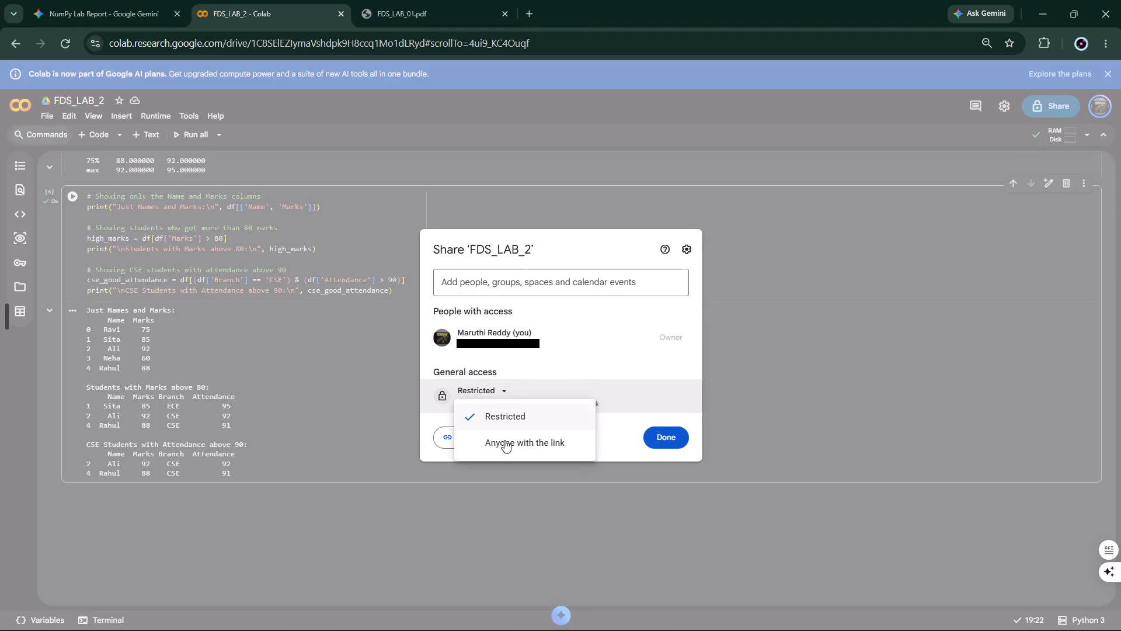
left_click(503, 442)
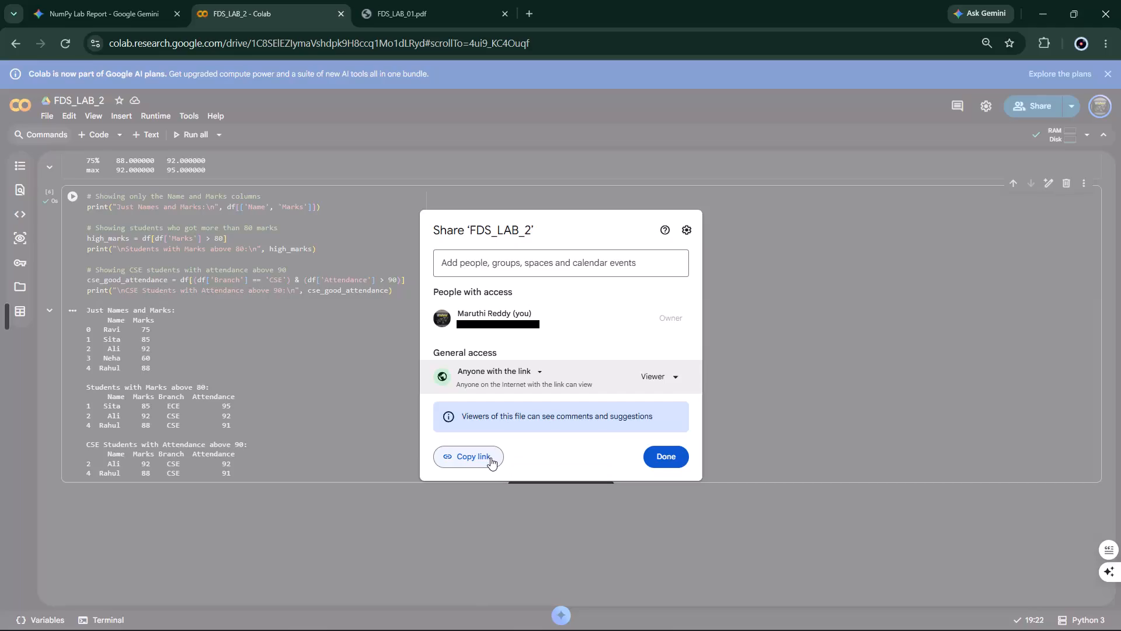
left_click(484, 457)
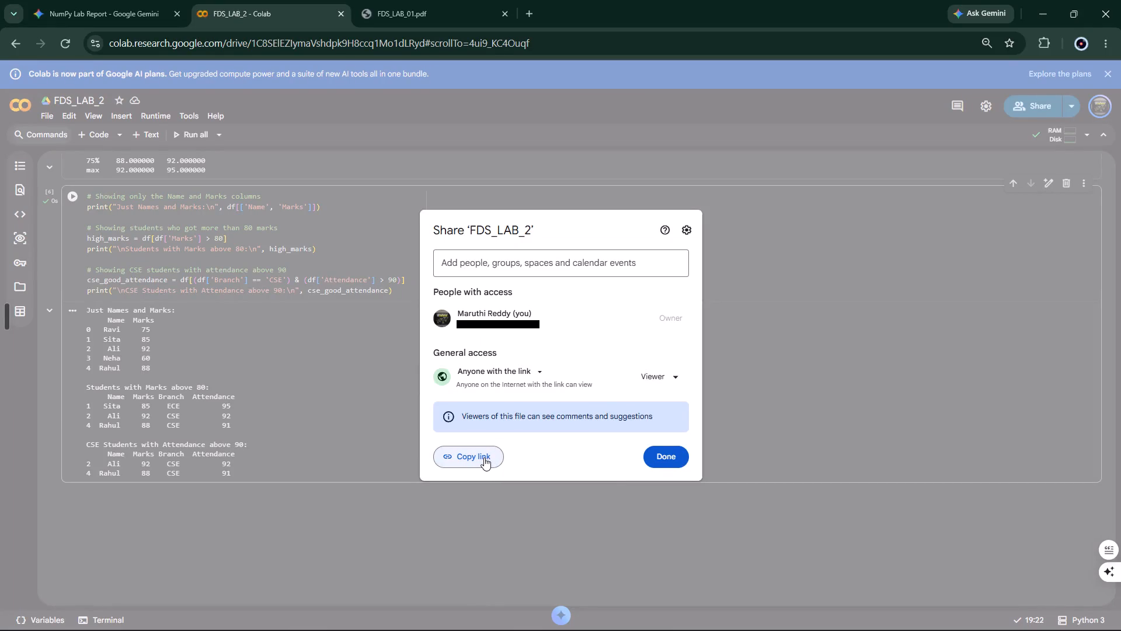
Add the label "Google Colab Link :" in the Word report, one blank line below the select-and-filter explanation.
key("alt+Tab")
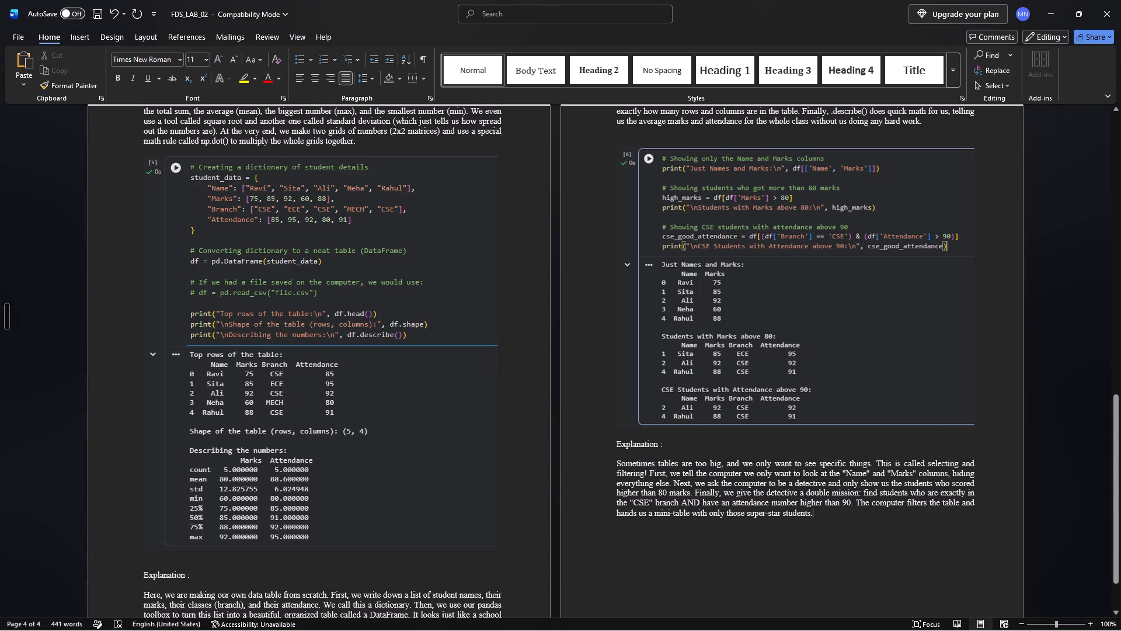
scroll(676, 543, "down", 1)
key("Return")
key("Return")
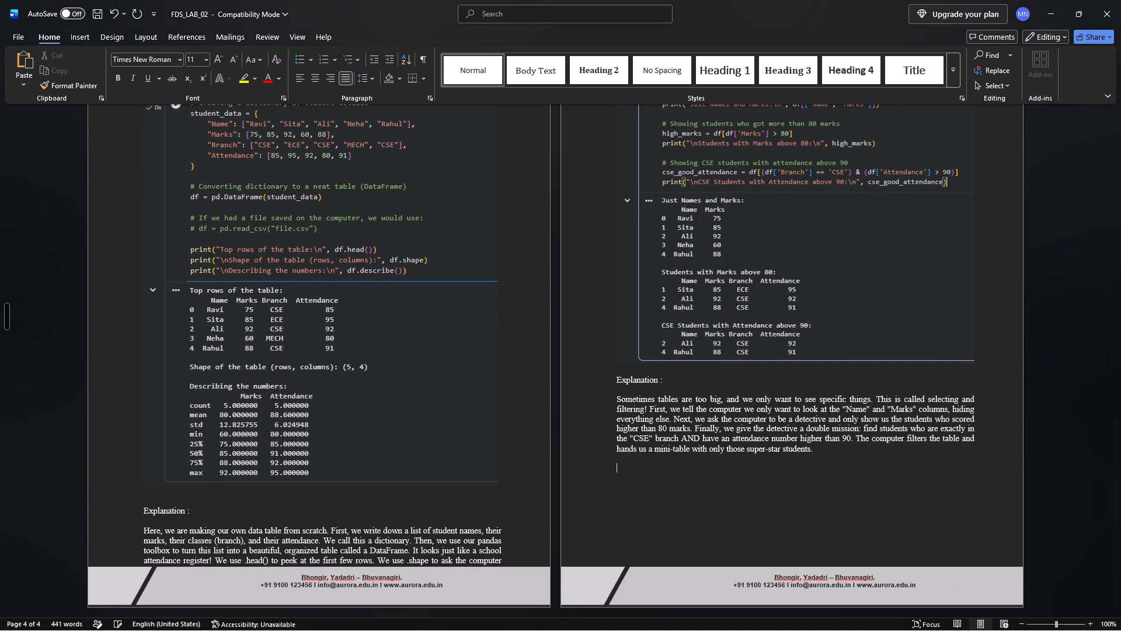
type("Google")
key("space")
type("Colab")
key("space")
type("Link :")
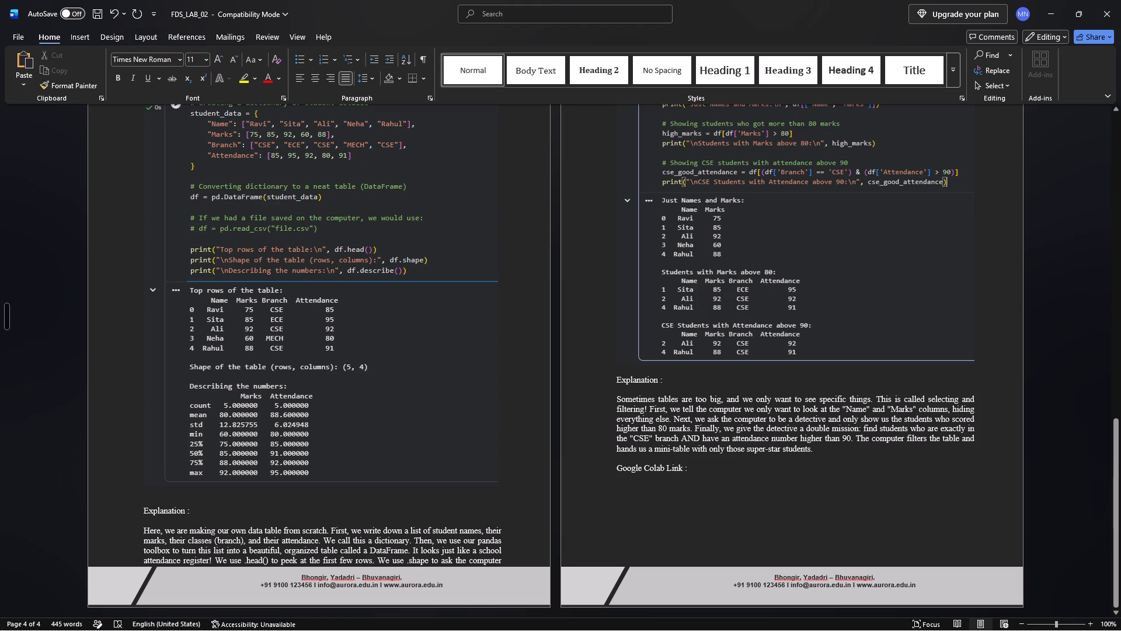
Format the "Google Colab Link :" label as bold at 12 pt.
left_click_drag(700, 471, 611, 467)
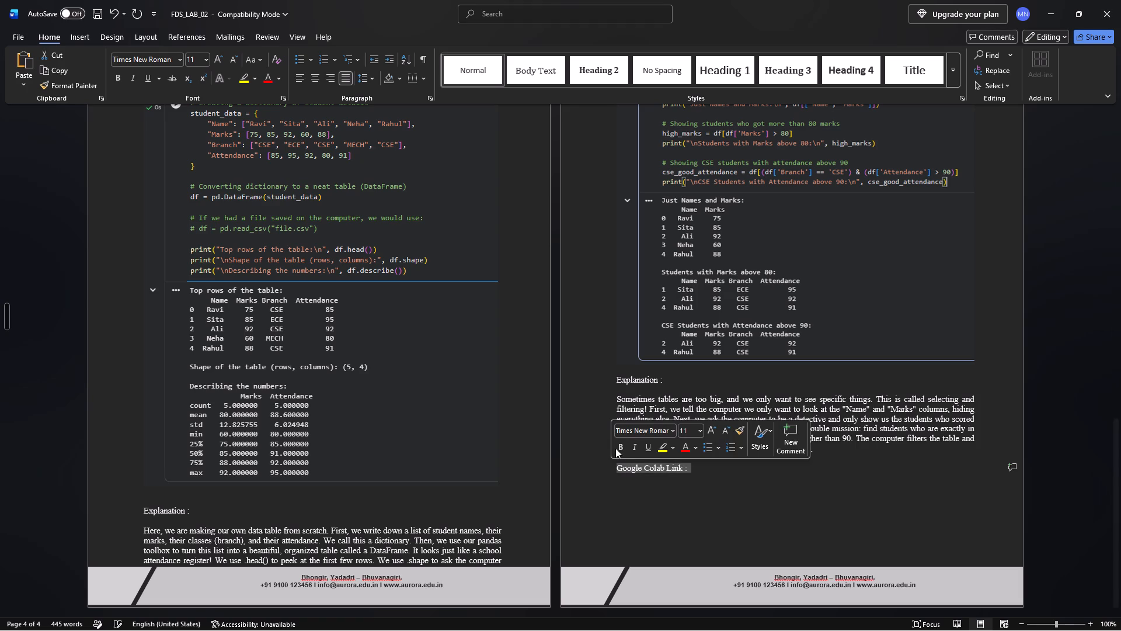
left_click(617, 446)
left_click(687, 431)
type("12.")
key("Return")
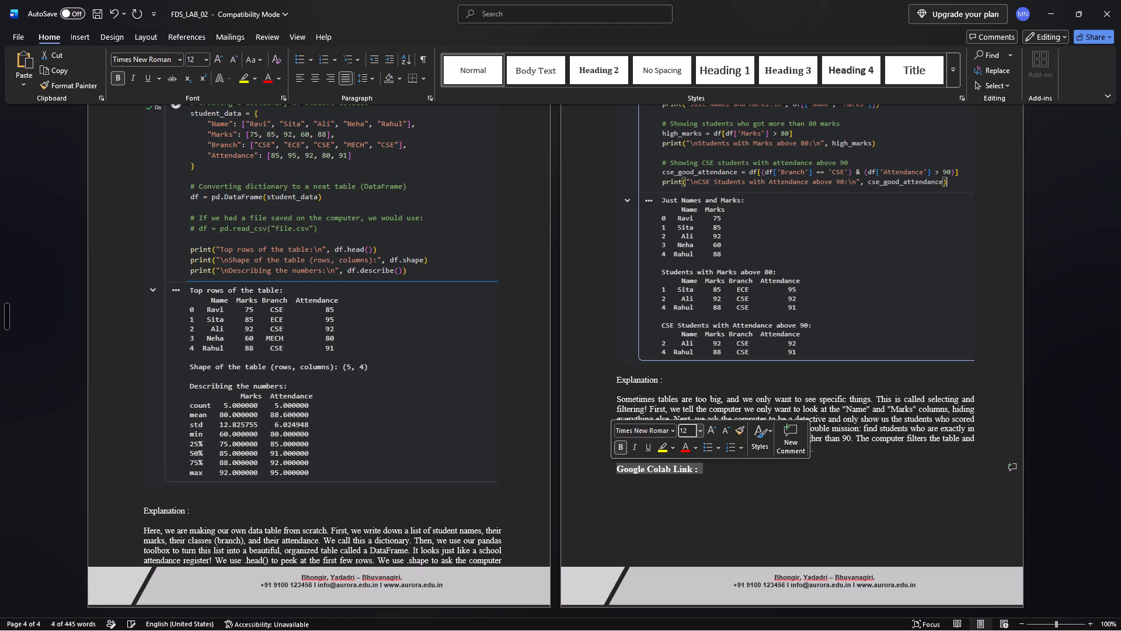
Paste the copied notebook link one blank line below the "Google Colab Link :" label.
left_click(709, 479)
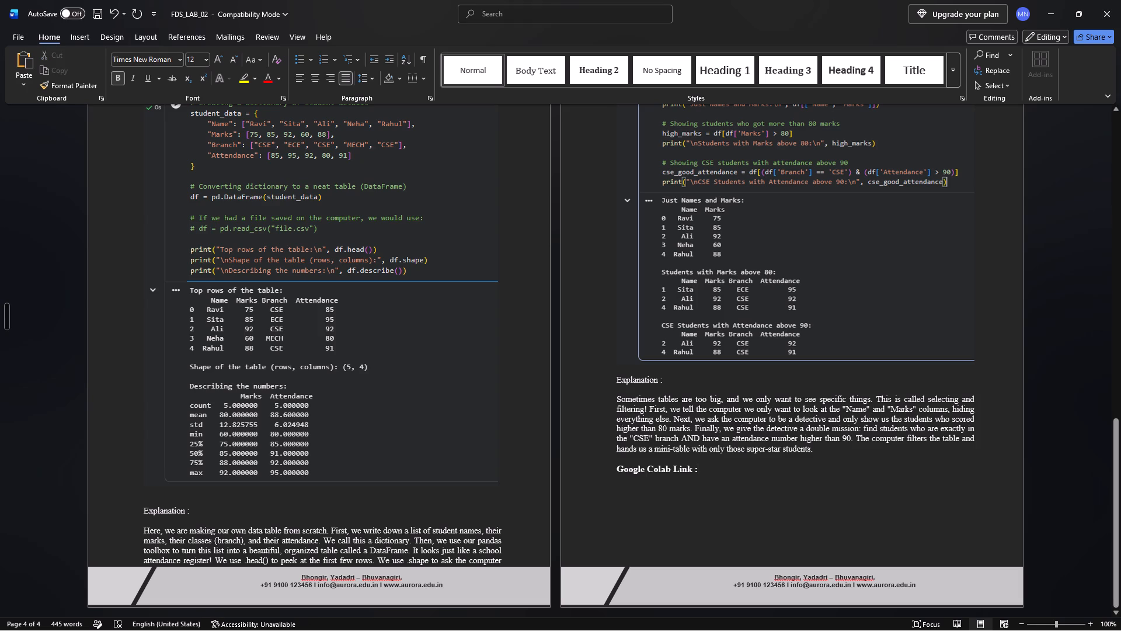
key("Return")
key("Return")
key("ctrl+v")
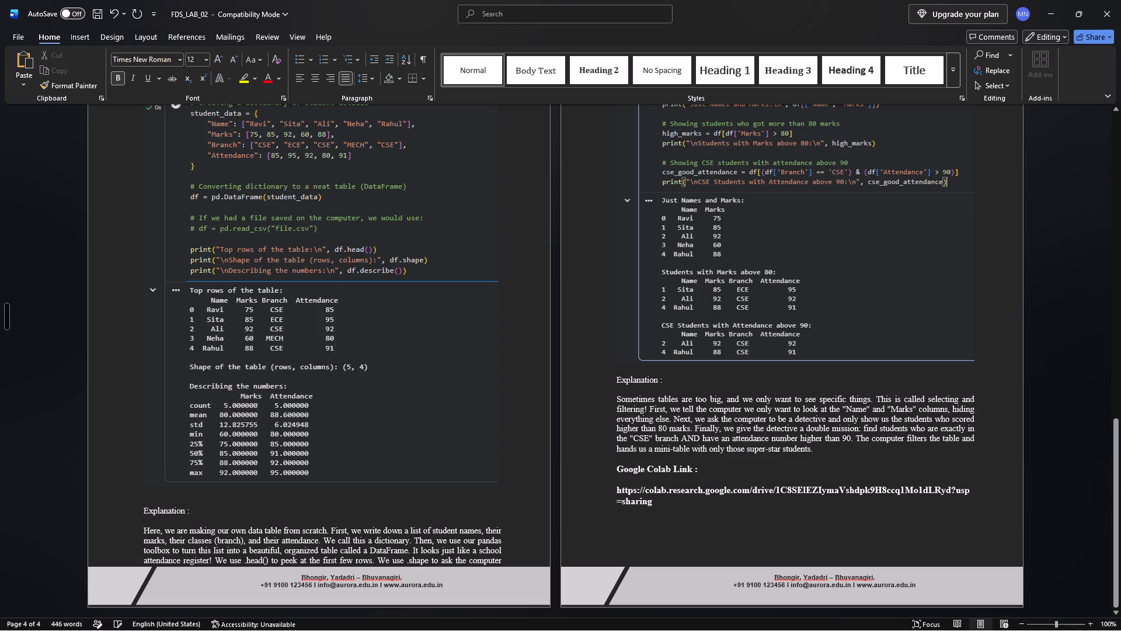
Format the pasted Colab link as bold at 11 pt.
left_click_drag(616, 486, 622, 488)
left_click_drag(622, 488, 673, 504)
left_click(681, 484)
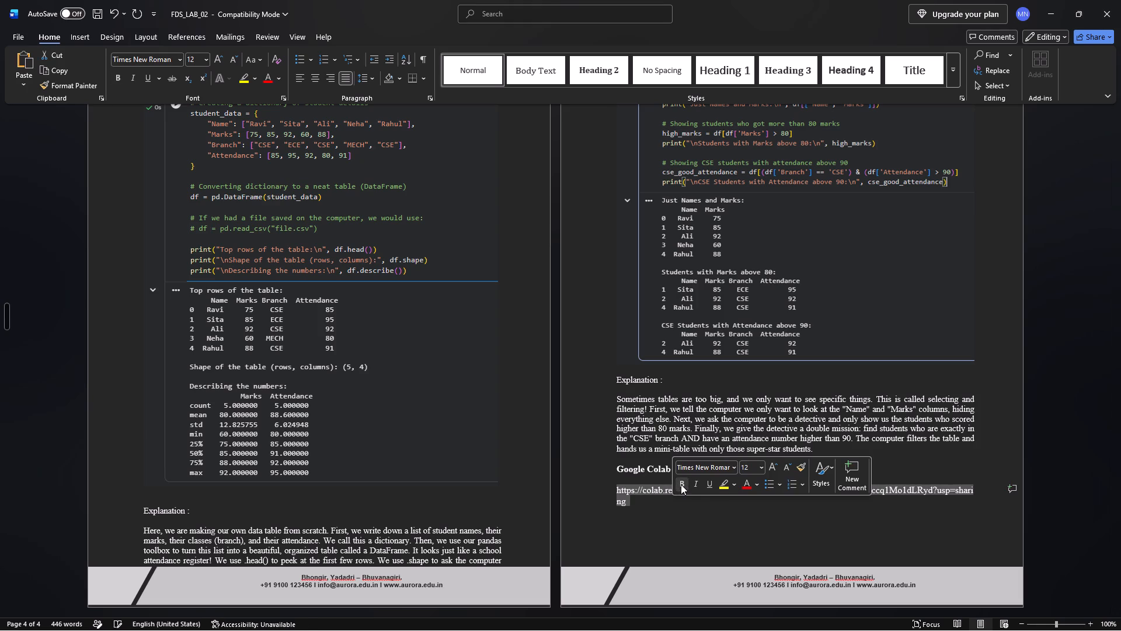
left_click(748, 469)
type("11")
key("Return")
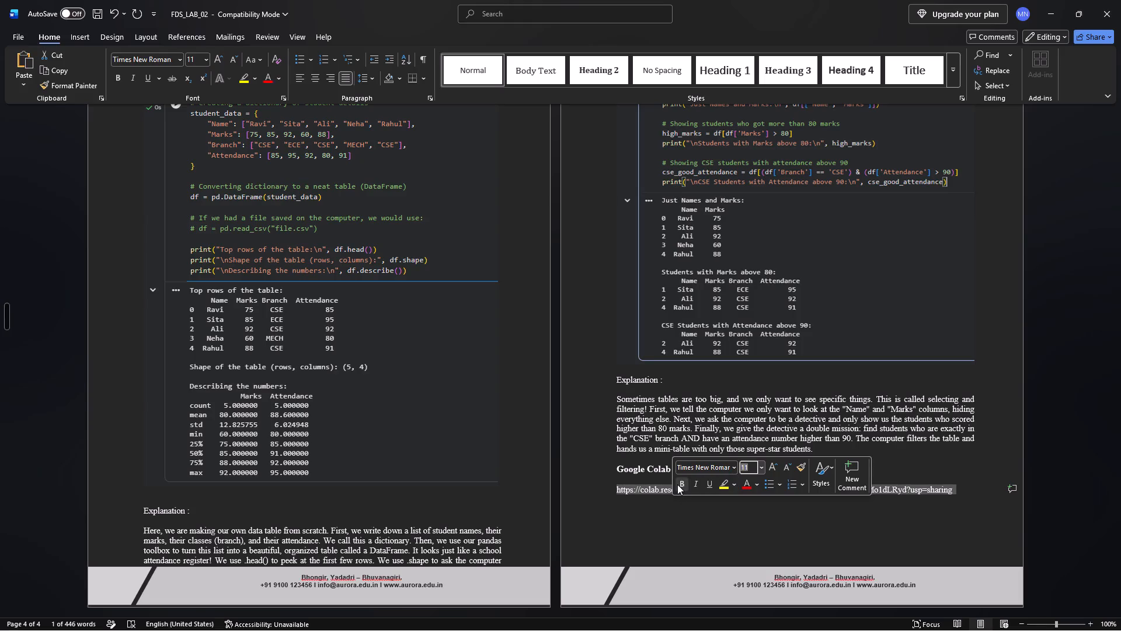
left_click(678, 484)
left_click(645, 515)
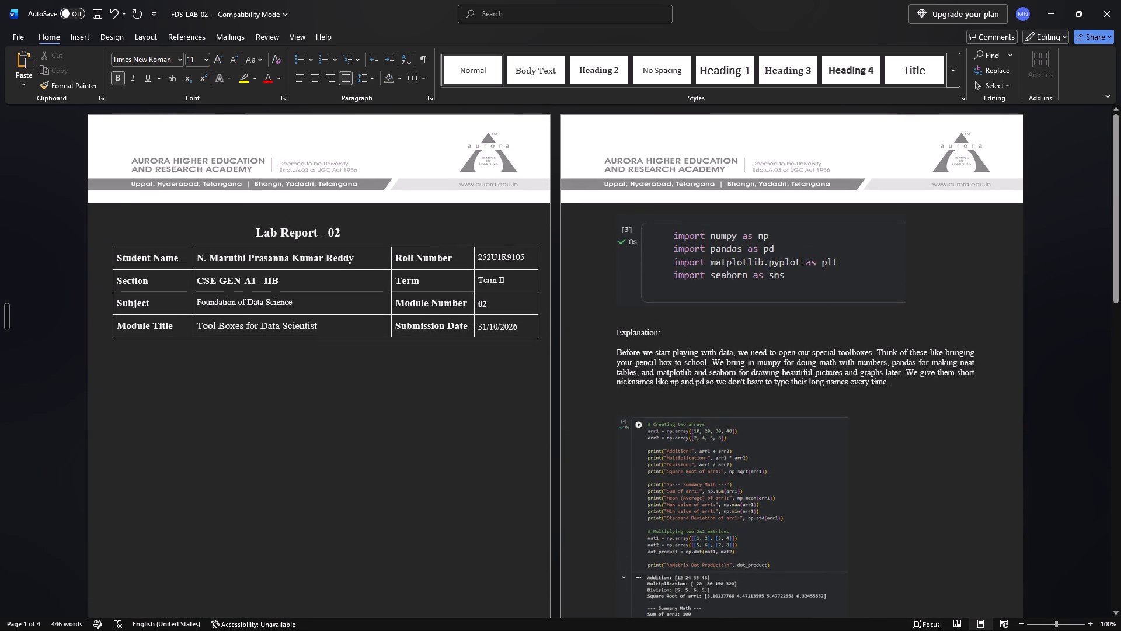
left_click(611, 227)
key("Left")
key("Return")
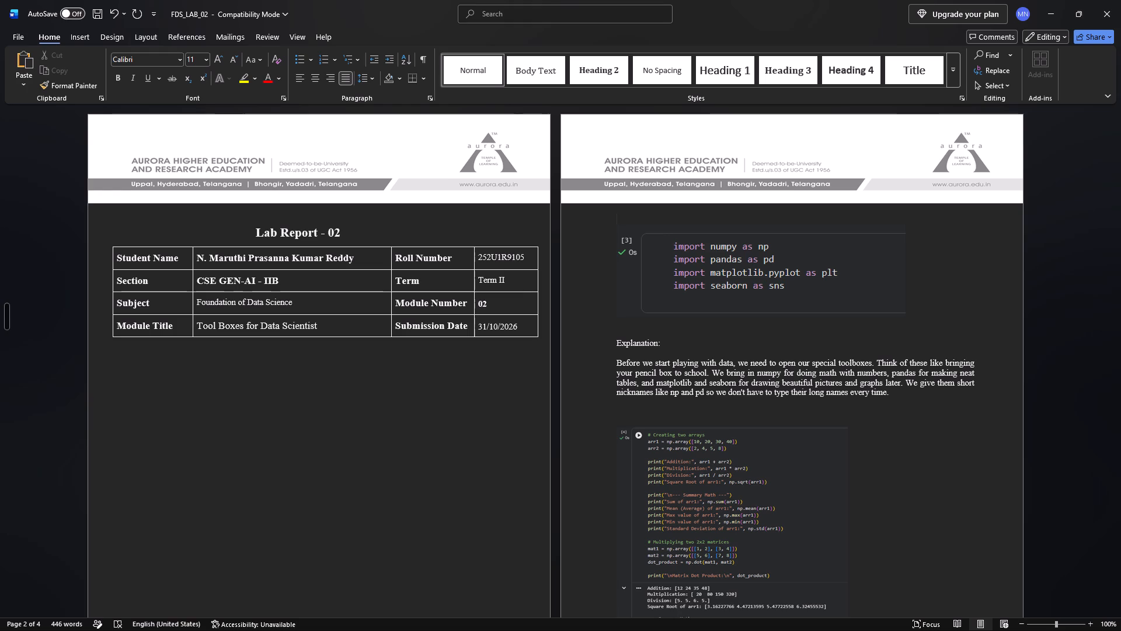
type("Task -")
key("space")
type("1")
key("space")
type(":")
key("space")
type("Import")
type("ing the Modules")
key("space")
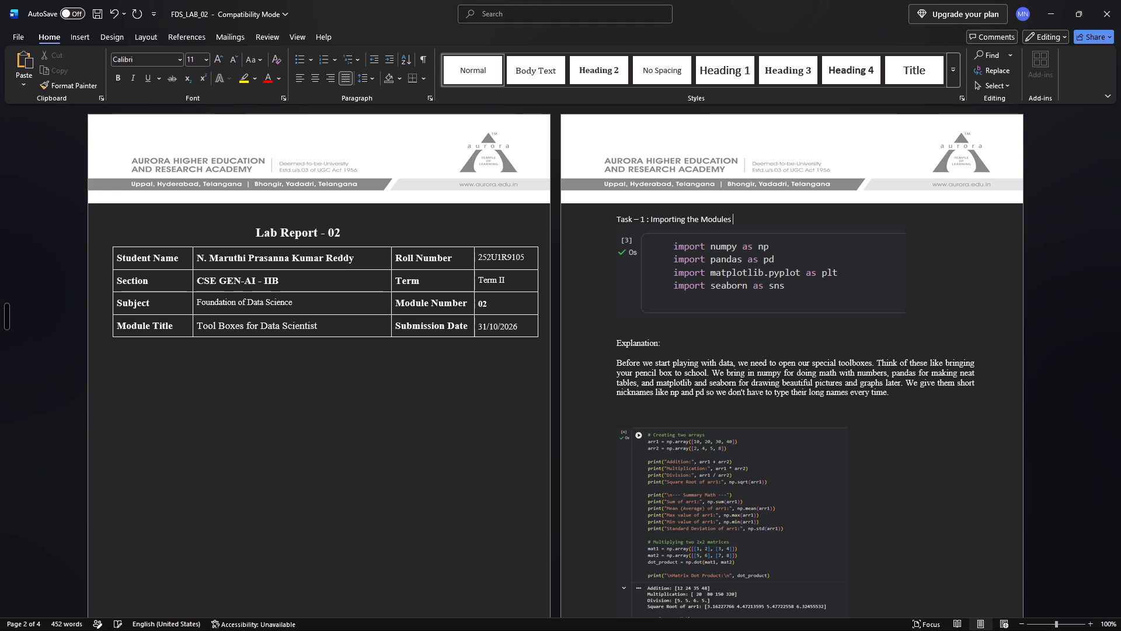
Format the "Task – 1 : Importing the Modules" heading as bold Times New Roman.
left_click_drag(617, 217, 719, 214)
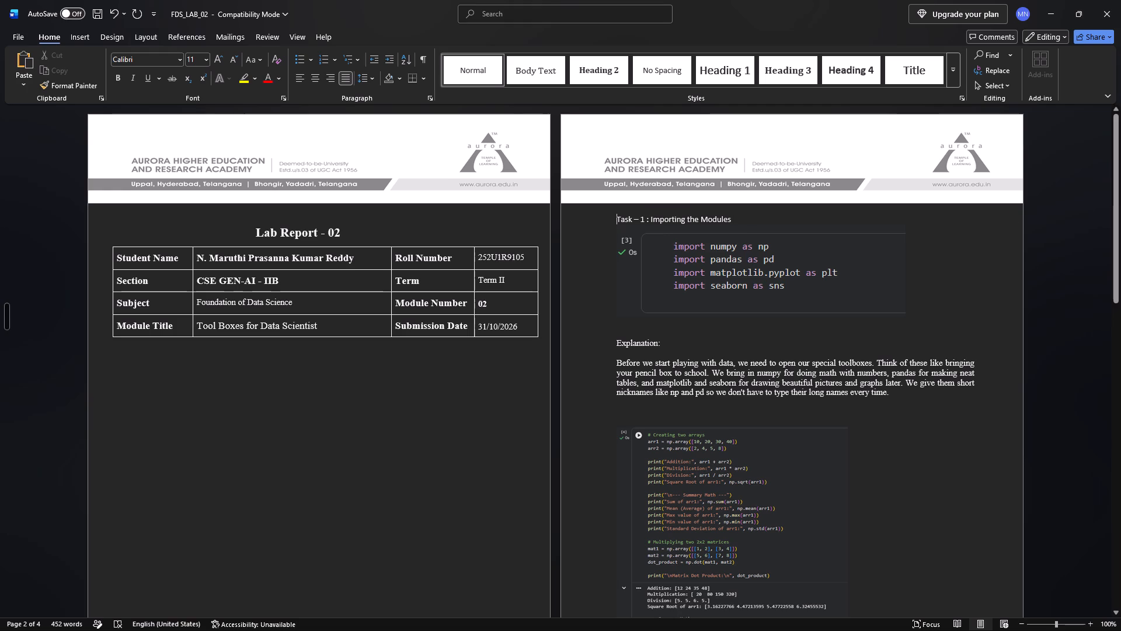
left_click_drag(719, 214, 741, 218)
left_click(748, 199)
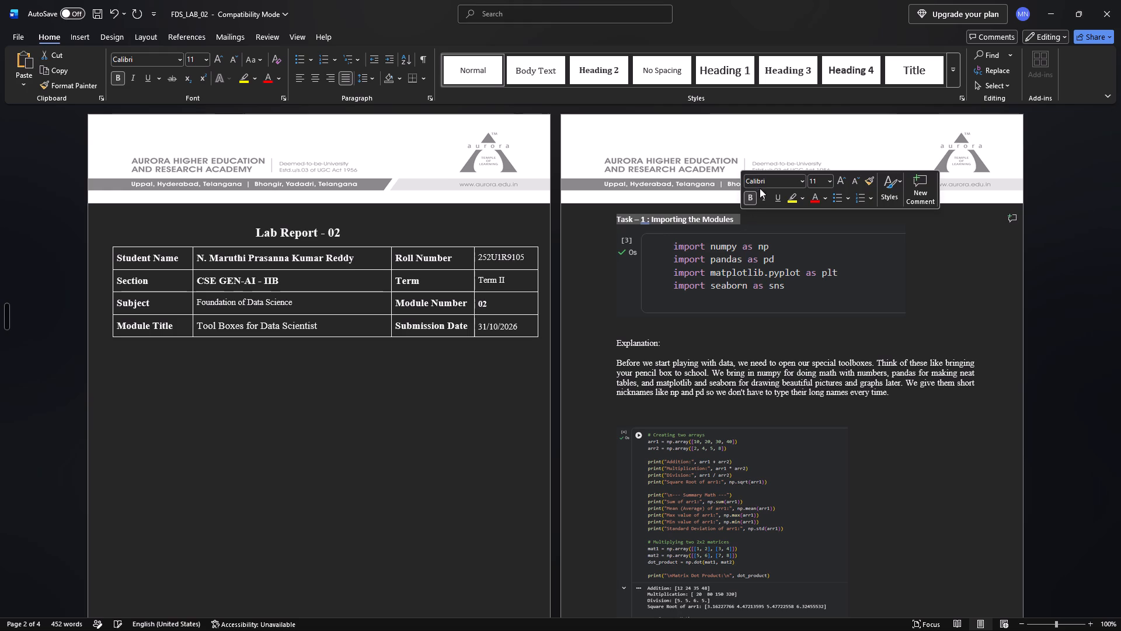
left_click(764, 181)
key("t")
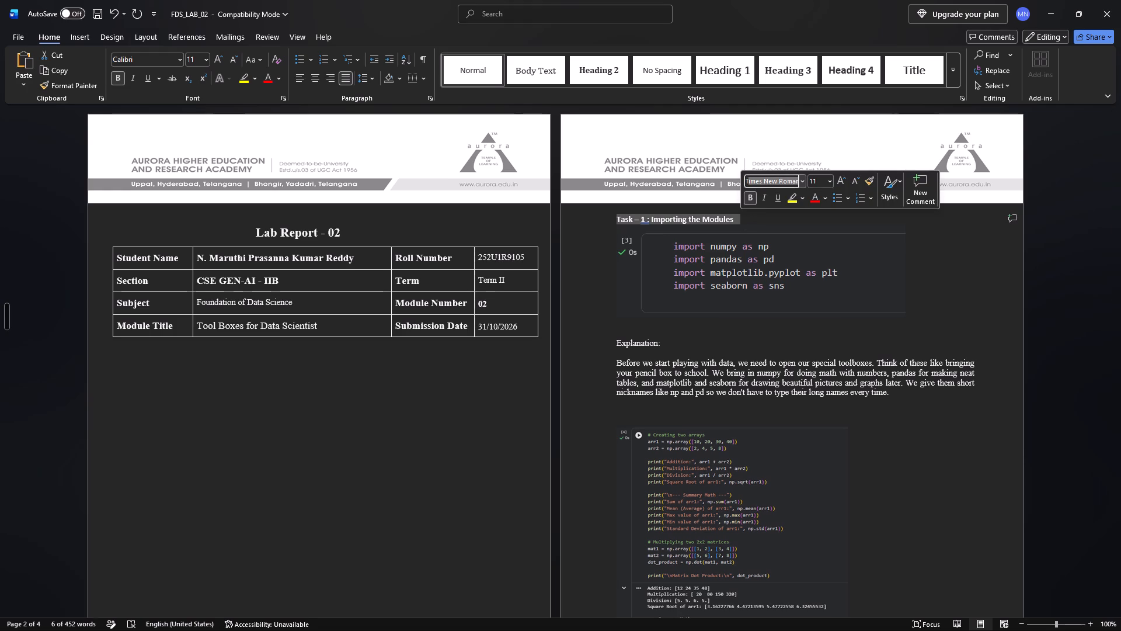
key("Return")
Start a heading reading "TASK 2 -" on the blank line above the NumPy arrays code screenshot.
scroll(678, 313, "down", 1)
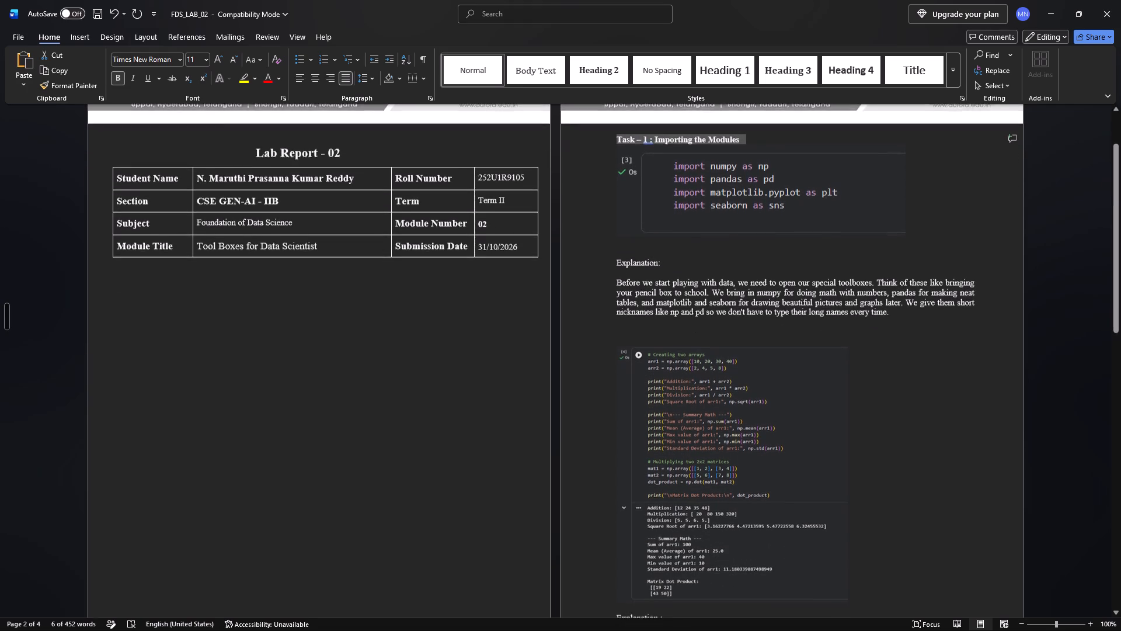
scroll(645, 344, "down", 1)
left_click(633, 262)
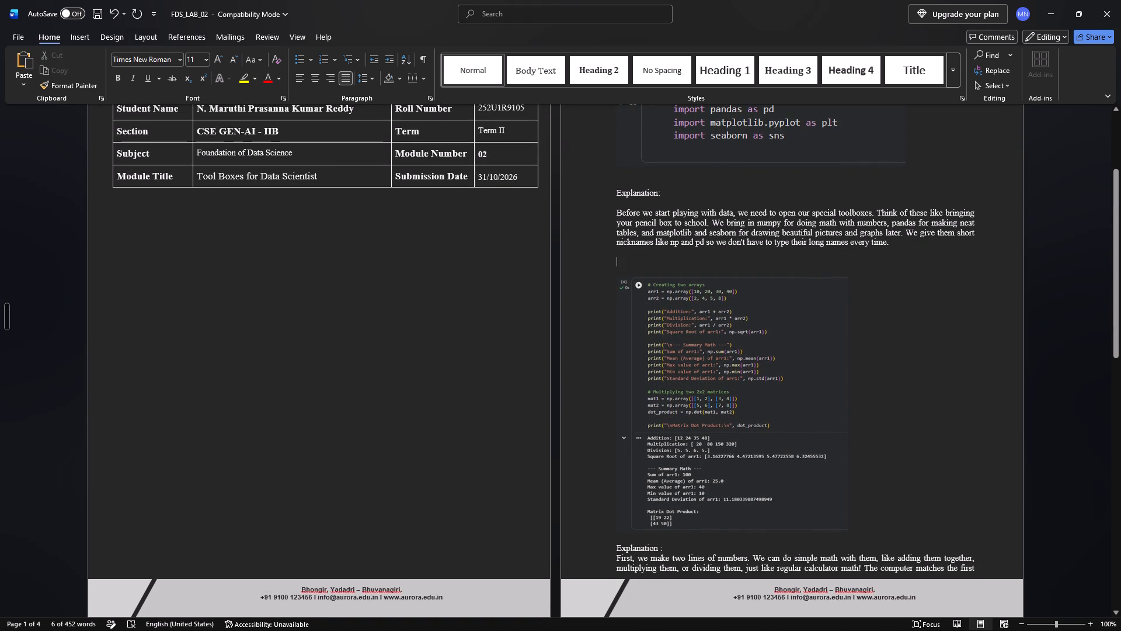
type("TASK")
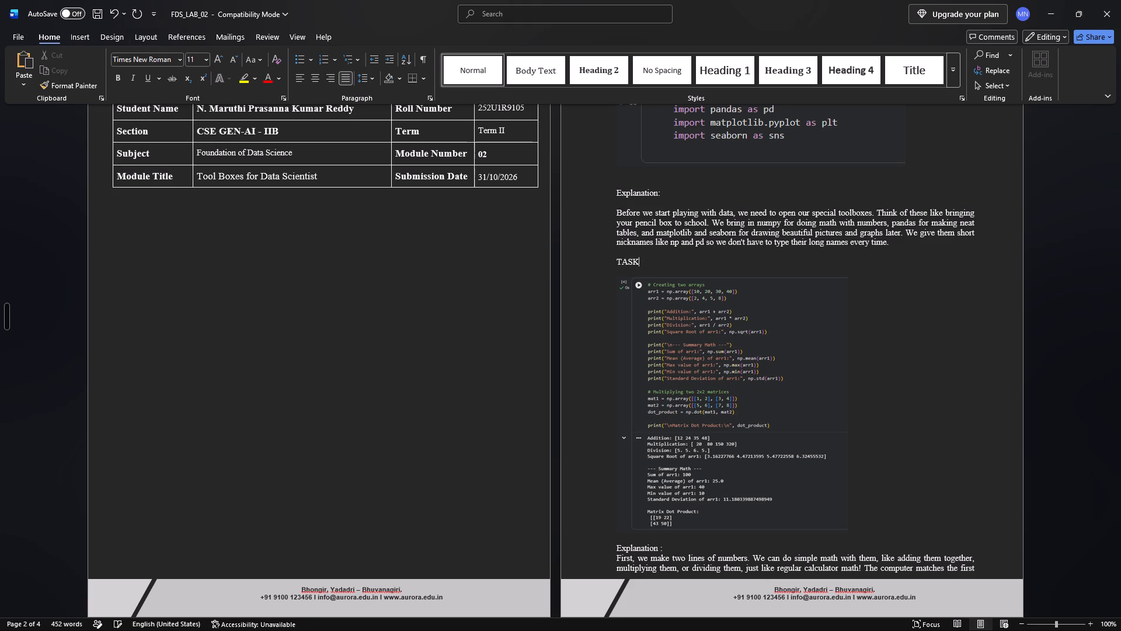
key("space")
type("2")
key("space")
type("-")
key("space")
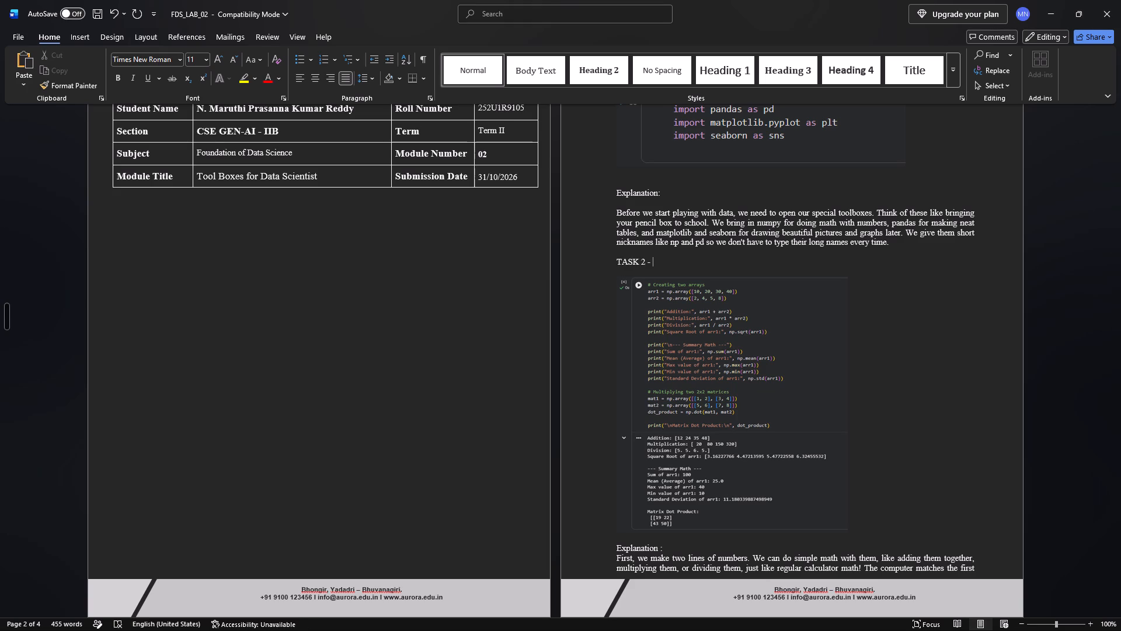
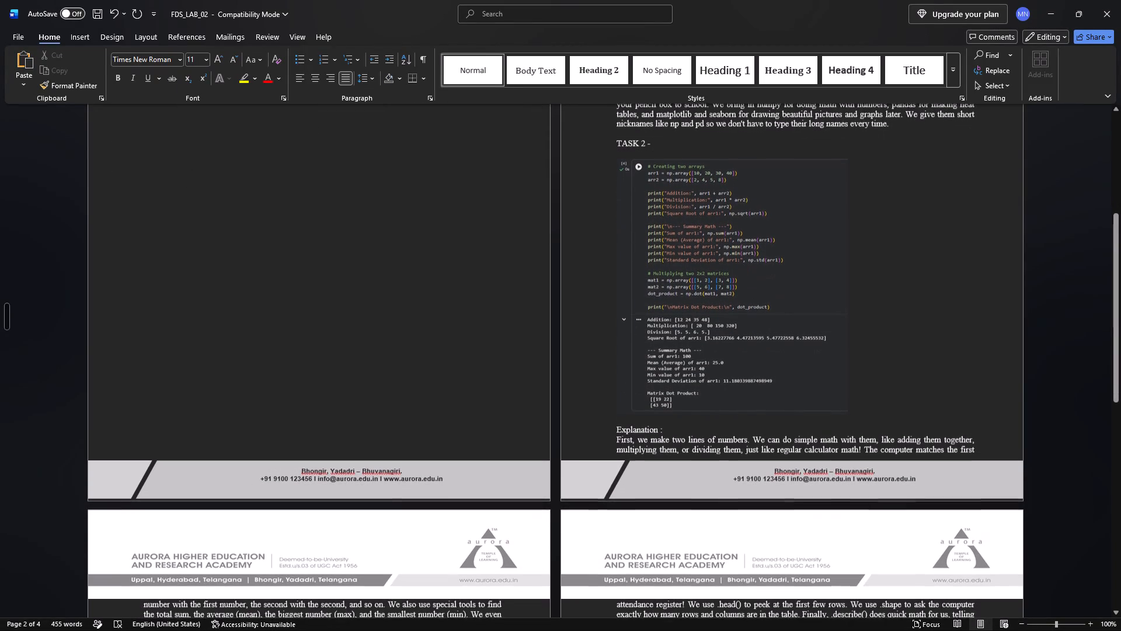
Consult the "Steps to Perform the Practical" section on the Chrome course page for the Task 2 title and return to the Word report.
scroll(680, 241, "down", 1)
key("alt+Tab")
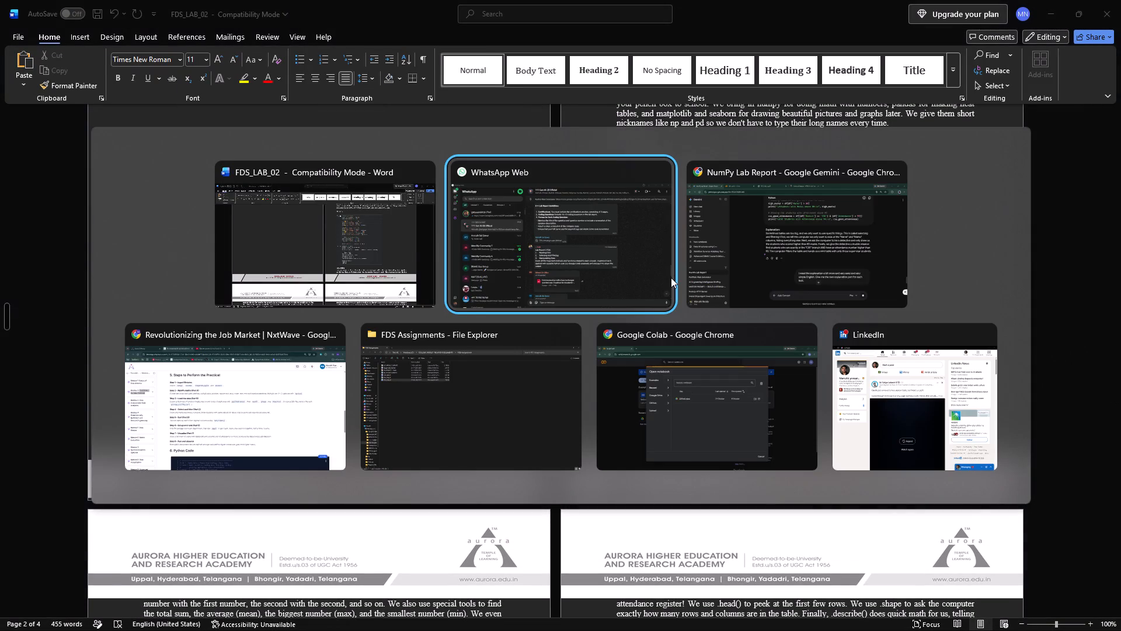
key("alt+Down")
key("alt+Left")
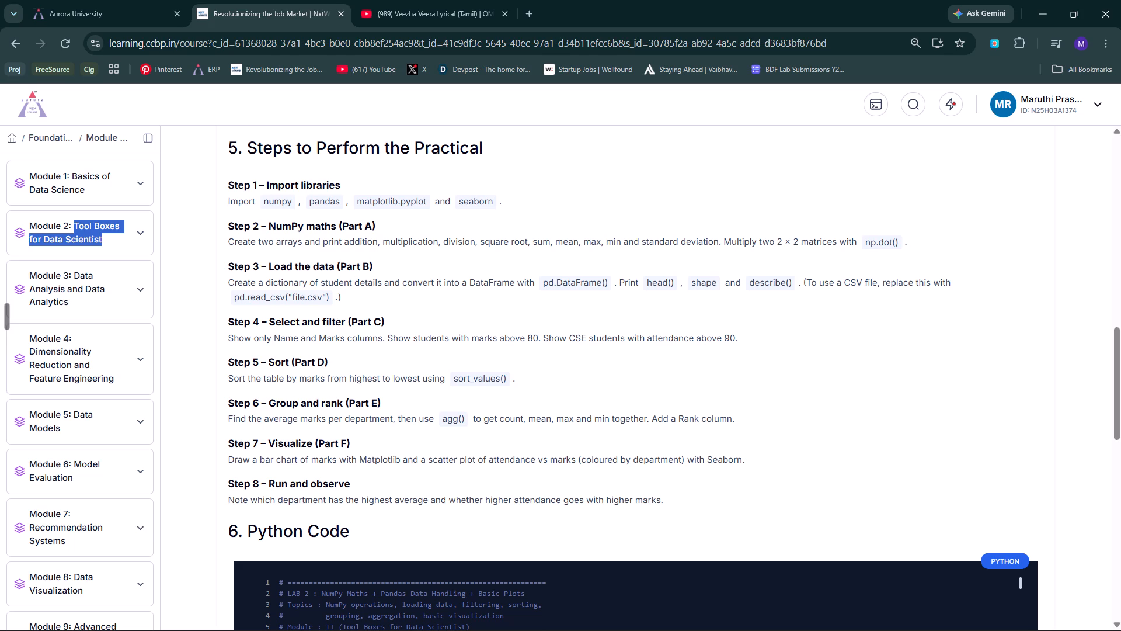
key("alt+Tab")
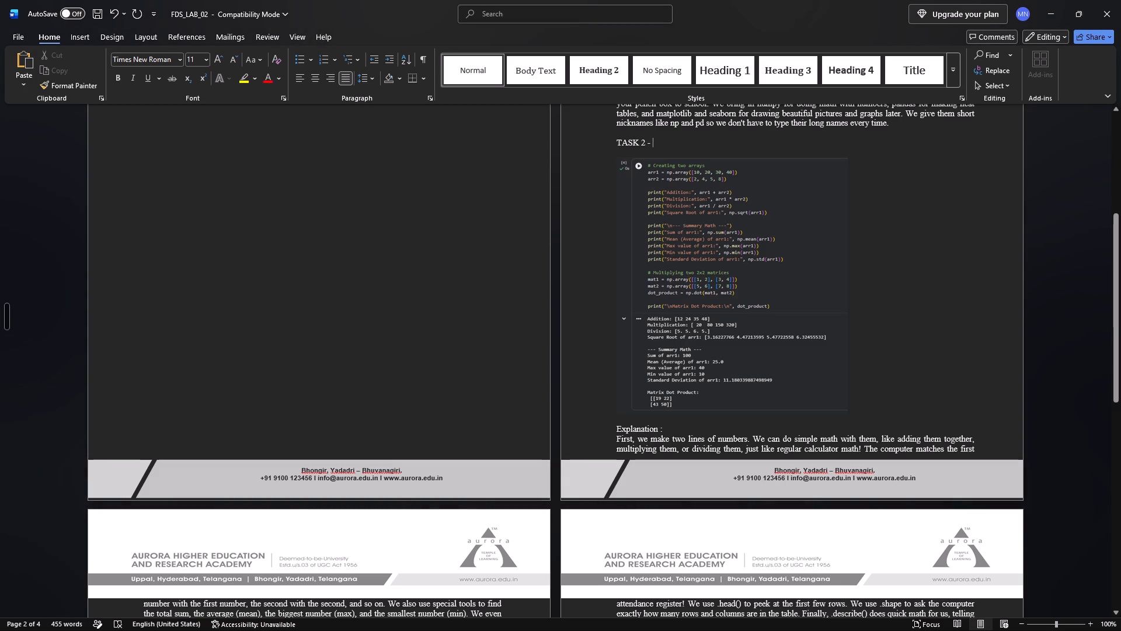
Complete the heading above the NumPy arrays screenshot so it reads "TASK 2 – Performing NumPy Operation on Data".
key("BackSpace")
key("BackSpace")
key("BackSpace")
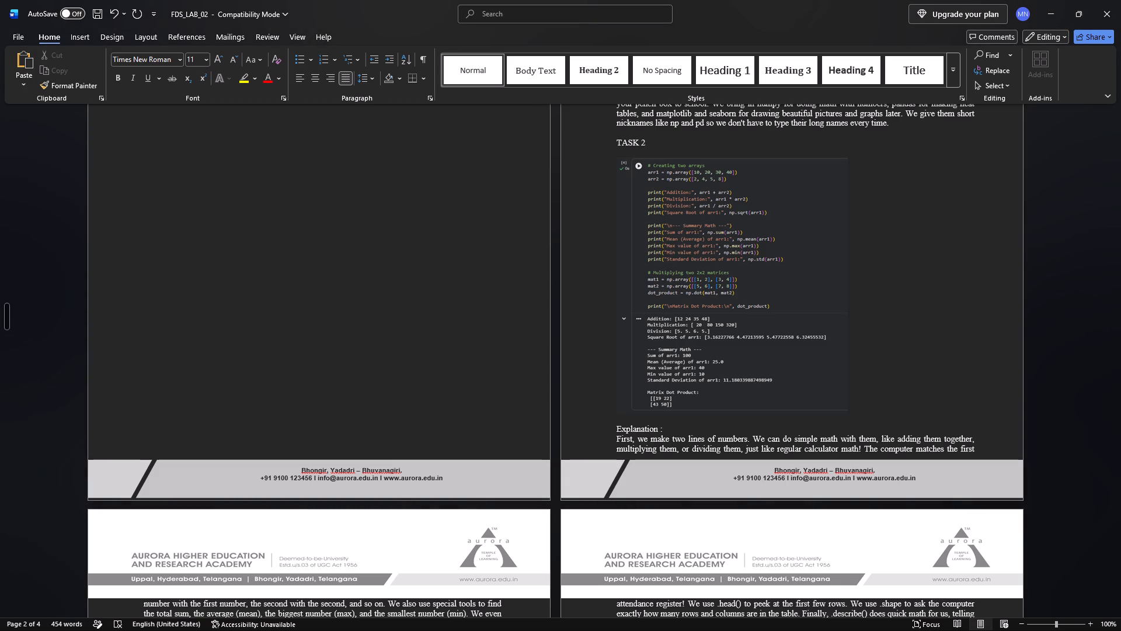
scroll(651, 147, "up", 2)
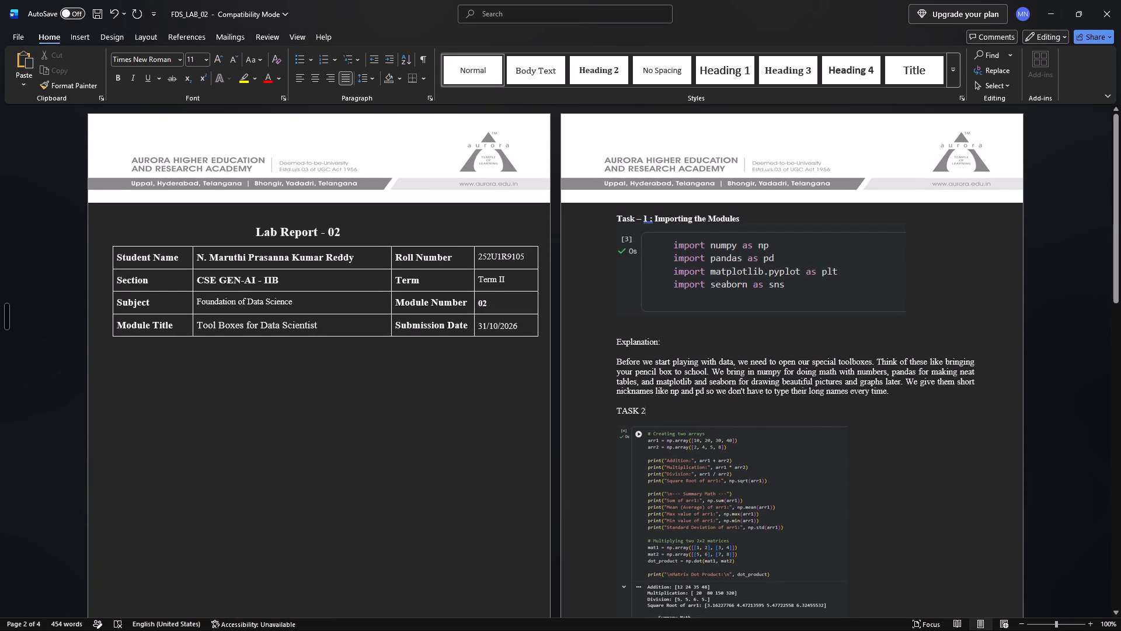
scroll(713, 234, "down", 1)
key("space")
type("-")
key("space")
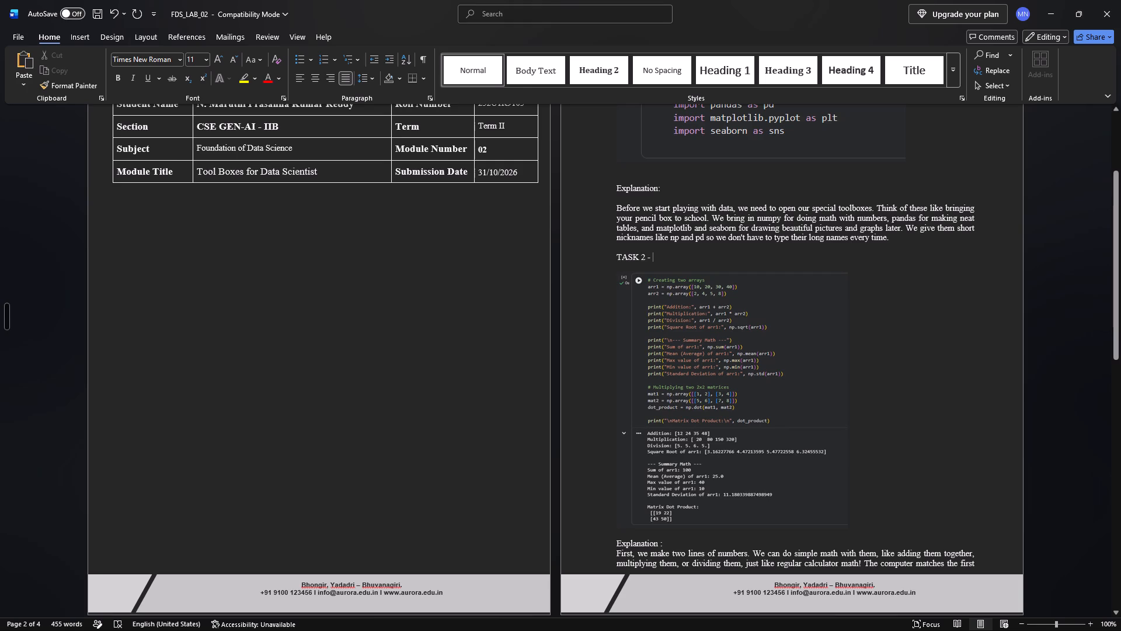
scroll(686, 364, "up", 2, "ctrl")
scroll(656, 339, "down", 1)
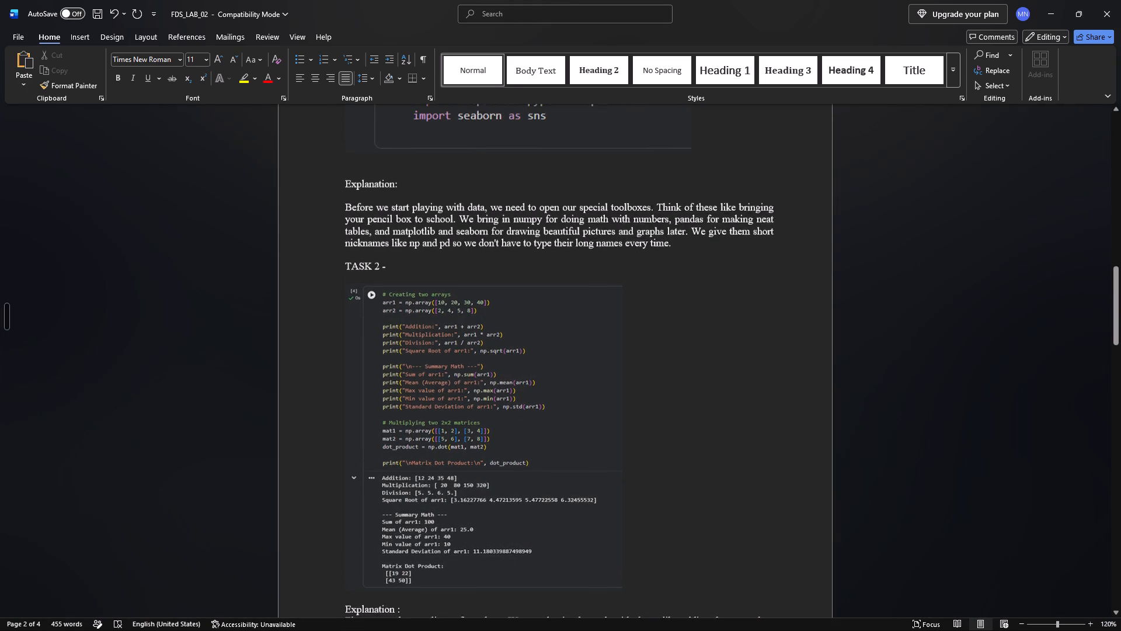
scroll(656, 339, "down", 1)
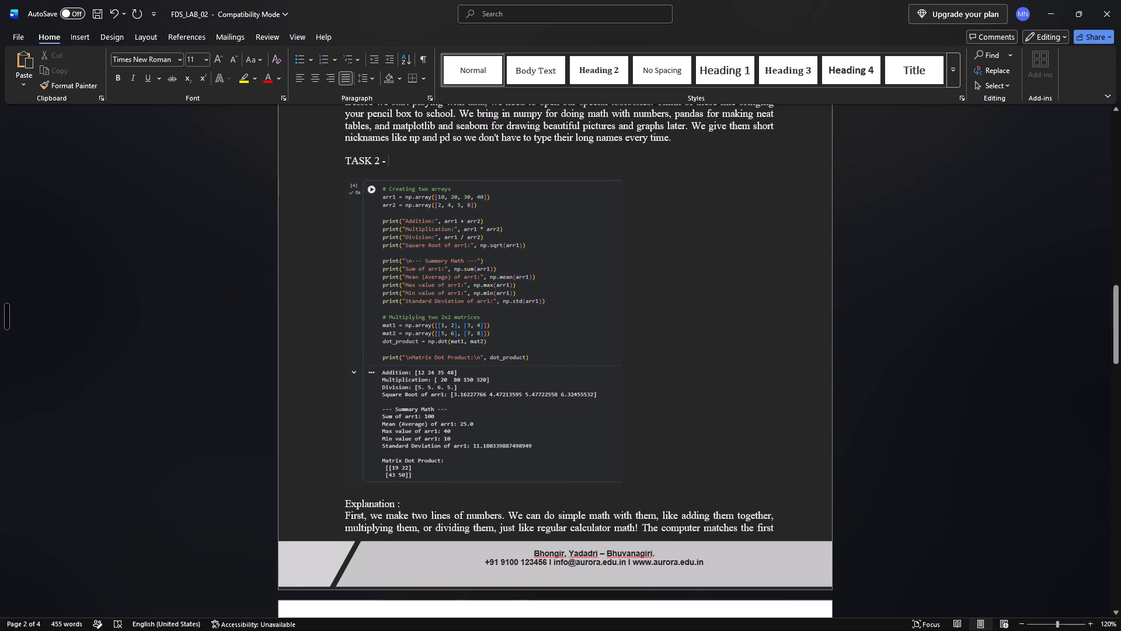
type("Performing Num")
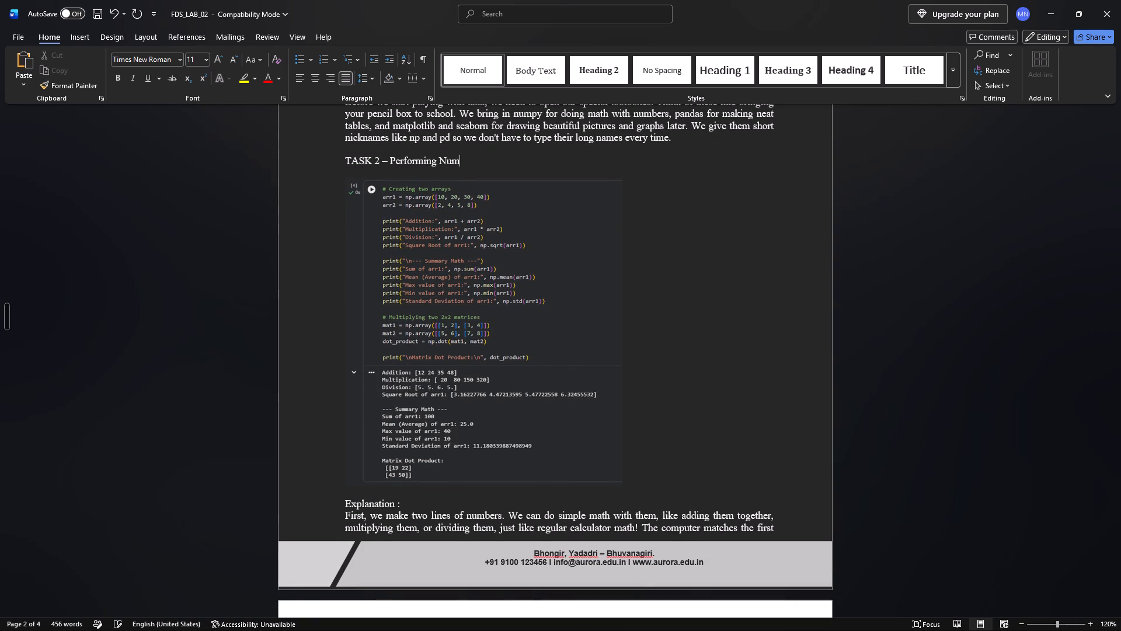
type("Py Operation")
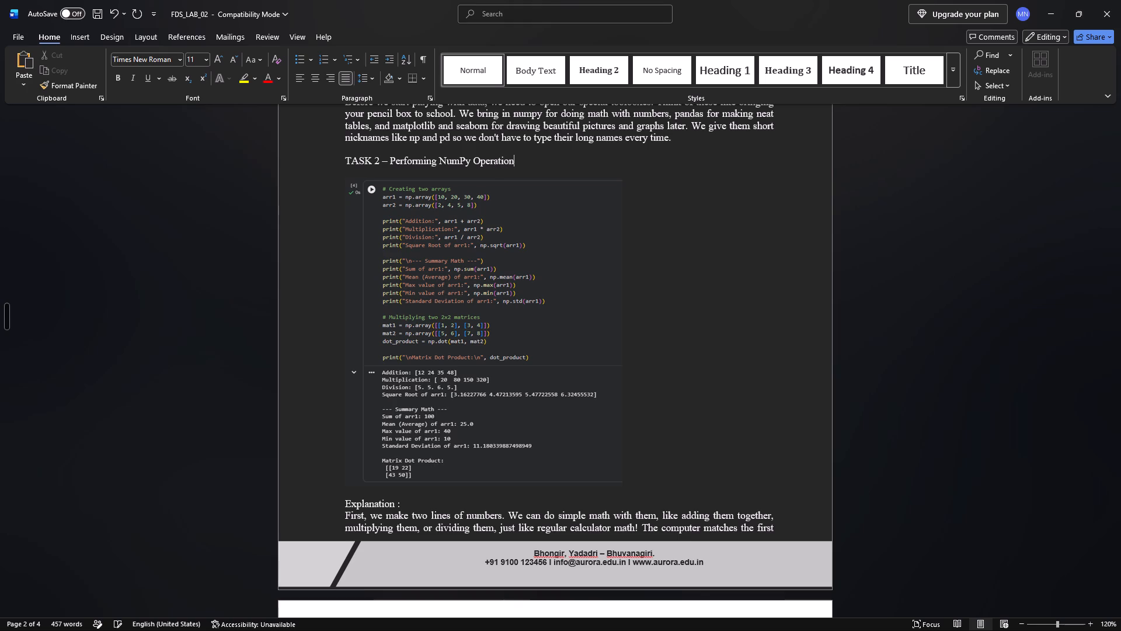
key("space")
type("on Data")
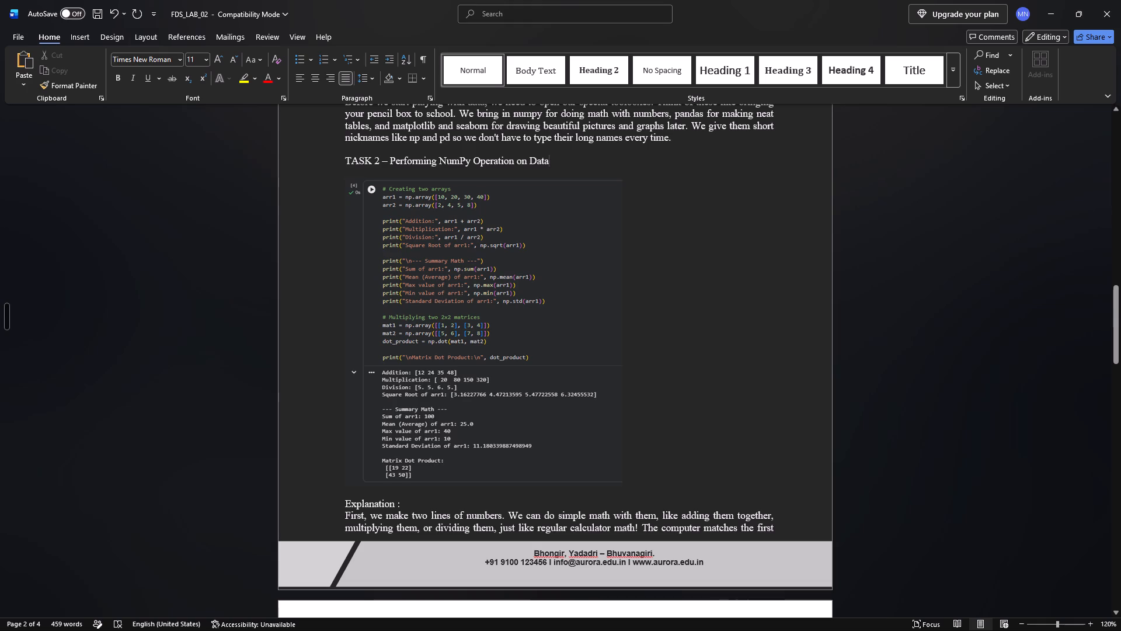
Make the "TASK 2 – Performing NumPy Operation on Data" heading bold.
left_click_drag(344, 161, 552, 162)
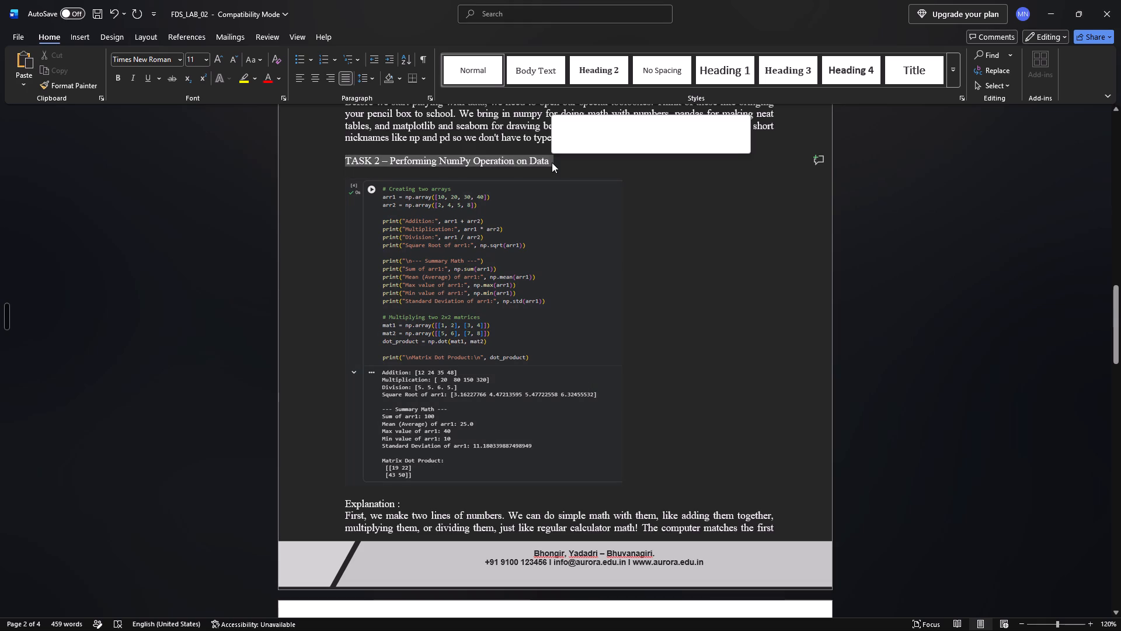
left_click(560, 144)
Add a line above the student dictionary screenshot on page 3 and start its heading with "Task 3 -", consulting the course page's practical steps.
scroll(530, 178, "down", 1)
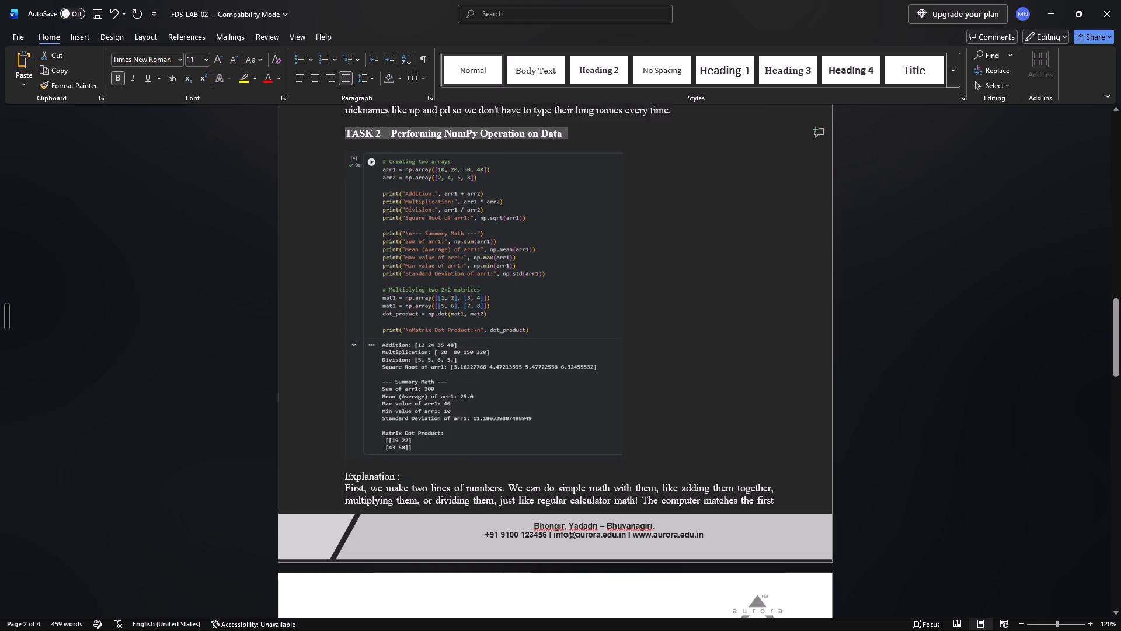
scroll(530, 178, "down", 1)
scroll(445, 393, "down", 1)
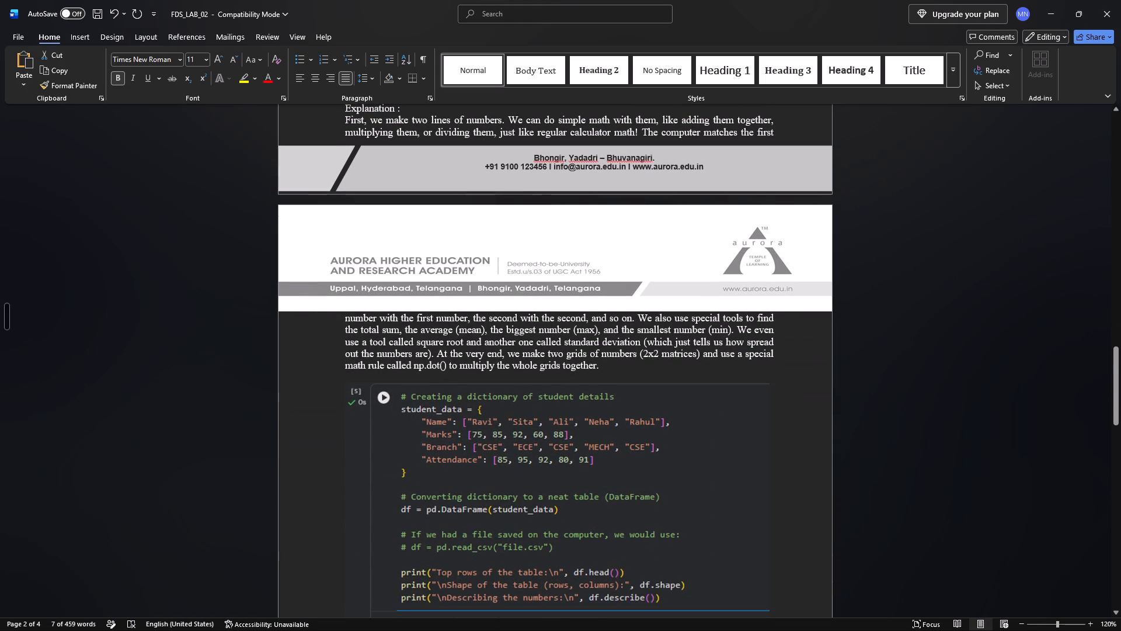
left_click(604, 367)
key("Return")
key("Return")
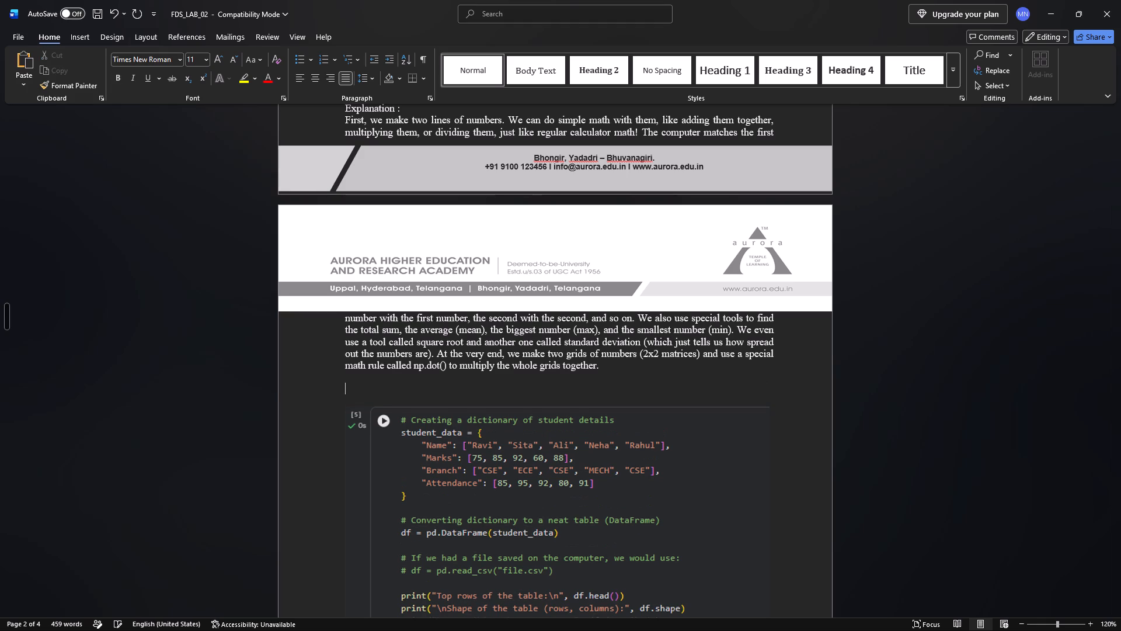
scroll(604, 367, "down", 1)
key("alt+Tab")
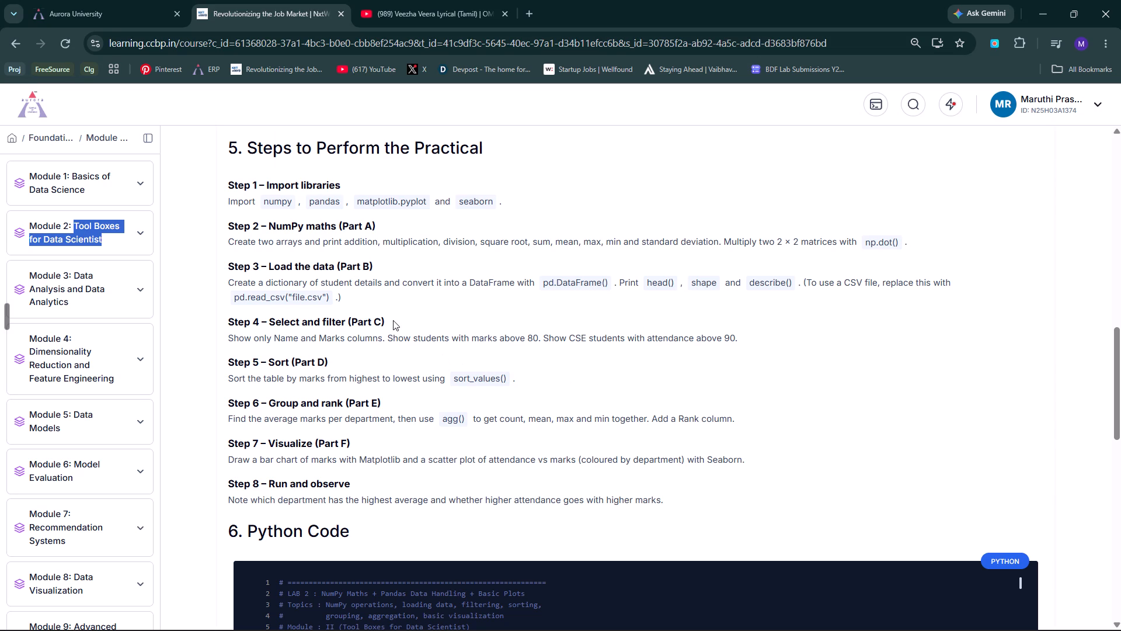
key("alt+Tab")
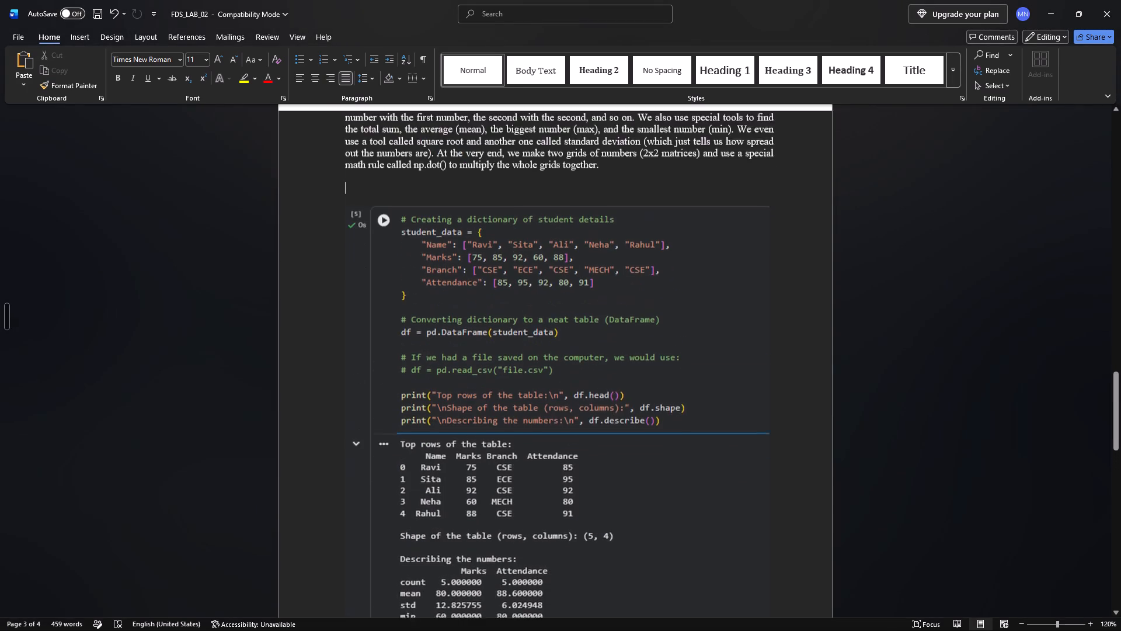
scroll(433, 401, "up", 1)
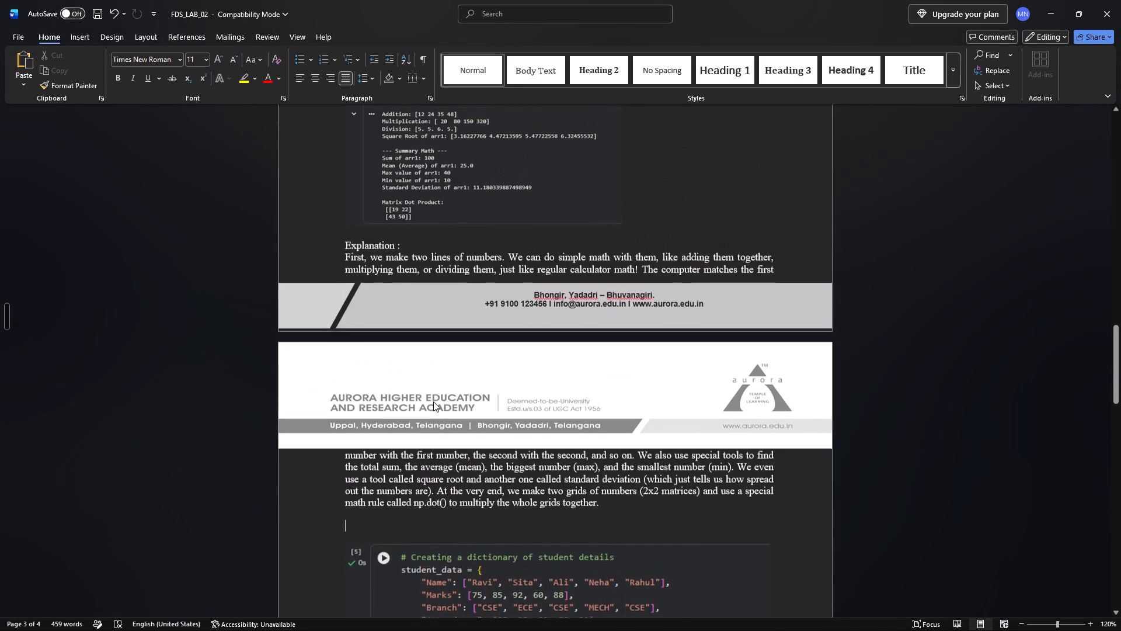
scroll(433, 401, "up", 1)
type("Task")
key("space")
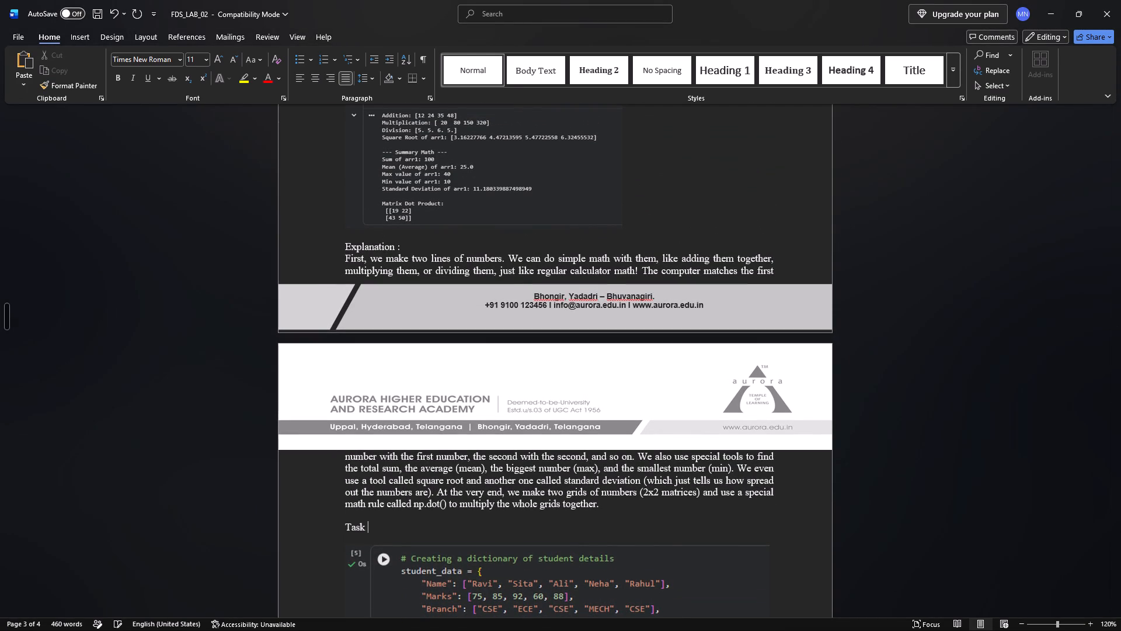
key("shift+numbersign")
key("BackSpace")
type("3 -")
key("space")
Remove the number 2 after "TASK" in the NumPy operation heading on page 2.
scroll(433, 401, "up", 2)
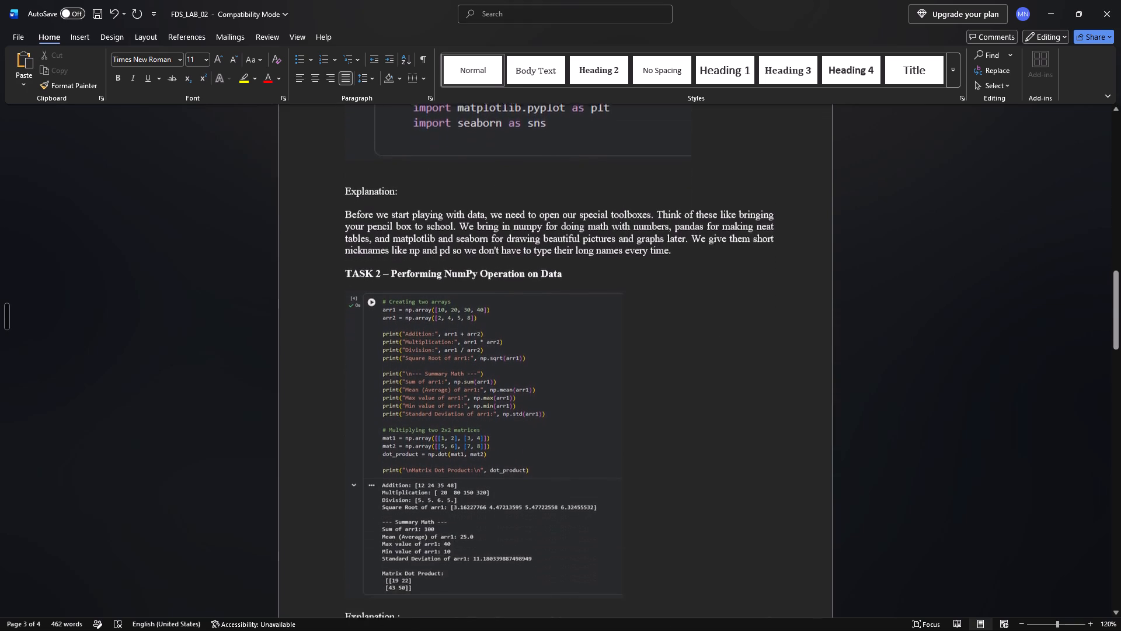
scroll(433, 401, "up", 1)
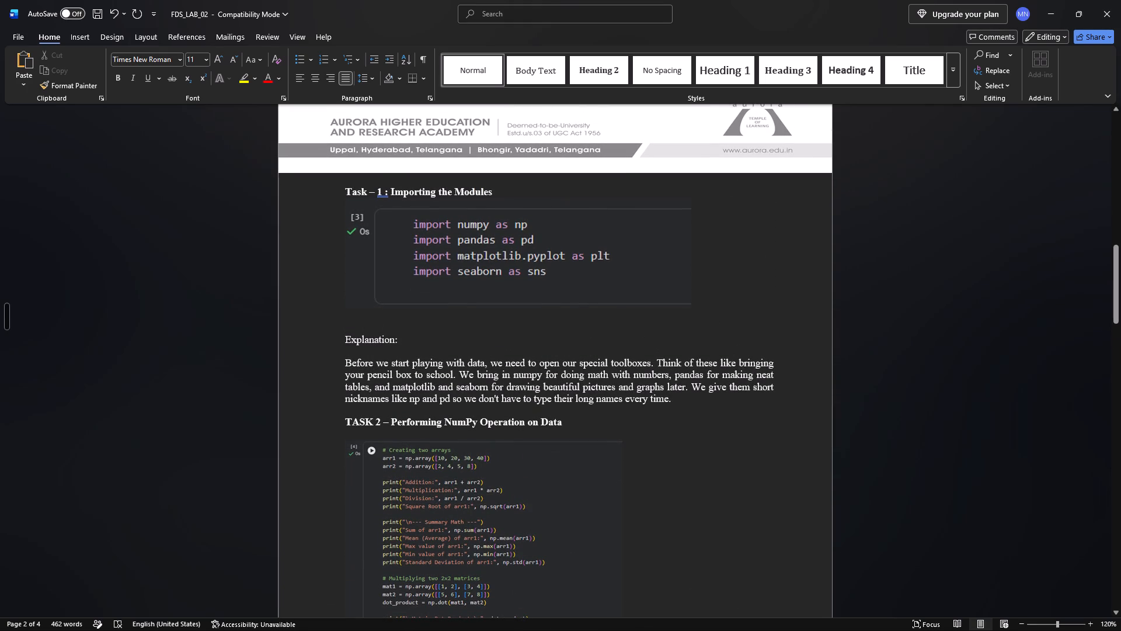
double_click(377, 427)
key("BackSpace")
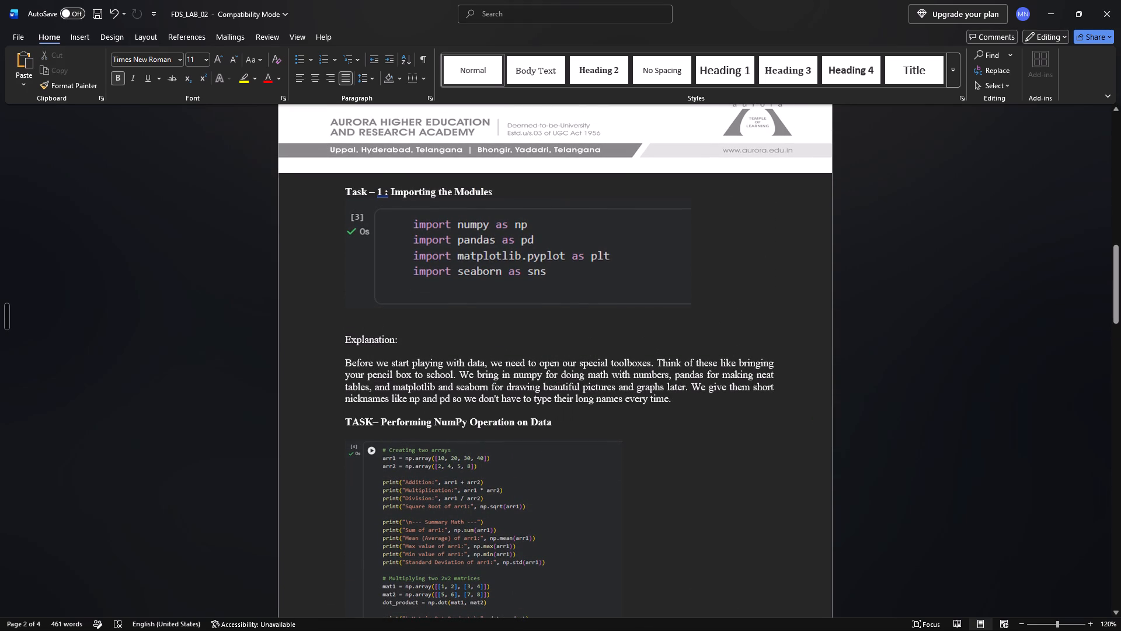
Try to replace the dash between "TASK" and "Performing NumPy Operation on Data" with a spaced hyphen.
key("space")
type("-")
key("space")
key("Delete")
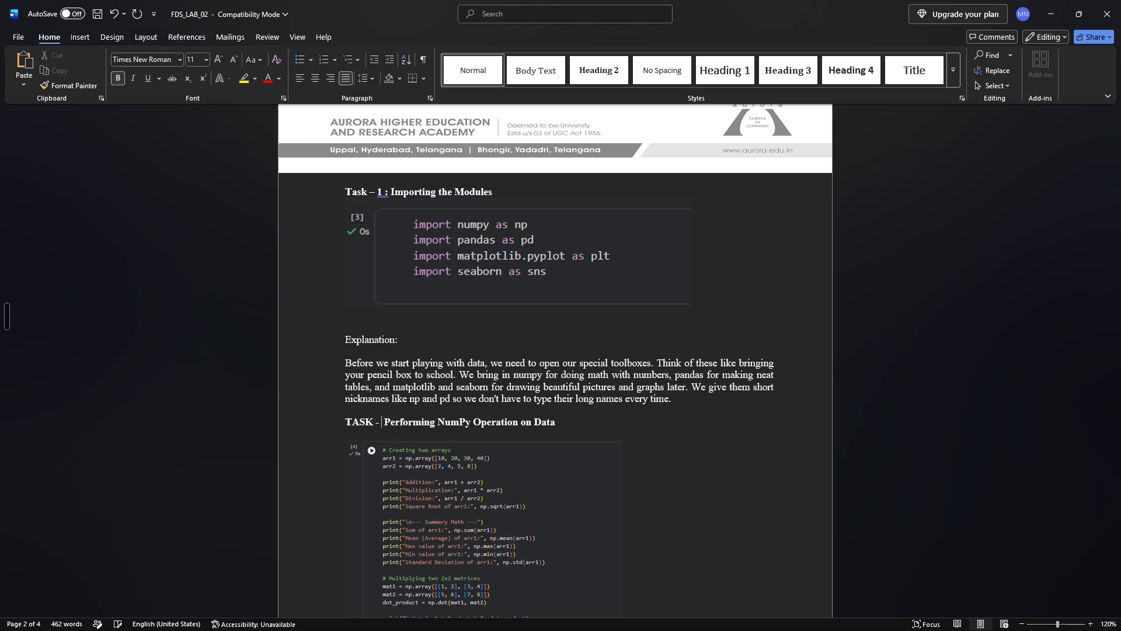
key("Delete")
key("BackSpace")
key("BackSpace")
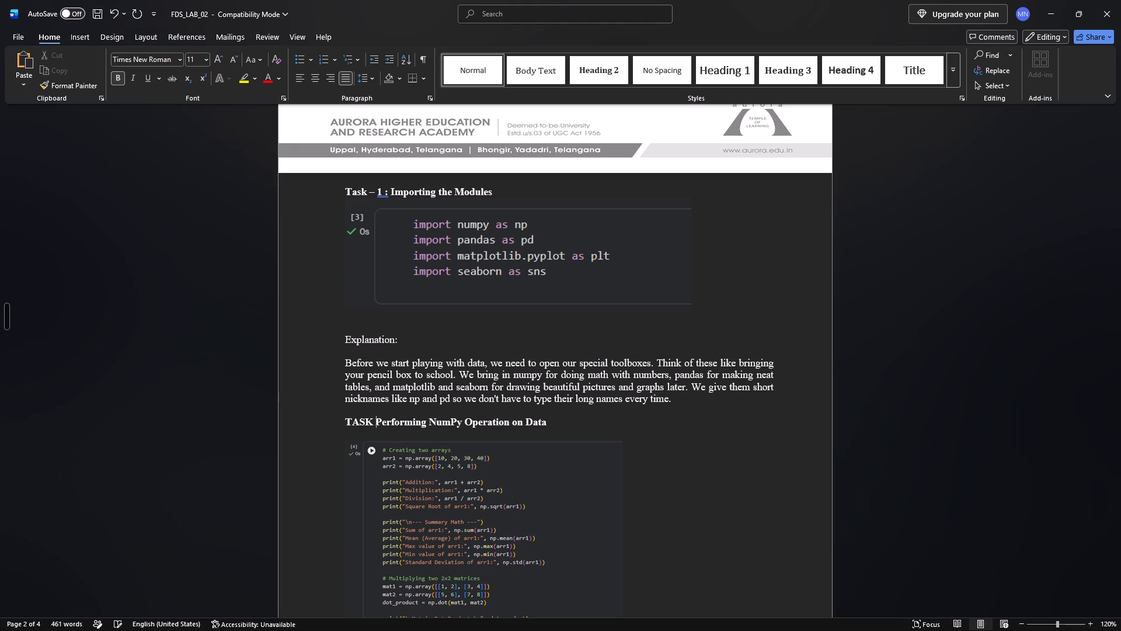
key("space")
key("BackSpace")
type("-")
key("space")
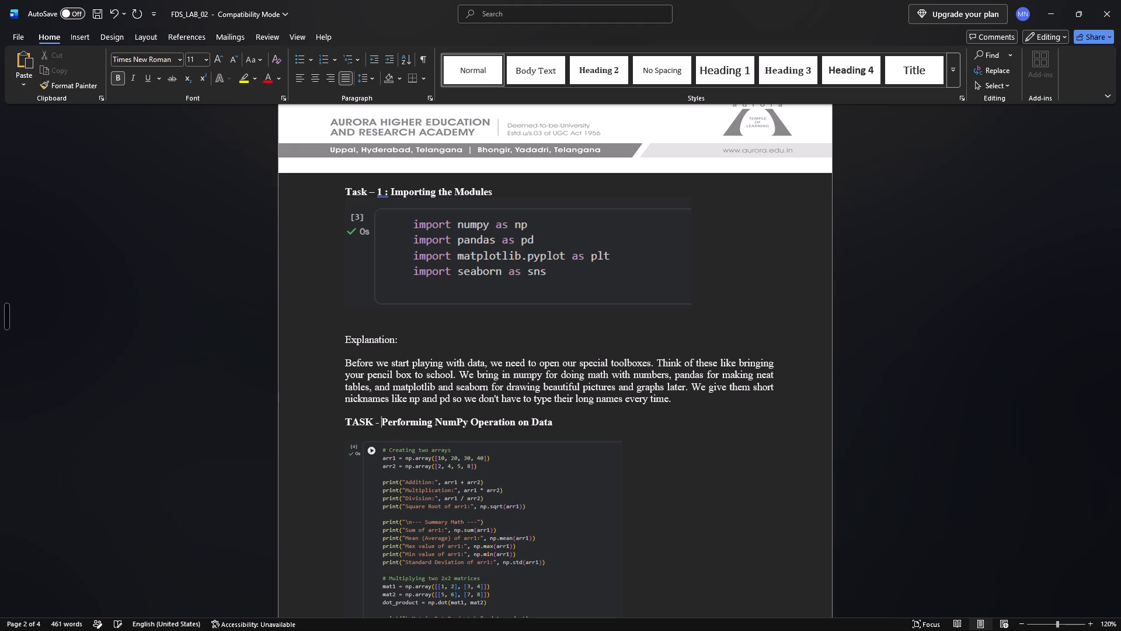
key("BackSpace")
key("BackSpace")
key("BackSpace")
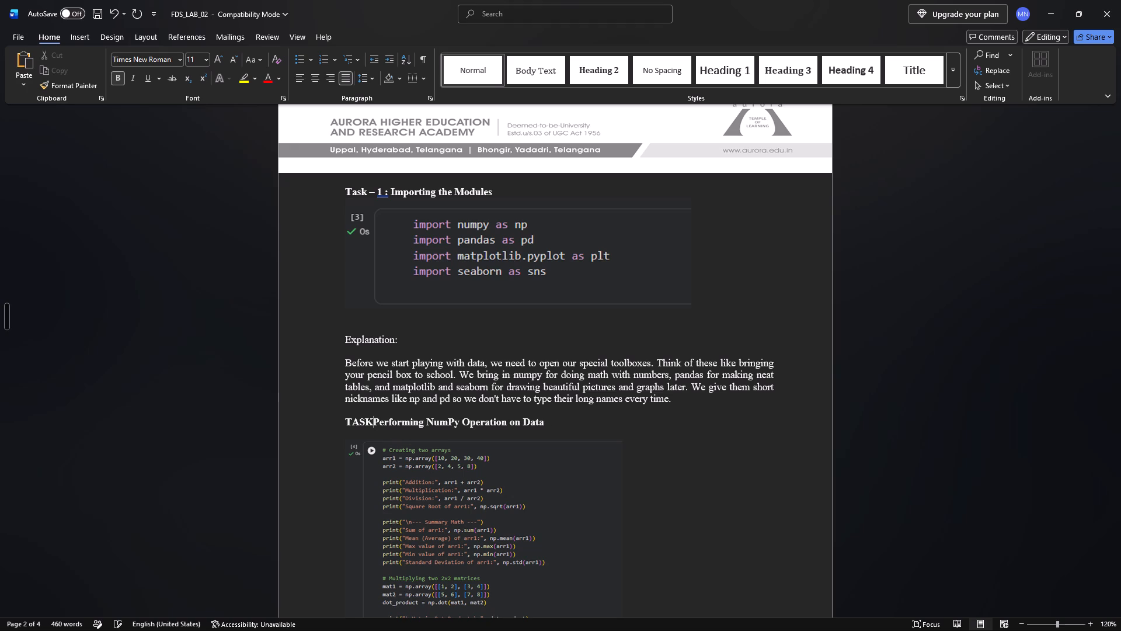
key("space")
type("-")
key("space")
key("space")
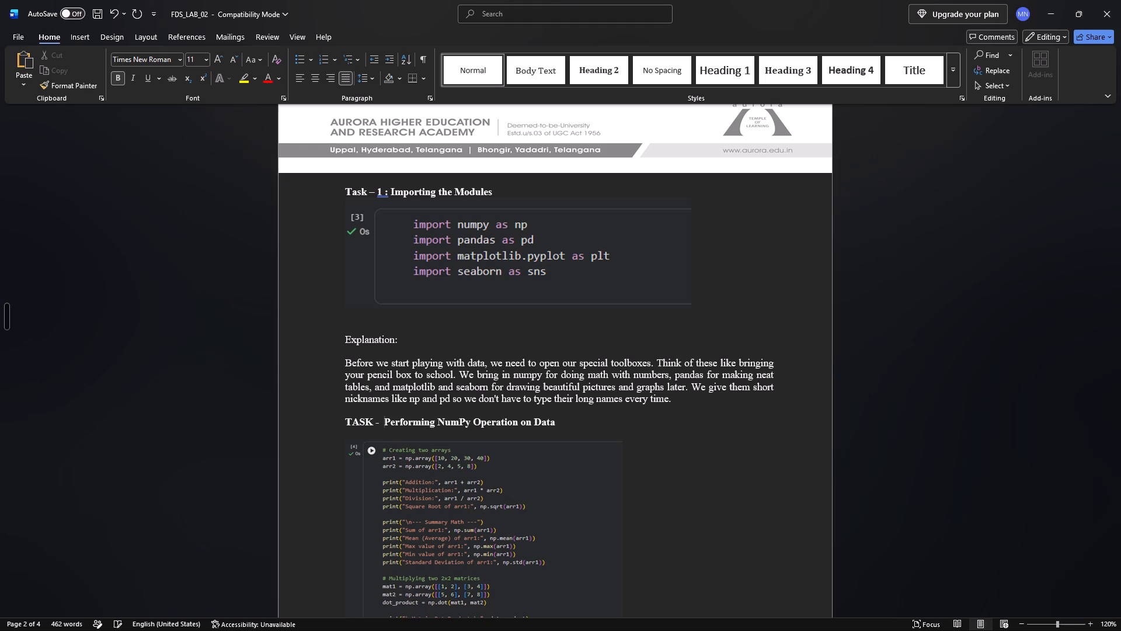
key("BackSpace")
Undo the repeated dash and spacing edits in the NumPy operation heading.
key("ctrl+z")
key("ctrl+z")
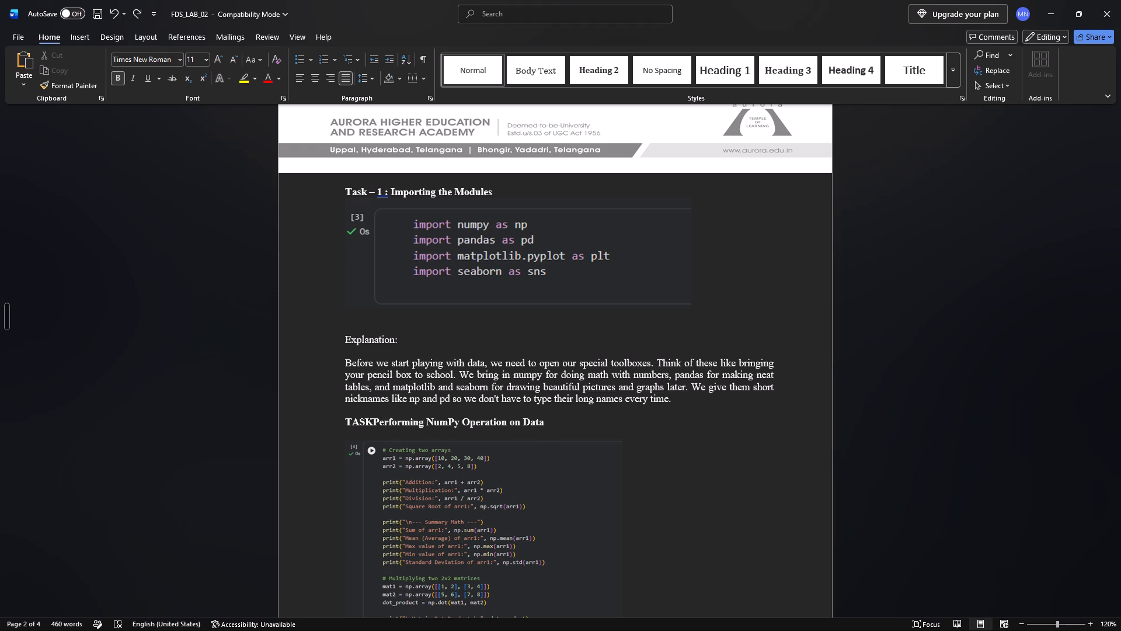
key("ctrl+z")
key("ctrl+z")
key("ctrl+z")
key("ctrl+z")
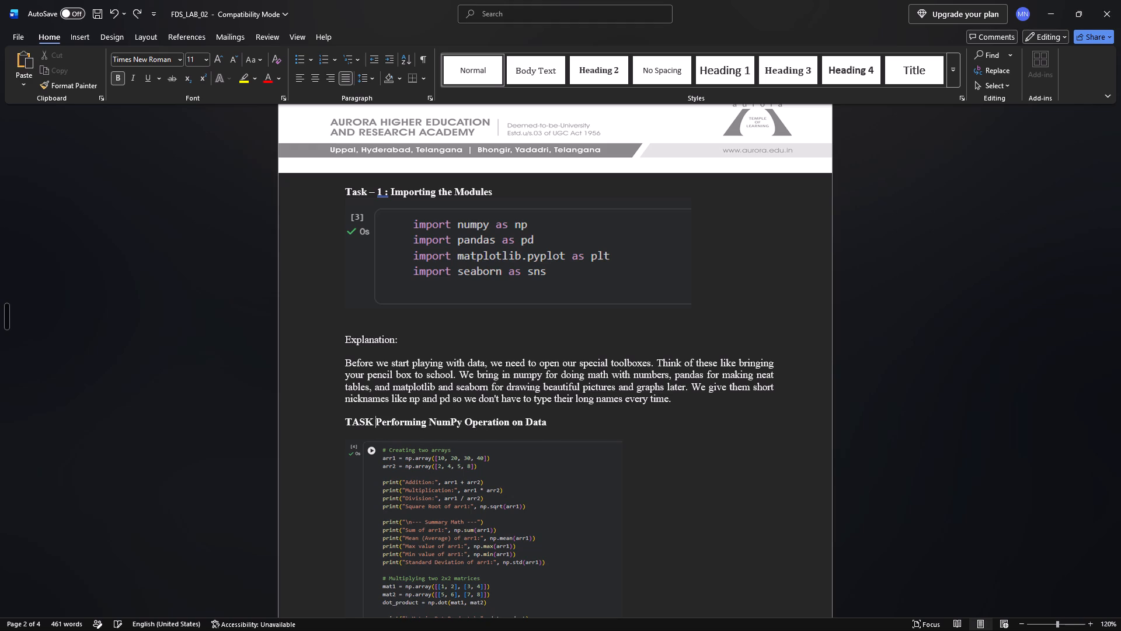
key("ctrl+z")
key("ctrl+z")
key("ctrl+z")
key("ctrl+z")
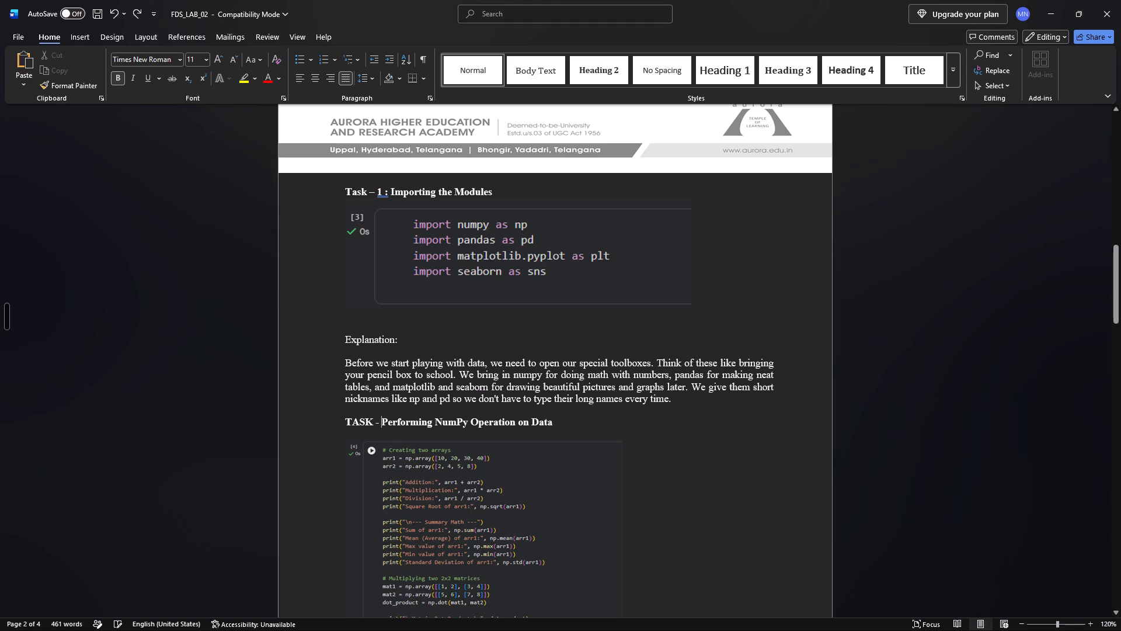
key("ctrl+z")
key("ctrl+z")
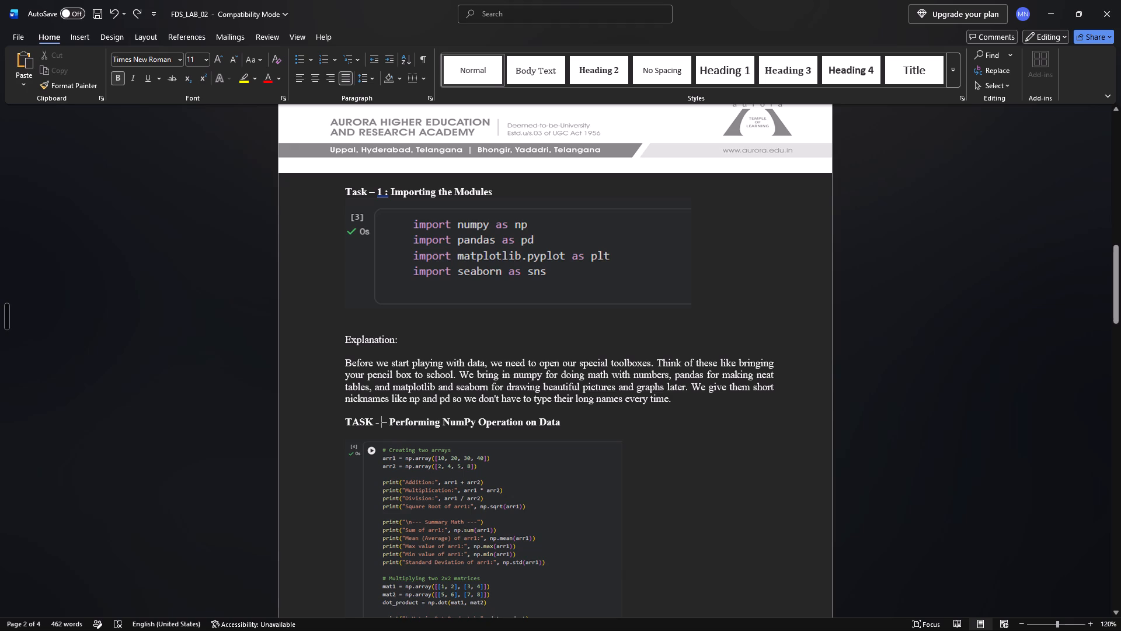
Rework the start of the NumPy heading so it reads "TASK – 2 : Performing NumPy Operation on Data".
key("BackSpace")
key("BackSpace")
key("Right")
key("space")
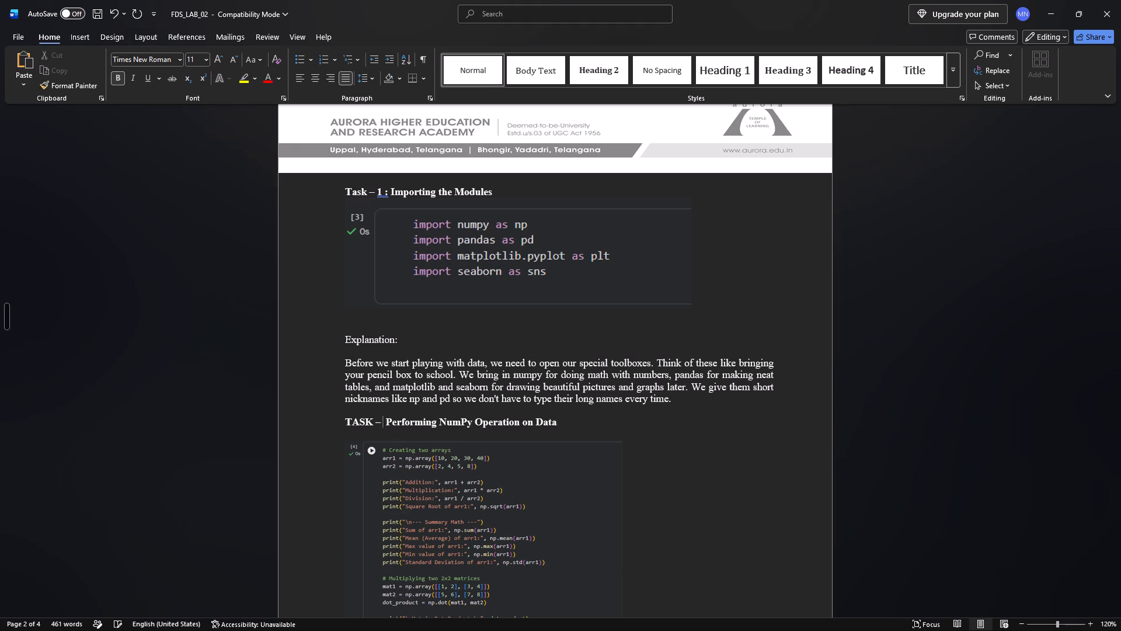
type("2")
key("space")
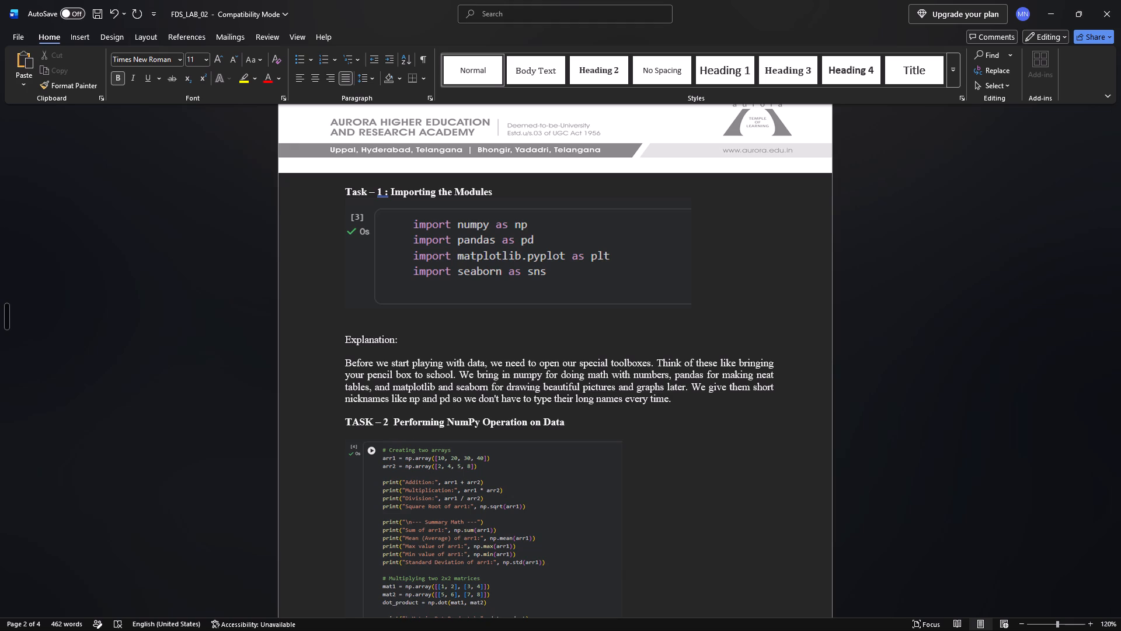
key("shift+colon")
scroll(473, 455, "up", 1)
key("space")
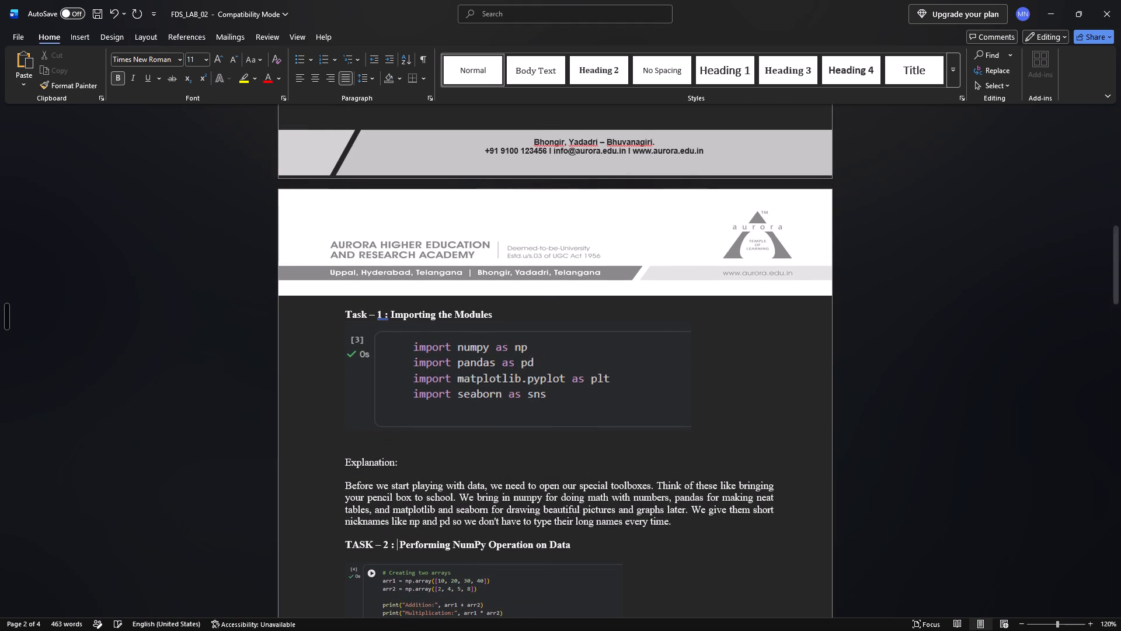
Insert a blank line above the "TASK – 2 : Performing NumPy Operation on Data" heading.
scroll(473, 455, "down", 1)
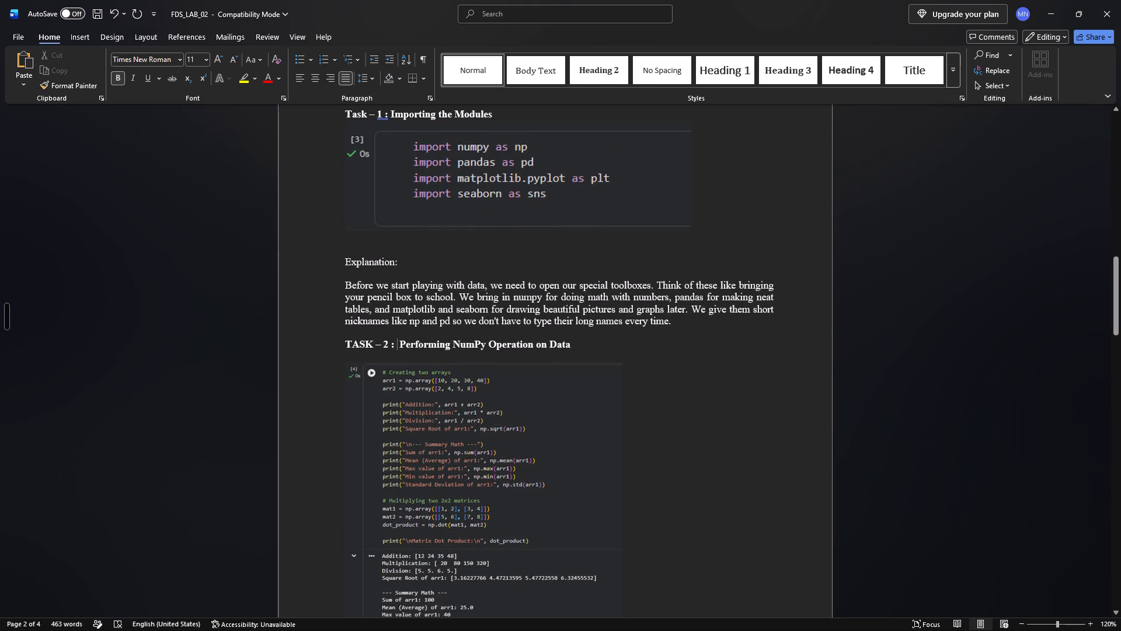
left_click(346, 348)
key("Return")
scroll(346, 348, "down", 1)
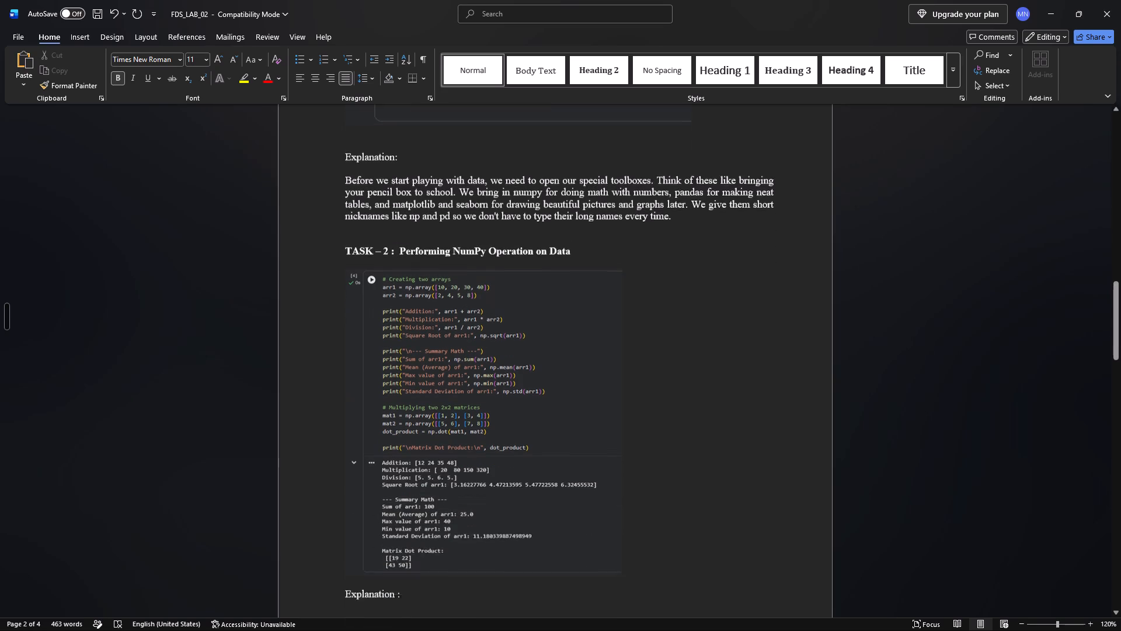
Insert three line breaks before the "Explanation :" label under the NumPy screenshot to move it onto the following page.
scroll(346, 348, "down", 1)
scroll(384, 401, "up", 2)
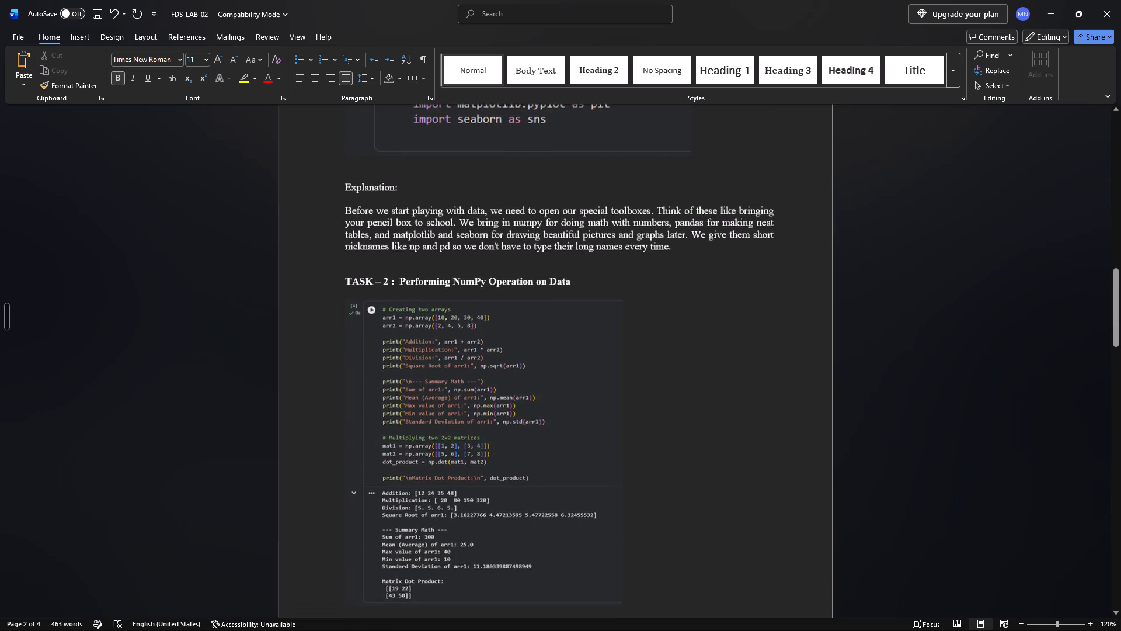
scroll(384, 401, "up", 1)
scroll(384, 401, "right", 1)
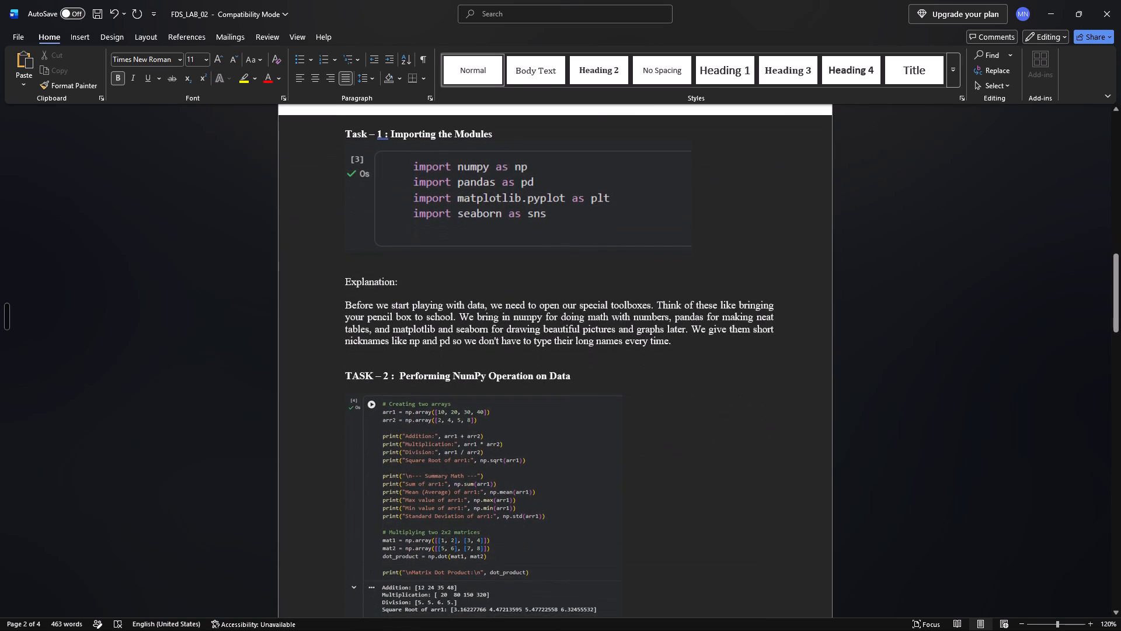
left_click(399, 470)
scroll(399, 470, "down", 1)
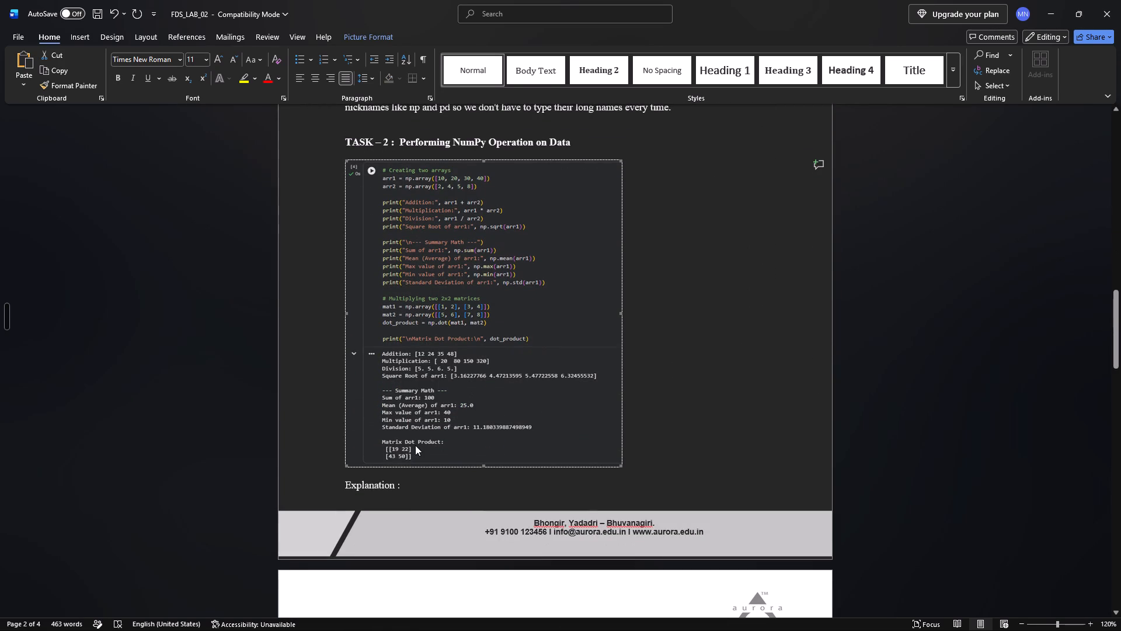
left_click(344, 486)
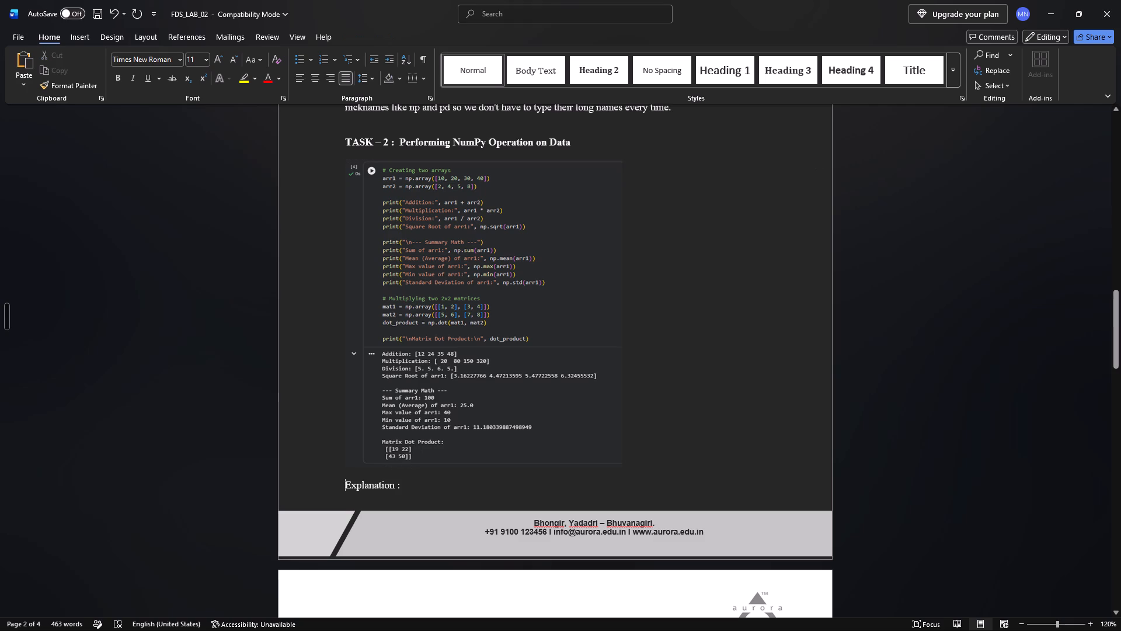
key("Return")
key("Return")
key("Return")
scroll(344, 486, "down", 1)
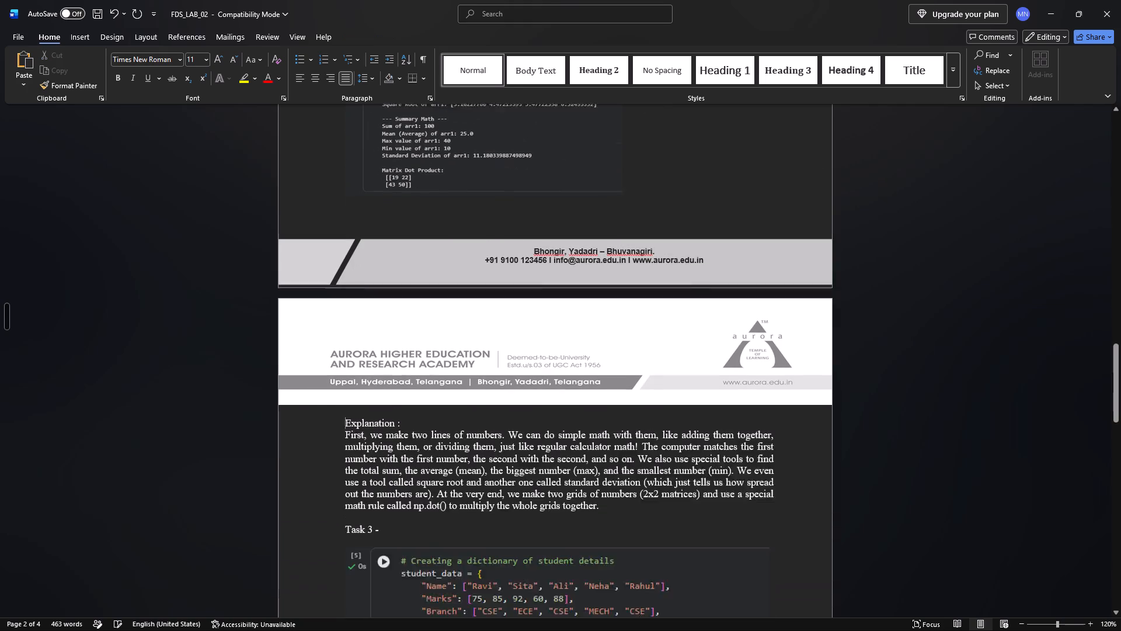
Copy the title text "Performing NumPy Operation on Data" from the TASK – 2 heading.
scroll(344, 486, "down", 1)
scroll(380, 428, "down", 1)
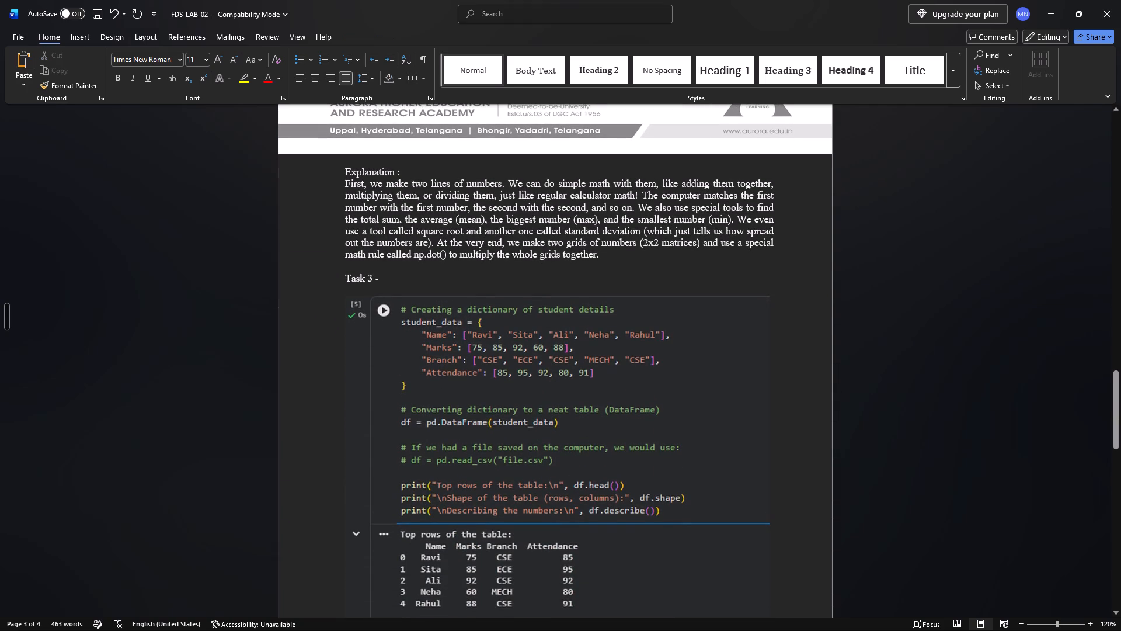
left_click(391, 286)
scroll(391, 286, "up", 2)
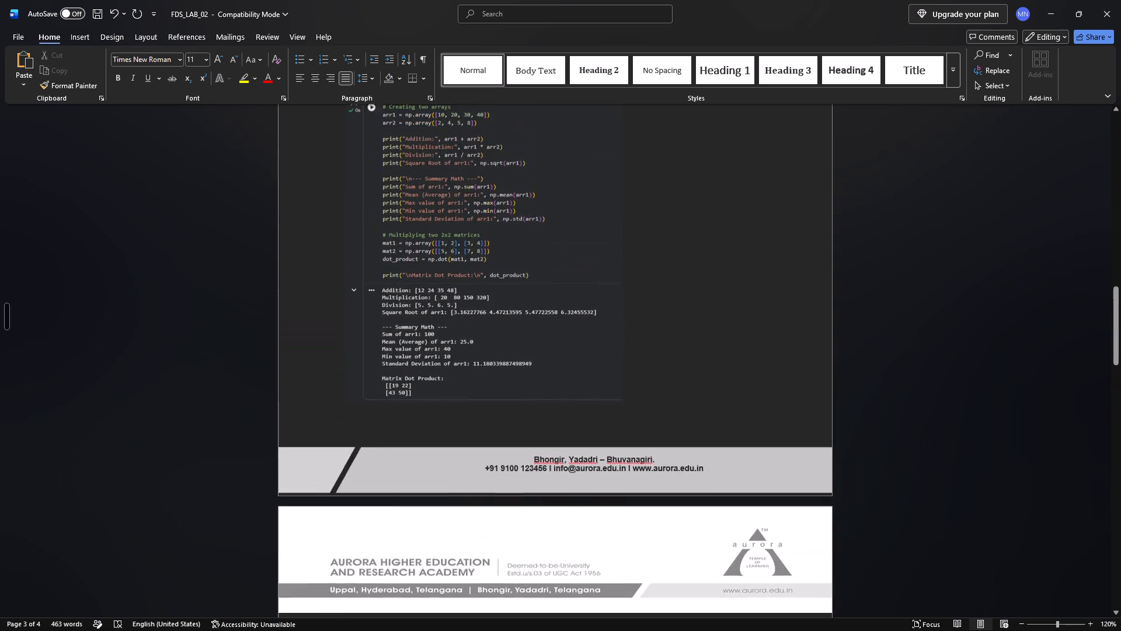
scroll(391, 286, "up", 2)
left_click_drag(399, 233, 406, 233)
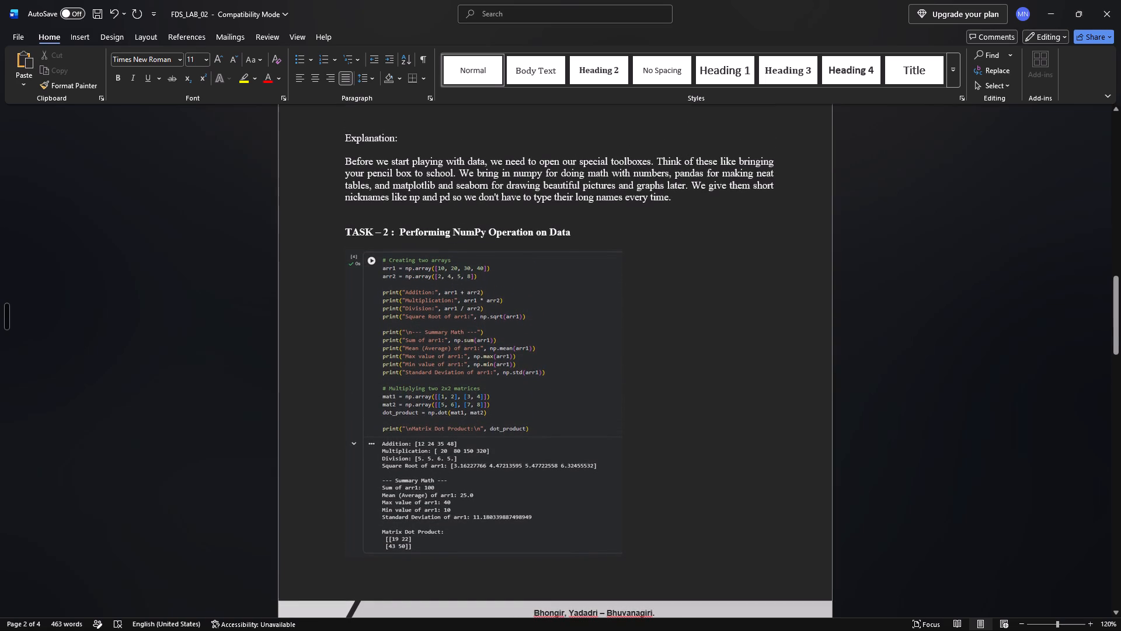
left_click_drag(406, 233, 565, 231)
key("ctrl+c")
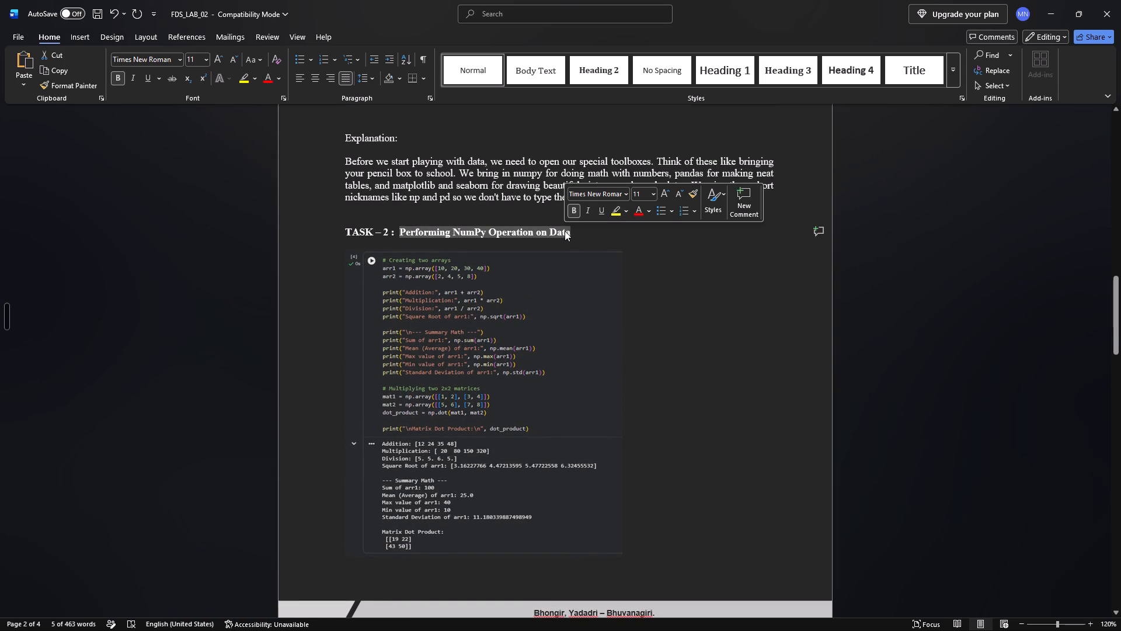
Rewrite the Task 3 heading label as "Task – 3 :" and paste the copied title "Performing NumPy Operation on Data" after it.
scroll(534, 314, "down", 3)
left_click(405, 294)
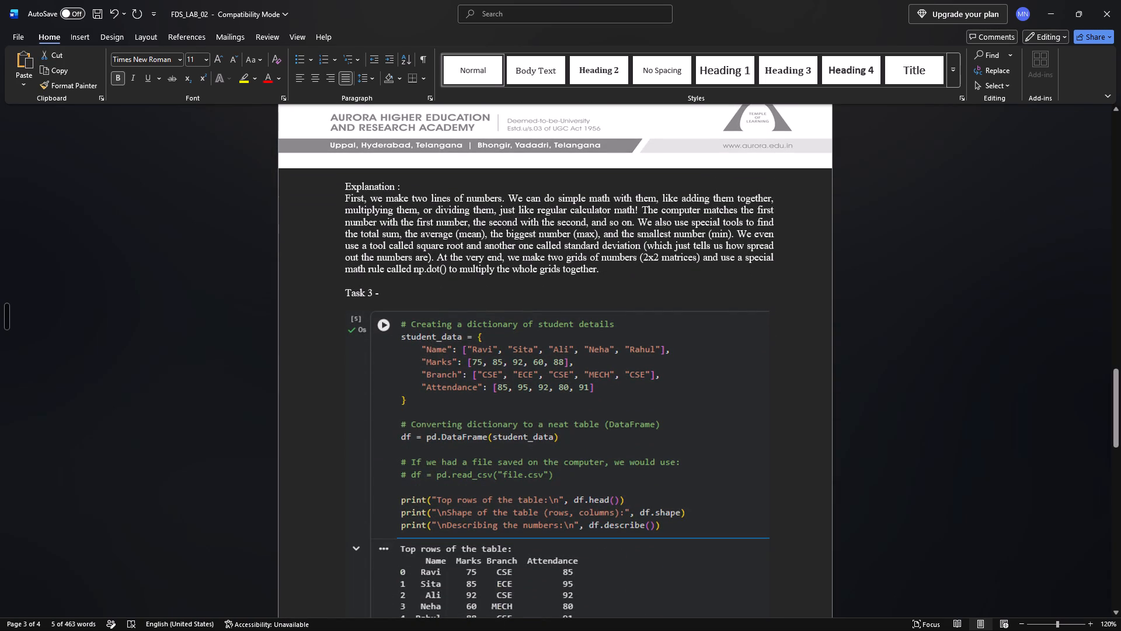
key("BackSpace")
key("BackSpace")
key("BackSpace")
key("BackSpace")
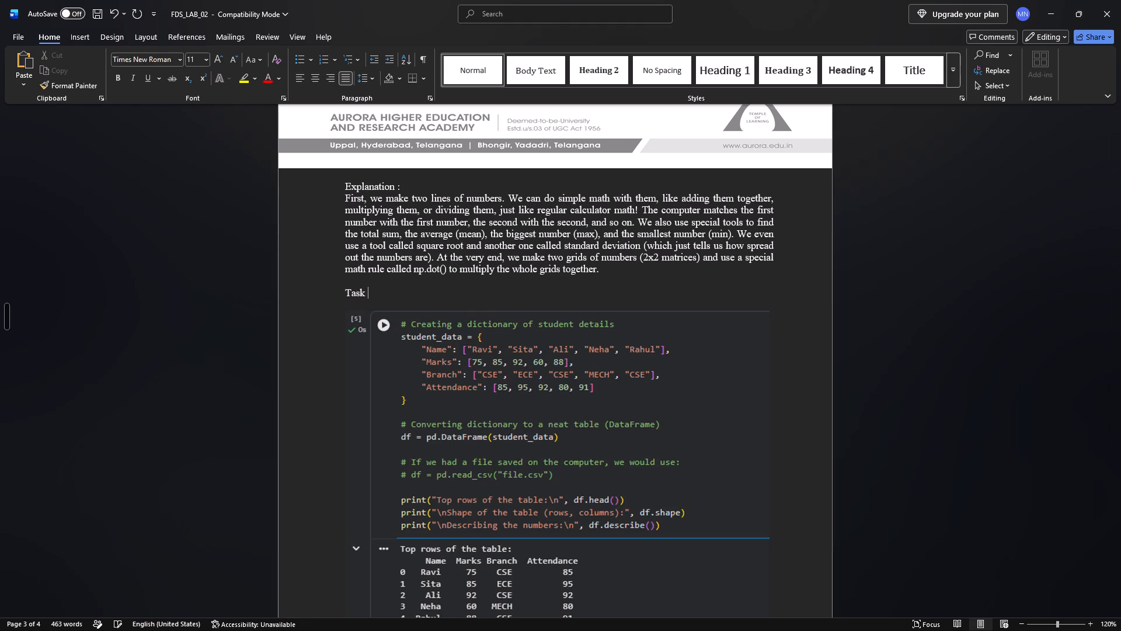
key("BackSpace")
key("space")
type("-")
key("space")
type("3")
key("space")
type(":")
key("space")
key("ctrl+v")
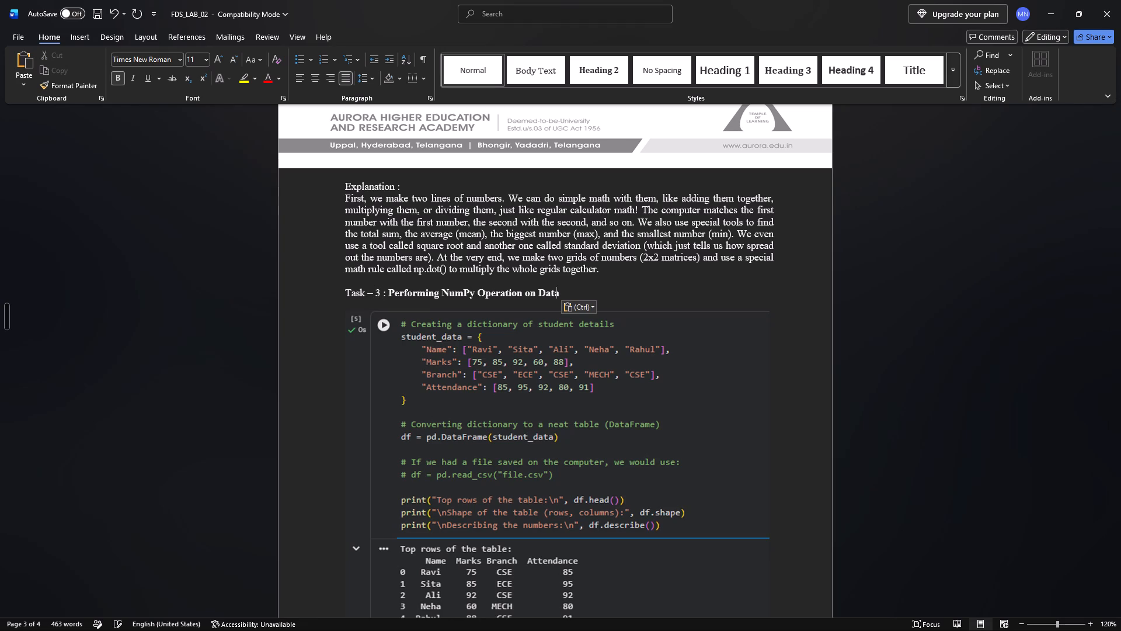
Replace "NumPy" with "Pandas" in the Task – 3 heading.
left_click_drag(443, 293, 472, 293)
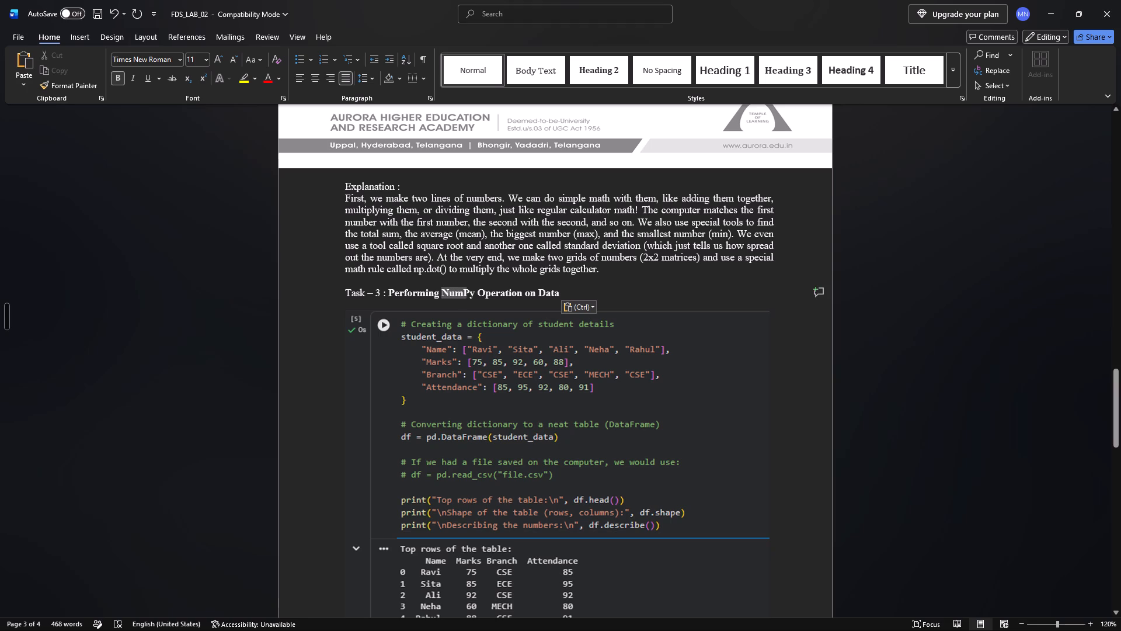
left_click_drag(472, 293, 474, 293)
type("Pandas")
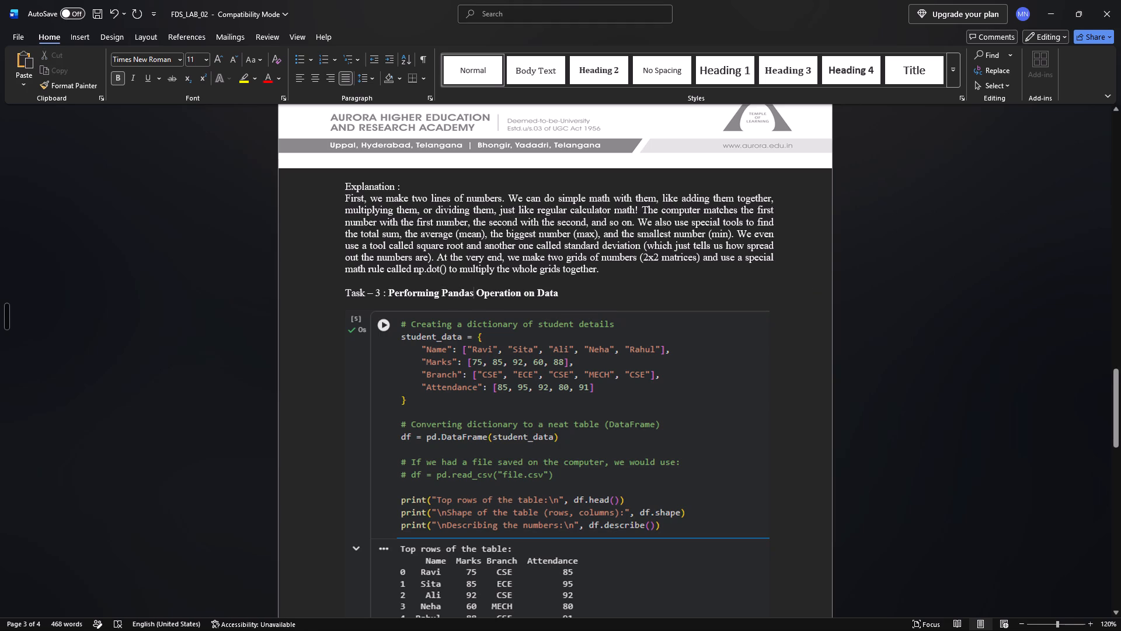
Replace "Operation" with "Methods" in the Task – 3 heading so it reads "Performing Pandas Methods on Data".
scroll(462, 366, "down", 1)
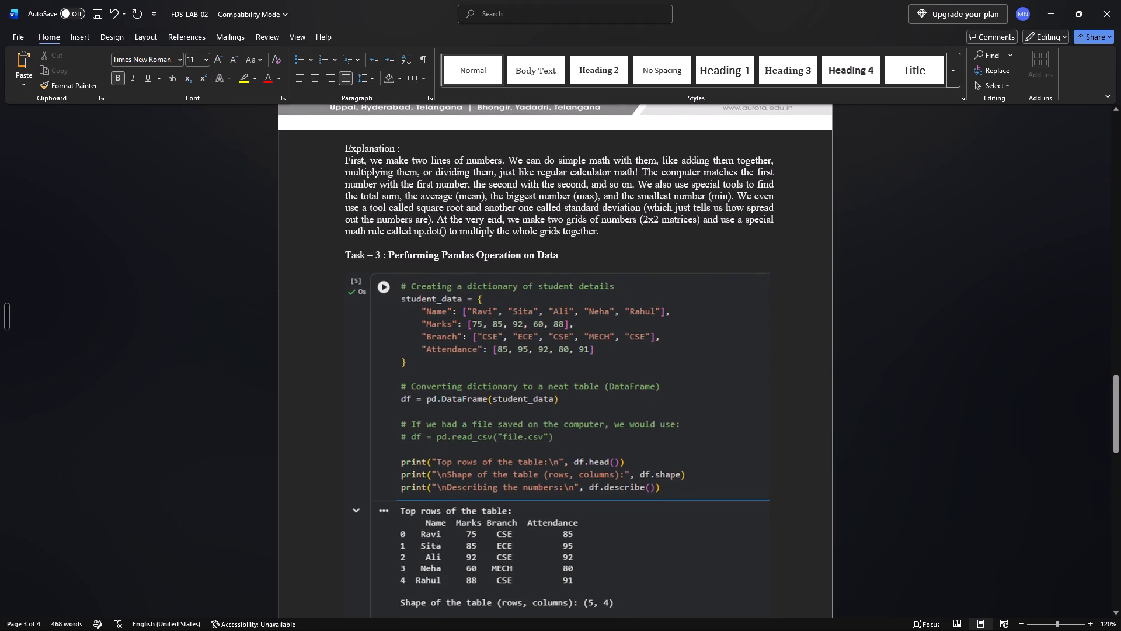
scroll(444, 401, "down", 2)
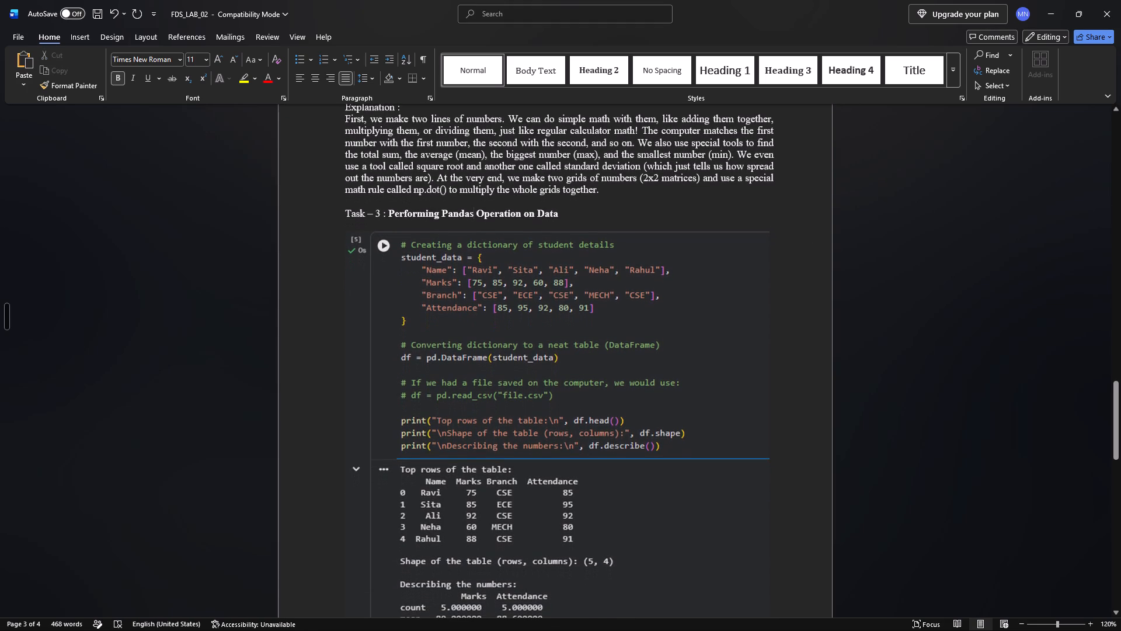
scroll(462, 391, "down", 1)
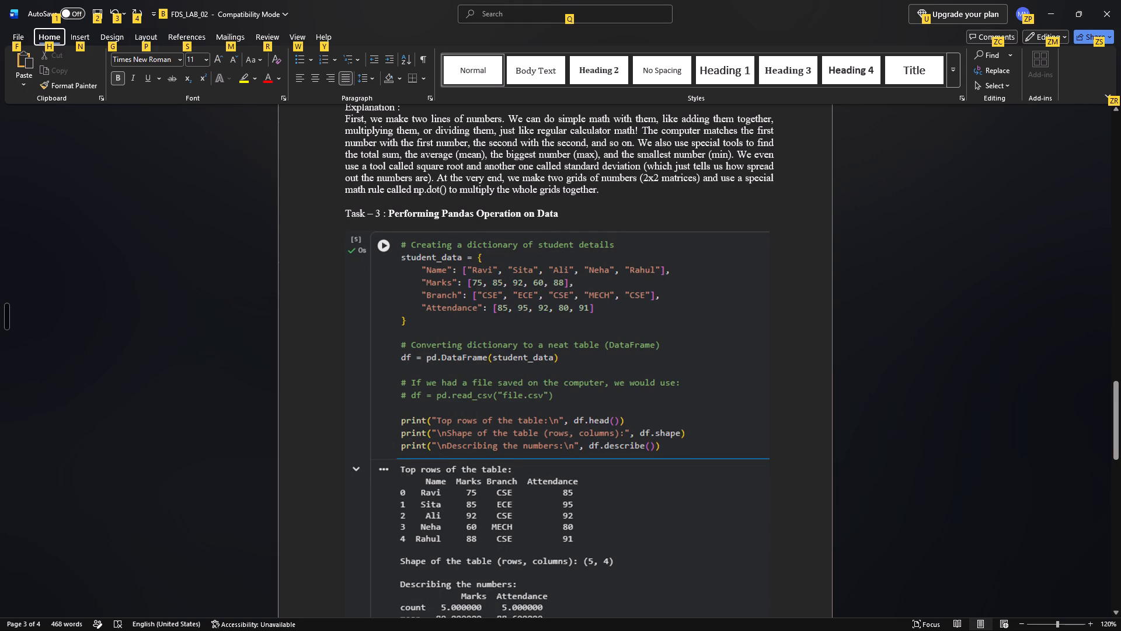
left_click(475, 212)
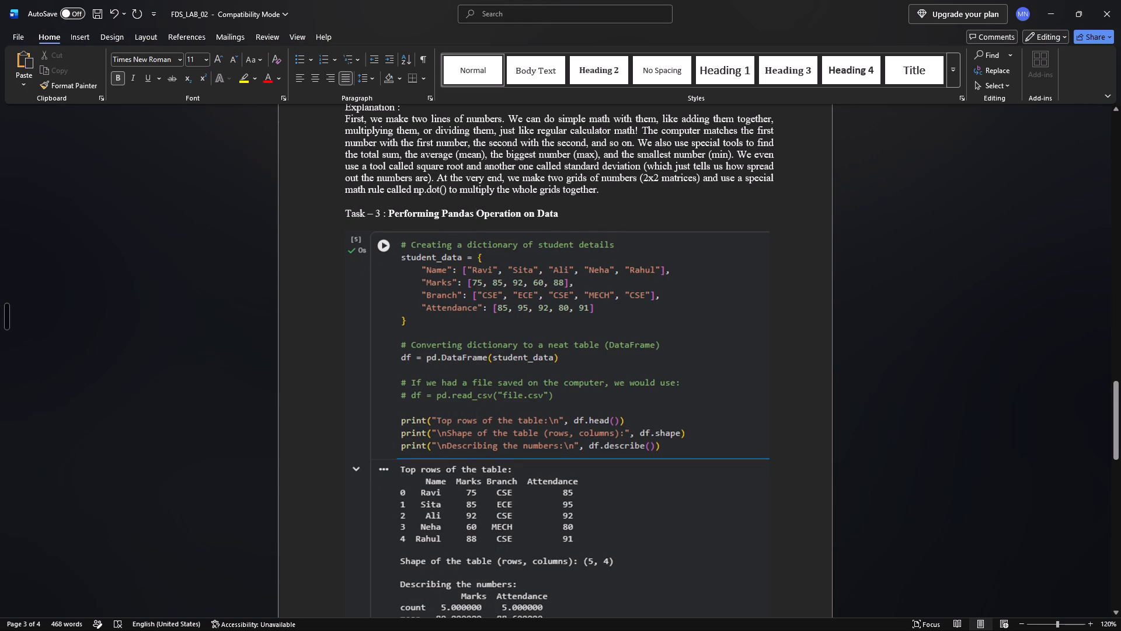
key("ctrl+Delete")
type("Methoda")
key("BackSpace")
type("s")
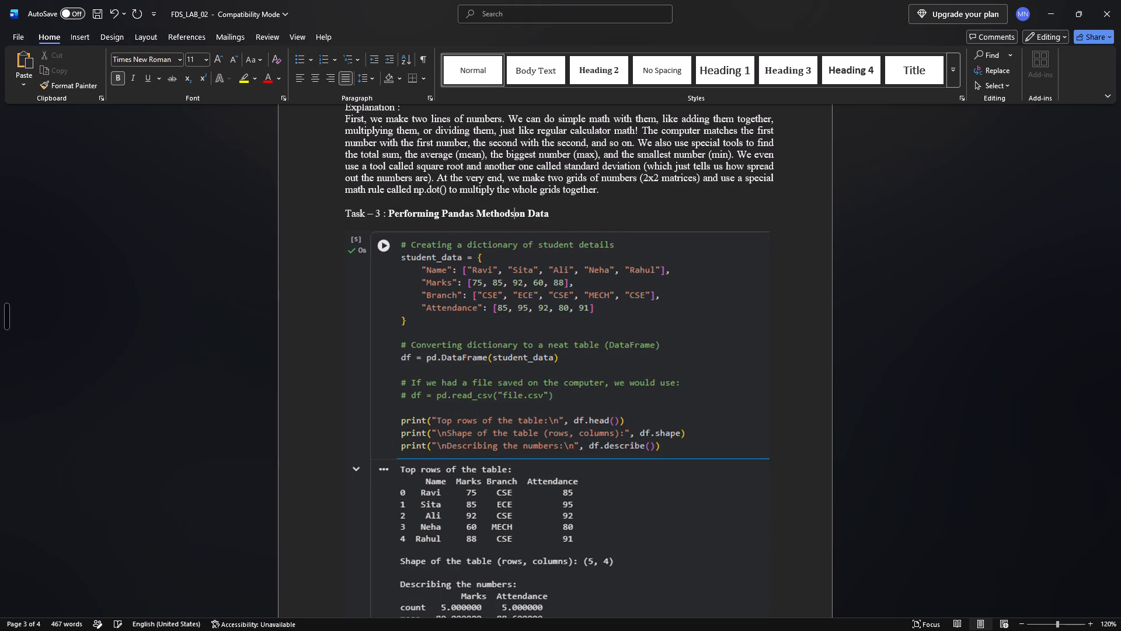
key("space")
Make the "Task – 3 :" label of the Pandas heading bold.
scroll(468, 277, "down", 2)
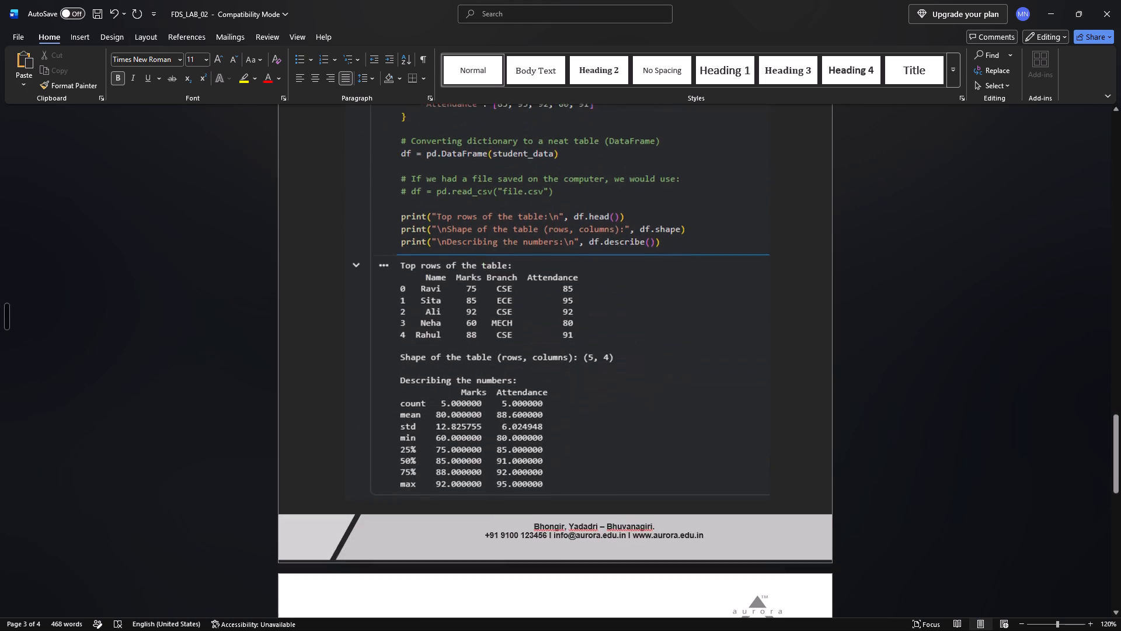
key("alt+Tab")
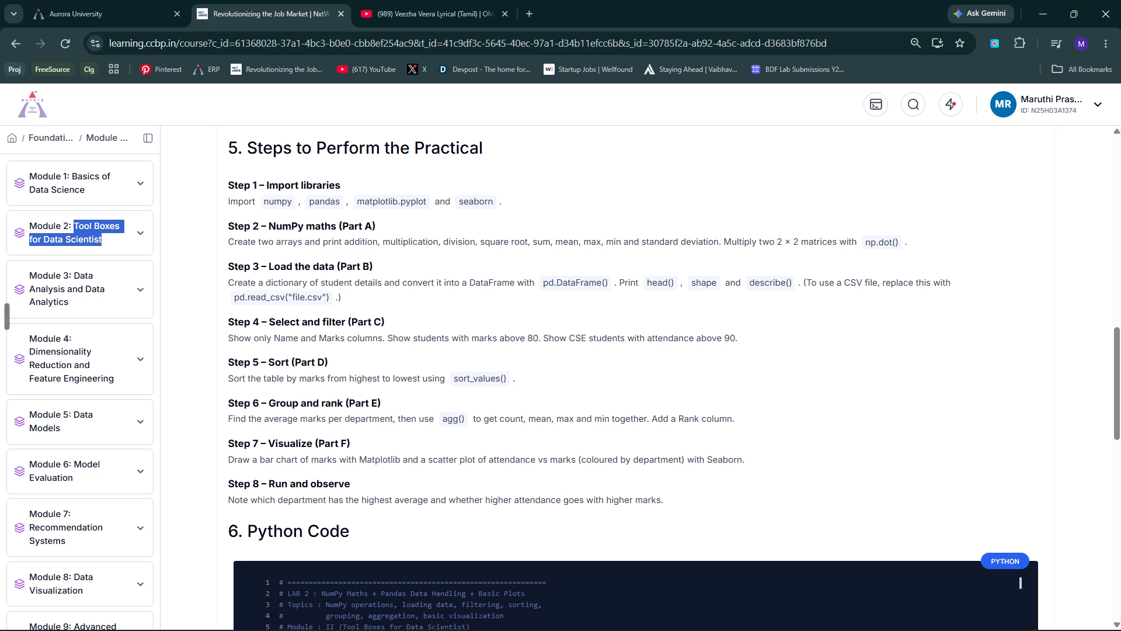
key("alt+Tab")
scroll(371, 341, "up", 1)
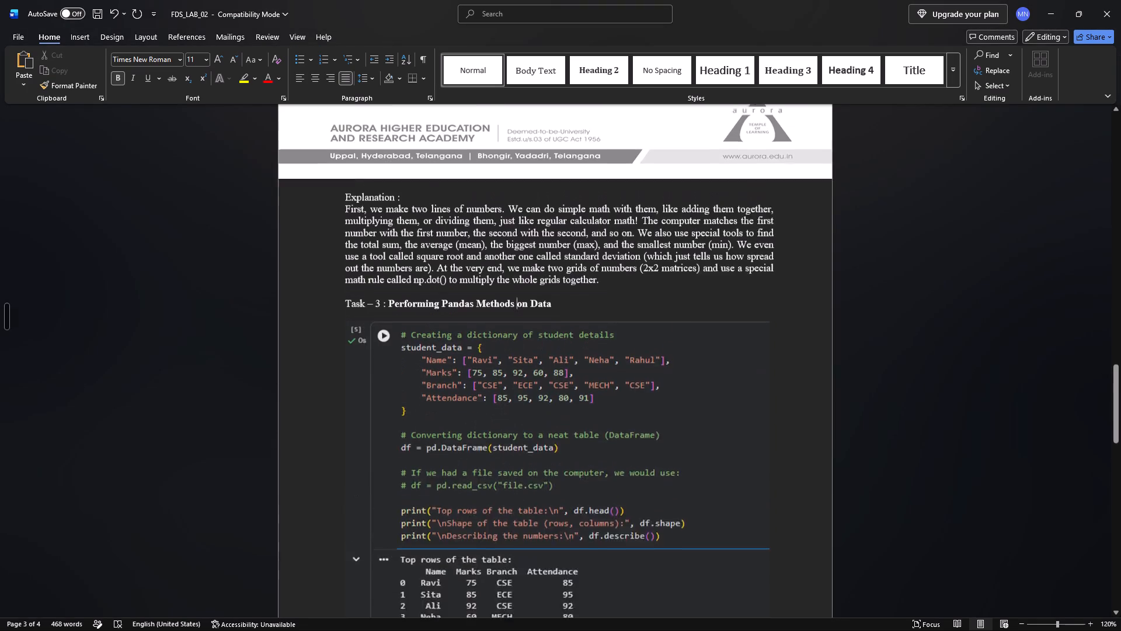
scroll(371, 341, "up", 1)
scroll(371, 341, "down", 1)
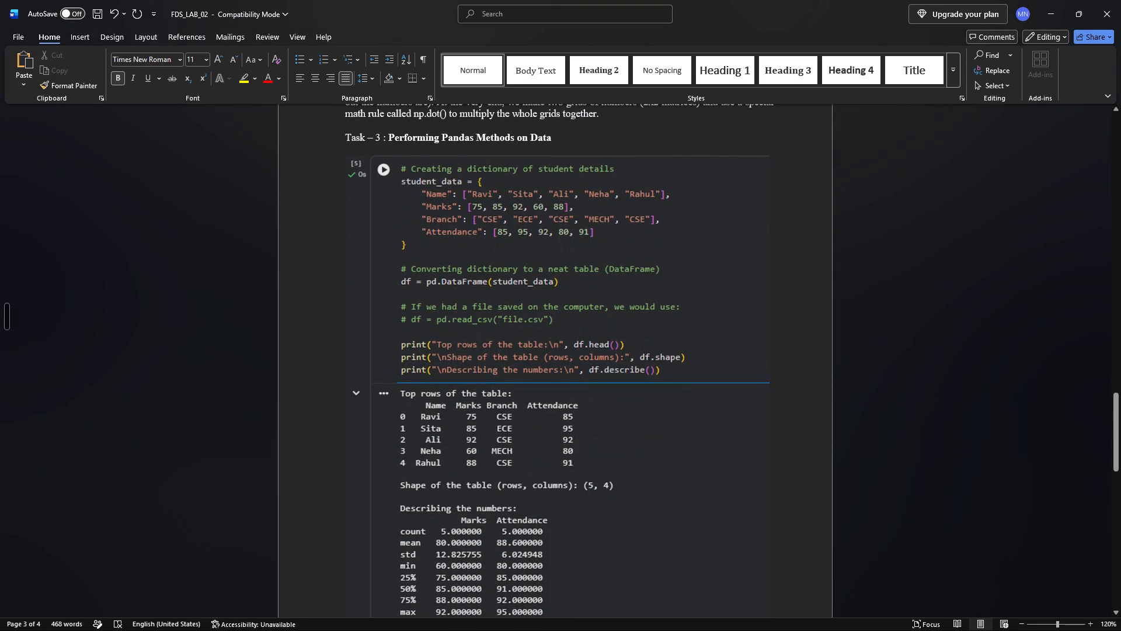
left_click_drag(344, 144, 388, 142)
left_click(395, 122)
Start a new heading "Task – 4 :" between the Pandas explanation and the Name and Marks filtering screenshot.
scroll(364, 261, "down", 2)
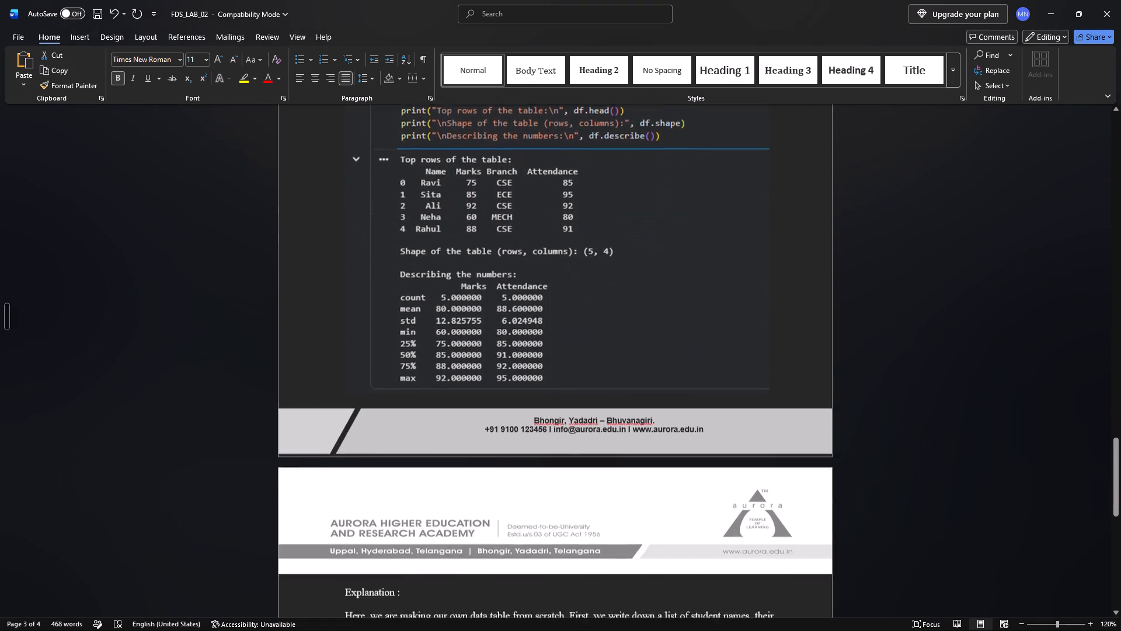
scroll(364, 261, "down", 3)
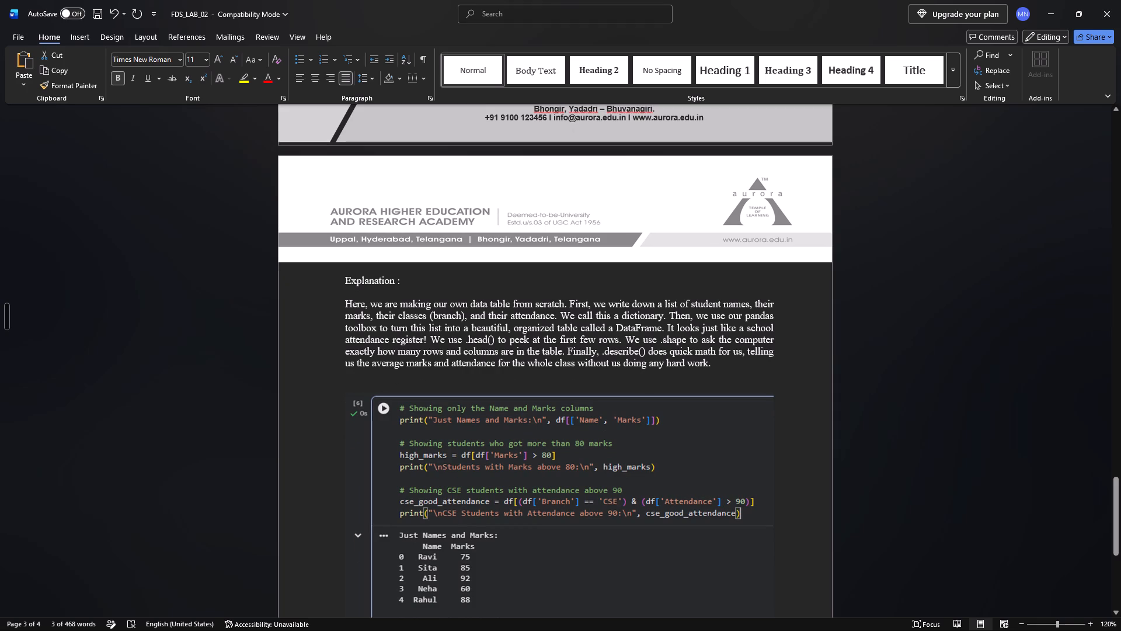
left_click(716, 366)
key("Return")
key("Return")
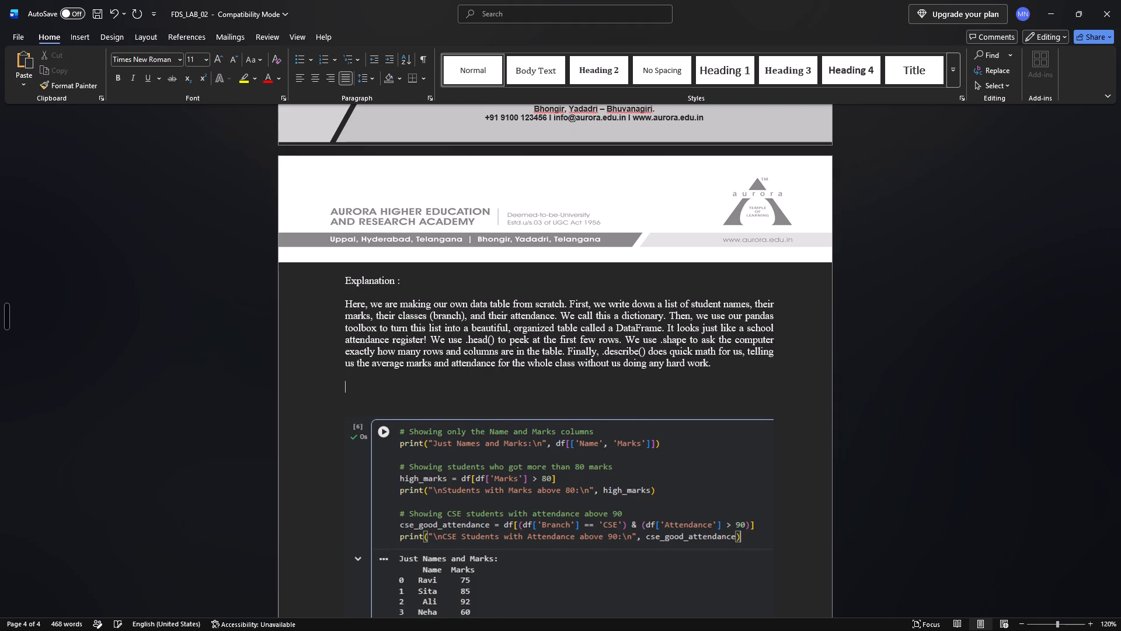
type("Task")
key("space")
type("-")
key("space")
type("$")
key("space")
key("BackSpace")
key("BackSpace")
key("BackSpace")
key("BackSpace")
key("BackSpace")
key("space")
type("- 4")
key("space")
type(":")
key("space")
Title the Task – 4 heading "Select and Filter", checking the course's practical steps, and make the whole heading bold.
key("alt+Tab")
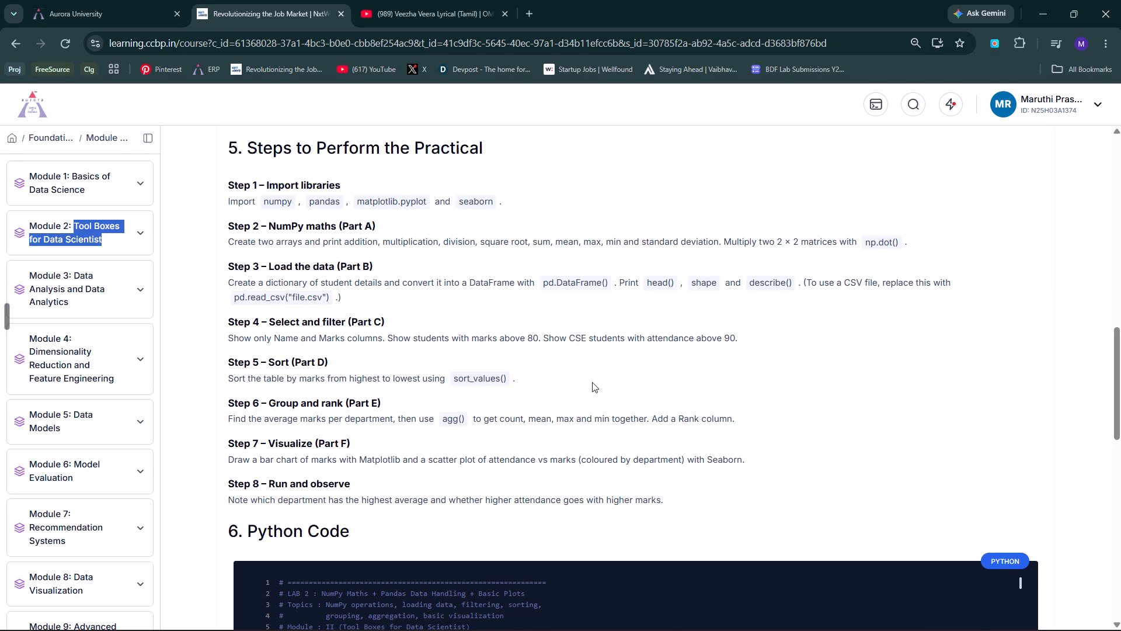
key("alt+Tab")
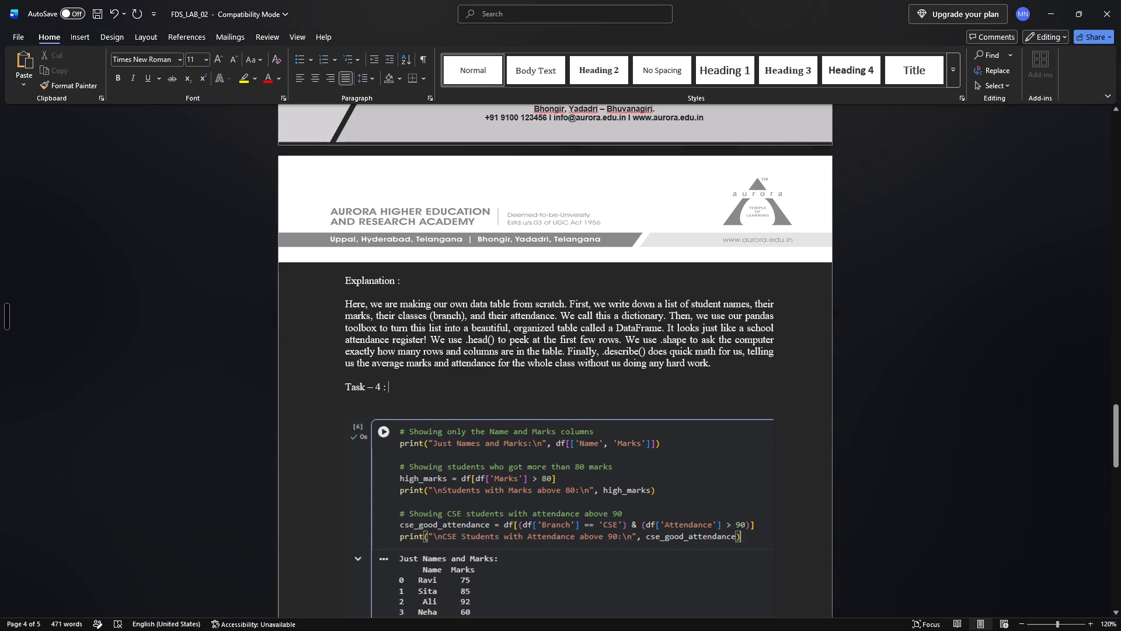
type("Select")
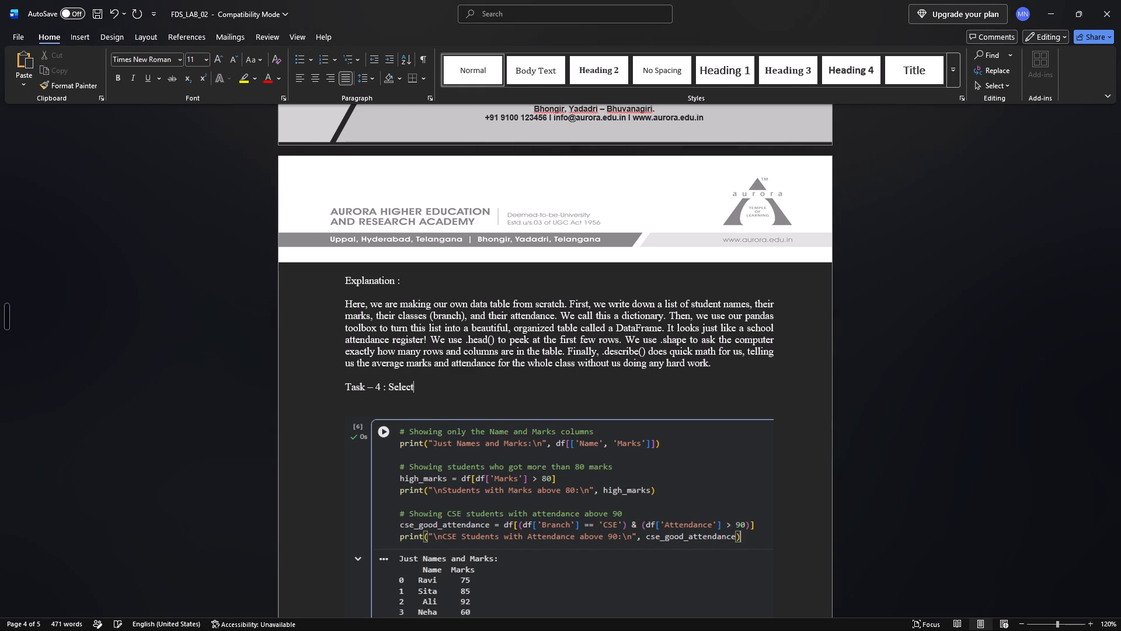
key("space")
type("and Filter")
left_click_drag(346, 384, 458, 389)
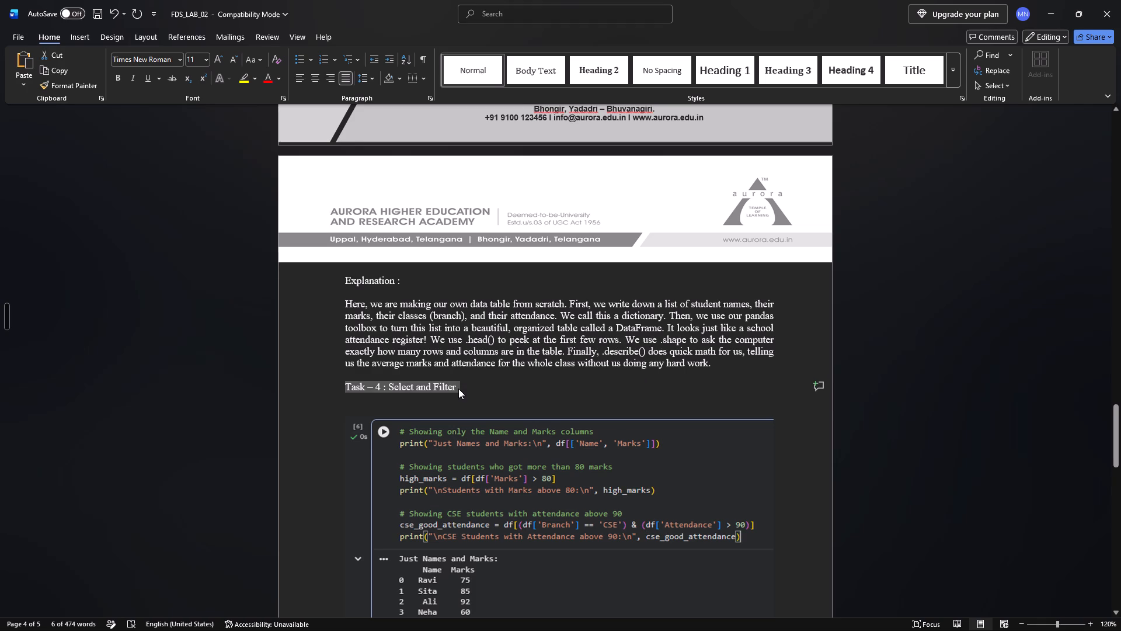
key("ctrl+b")
Make the "Explanation :" label below the Task – 4 filtering screenshot bold.
scroll(425, 408, "down", 1)
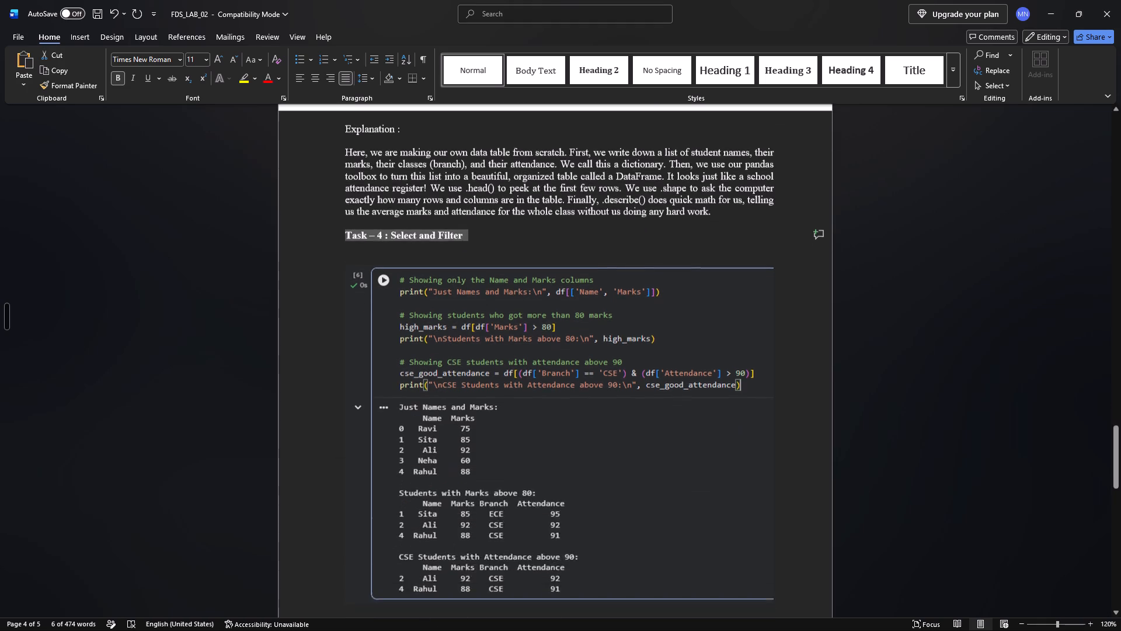
scroll(425, 408, "down", 1)
left_click_drag(344, 494, 382, 493)
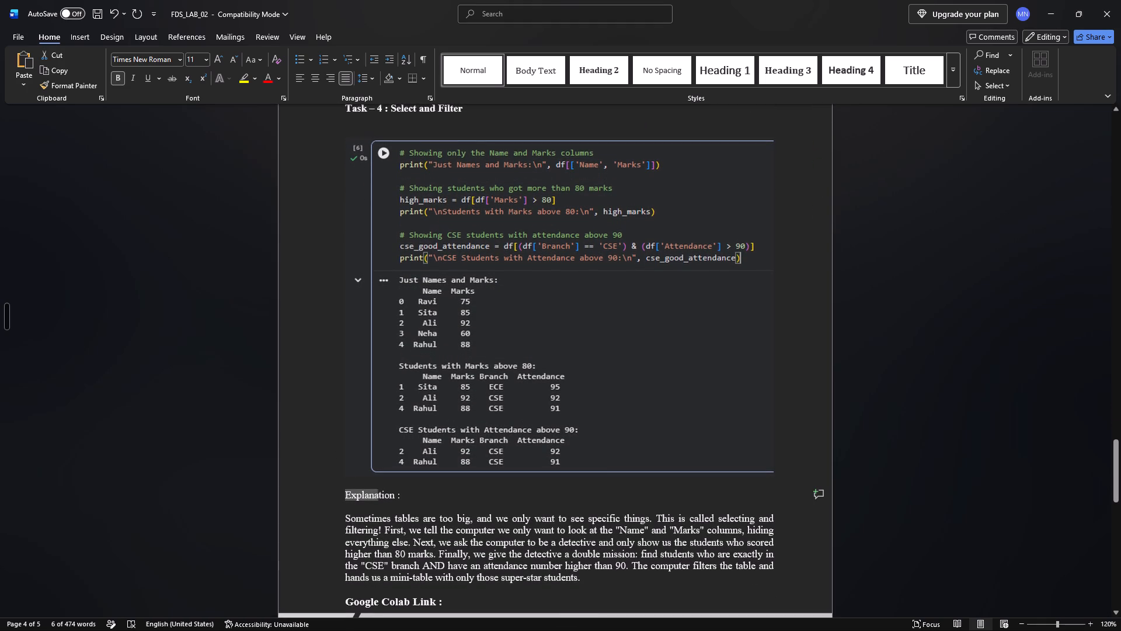
left_click_drag(382, 493, 409, 495)
key("ctrl+b")
key("alt+Tab")
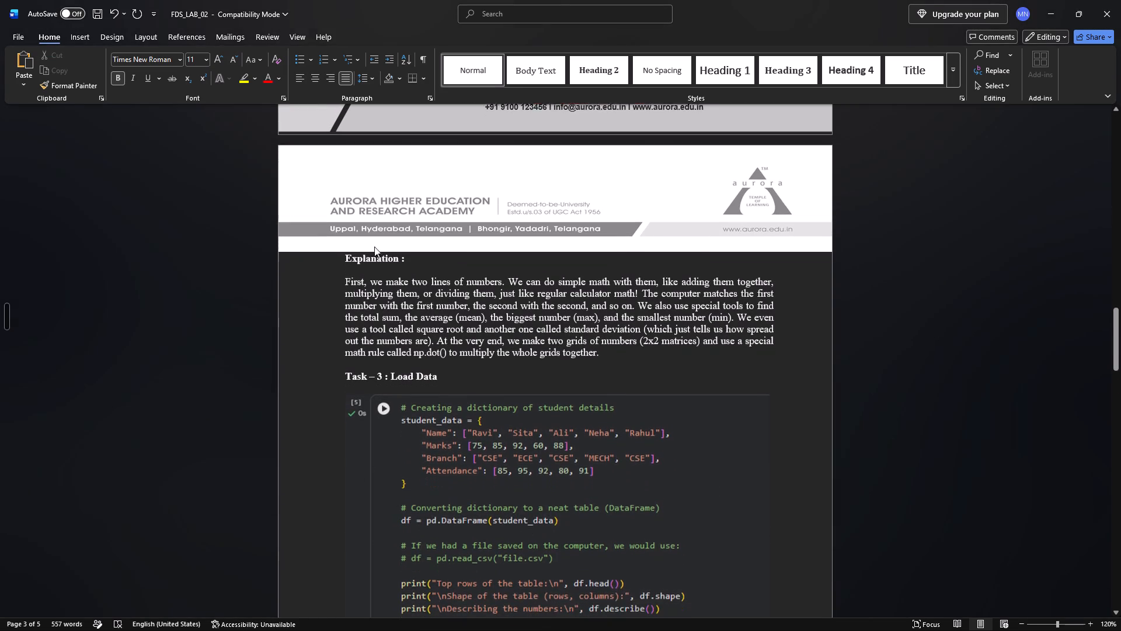
scroll(374, 247, "up", 1)
left_click_drag(343, 278, 481, 314)
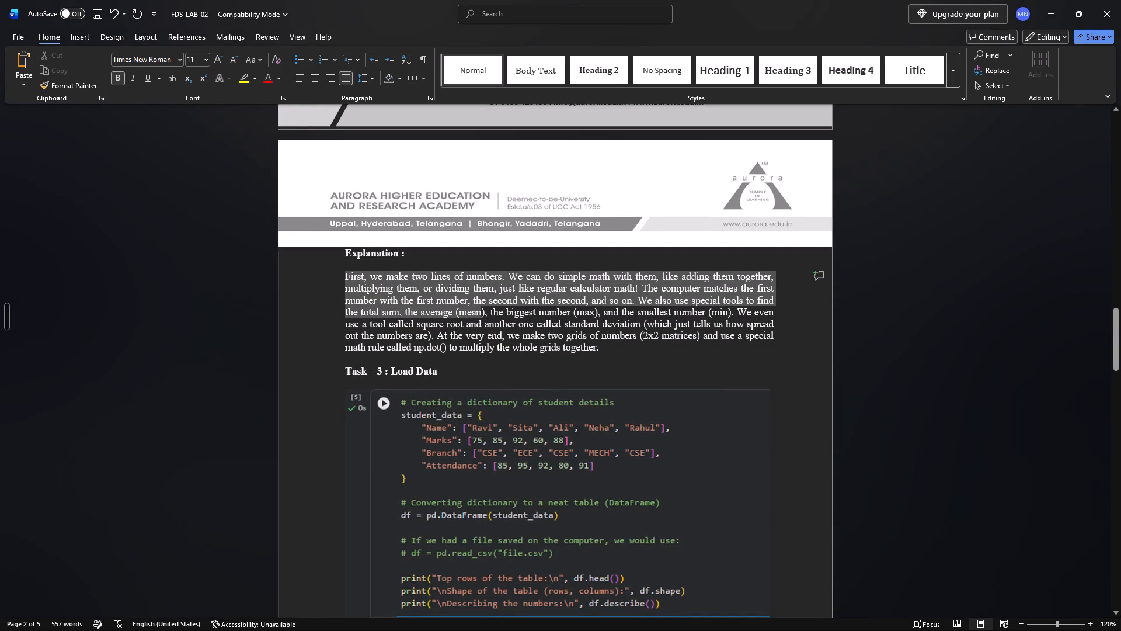
left_click_drag(481, 314, 602, 345)
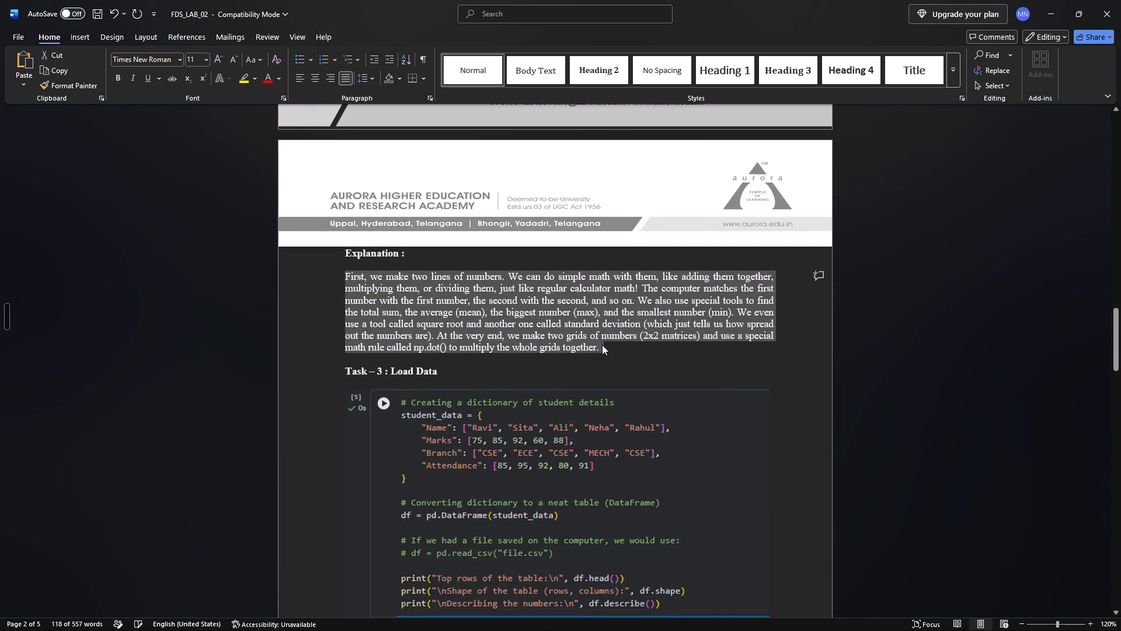
key("ctrl+v")
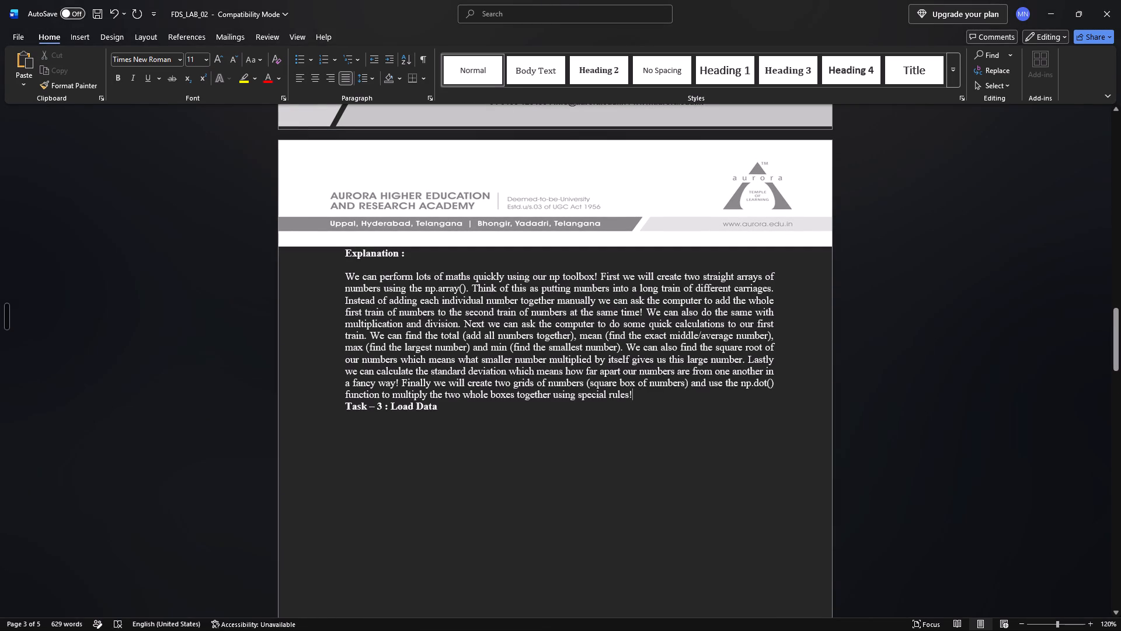
Insert a blank line between the Task – 2 explanation and the "Task – 3 : Load Data" heading.
scroll(464, 399, "down", 2)
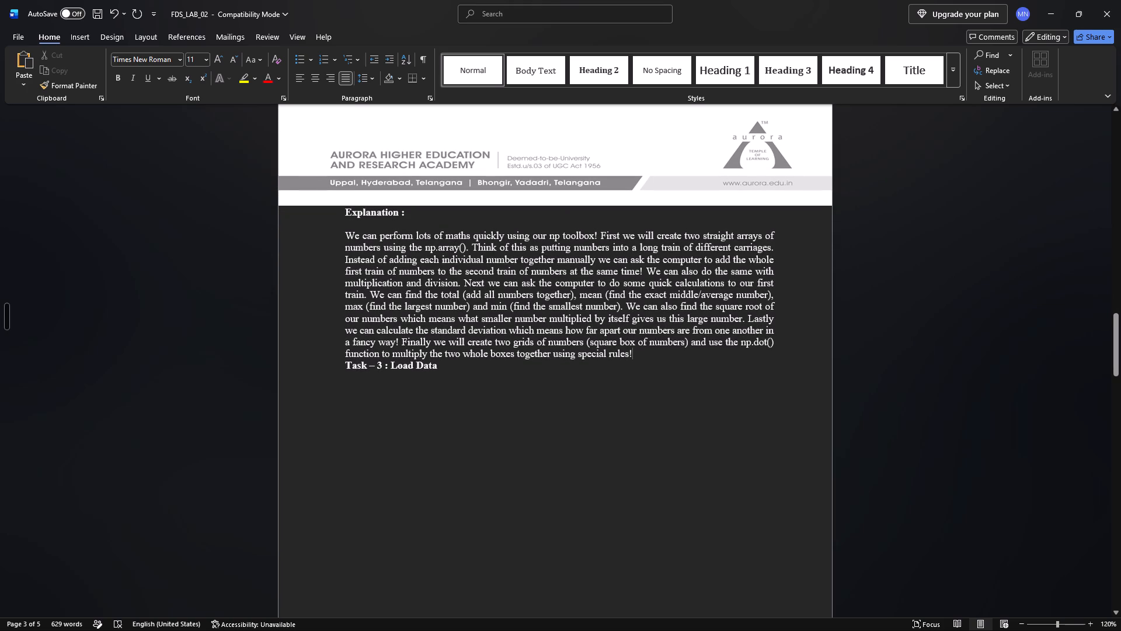
key("Return")
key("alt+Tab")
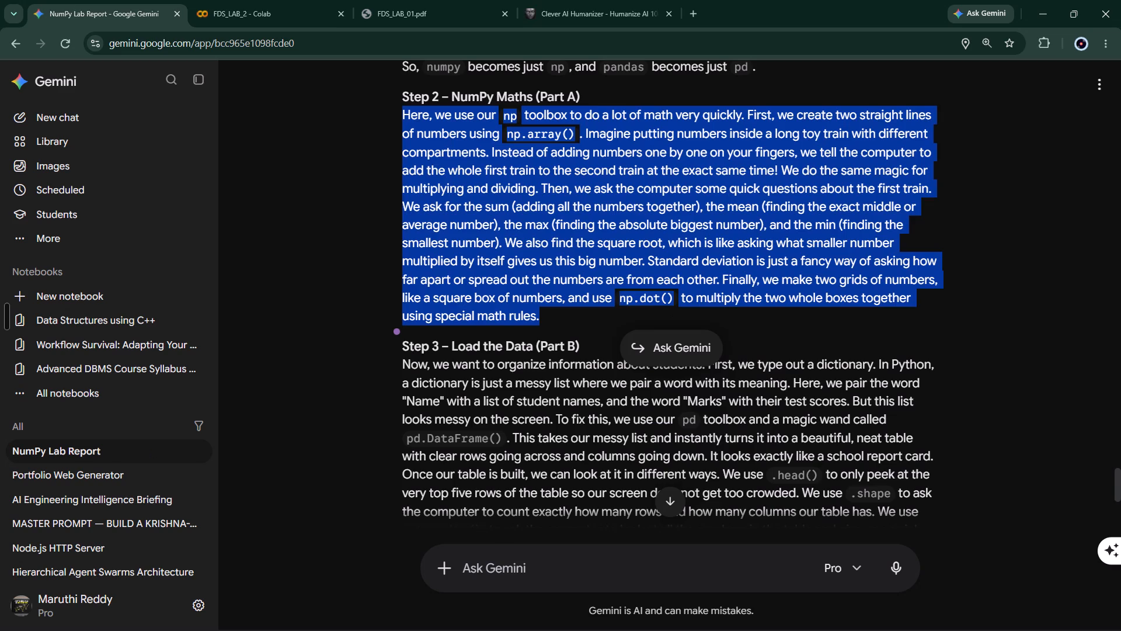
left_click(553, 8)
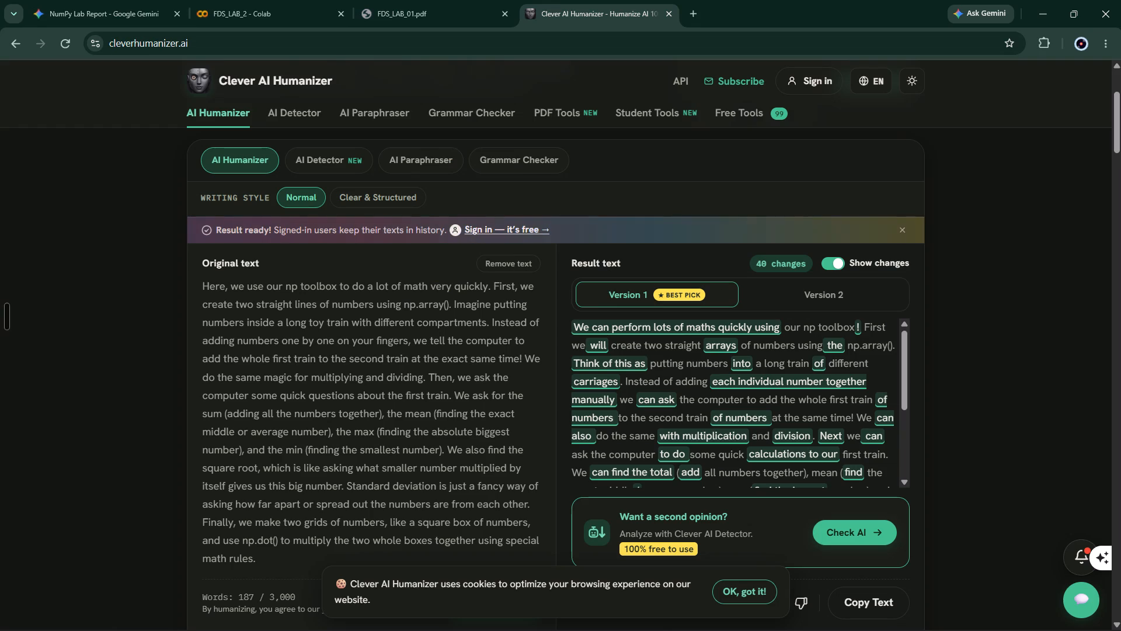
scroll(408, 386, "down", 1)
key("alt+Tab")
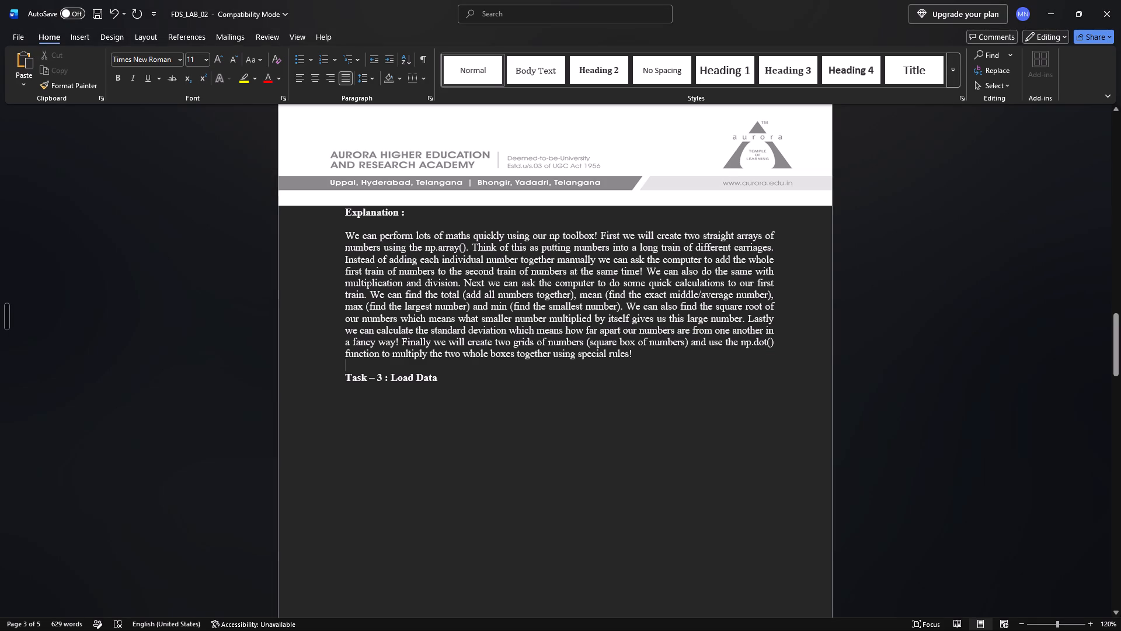
Replace the exclamation mark ending the Task – 2 explanation with a period and add another blank line after the paragraph.
left_click(634, 353)
key("BackSpace")
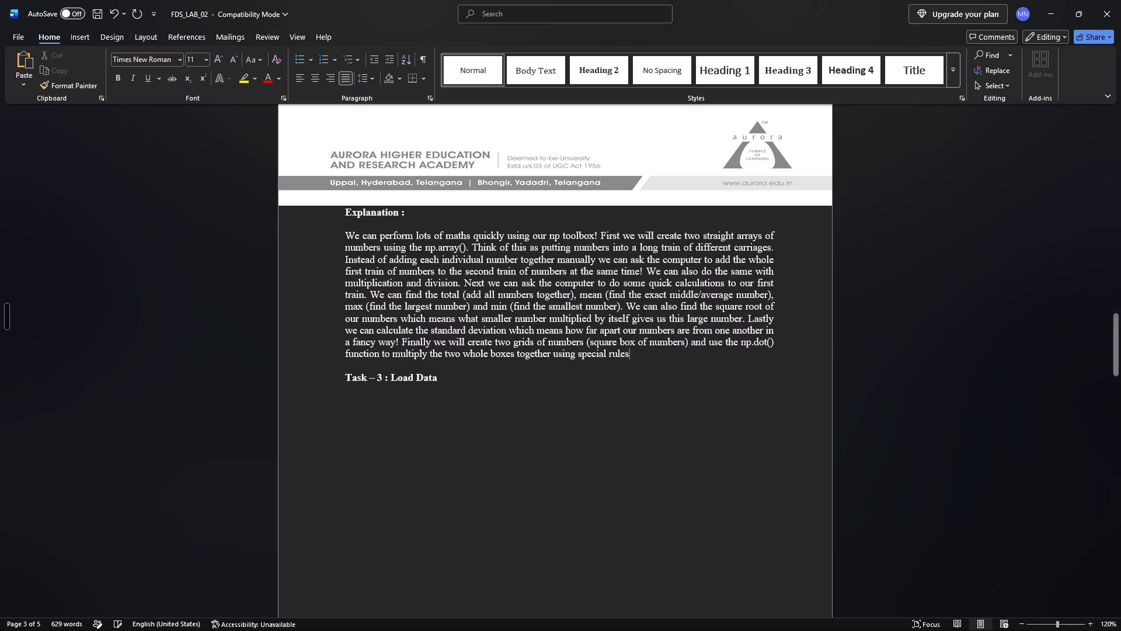
key("period")
key("Return")
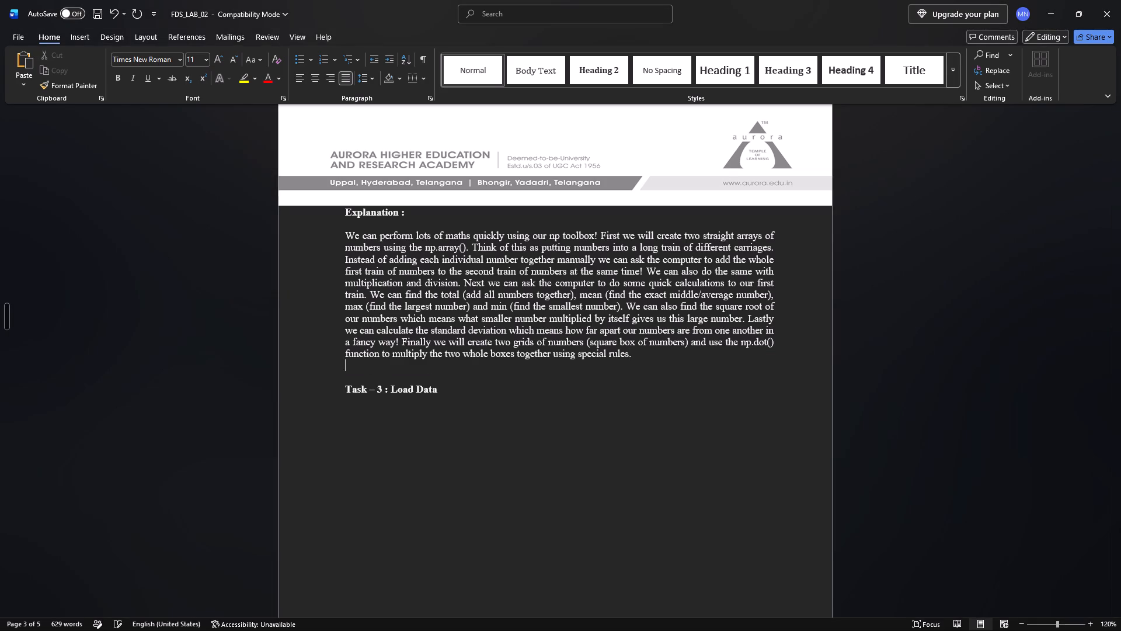
Reduce the gap between the Task – 2 explanation and the "Task – 3 : Load Data" heading to a single blank line.
key("Return")
key("Delete")
key("Delete")
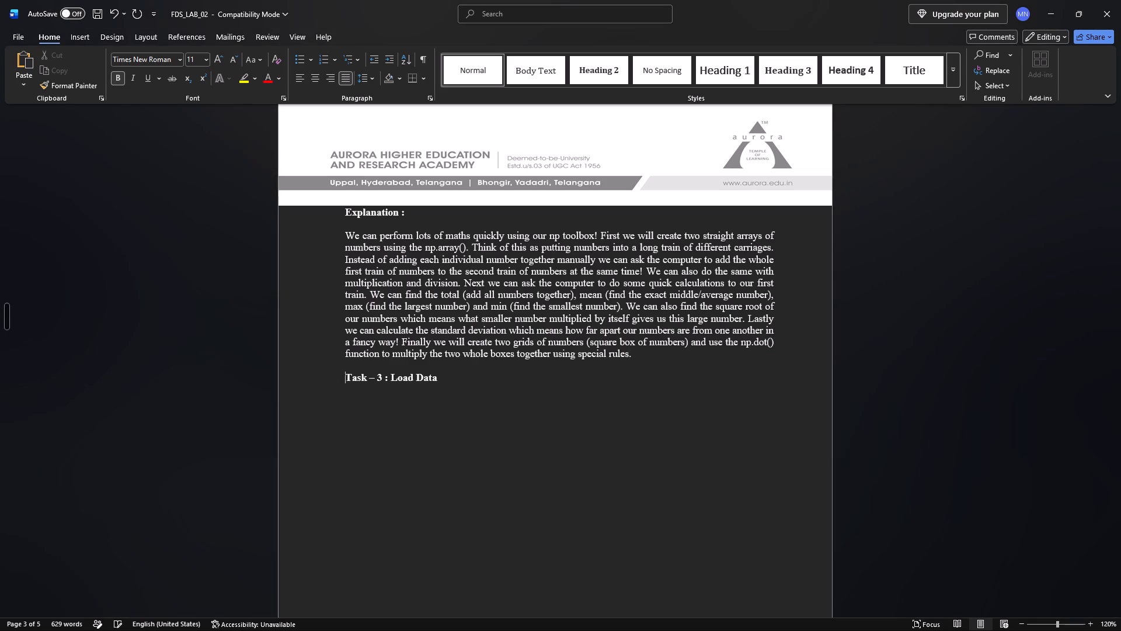
Shrink the Task – 3 code screenshot proportionally so it fits beneath its heading on the same page as its explanation.
scroll(634, 353, "down", 7)
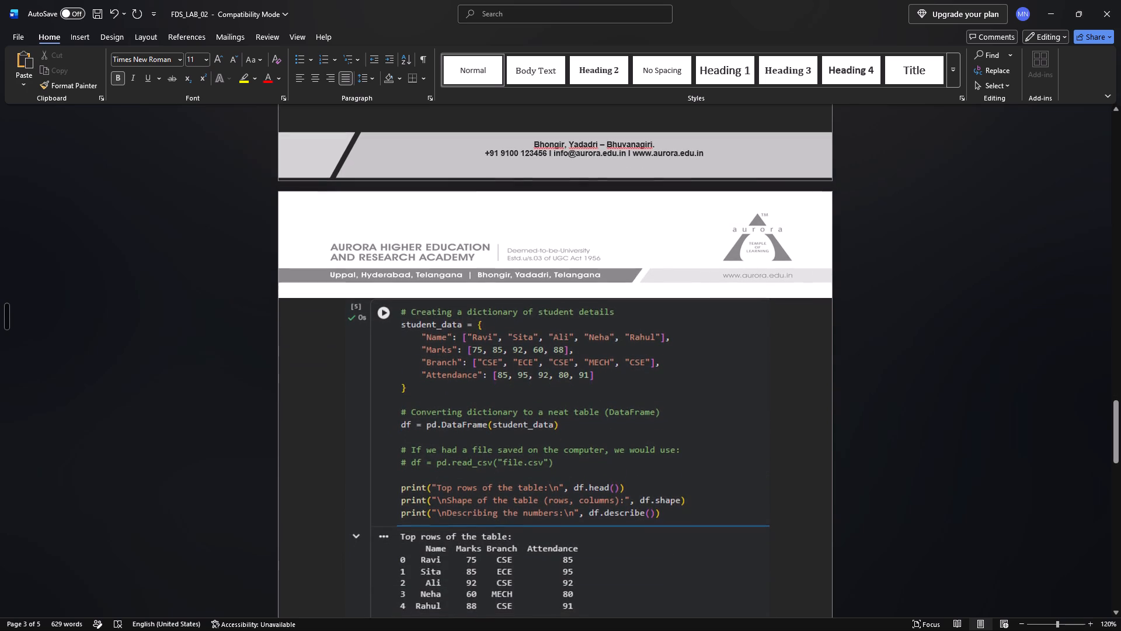
left_click(535, 456)
scroll(535, 456, "down", 2)
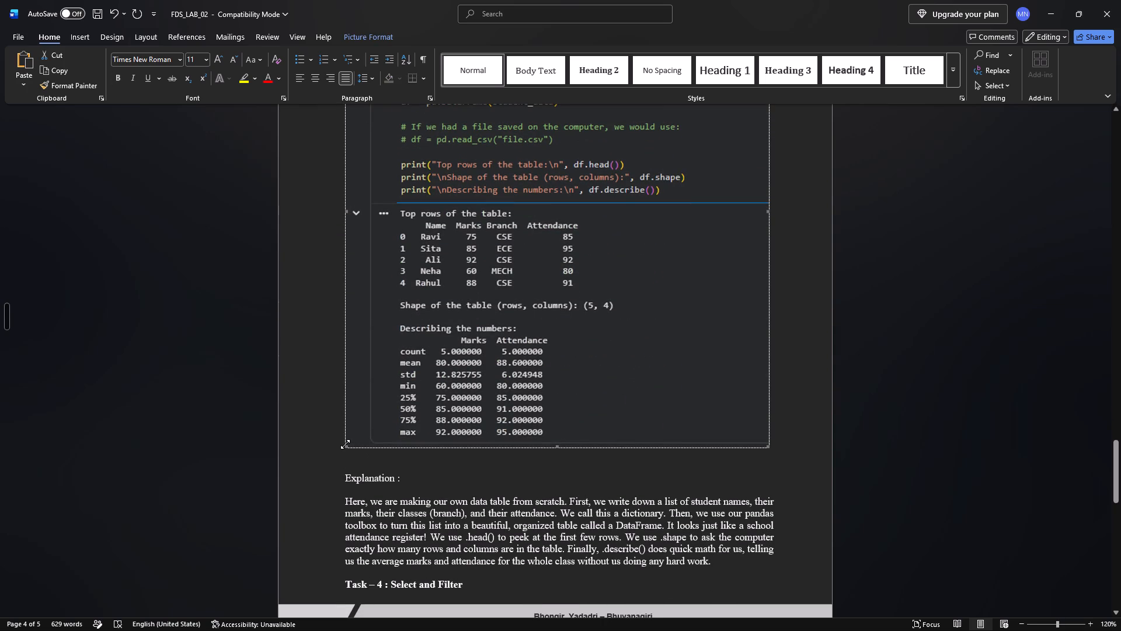
left_click_drag(345, 444, 499, 324)
scroll(563, 275, "up", 2)
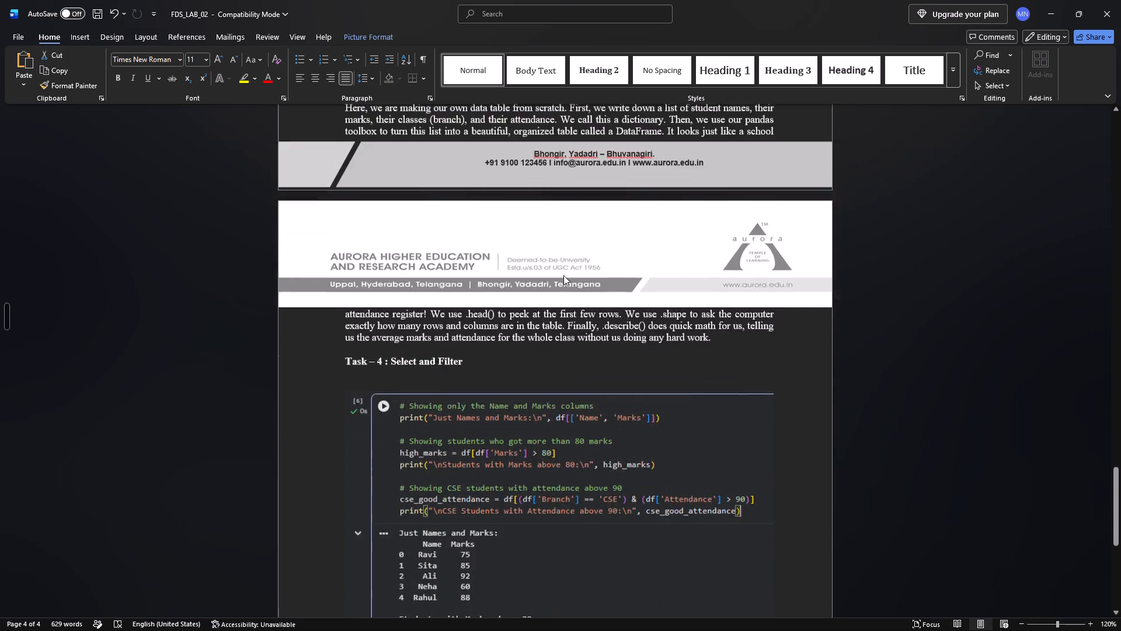
scroll(563, 275, "up", 1)
scroll(563, 275, "down", 3)
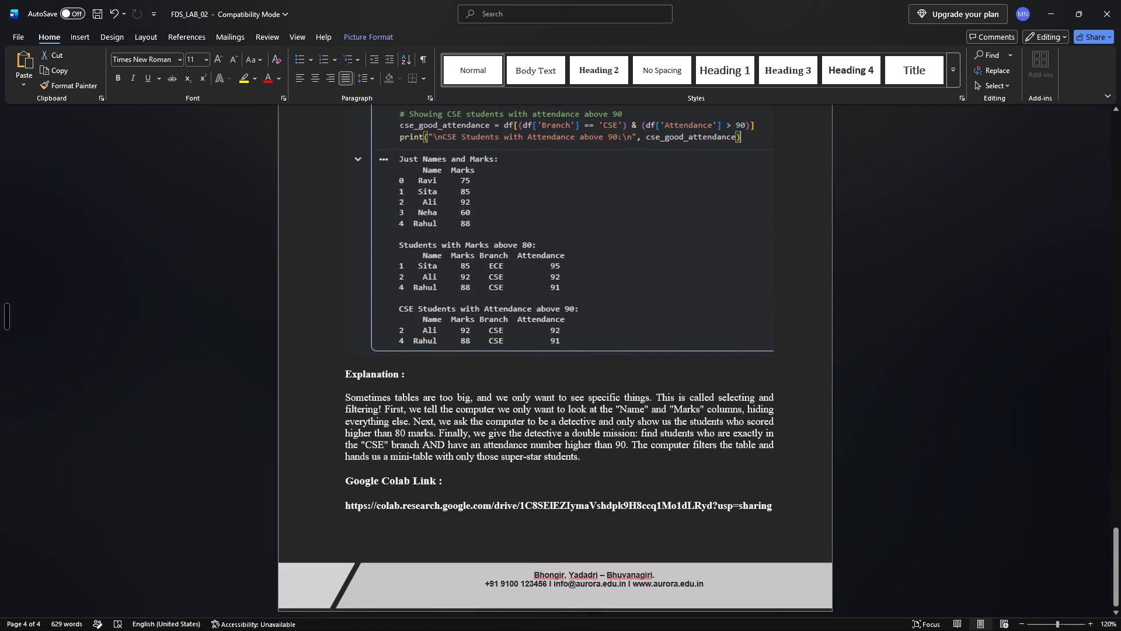
scroll(501, 299, "up", 3)
left_click(478, 330)
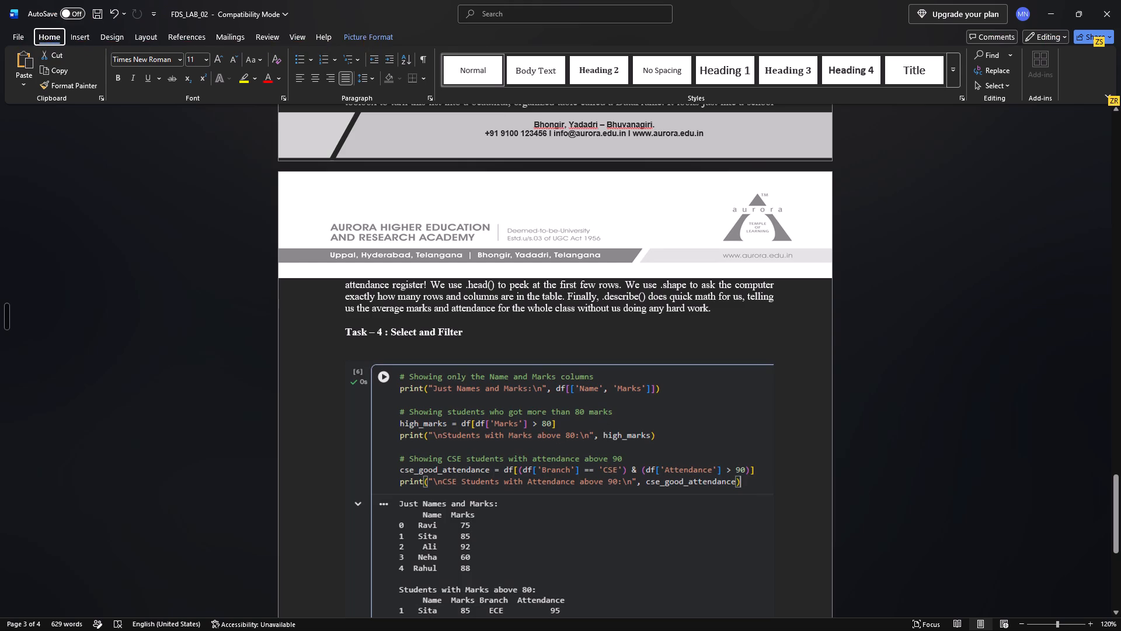
scroll(478, 330, "up", 2)
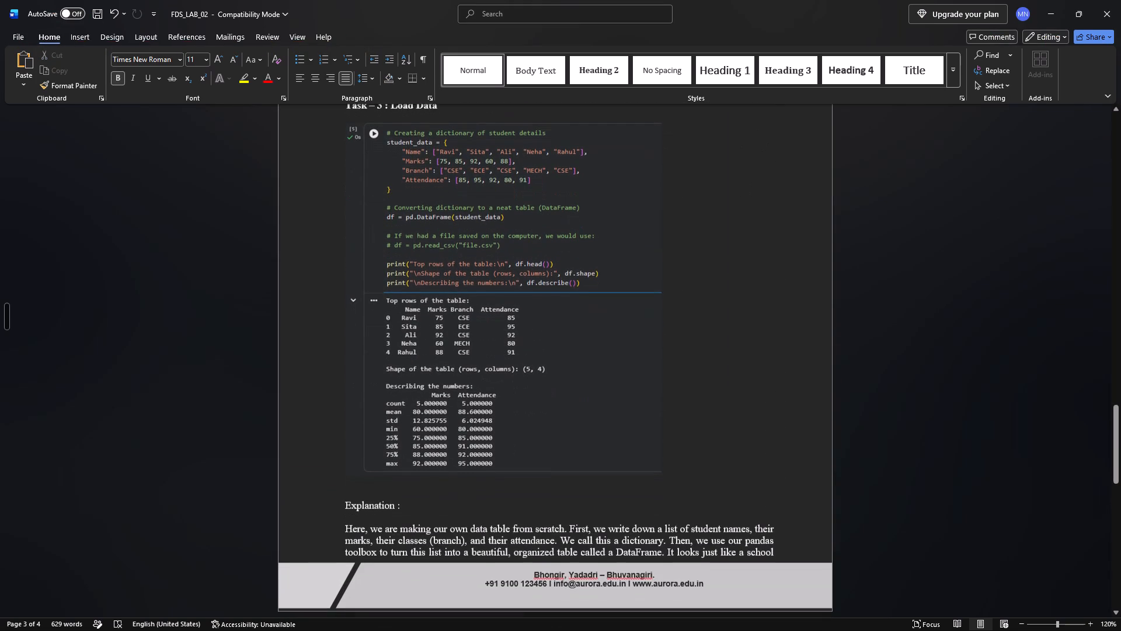
scroll(478, 330, "up", 1)
left_click(447, 363)
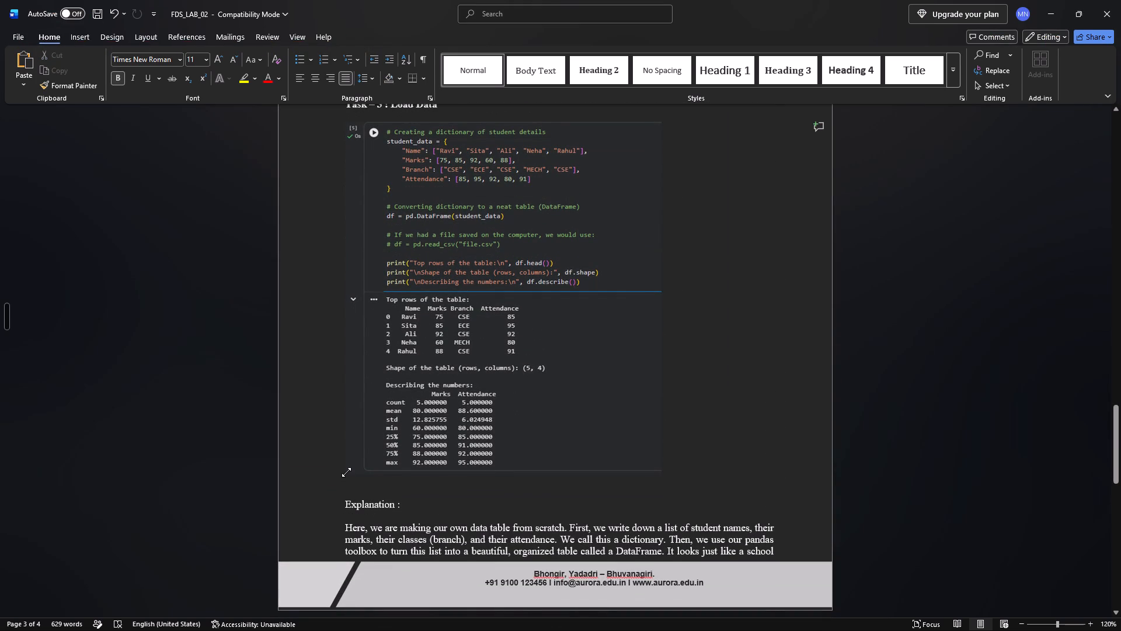
right_click_drag(346, 471, 403, 421)
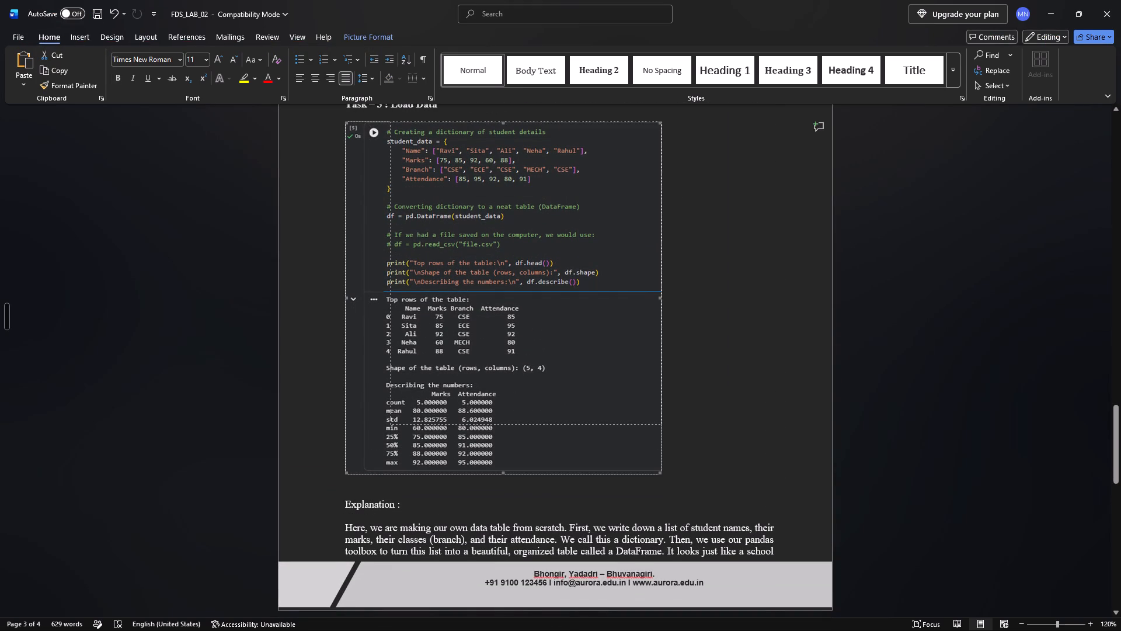
left_click(389, 439)
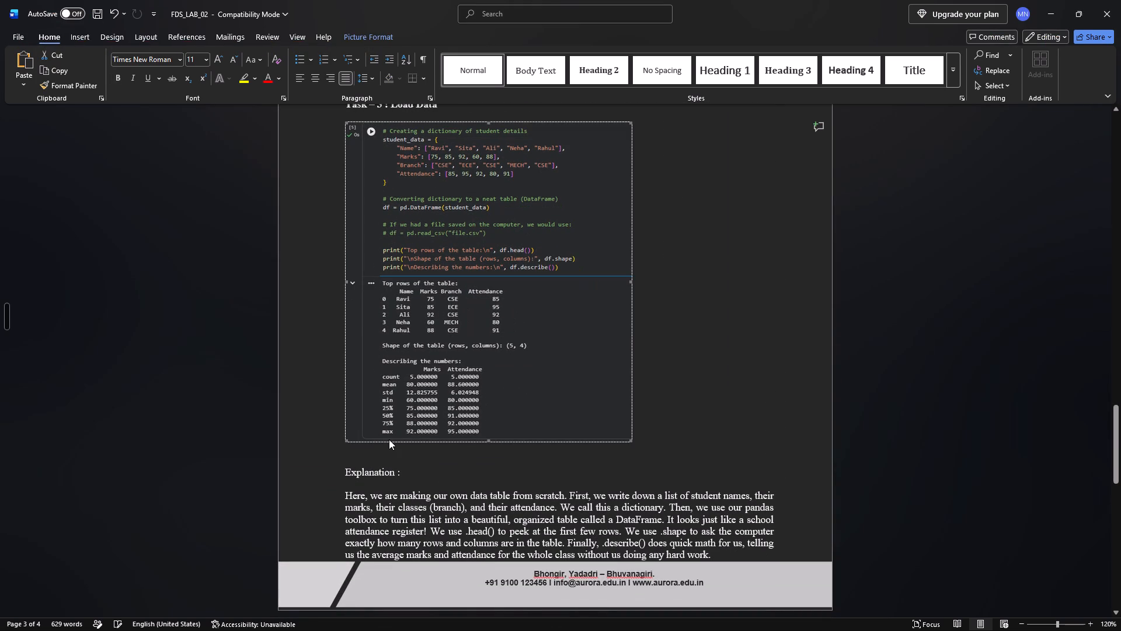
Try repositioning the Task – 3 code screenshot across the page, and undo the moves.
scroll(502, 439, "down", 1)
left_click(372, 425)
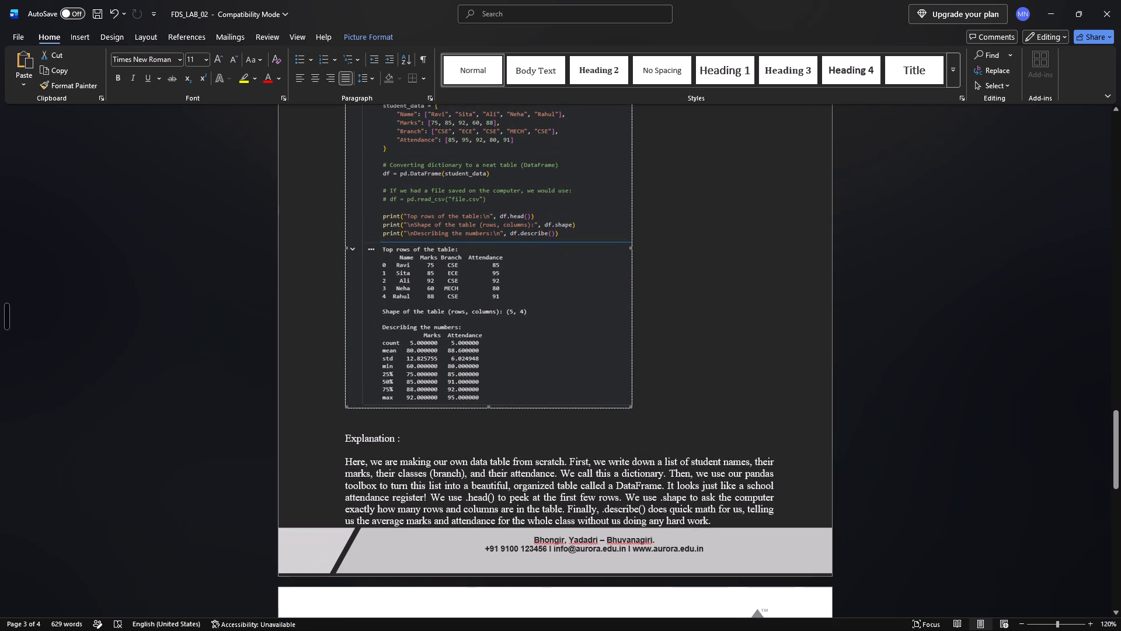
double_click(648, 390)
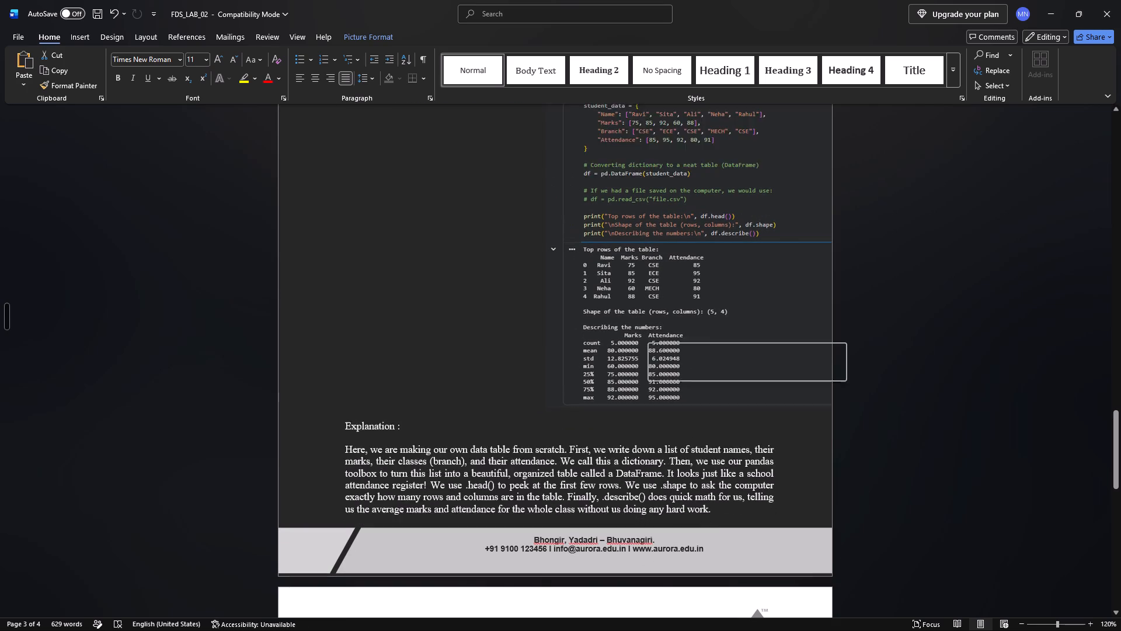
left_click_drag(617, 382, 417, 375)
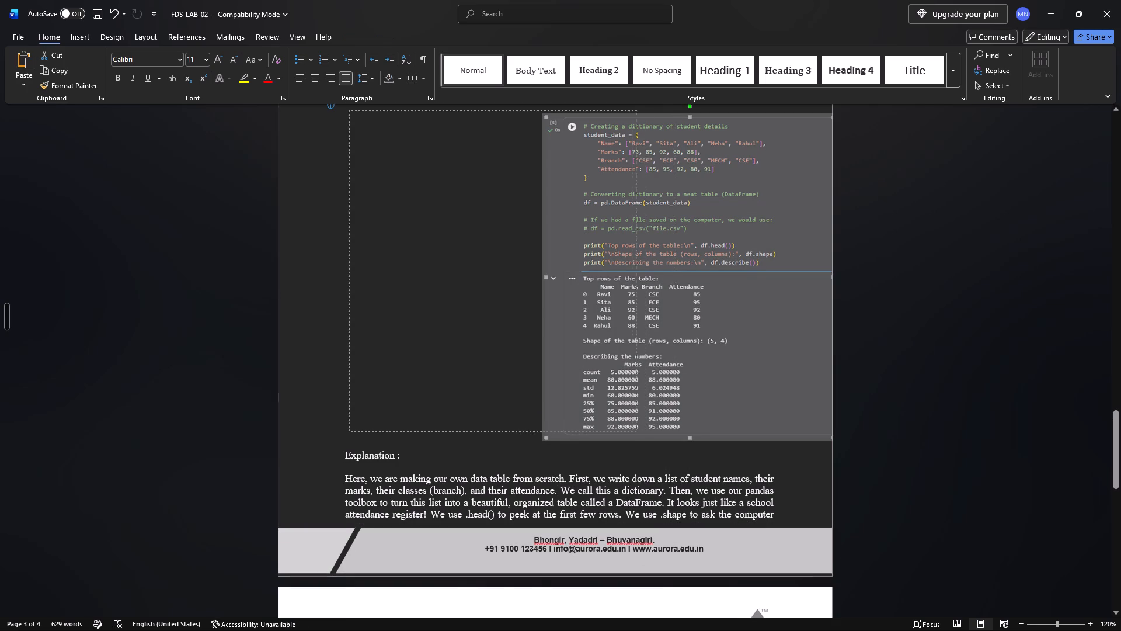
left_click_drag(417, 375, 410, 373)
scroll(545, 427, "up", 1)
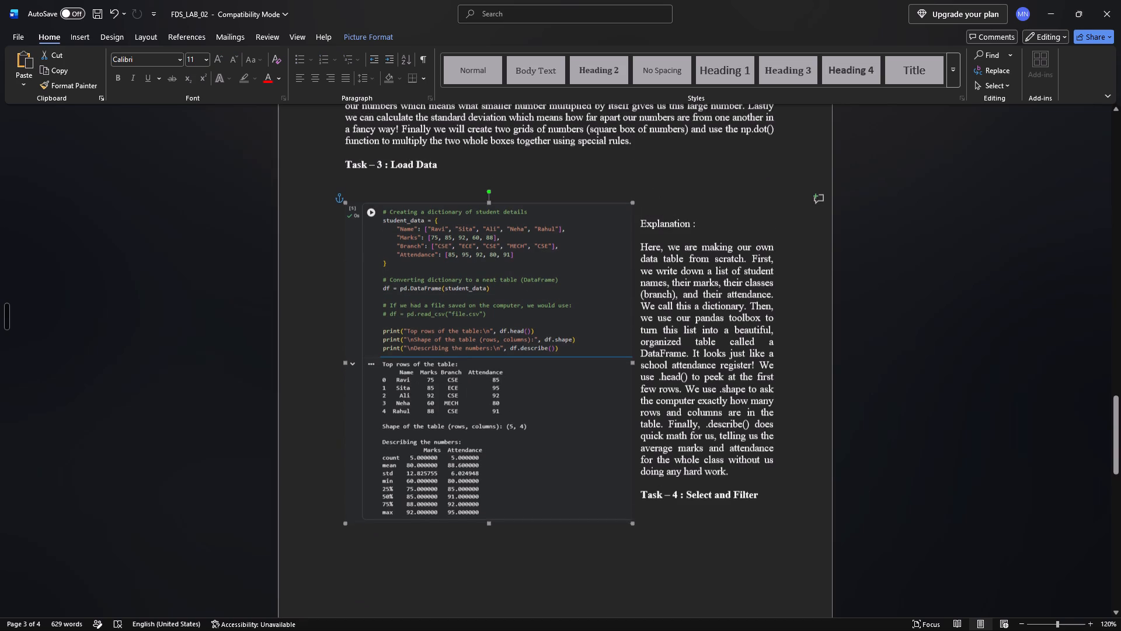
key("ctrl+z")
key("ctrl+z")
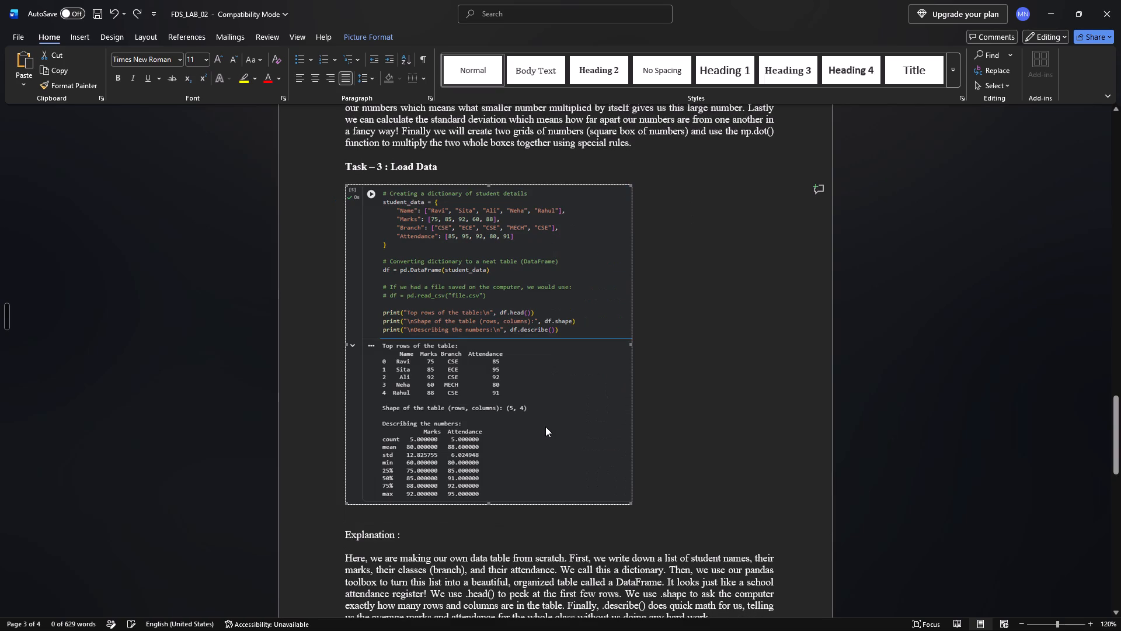
Remove the extra blank line between the Task – 3 screenshot and its "Explanation :" heading.
left_click(406, 532)
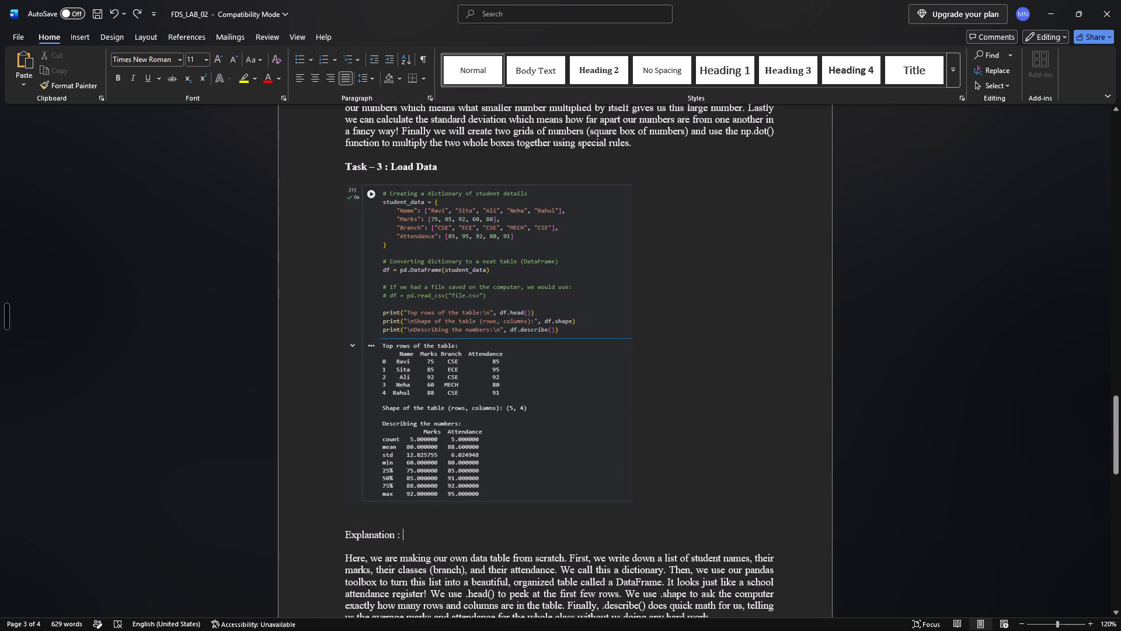
key("ctrl+Left")
key("ctrl+Left")
key("BackSpace")
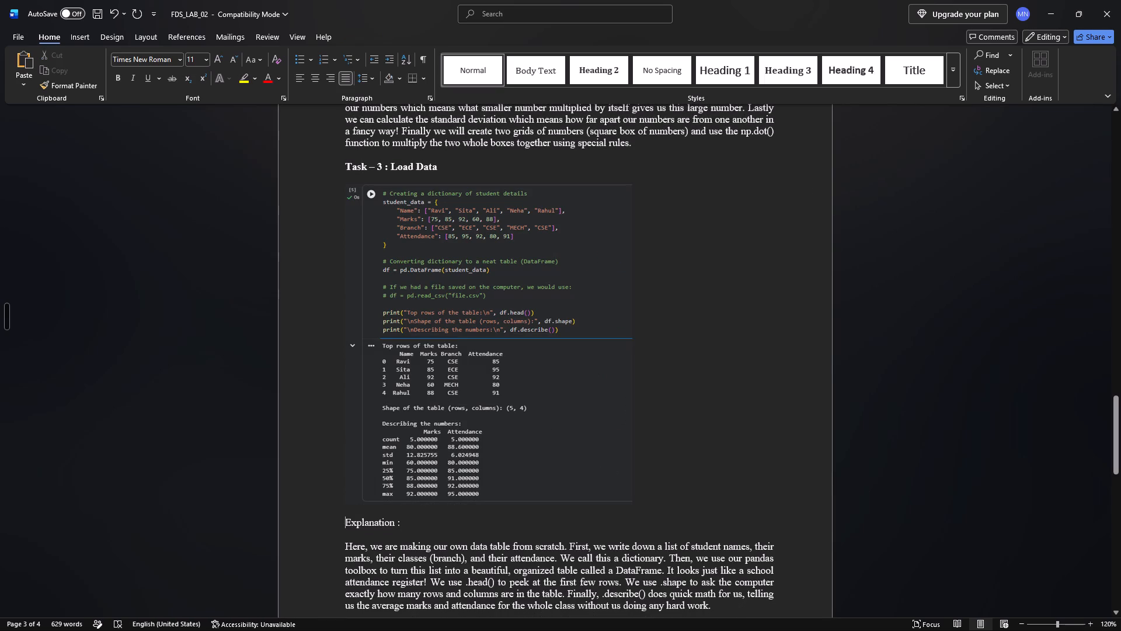
Make the "Explanation :" heading under Task – 3 bold.
left_click_drag(402, 522, 340, 522)
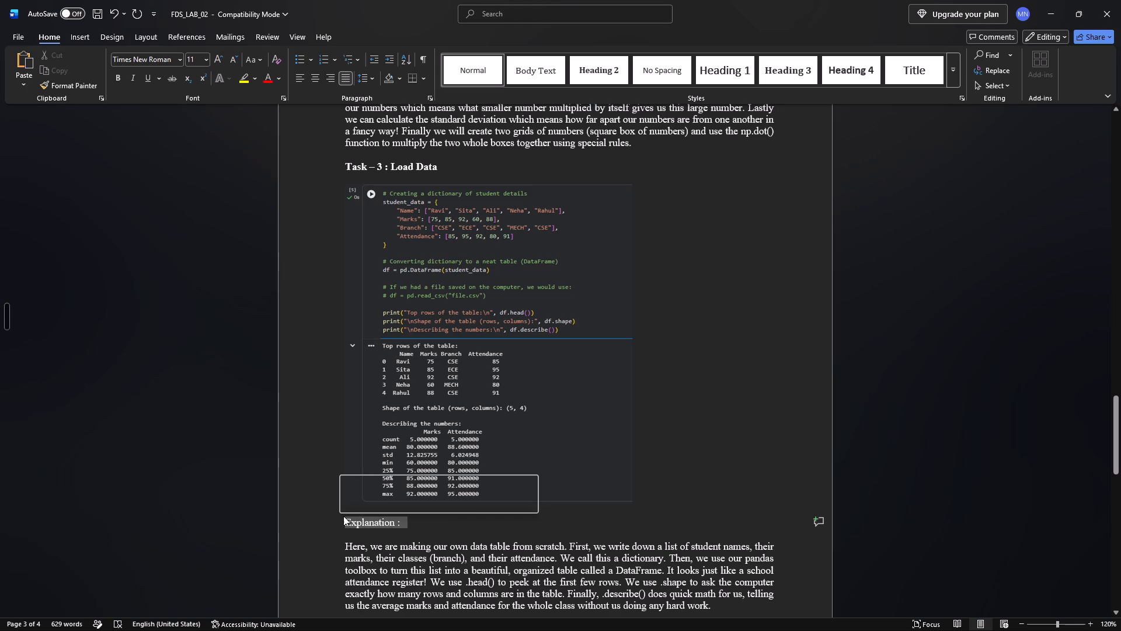
left_click(350, 497)
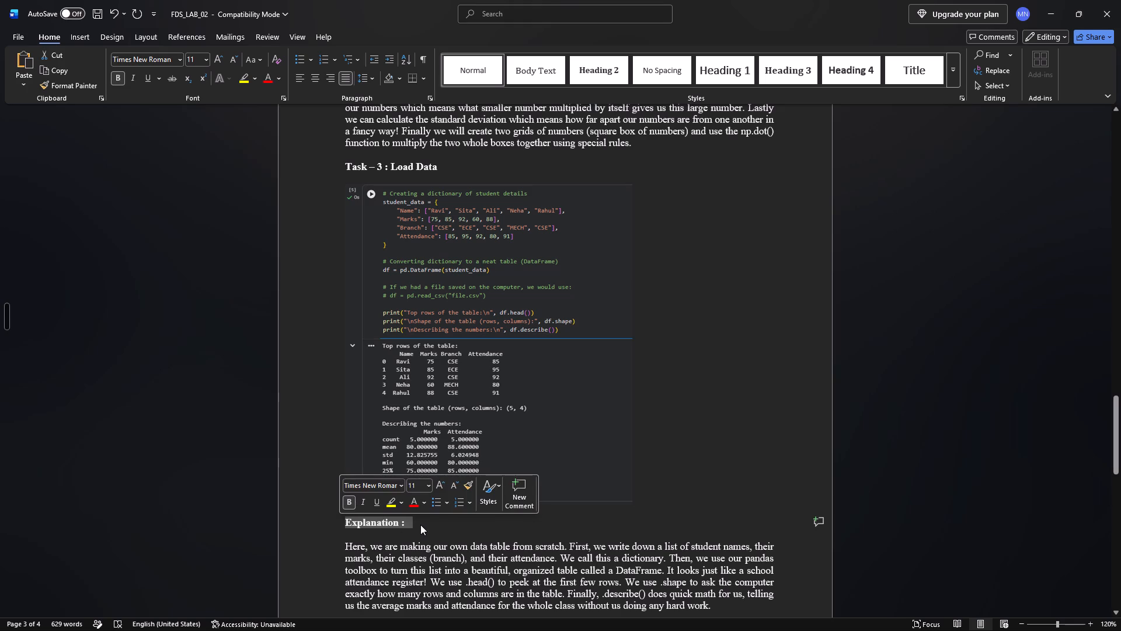
Clean up the spacing after the Task – 3 "Explanation :" heading, leaving one blank line before its paragraph.
left_click(420, 525)
left_click(420, 525)
key("BackSpace")
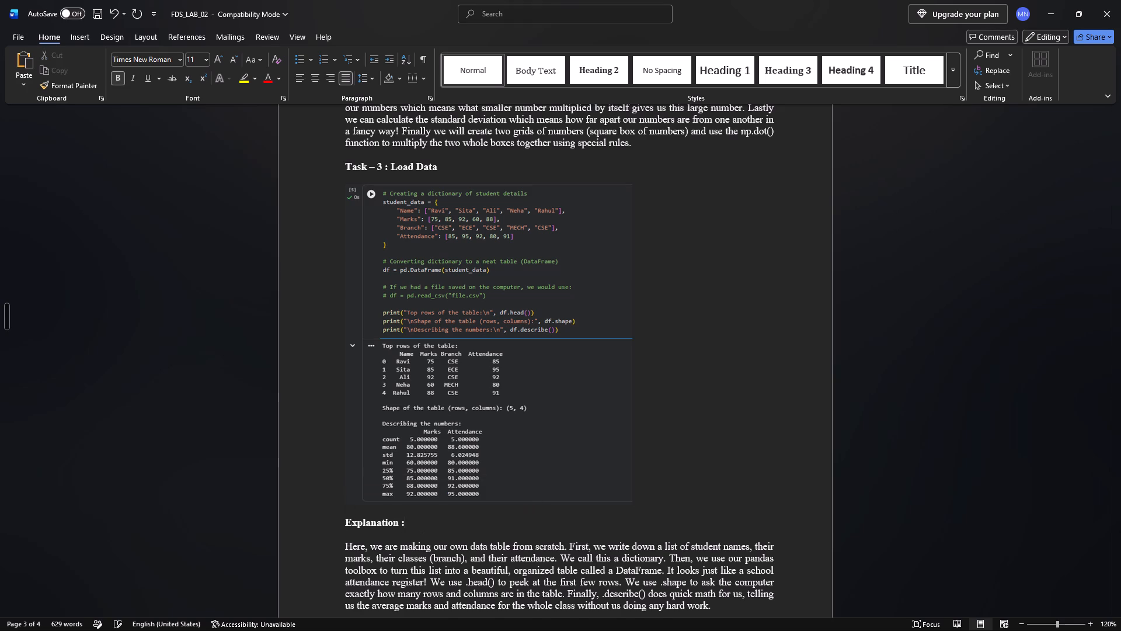
key("Return")
key("Return")
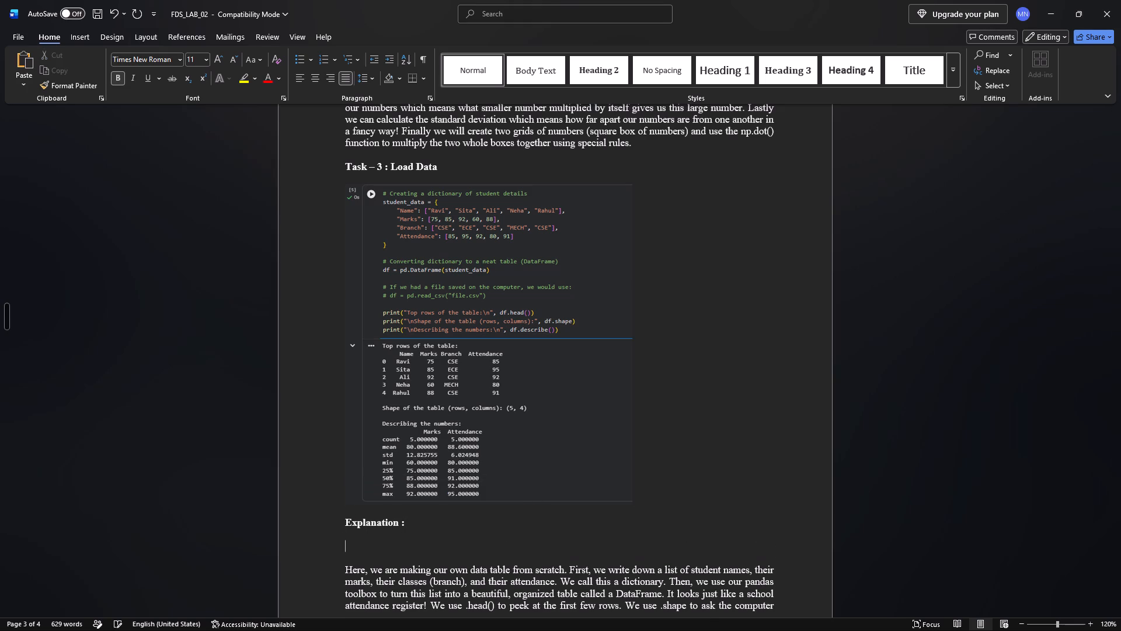
key("Delete")
key("Delete")
scroll(420, 525, "up", 1)
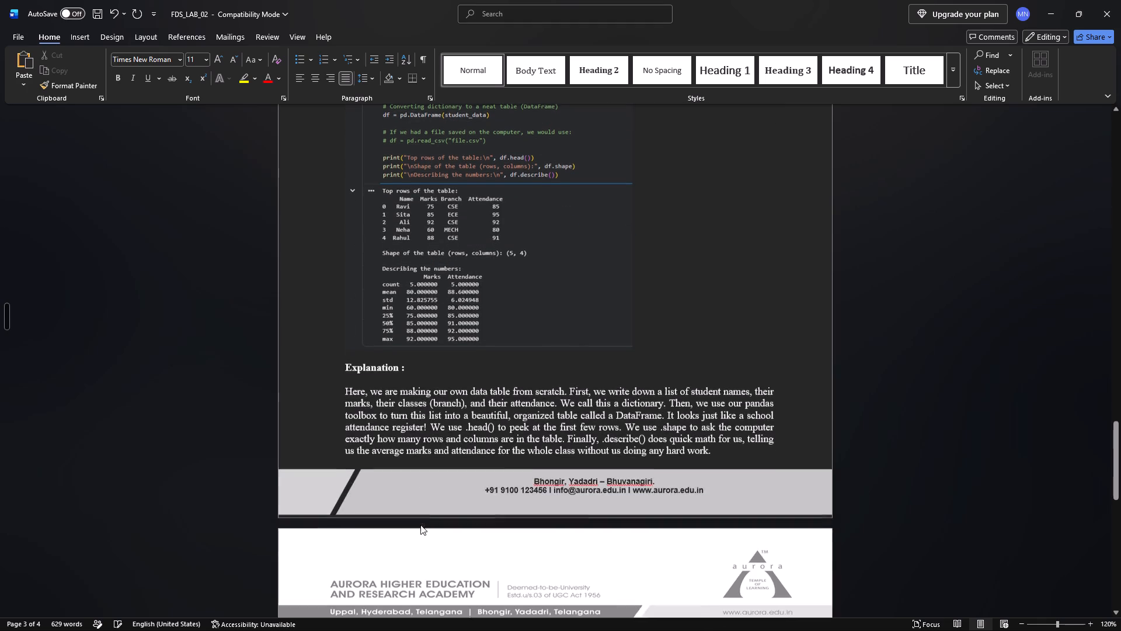
scroll(420, 525, "up", 1)
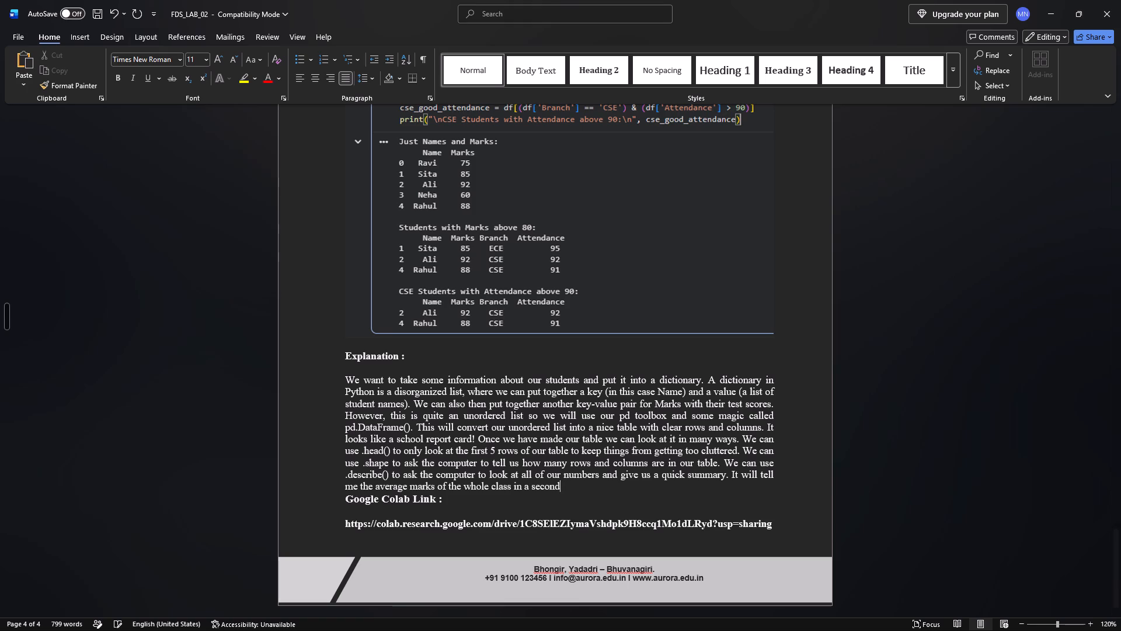
key("period")
key("Return")
scroll(537, 476, "down", 1)
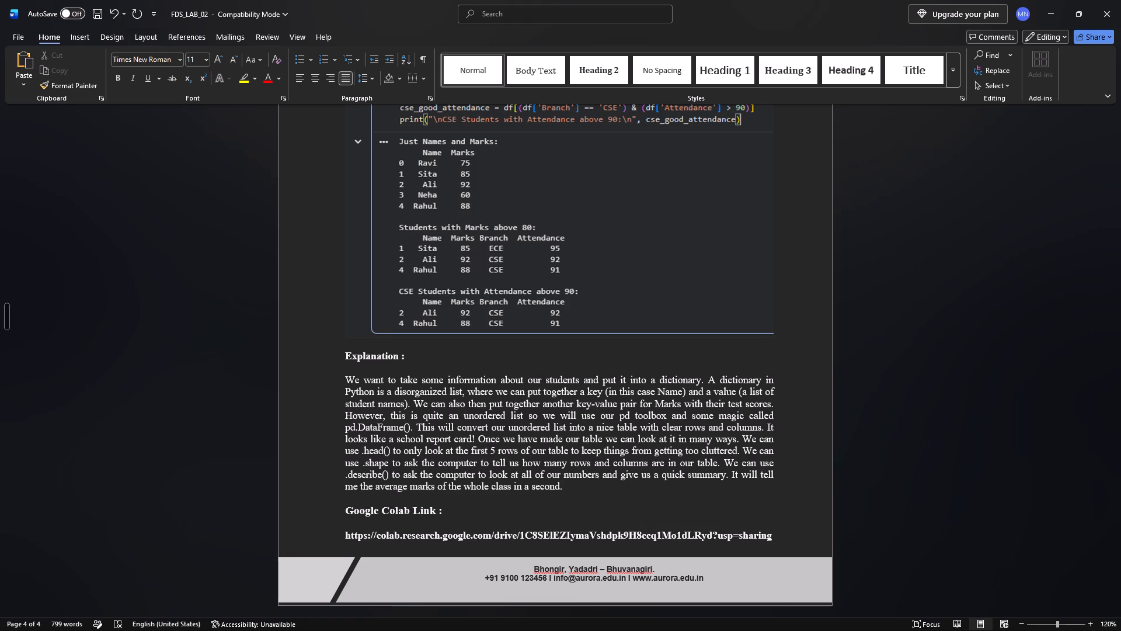
Shrink the Task – 4 code and output screenshot slightly, keeping its proportions.
scroll(537, 476, "down", 1)
scroll(516, 421, "down", 1)
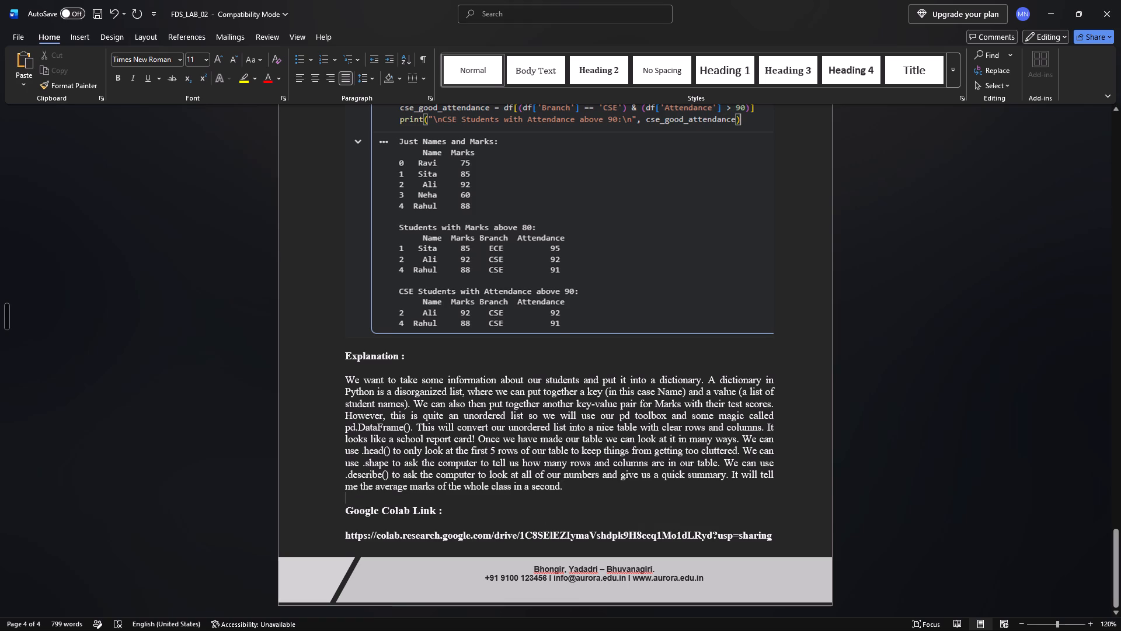
left_click(493, 311)
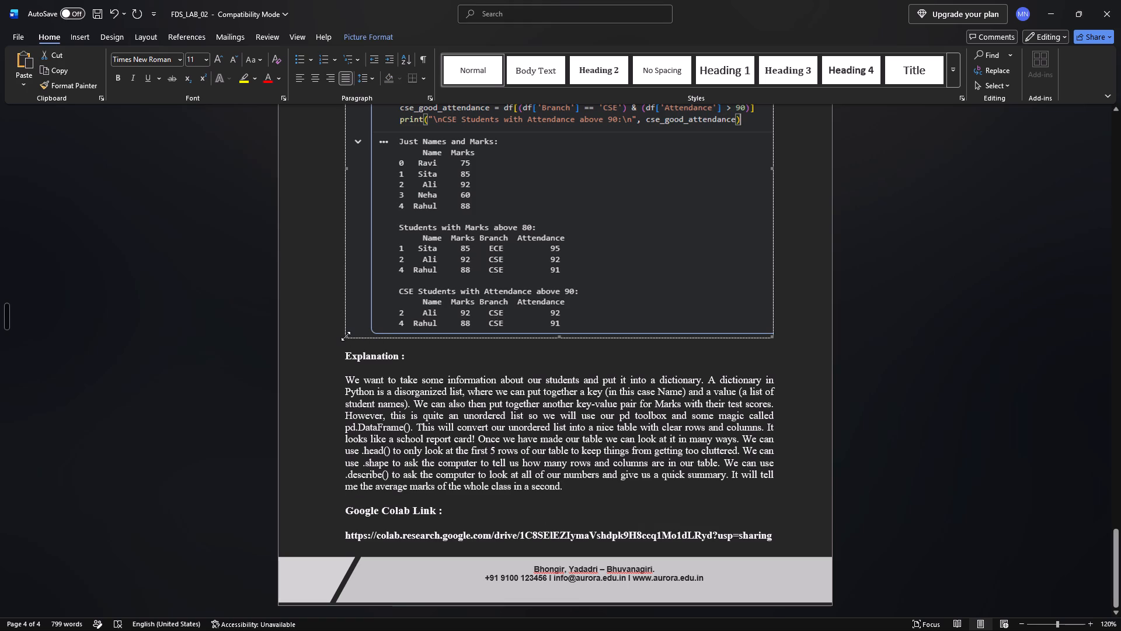
left_click_drag(346, 336, 377, 319)
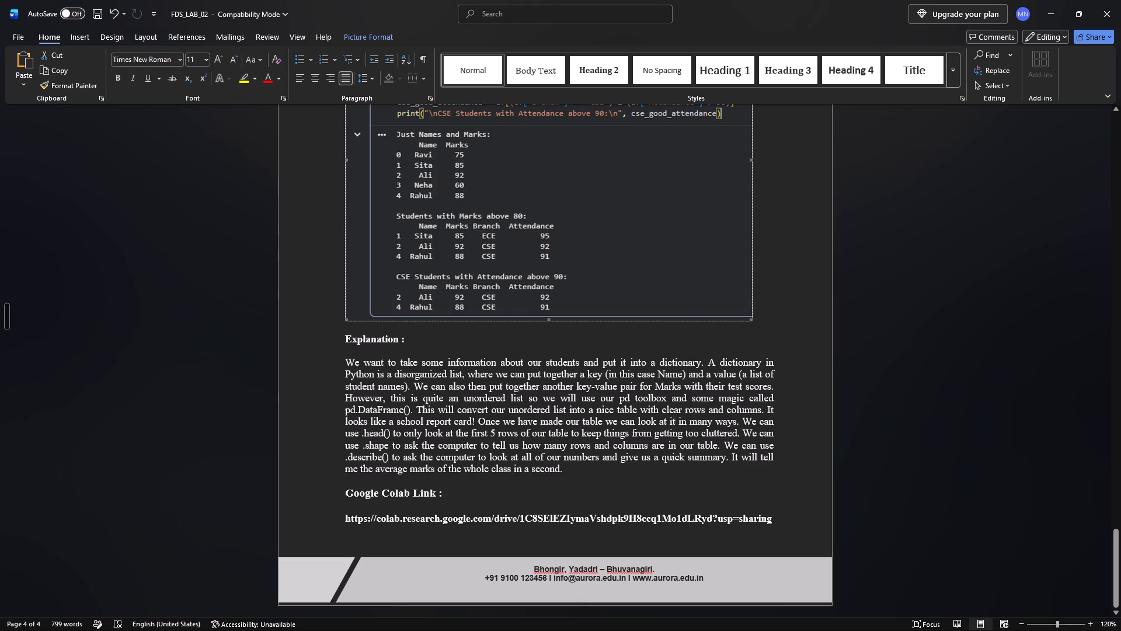
left_click(492, 428)
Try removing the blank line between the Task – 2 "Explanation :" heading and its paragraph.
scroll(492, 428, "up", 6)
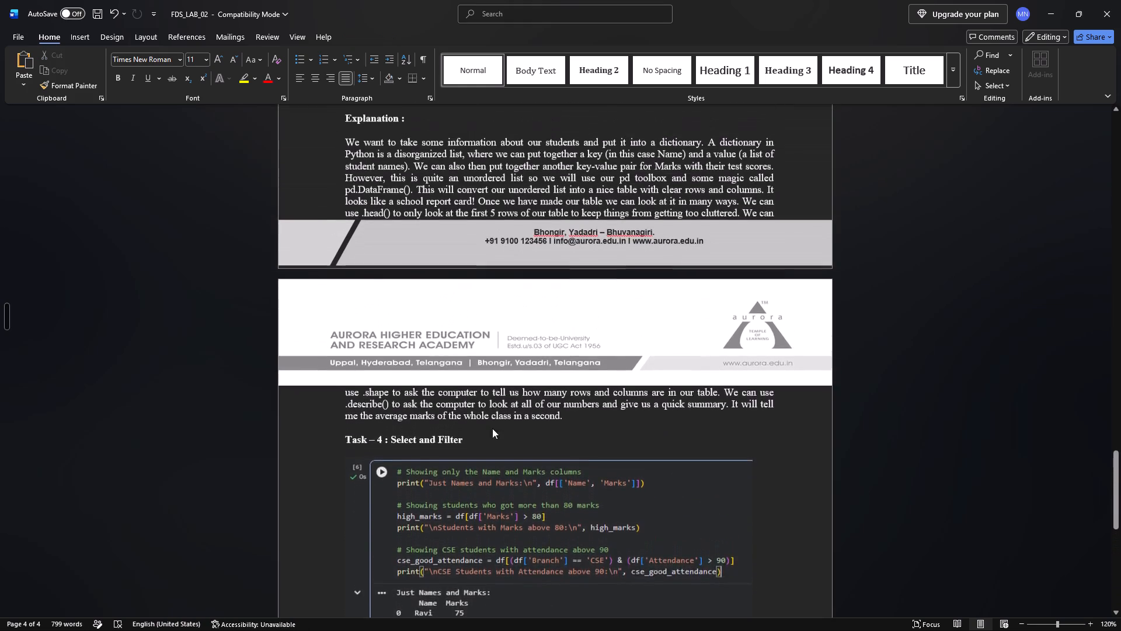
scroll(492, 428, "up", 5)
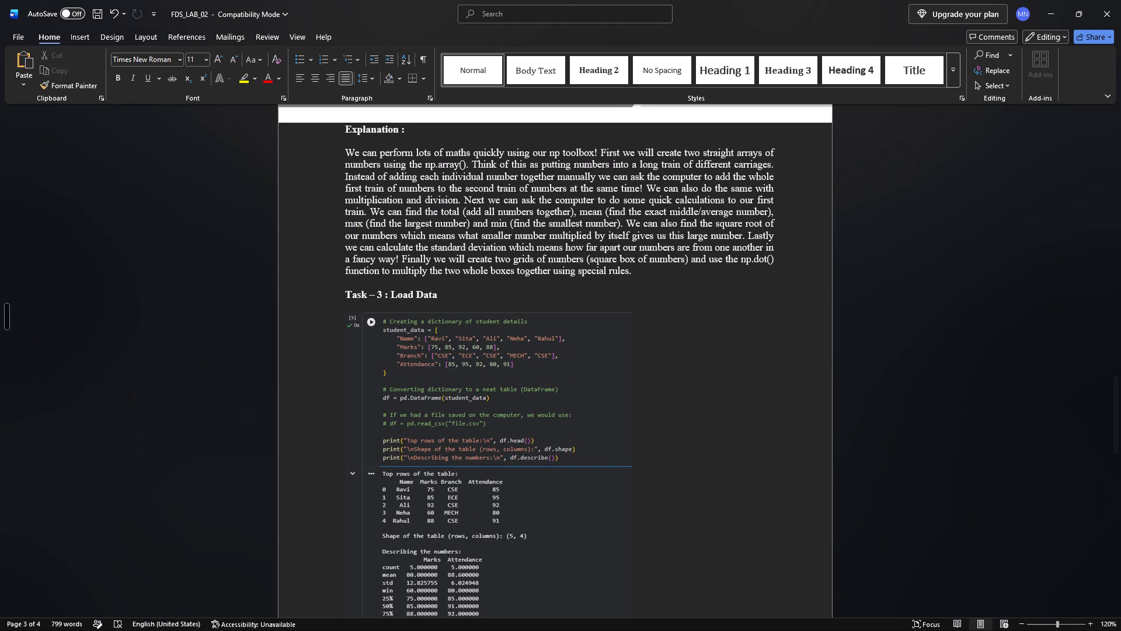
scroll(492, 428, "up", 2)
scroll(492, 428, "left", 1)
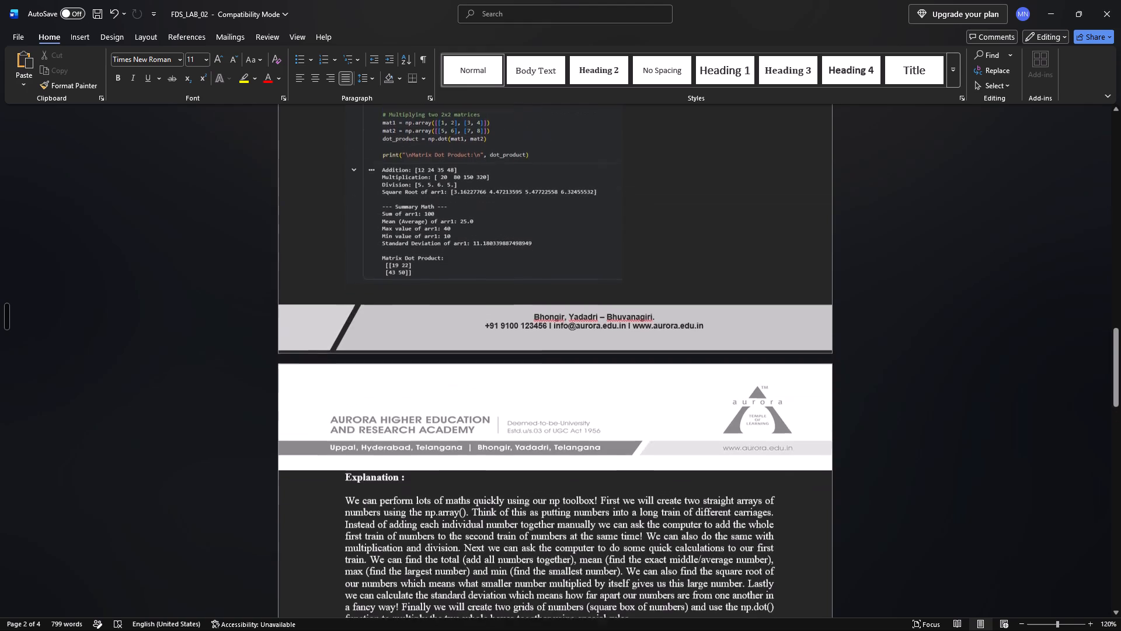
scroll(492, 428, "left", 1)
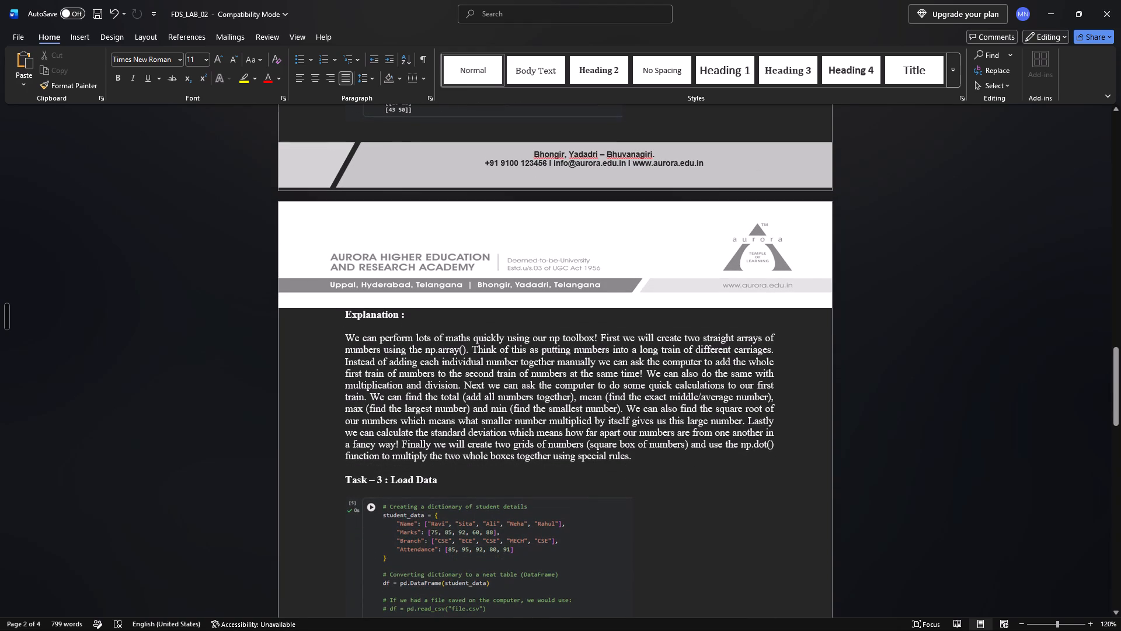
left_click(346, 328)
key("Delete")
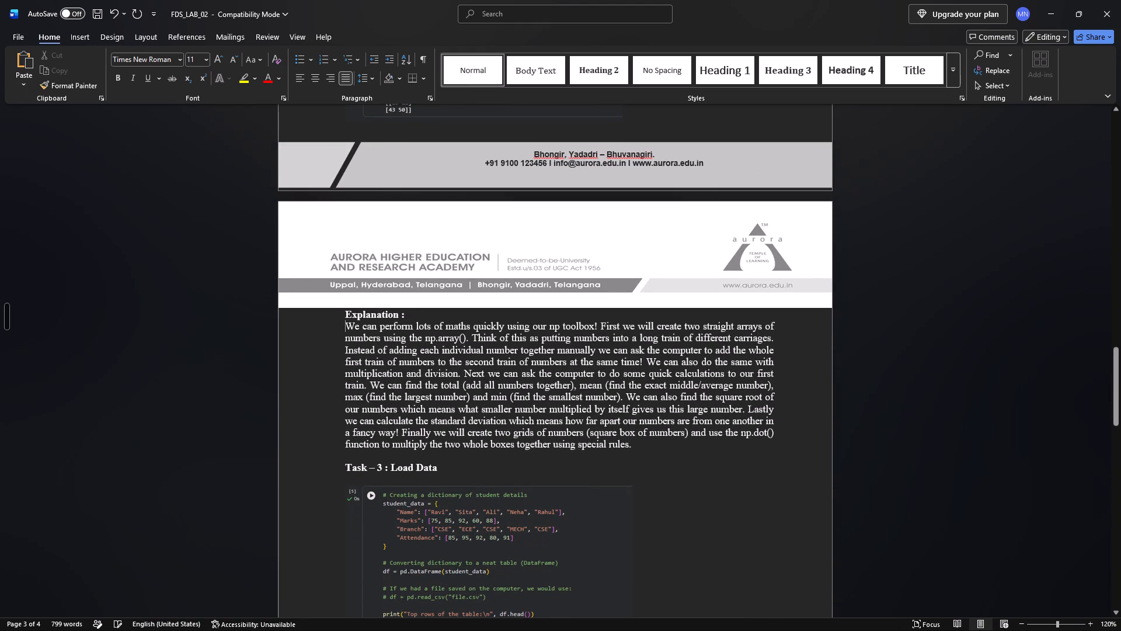
Review the spacing and layout of the earlier pages, back to the student details table on page 1.
scroll(346, 328, "up", 1)
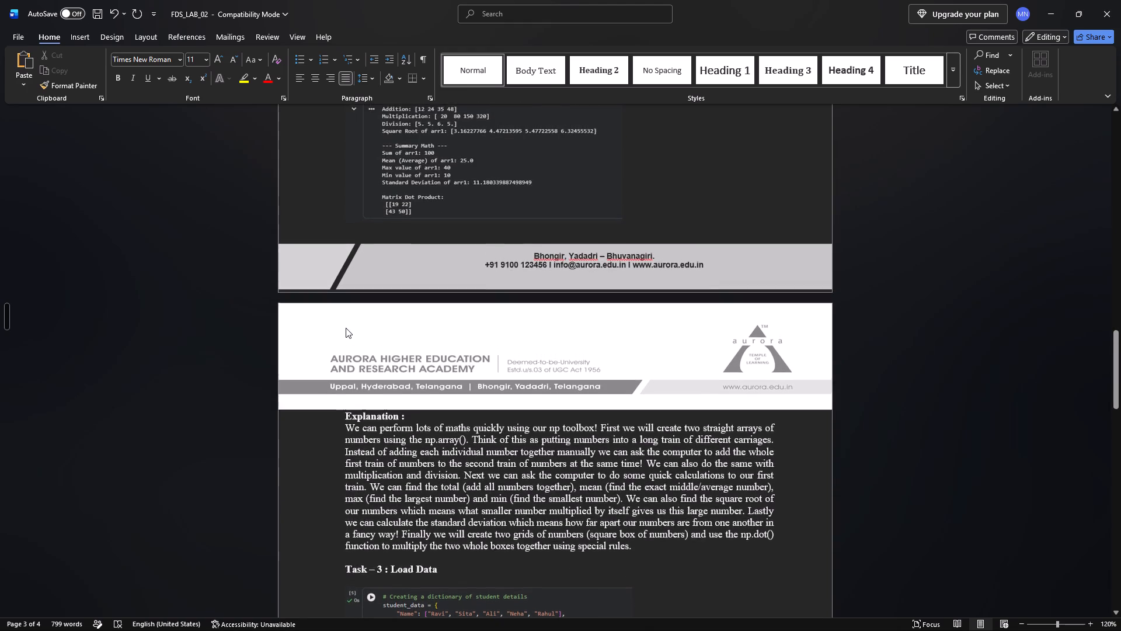
scroll(346, 328, "up", 3)
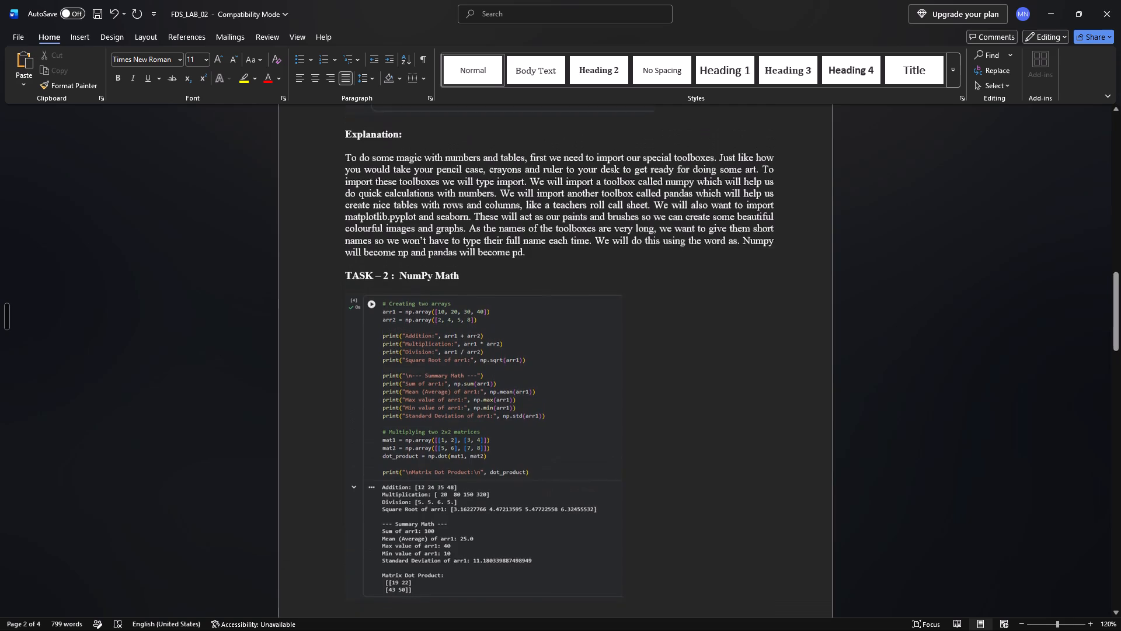
scroll(346, 328, "up", 1)
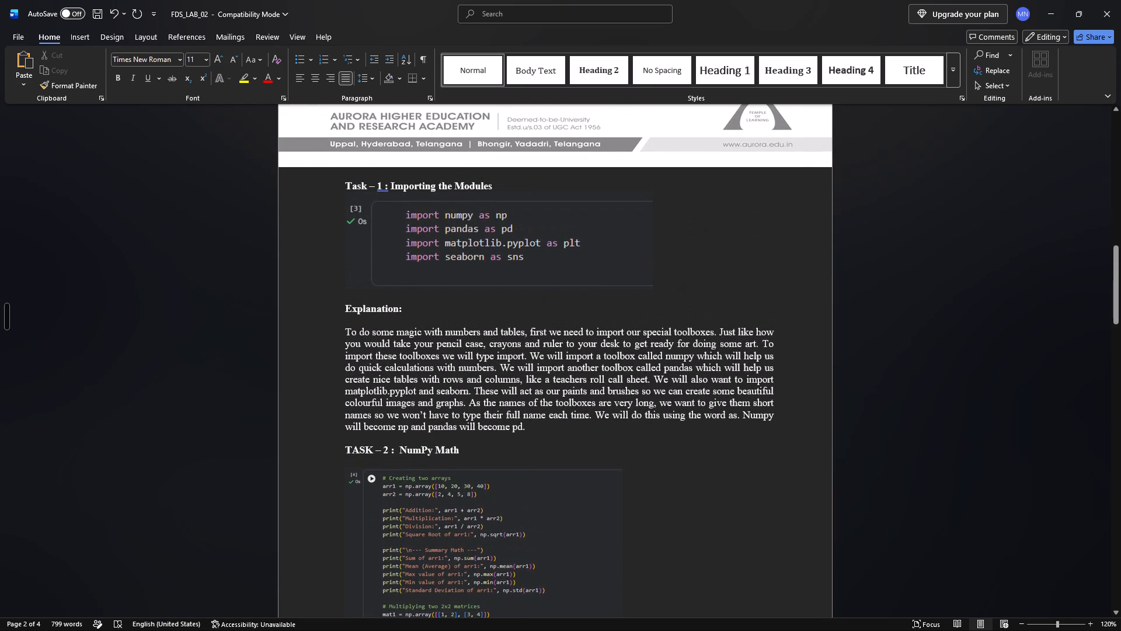
scroll(346, 328, "up", 1)
scroll(346, 328, "right", 1)
scroll(346, 328, "up", 5)
scroll(393, 394, "down", 1)
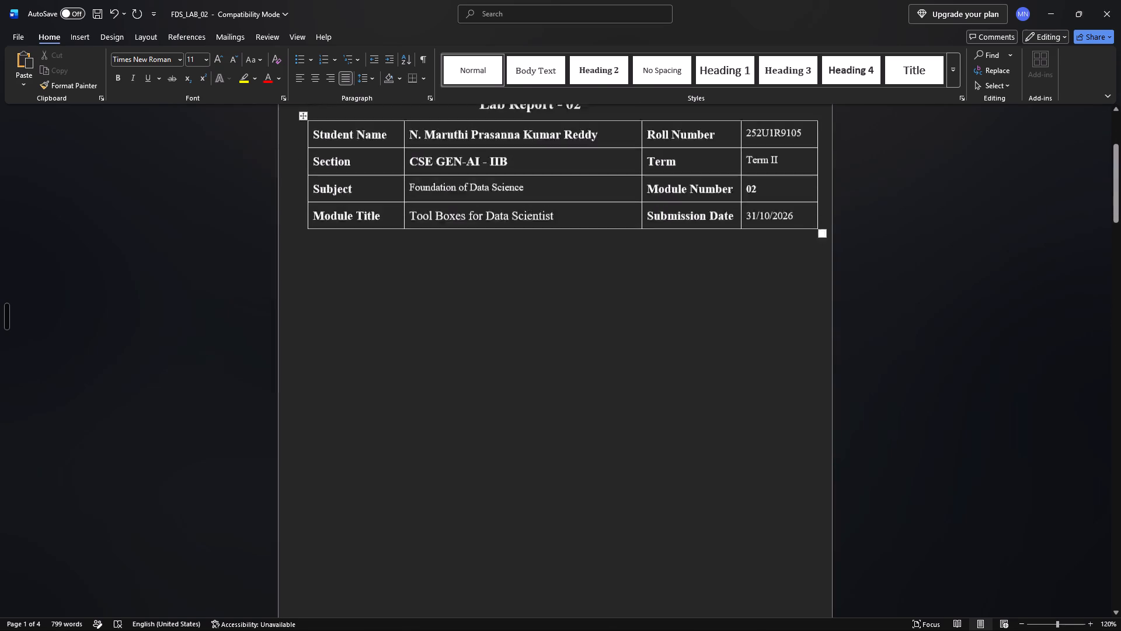
scroll(393, 394, "down", 5)
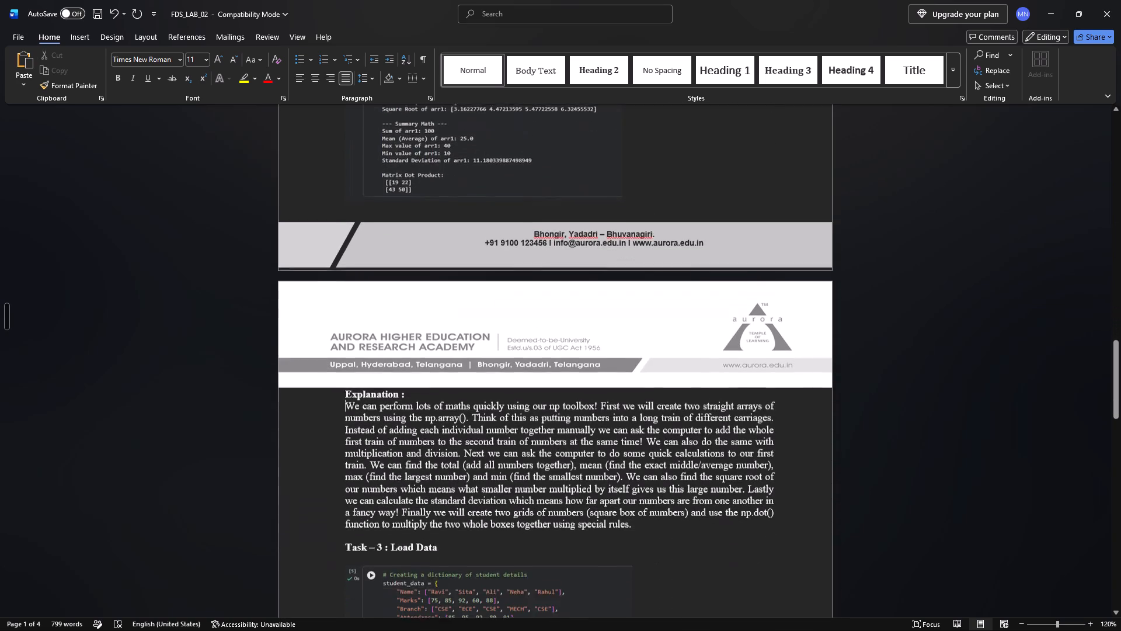
scroll(393, 394, "down", 2)
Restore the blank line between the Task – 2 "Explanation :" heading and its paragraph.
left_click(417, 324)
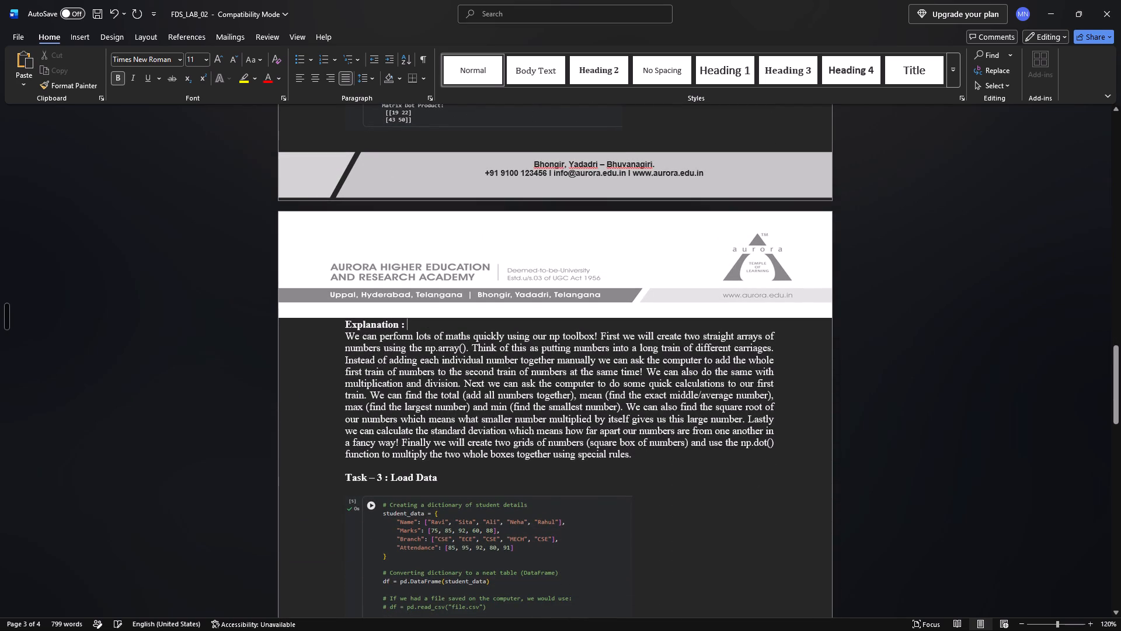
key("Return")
Place the text cursor in the blank line between the Task – 3 "Explanation :" heading and its paragraph.
scroll(417, 324, "down", 1)
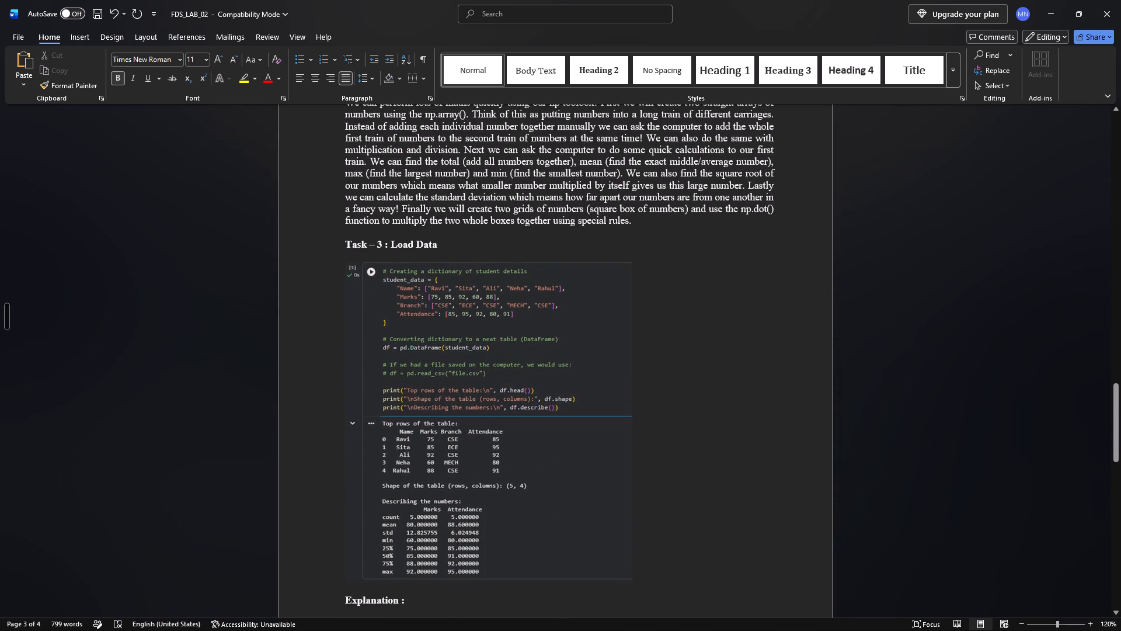
scroll(416, 324, "down", 1)
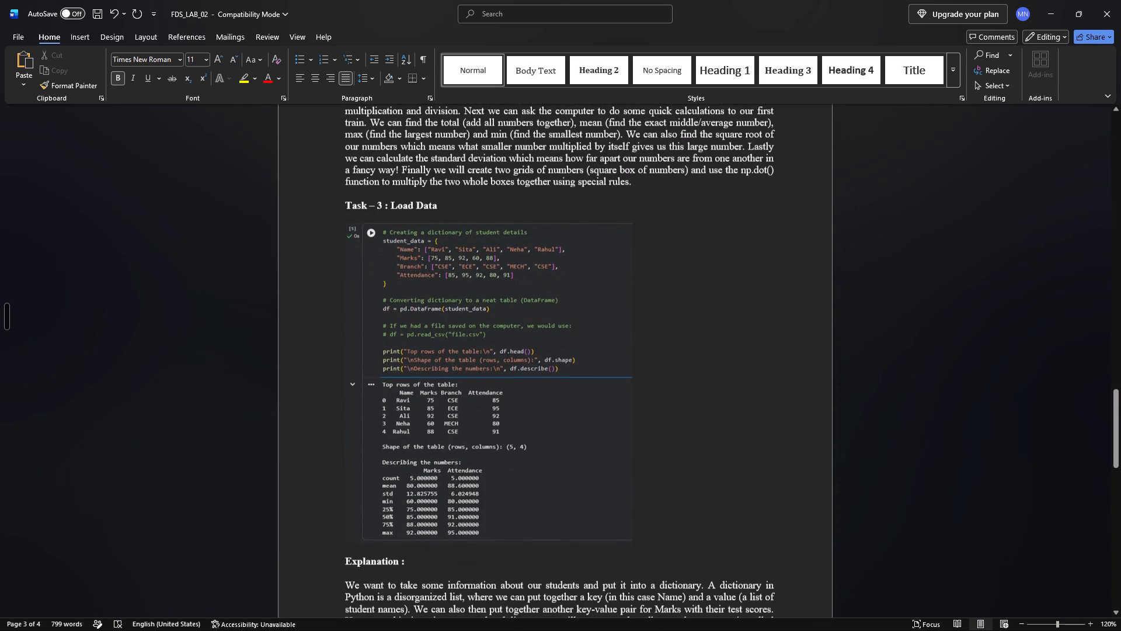
scroll(416, 324, "down", 1)
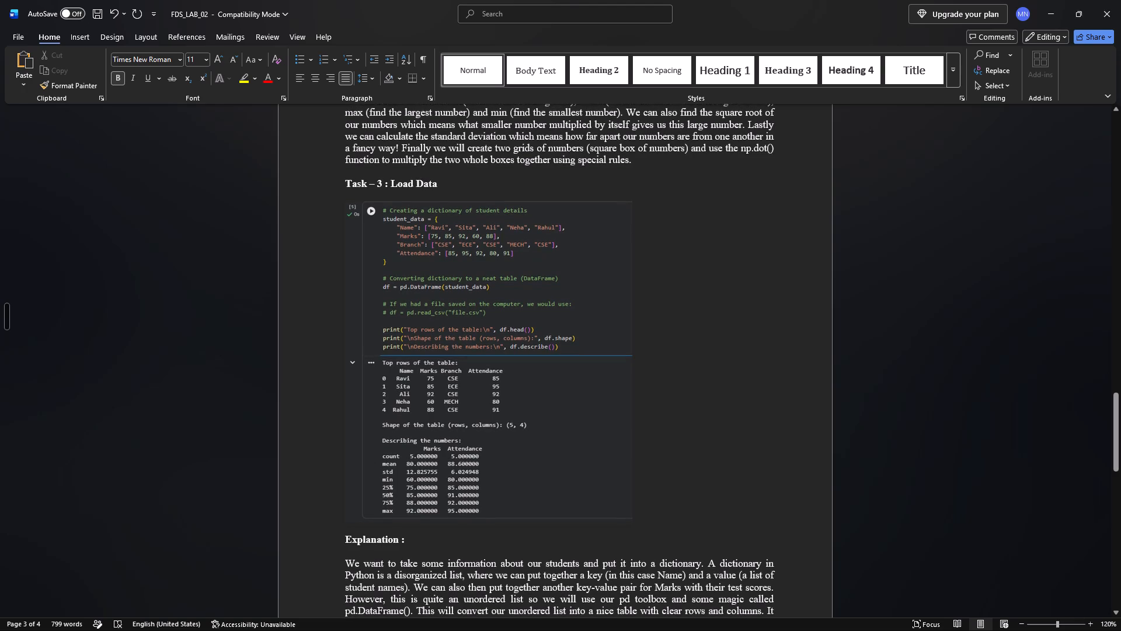
scroll(416, 324, "down", 3)
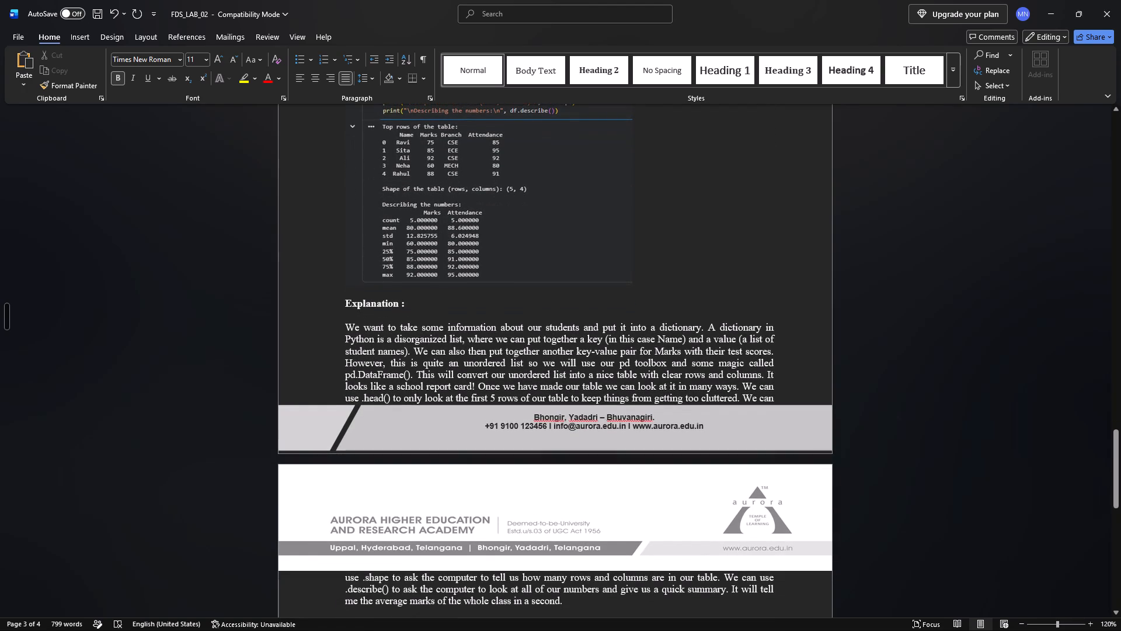
left_click(374, 318)
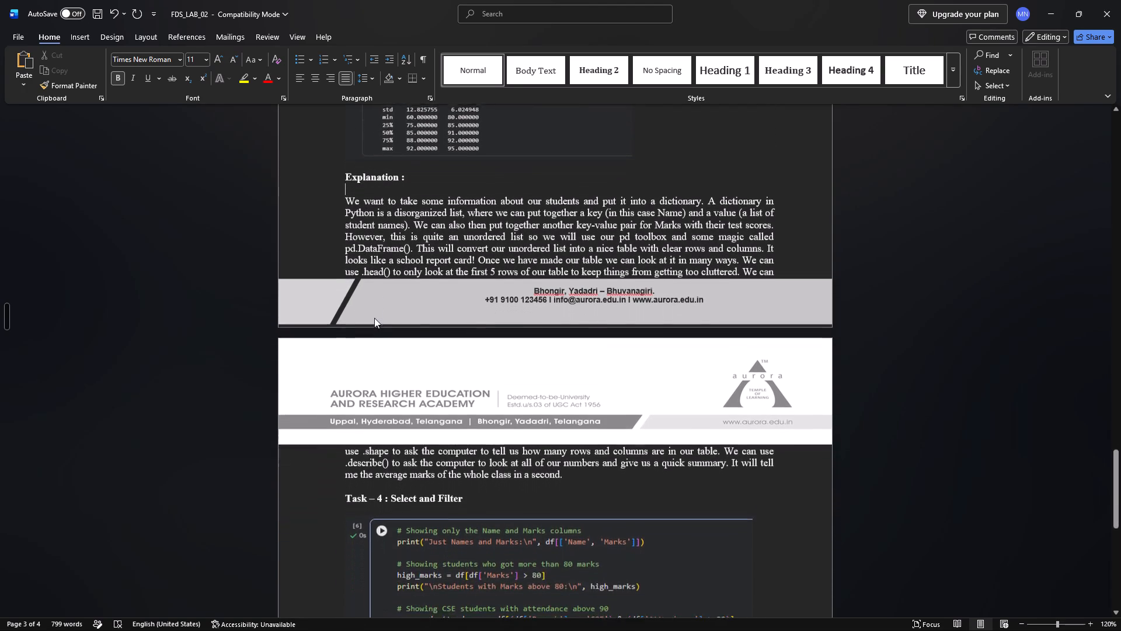